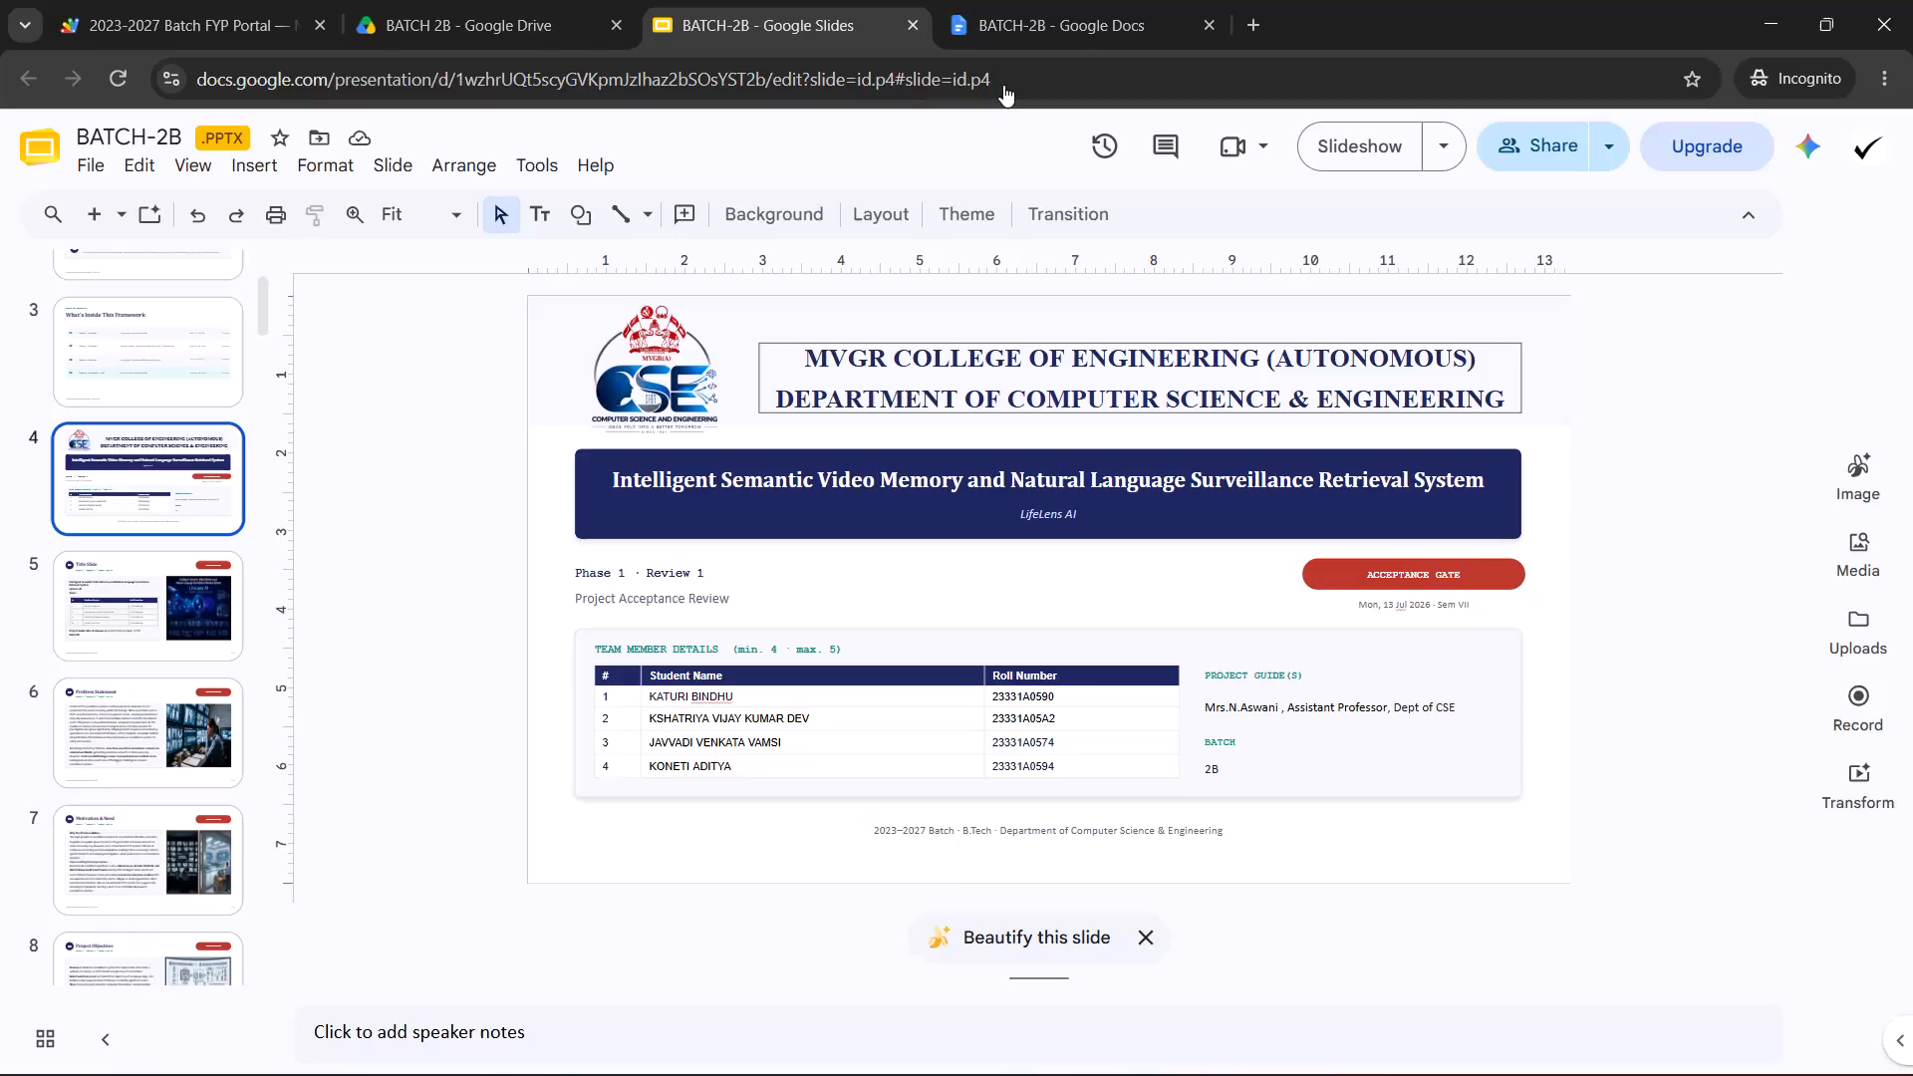
# Switch to the BATCH-2B thesis document and find the student name placeholders on its title page.
pyautogui.click(1085, 0)
pyautogui.scroll(11, 791, 539)
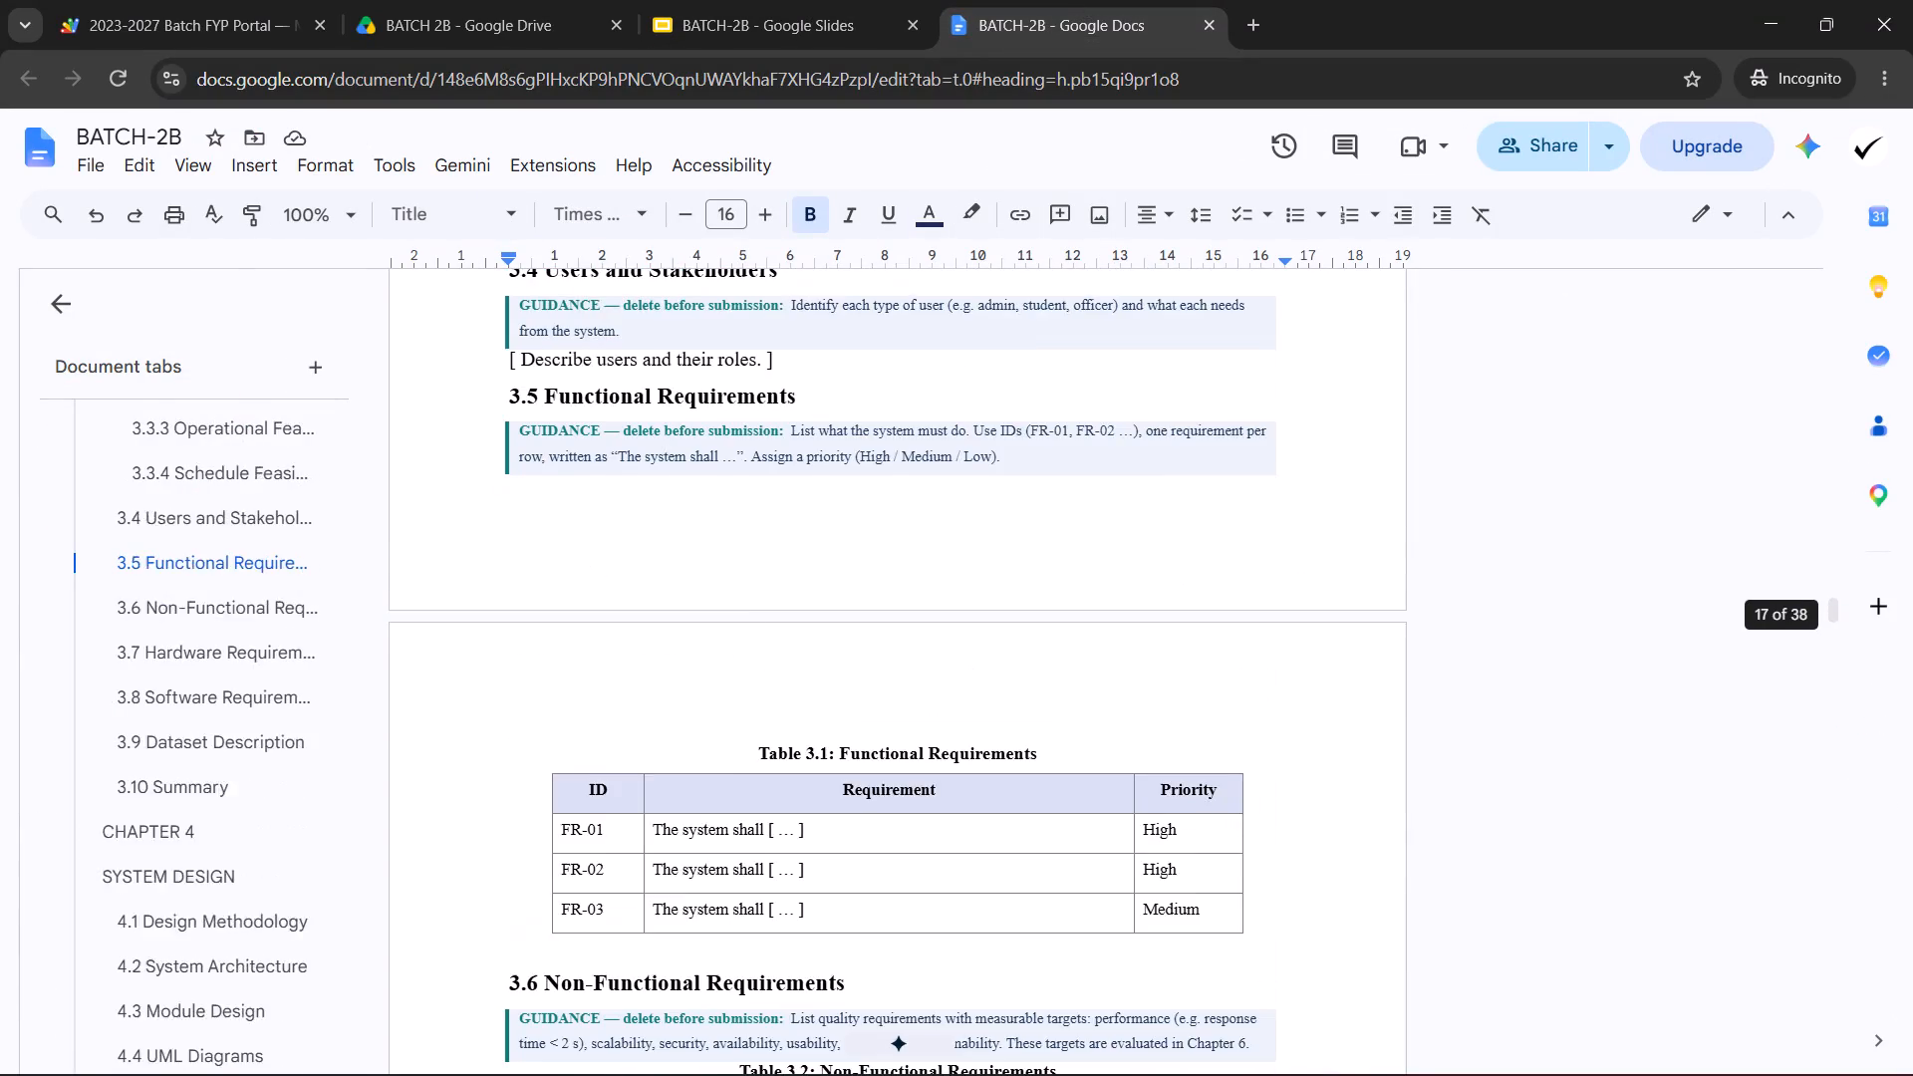
pyautogui.scroll(10, 745, 616)
pyautogui.scroll(12, 827, 665)
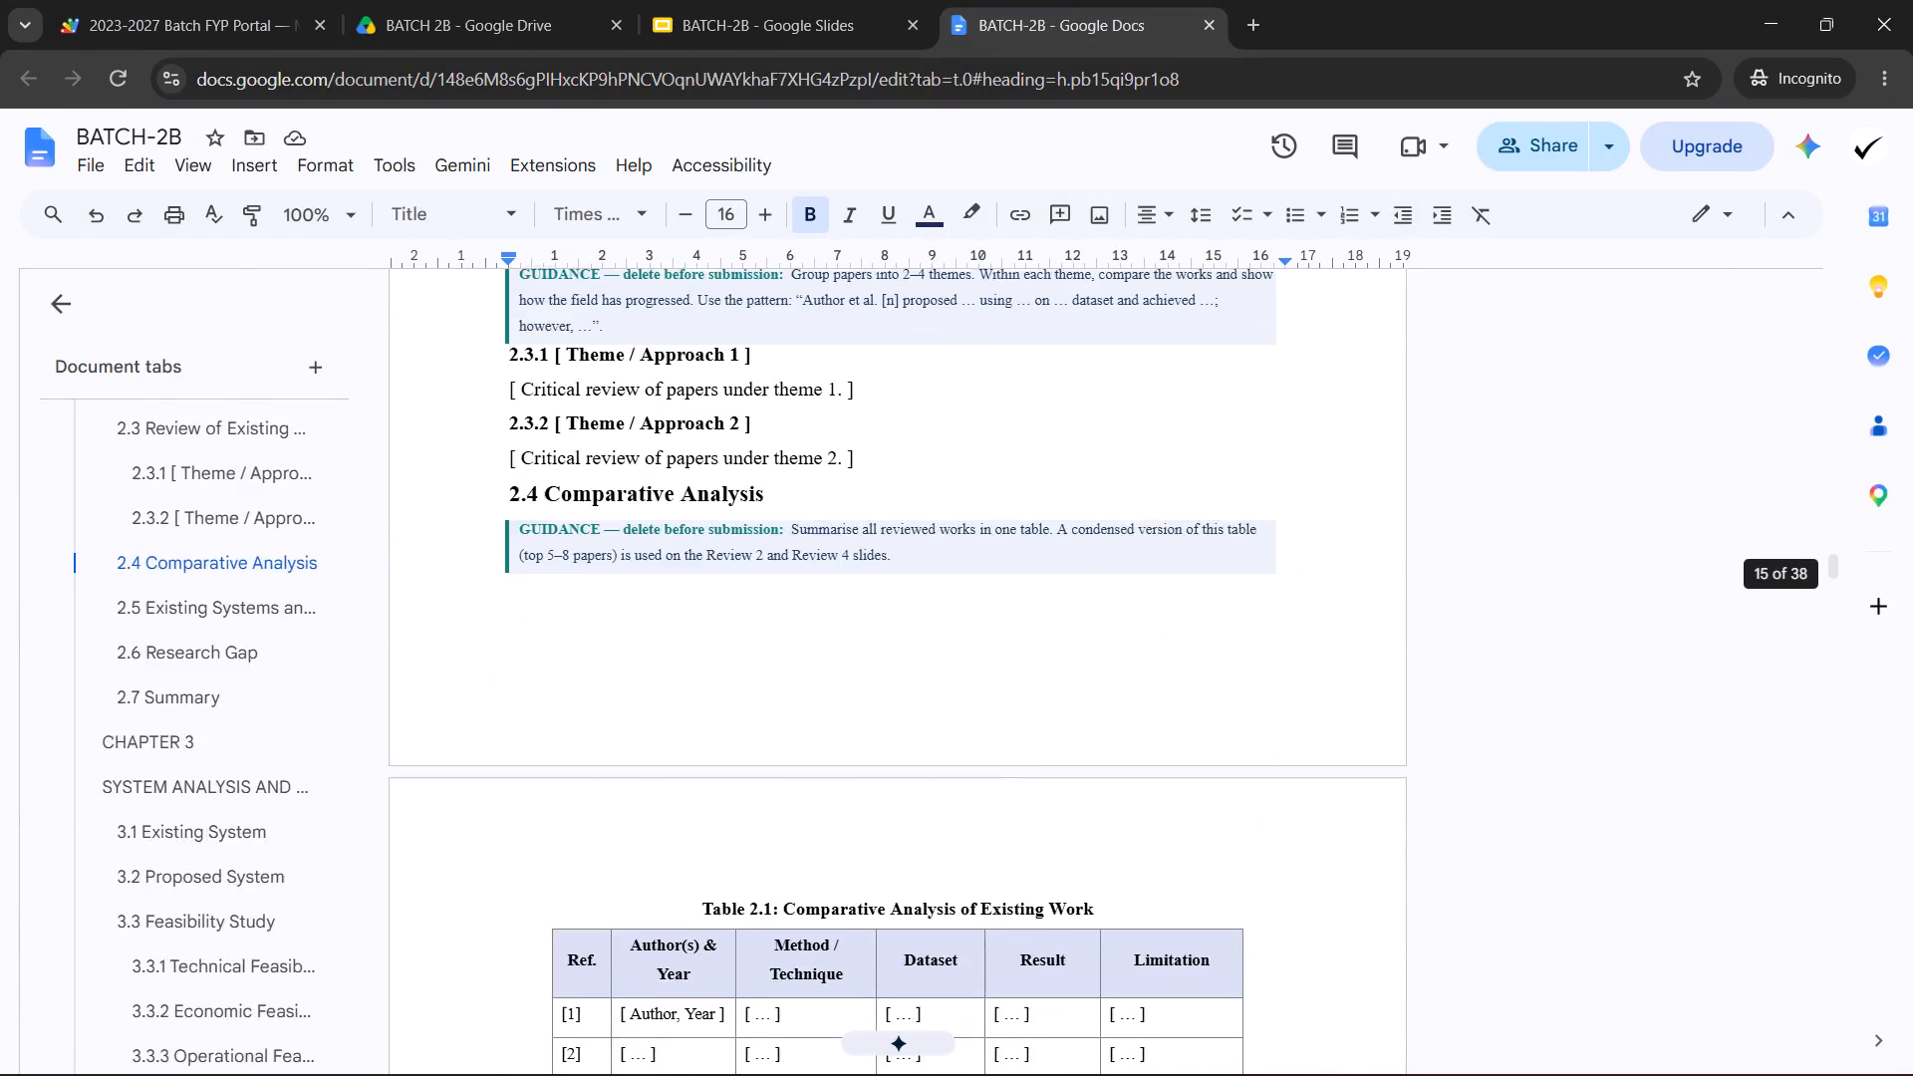
pyautogui.scroll(20, 811, 687)
pyautogui.scroll(20, 811, 687)
pyautogui.scroll(9, 811, 687)
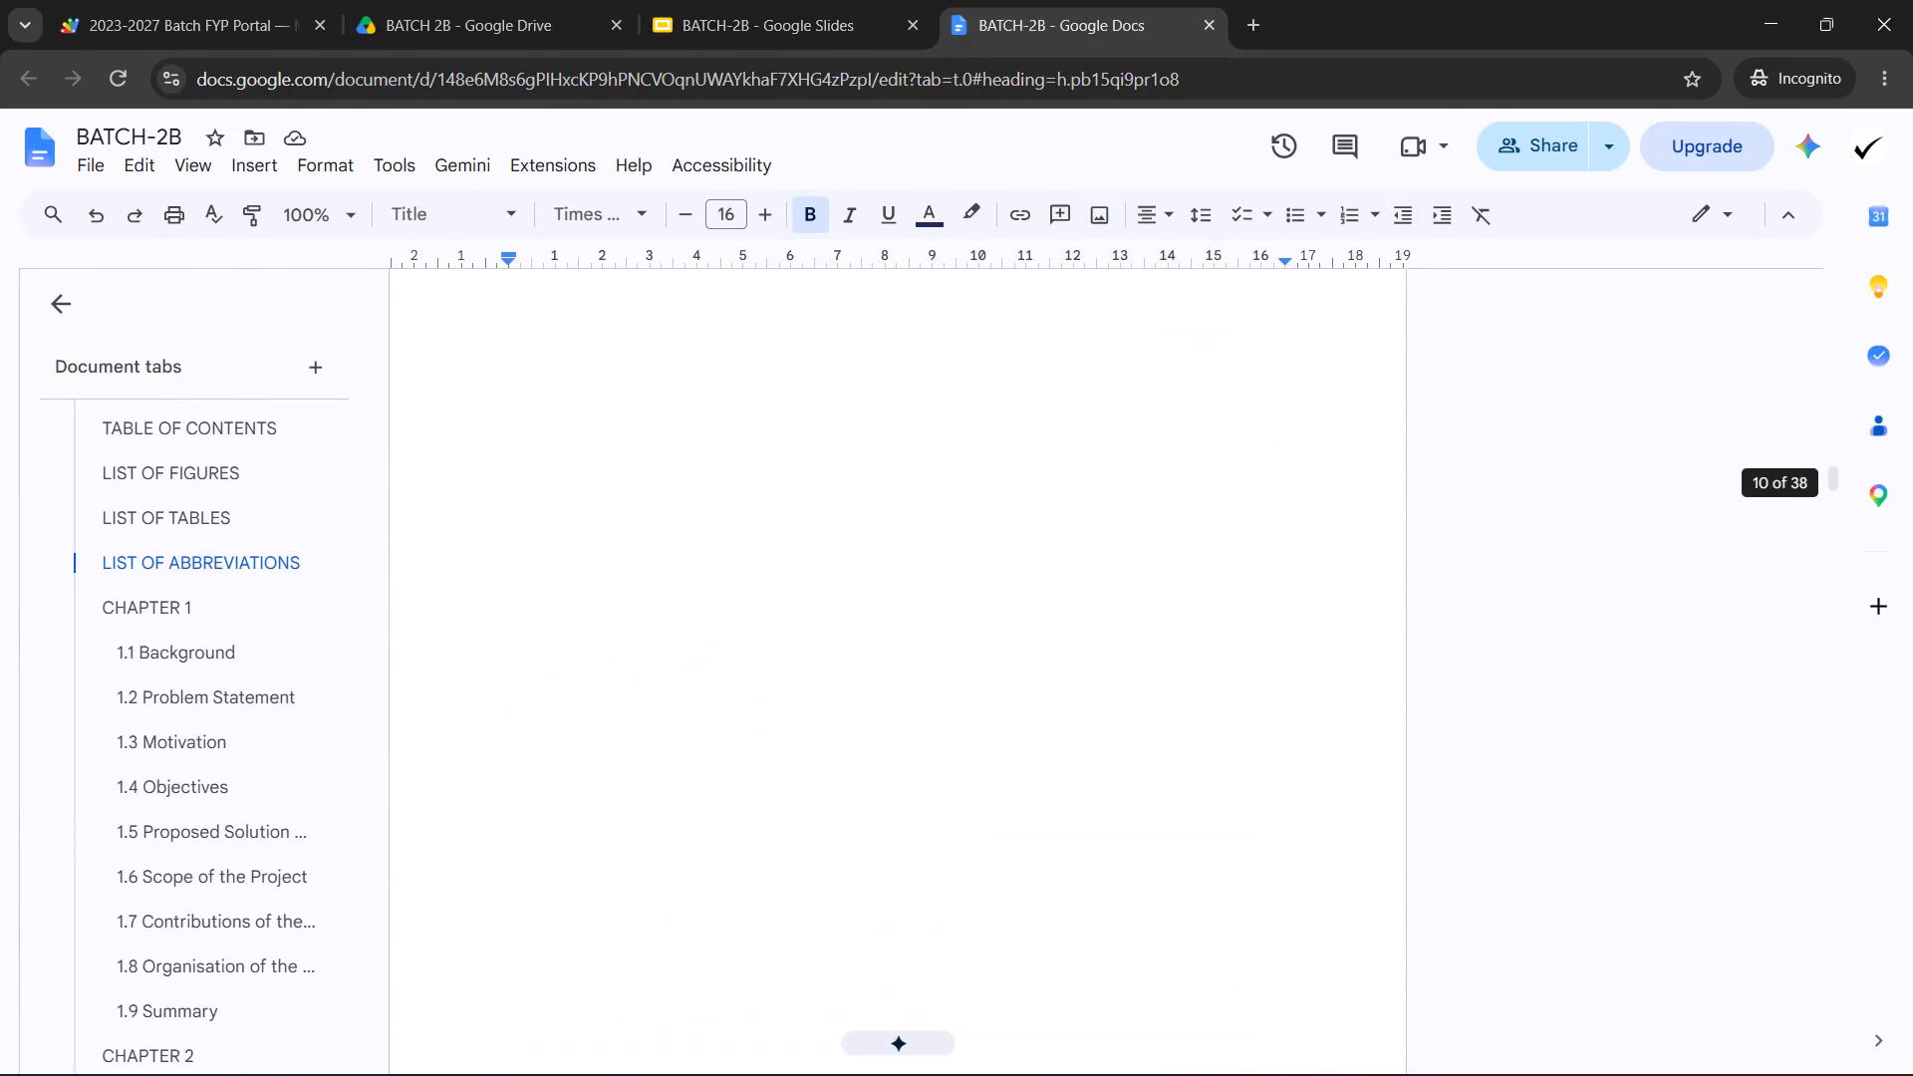
pyautogui.scroll(20, 919, 709)
pyautogui.scroll(20, 919, 709)
pyautogui.scroll(9, 919, 709)
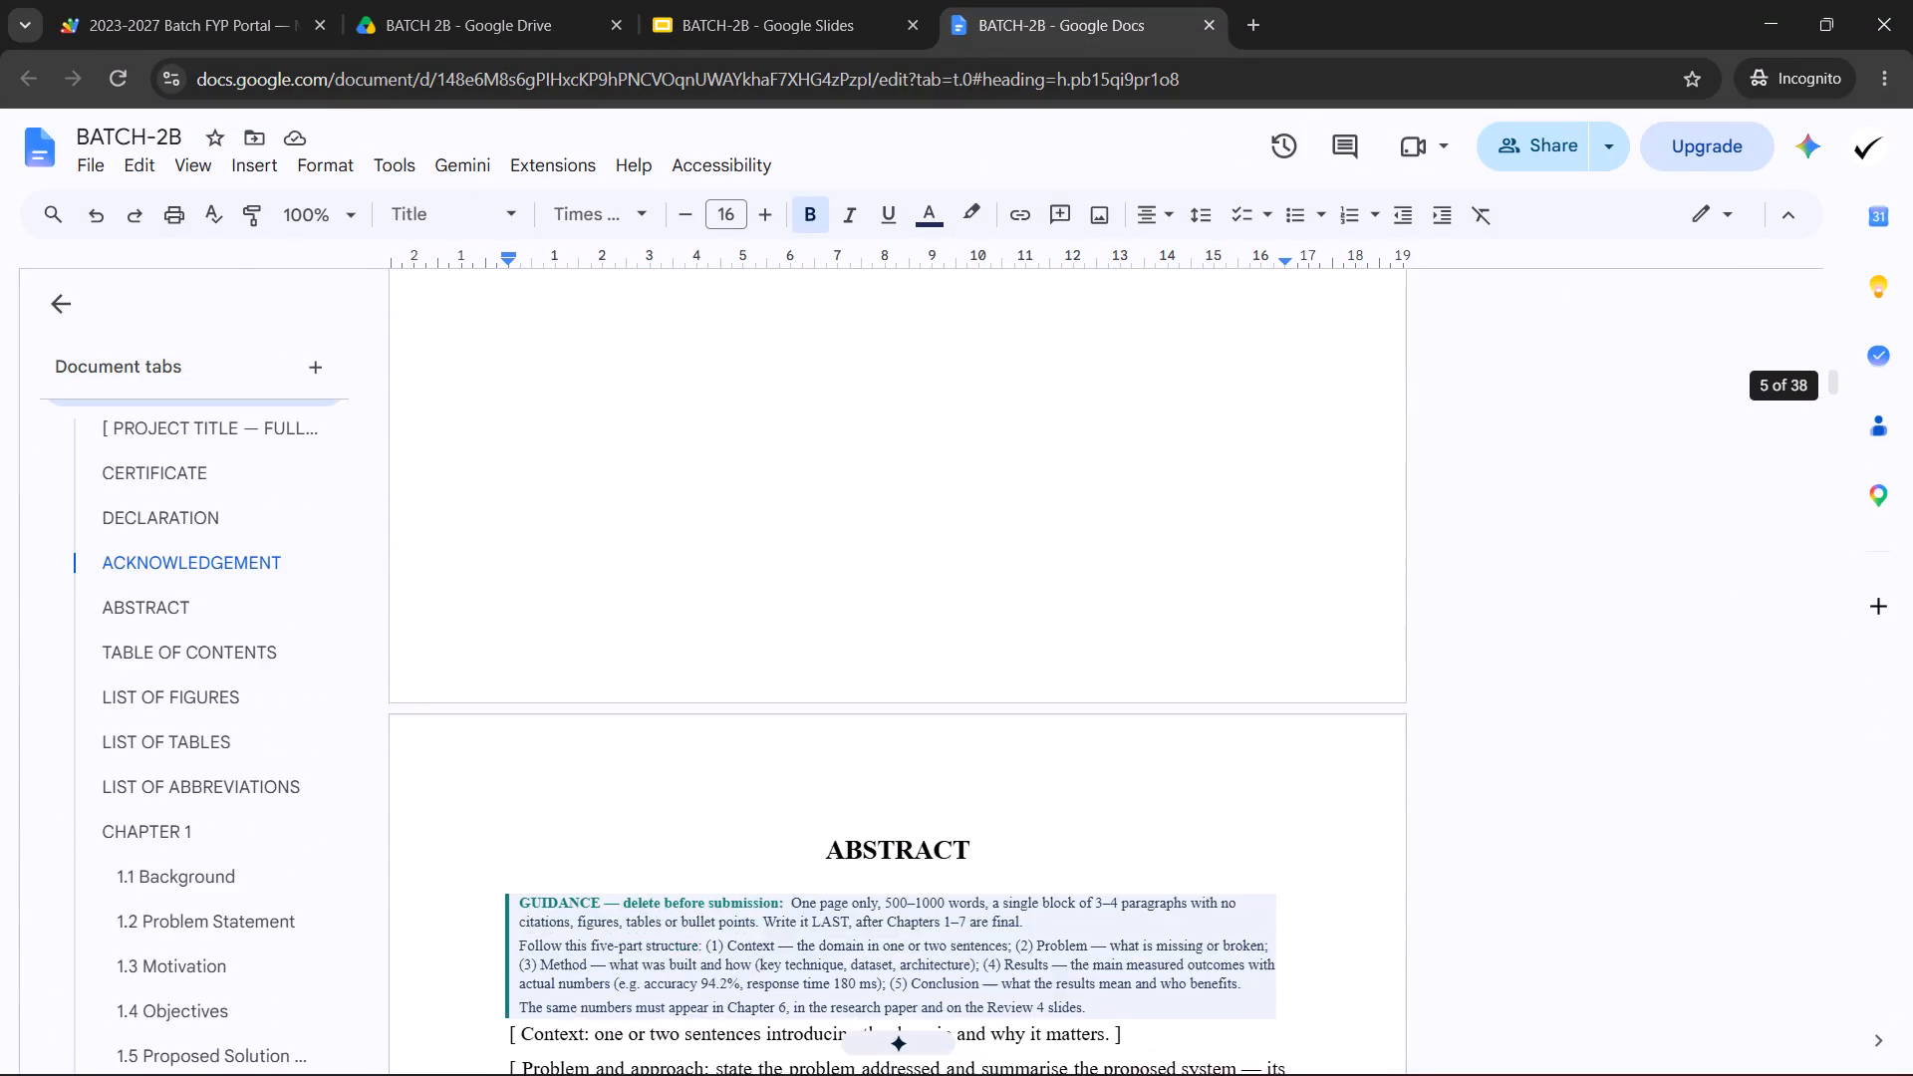
pyautogui.scroll(20, 954, 773)
pyautogui.scroll(8, 954, 773)
pyautogui.scroll(7, 929, 692)
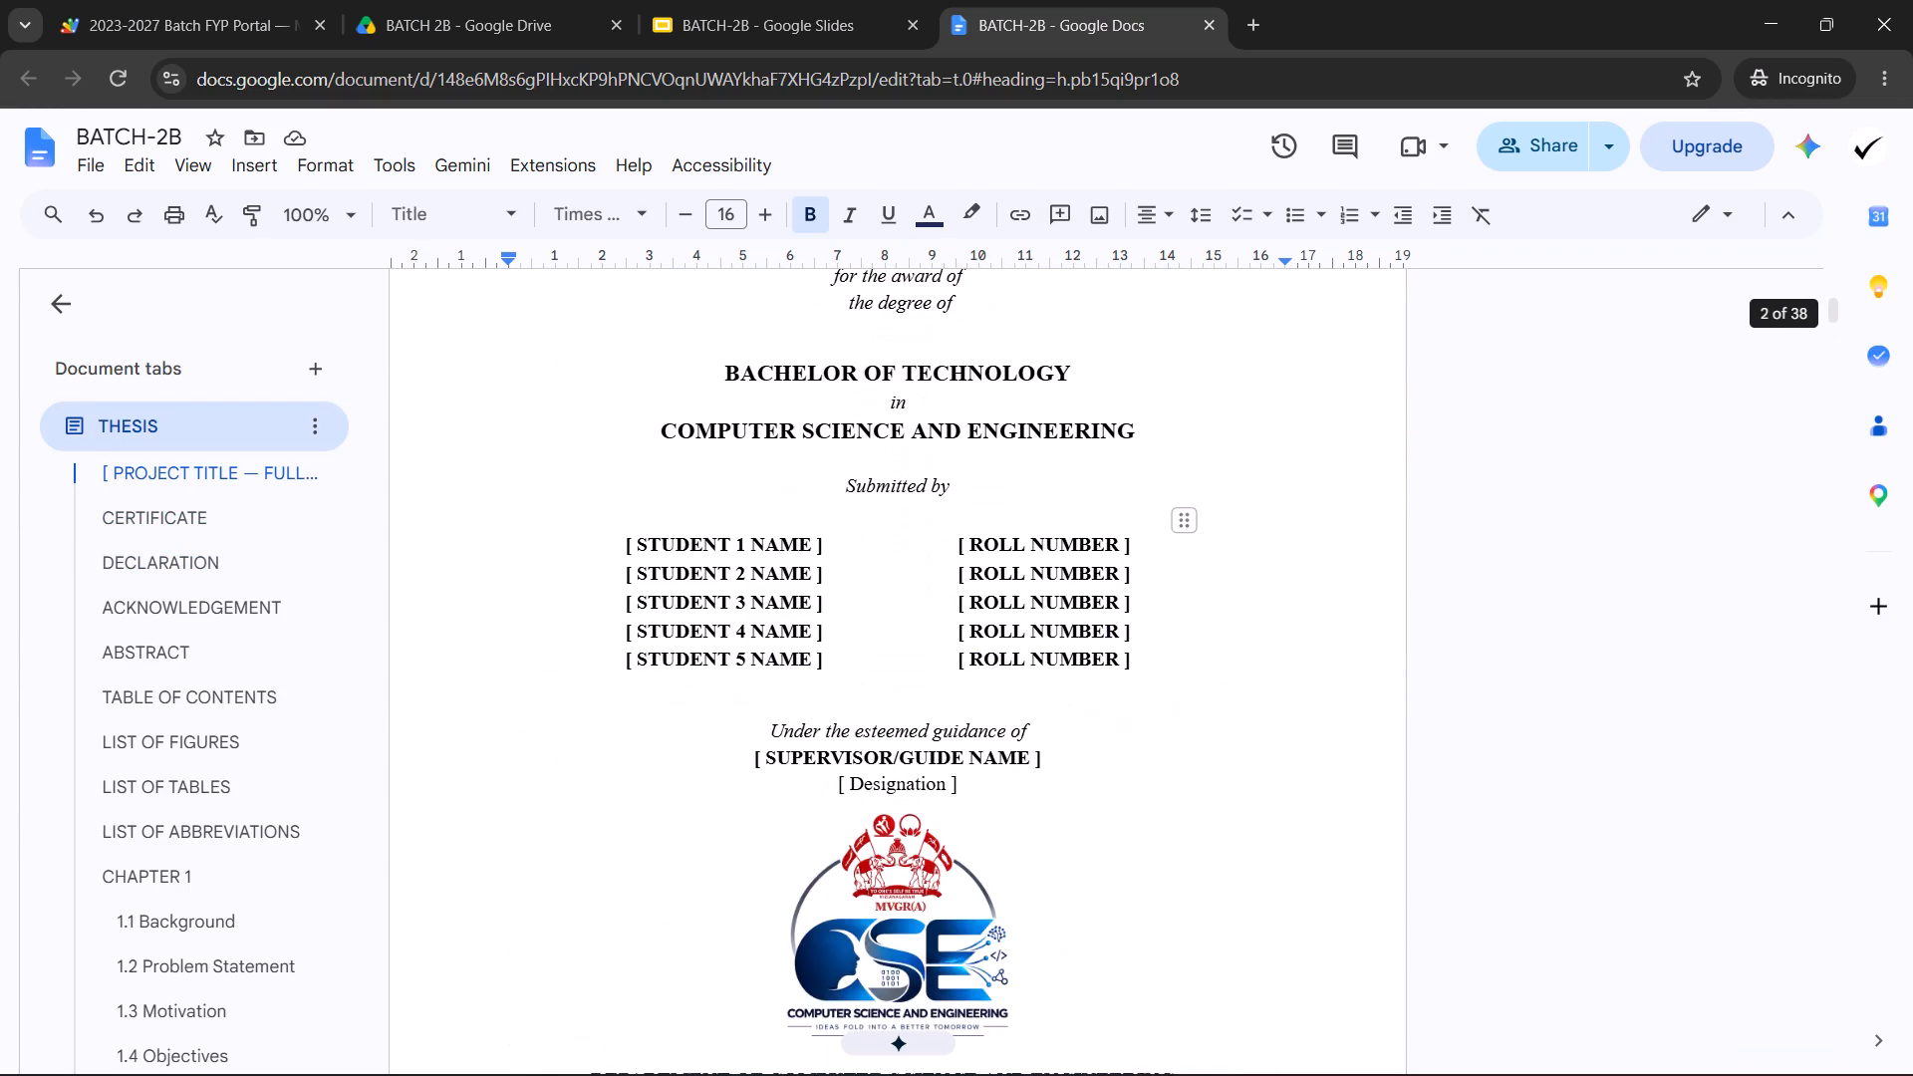
pyautogui.scroll(2, 906, 597)
pyautogui.scroll(-3, 903, 564)
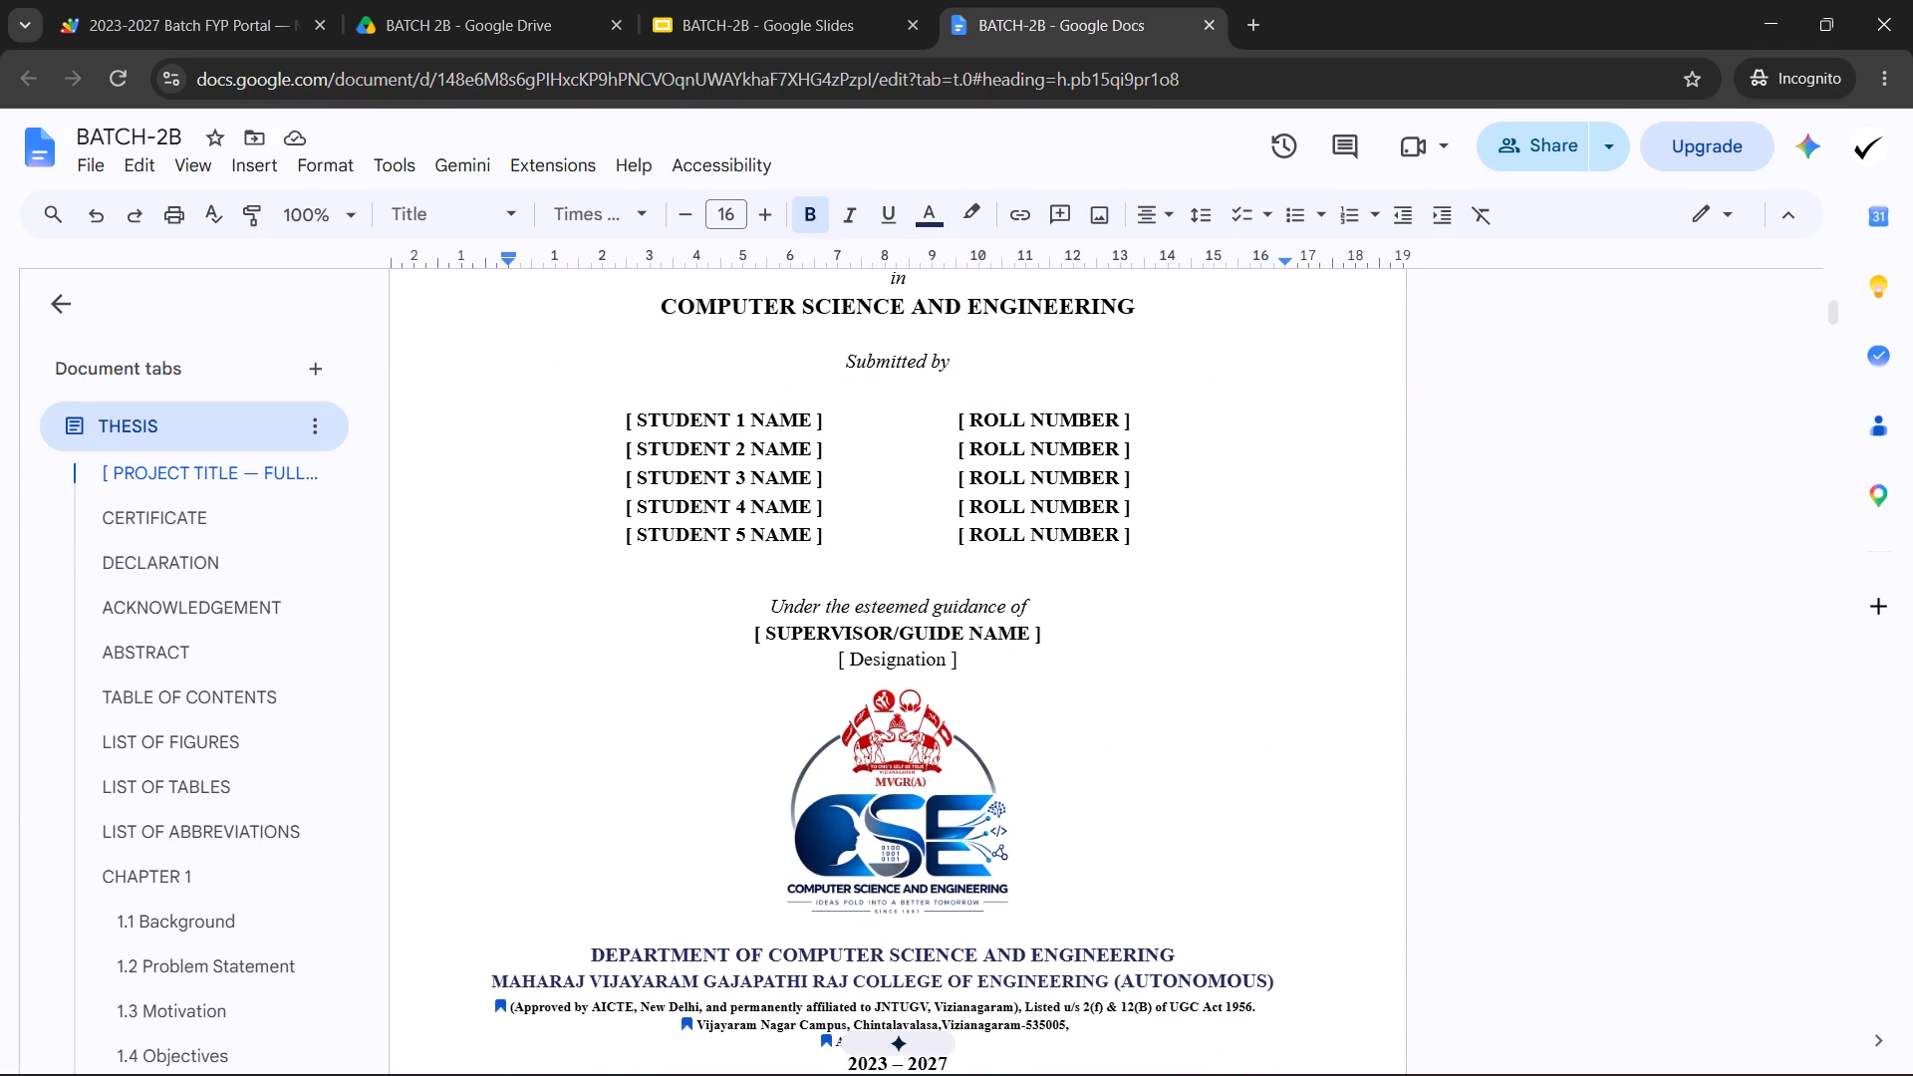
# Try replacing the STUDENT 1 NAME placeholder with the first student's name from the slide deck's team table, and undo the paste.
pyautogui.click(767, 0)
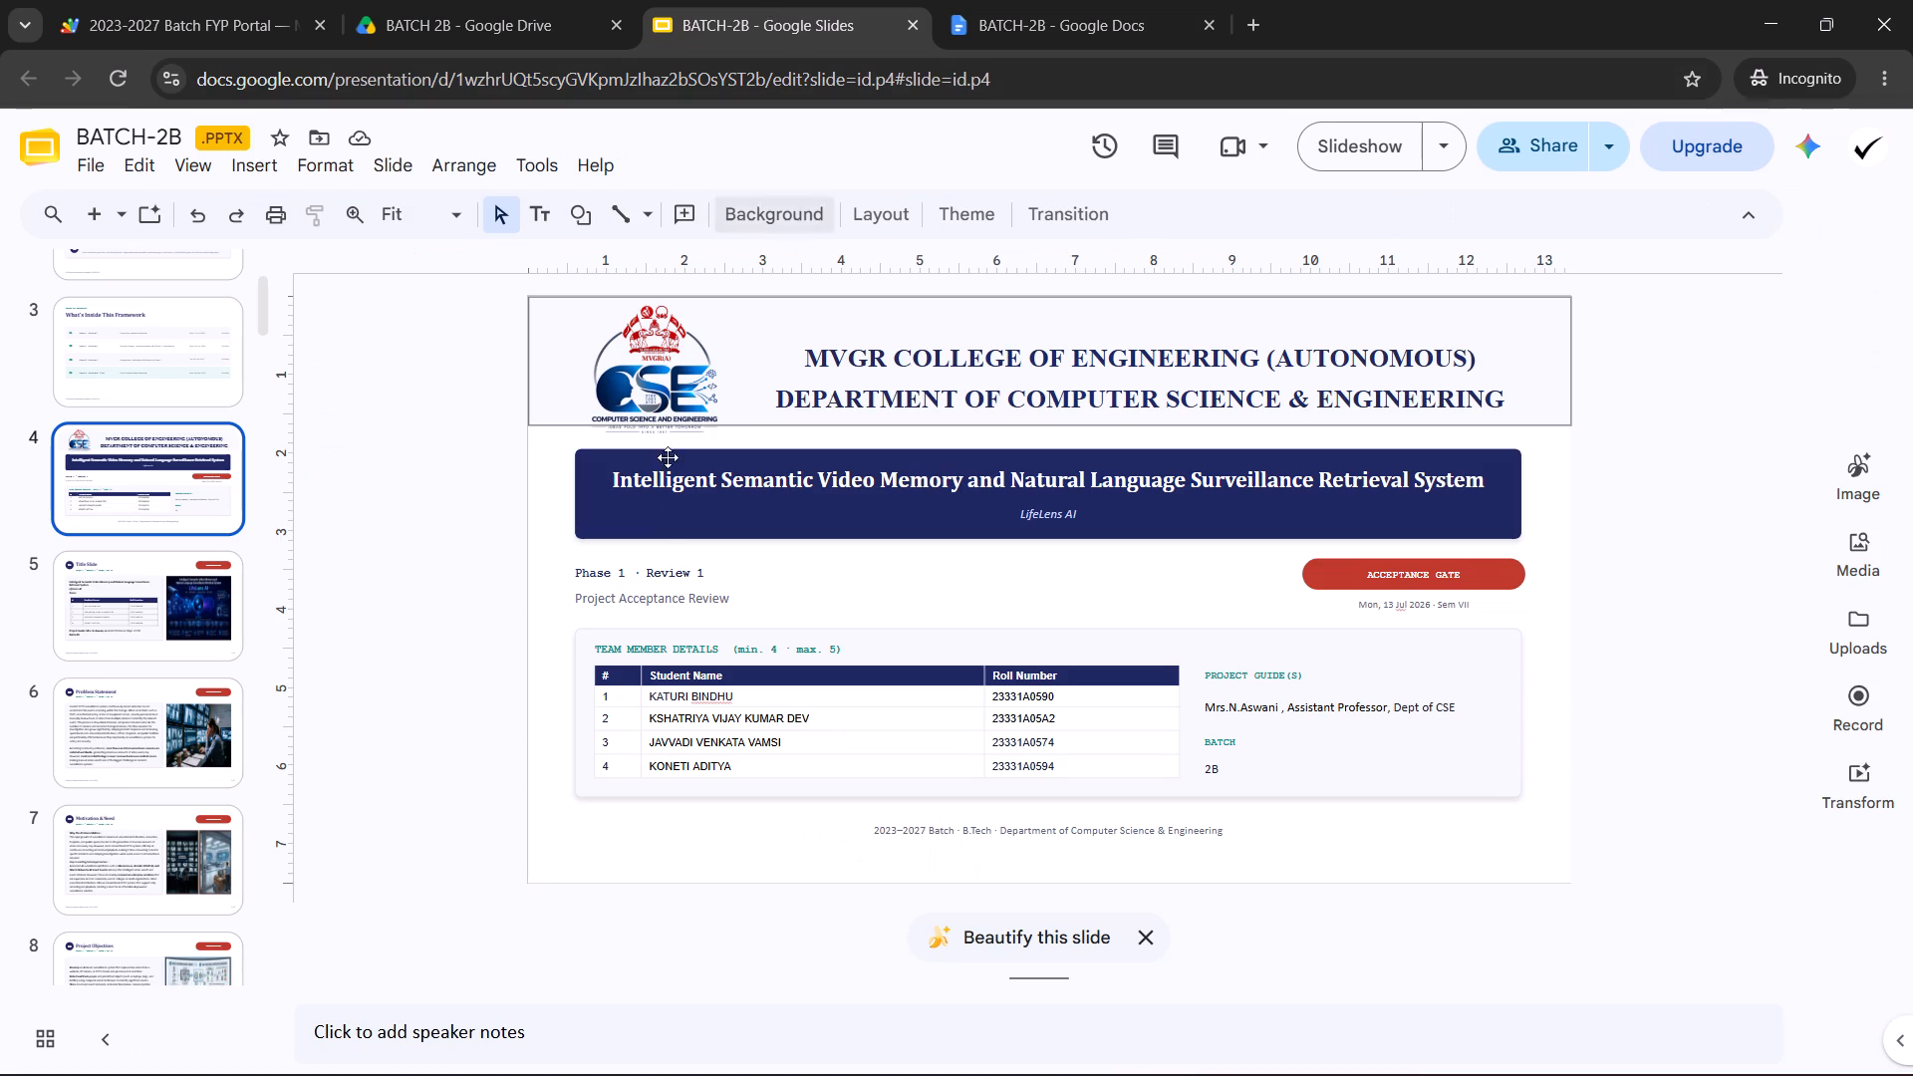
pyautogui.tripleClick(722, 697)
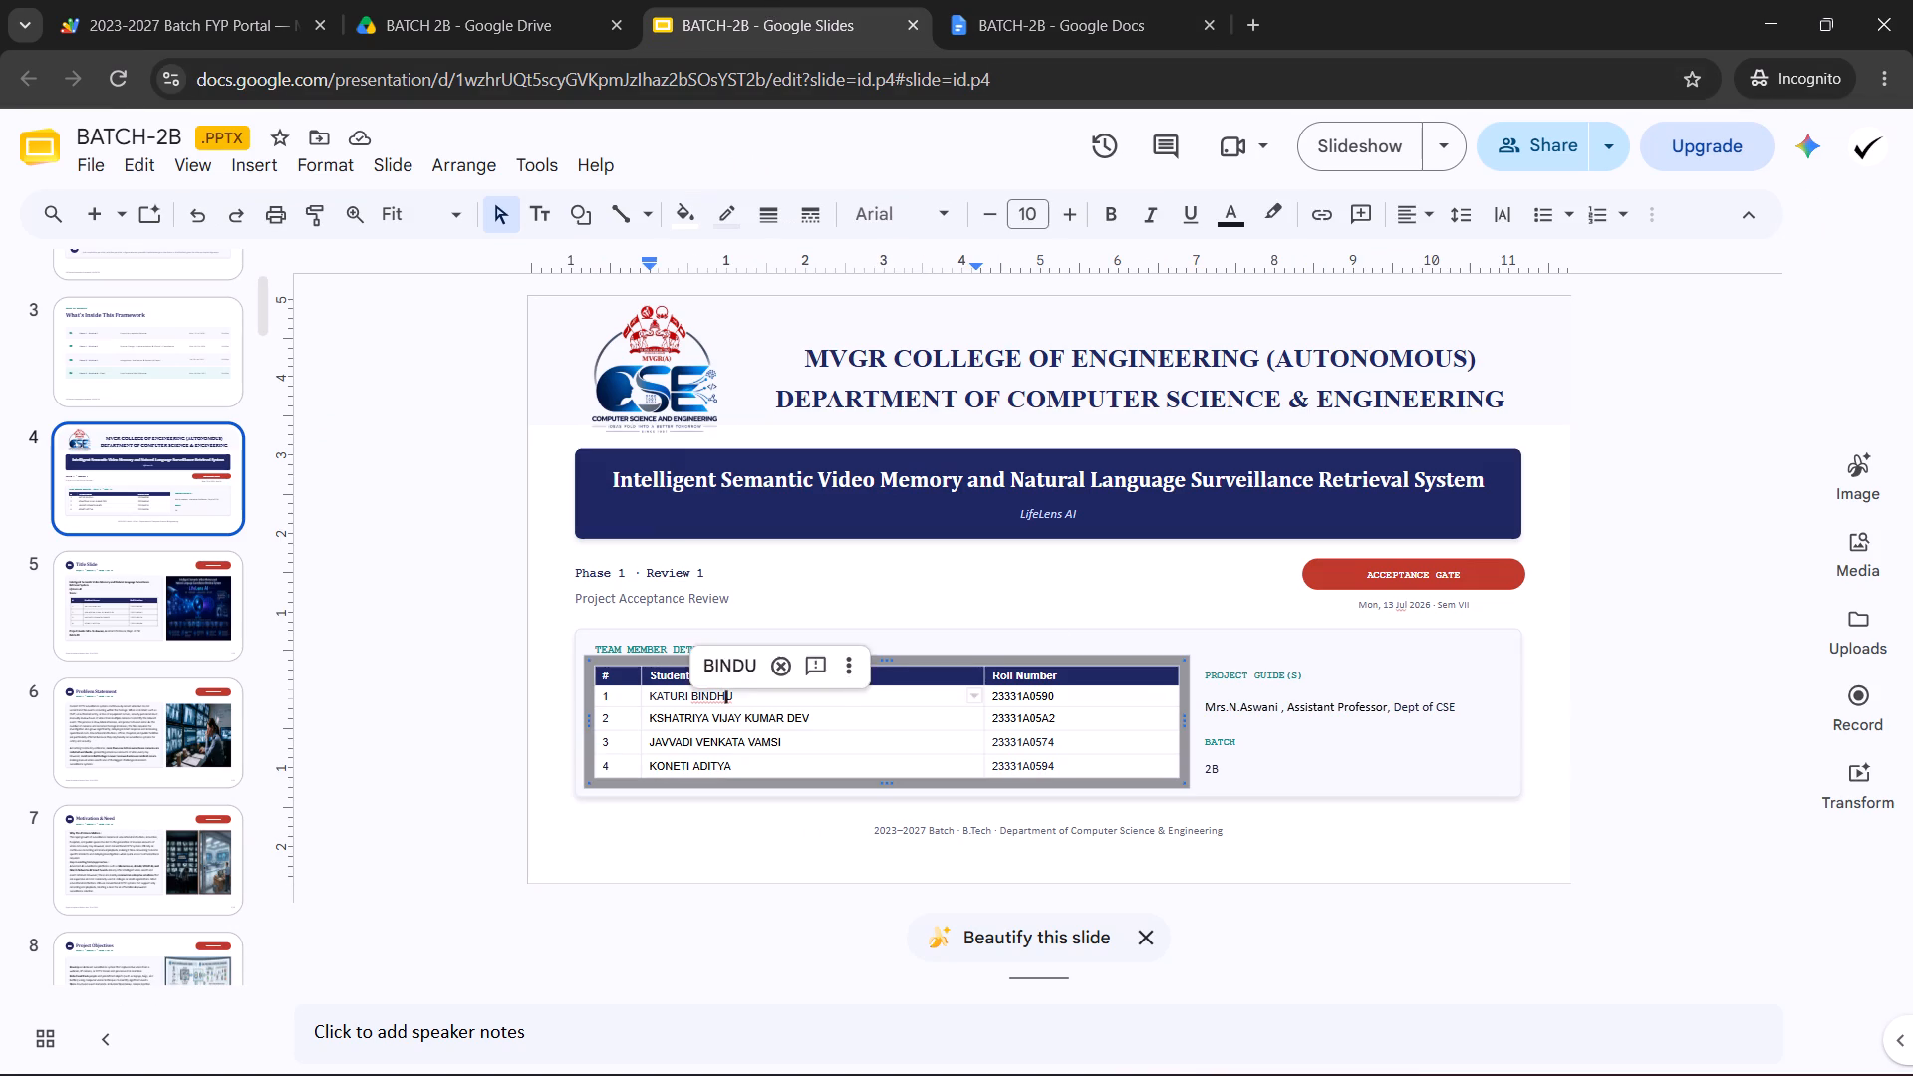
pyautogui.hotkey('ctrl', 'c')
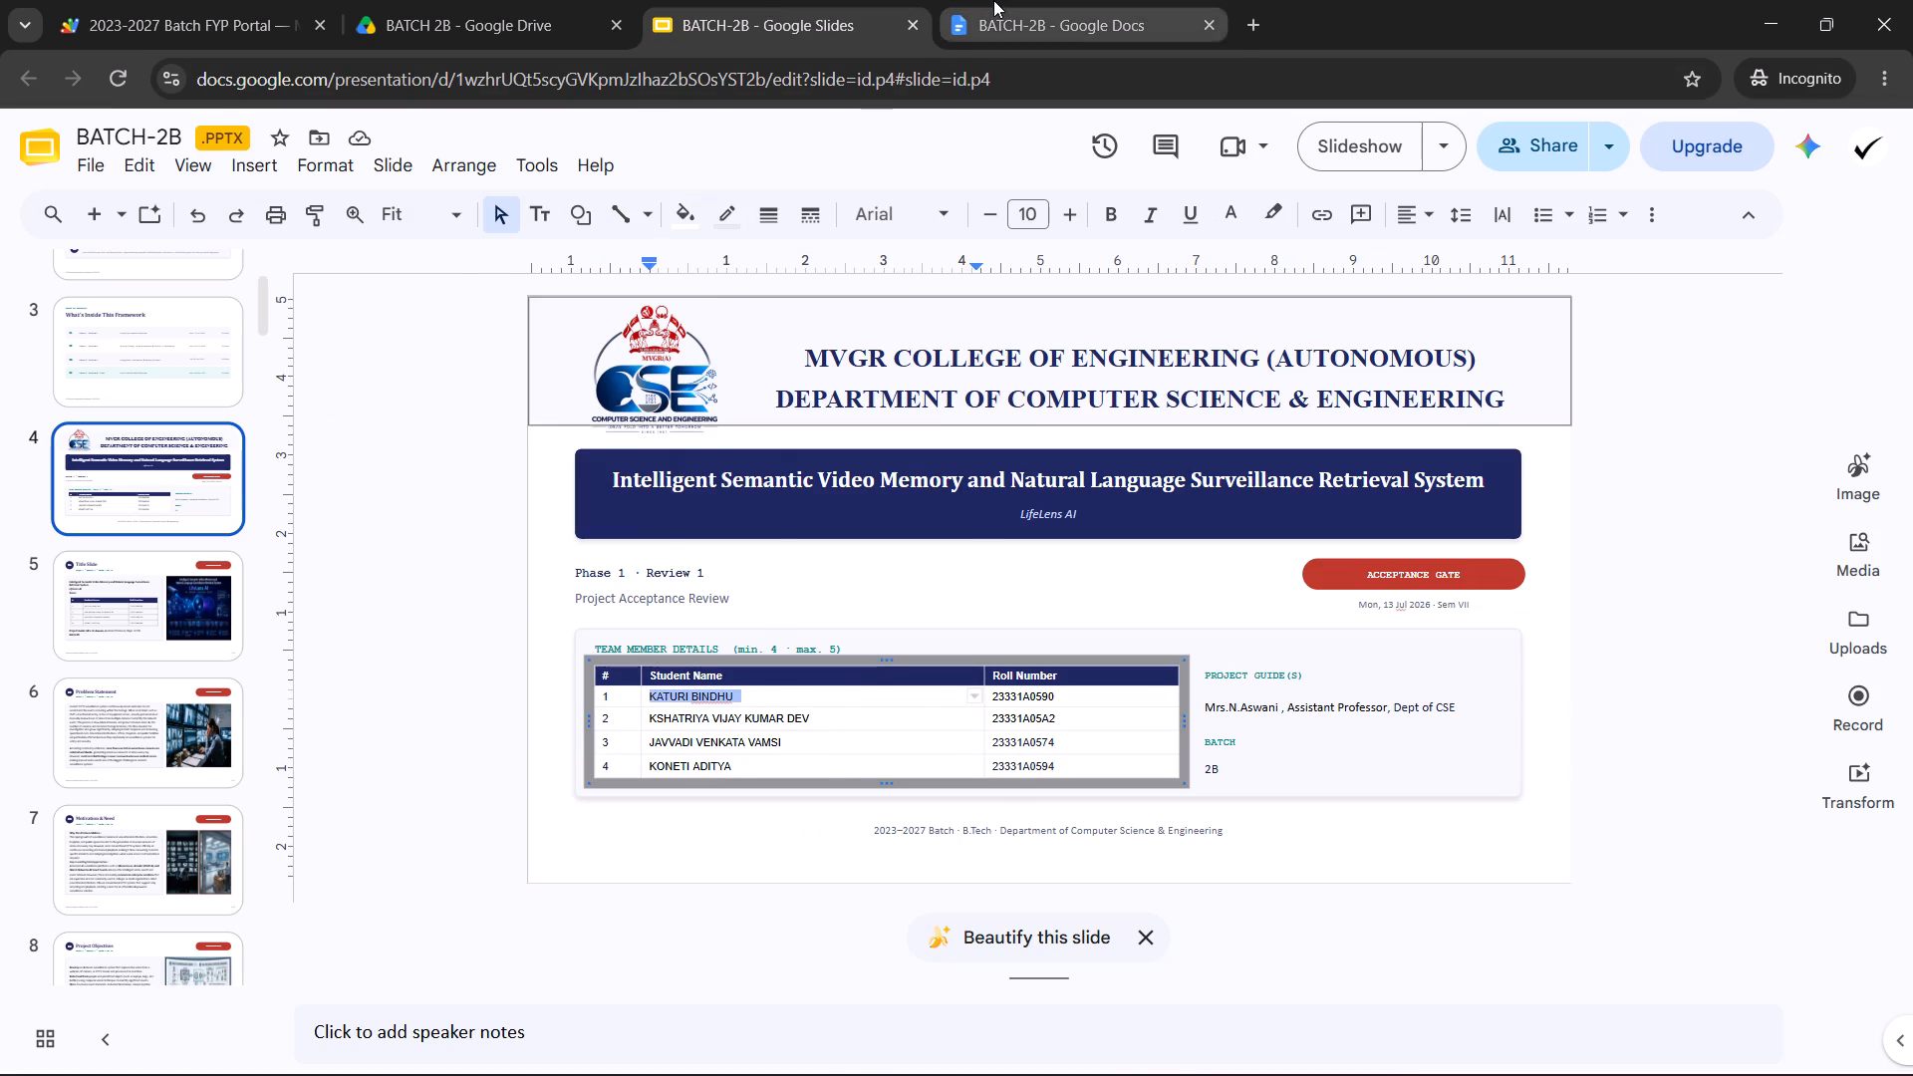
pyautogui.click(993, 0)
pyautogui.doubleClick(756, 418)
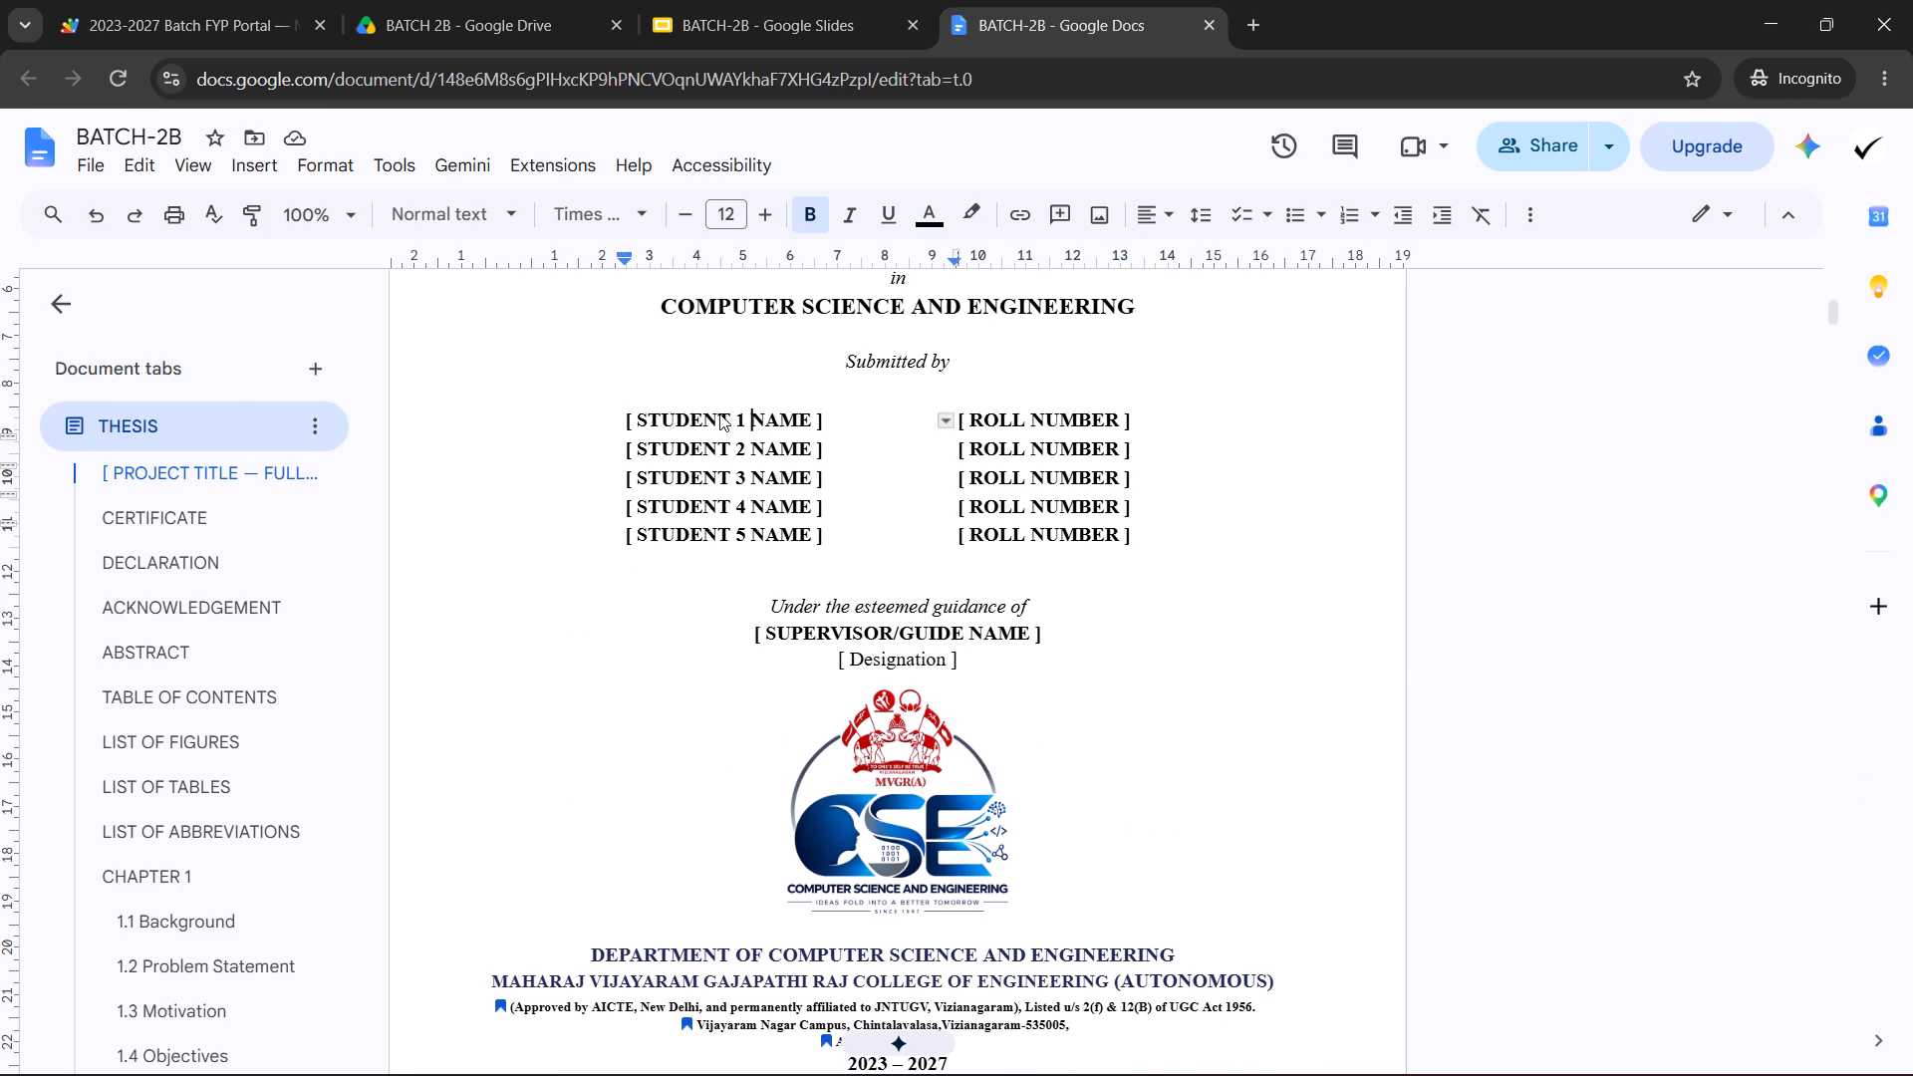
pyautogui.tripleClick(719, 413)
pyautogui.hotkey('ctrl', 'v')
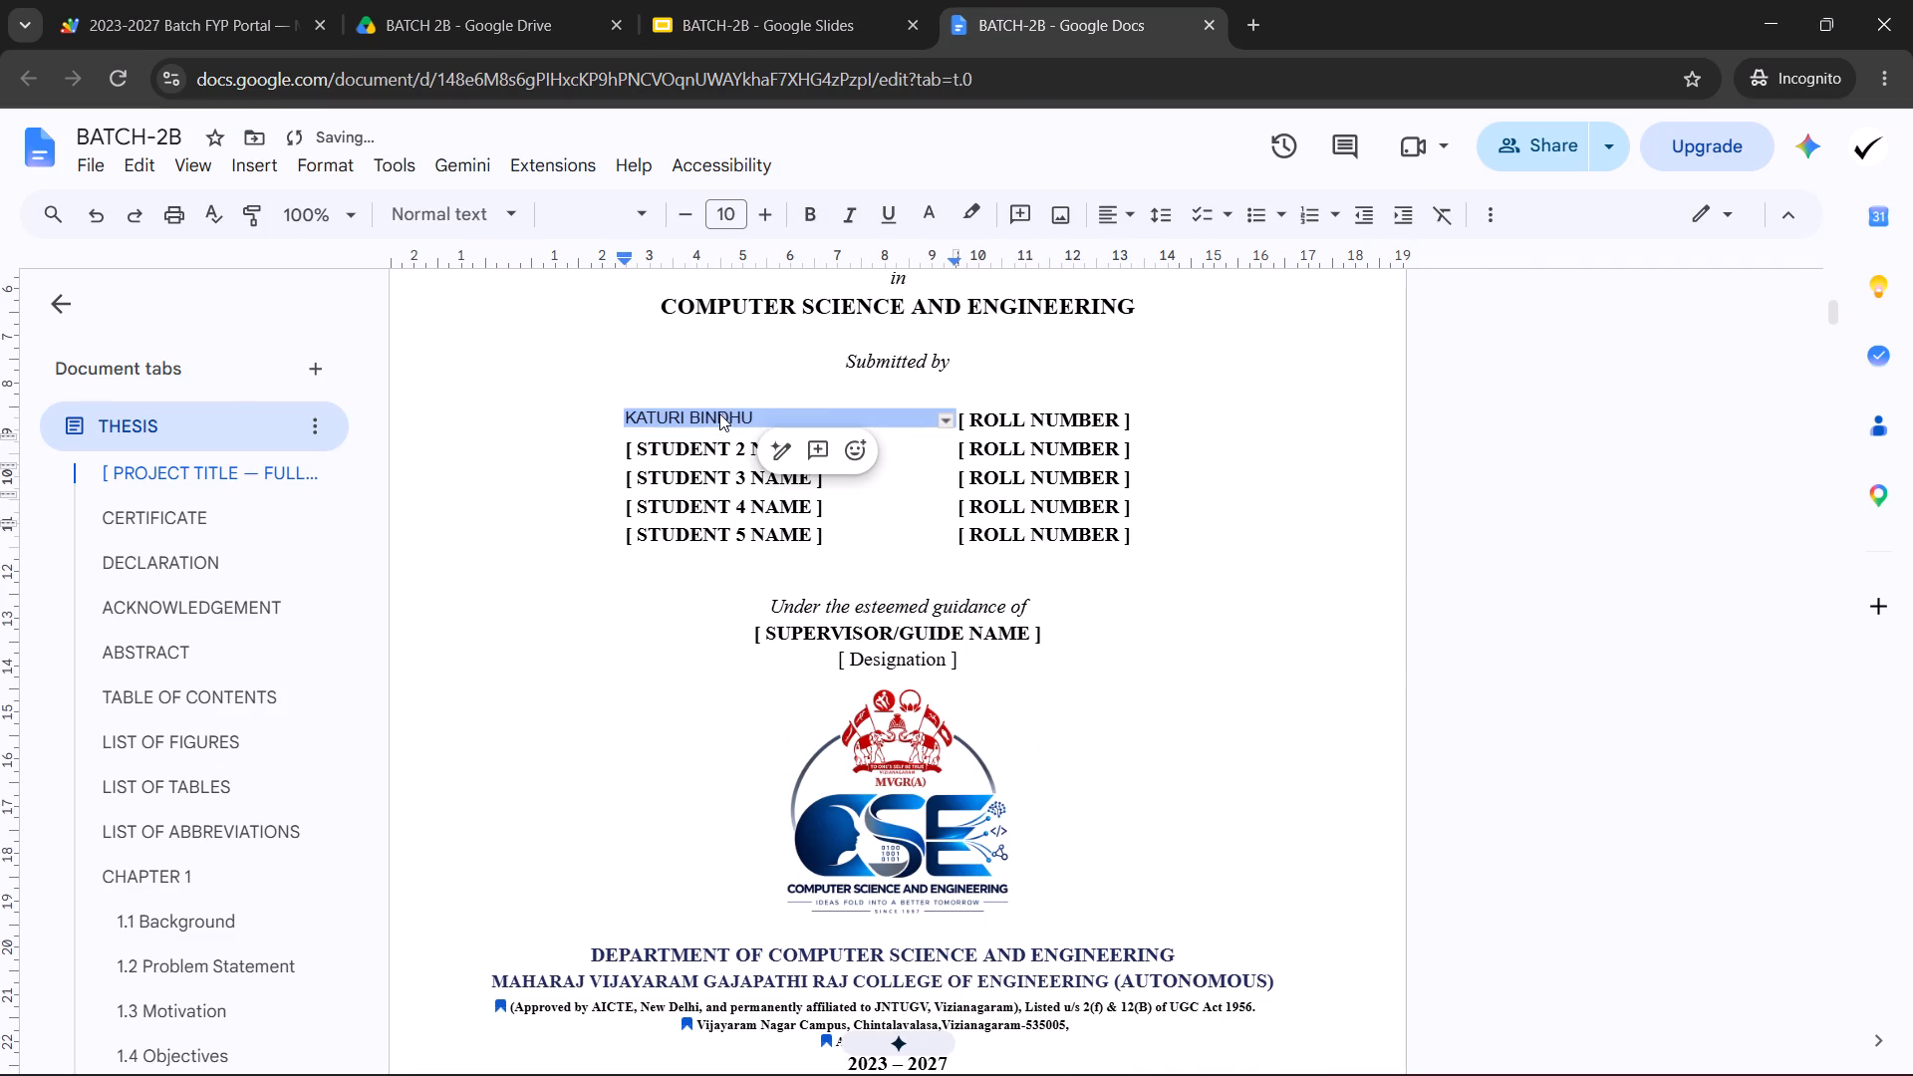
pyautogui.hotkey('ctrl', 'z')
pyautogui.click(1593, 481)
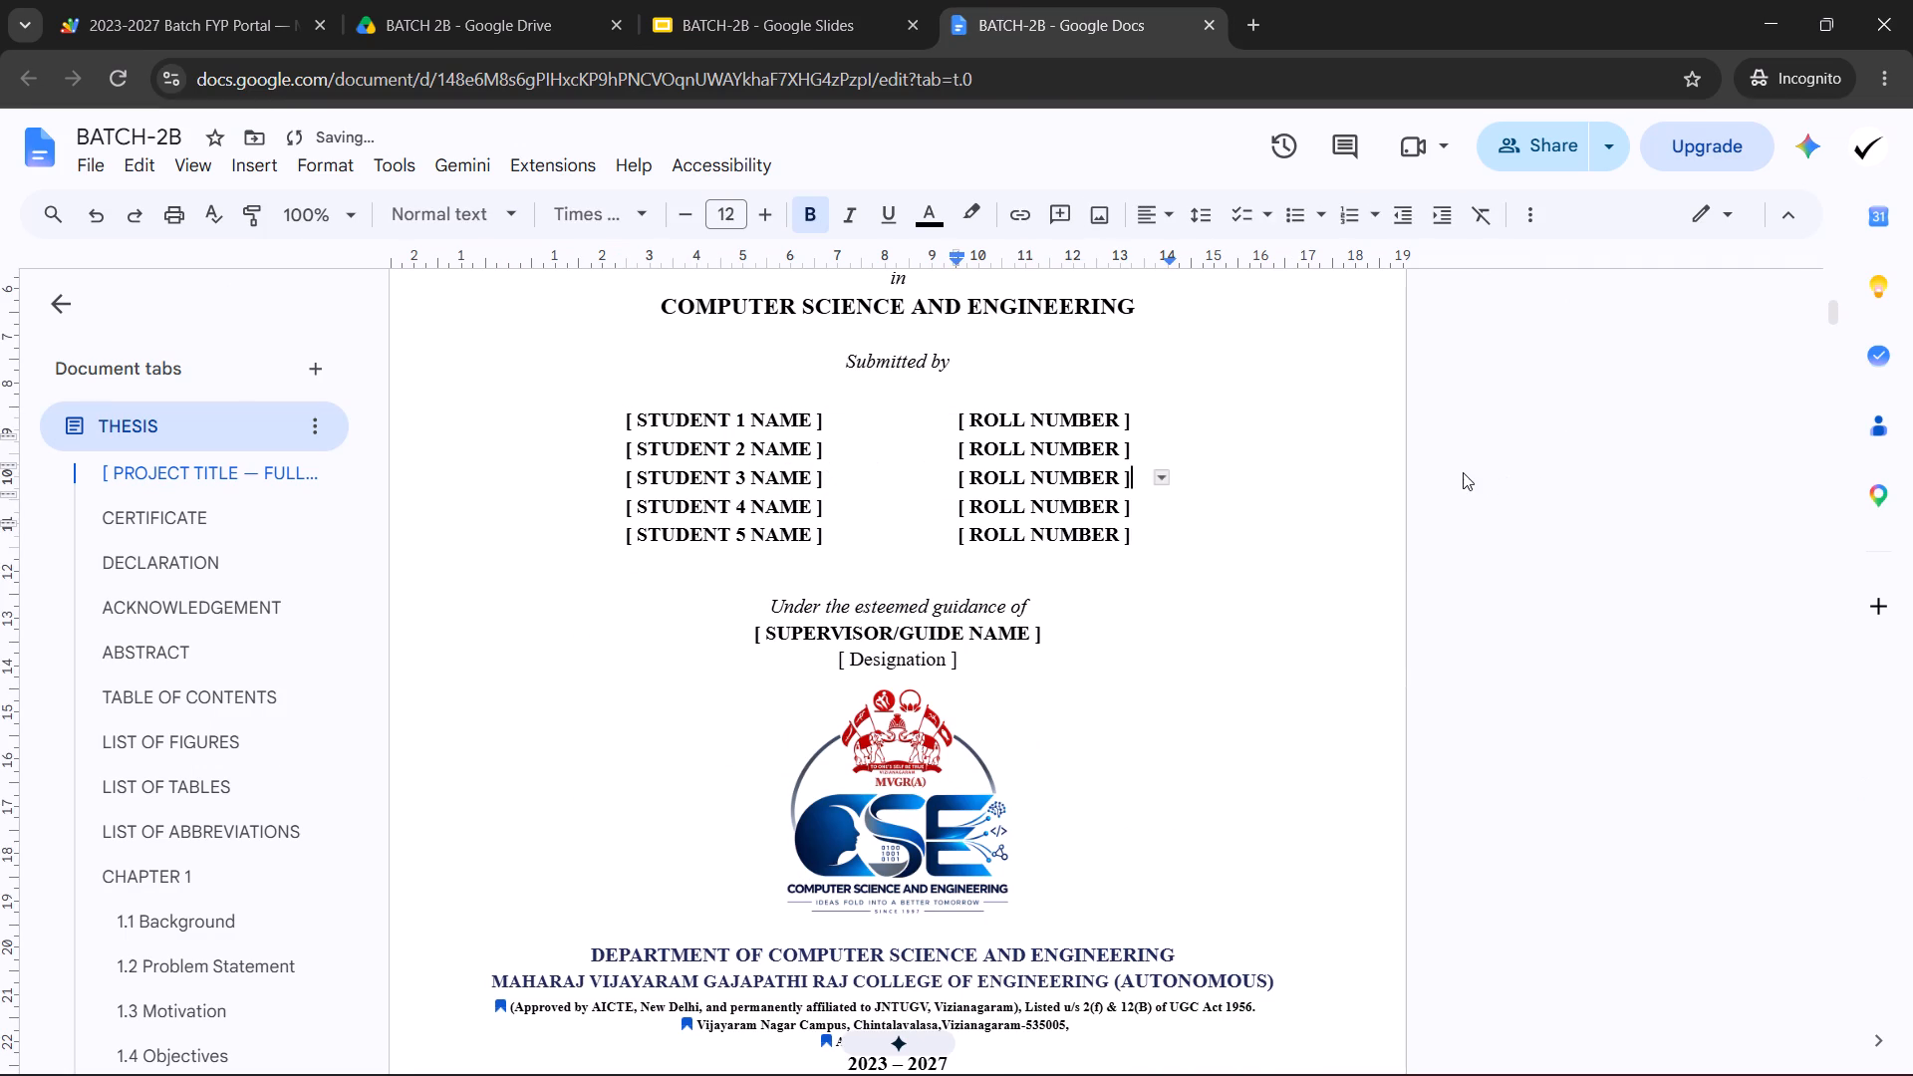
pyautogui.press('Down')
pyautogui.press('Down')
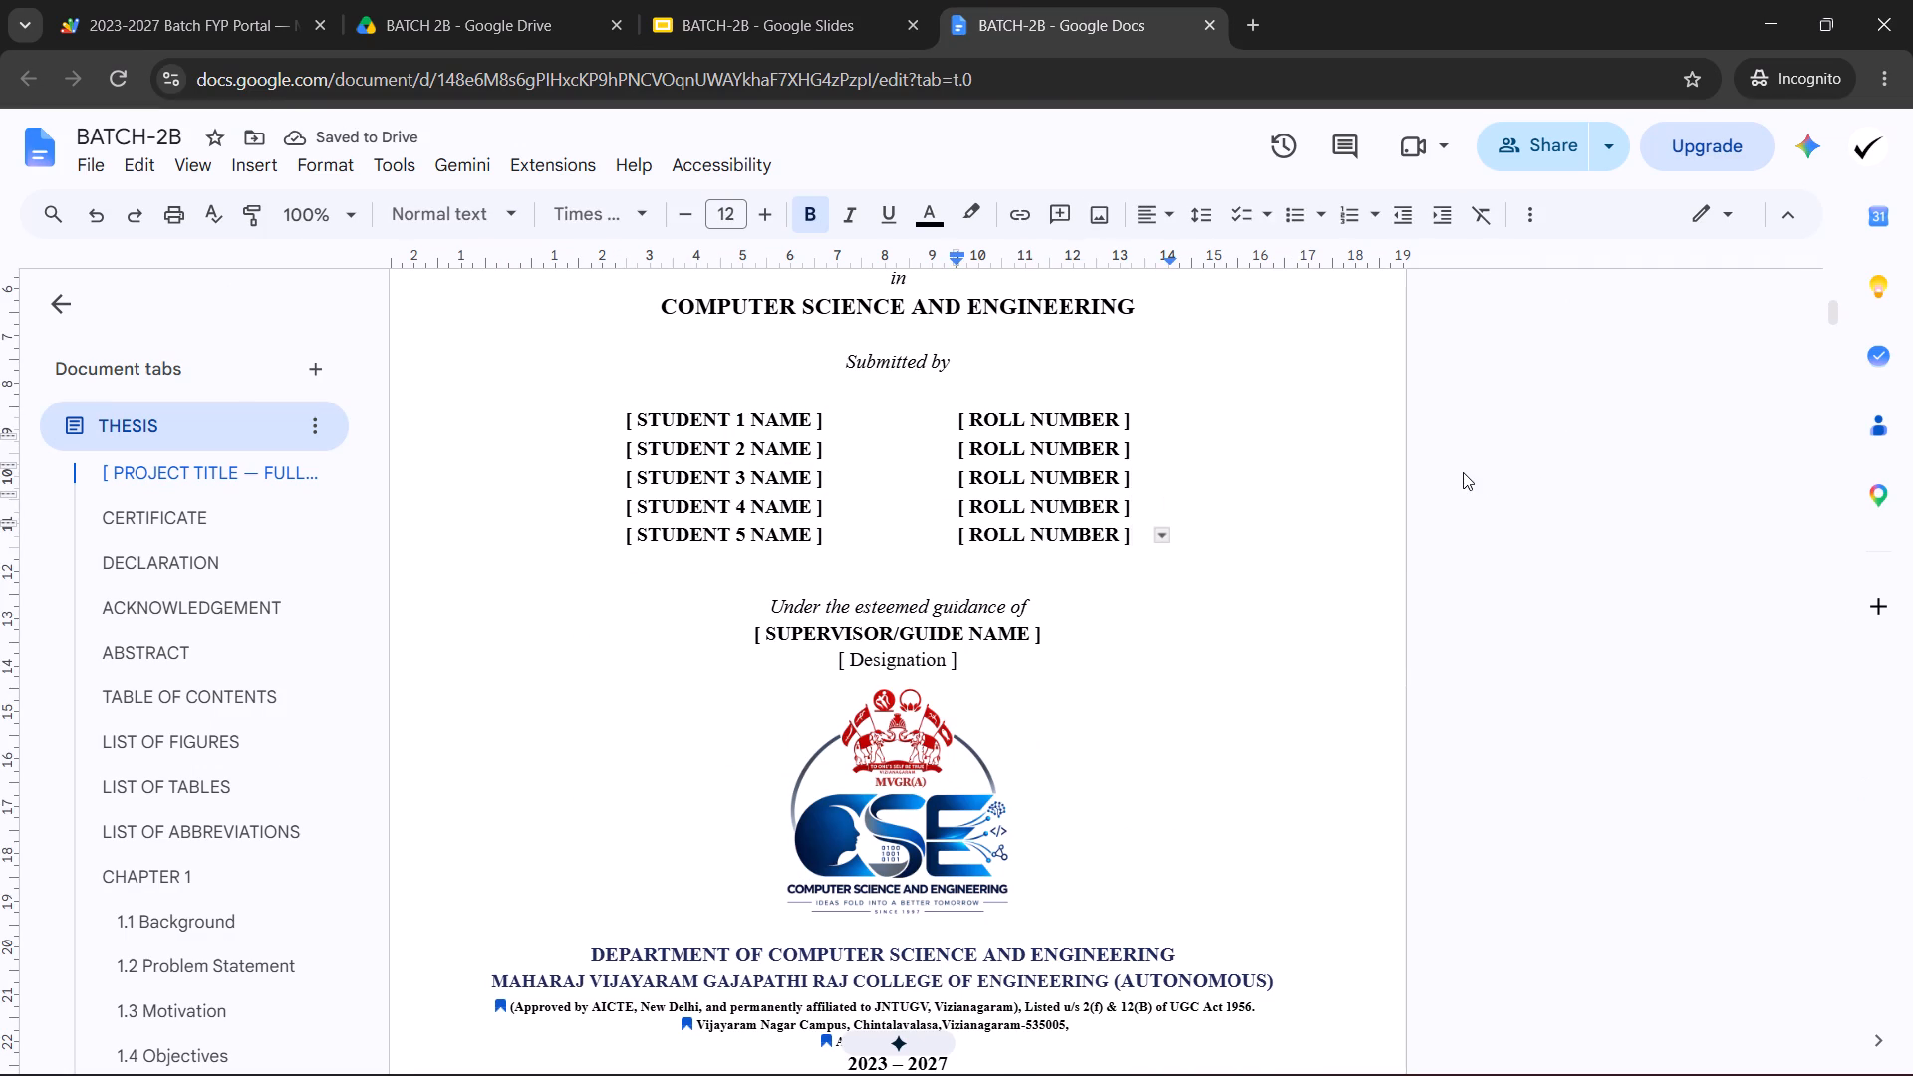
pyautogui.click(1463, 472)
# Examine the certificate and declaration pages for placeholders that need student, guide and project details.
pyautogui.scroll(-11, 1506, 662)
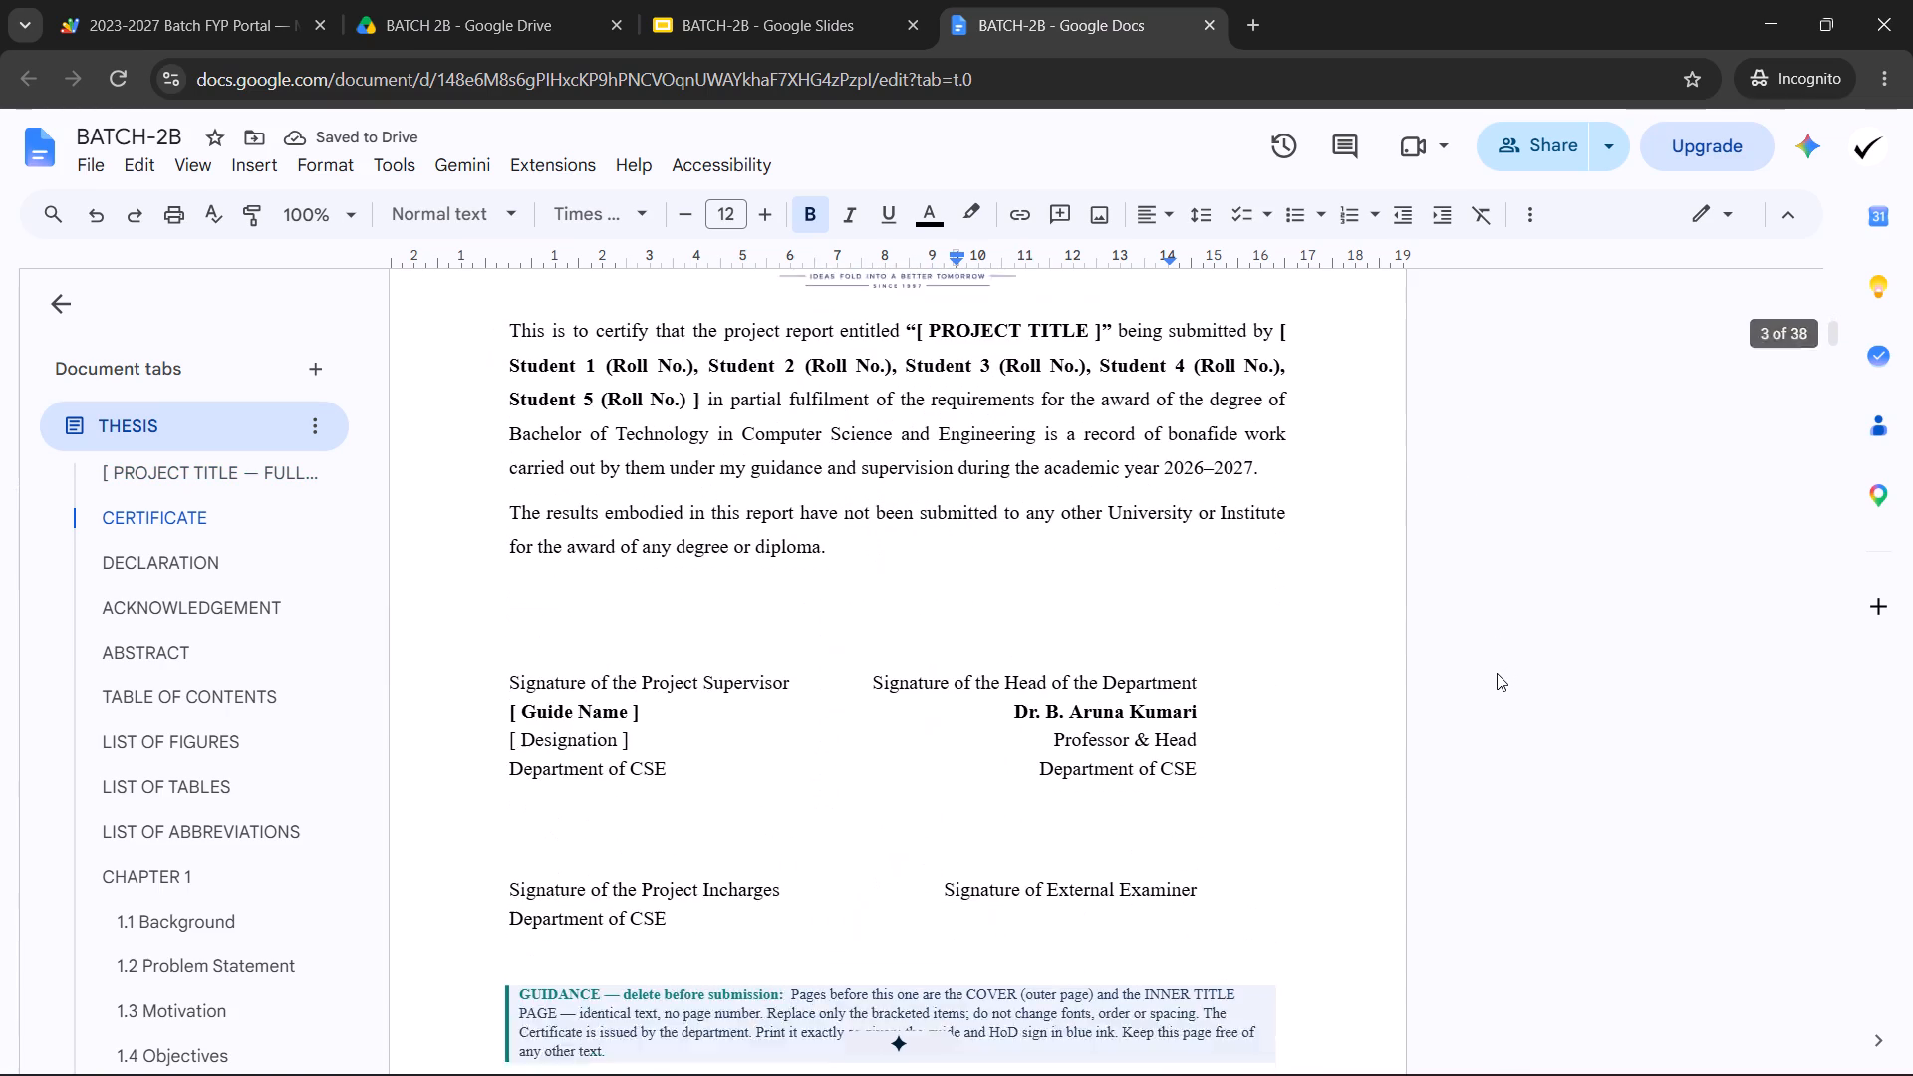
pyautogui.scroll(-5, 1480, 656)
pyautogui.scroll(-2, 1332, 560)
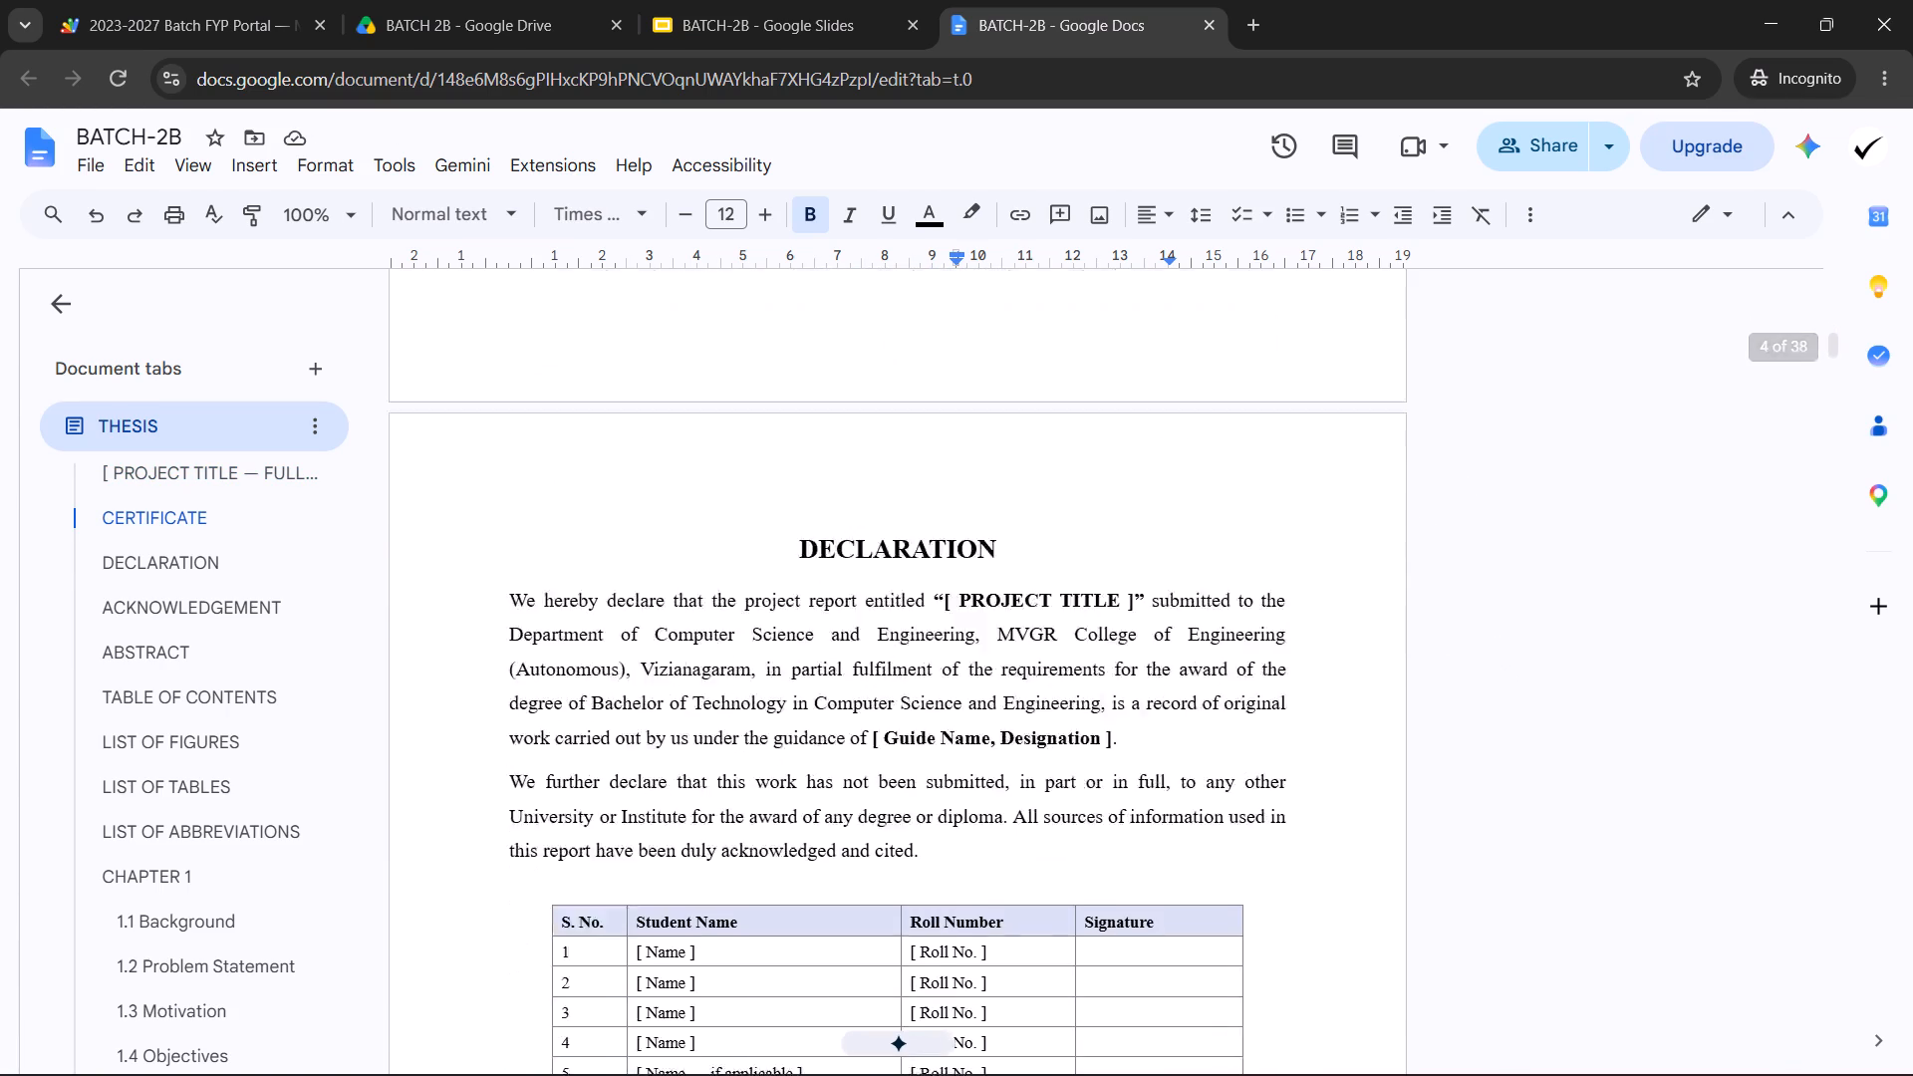
pyautogui.scroll(-2, 1312, 566)
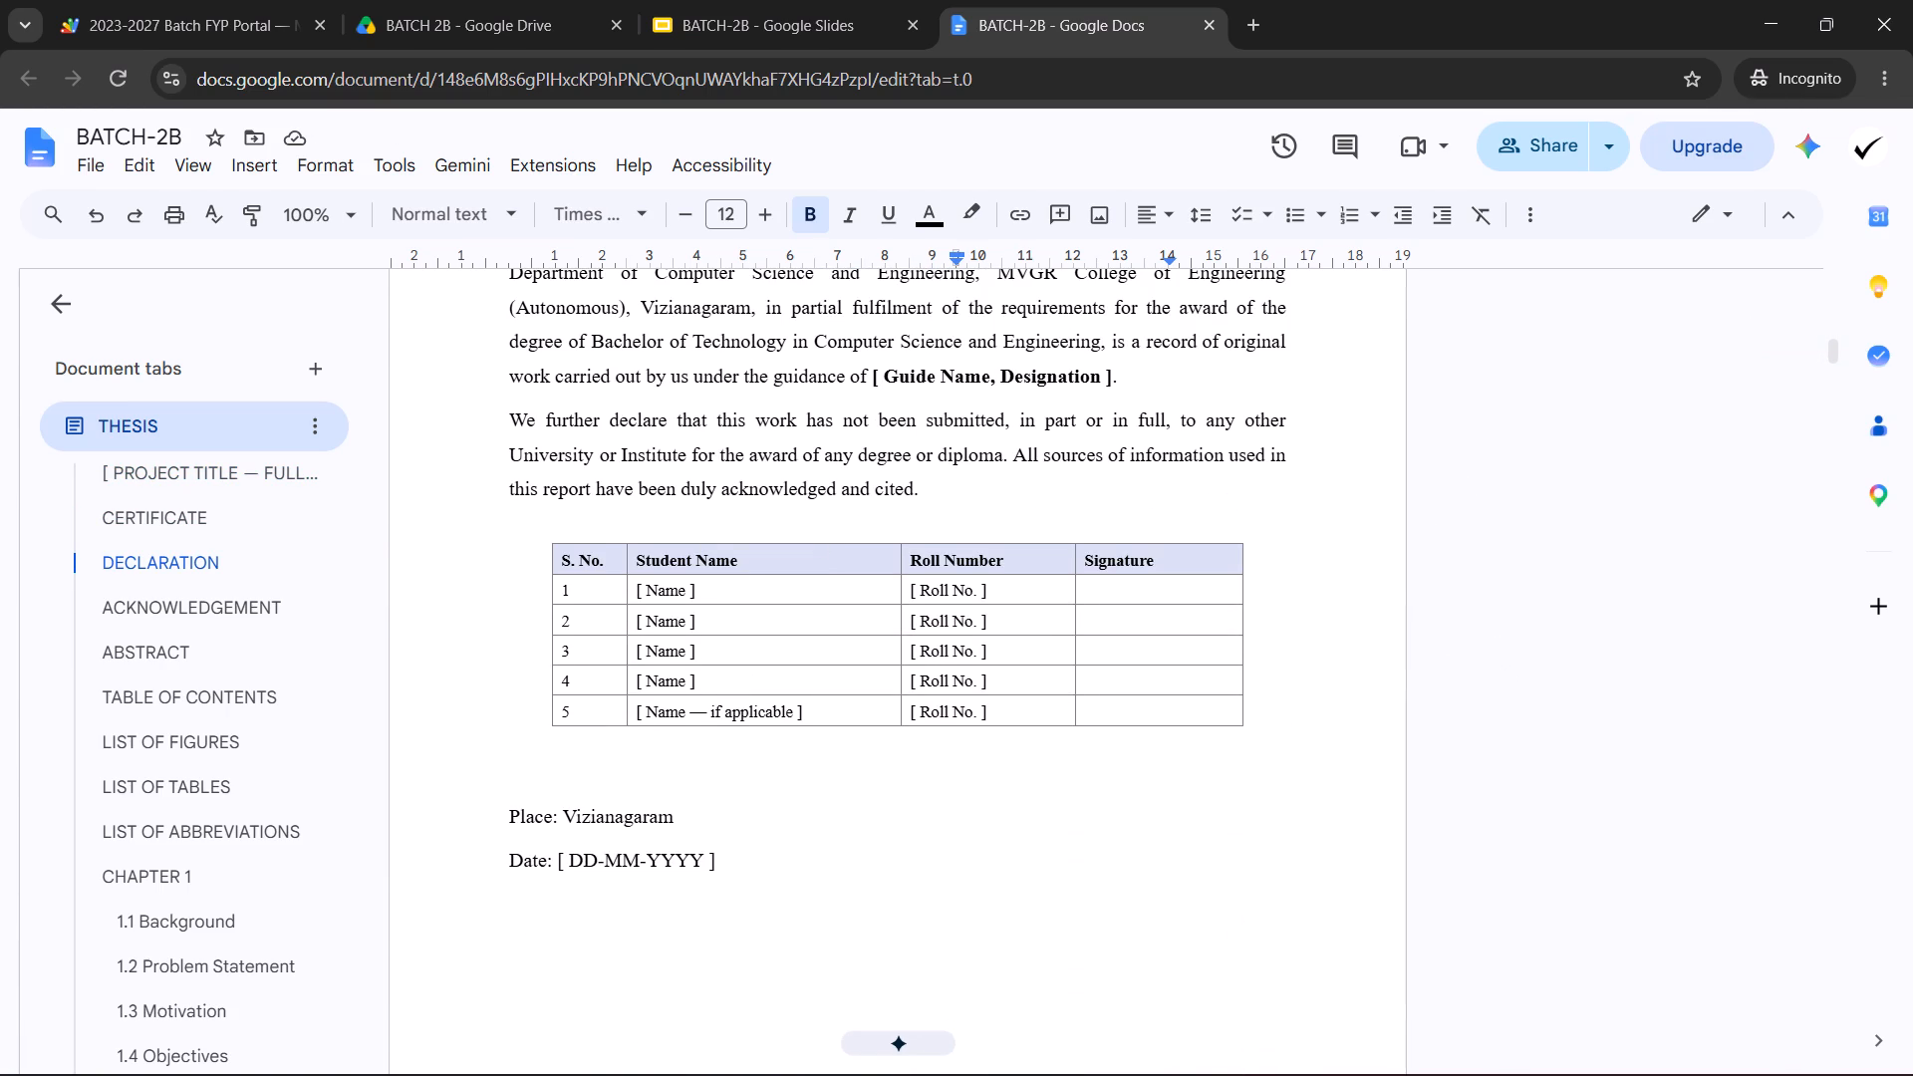
pyautogui.scroll(2, 1244, 688)
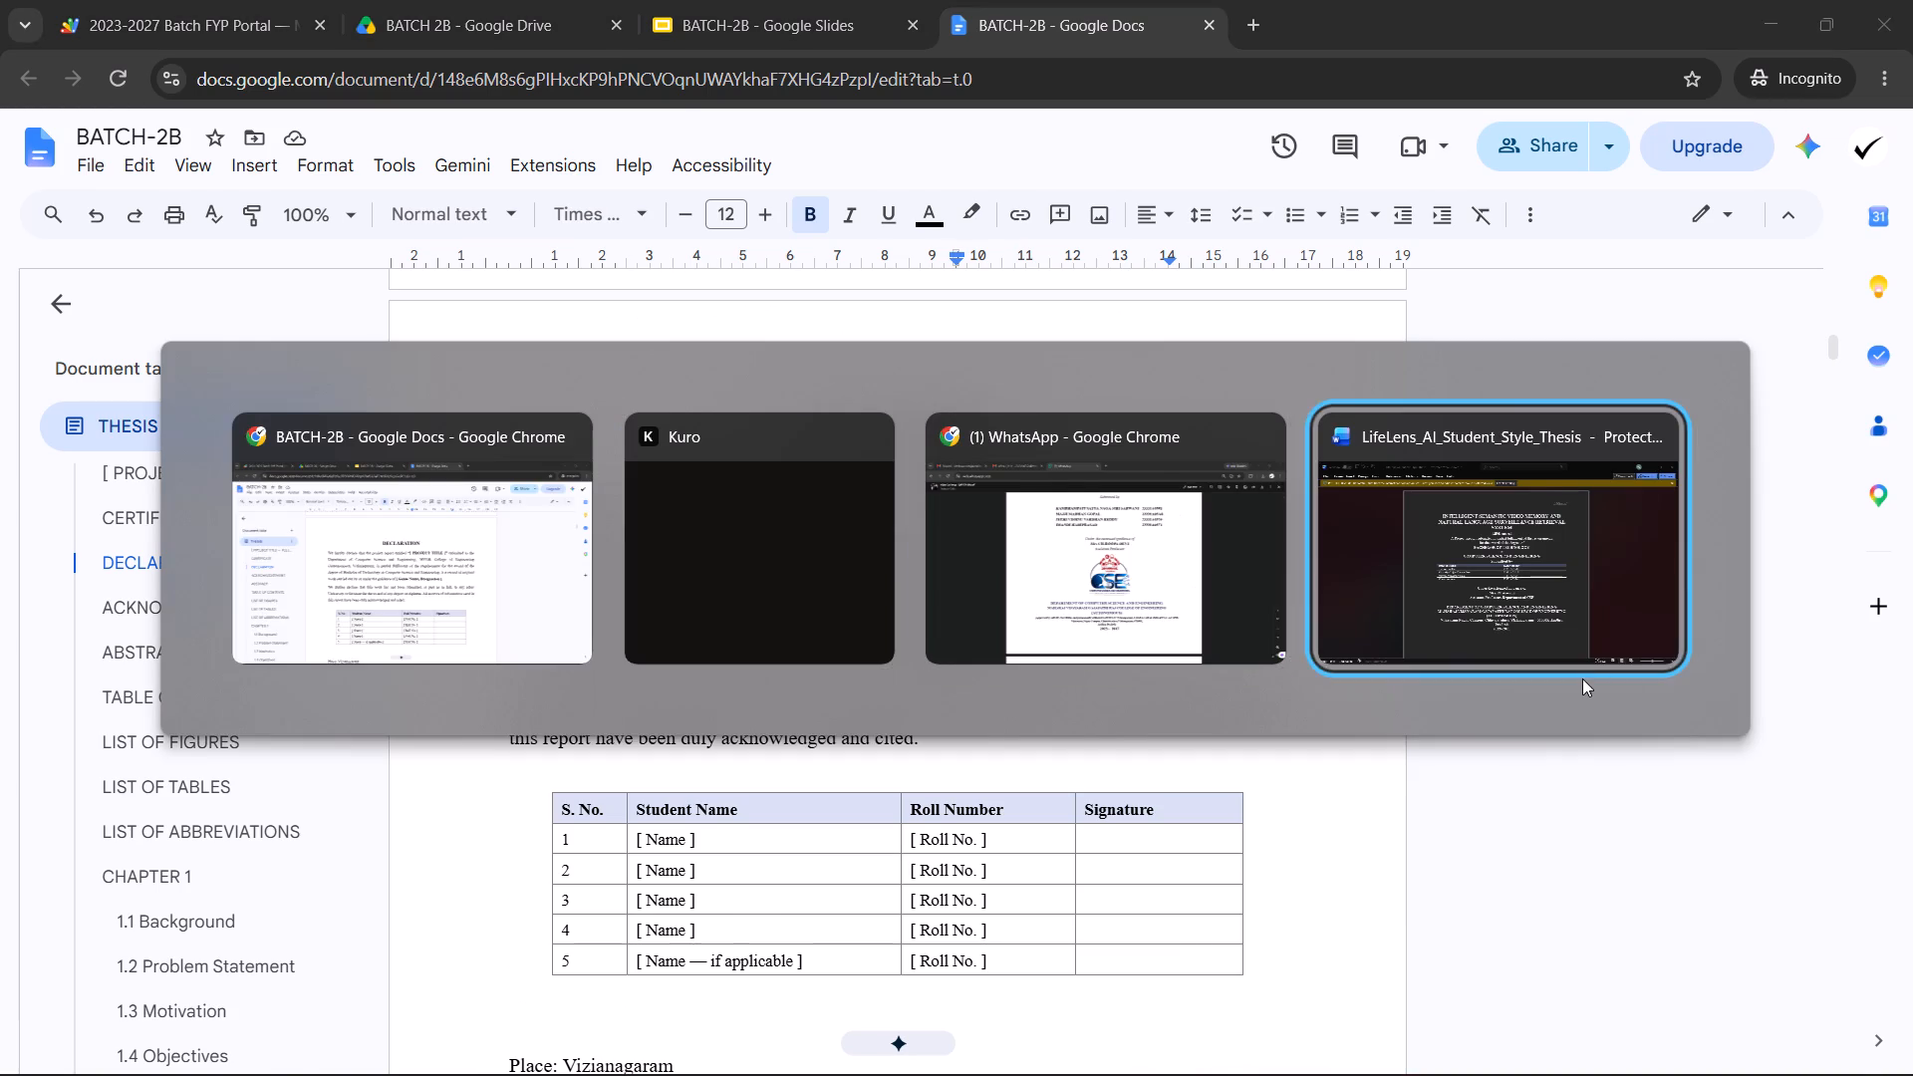
# Switch to the LifeLens_AI_Student_Style_Thesis document in Word and examine the student and guide details on its first two pages.
pyautogui.scroll(-6, 1178, 591)
pyautogui.scroll(-12, 1118, 772)
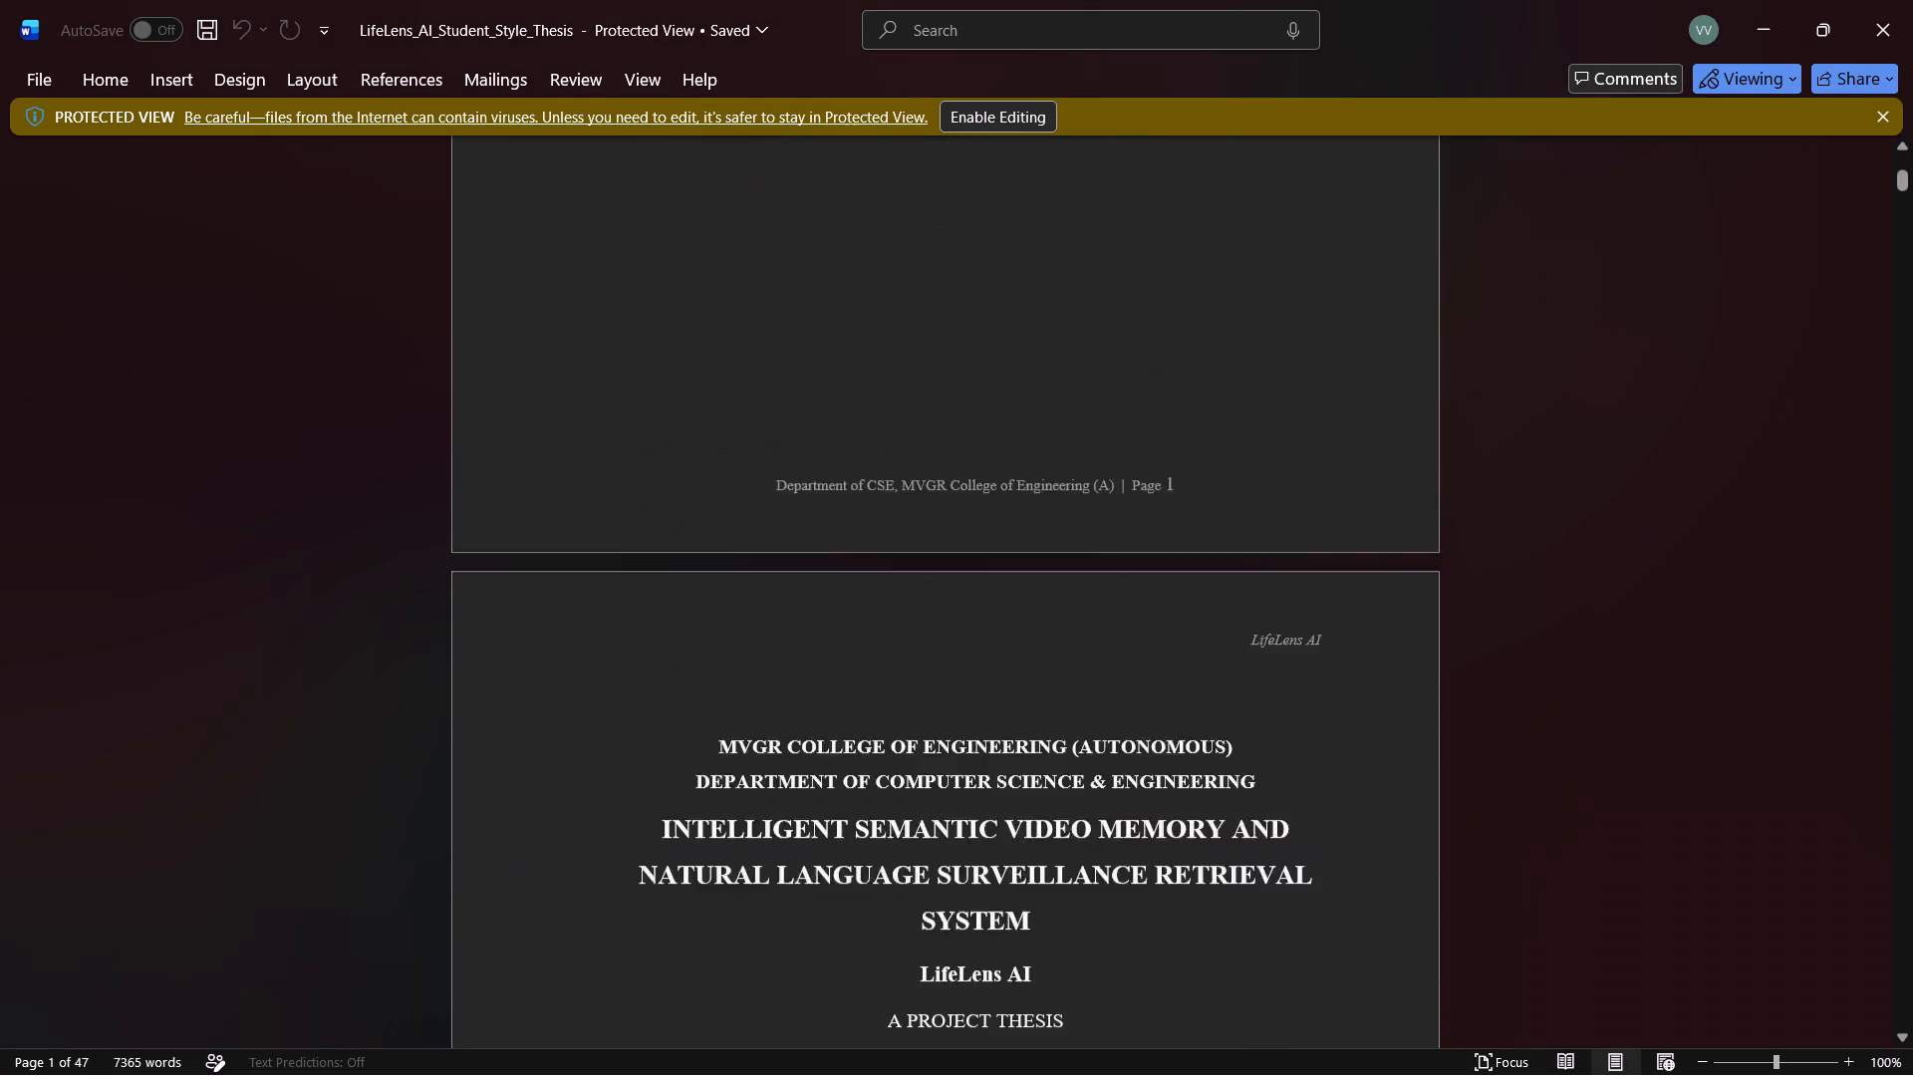
pyautogui.scroll(-8, 1061, 831)
pyautogui.scroll(5, 1053, 825)
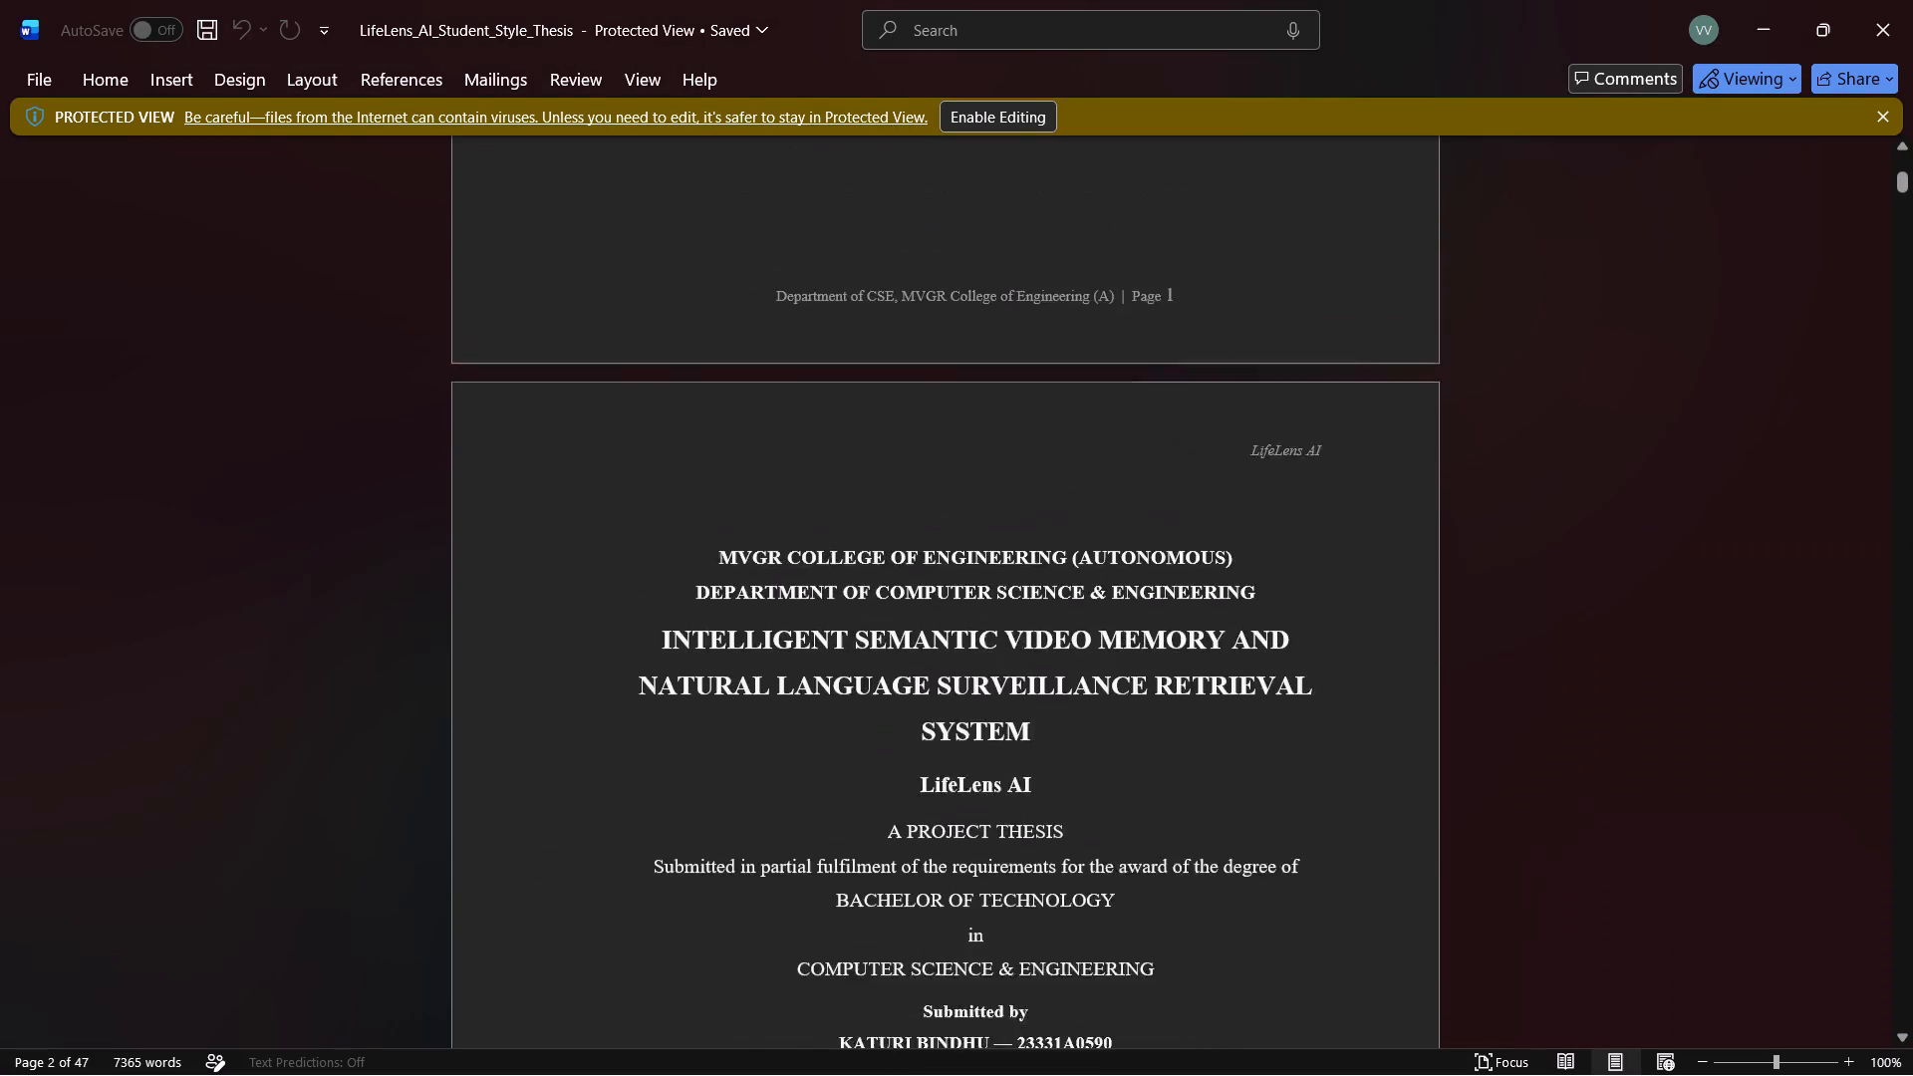
pyautogui.scroll(12, 1026, 861)
pyautogui.scroll(8, 1081, 1046)
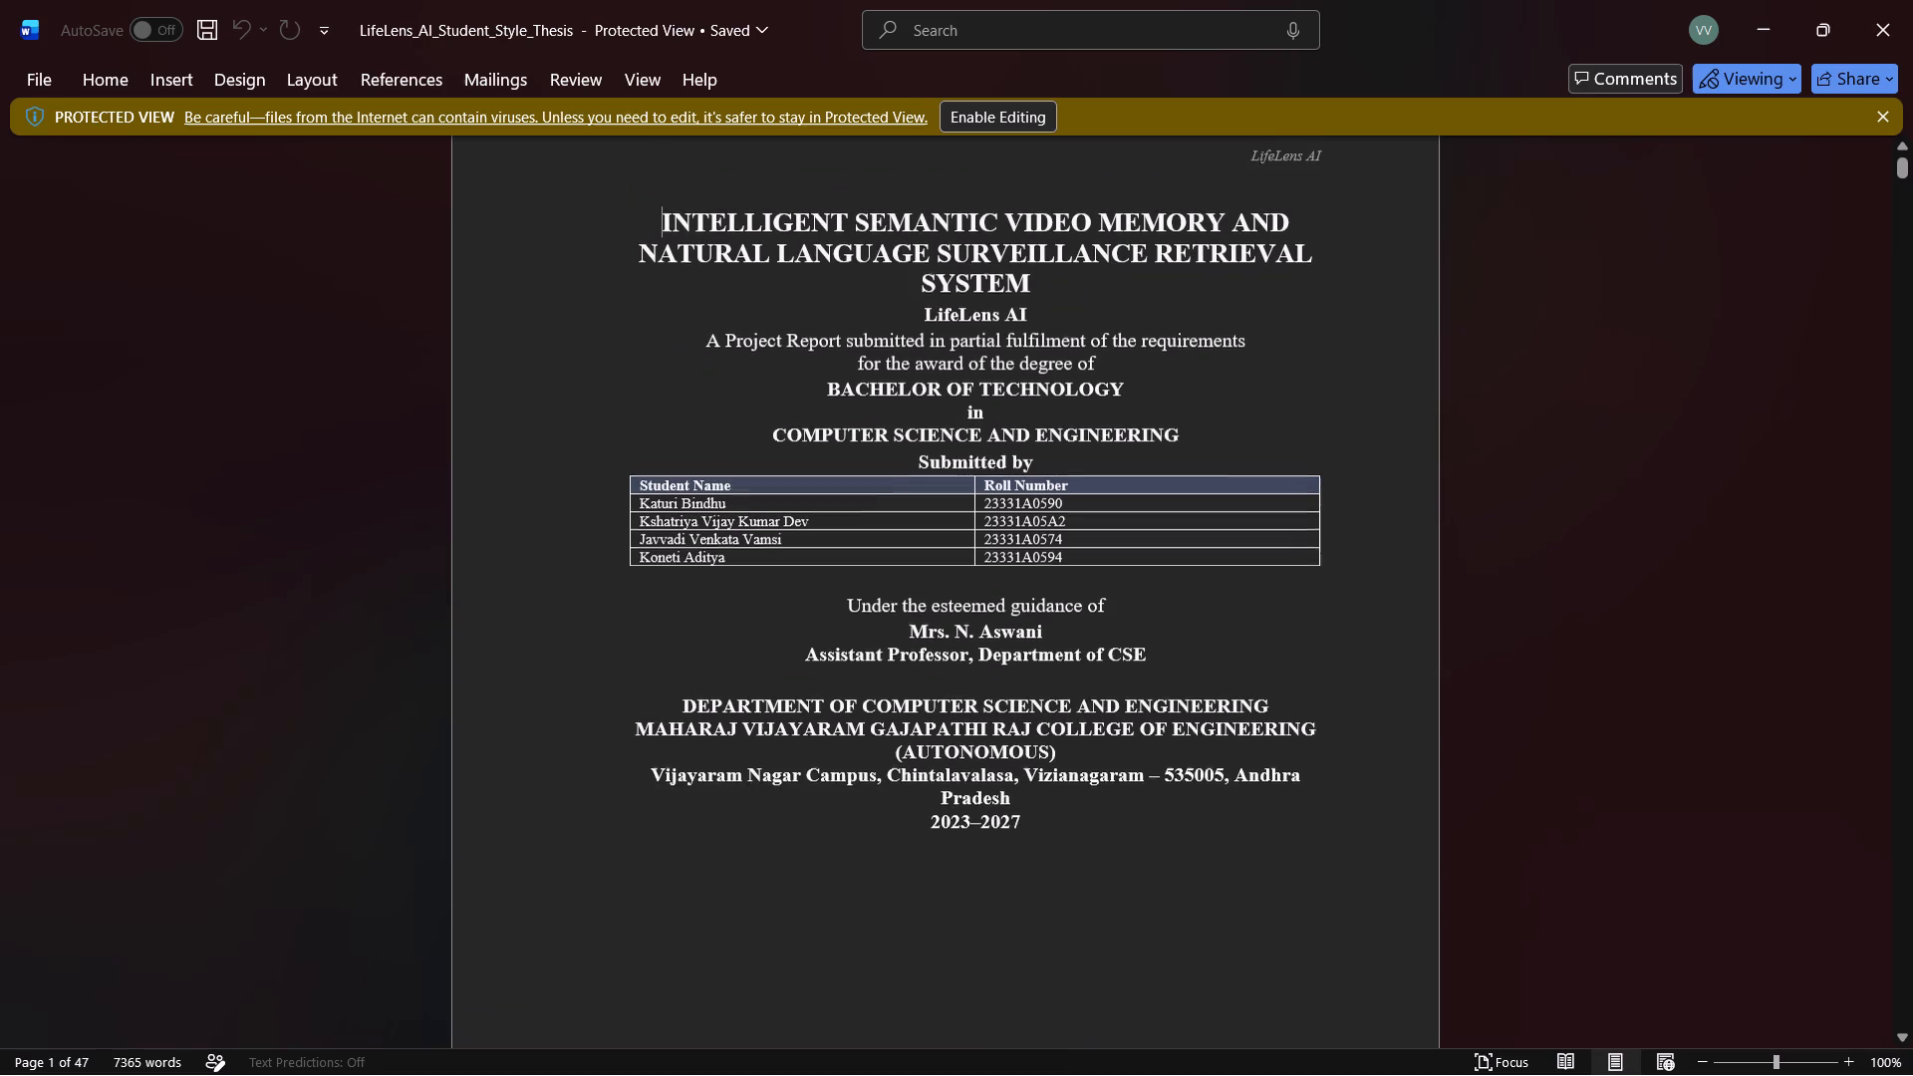
pyautogui.scroll(-19, 1087, 1008)
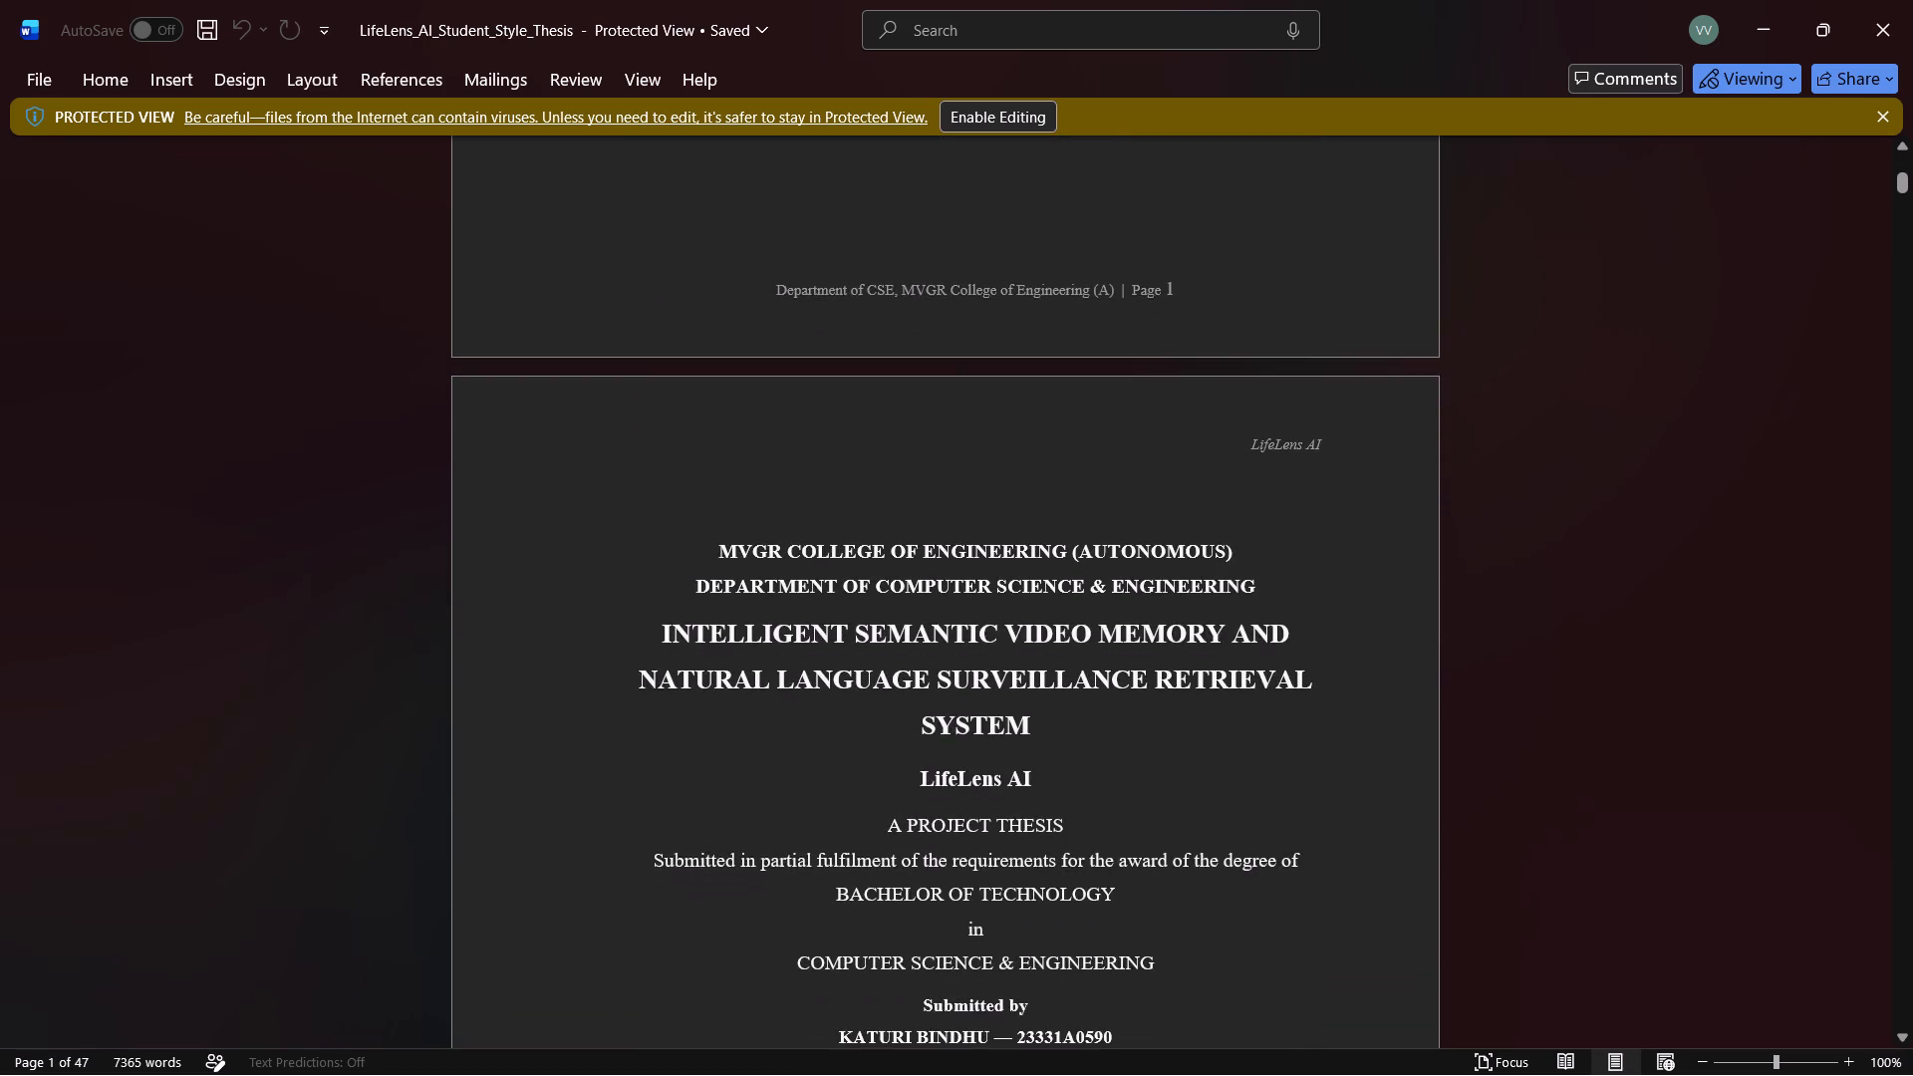
pyautogui.scroll(-7, 1077, 984)
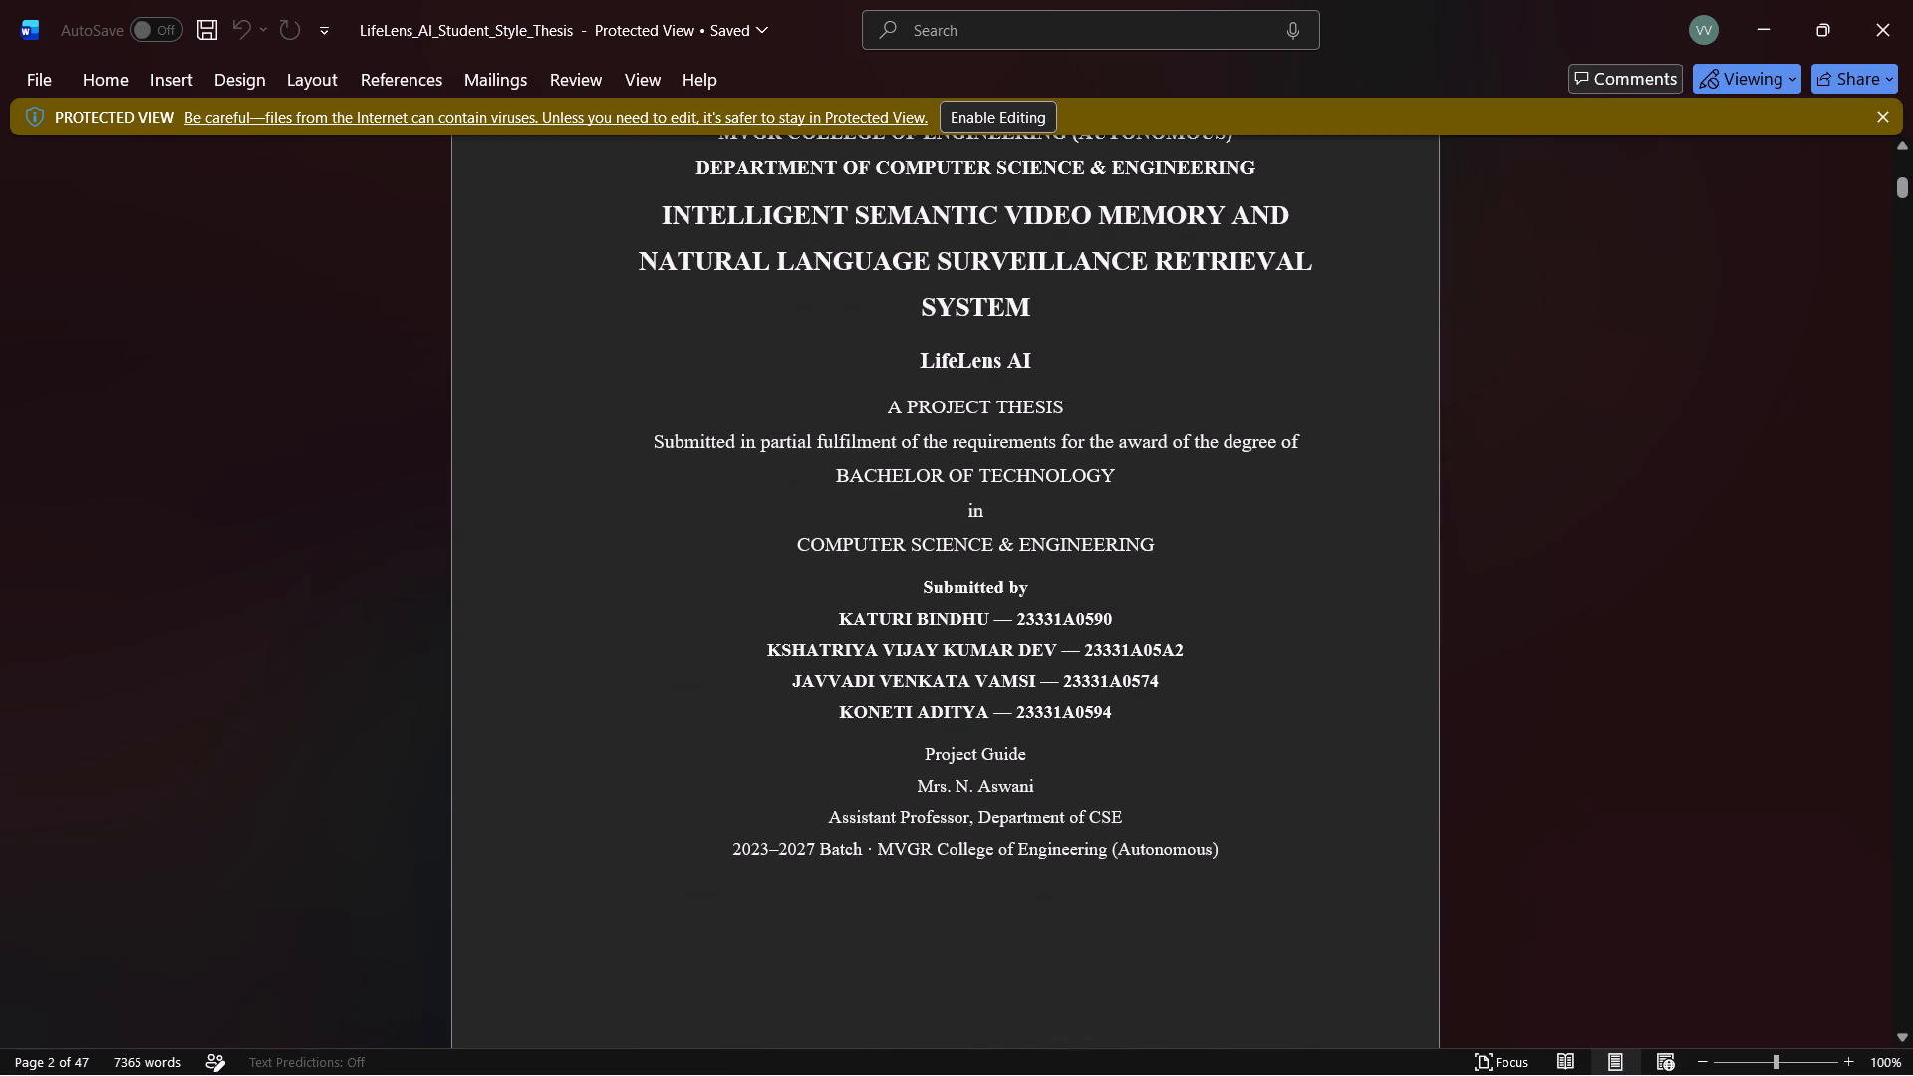
# Copy the first student's name from the Submitted by list on the second page, without the roll number.
pyautogui.moveTo(987, 622); pyautogui.dragTo(830, 624)
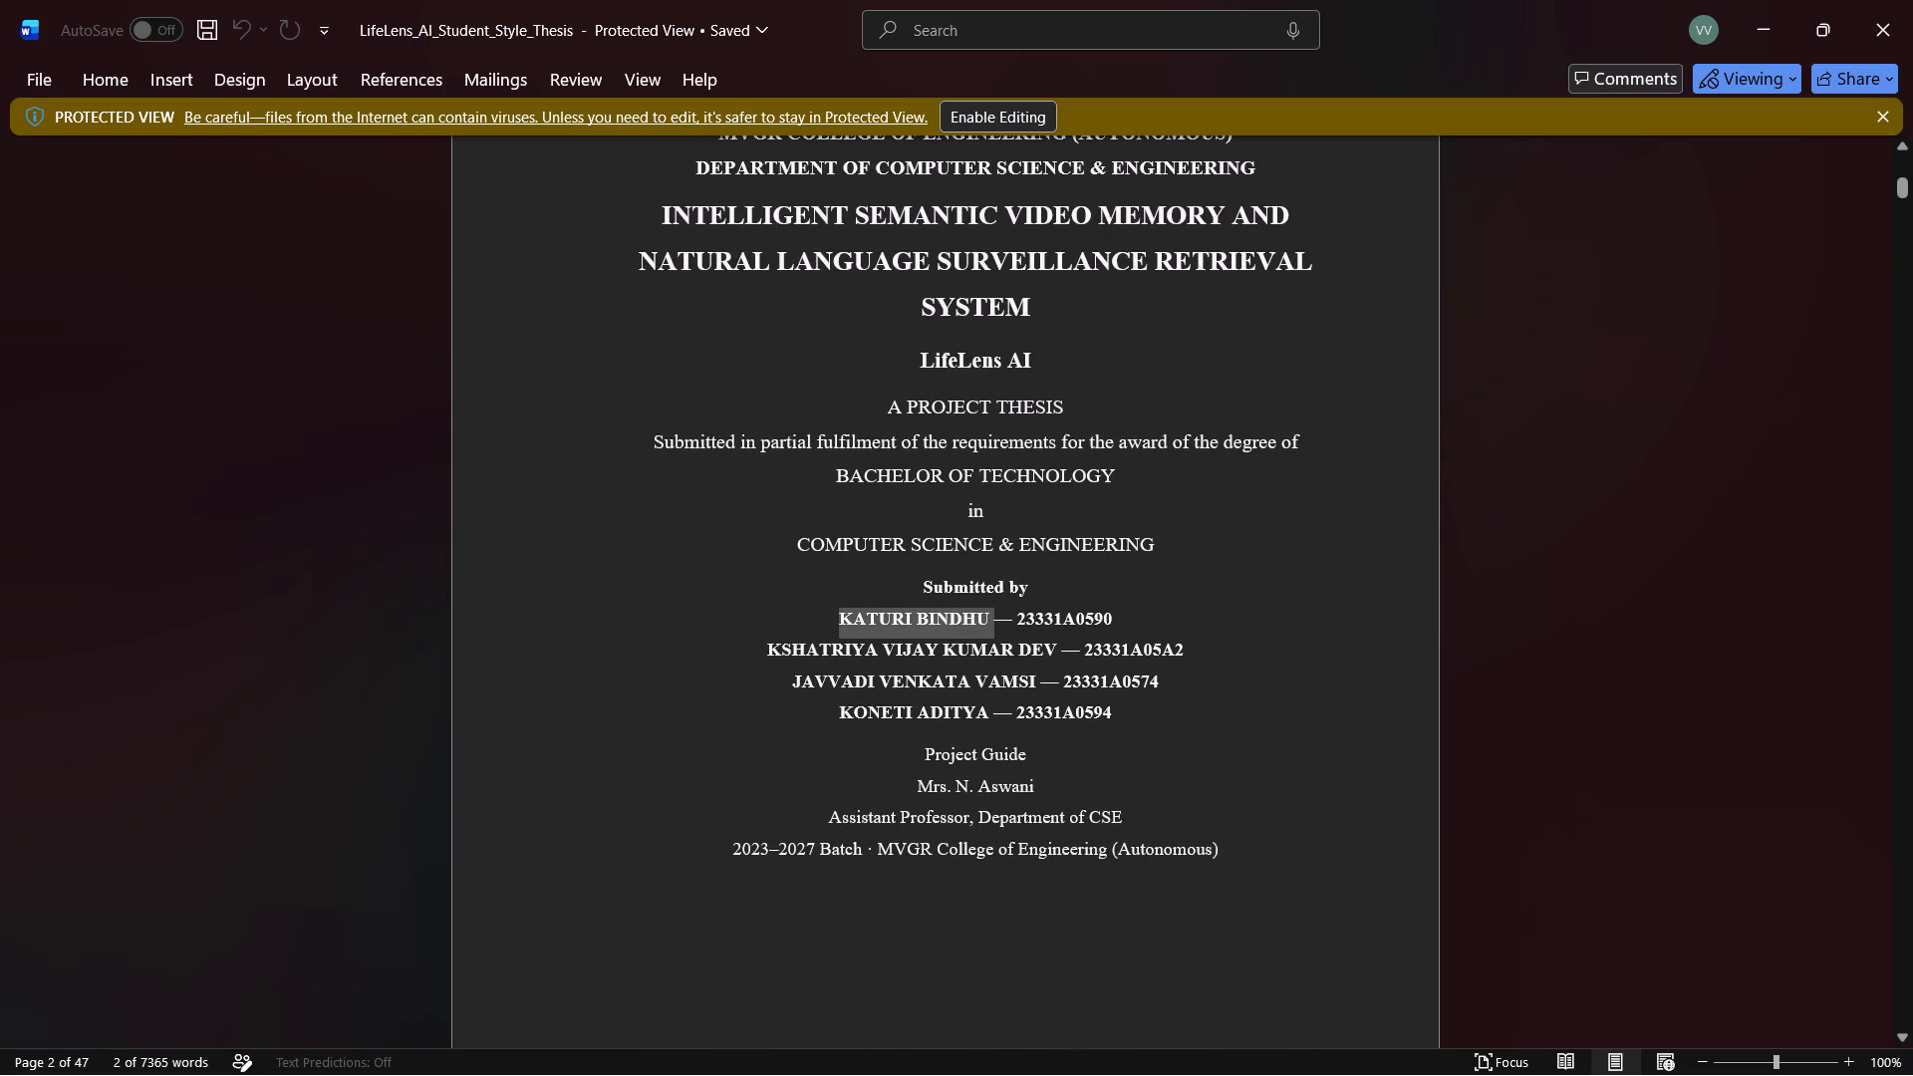
pyautogui.hotkey('ctrl', 'c')
# Enable editing for the protected LifeLens_AI_Student_Style_Thesis document.
pyautogui.click(1405, 580)
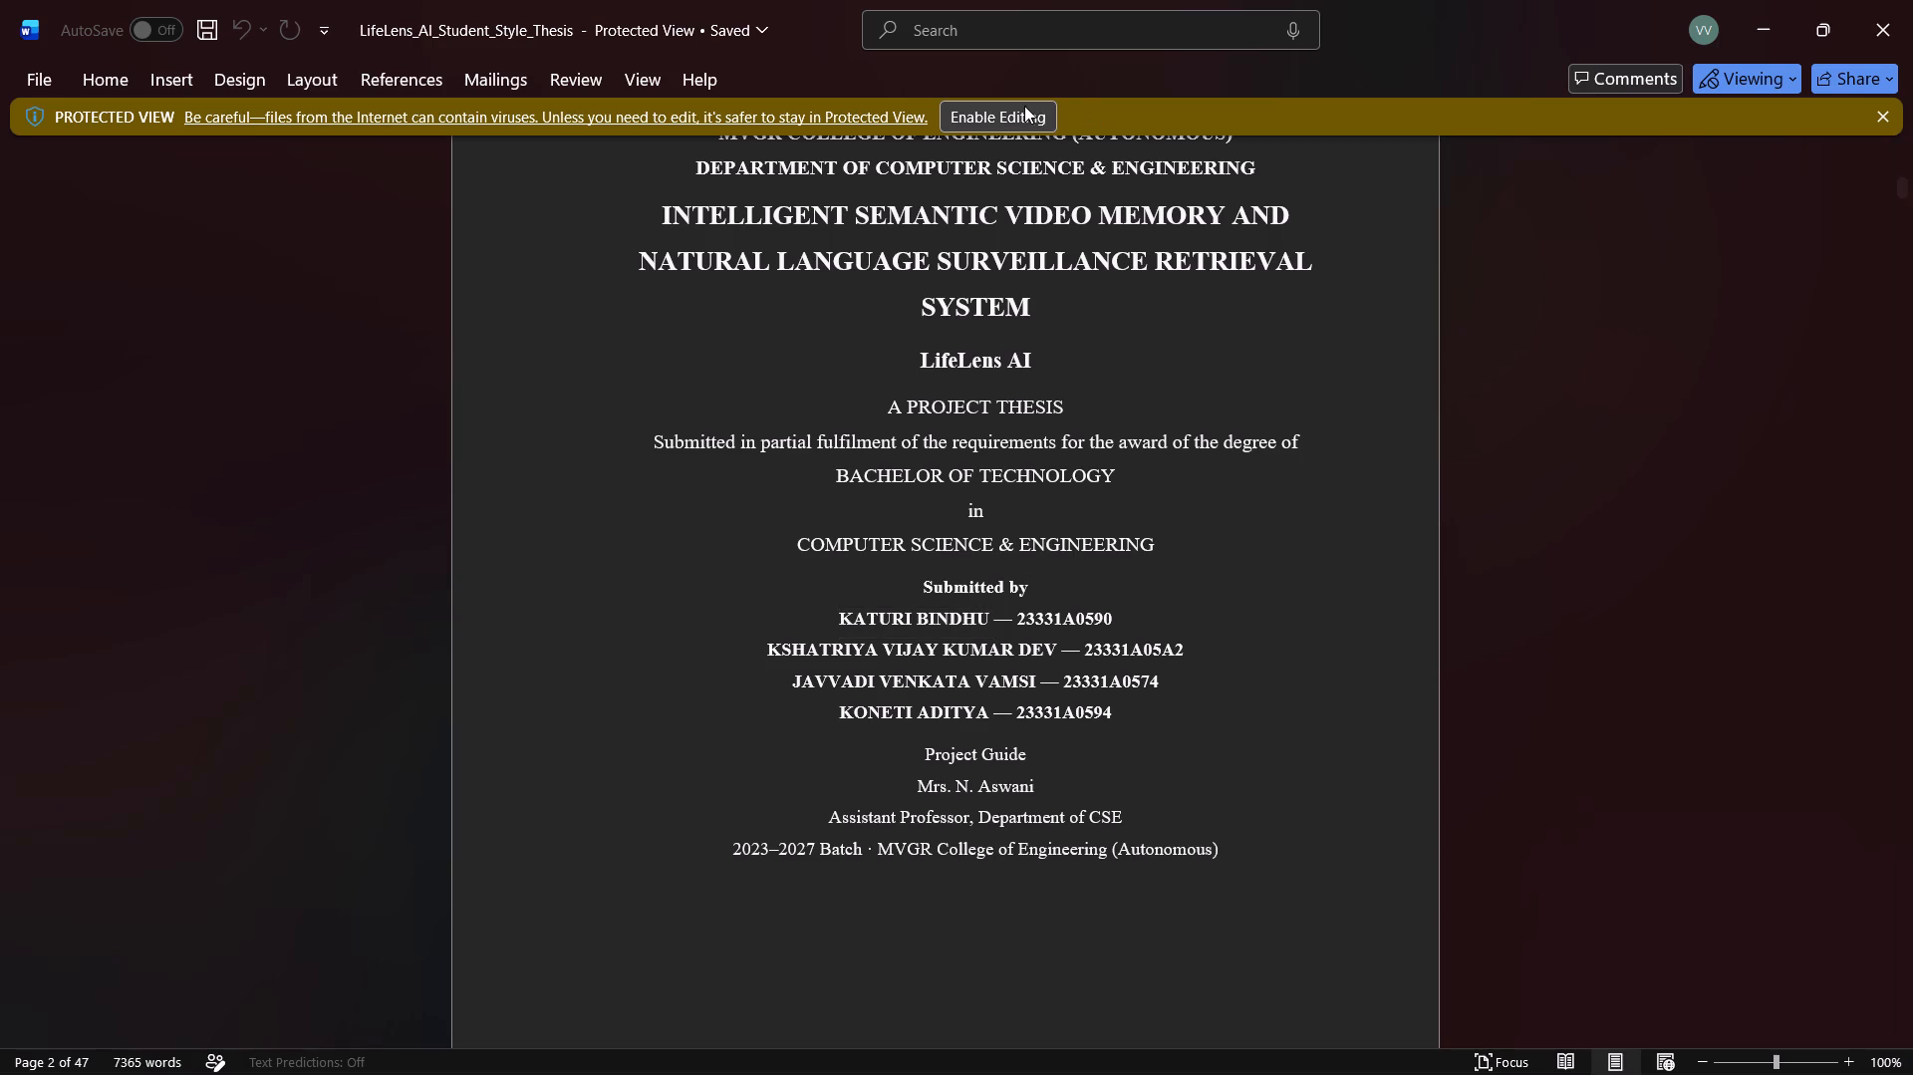
pyautogui.click(1024, 106)
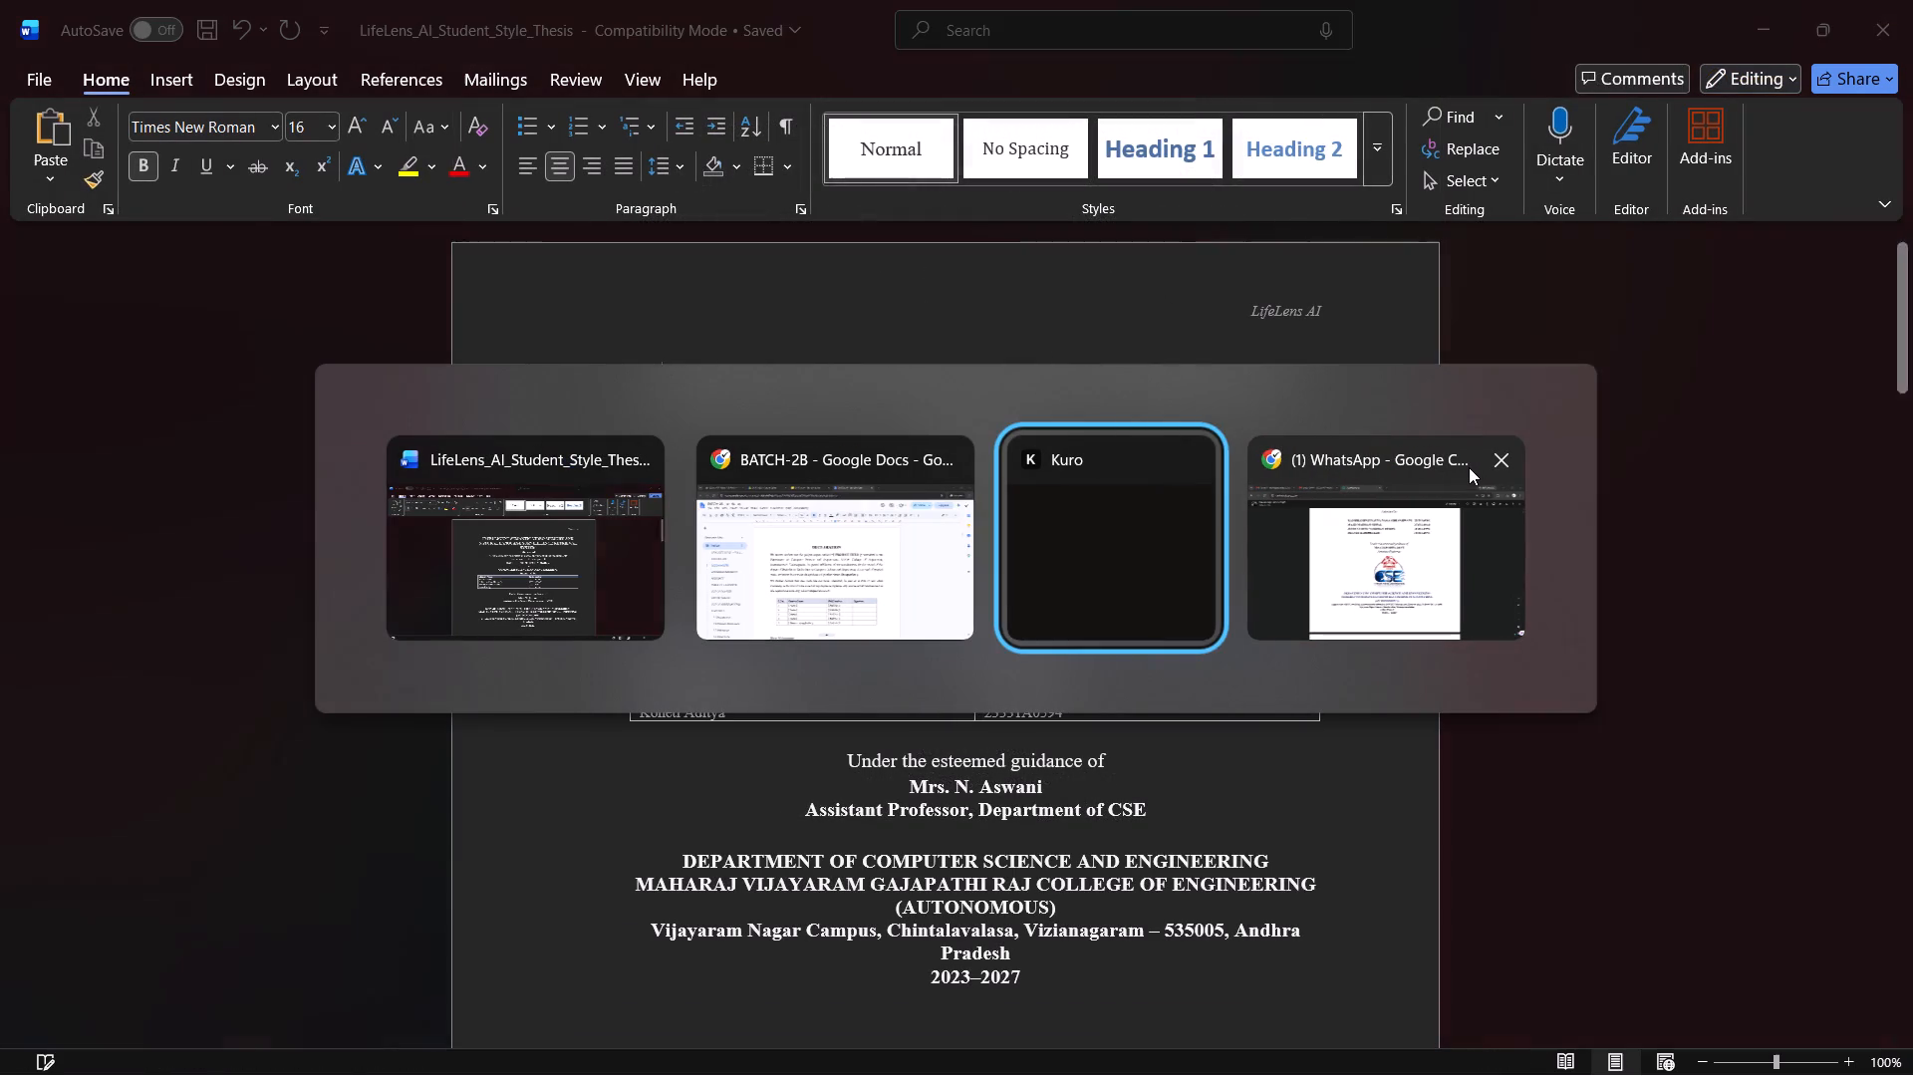
# Return to the BATCH-2B document in Google Docs and replace the title page's STUDENT 1 NAME placeholder with the copied name.
pyautogui.scroll(5, 712, 612)
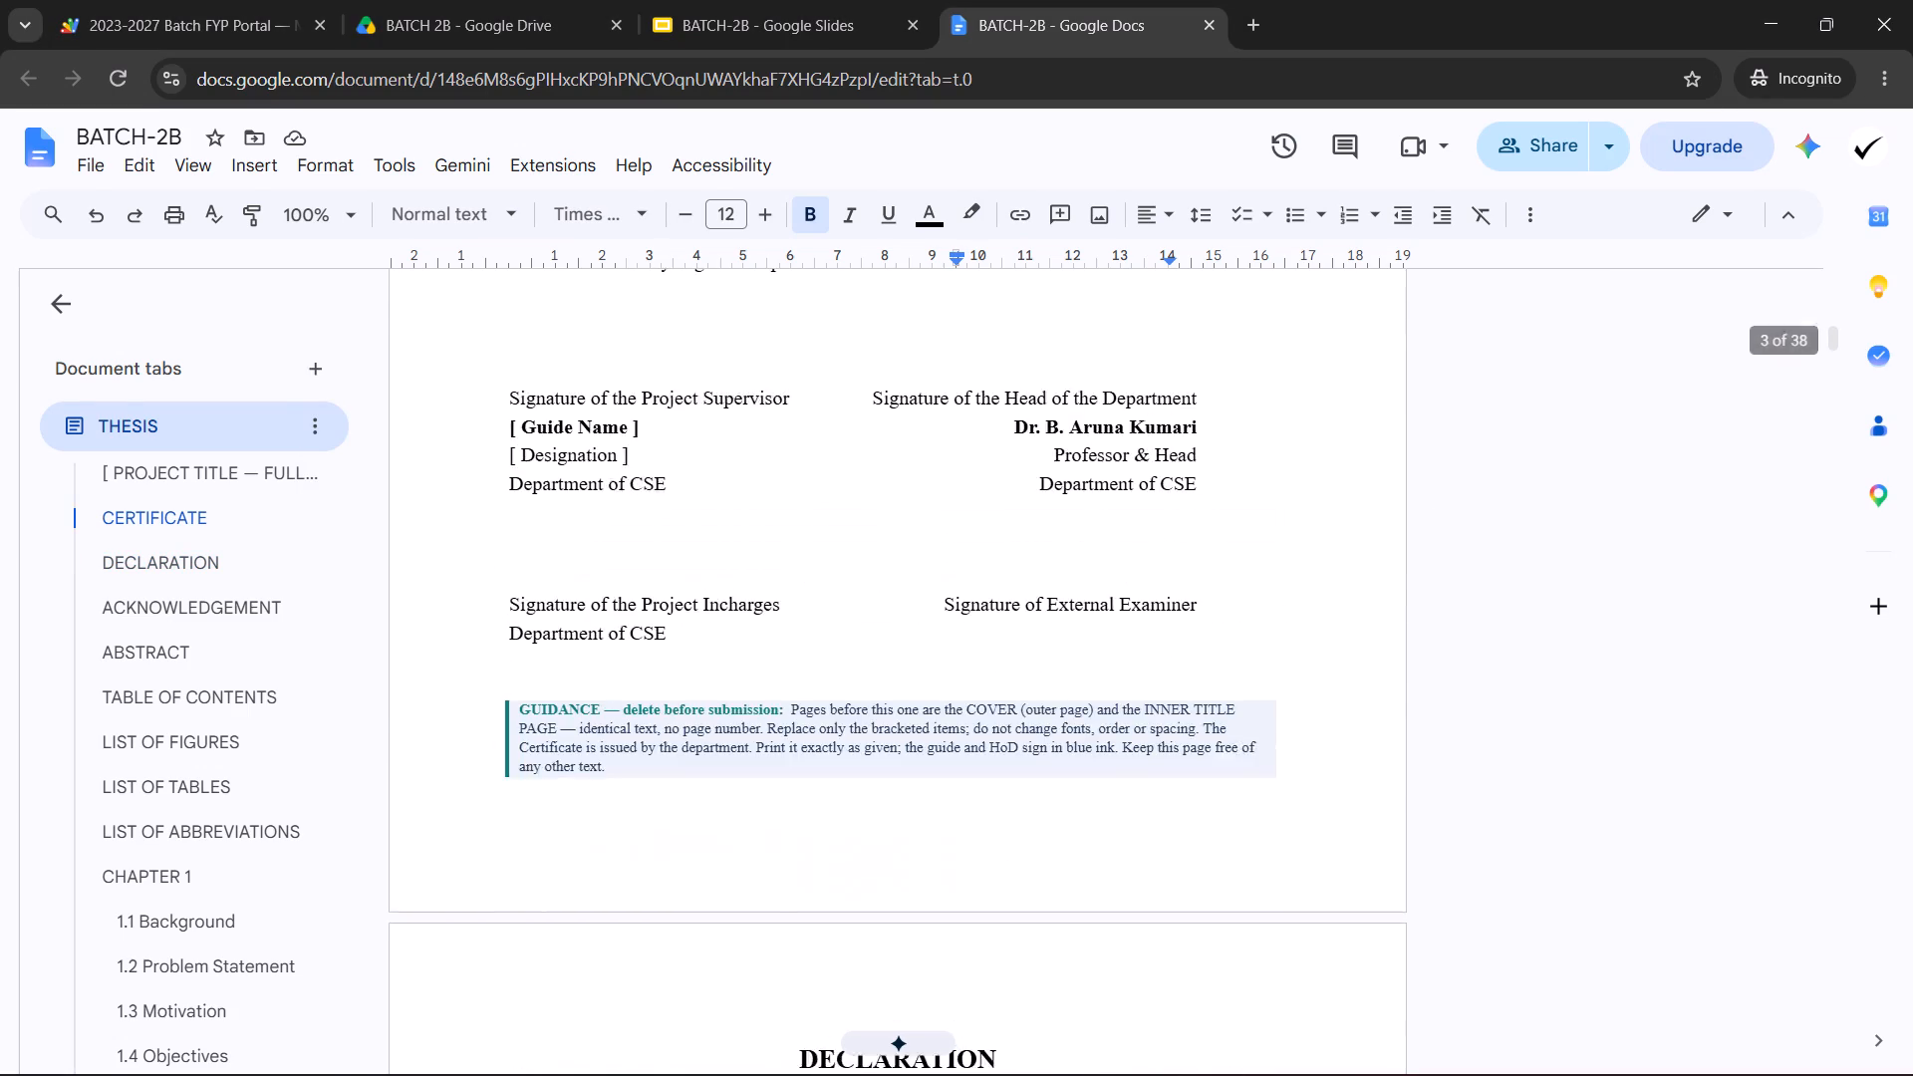
pyautogui.scroll(5, 733, 655)
pyautogui.scroll(15, 775, 733)
pyautogui.scroll(-5, 828, 784)
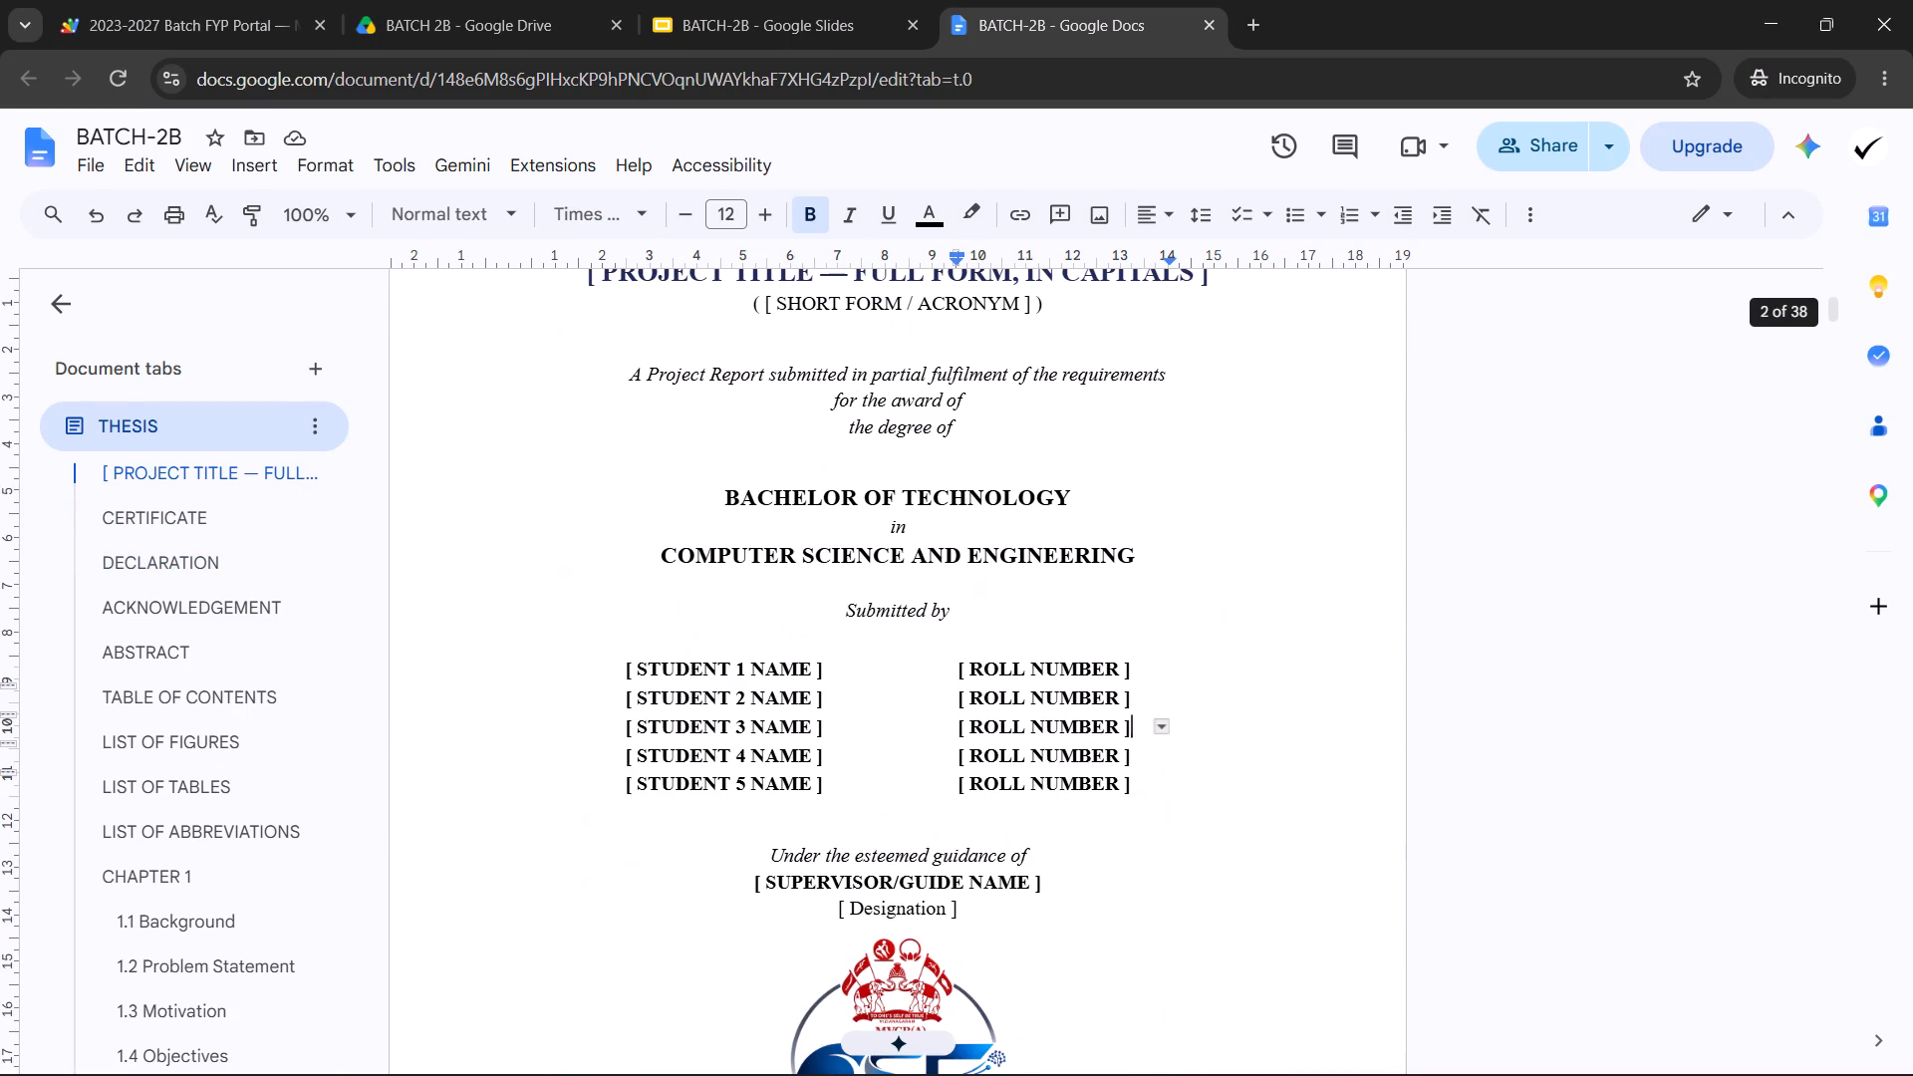
pyautogui.click(771, 674)
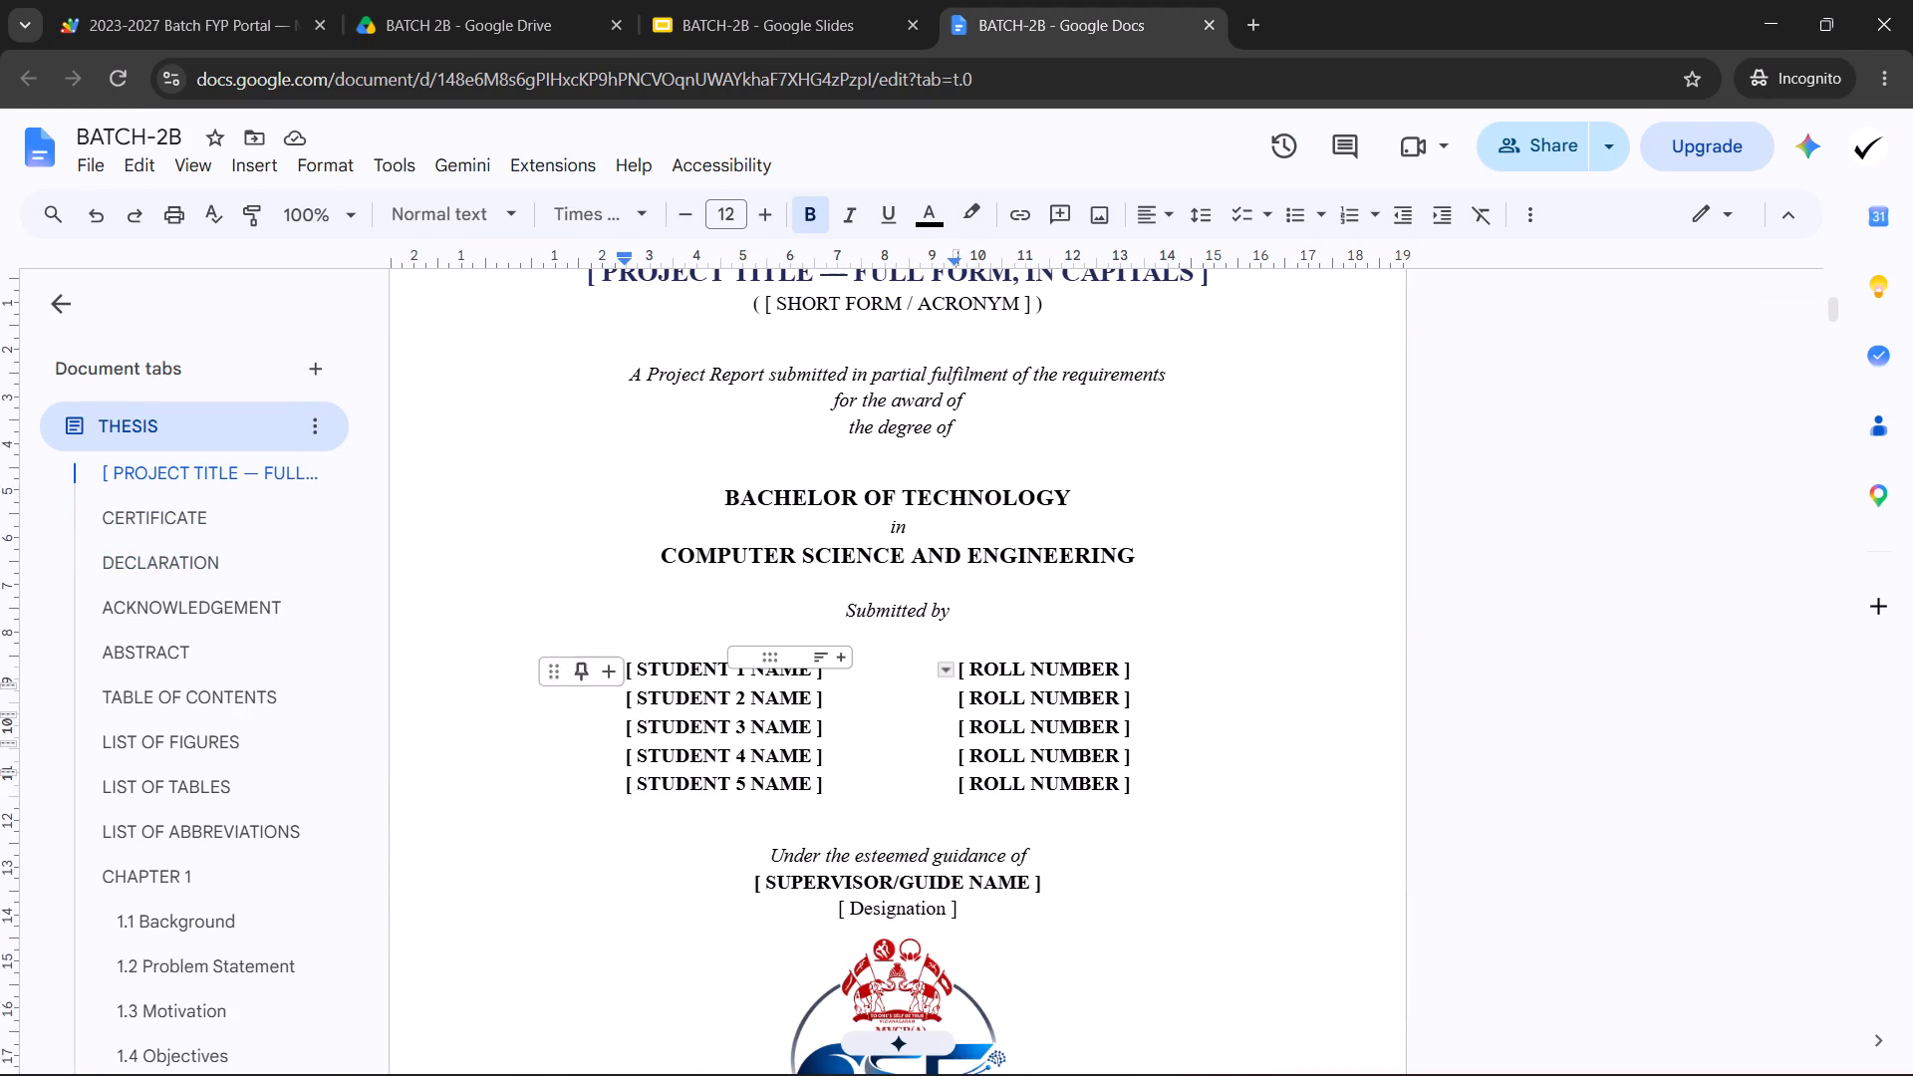
pyautogui.doubleClick(686, 673)
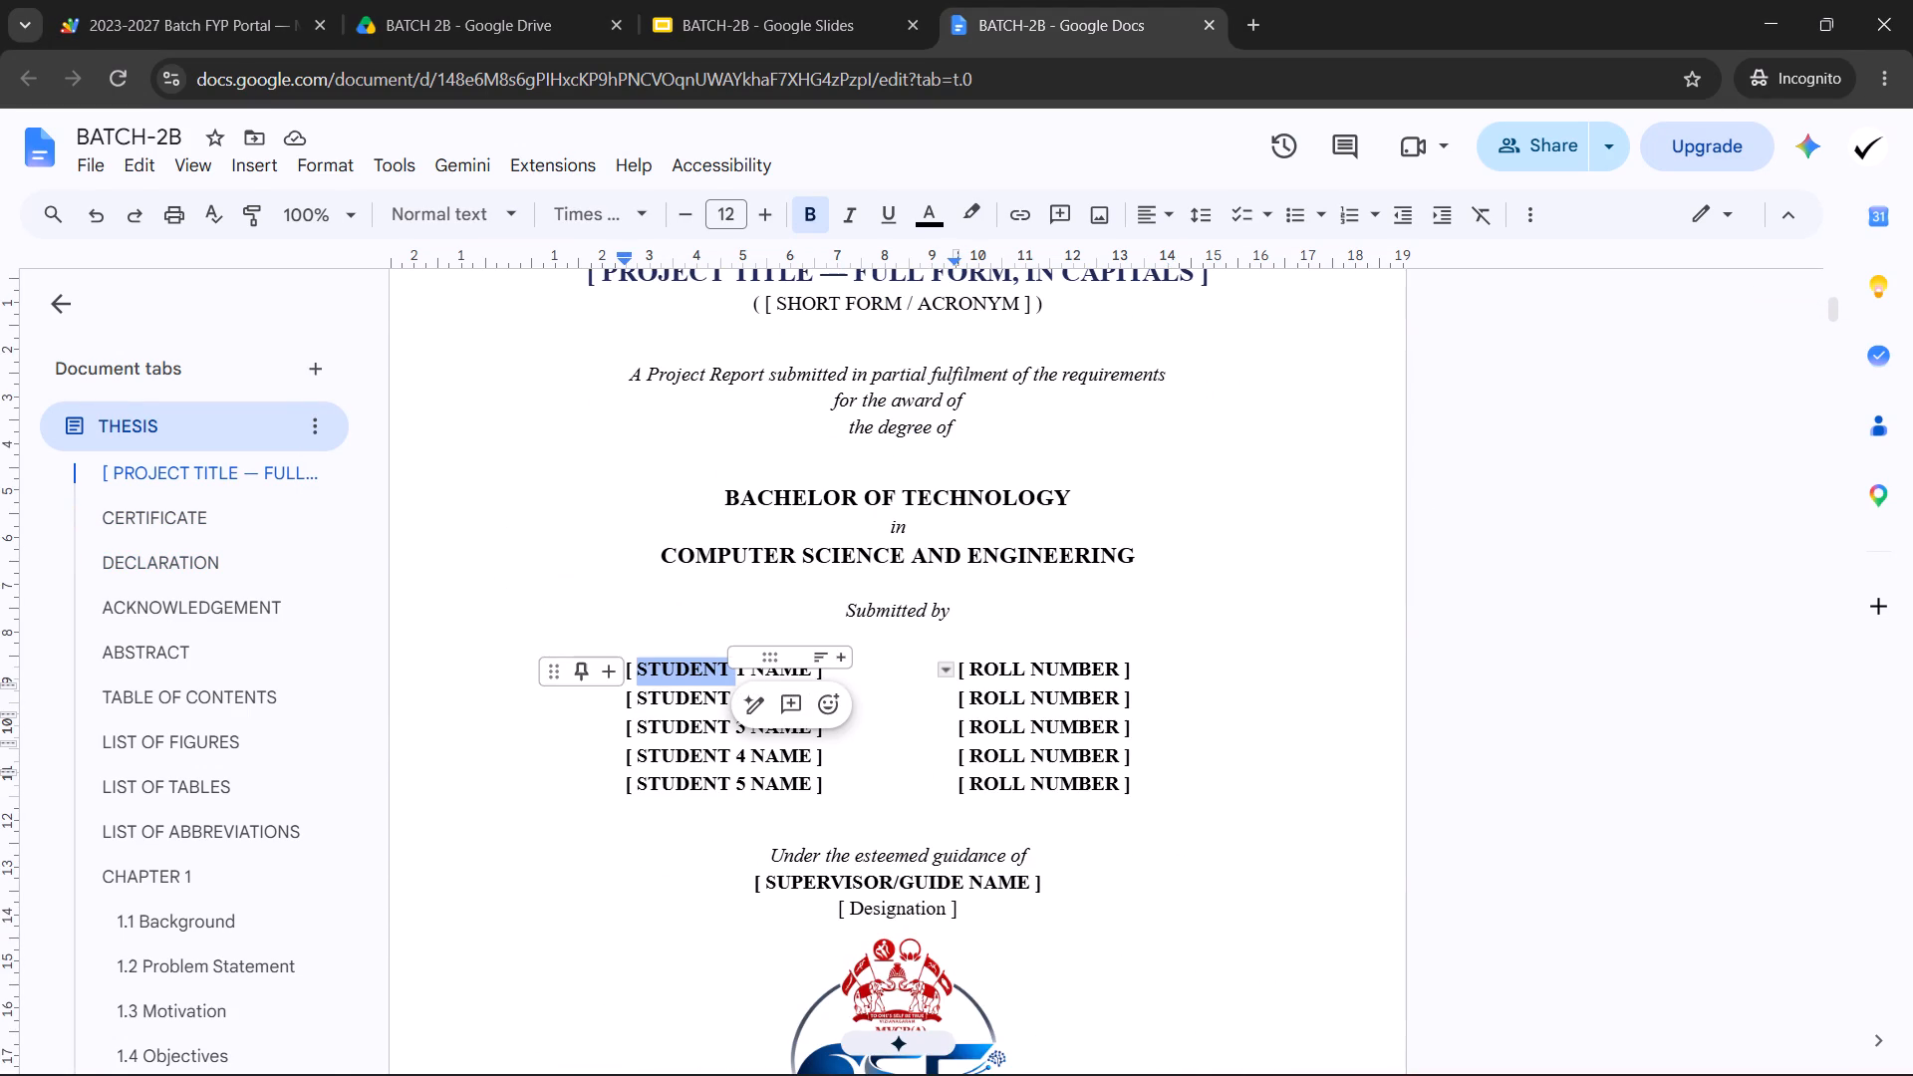
pyautogui.click(872, 662)
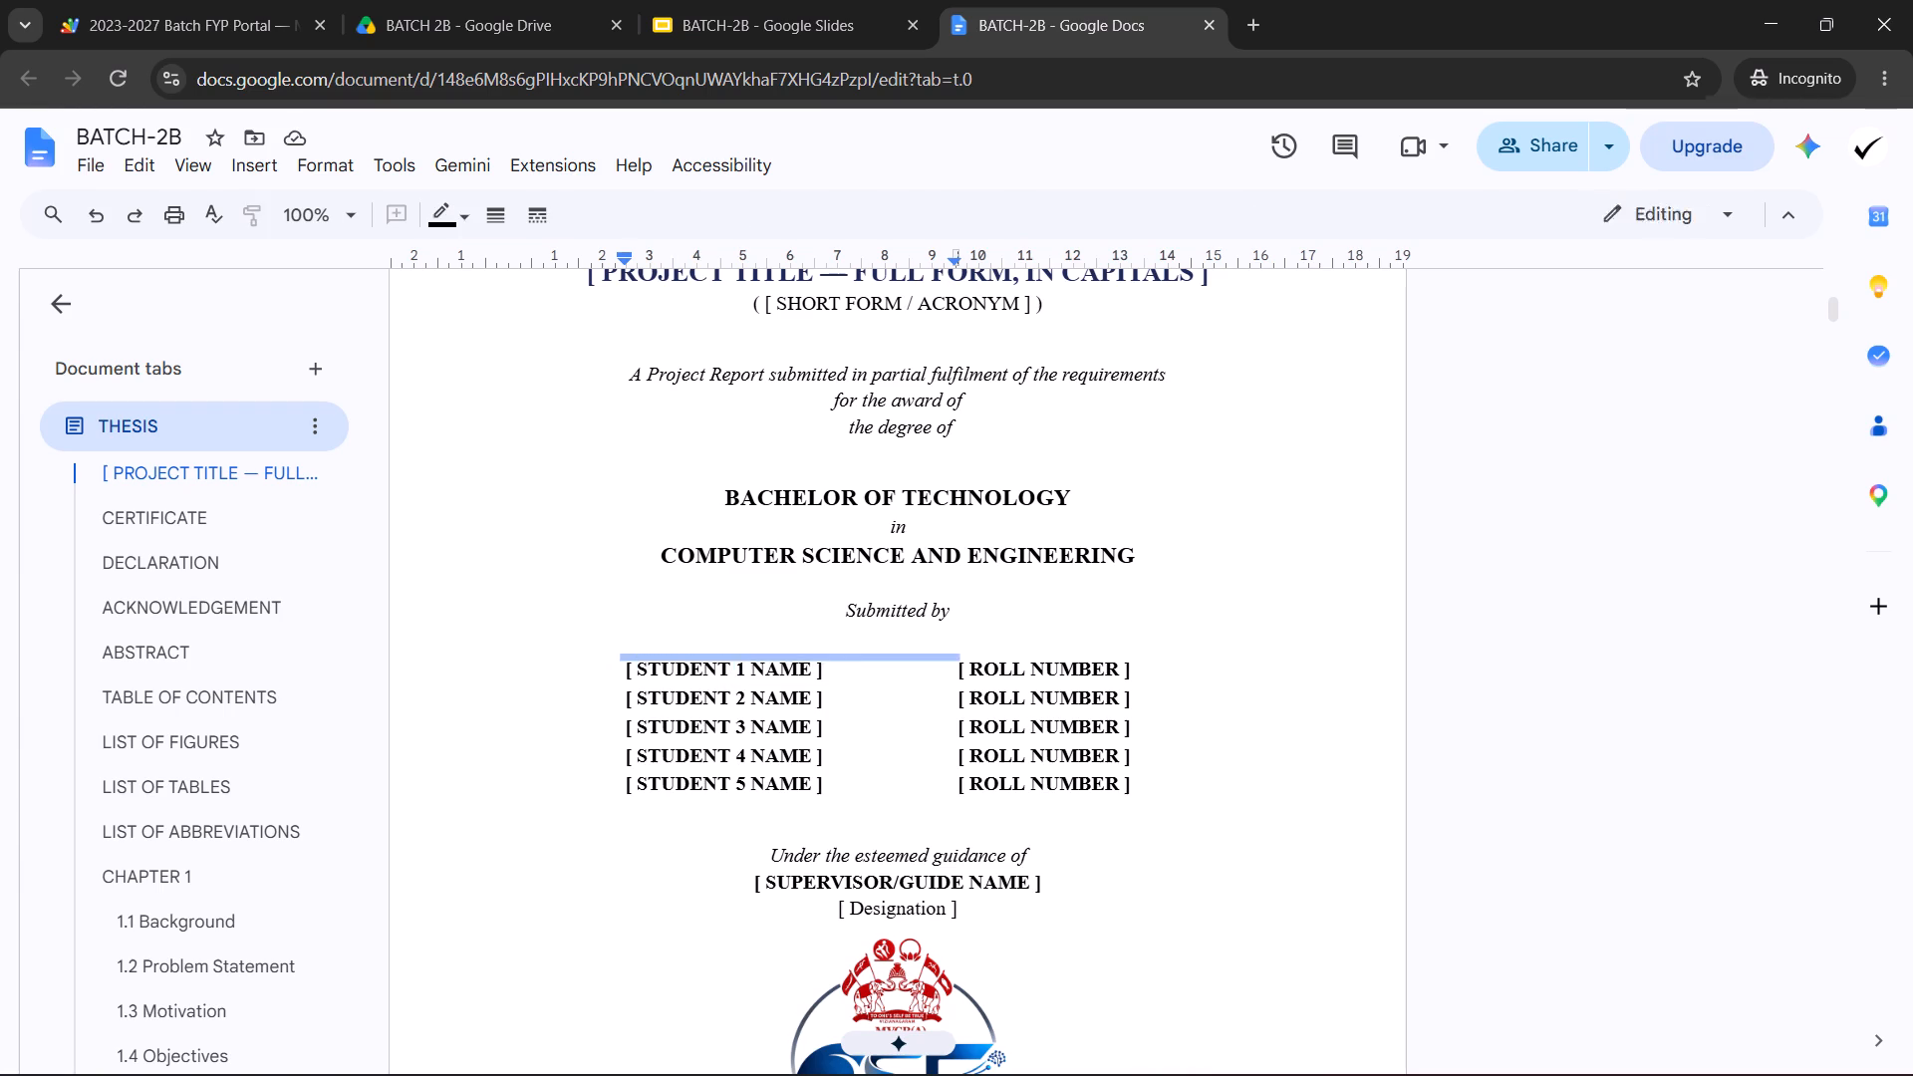
pyautogui.click(835, 671)
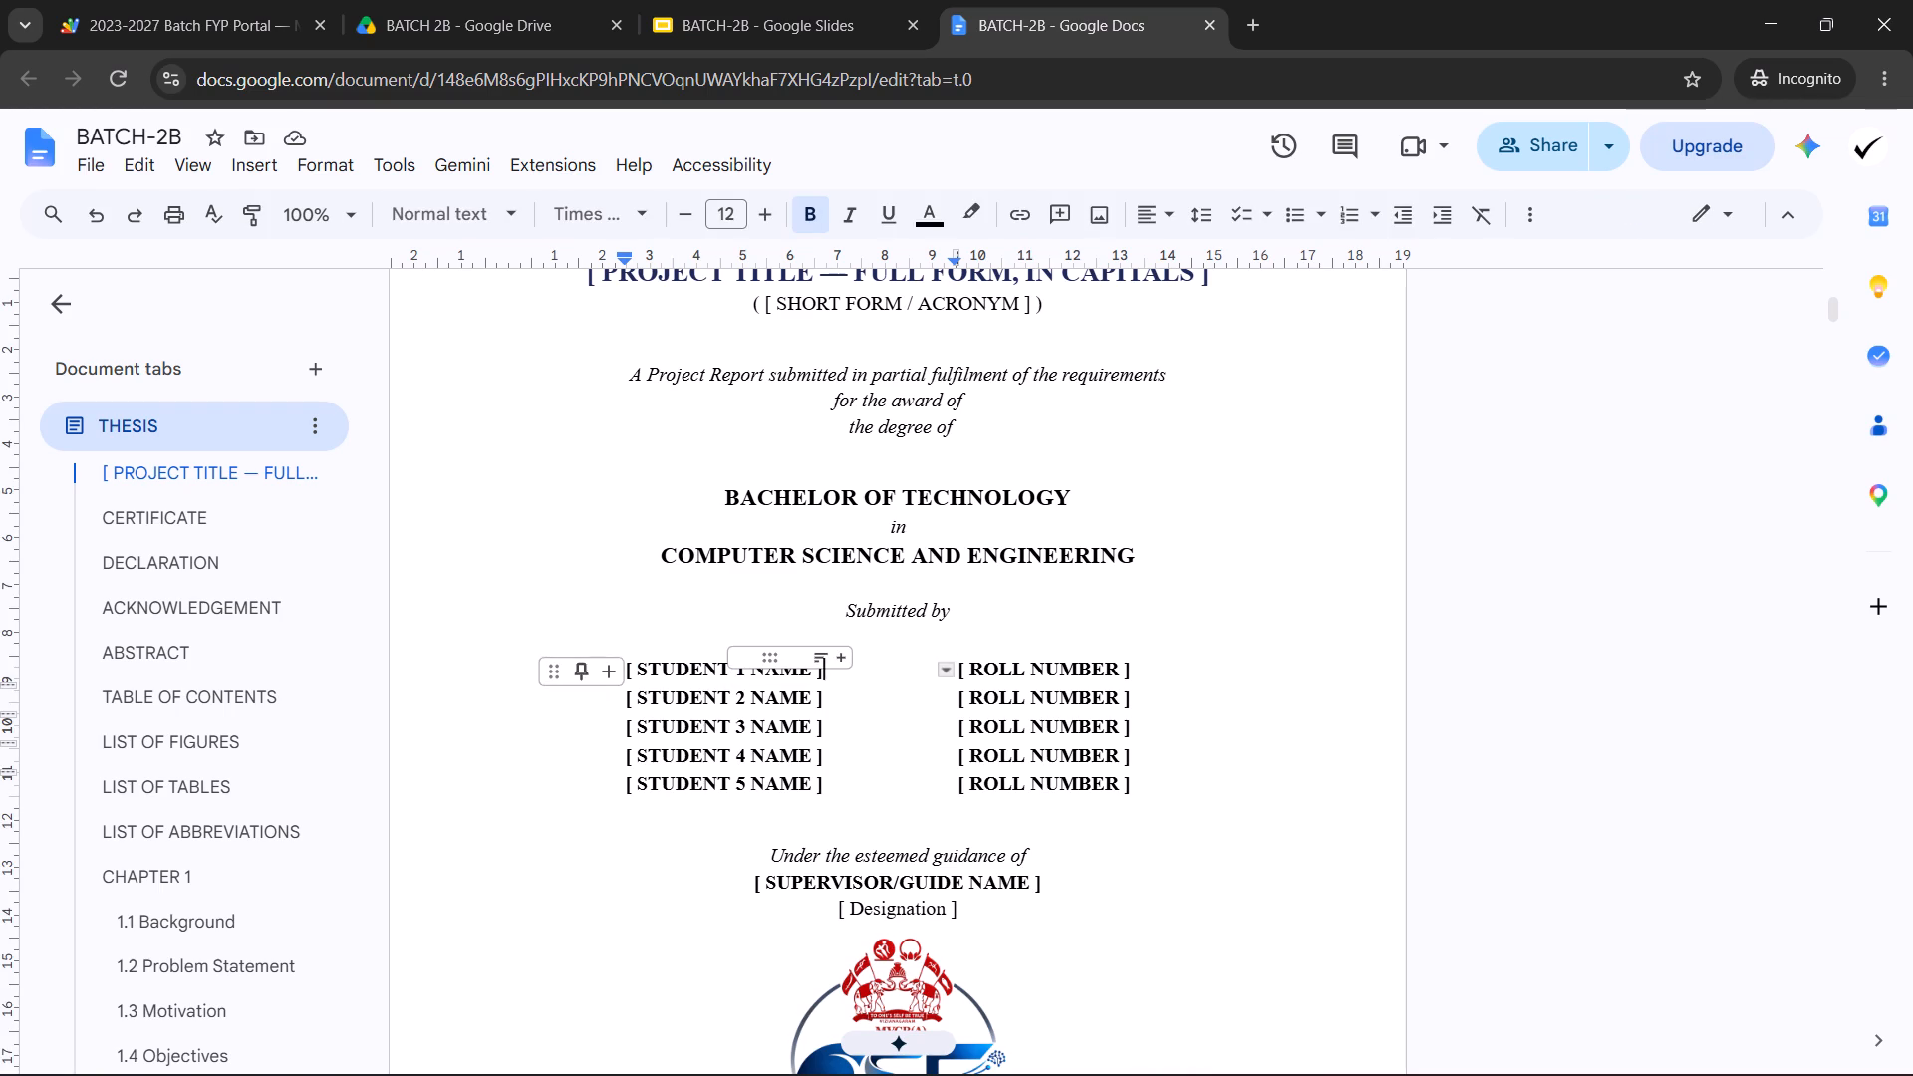
pyautogui.moveTo(821, 677); pyautogui.dragTo(626, 675)
pyautogui.hotkey('ctrl', 'v')
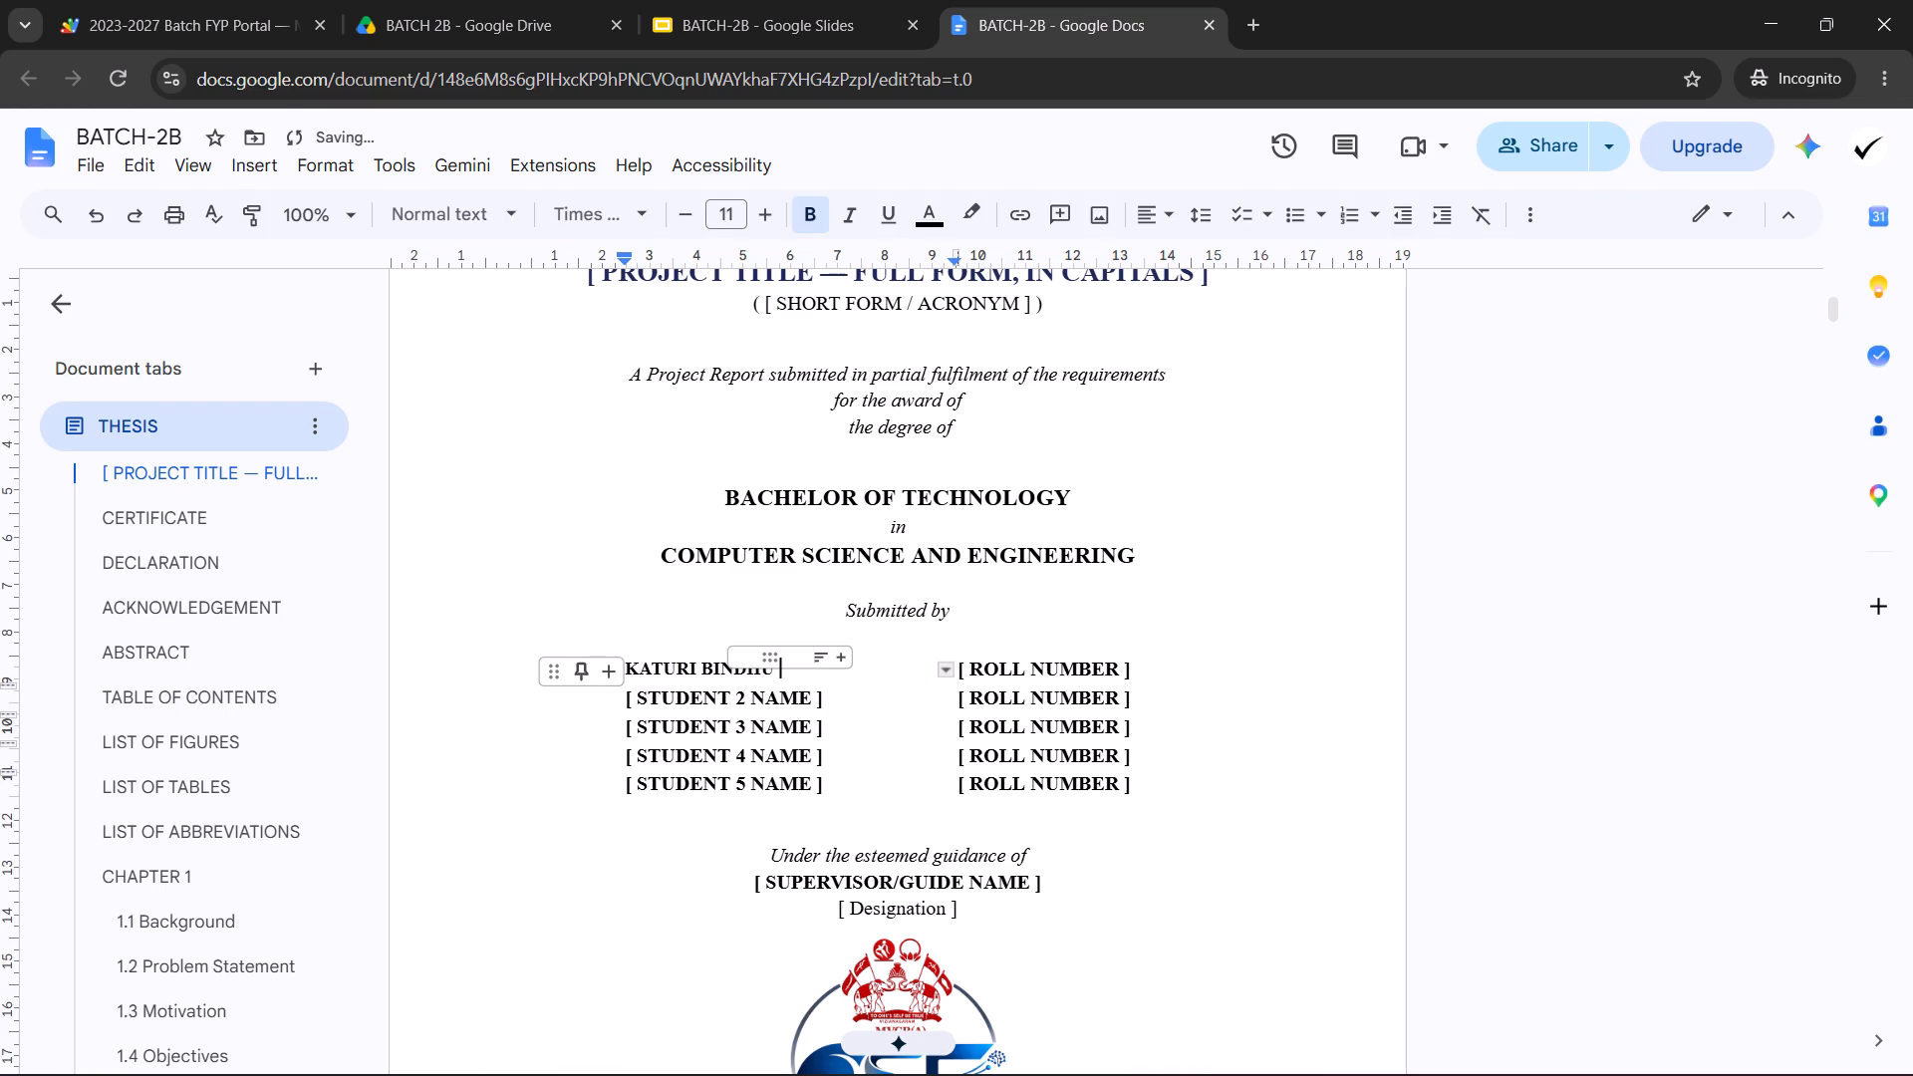
# Set the font size of the text selected within the first student's pasted name to 12.
pyautogui.click(659, 671)
pyautogui.moveTo(644, 669); pyautogui.dragTo(752, 669)
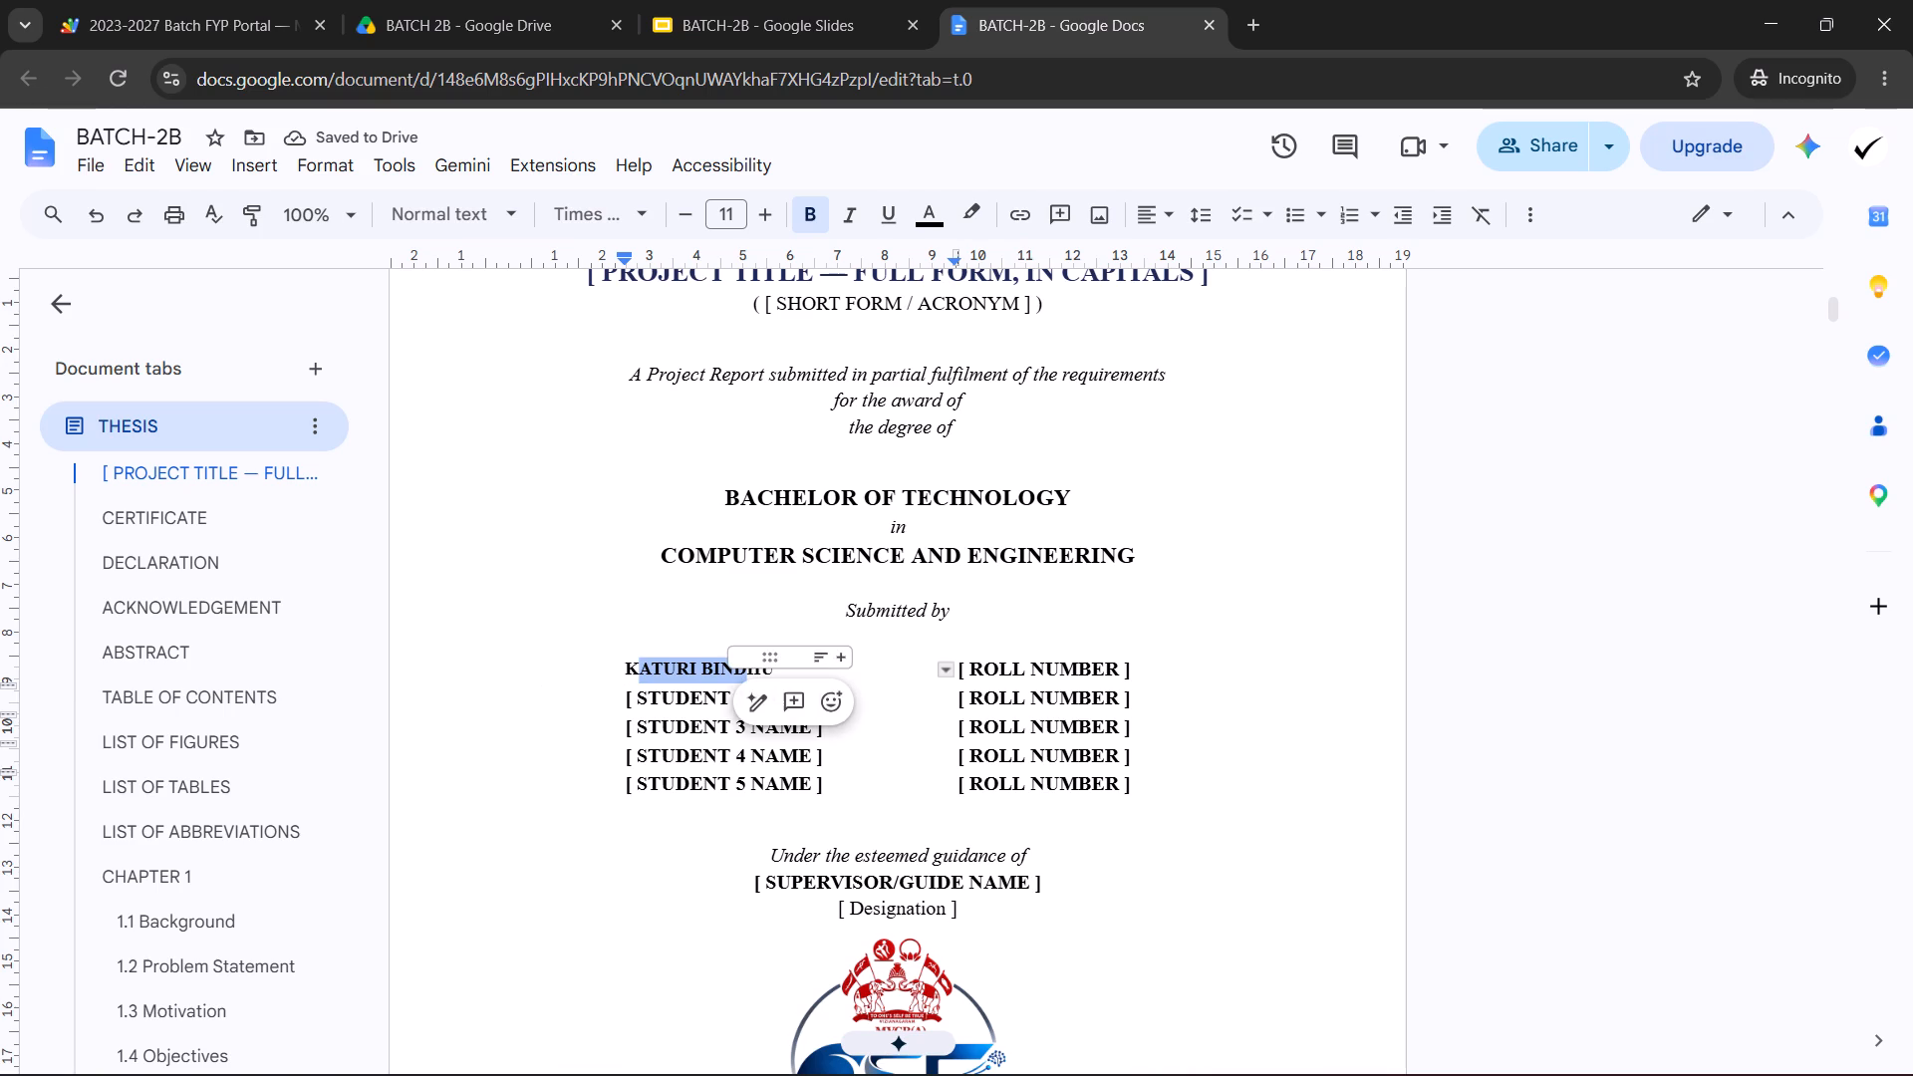
pyautogui.click(725, 213)
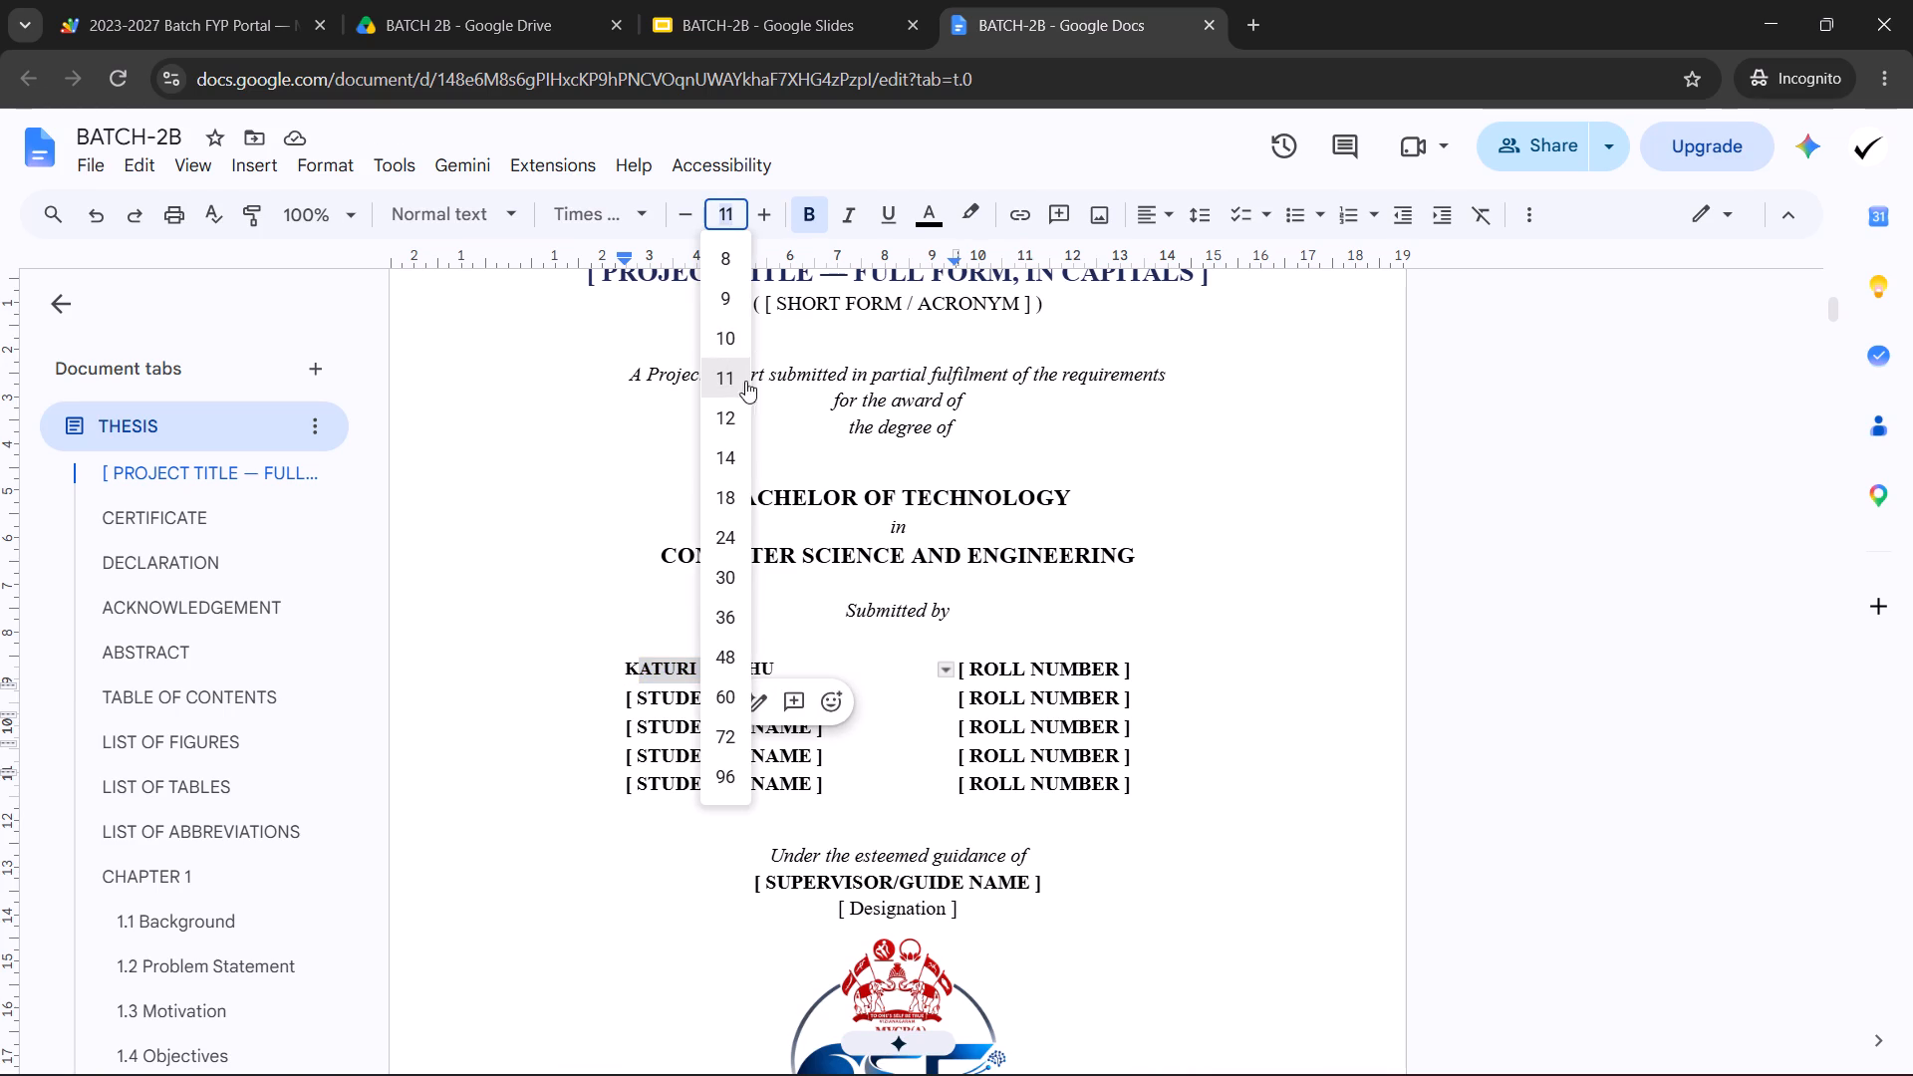
pyautogui.click(741, 407)
pyautogui.click(881, 687)
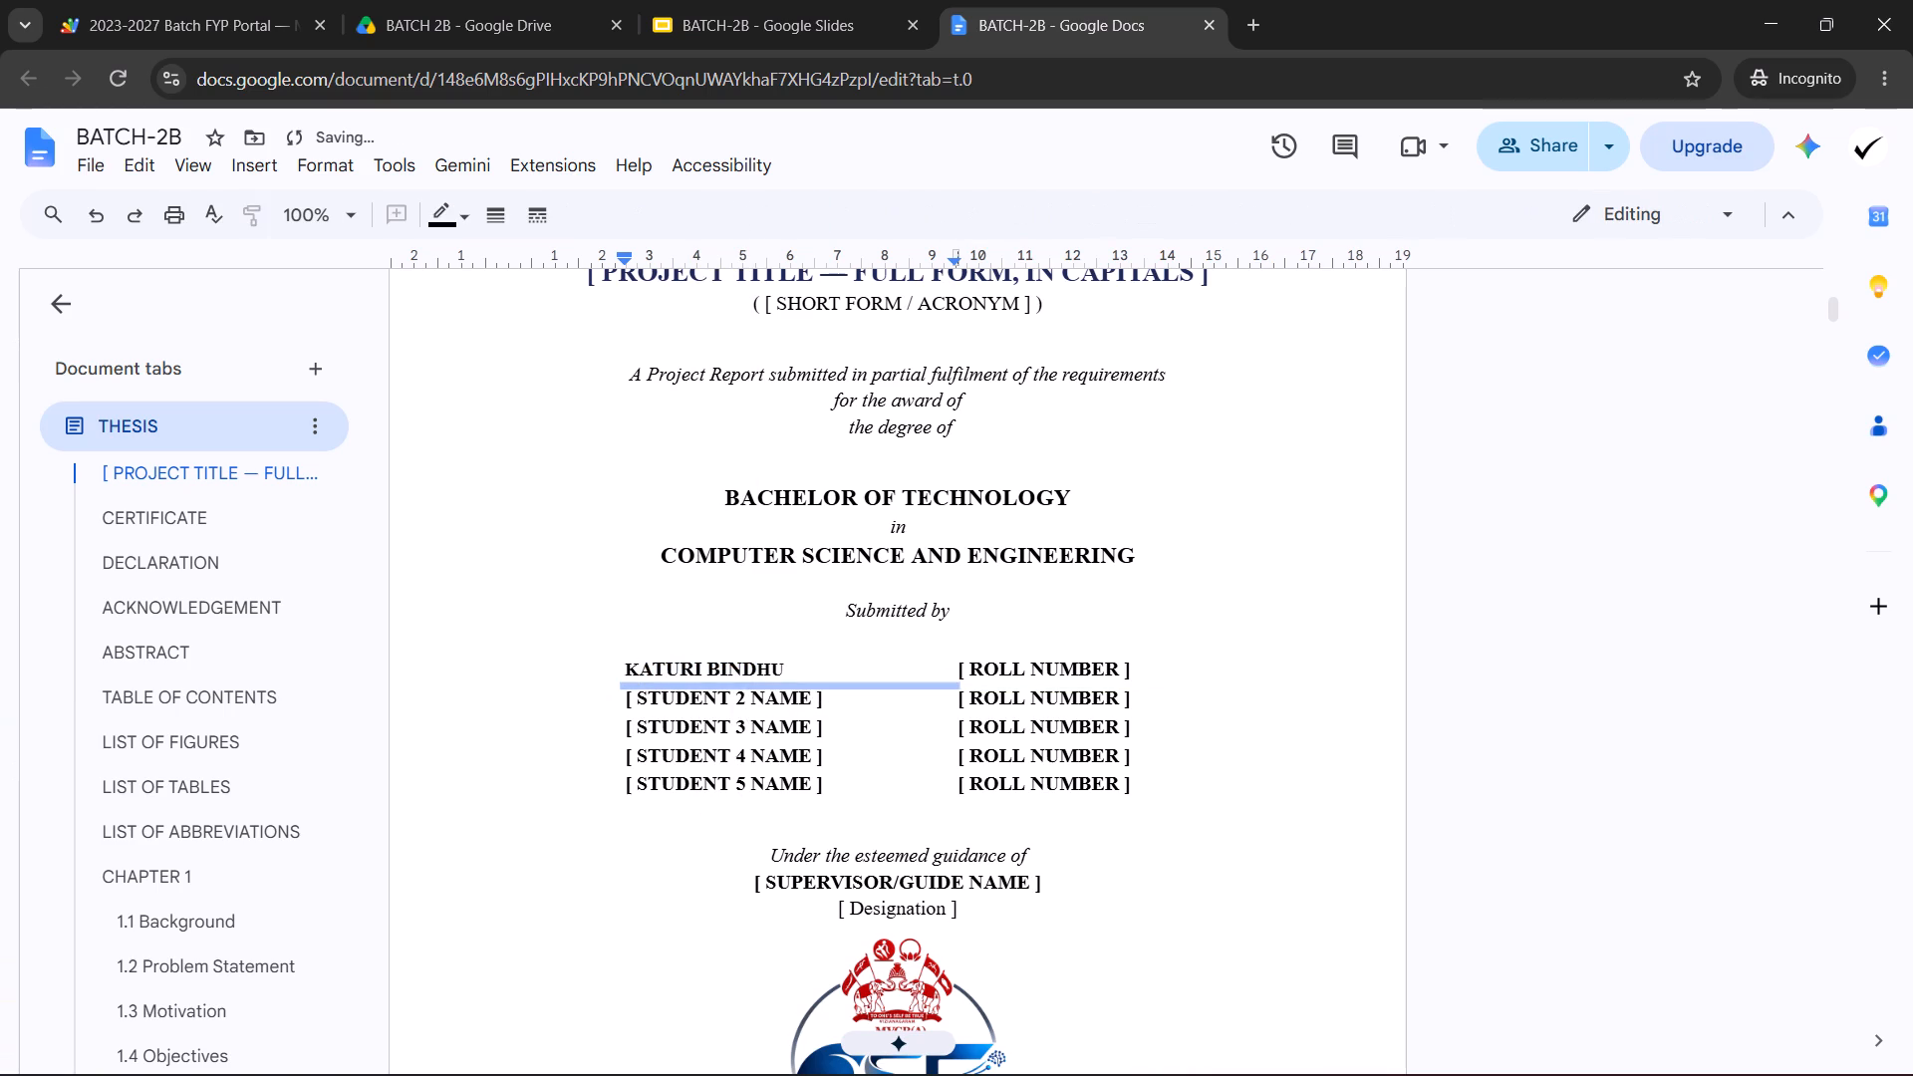
# Copy the second student's name, without the roll number, from page 2 of the Word thesis over BATCH-2B's STUDENT 2 NAME placeholder in Google Docs.
pyautogui.click(745, 709)
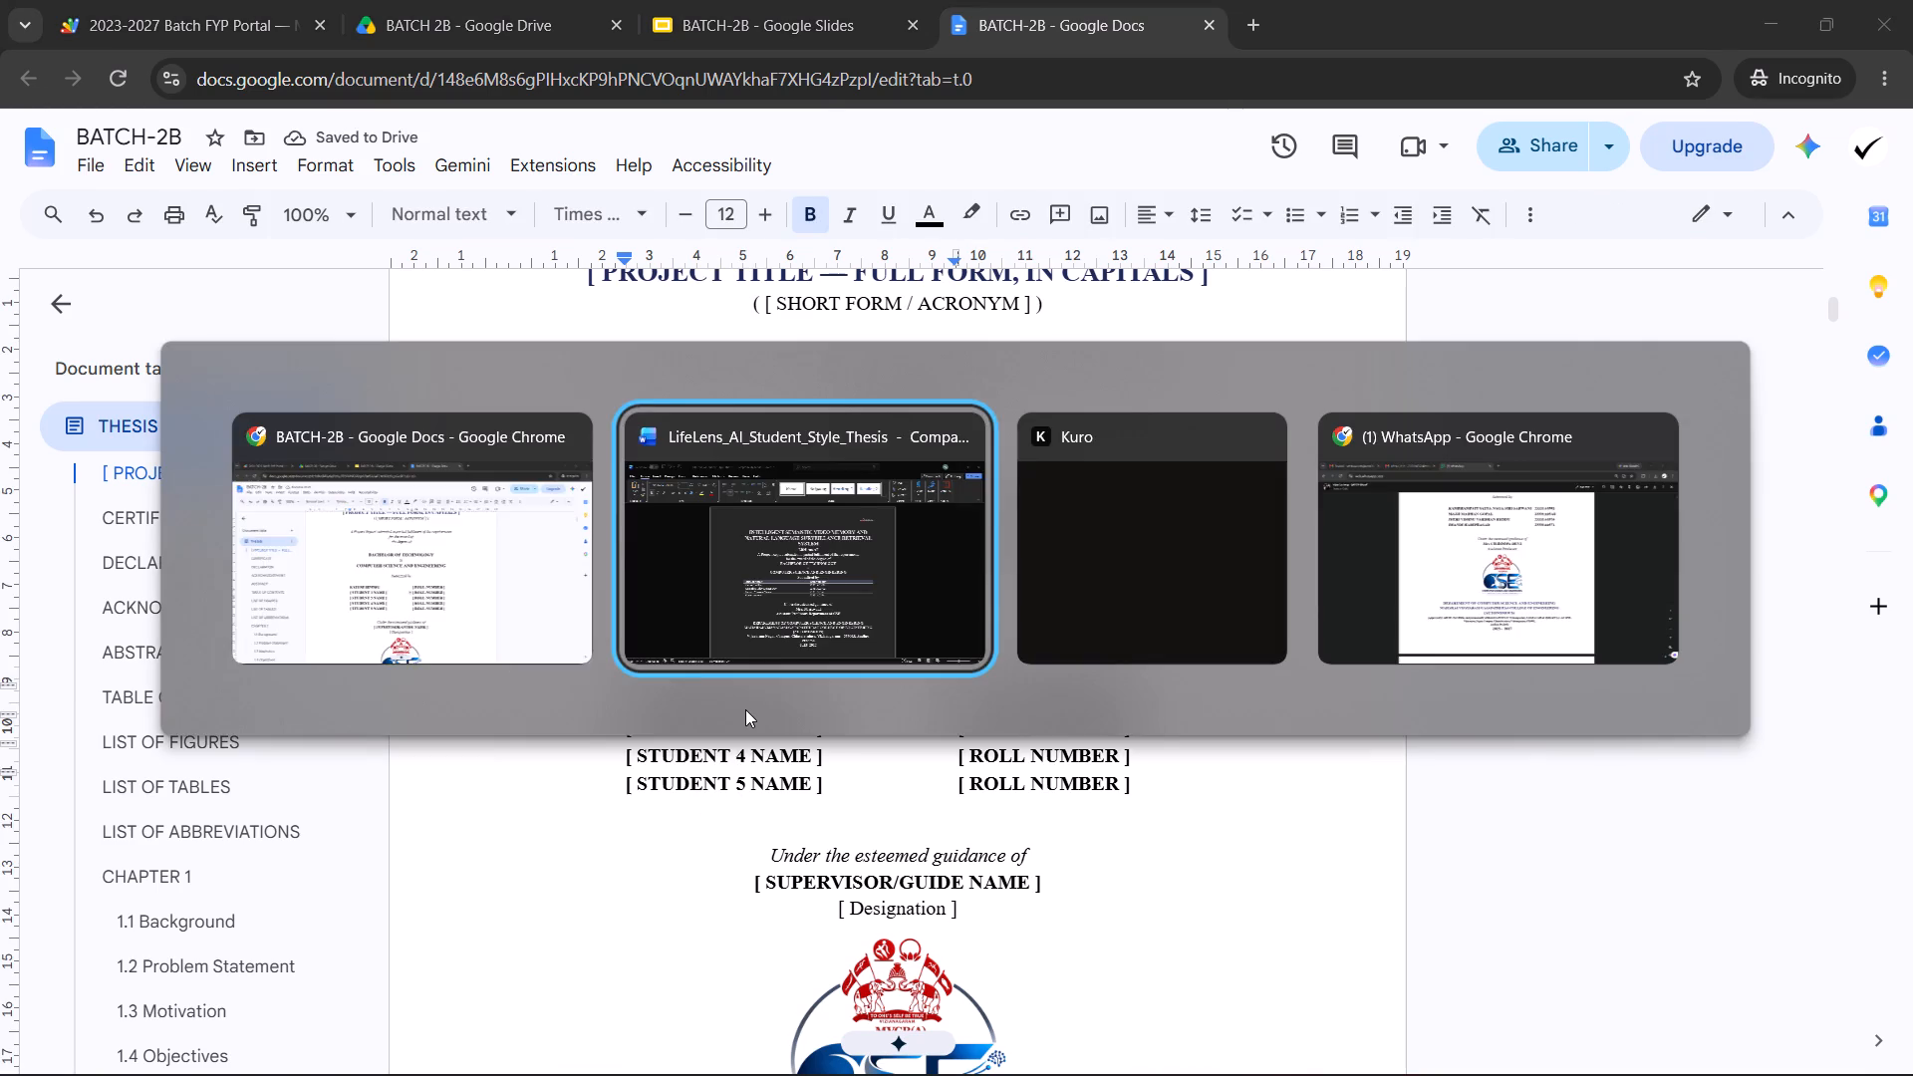
pyautogui.scroll(-6, 830, 641)
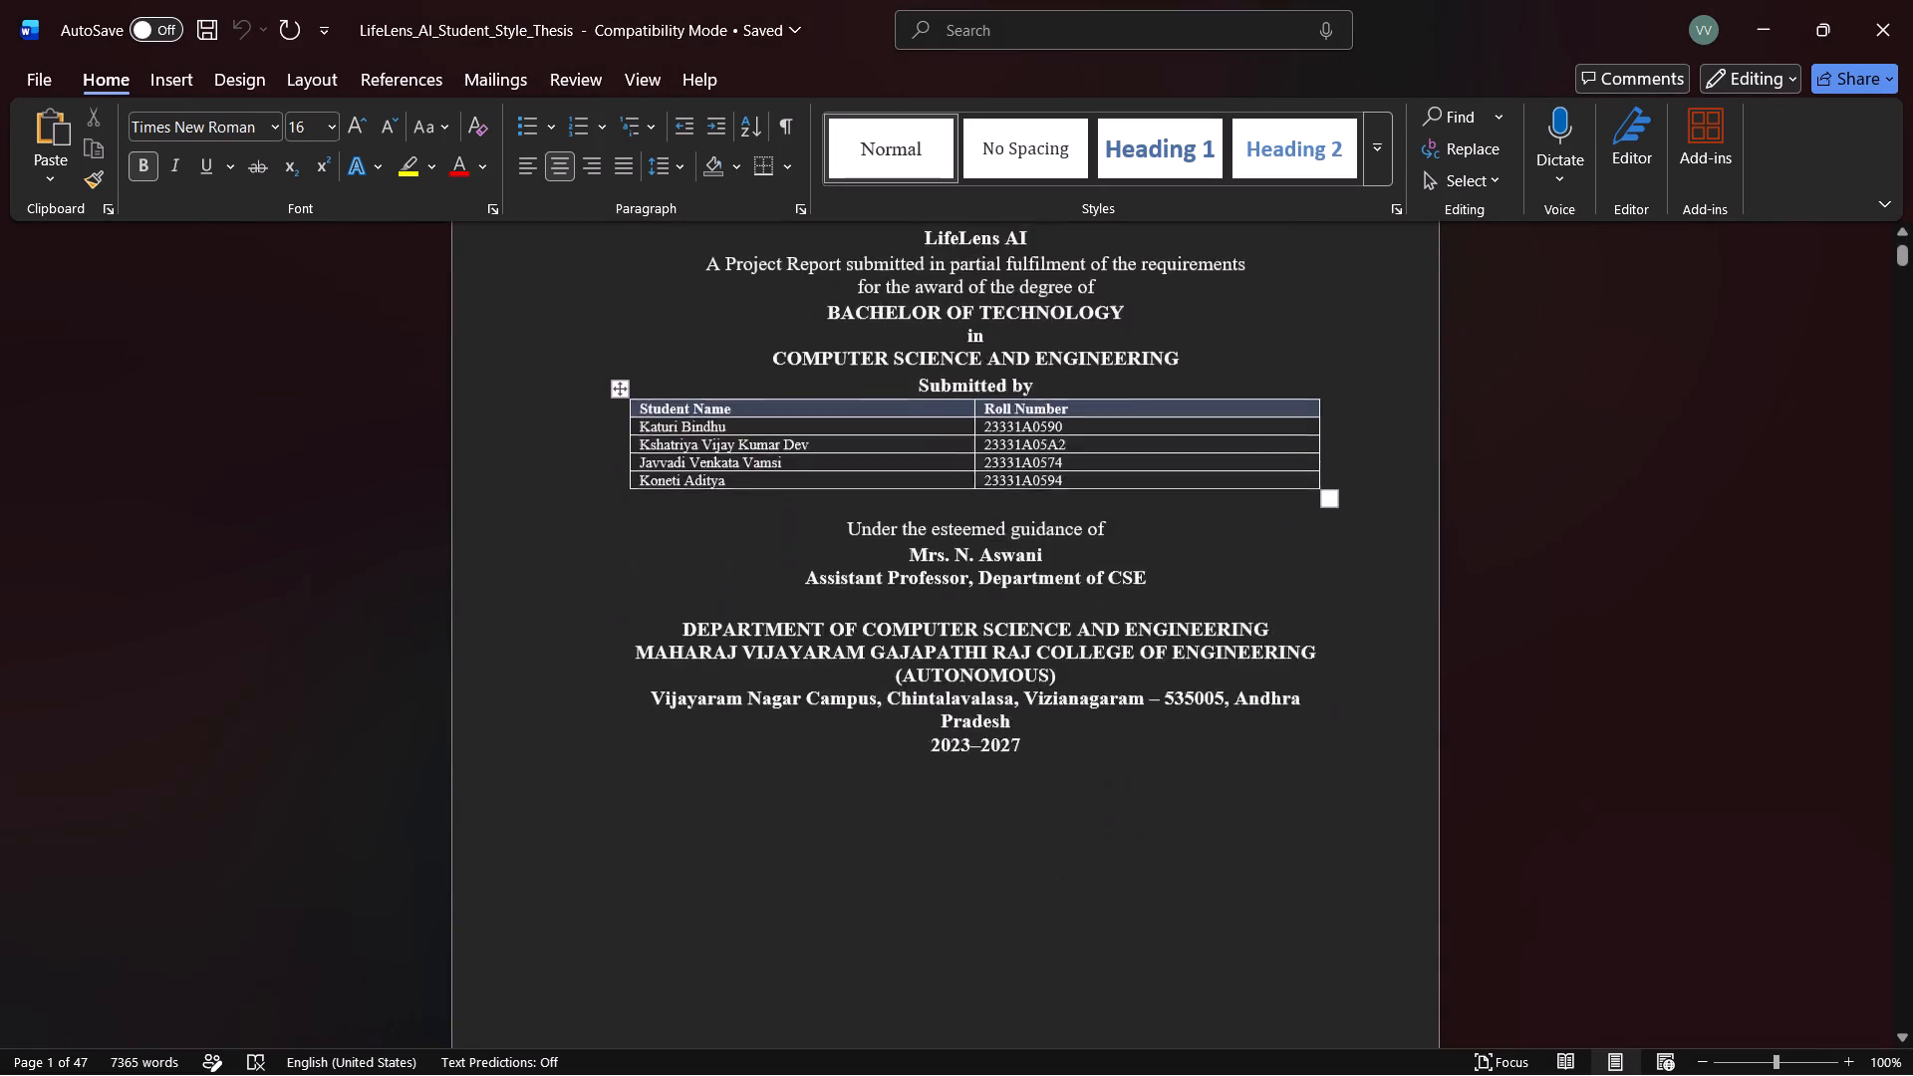
pyautogui.scroll(-14, 850, 657)
pyautogui.scroll(-10, 794, 779)
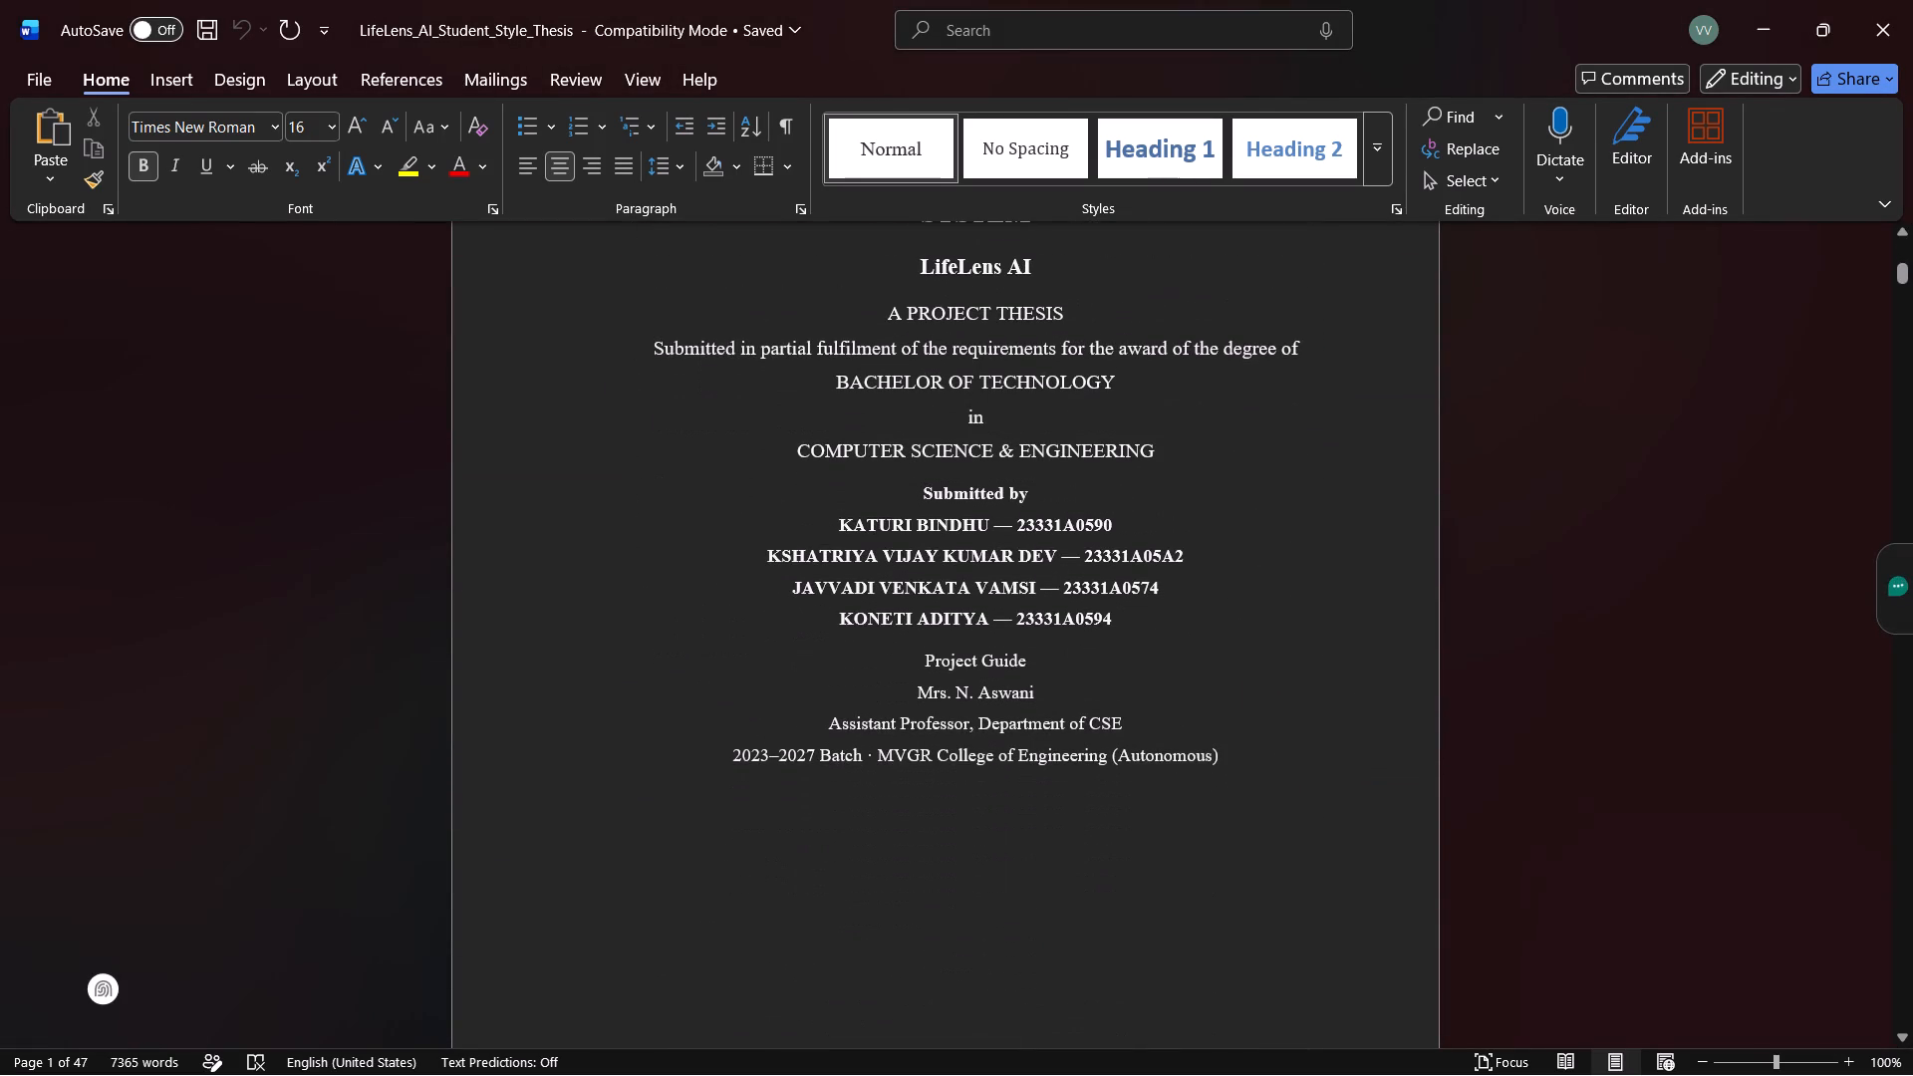
pyautogui.moveTo(768, 552); pyautogui.dragTo(968, 551)
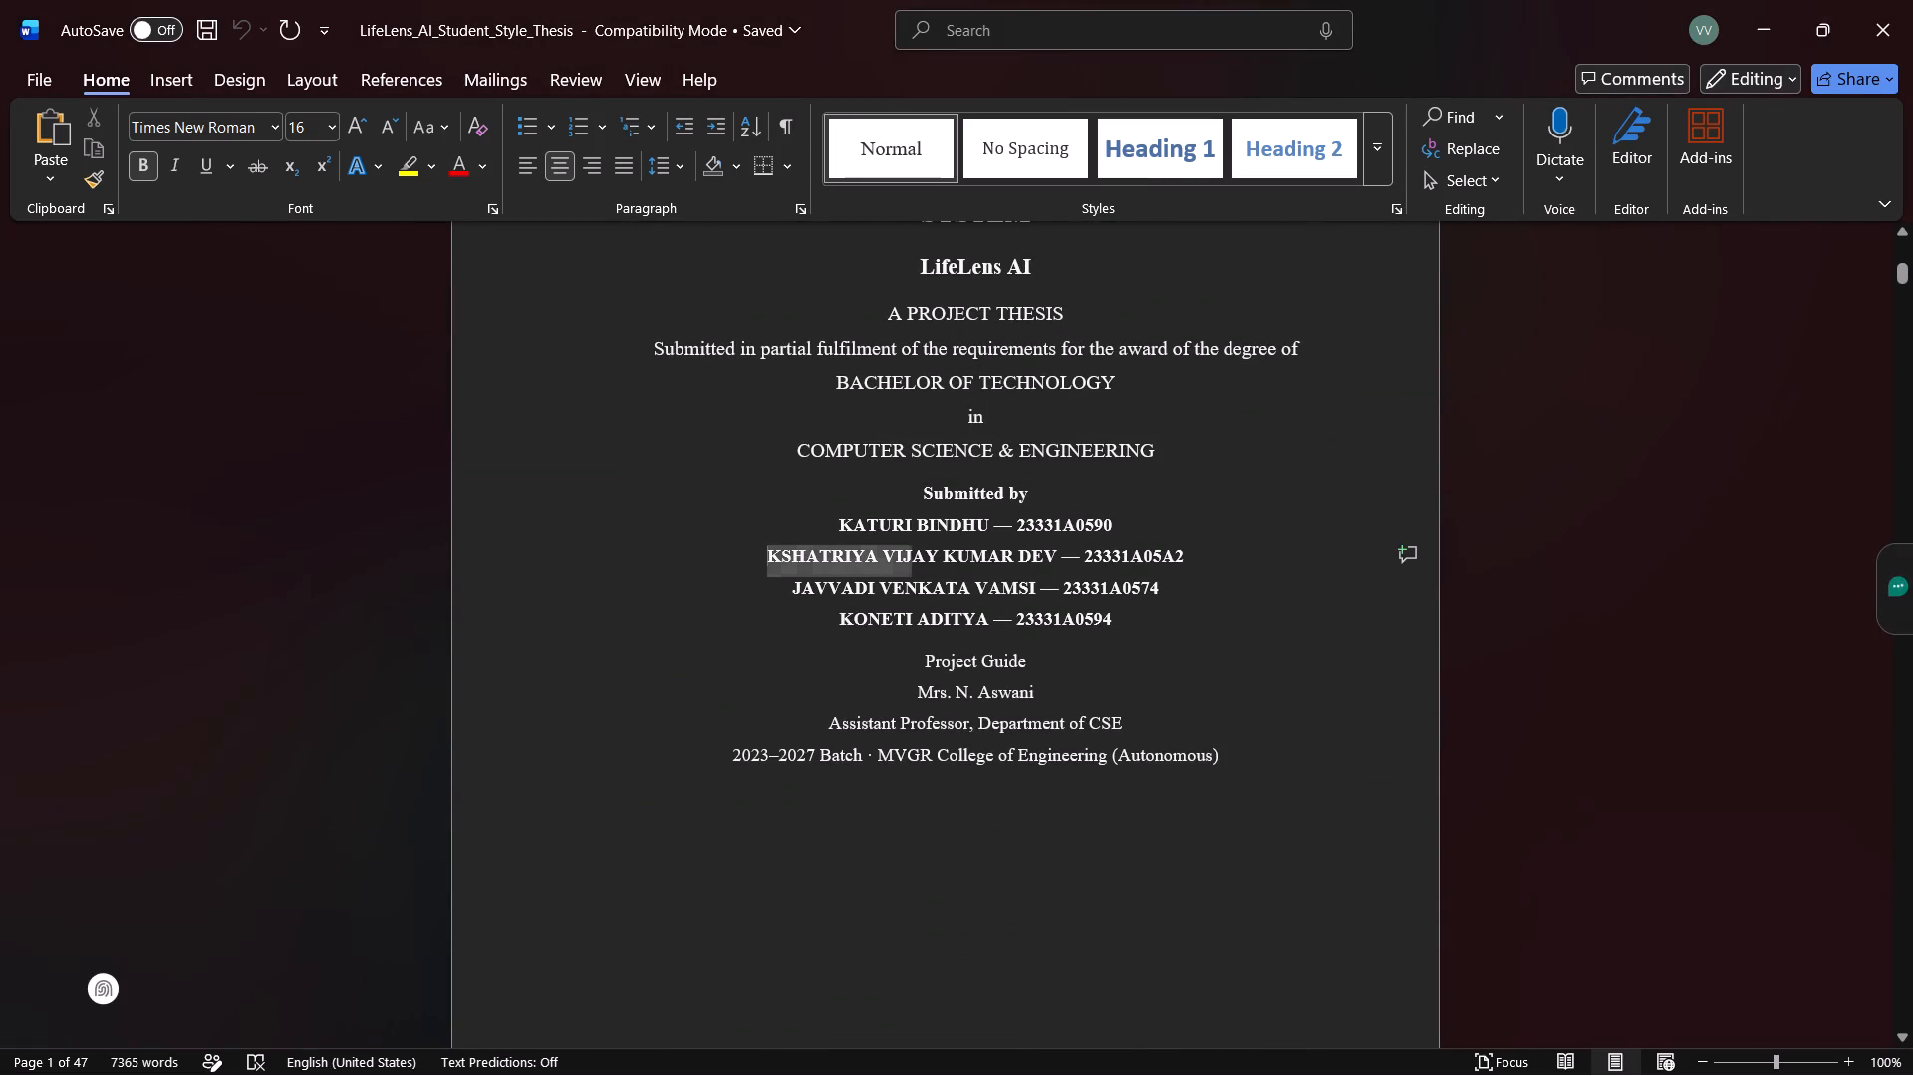
pyautogui.moveTo(968, 551); pyautogui.dragTo(1040, 549)
pyautogui.hotkey('ctrl', 'c')
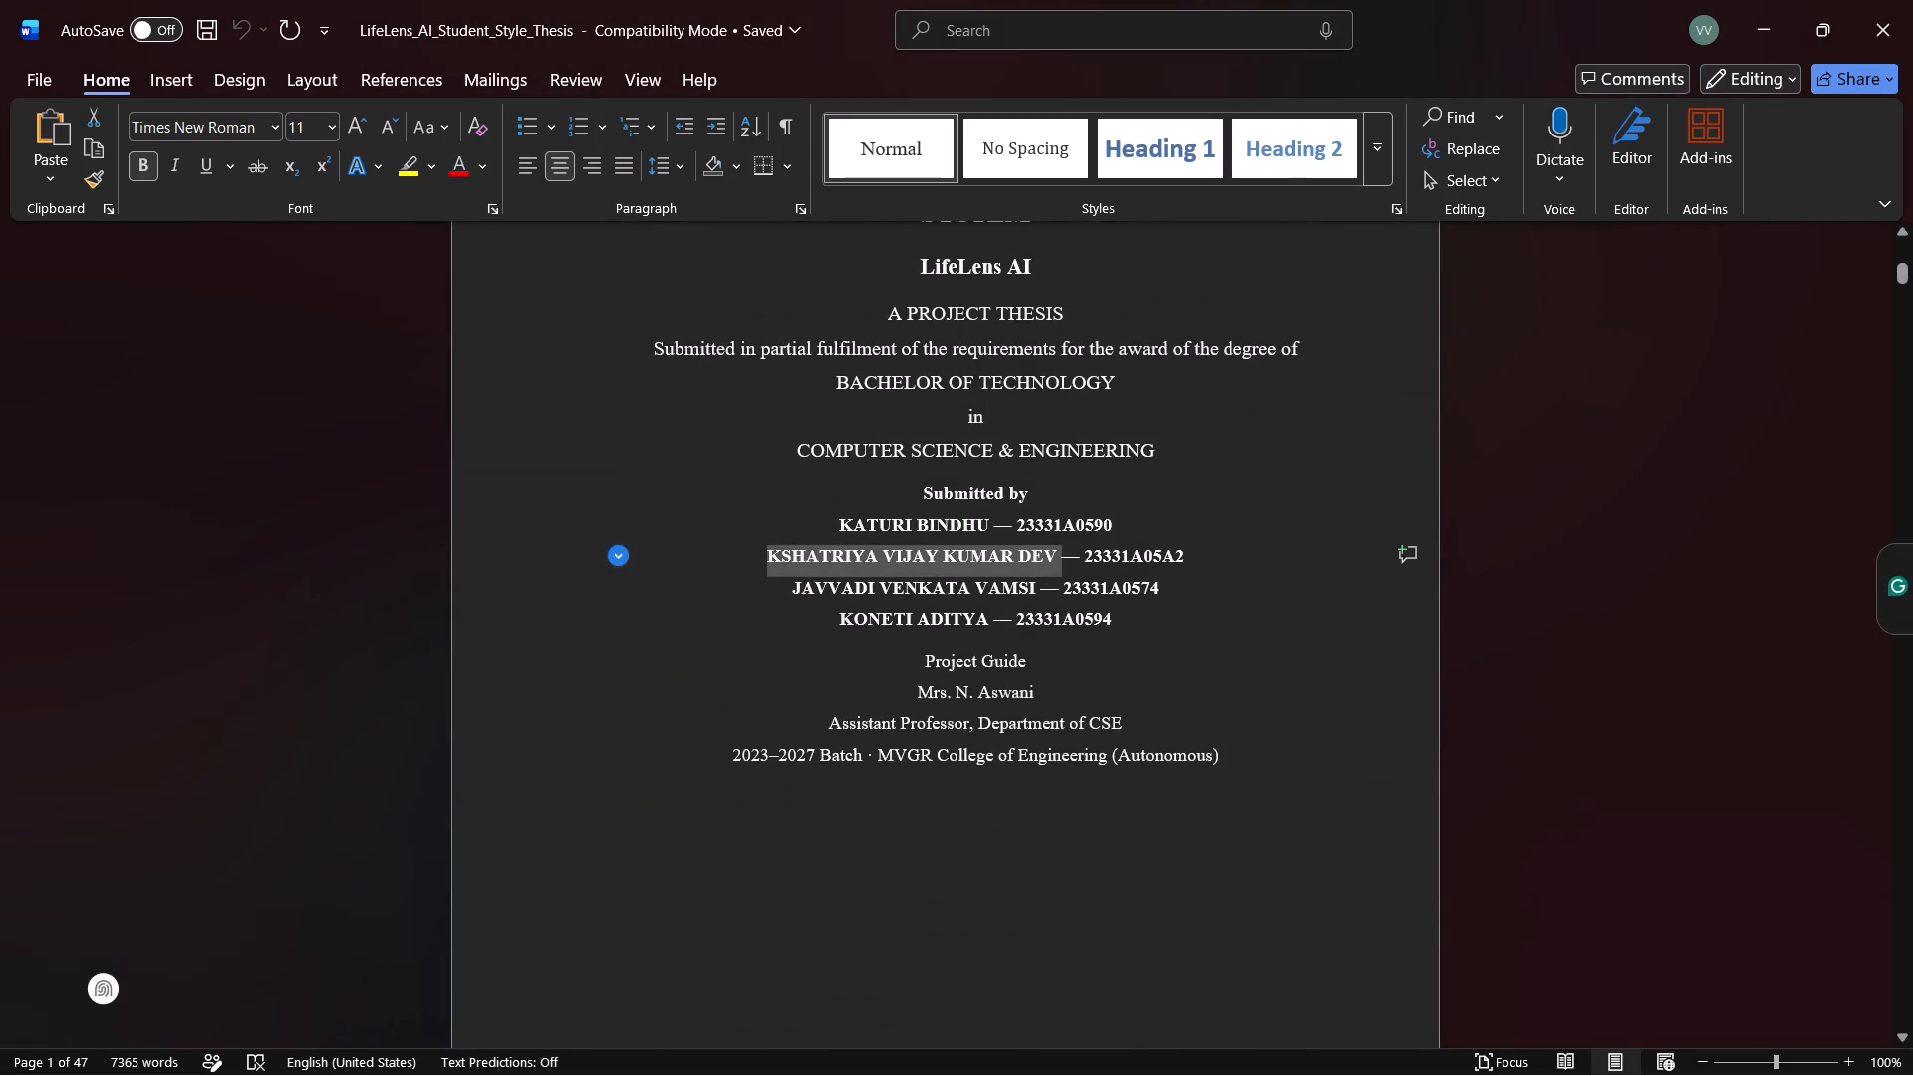
pyautogui.moveTo(826, 694); pyautogui.dragTo(623, 699)
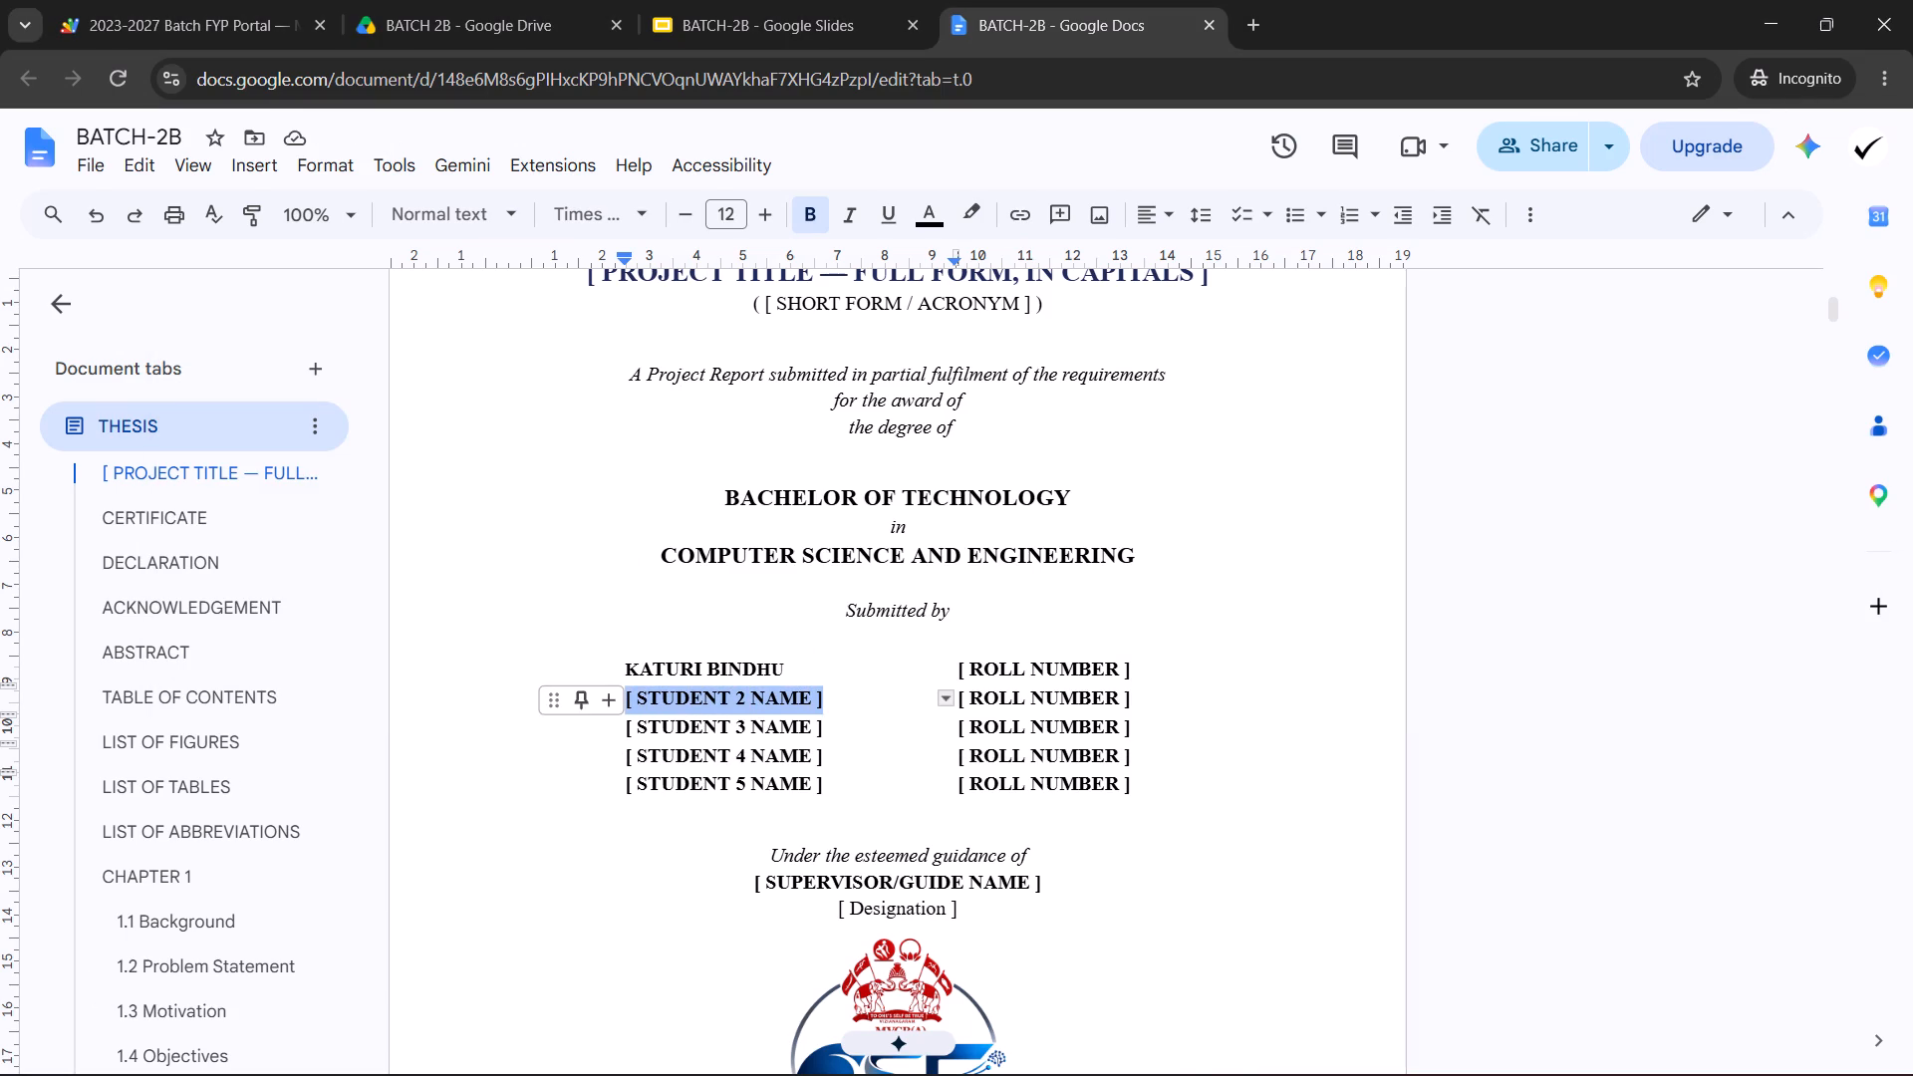
pyautogui.hotkey('ctrl', 'v')
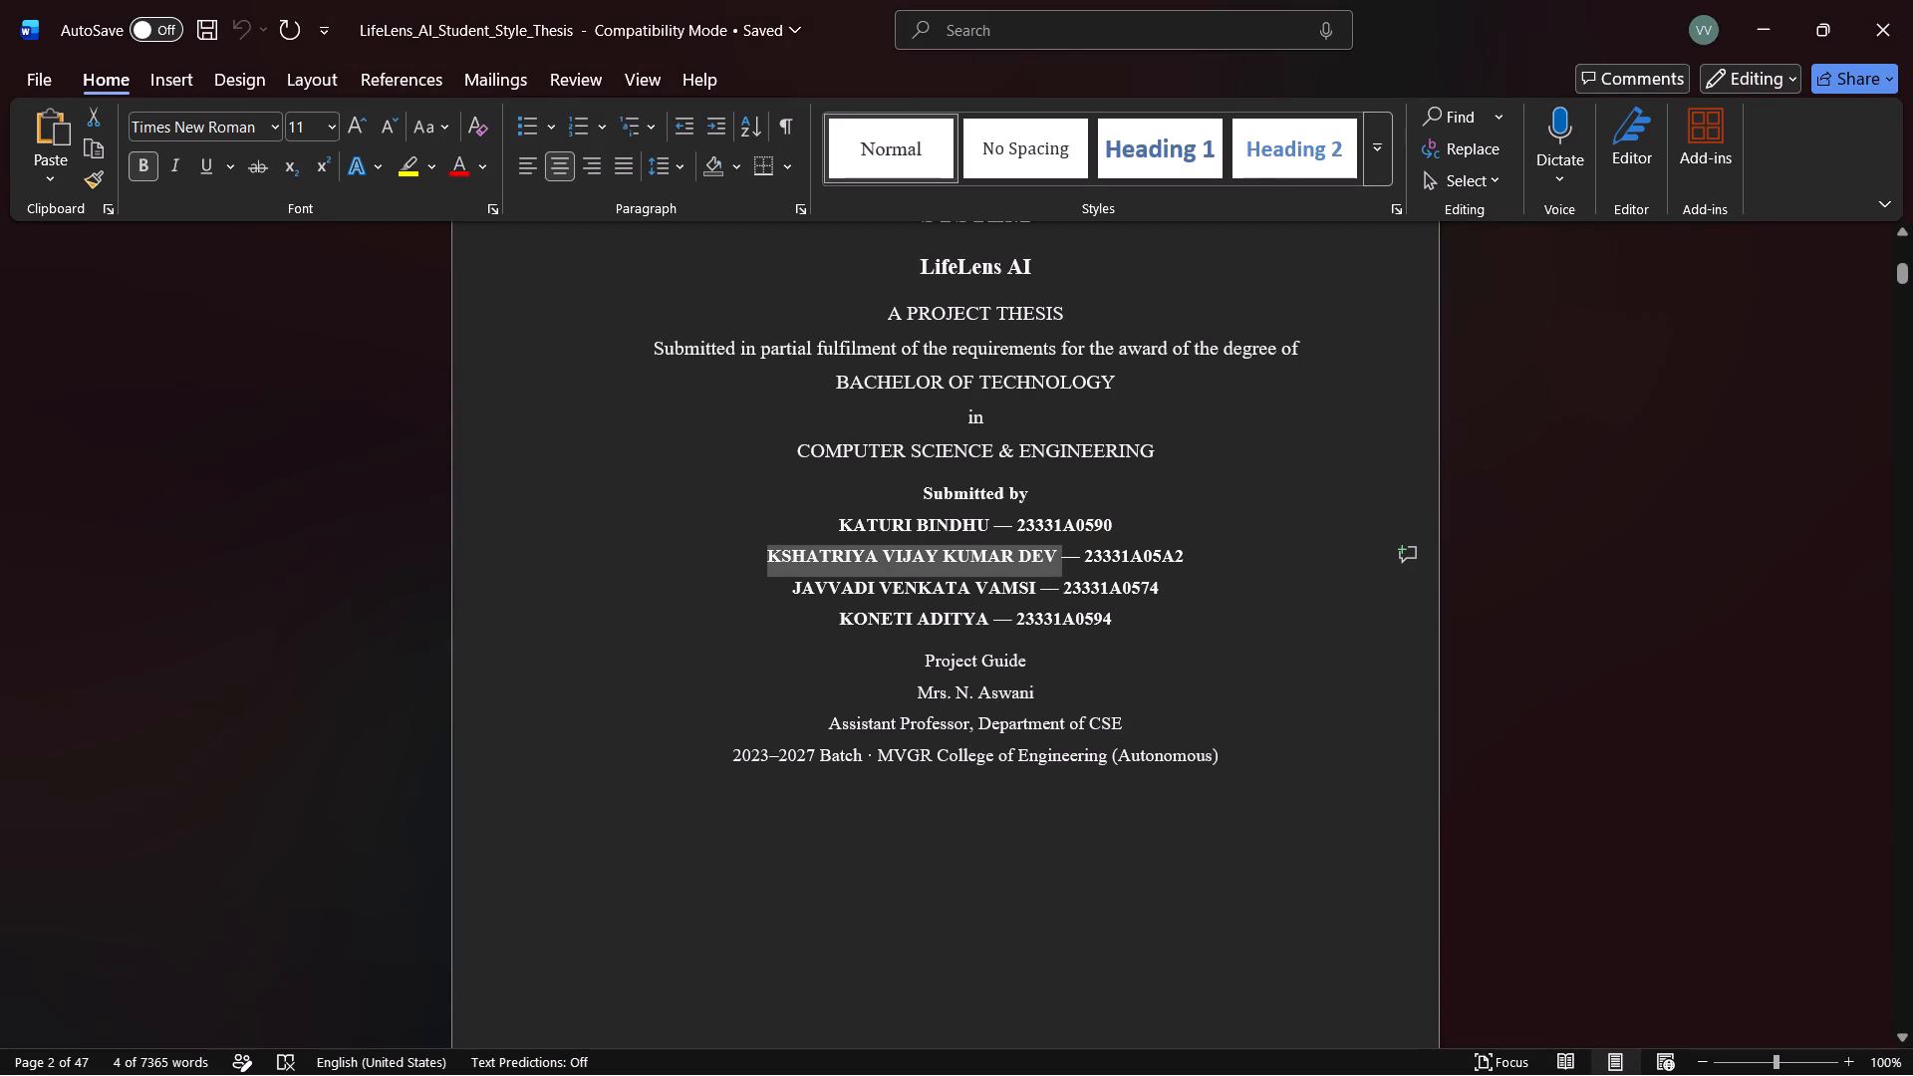
# Switch back to the Word thesis and copy the third student's name from the Submitted by list, without the roll number.
pyautogui.moveTo(1034, 586); pyautogui.dragTo(785, 587)
pyautogui.hotkey('ctrl', 'c')
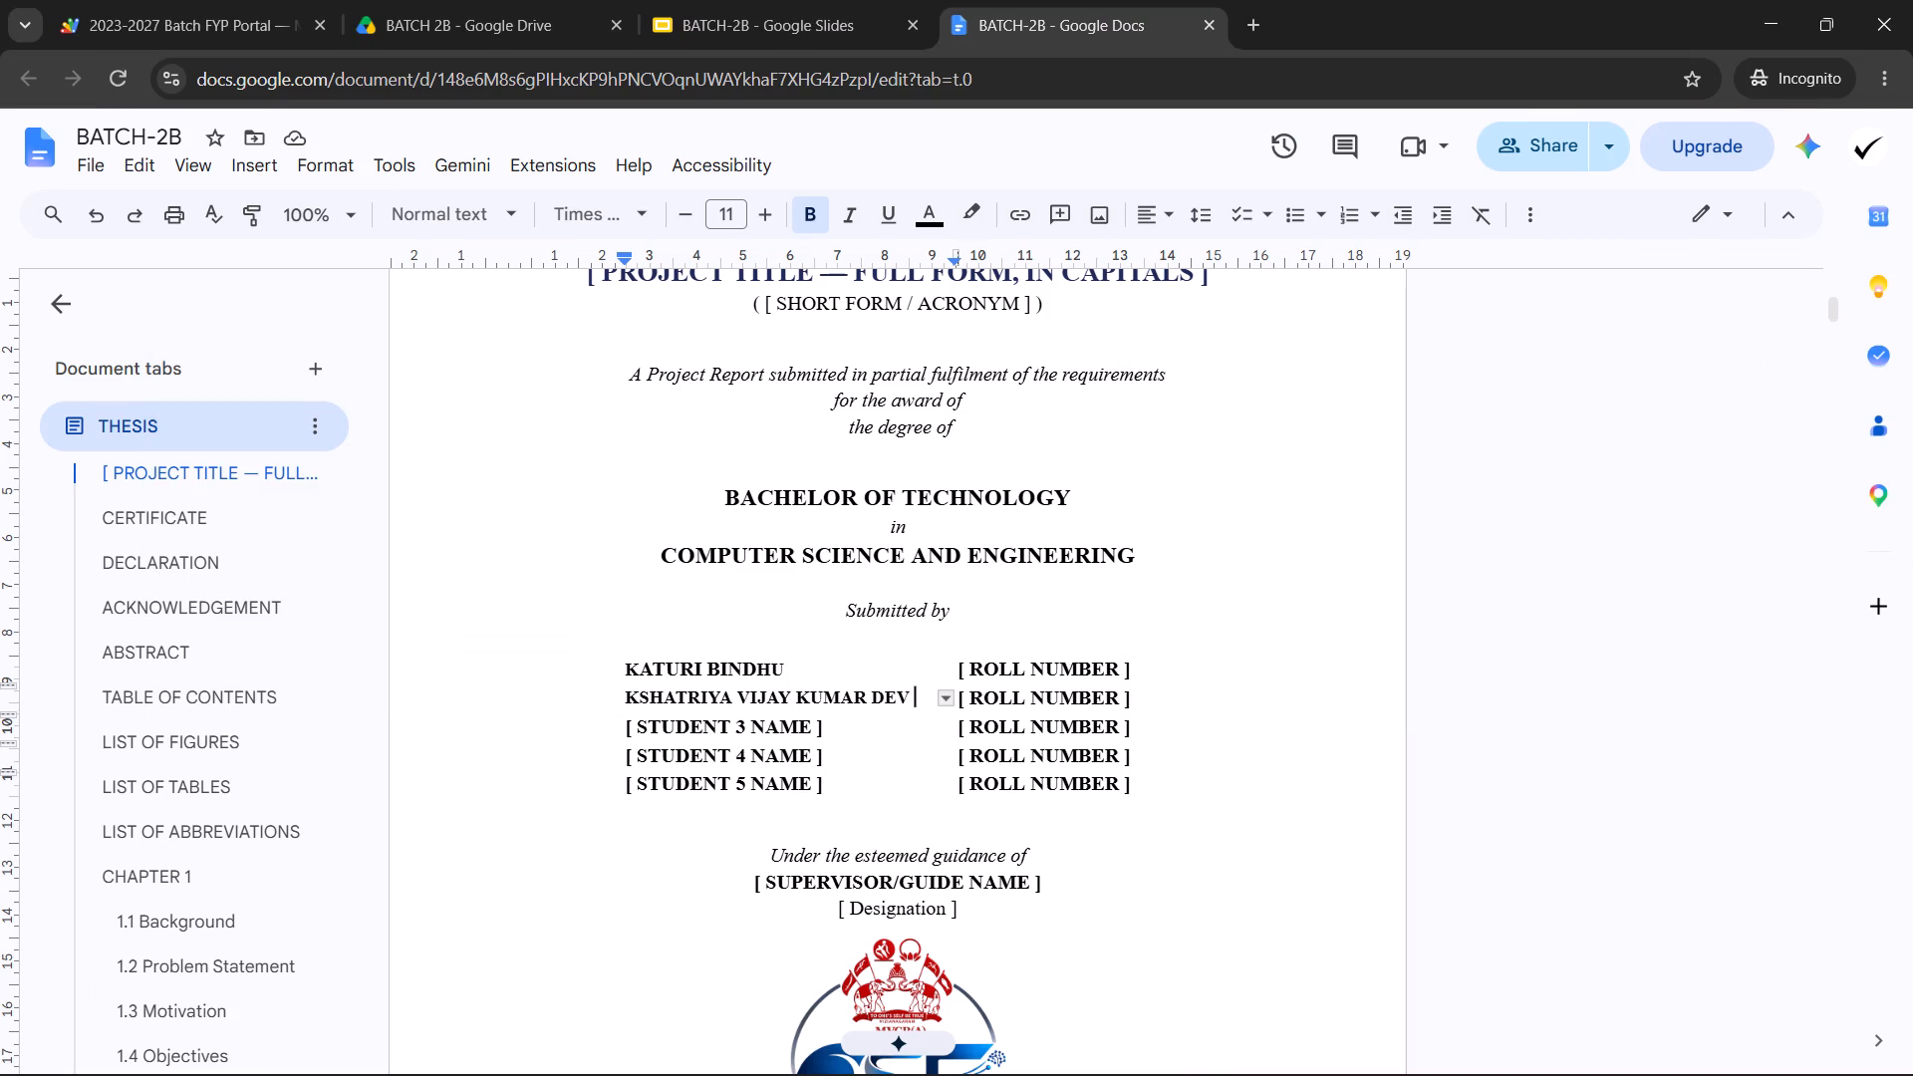
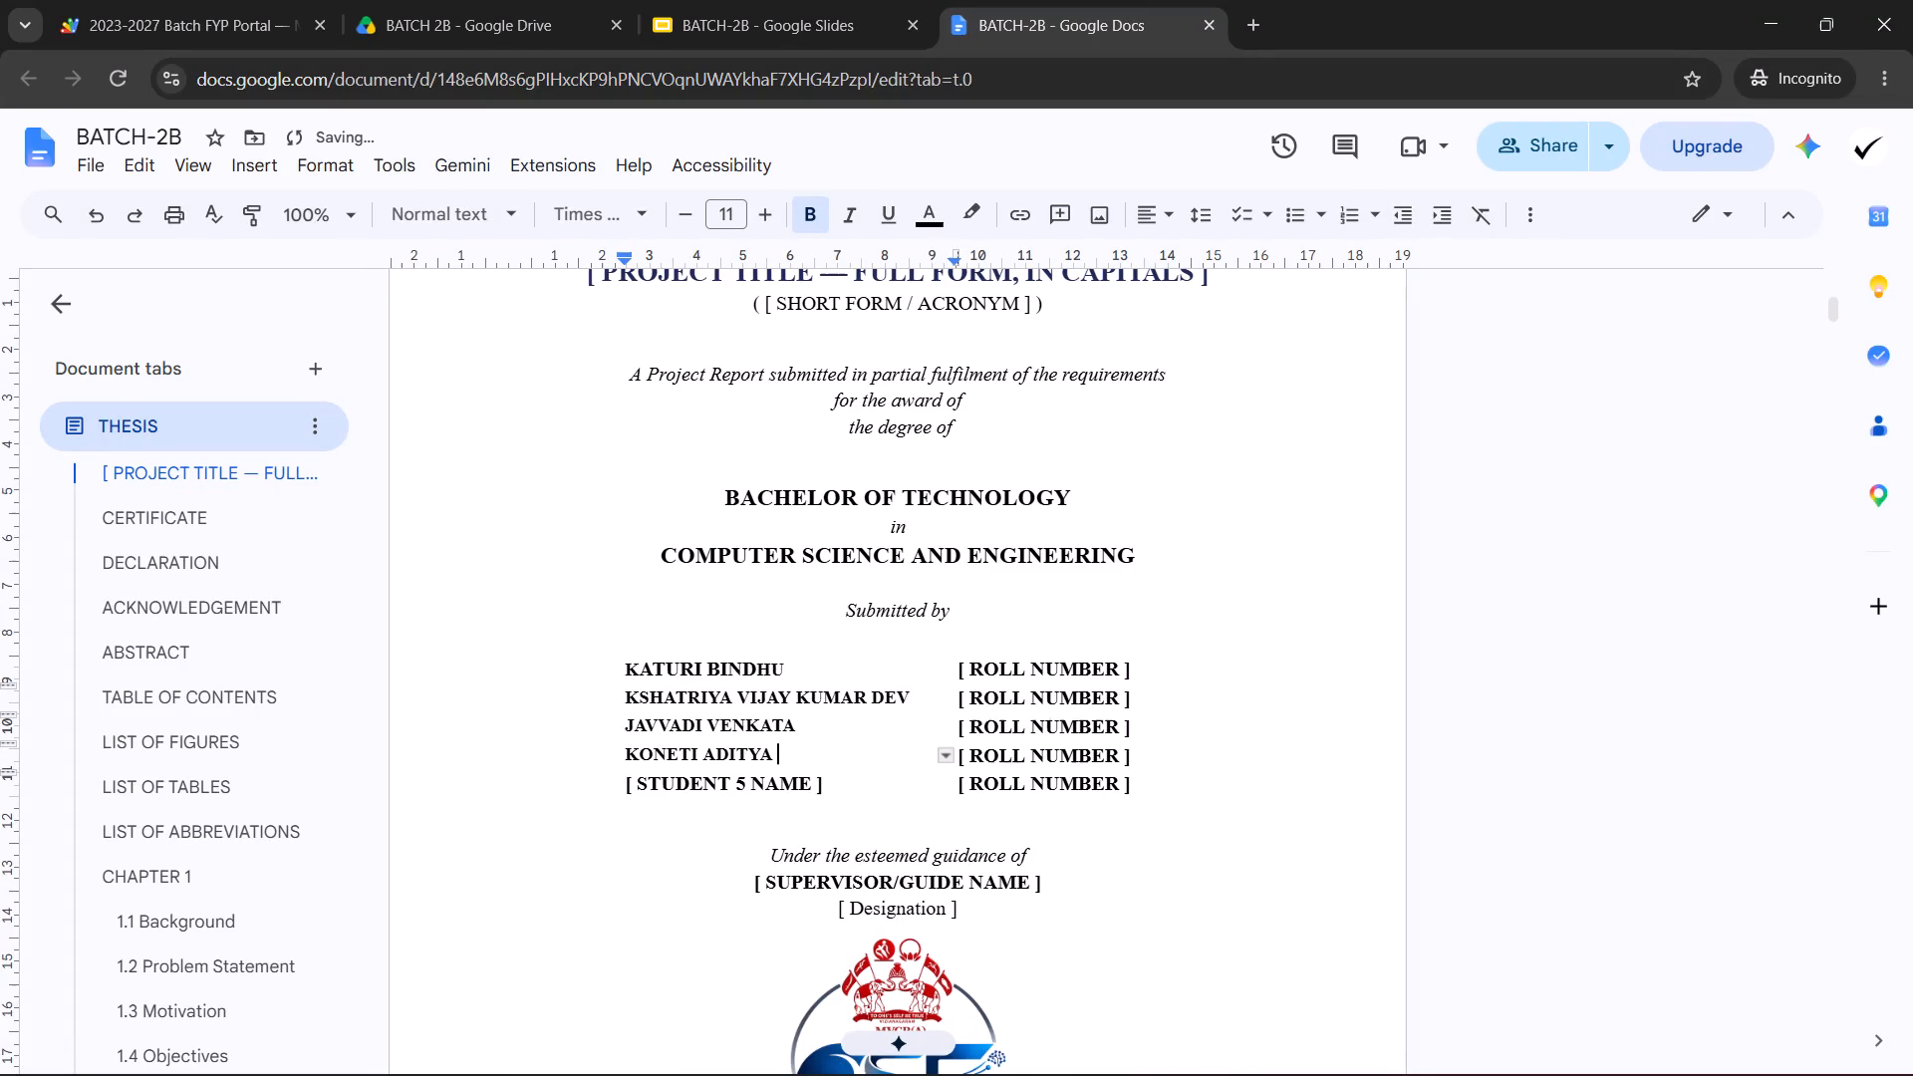
# Set the font size of the four student names under Submitted by on the title page to 12.
pyautogui.moveTo(630, 668); pyautogui.dragTo(703, 746)
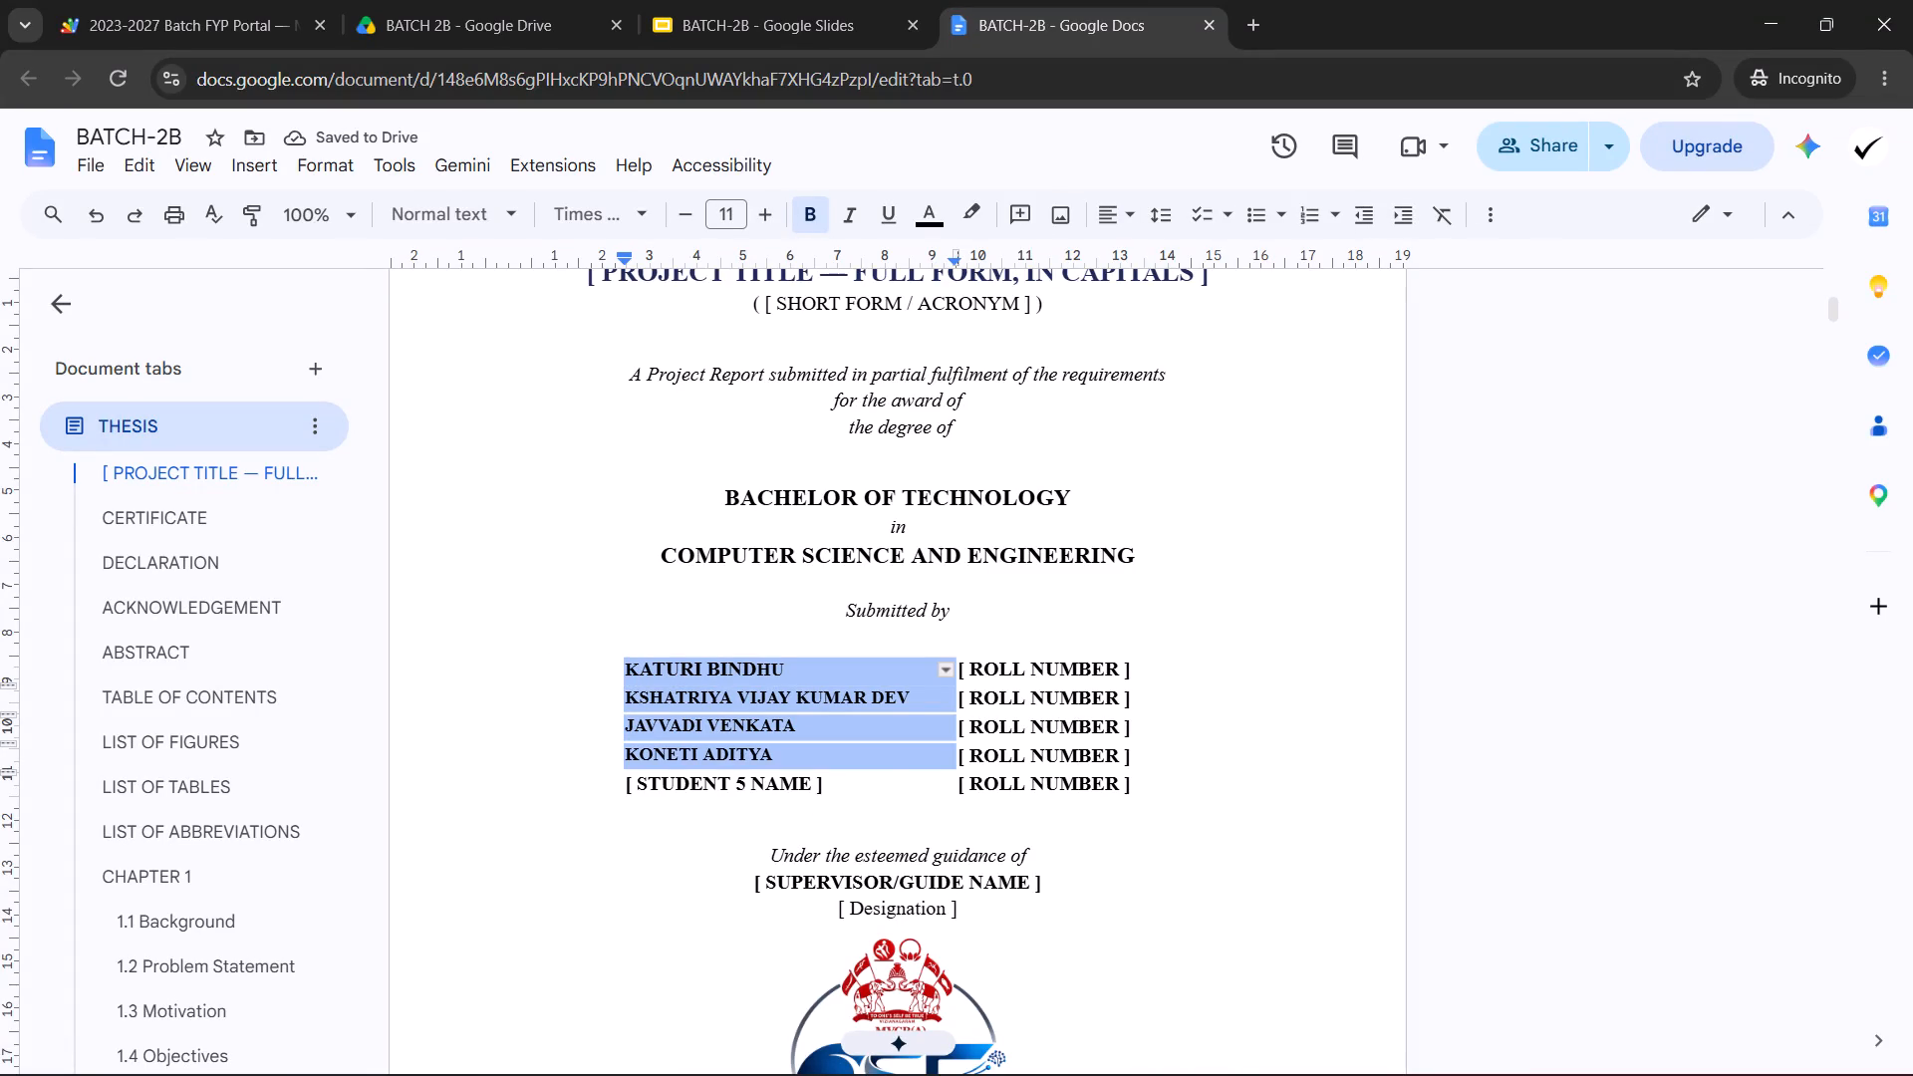
pyautogui.moveTo(703, 746); pyautogui.dragTo(704, 746)
pyautogui.click(719, 214)
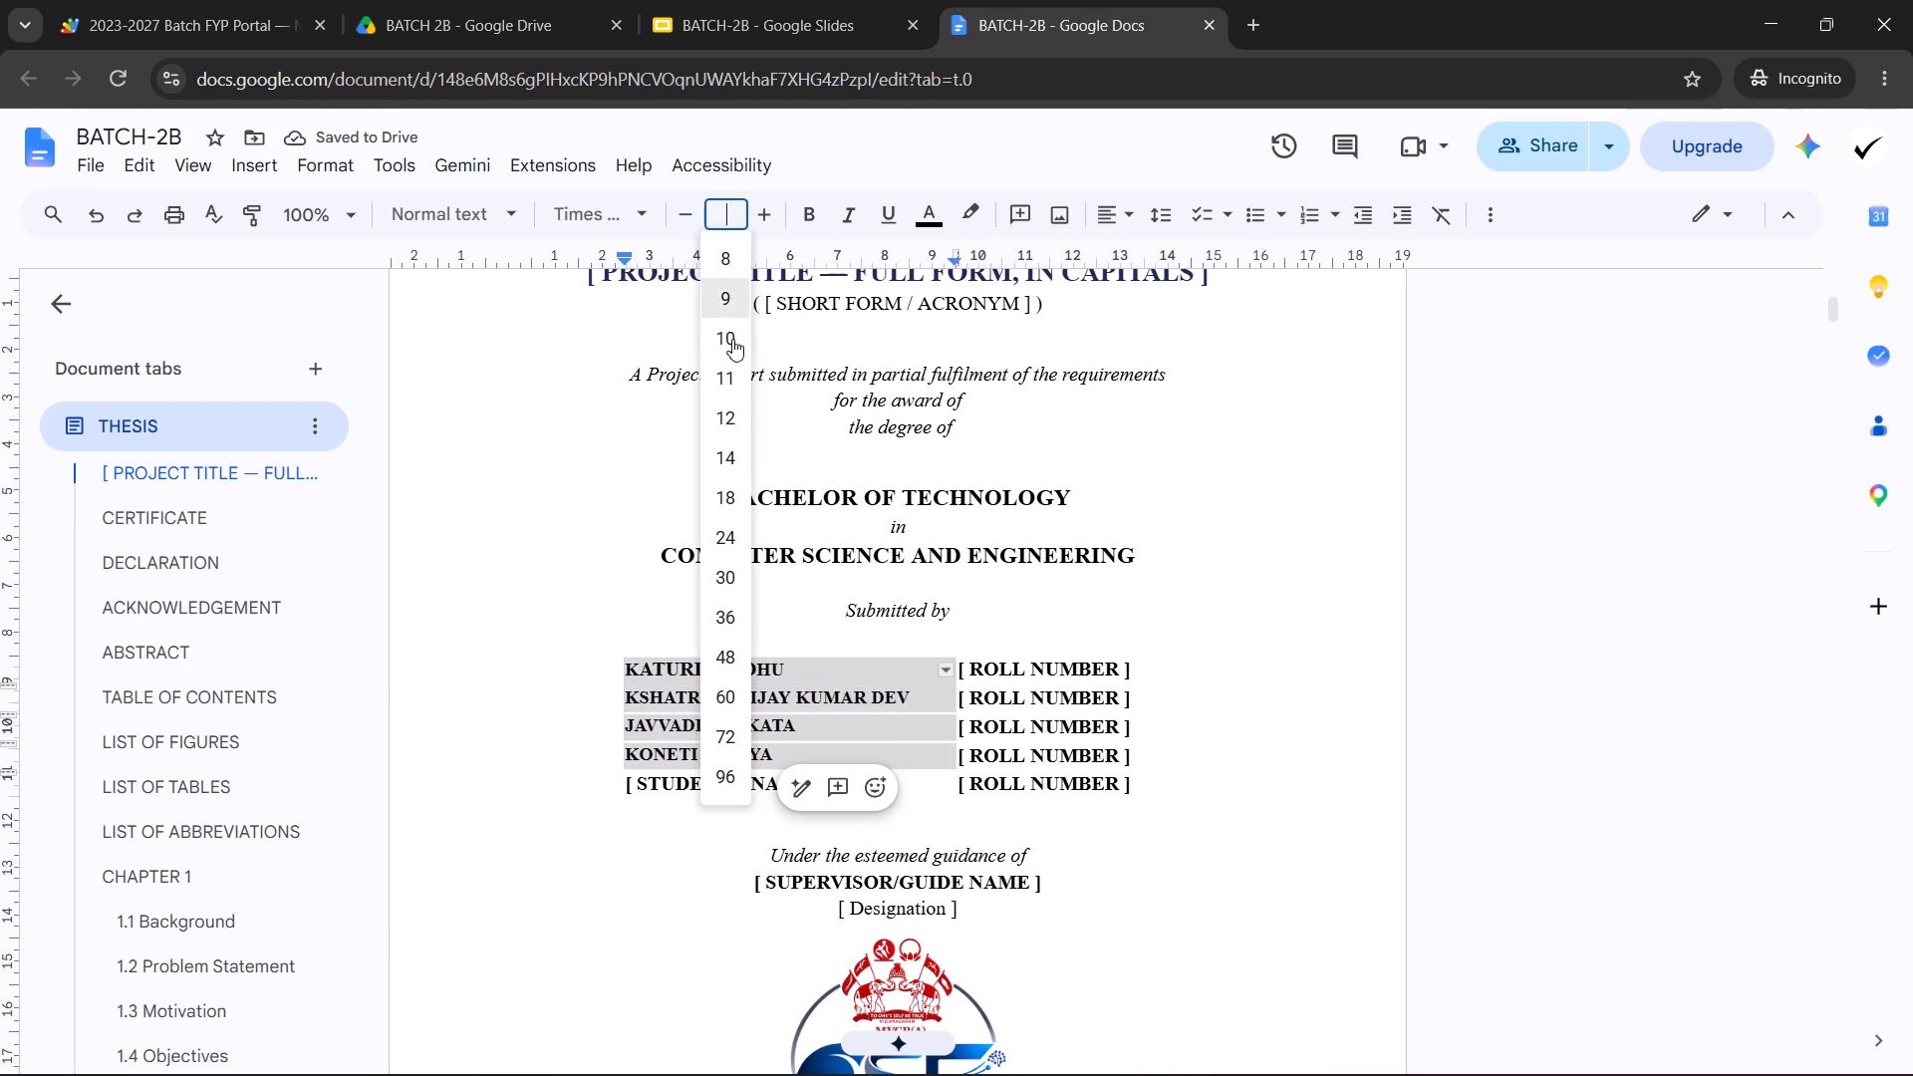
pyautogui.click(729, 421)
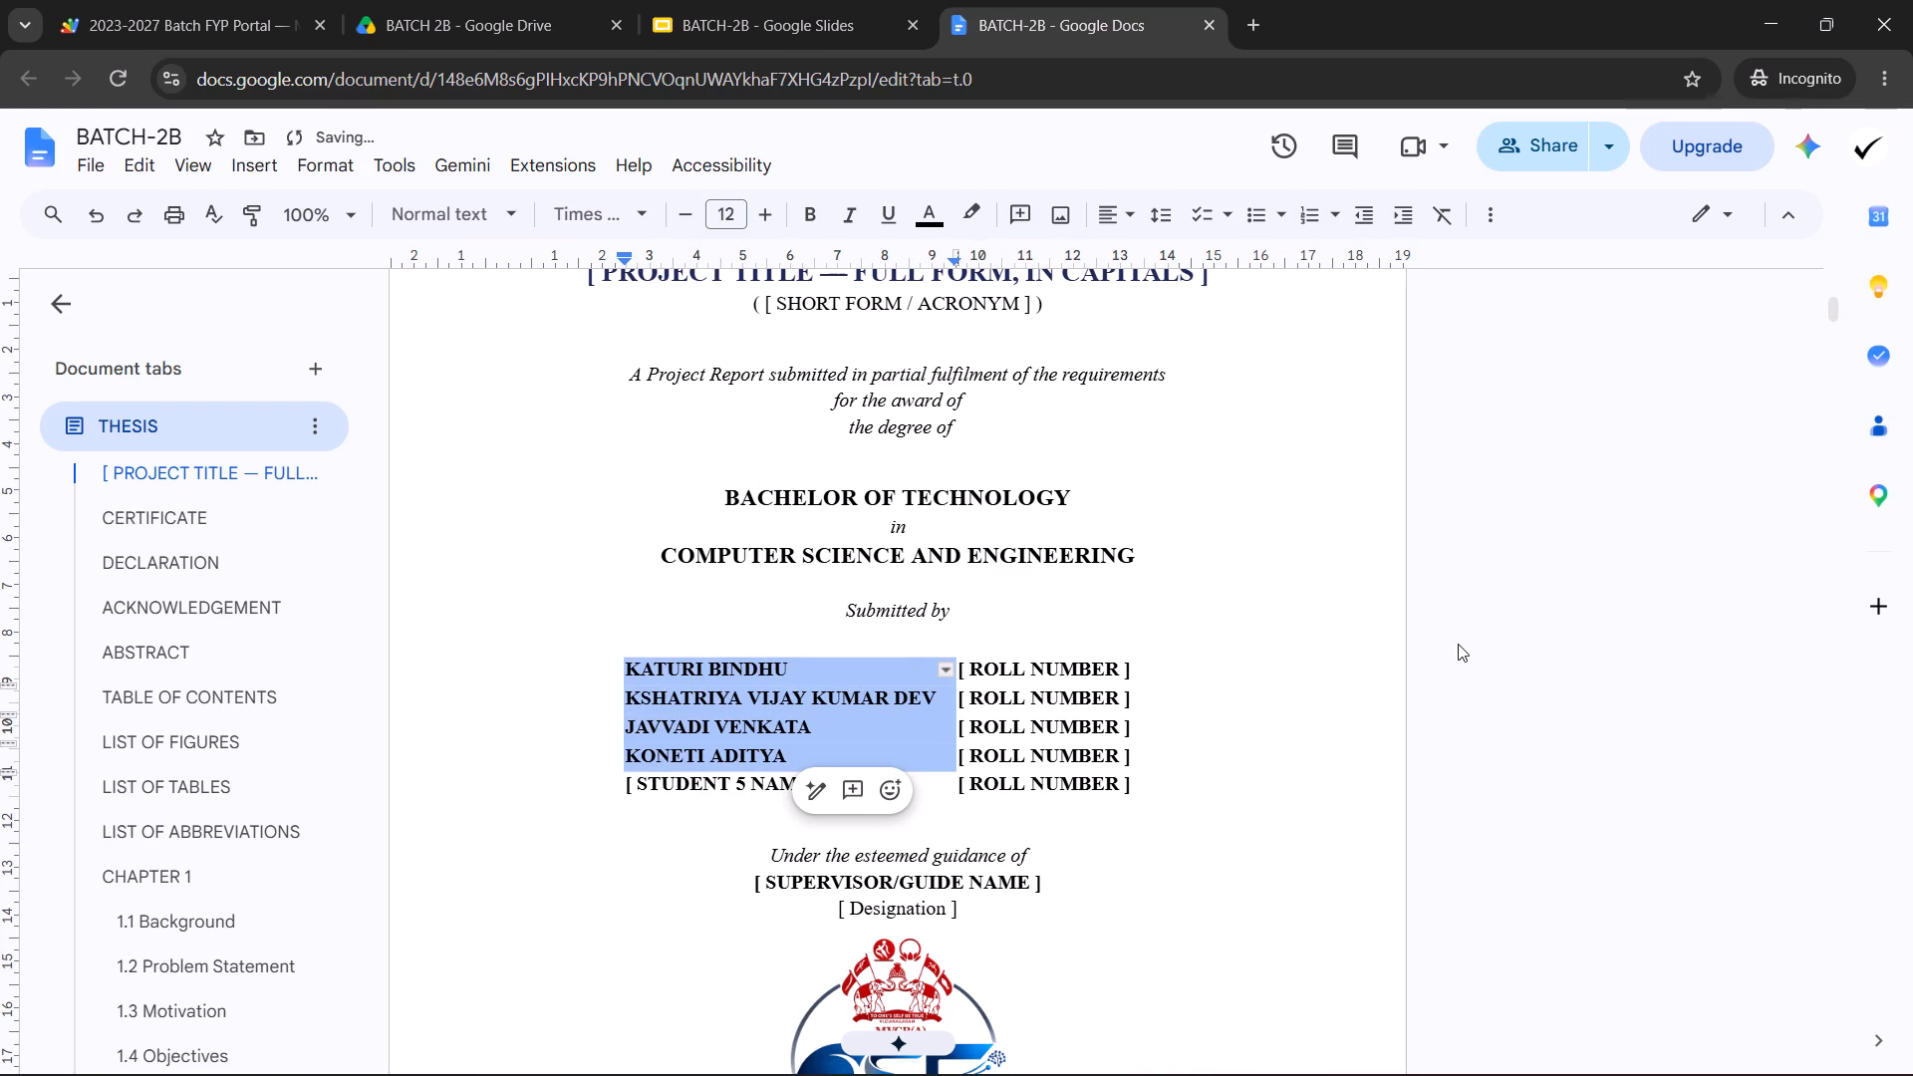
pyautogui.click(1458, 647)
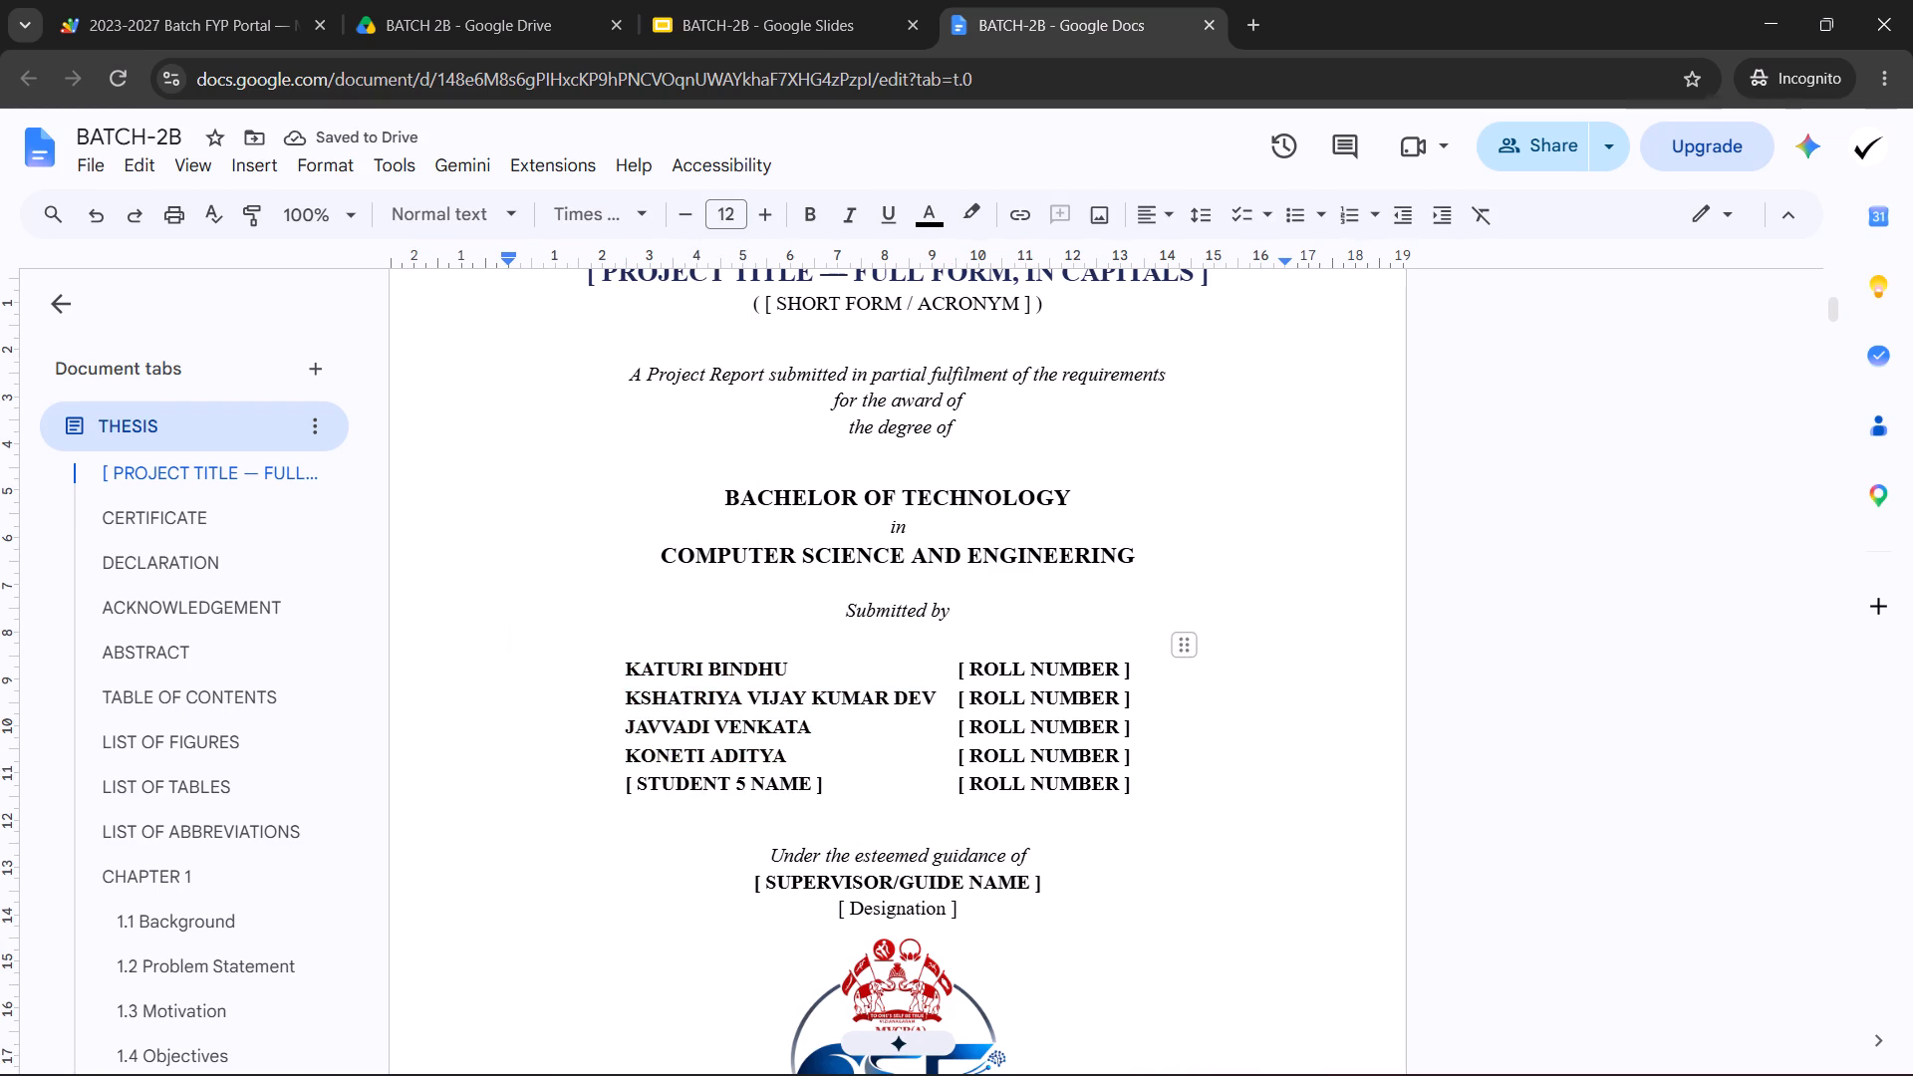
# Clear the STUDENT 5 NAME placeholder and its ROLL NUMBER placeholder from the last row of the Submitted by table.
pyautogui.moveTo(1147, 790); pyautogui.dragTo(661, 775)
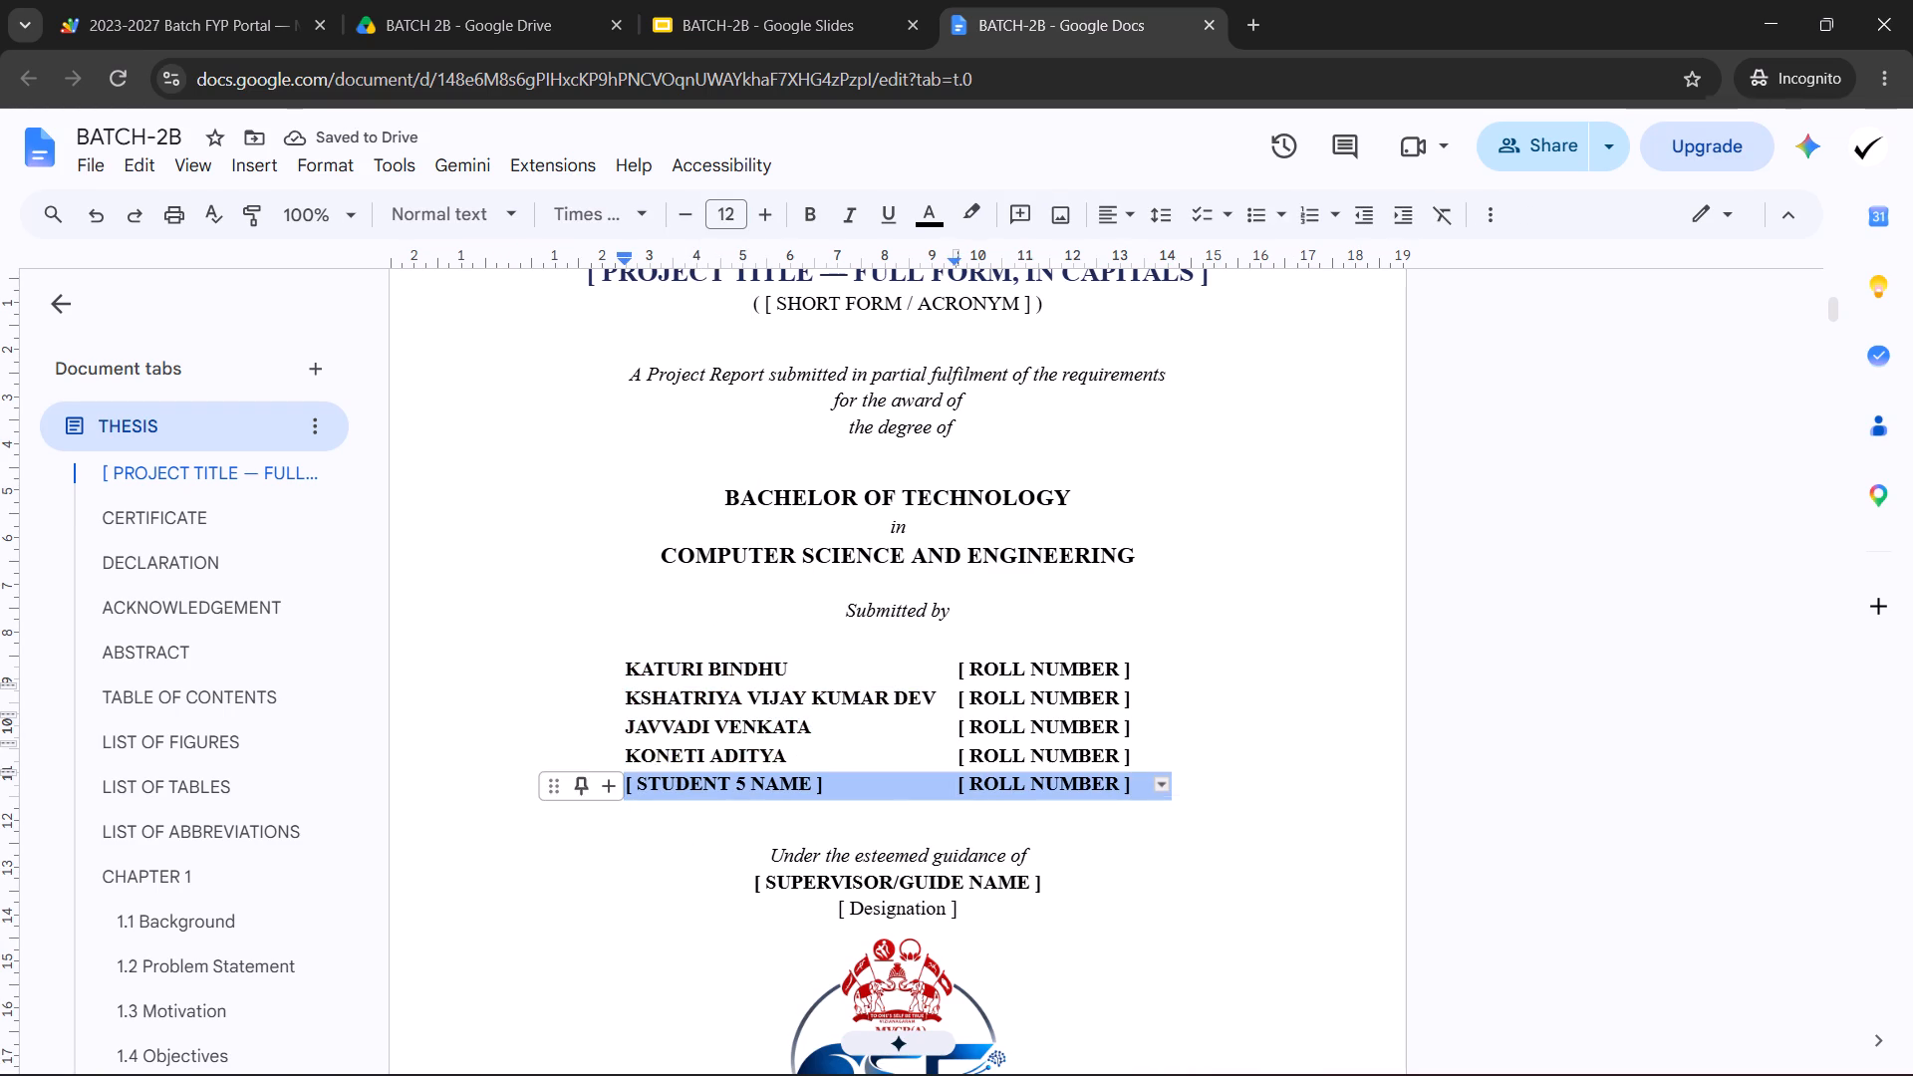
pyautogui.press('BackSpace')
pyautogui.press('BackSpace')
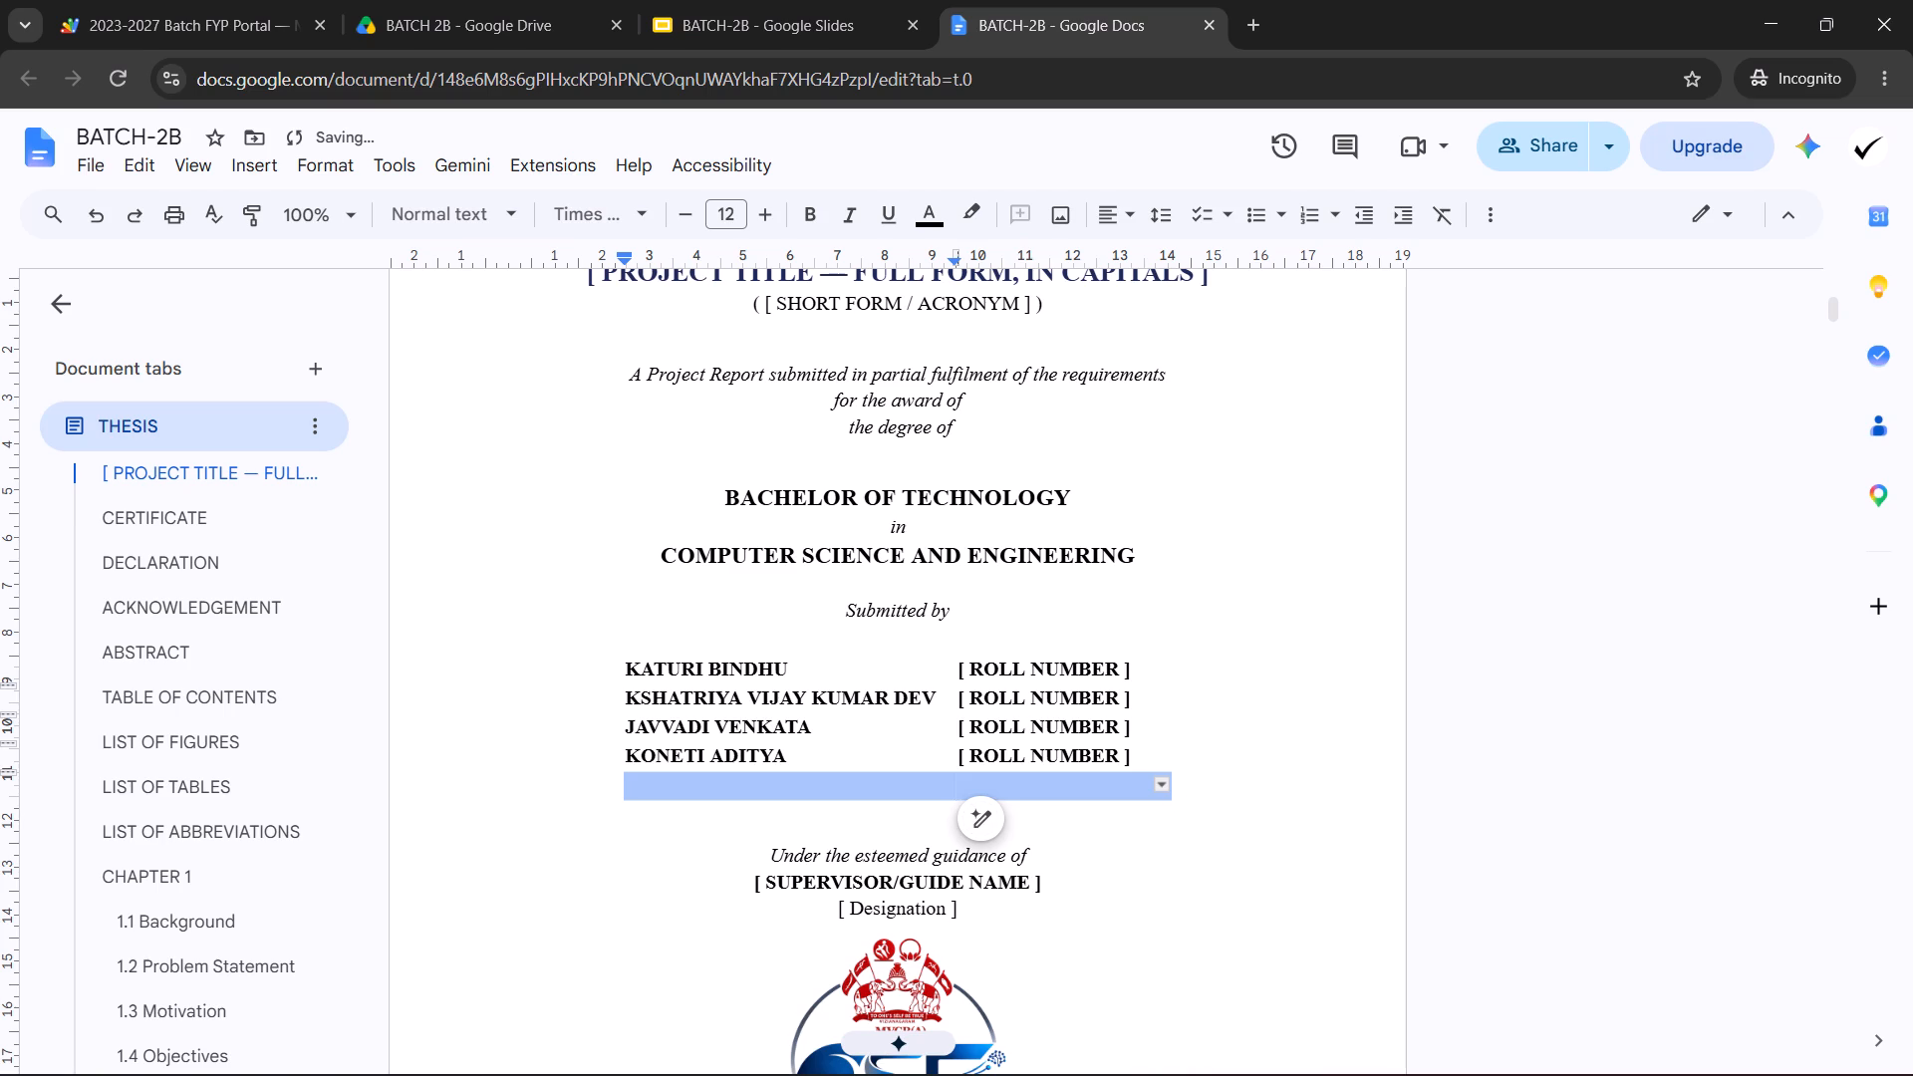
pyautogui.press('Delete')
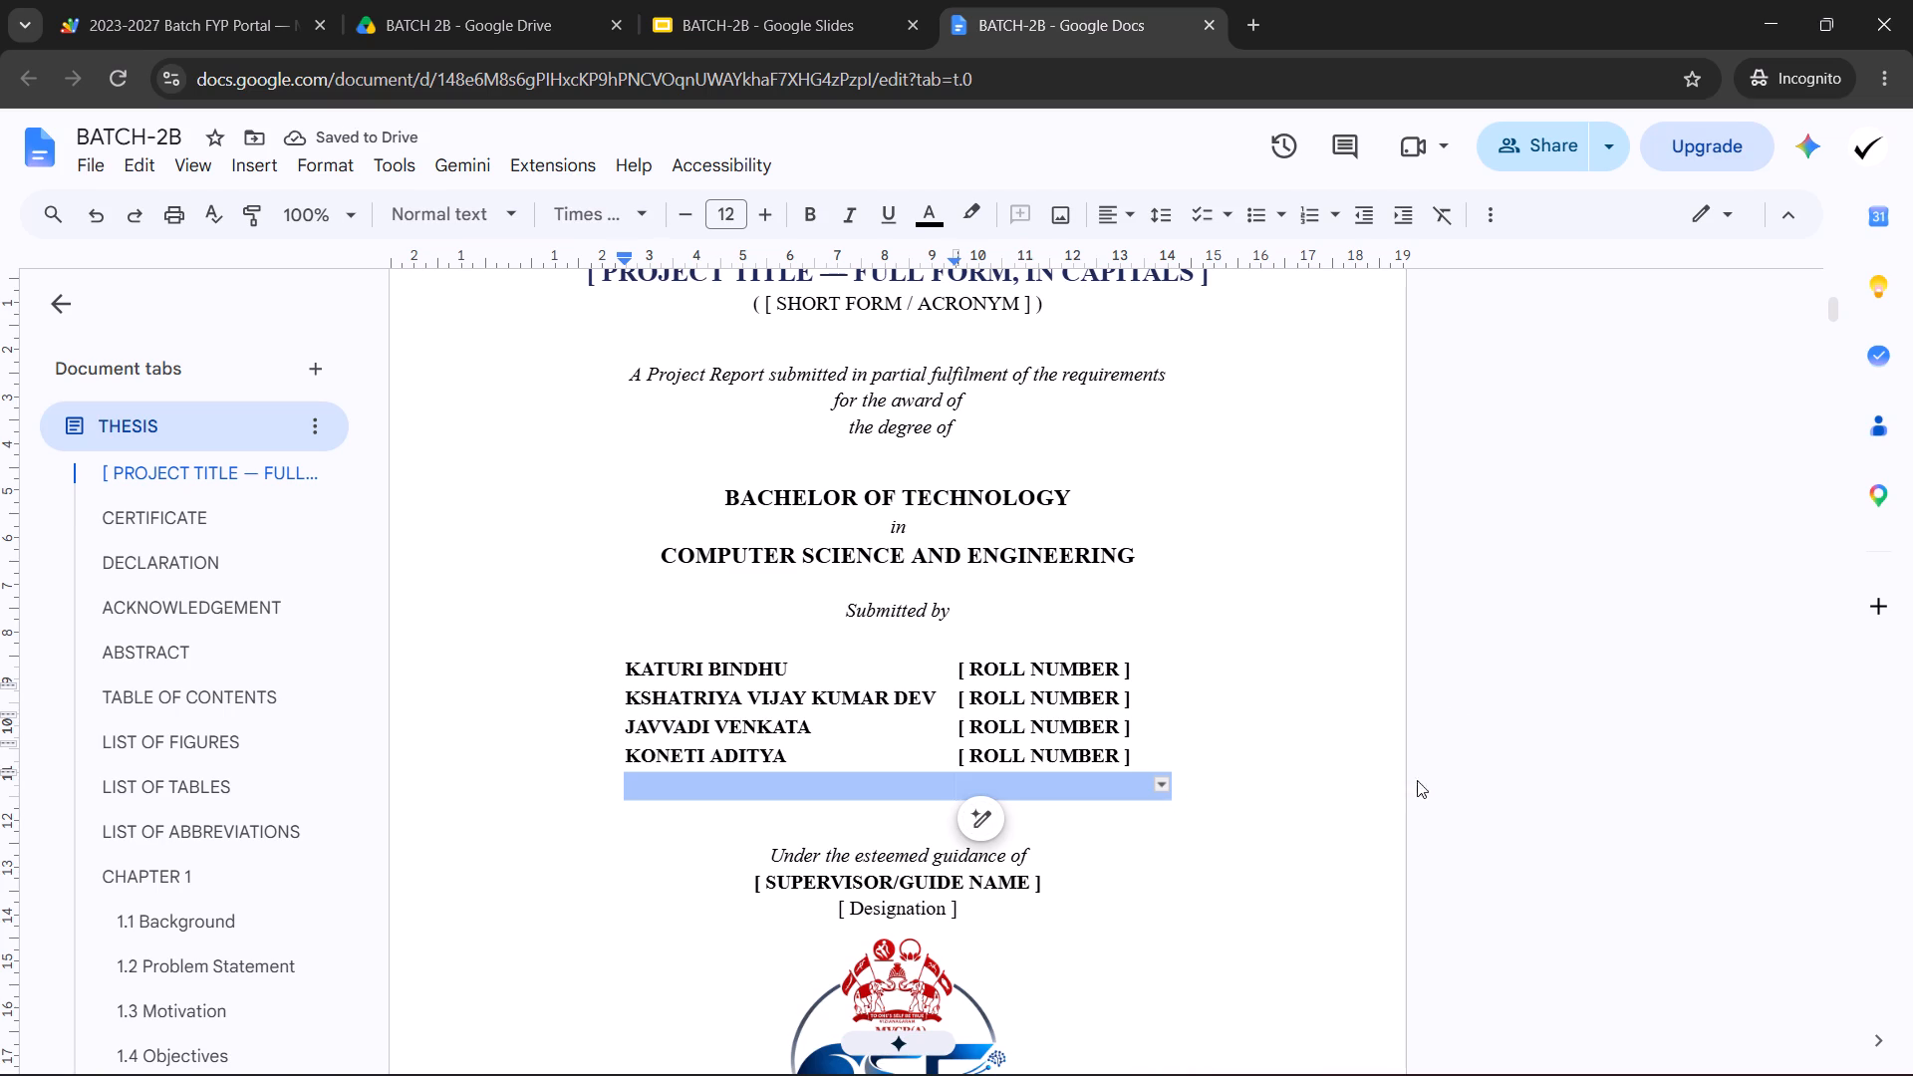
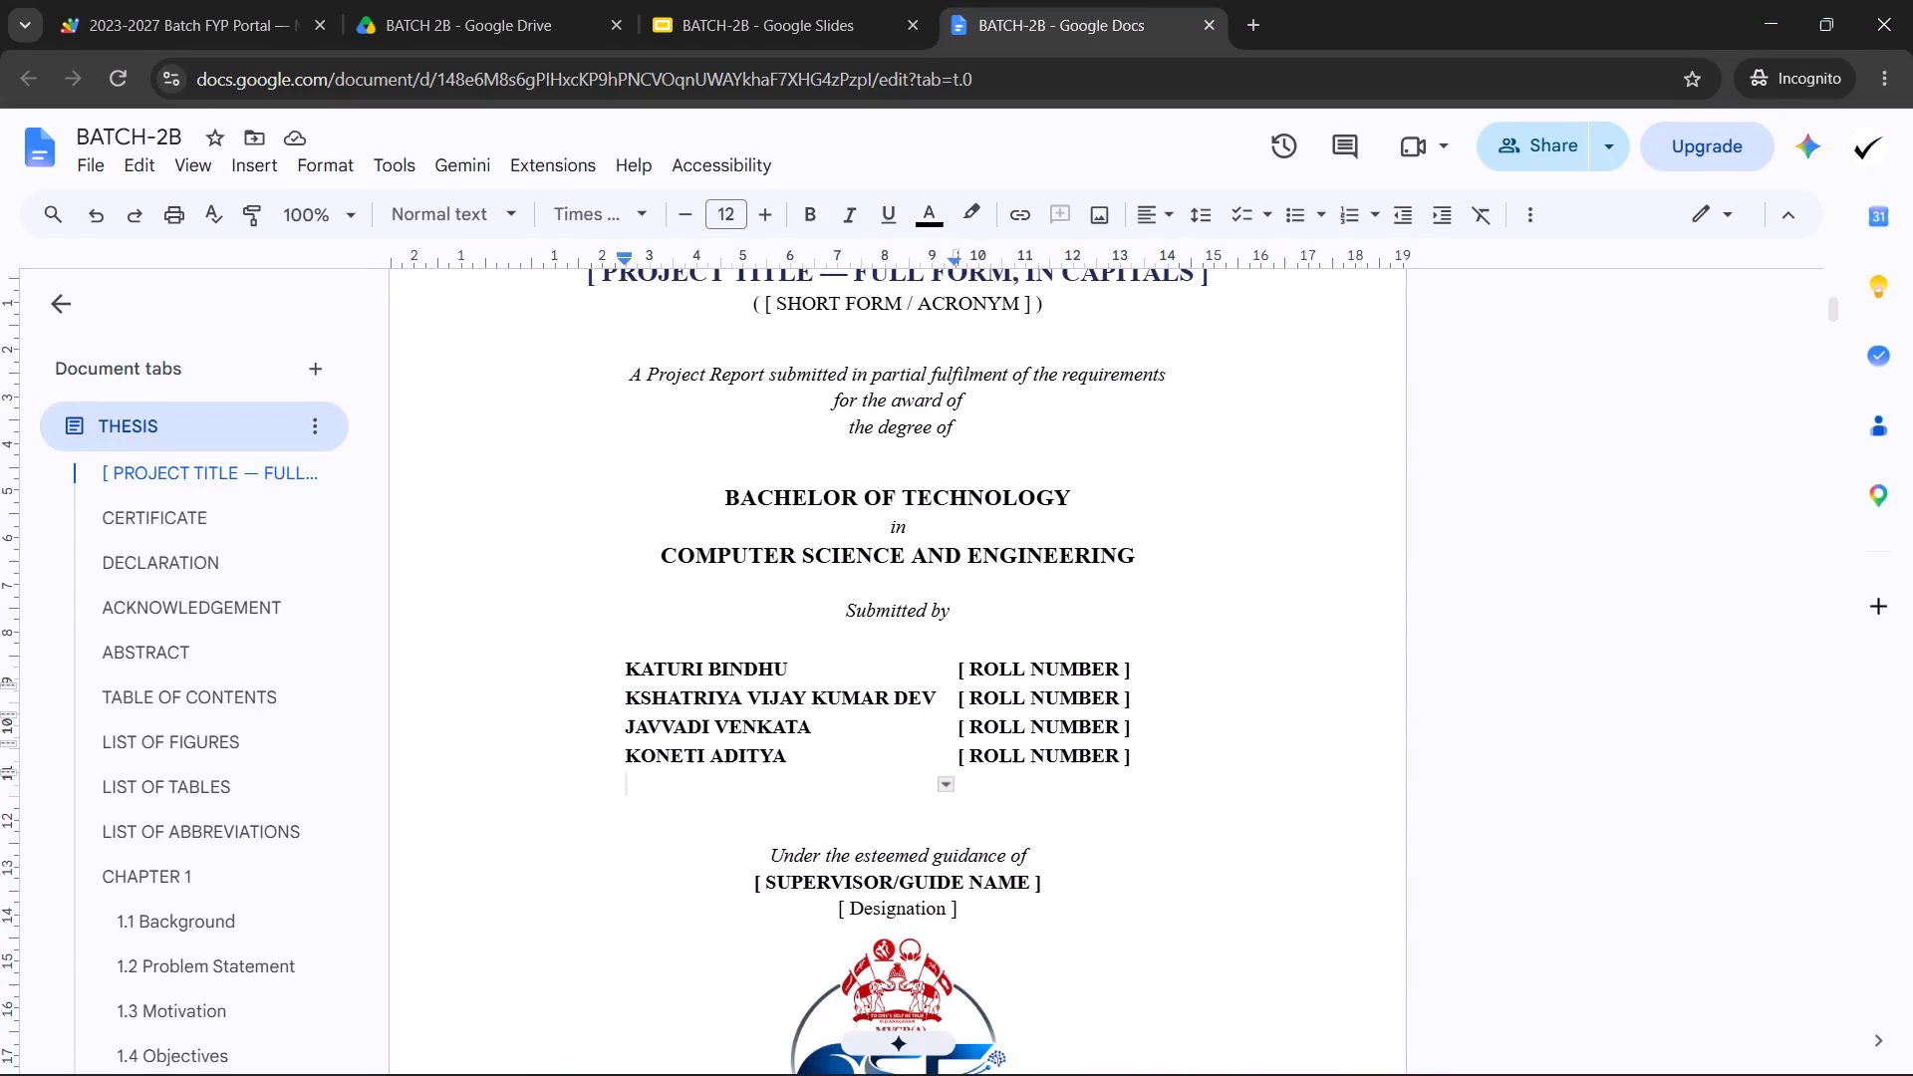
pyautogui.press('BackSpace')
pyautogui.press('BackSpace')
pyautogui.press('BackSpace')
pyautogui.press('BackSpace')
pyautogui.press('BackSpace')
# Replace the first two students' ROLL NUMBER placeholders under Submitted by with their roll numbers copied from the LifeLens AI Word thesis.
pyautogui.click(1102, 706)
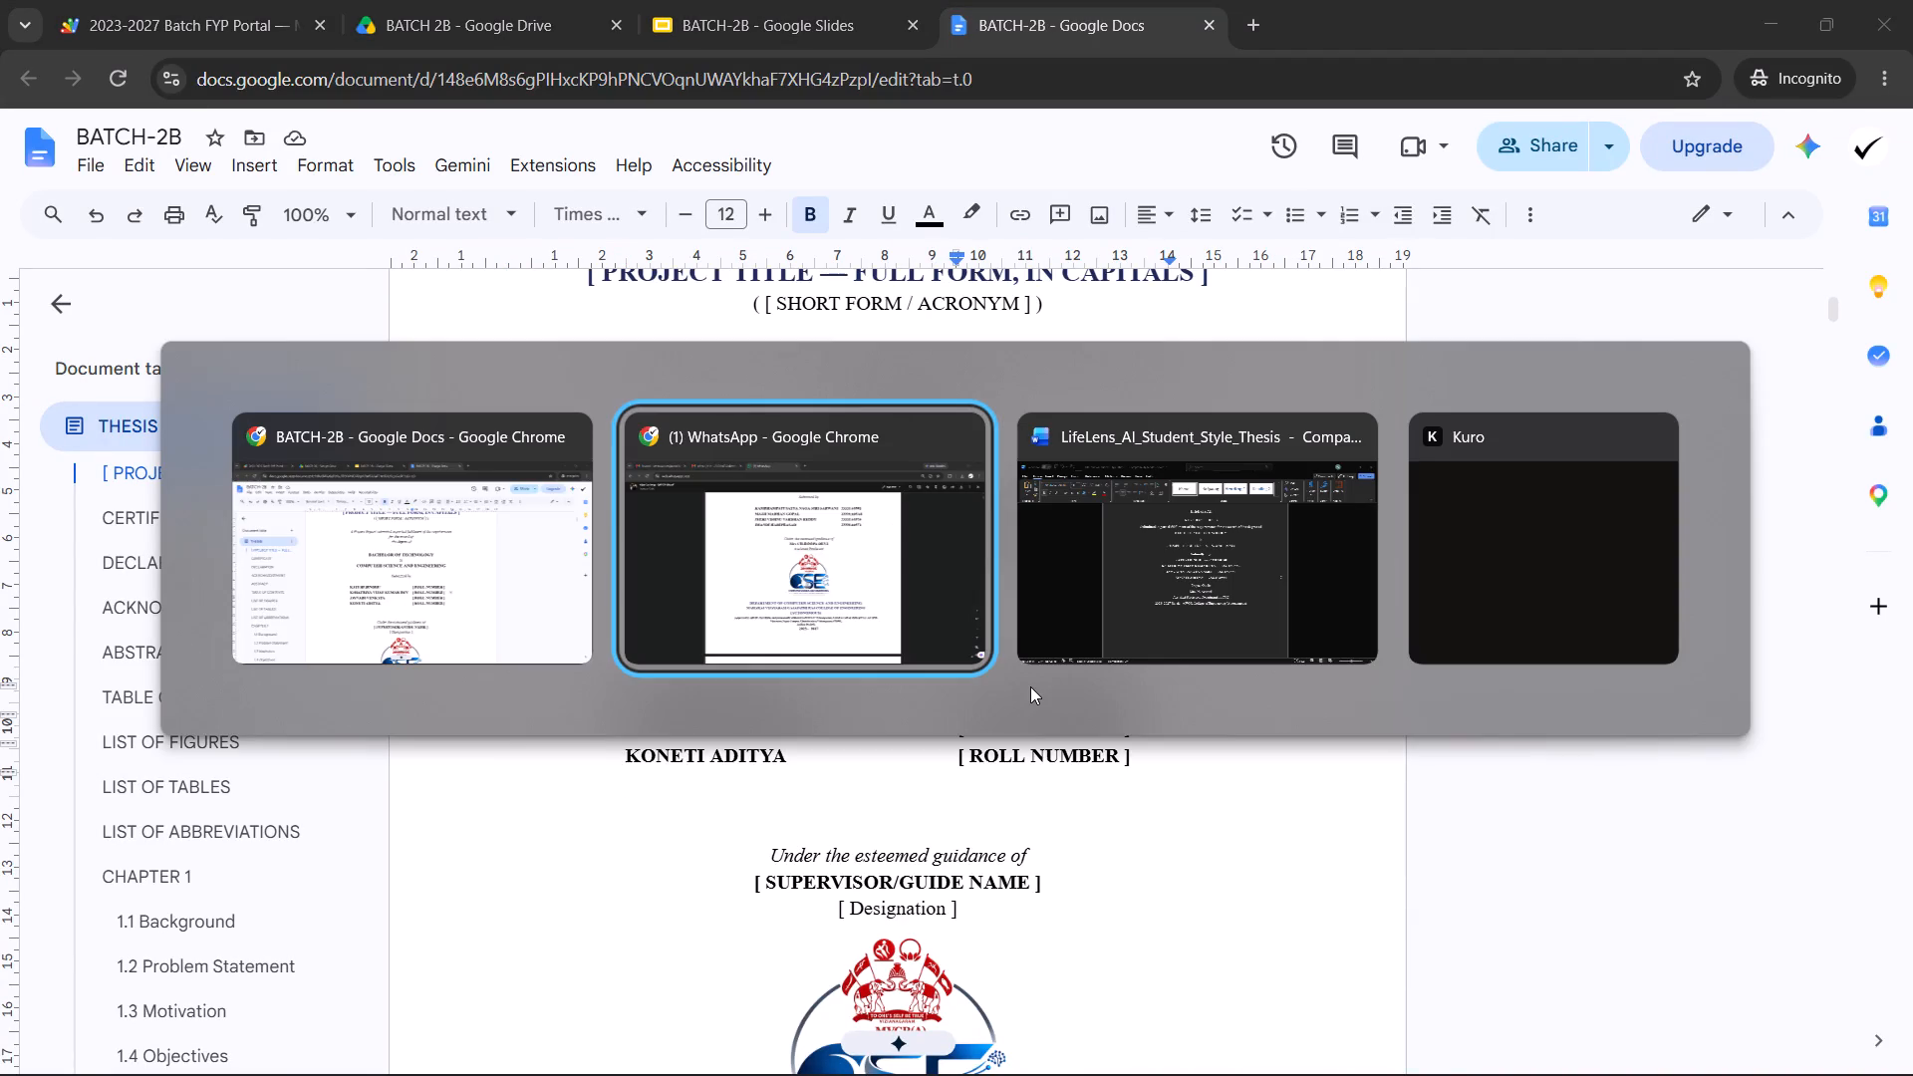
pyautogui.doubleClick(1087, 522)
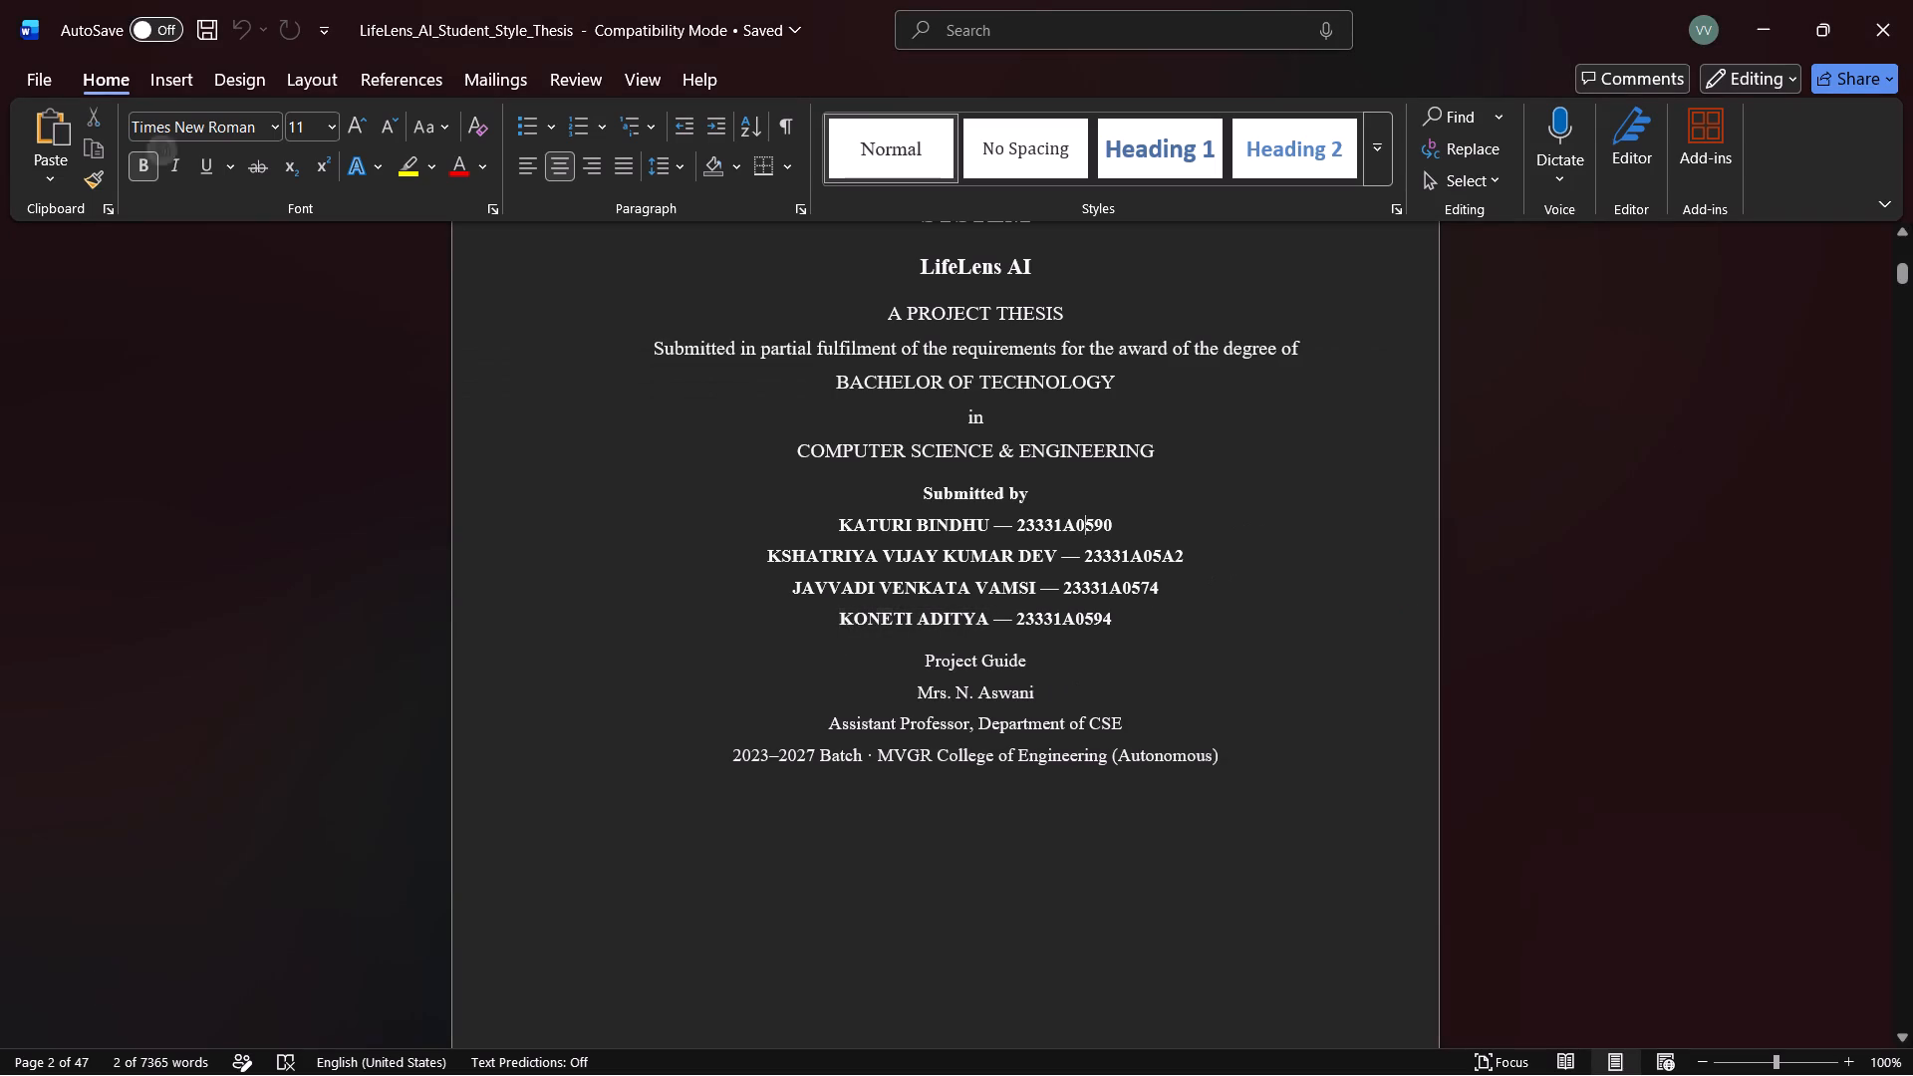
pyautogui.hotkey('ctrl', 'c')
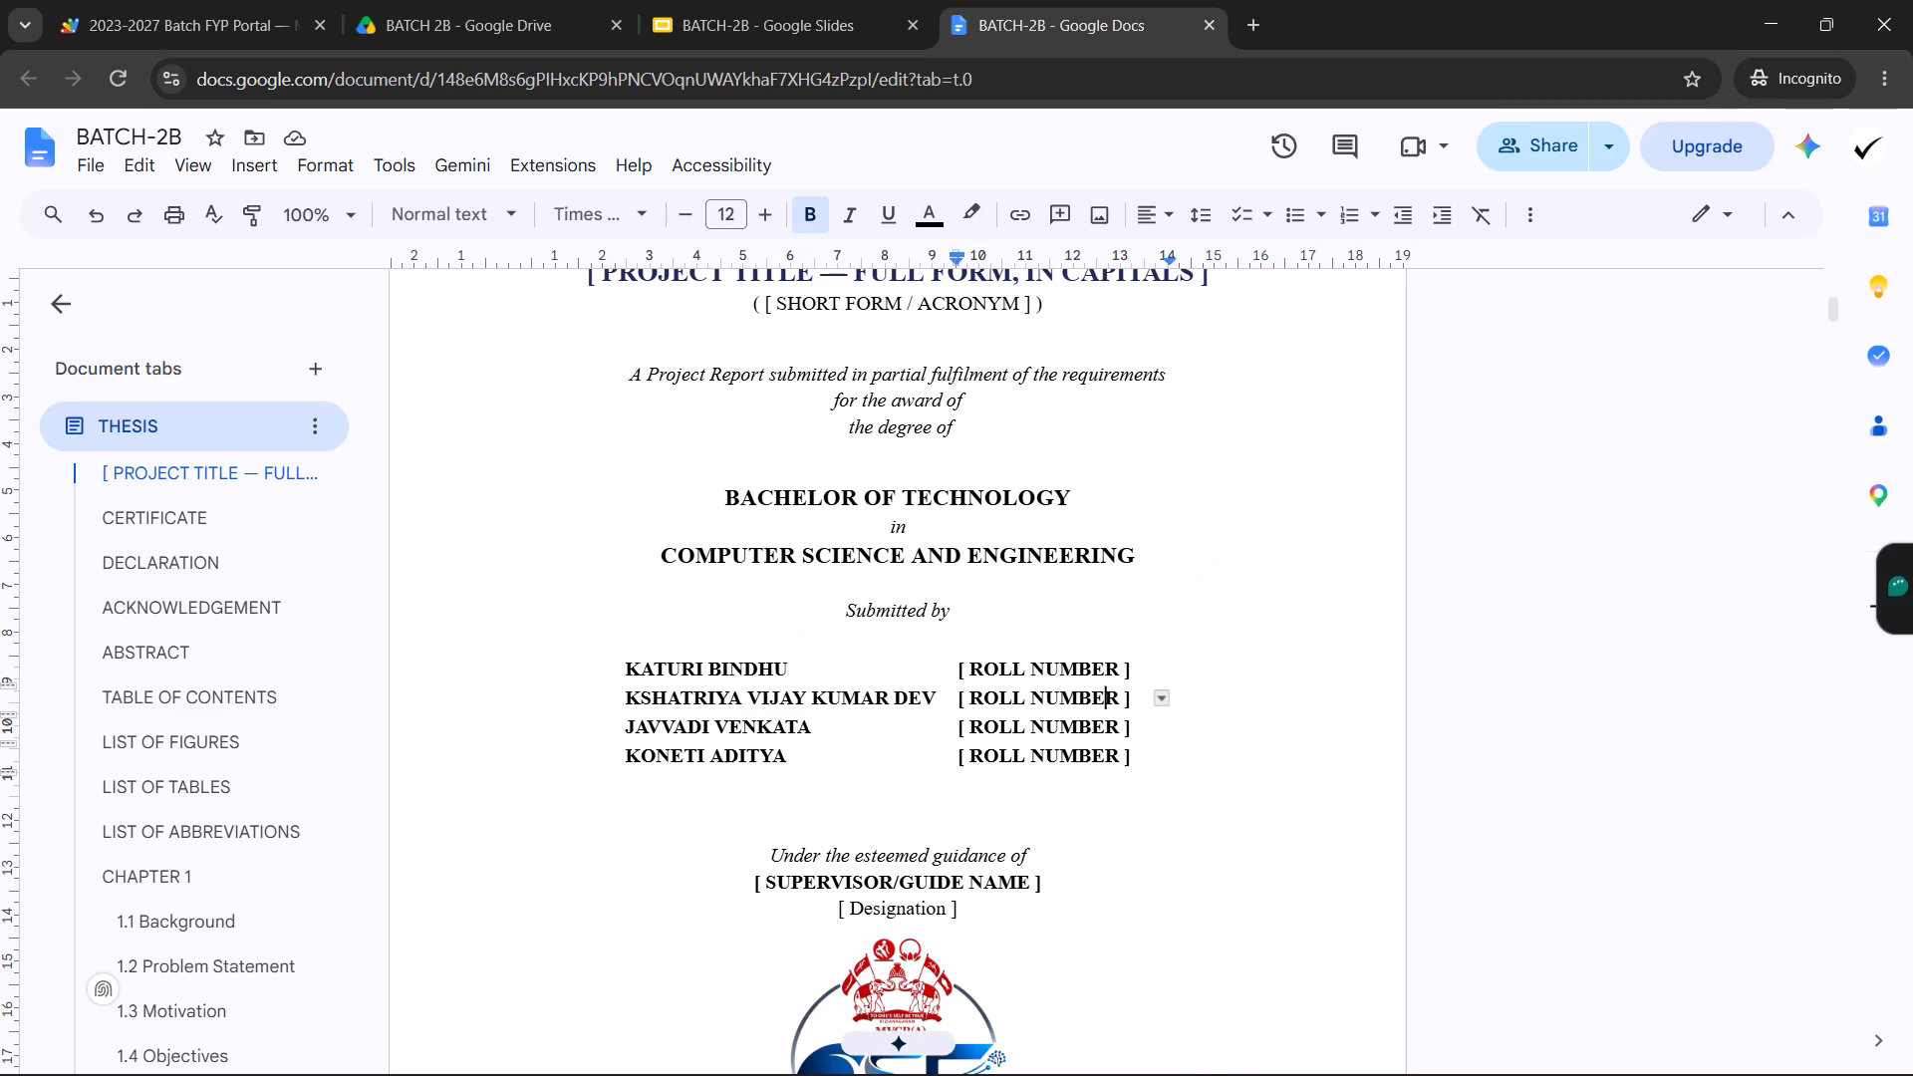
pyautogui.moveTo(1130, 668); pyautogui.dragTo(978, 673)
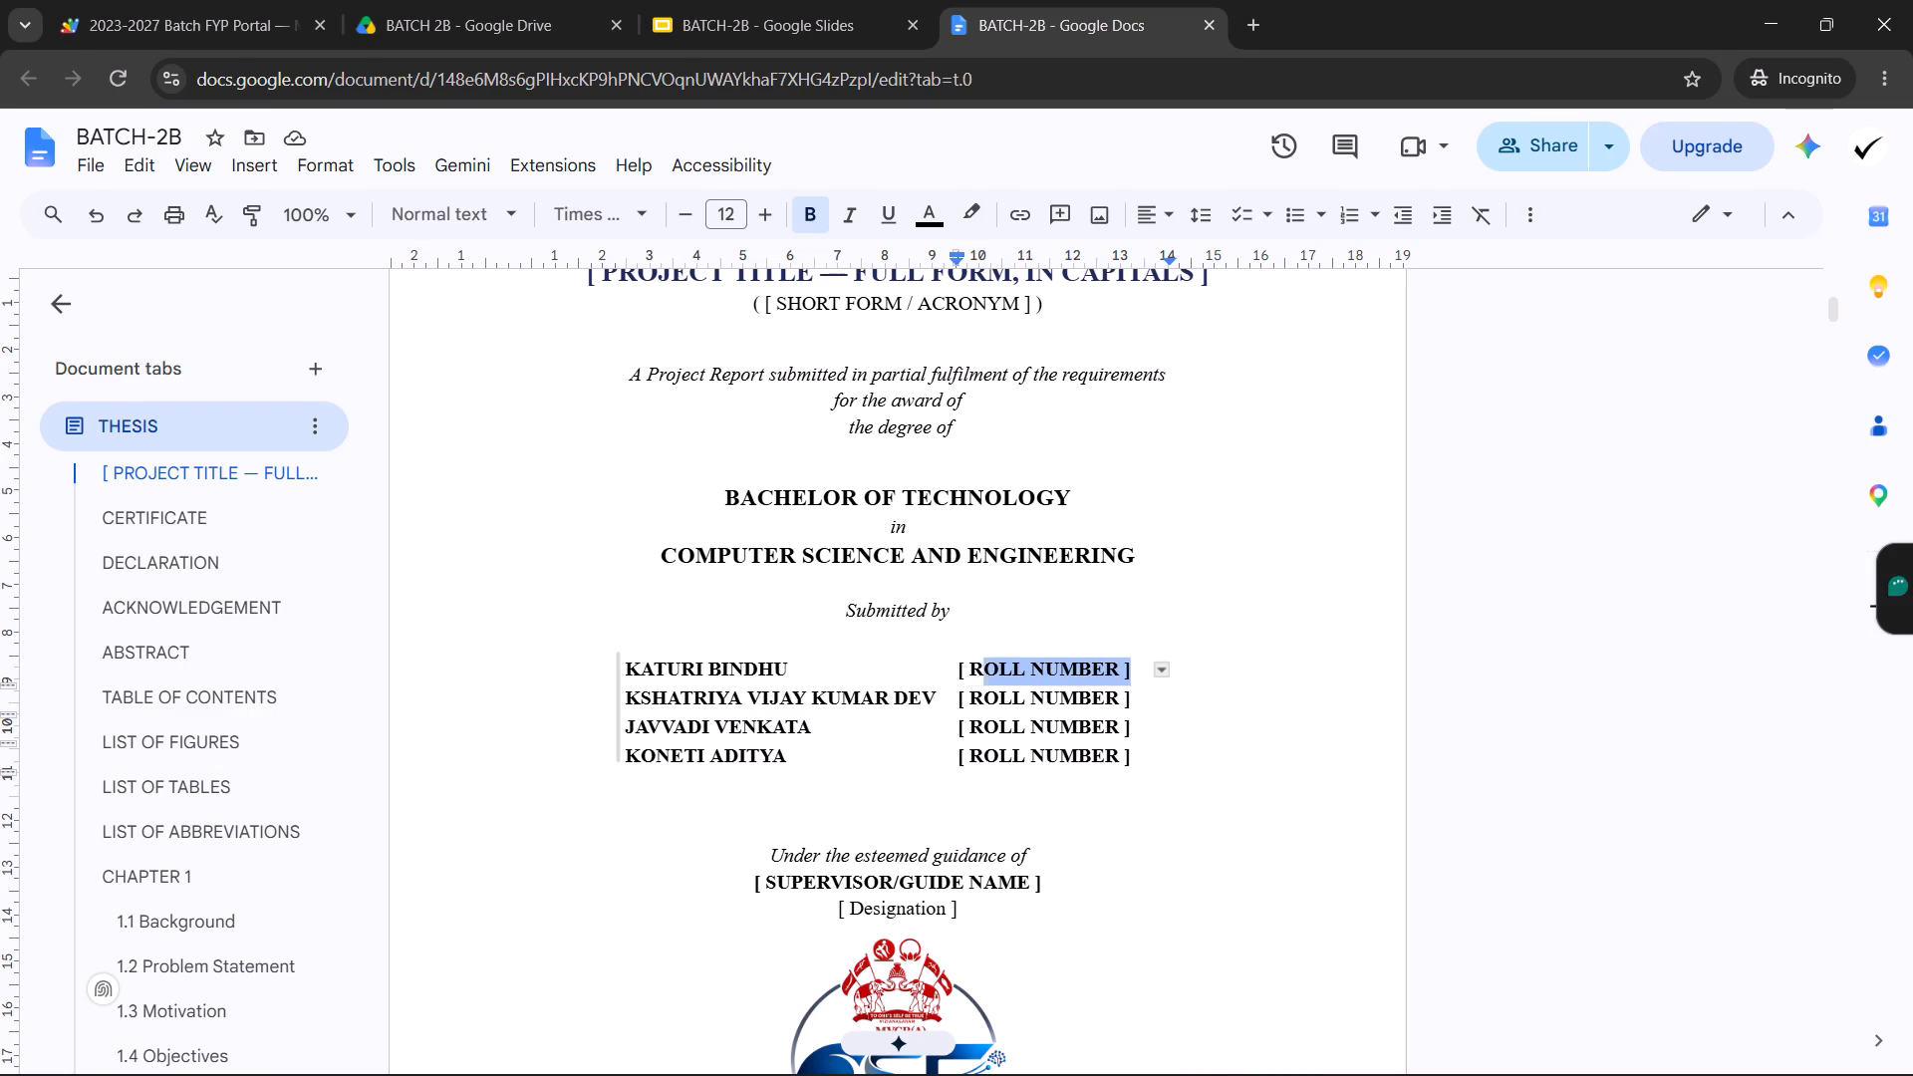
pyautogui.moveTo(978, 673); pyautogui.dragTo(958, 673)
pyautogui.hotkey('ctrl', 'v')
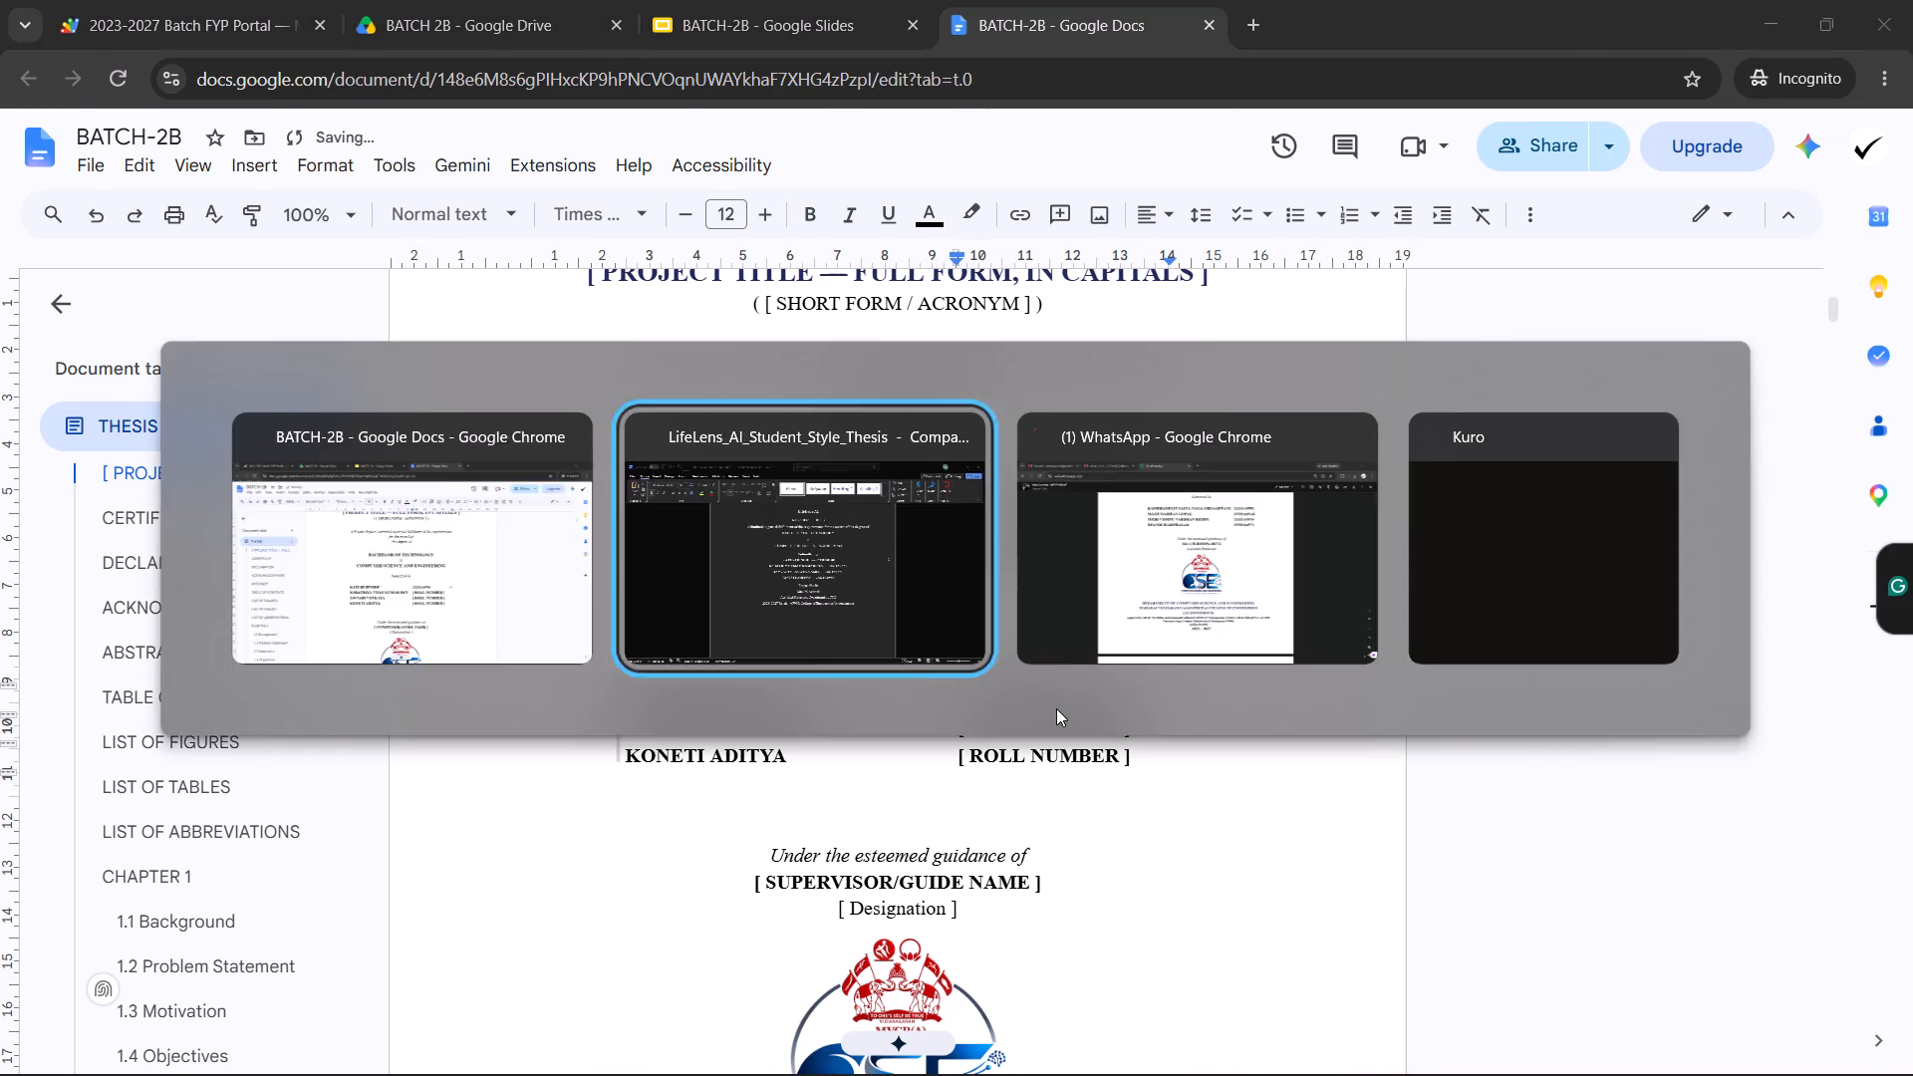
pyautogui.doubleClick(1114, 563)
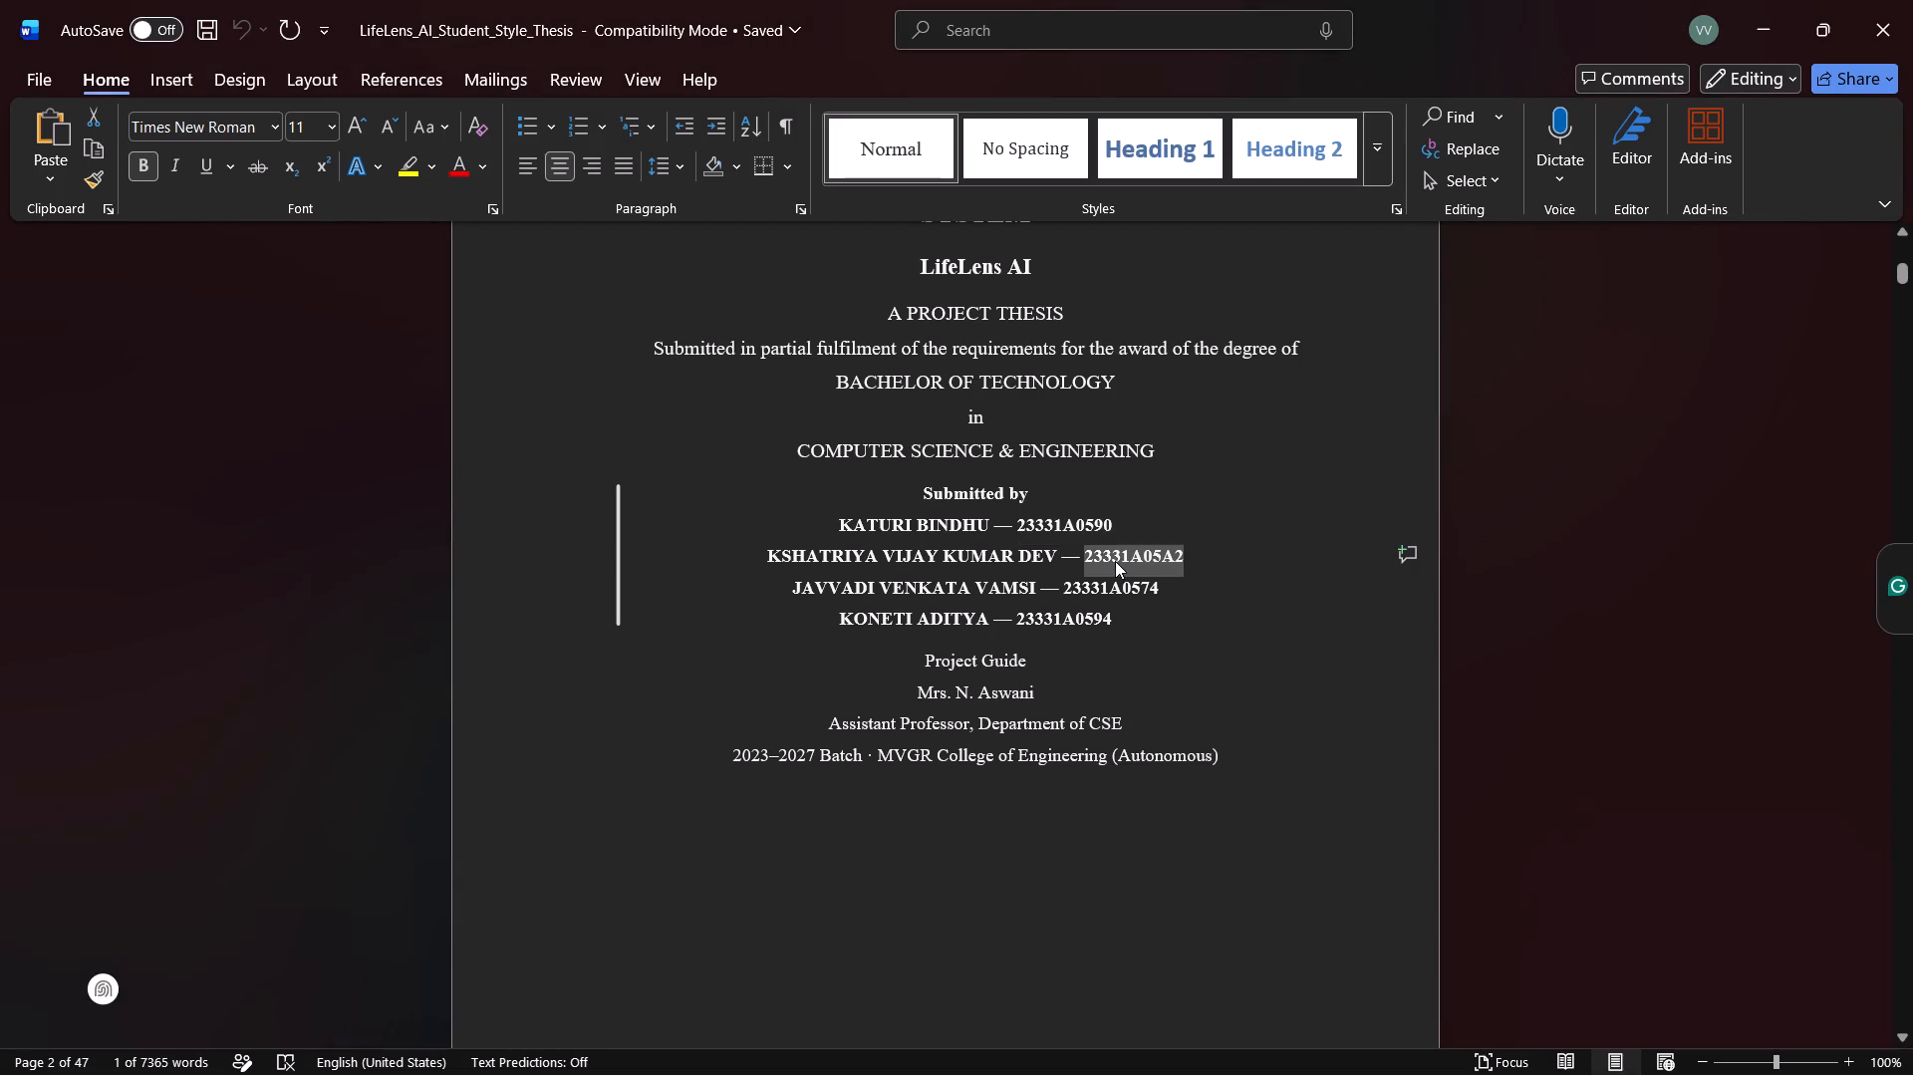
pyautogui.hotkey('ctrl', 'c')
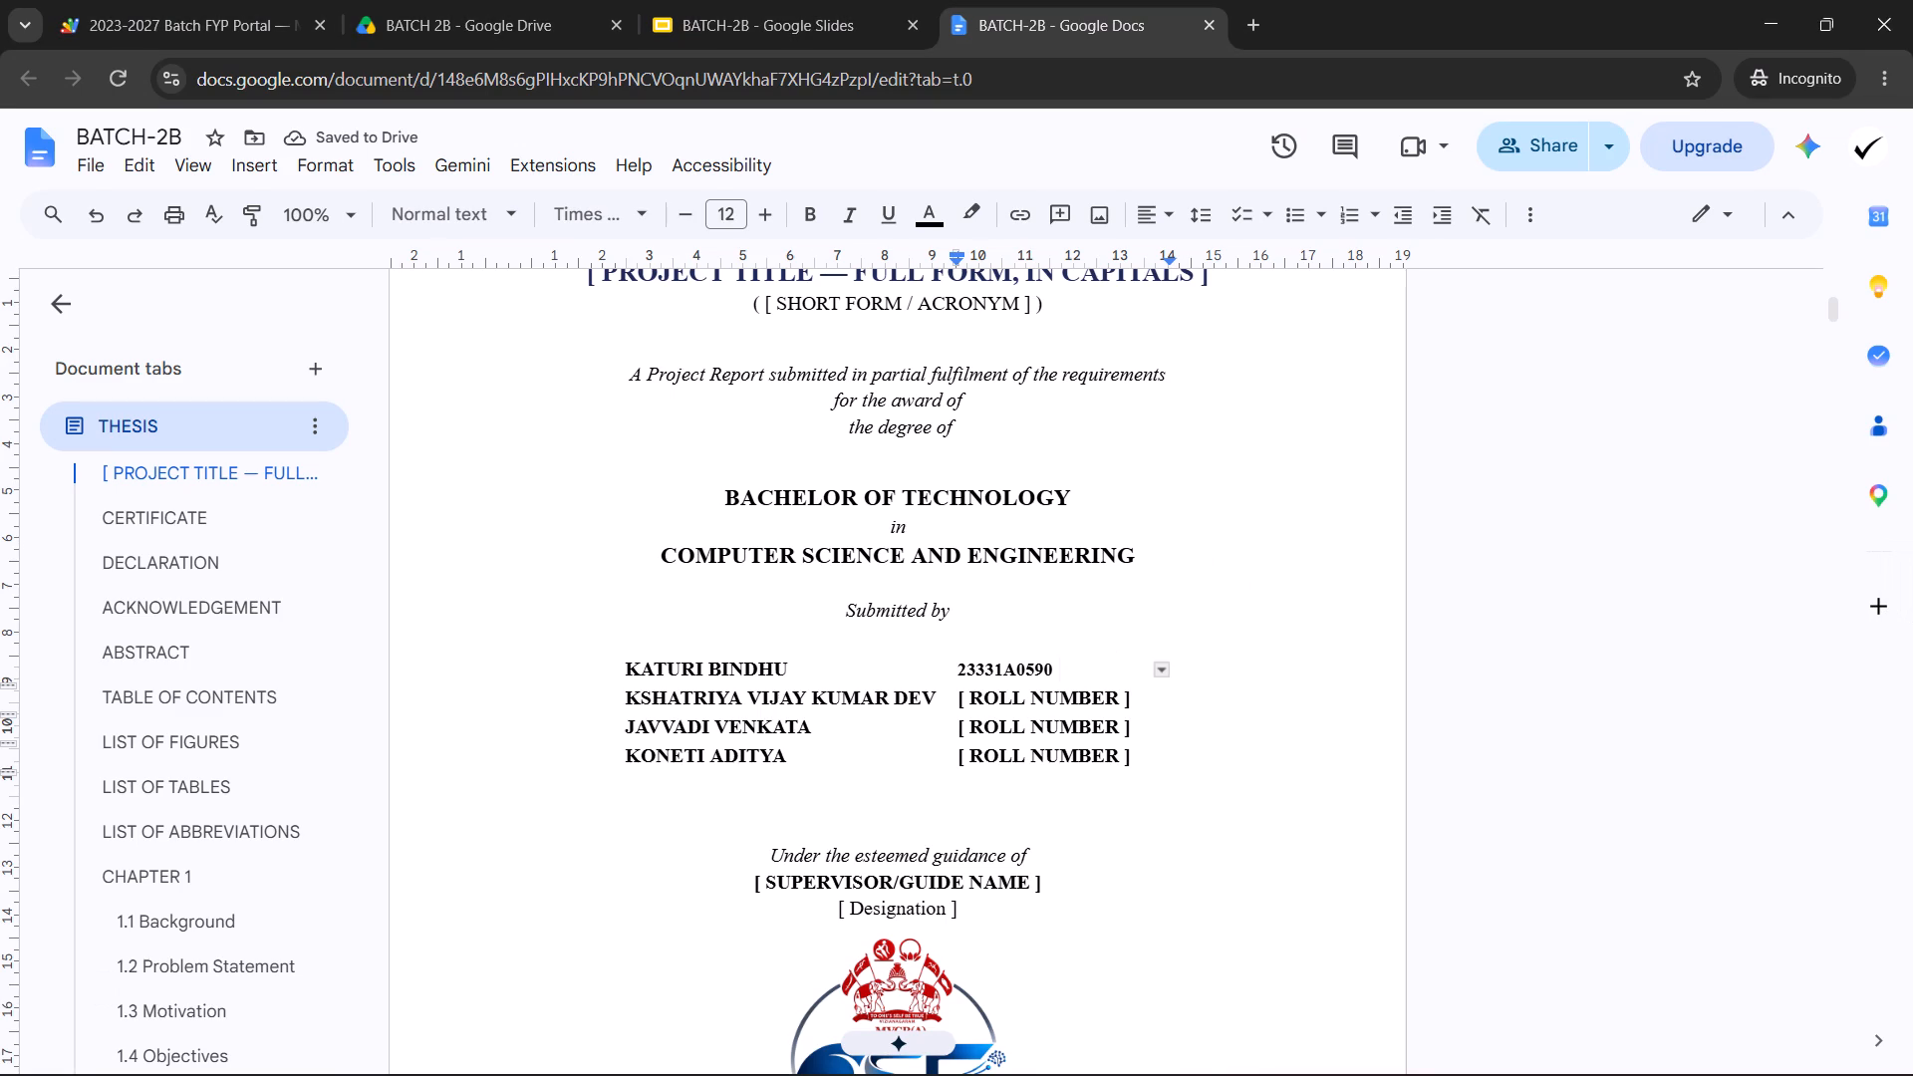
pyautogui.moveTo(1129, 696); pyautogui.dragTo(958, 705)
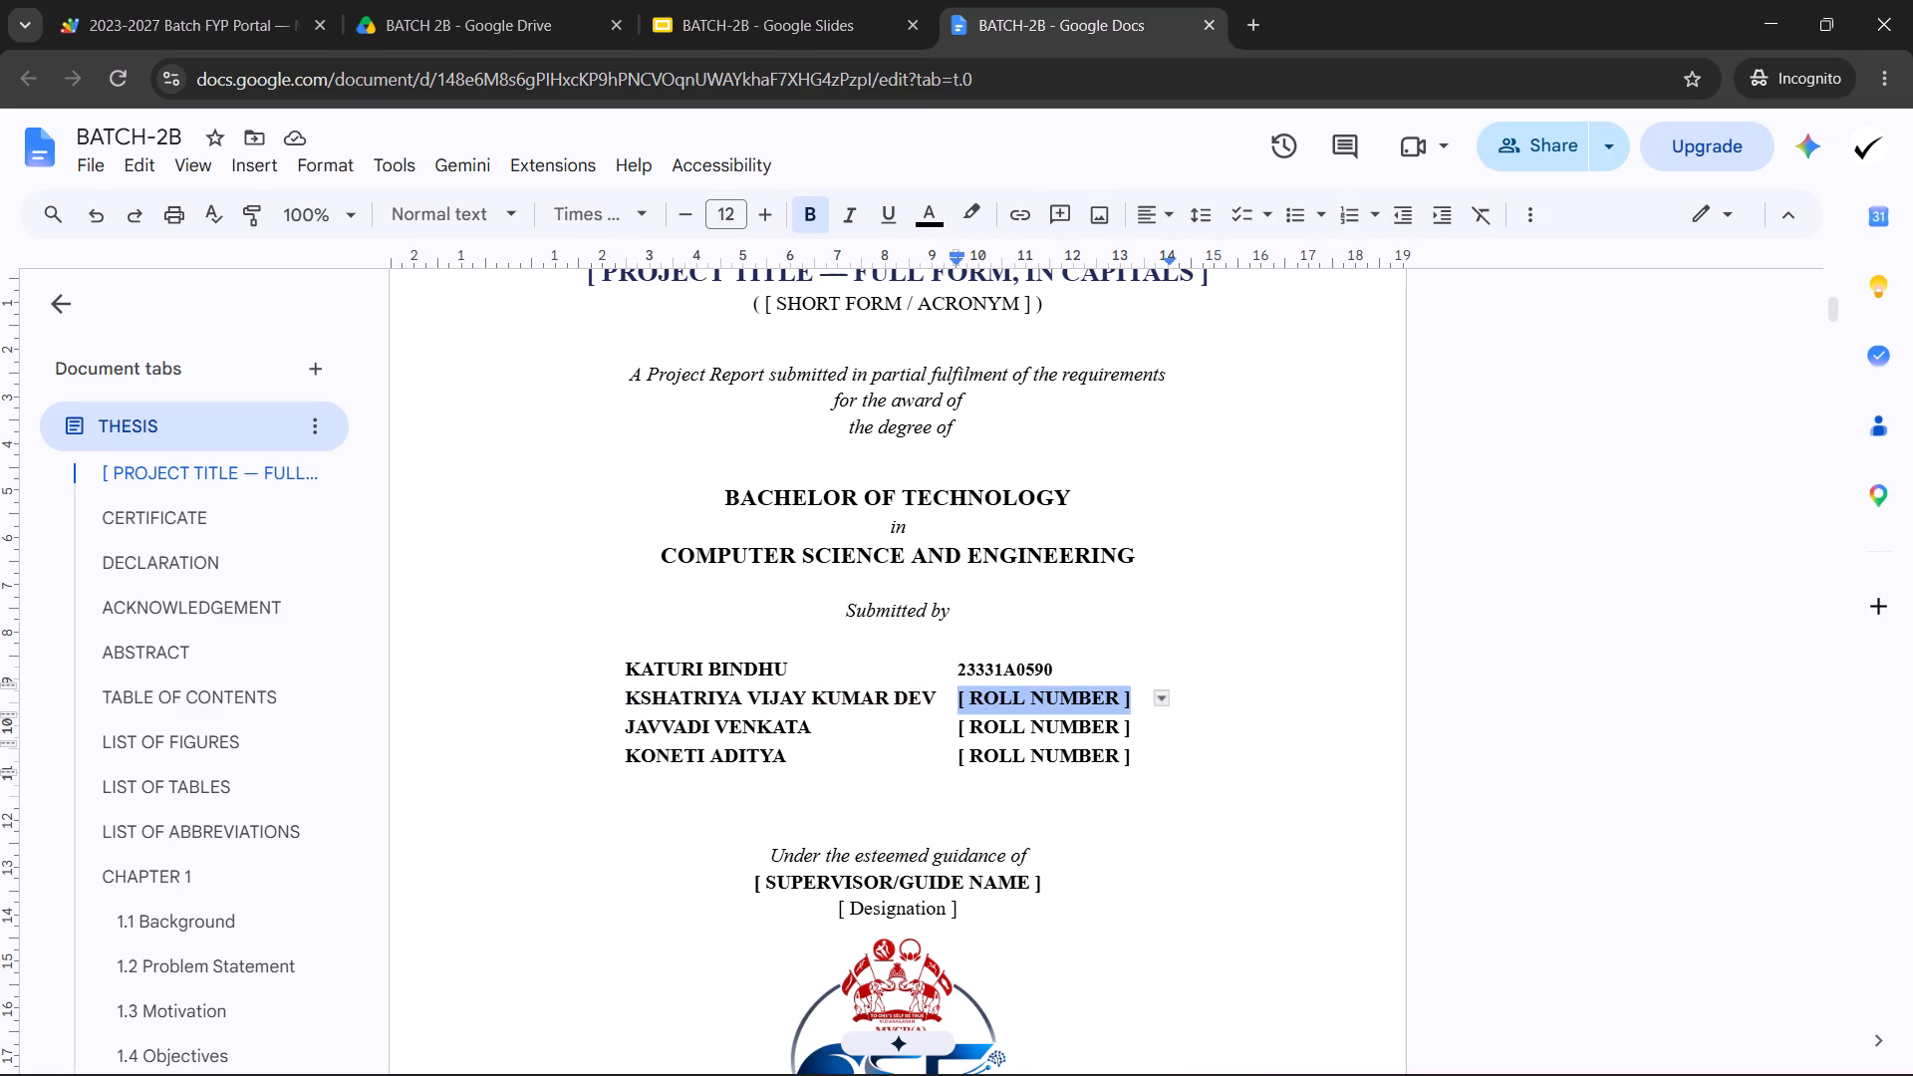
pyautogui.hotkey('ctrl', 'v')
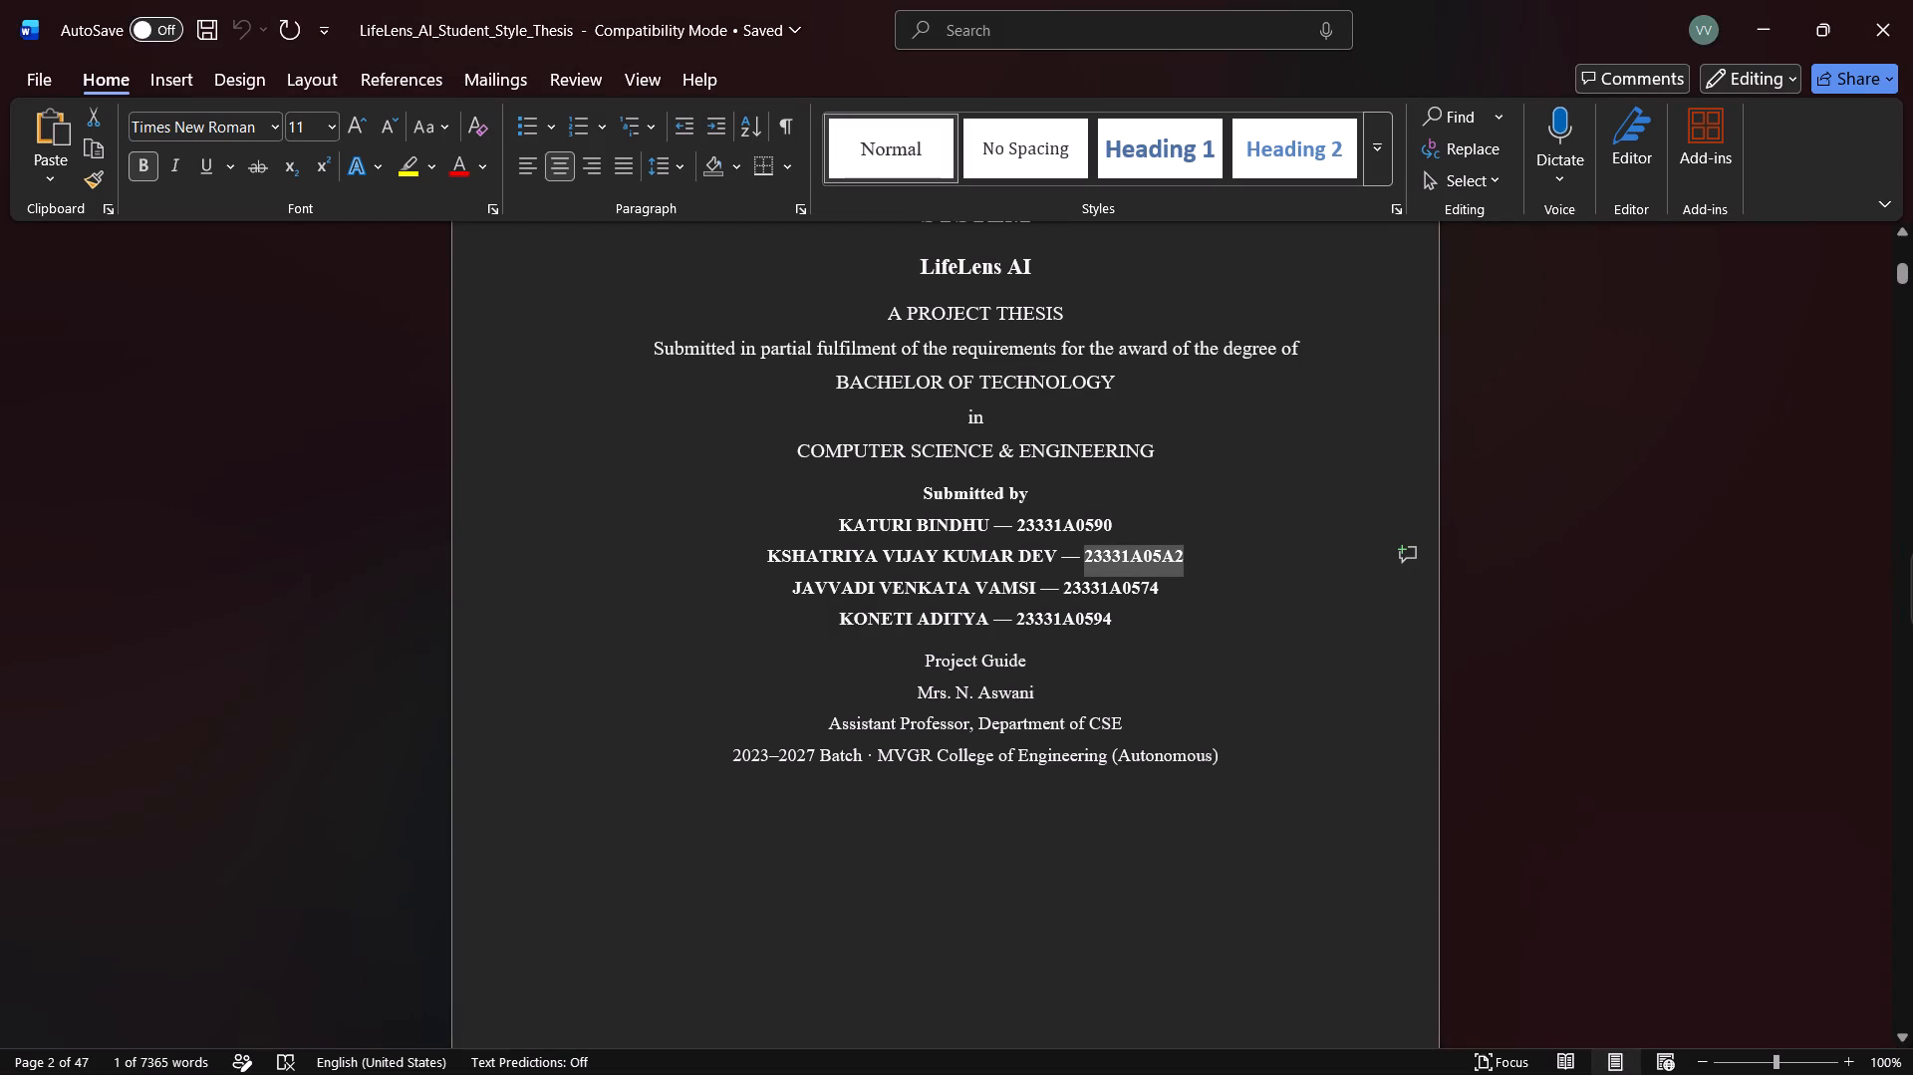
# Replace the third and fourth students' ROLL NUMBER placeholders with their roll numbers copied from the LifeLens AI Word thesis.
pyautogui.doubleClick(1080, 589)
pyautogui.hotkey('ctrl', 'c')
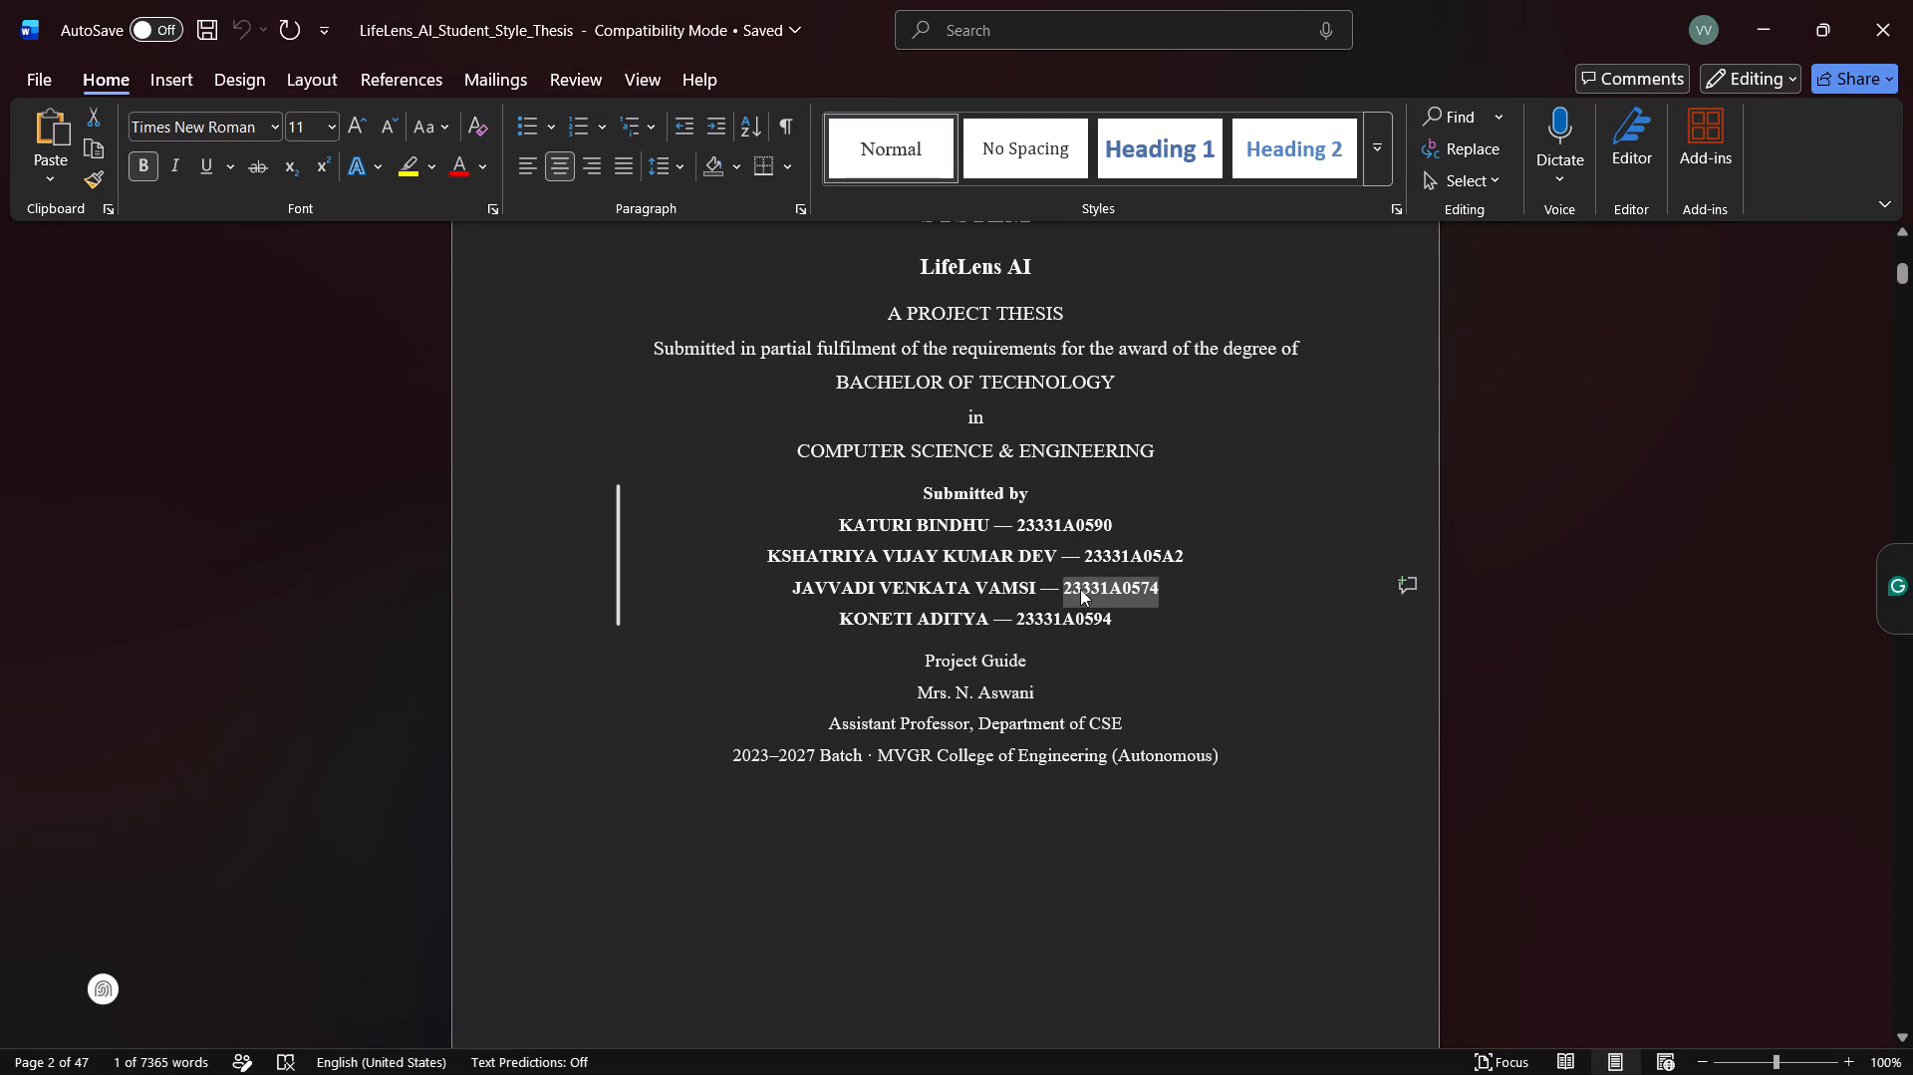
pyautogui.moveTo(1136, 727); pyautogui.dragTo(958, 729)
pyautogui.hotkey('ctrl', 'v')
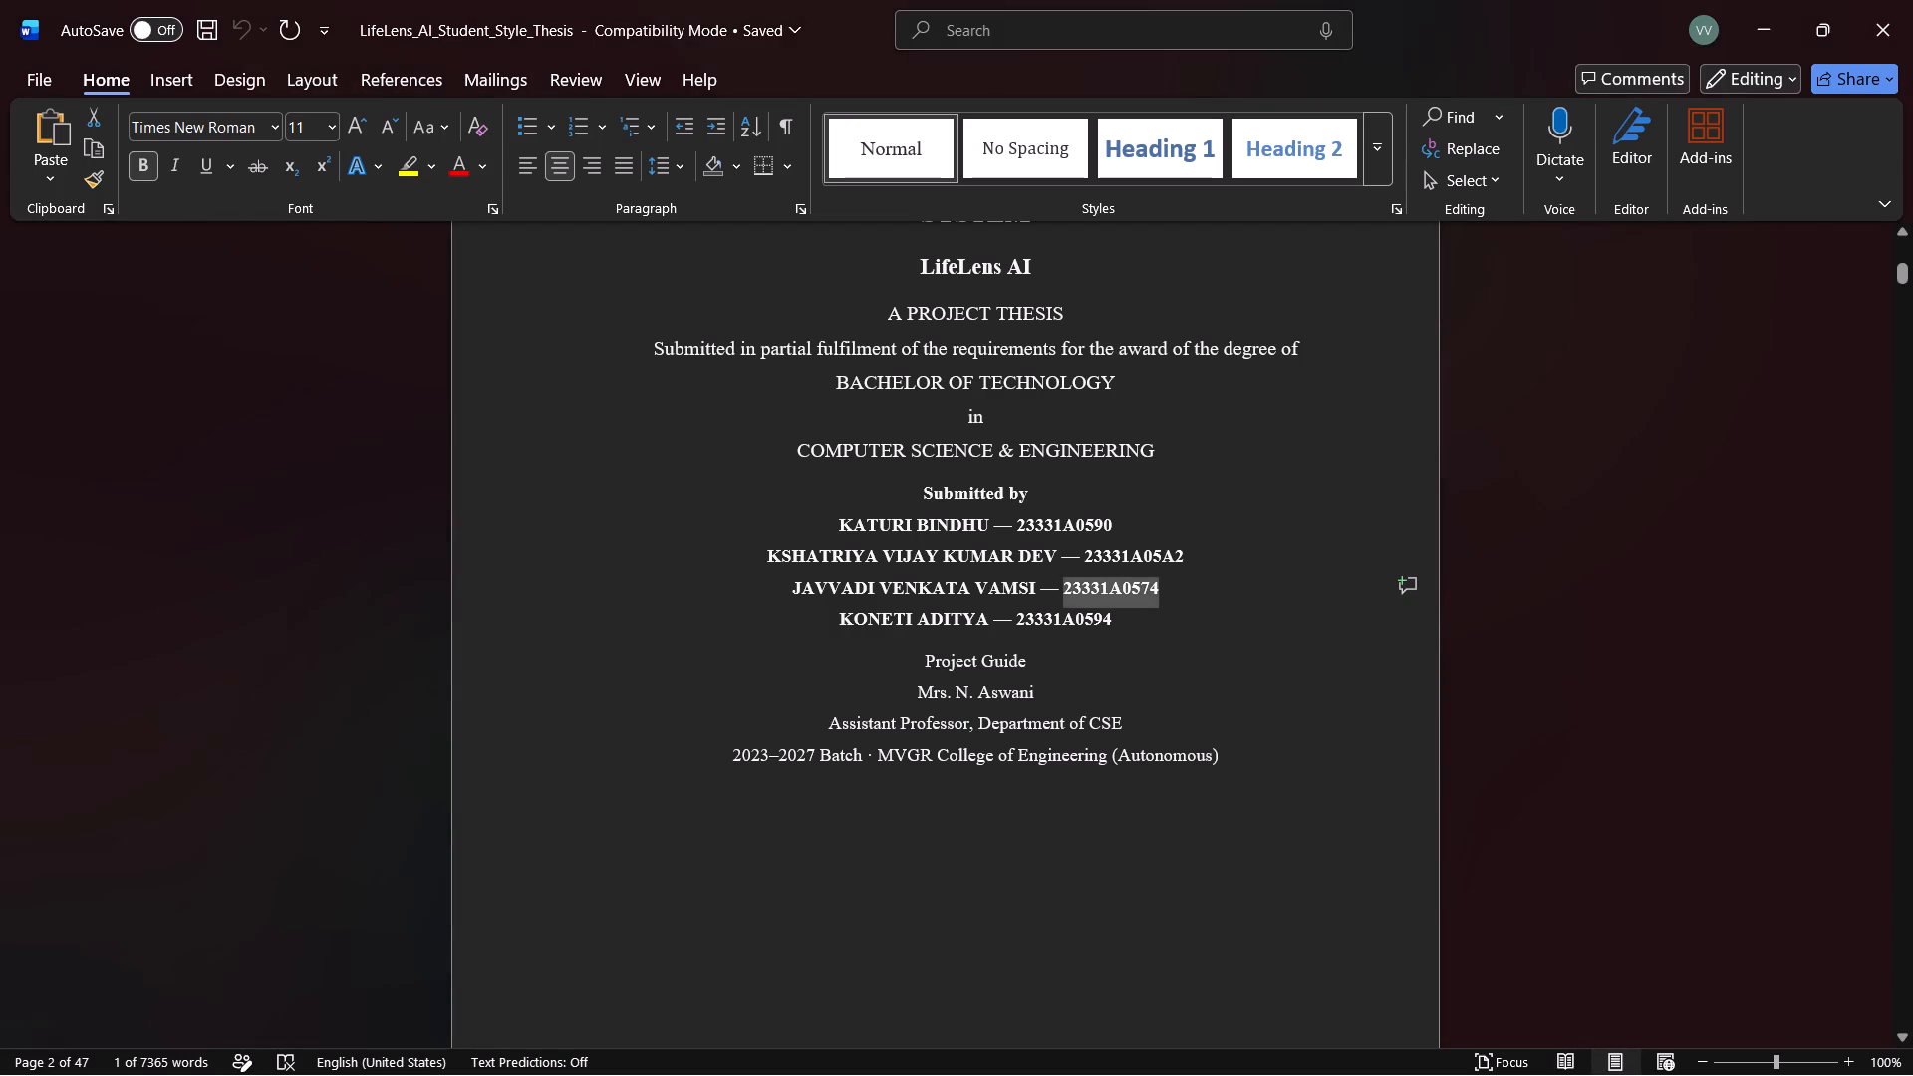
pyautogui.doubleClick(1060, 625)
pyautogui.hotkey('ctrl', 'c')
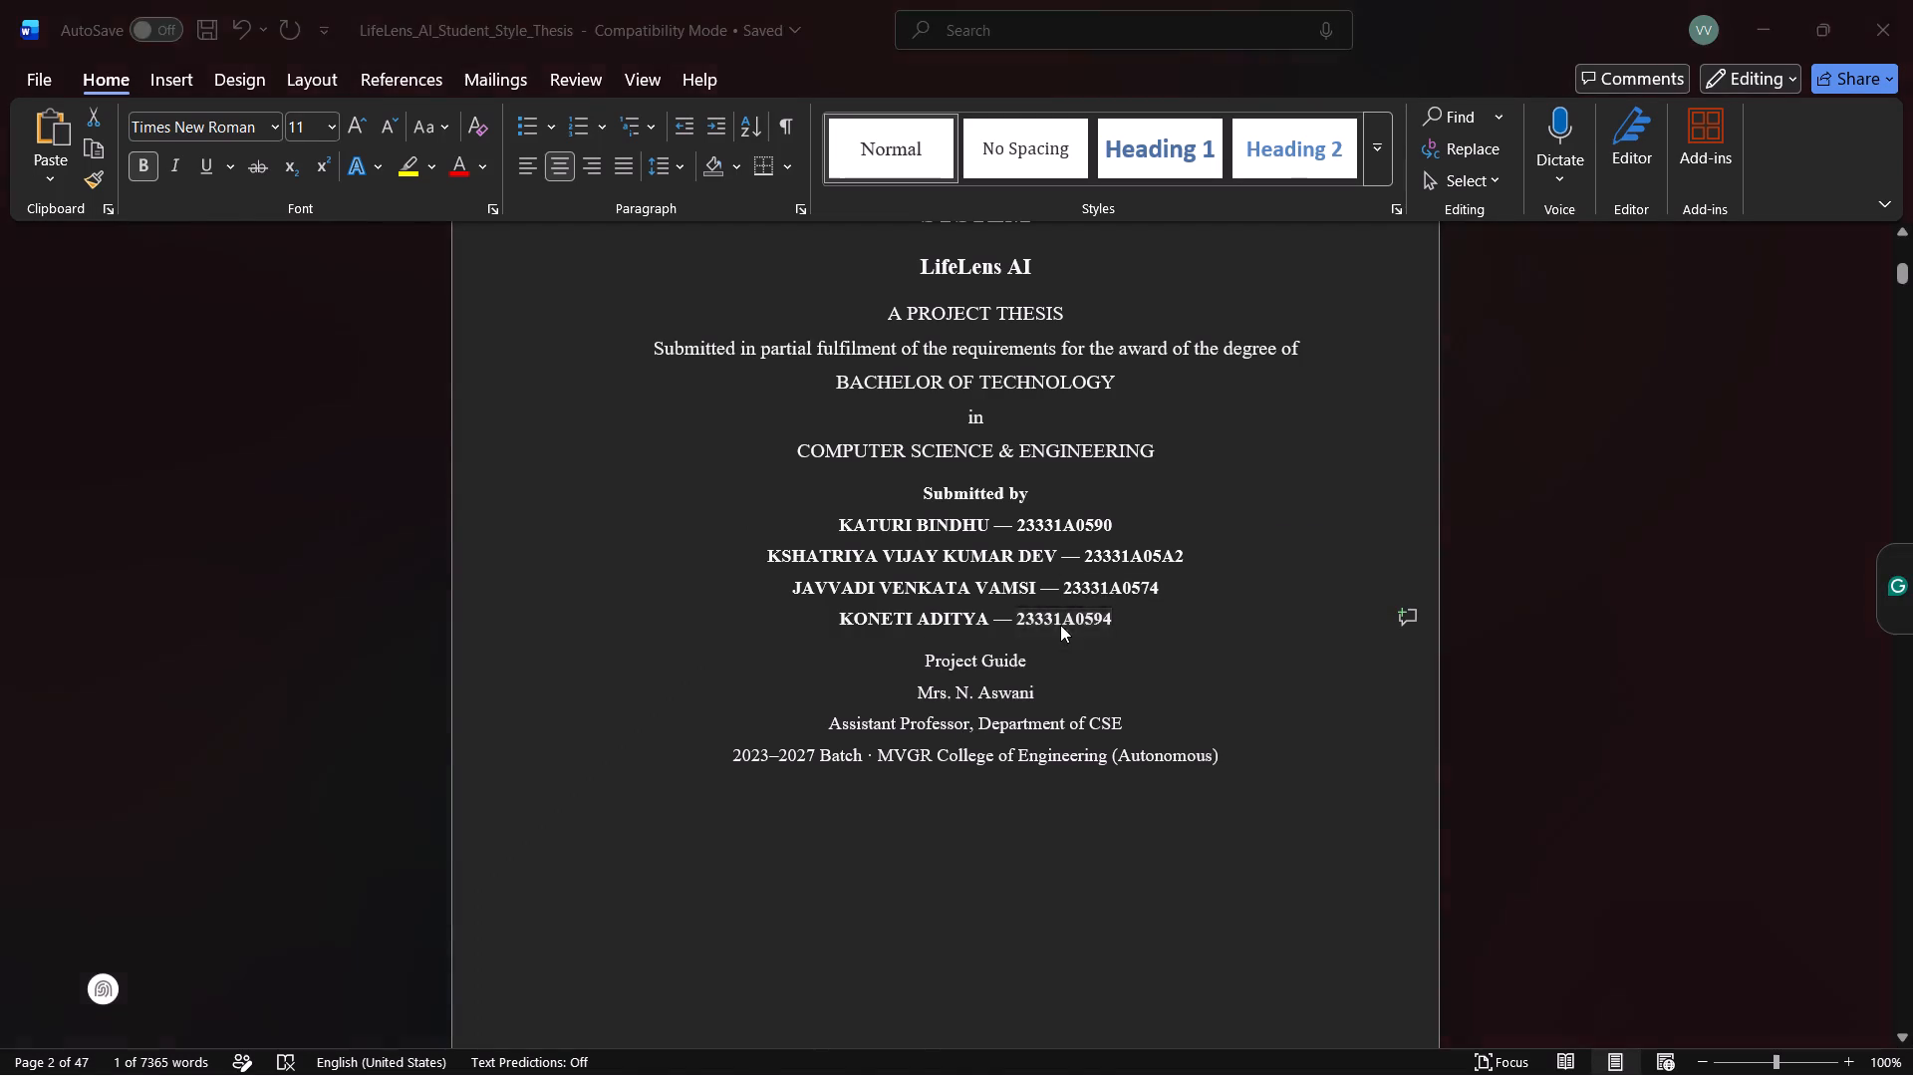
pyautogui.moveTo(1130, 754); pyautogui.dragTo(960, 755)
pyautogui.hotkey('ctrl', 'v')
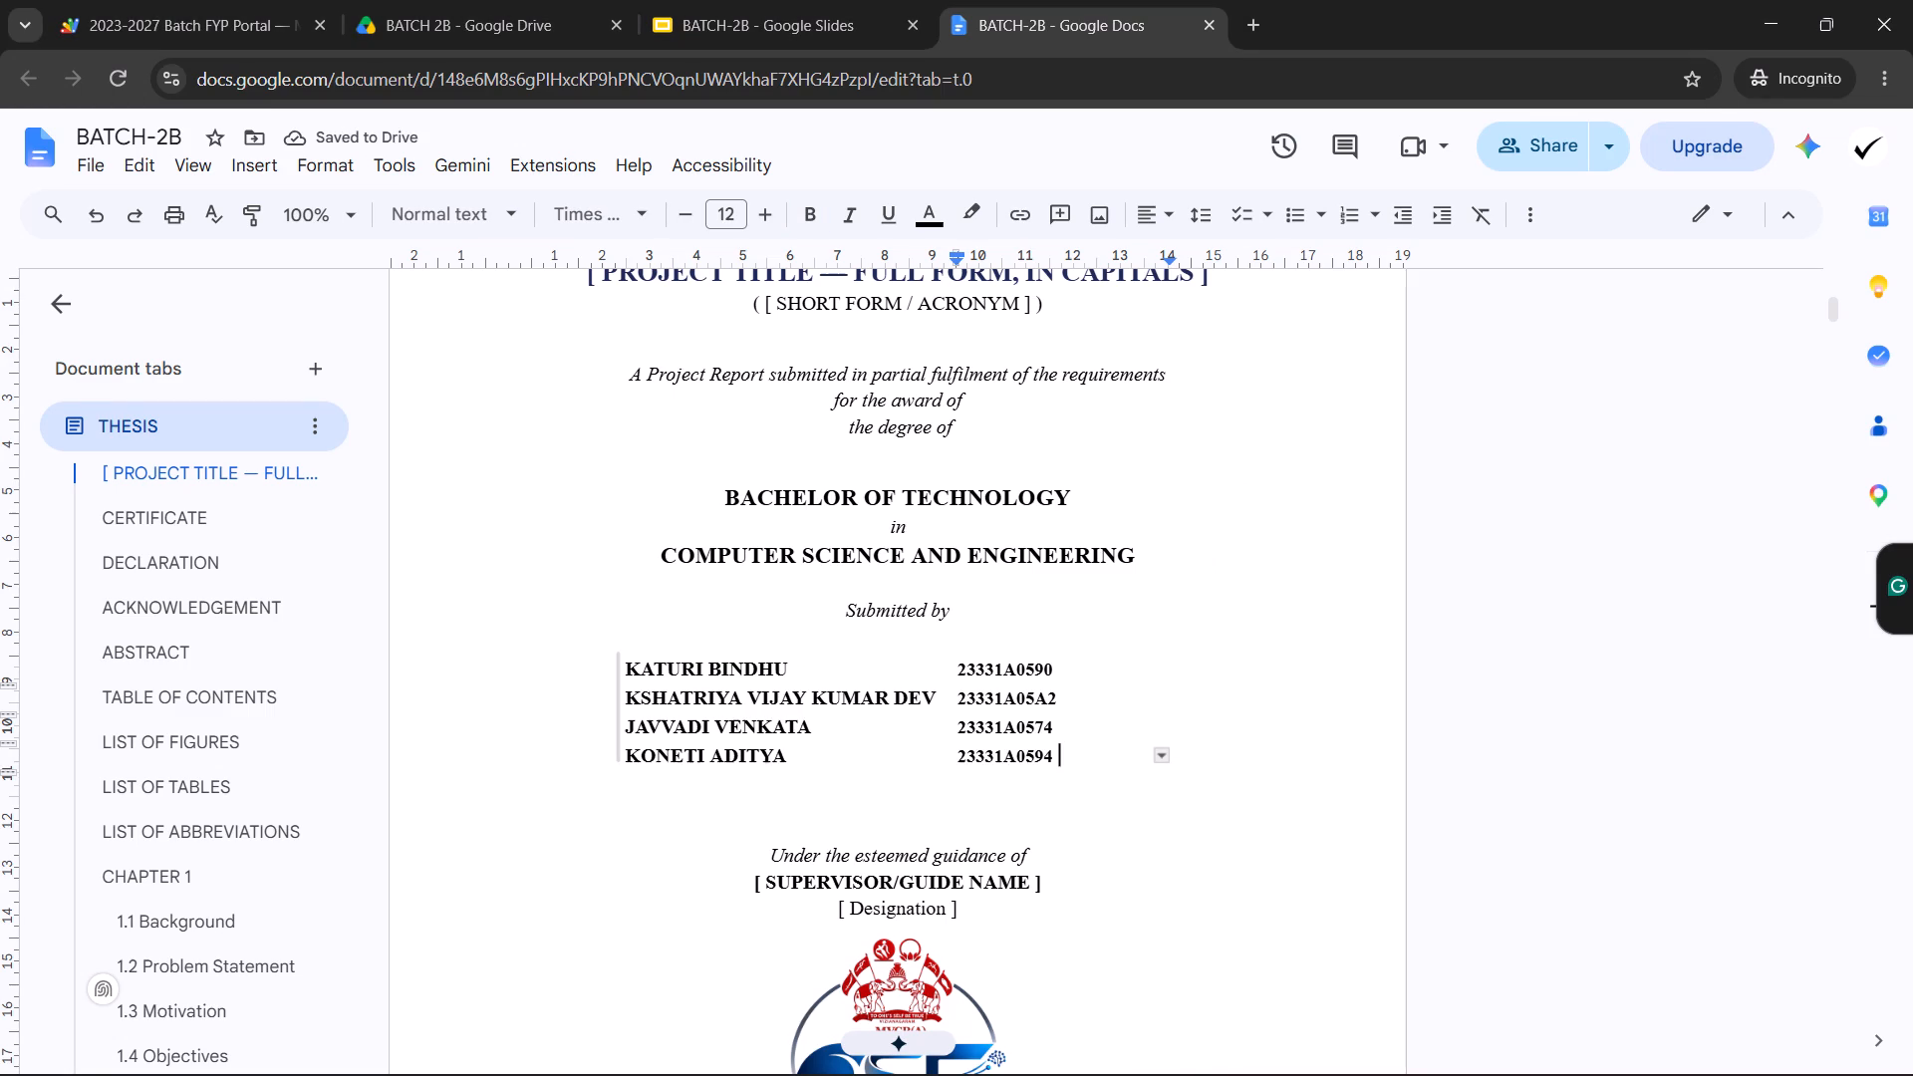
# Set the font size of the four roll numbers under Submitted by on the title page to 12.
pyautogui.moveTo(964, 668); pyautogui.dragTo(1006, 738)
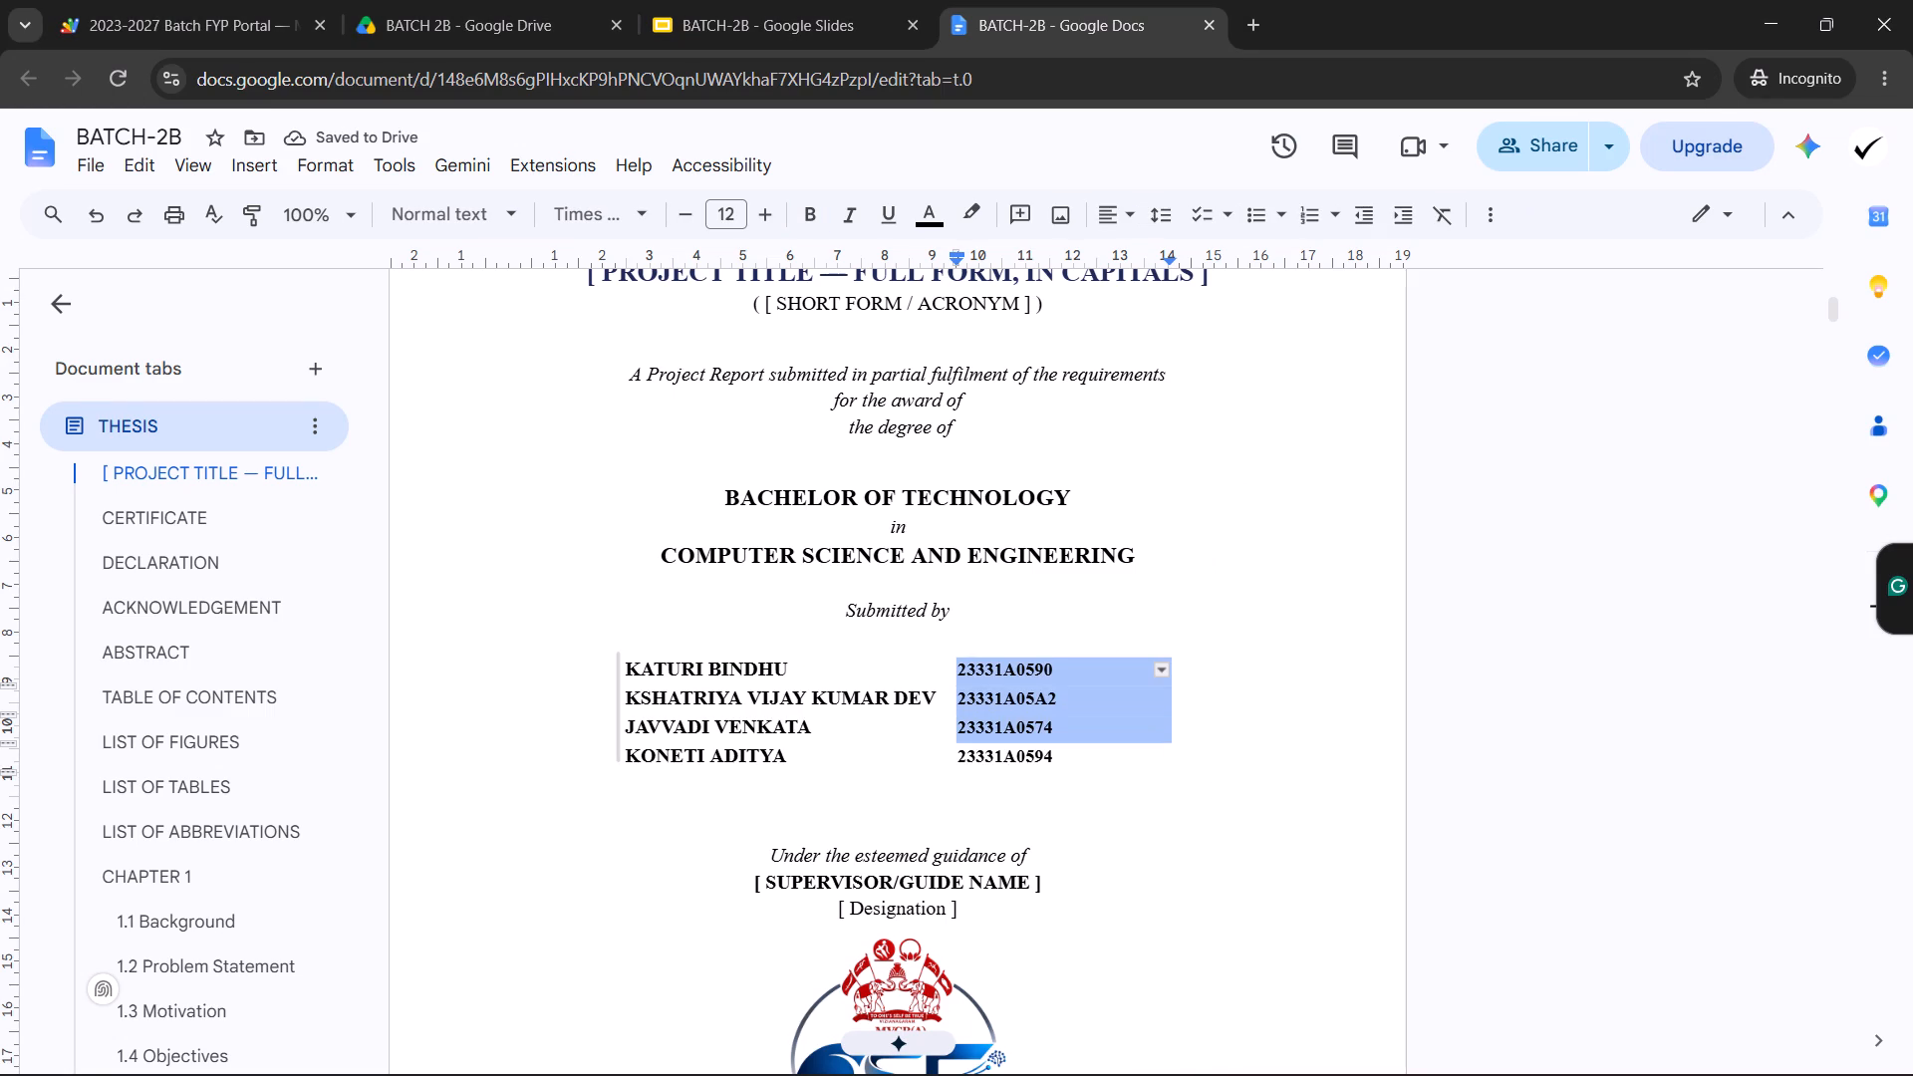
pyautogui.moveTo(1006, 738); pyautogui.dragTo(1013, 753)
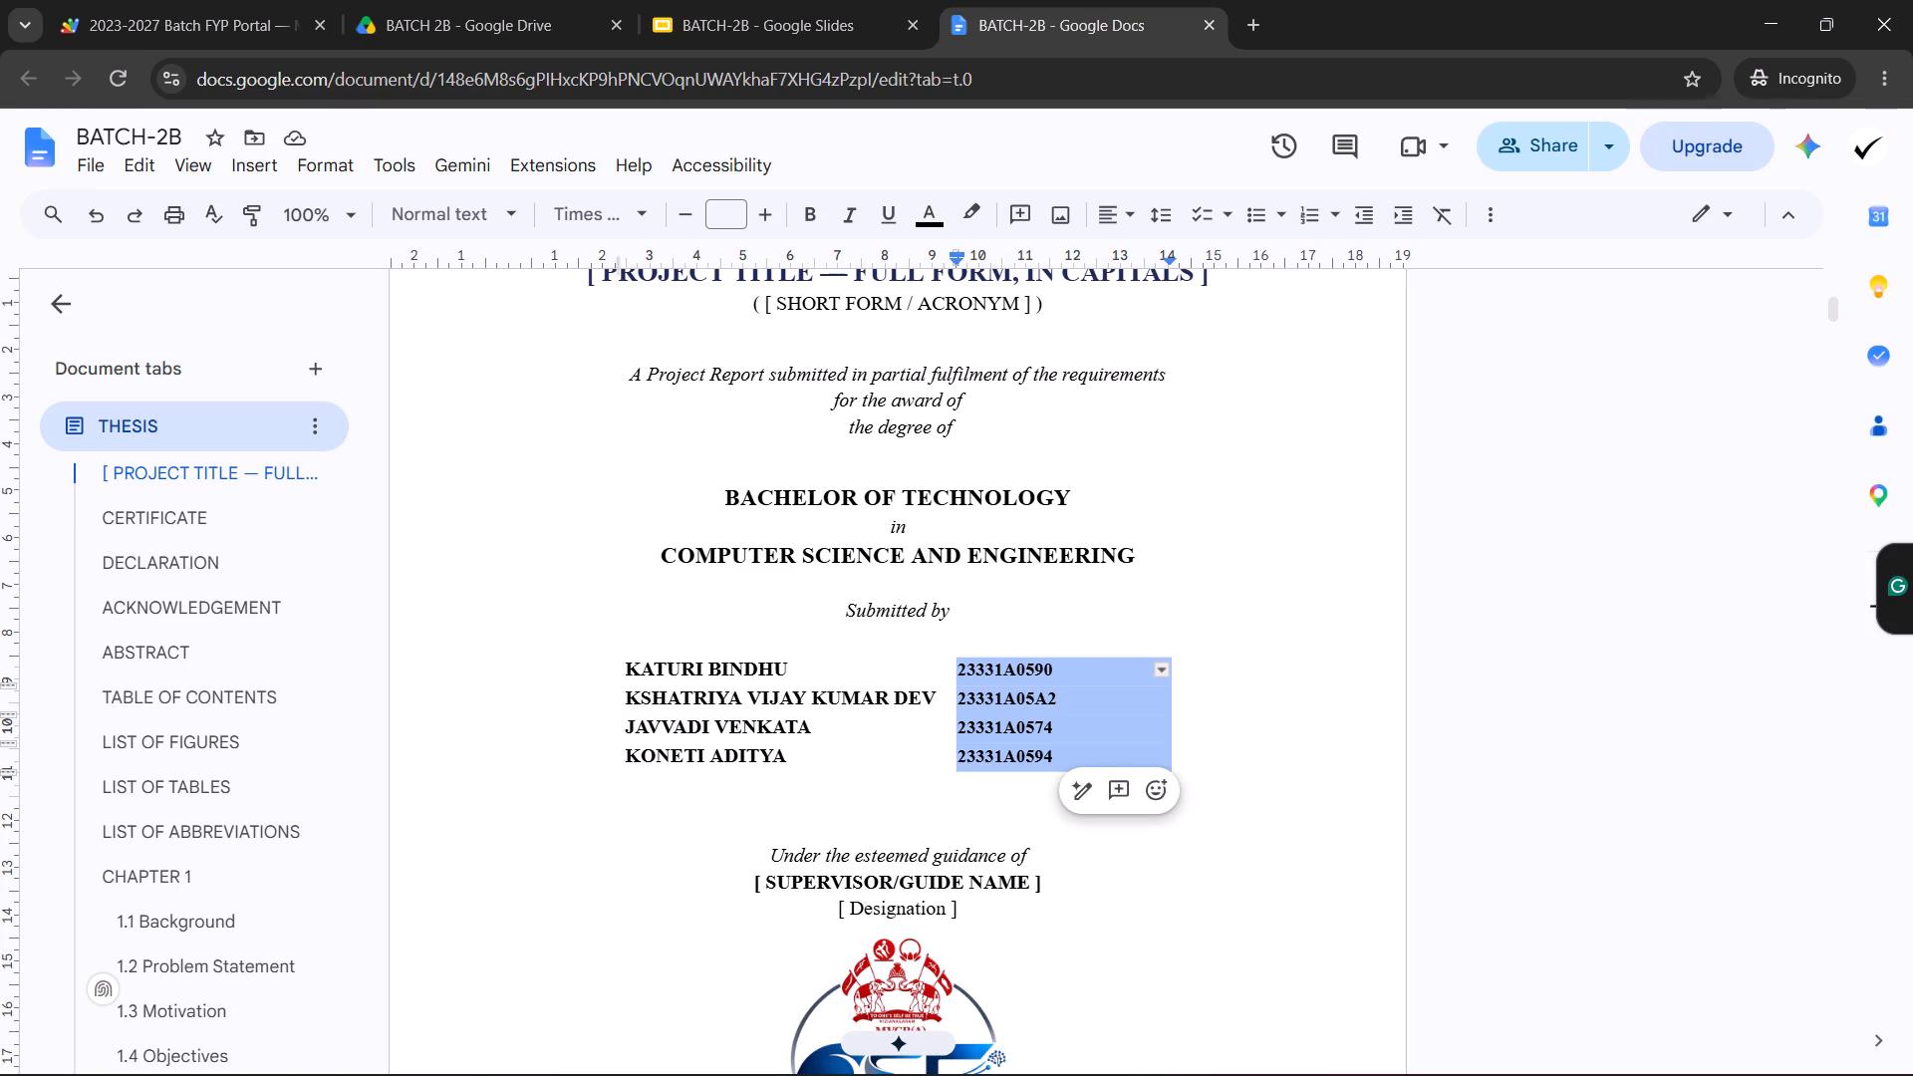
pyautogui.click(719, 217)
pyautogui.click(717, 415)
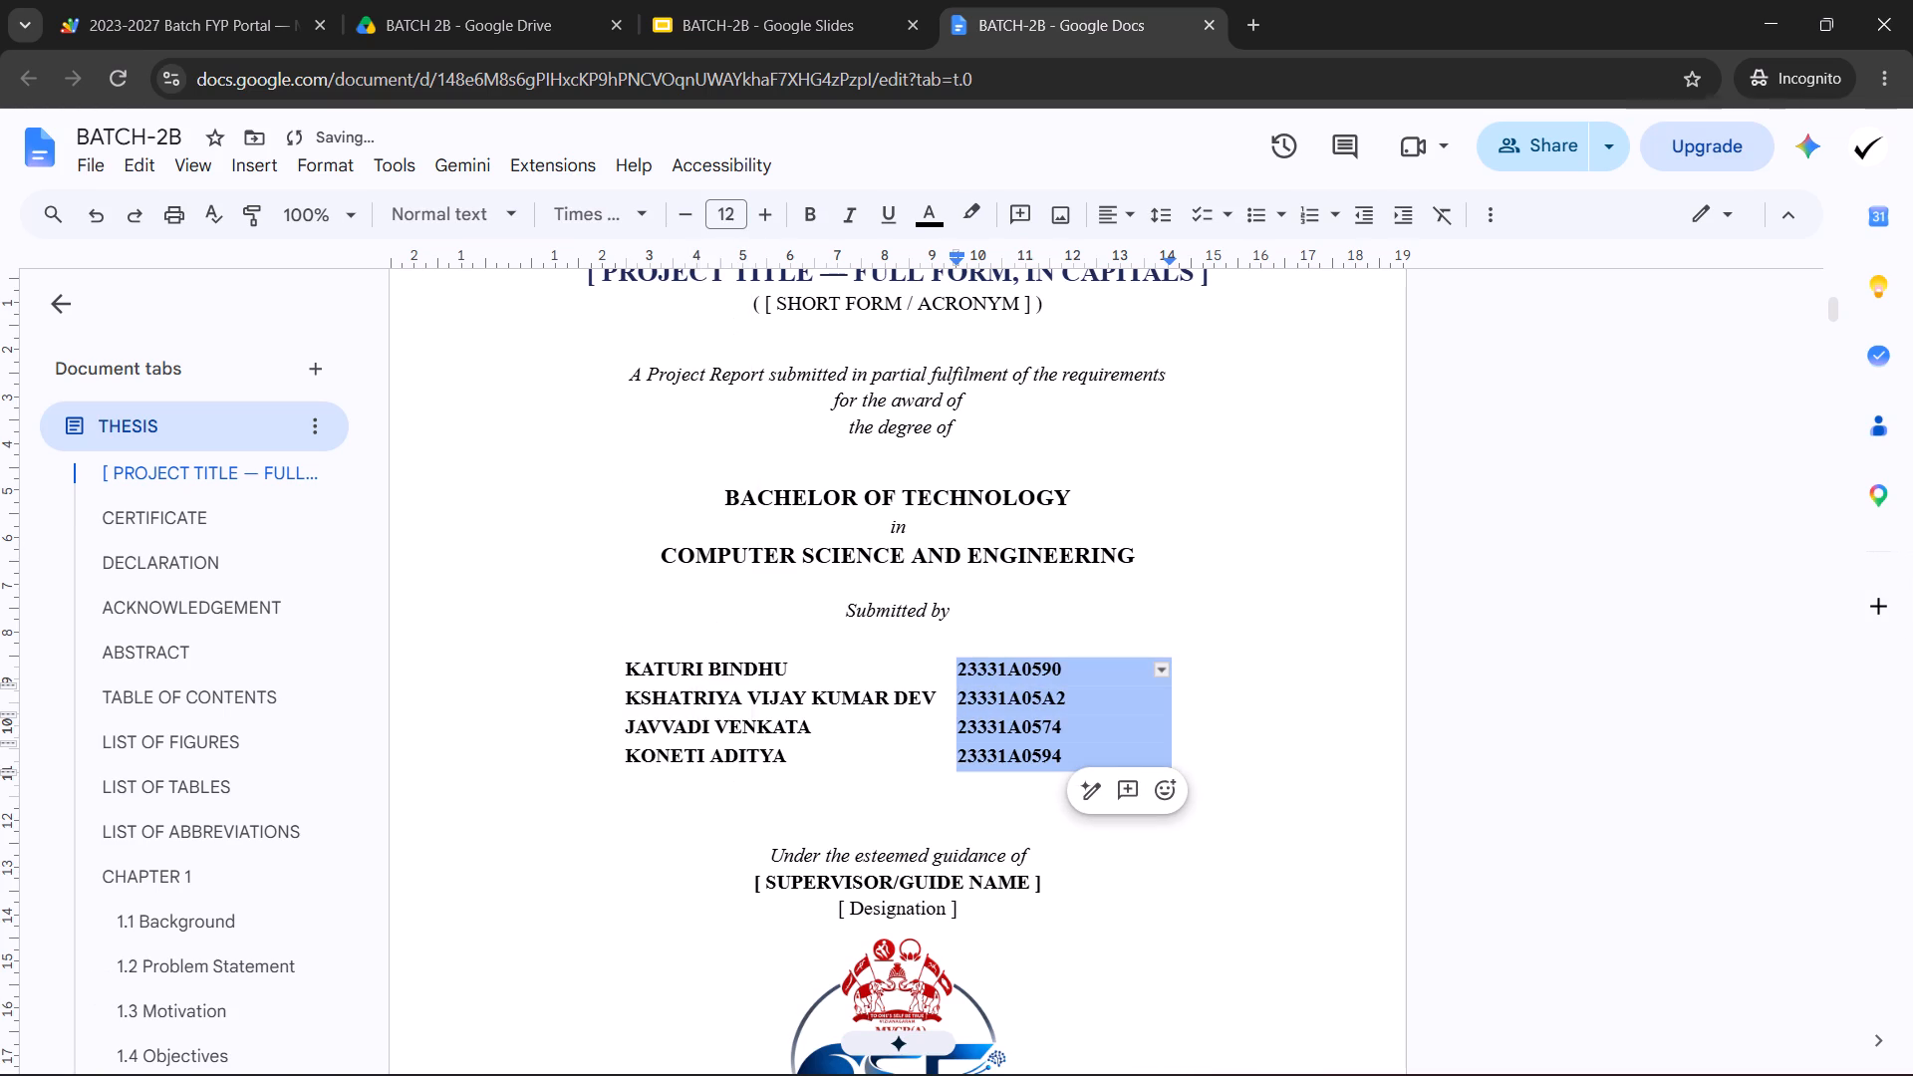
pyautogui.click(1453, 667)
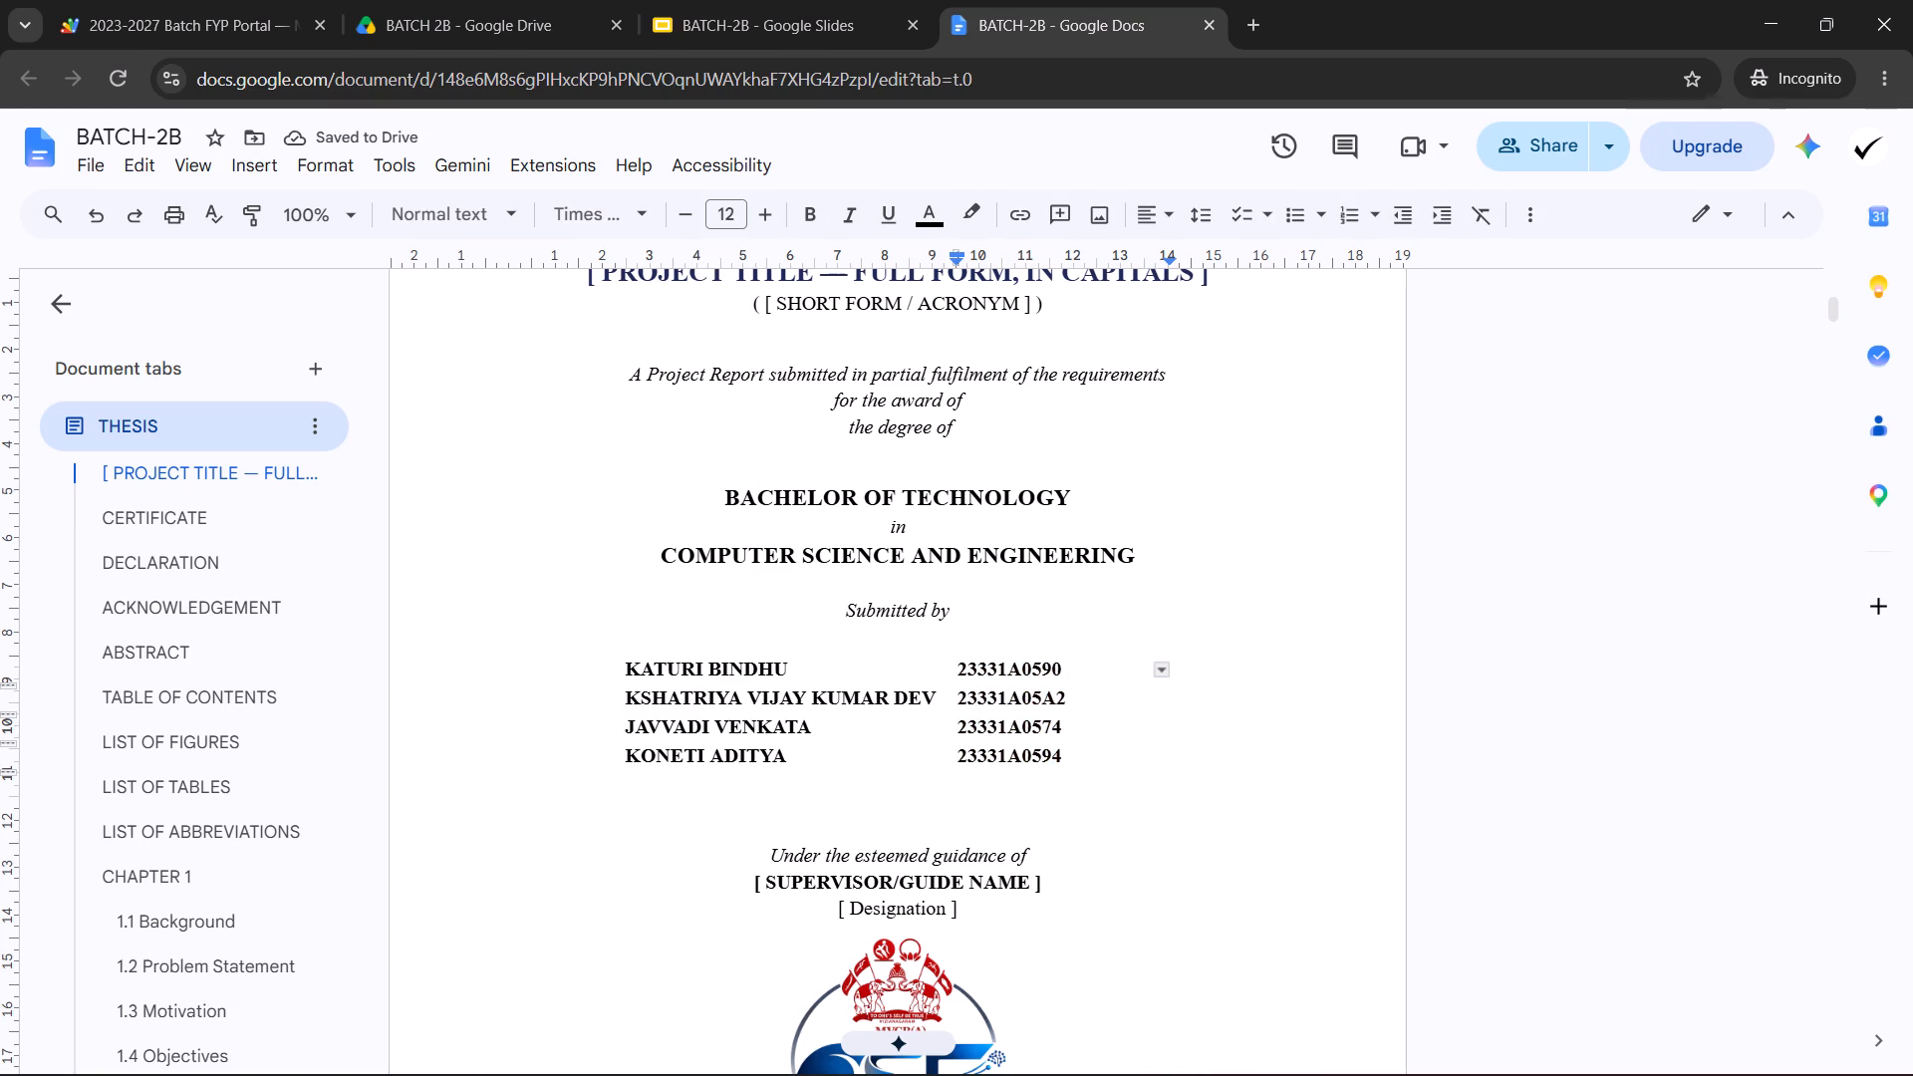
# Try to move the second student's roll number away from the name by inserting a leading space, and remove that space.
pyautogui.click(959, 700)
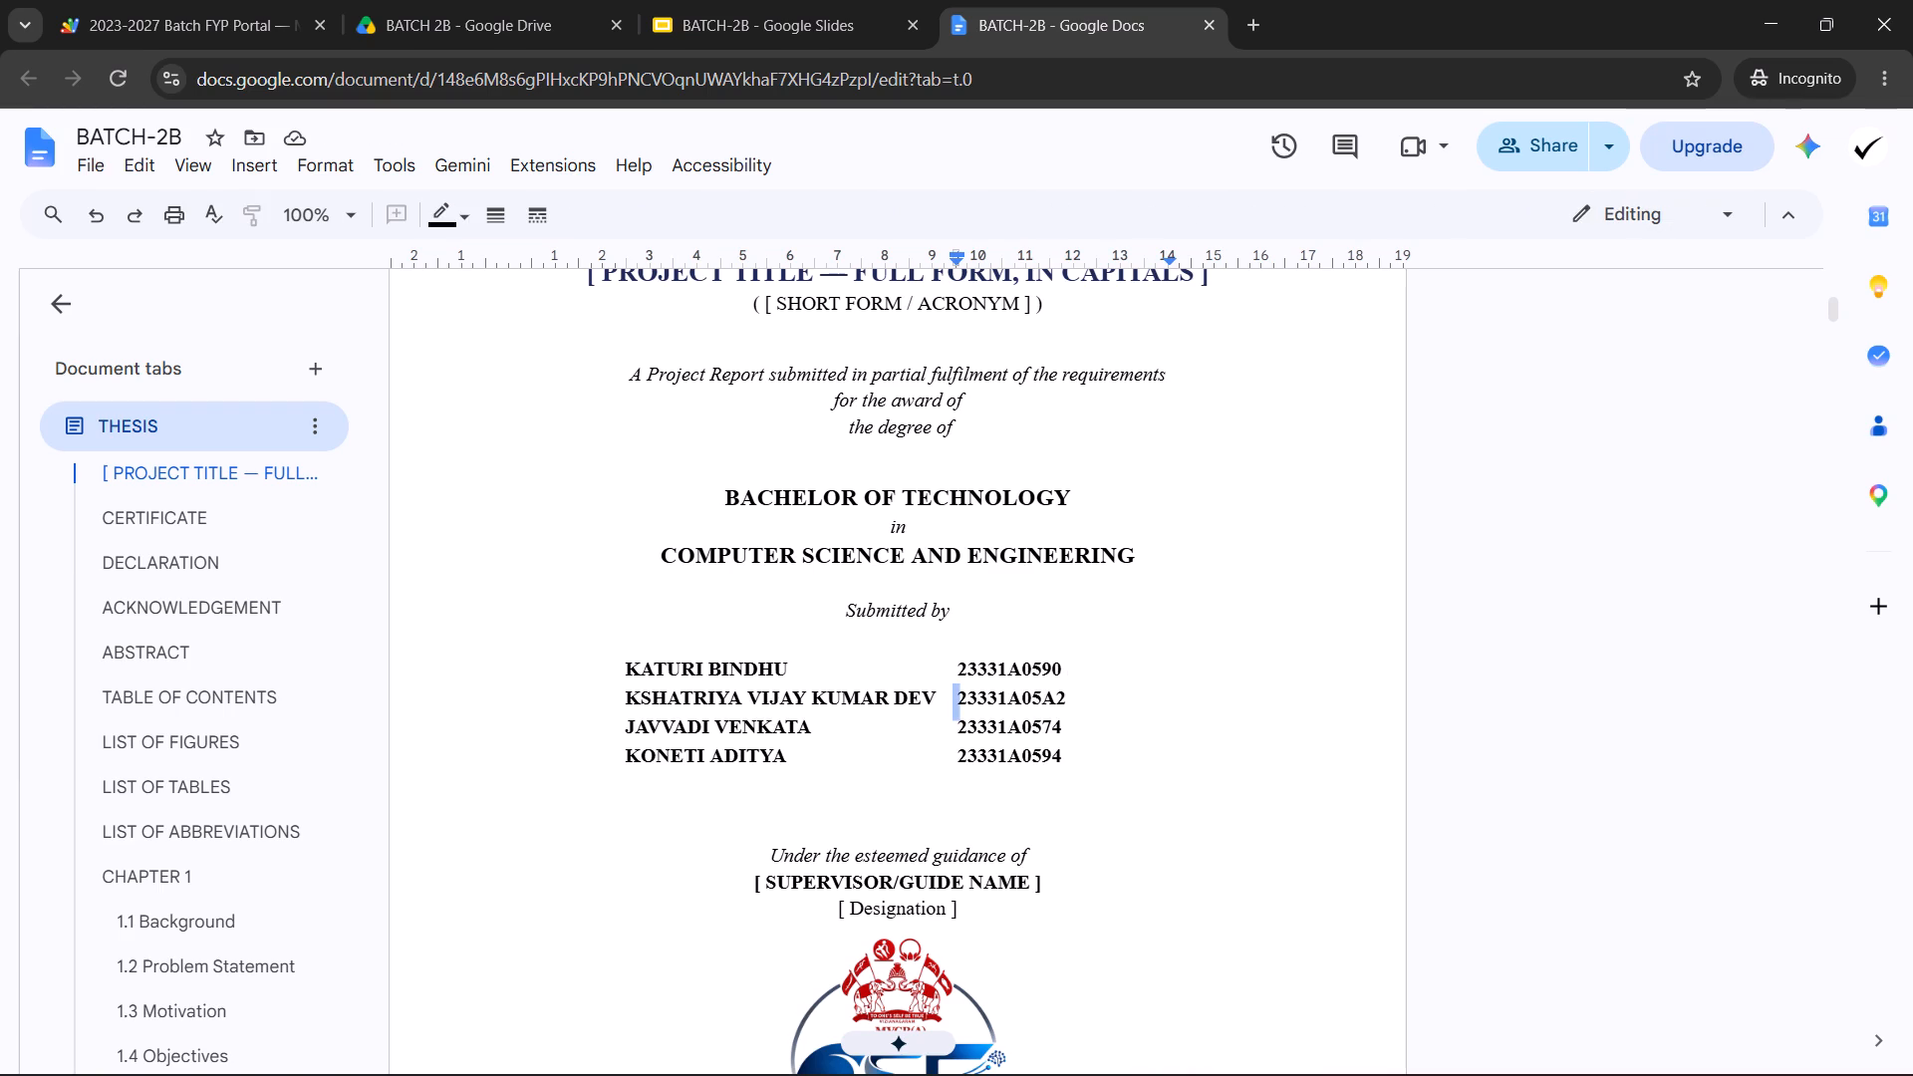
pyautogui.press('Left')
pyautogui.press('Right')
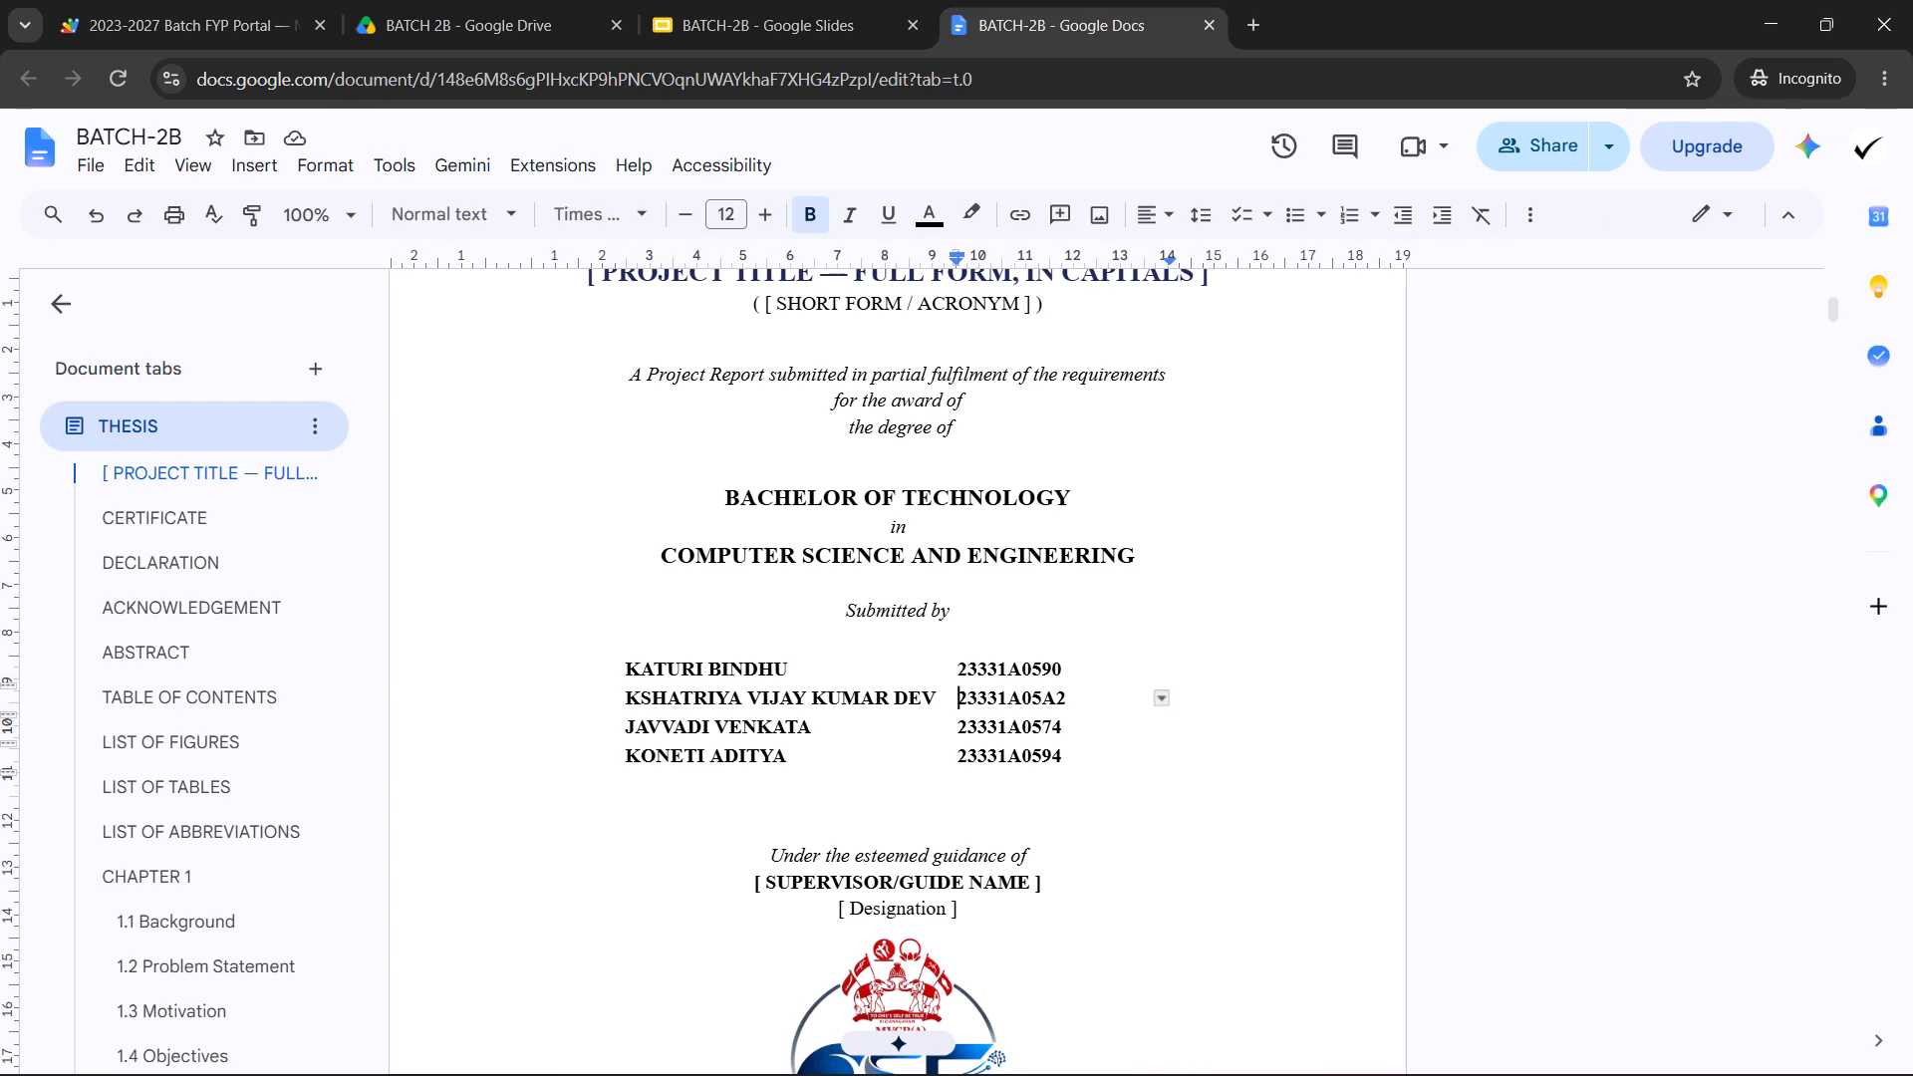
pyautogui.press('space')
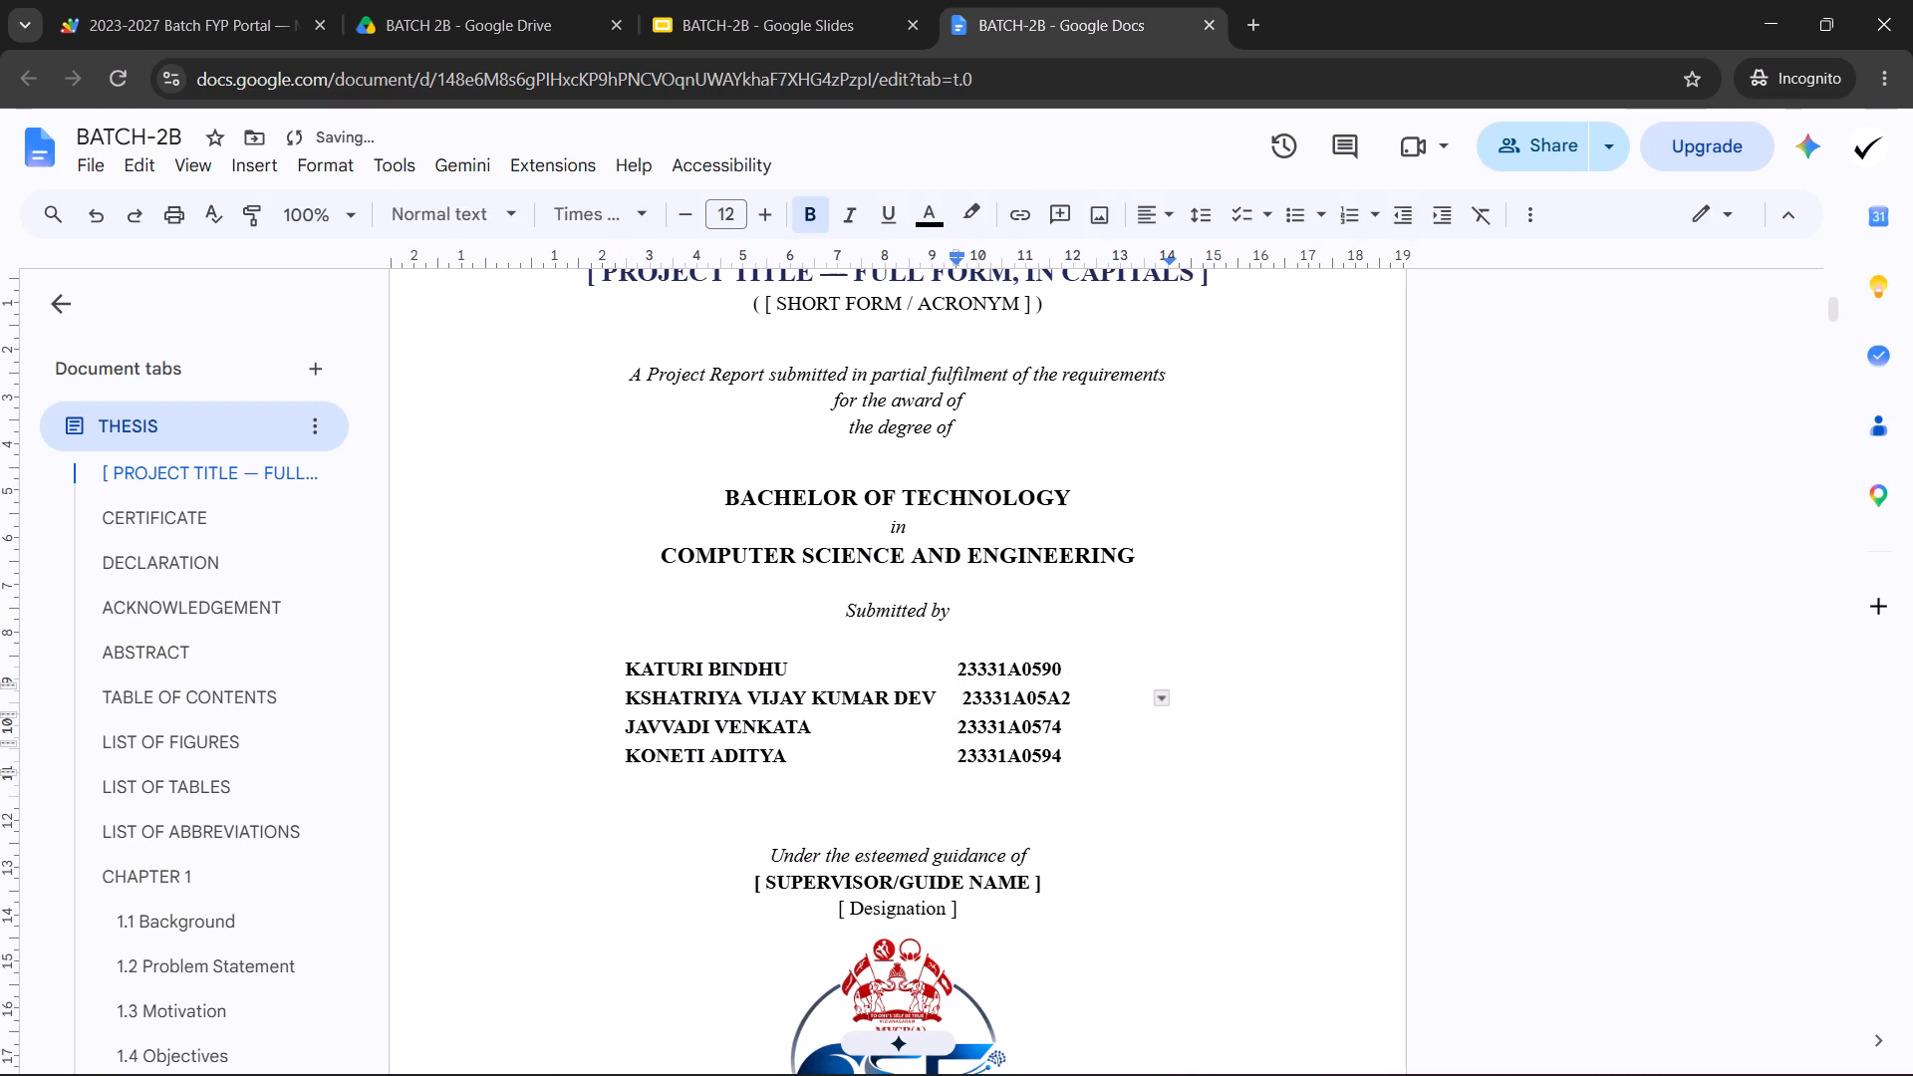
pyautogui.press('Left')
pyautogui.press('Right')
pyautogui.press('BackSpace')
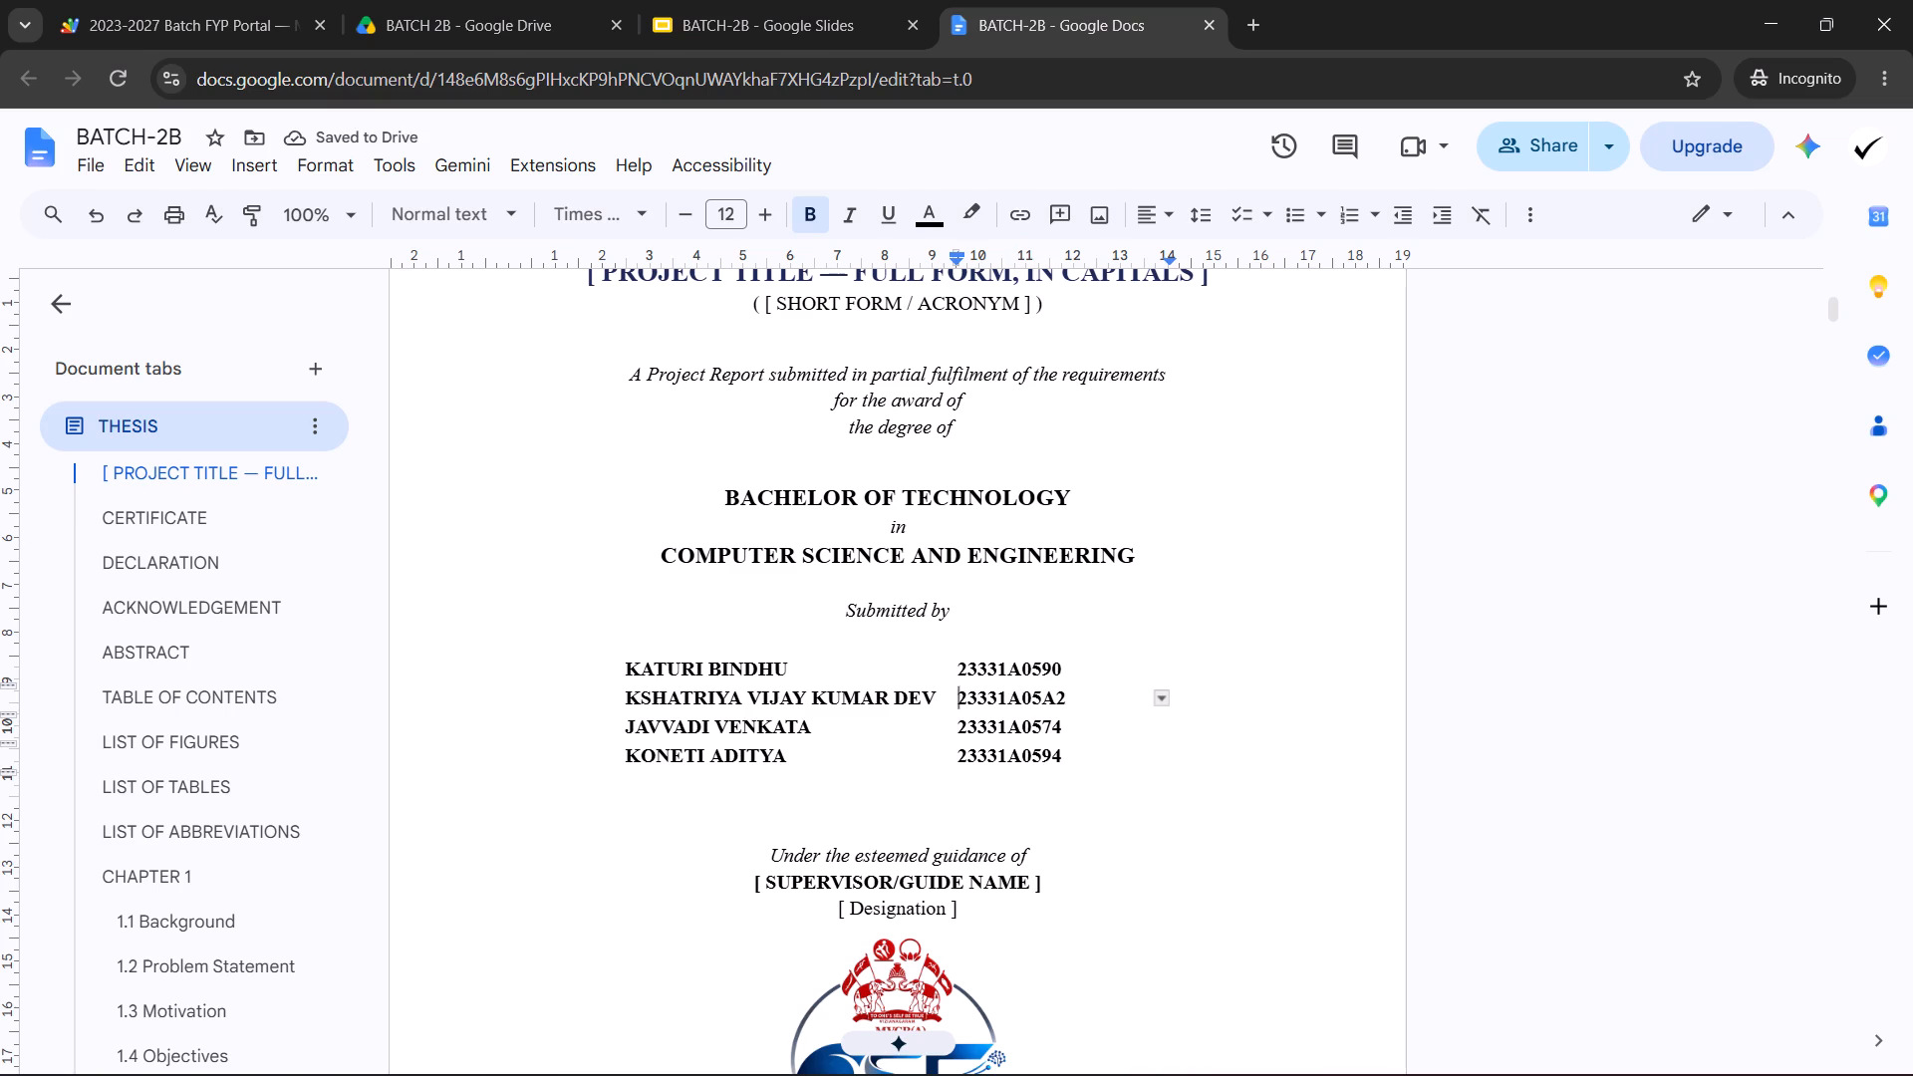
# Widen the name column of the Submitted by table so the roll numbers start at about 10.3 on the ruler.
pyautogui.click(956, 666)
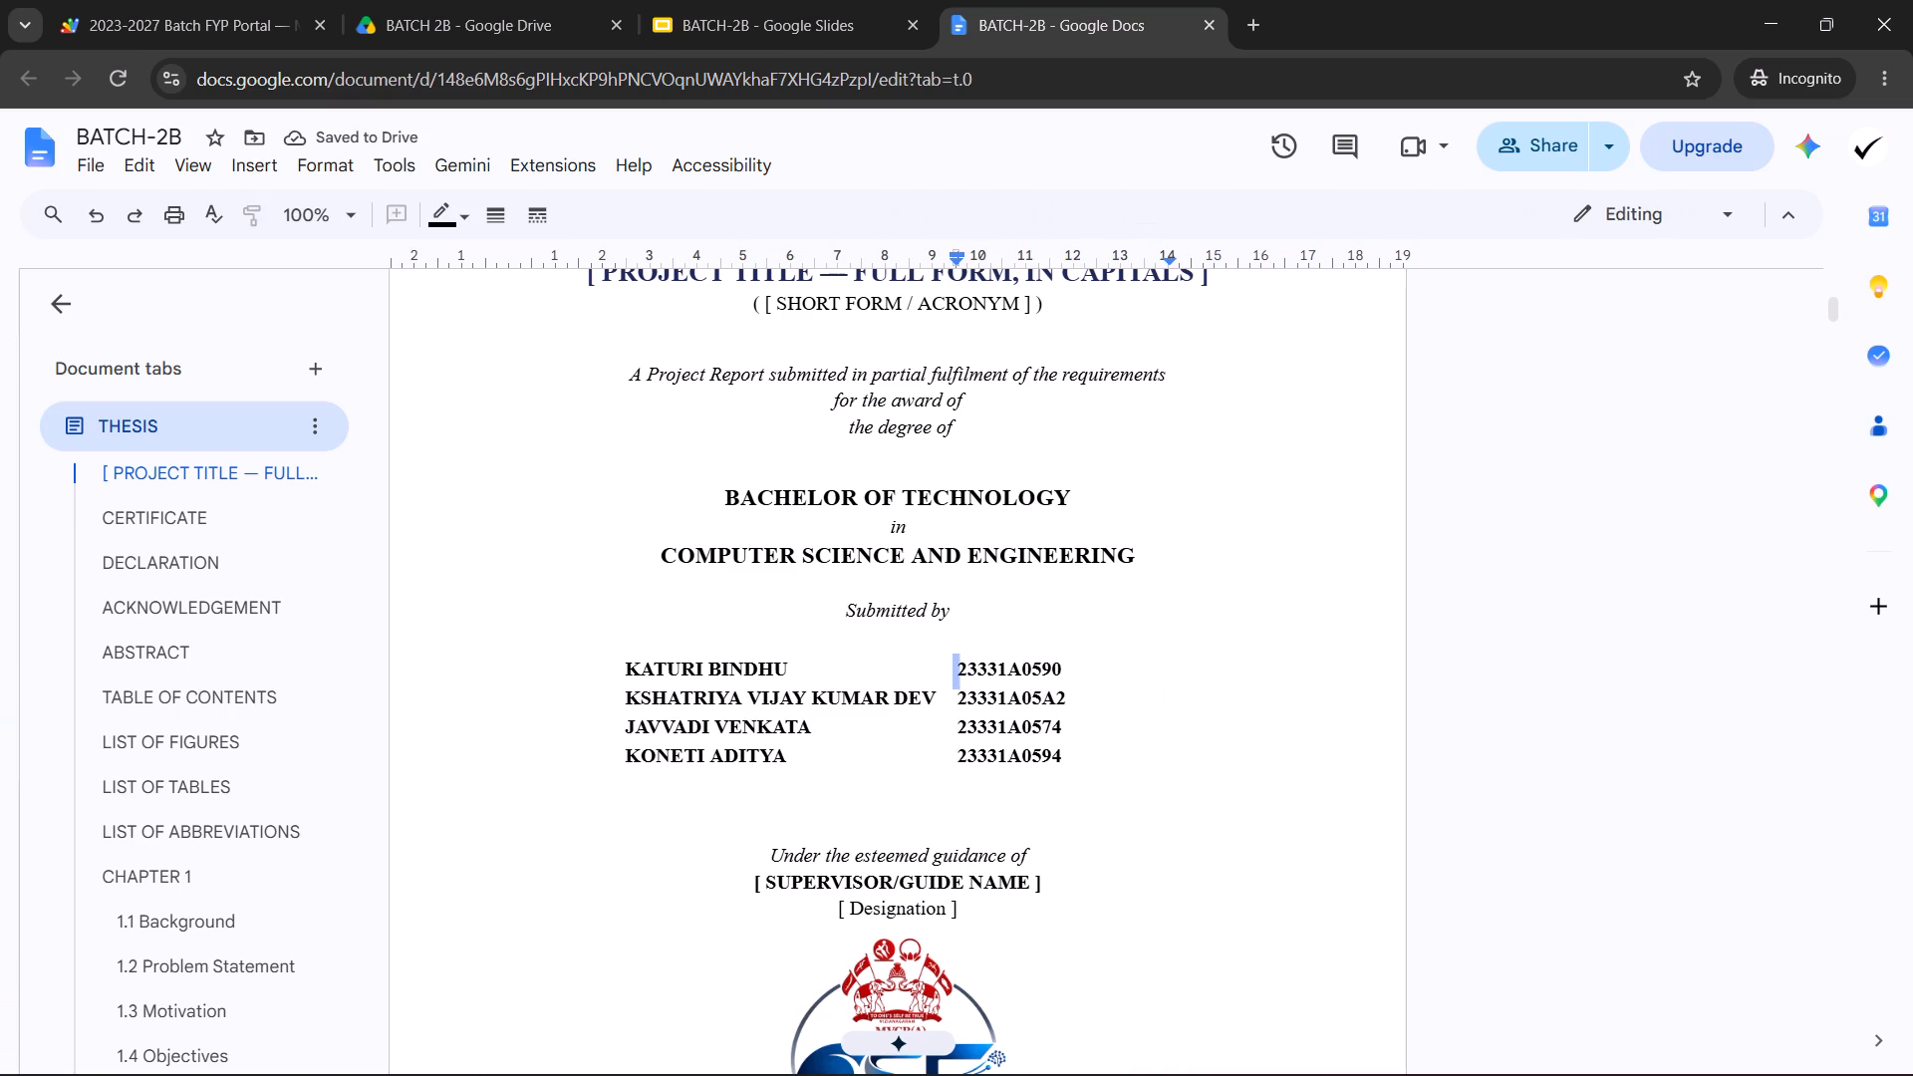
pyautogui.moveTo(956, 666); pyautogui.dragTo(982, 665)
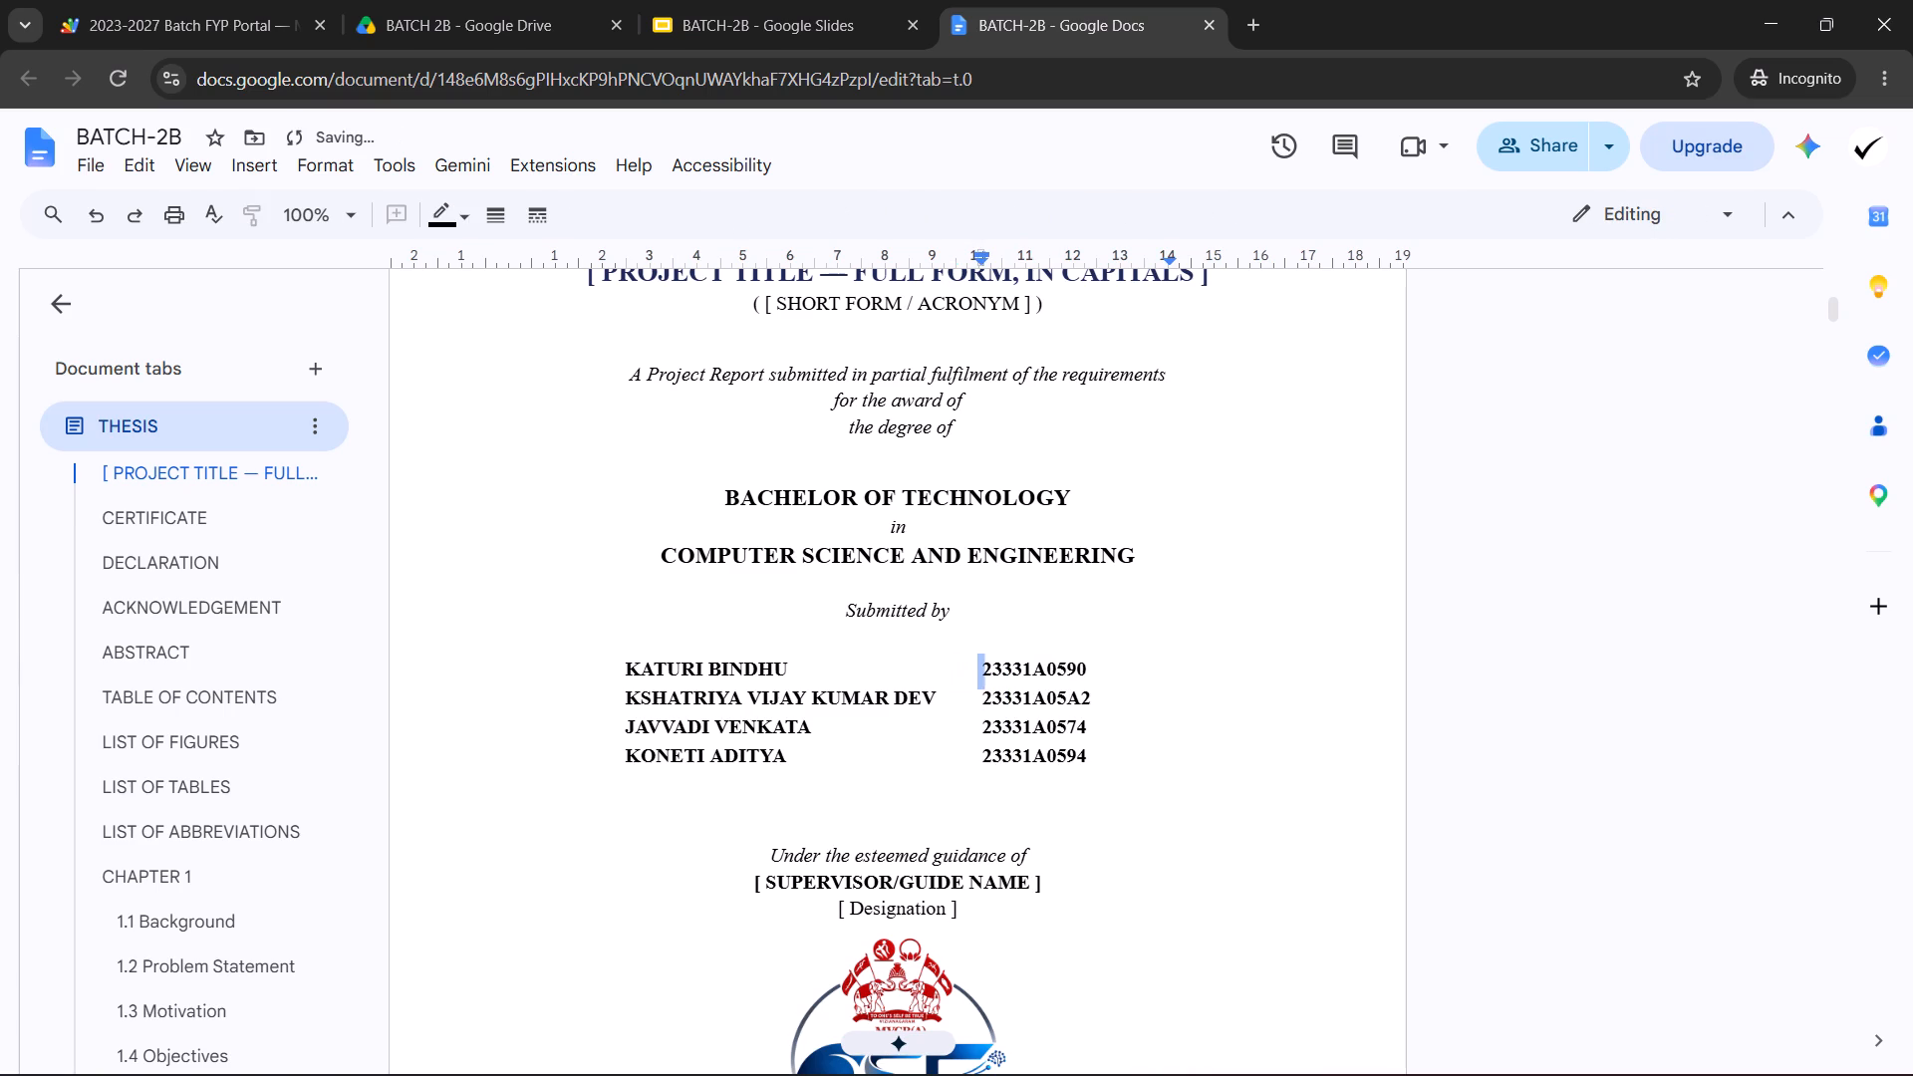
pyautogui.moveTo(981, 667); pyautogui.dragTo(992, 675)
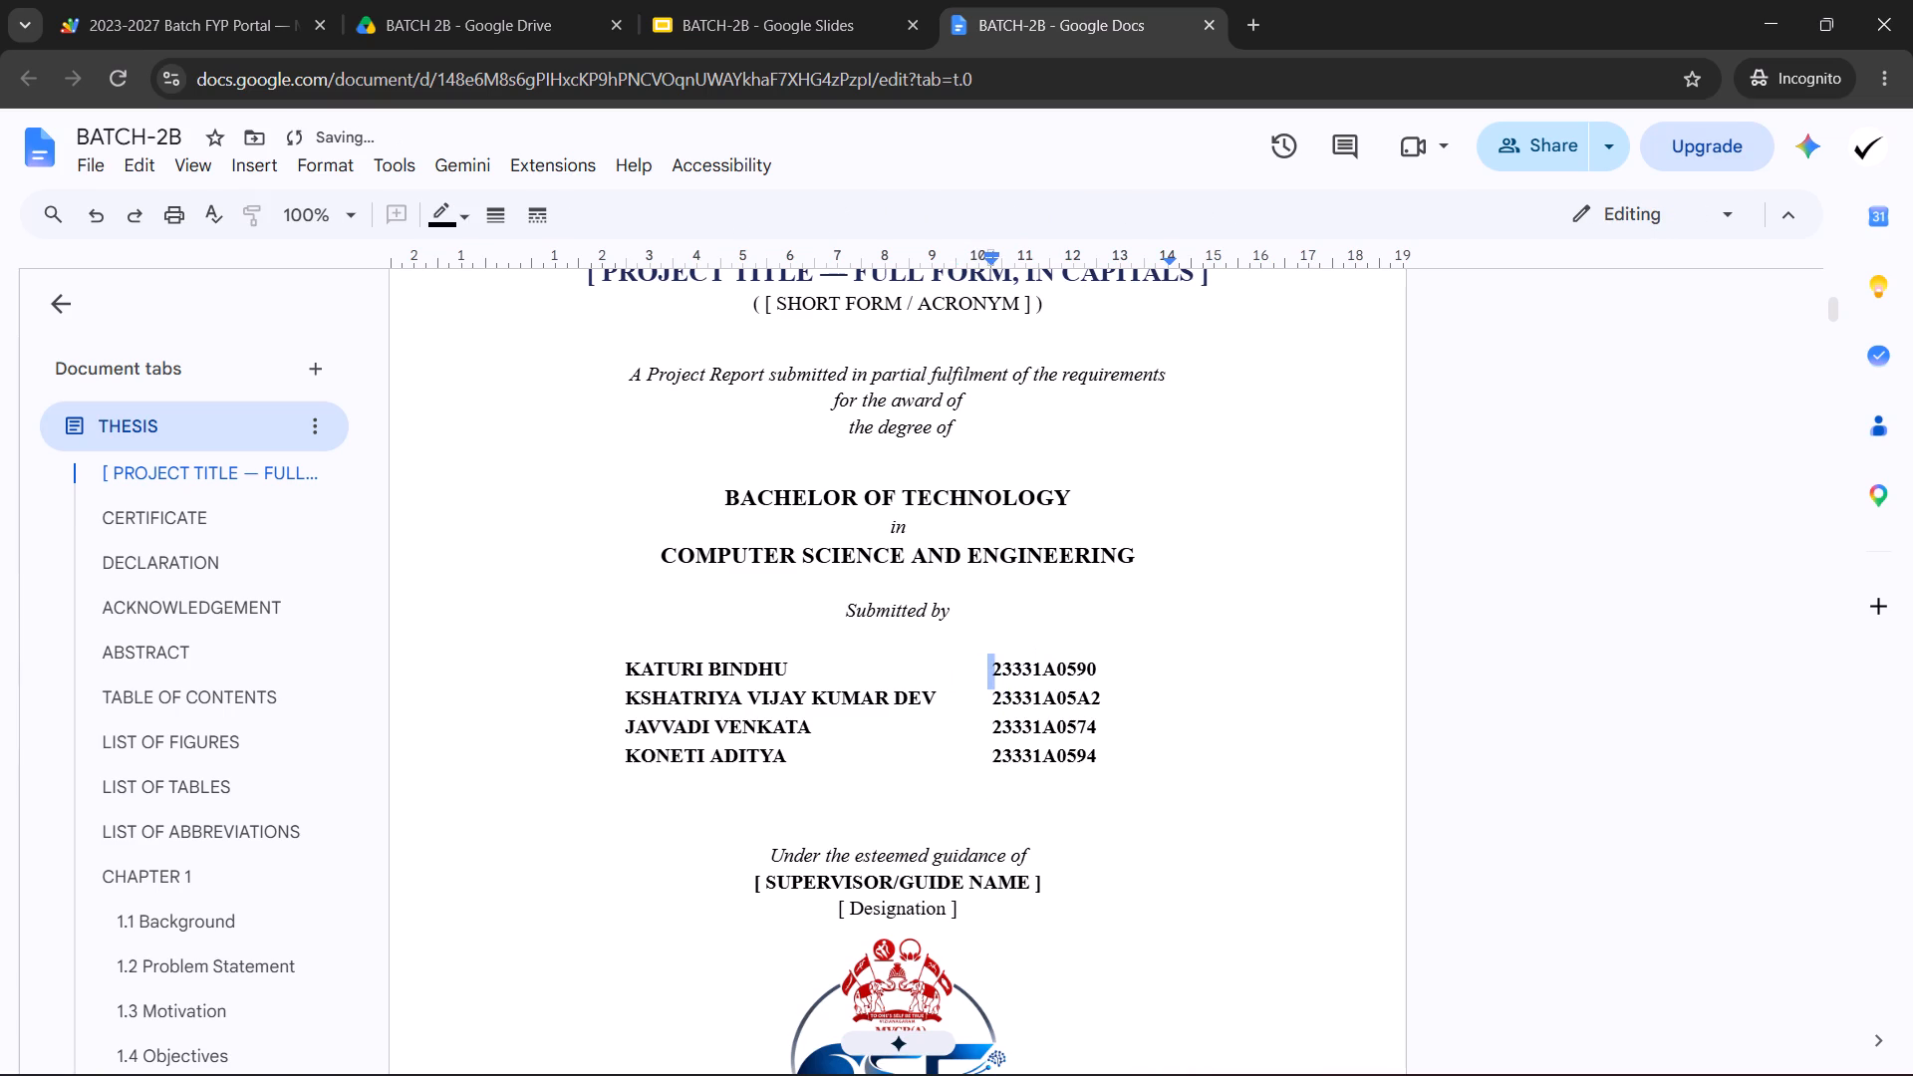
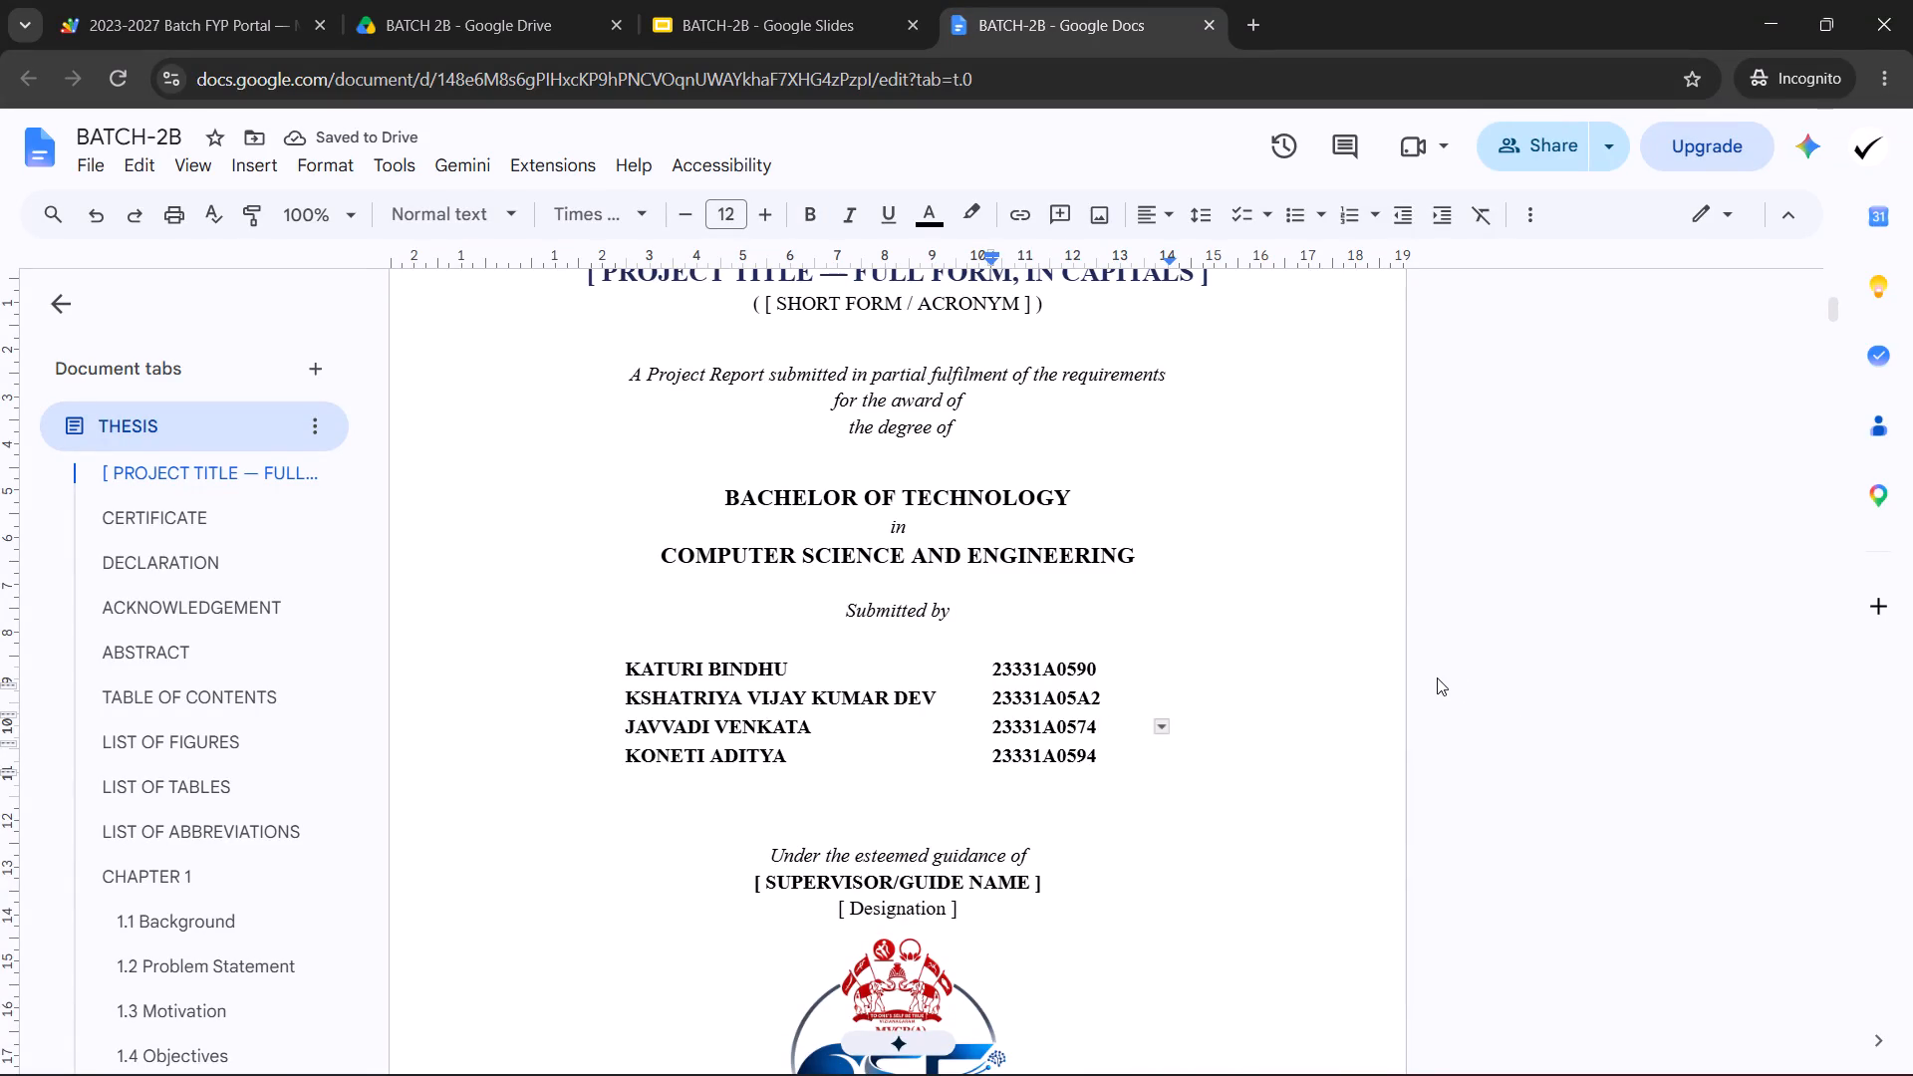
# Remove the trailing spaces after the fourth, second and first students' roll numbers under Submitted by.
pyautogui.press('Up')
pyautogui.press('Down')
pyautogui.press('Down')
pyautogui.press('Right')
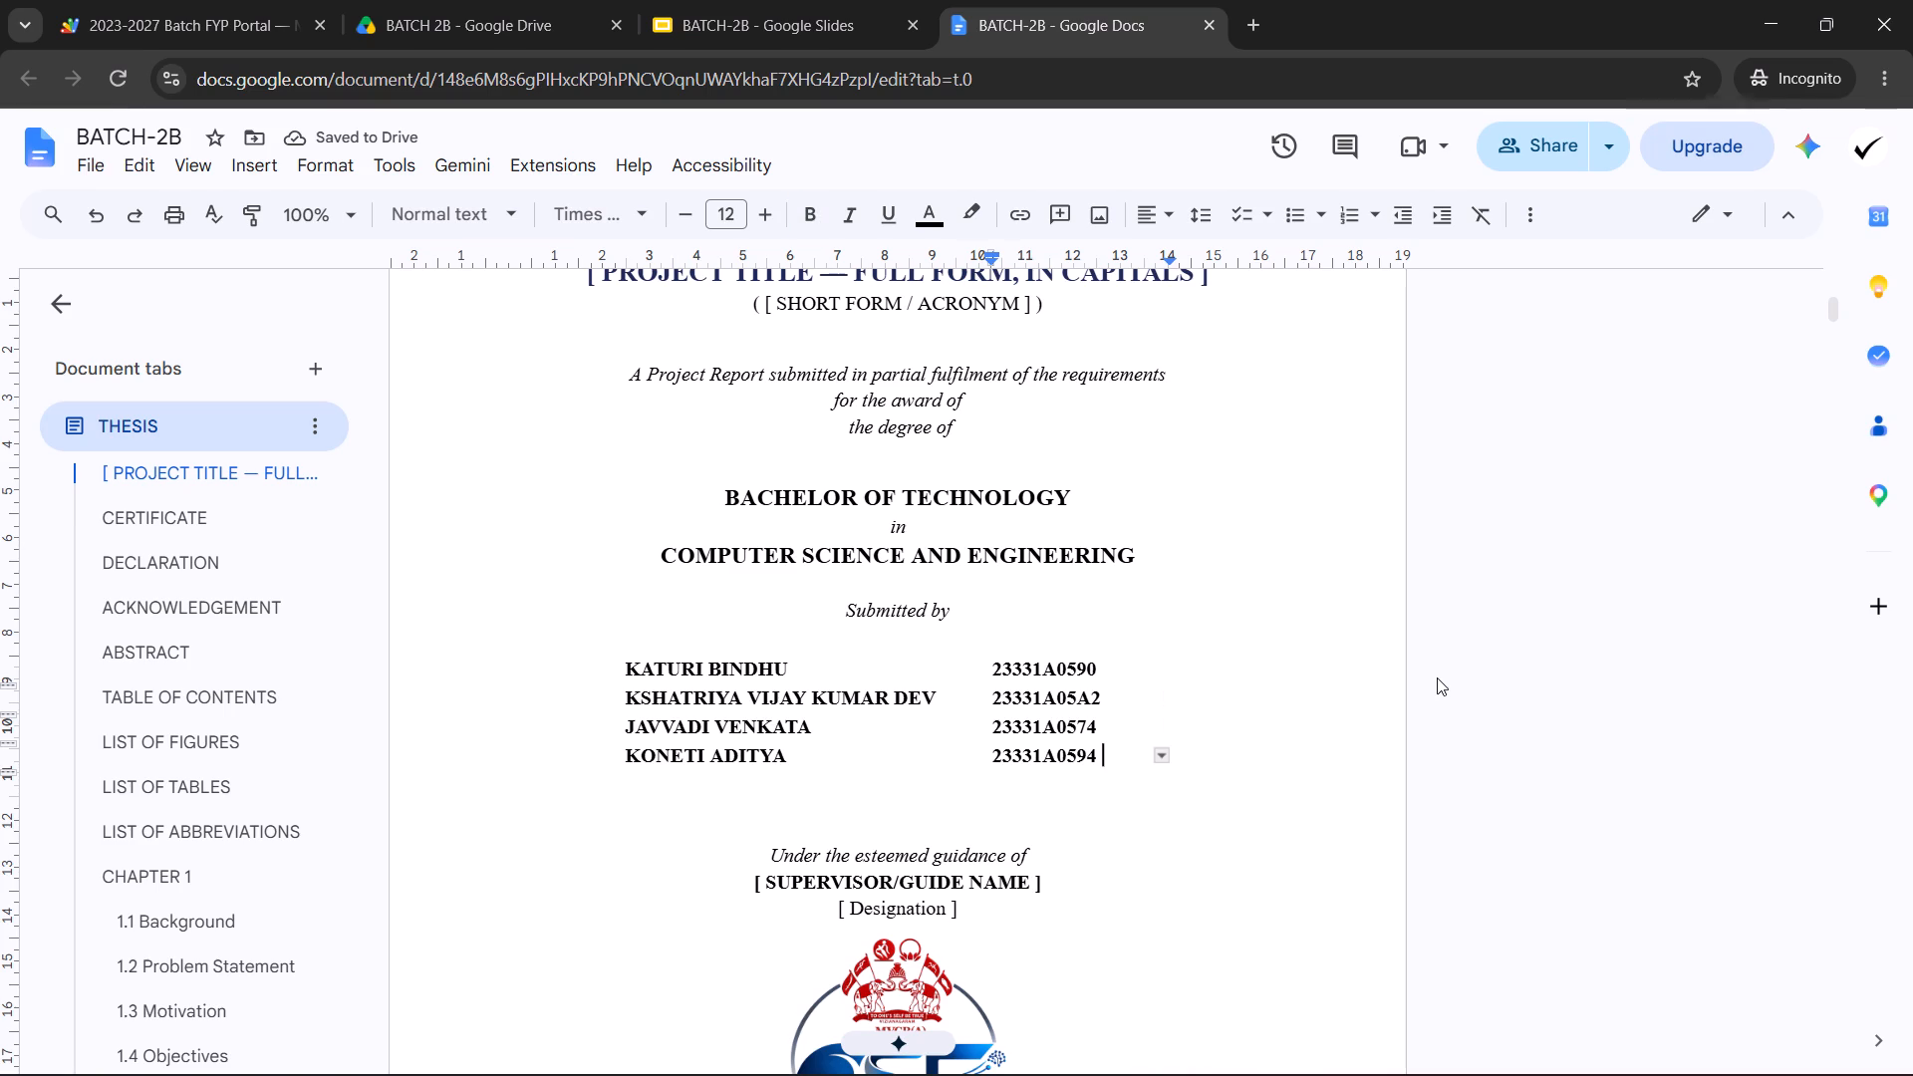
pyautogui.press('Right')
pyautogui.press('Left')
pyautogui.press('BackSpace')
pyautogui.press('Up')
pyautogui.press('Right')
pyautogui.press('Left')
pyautogui.press('Up')
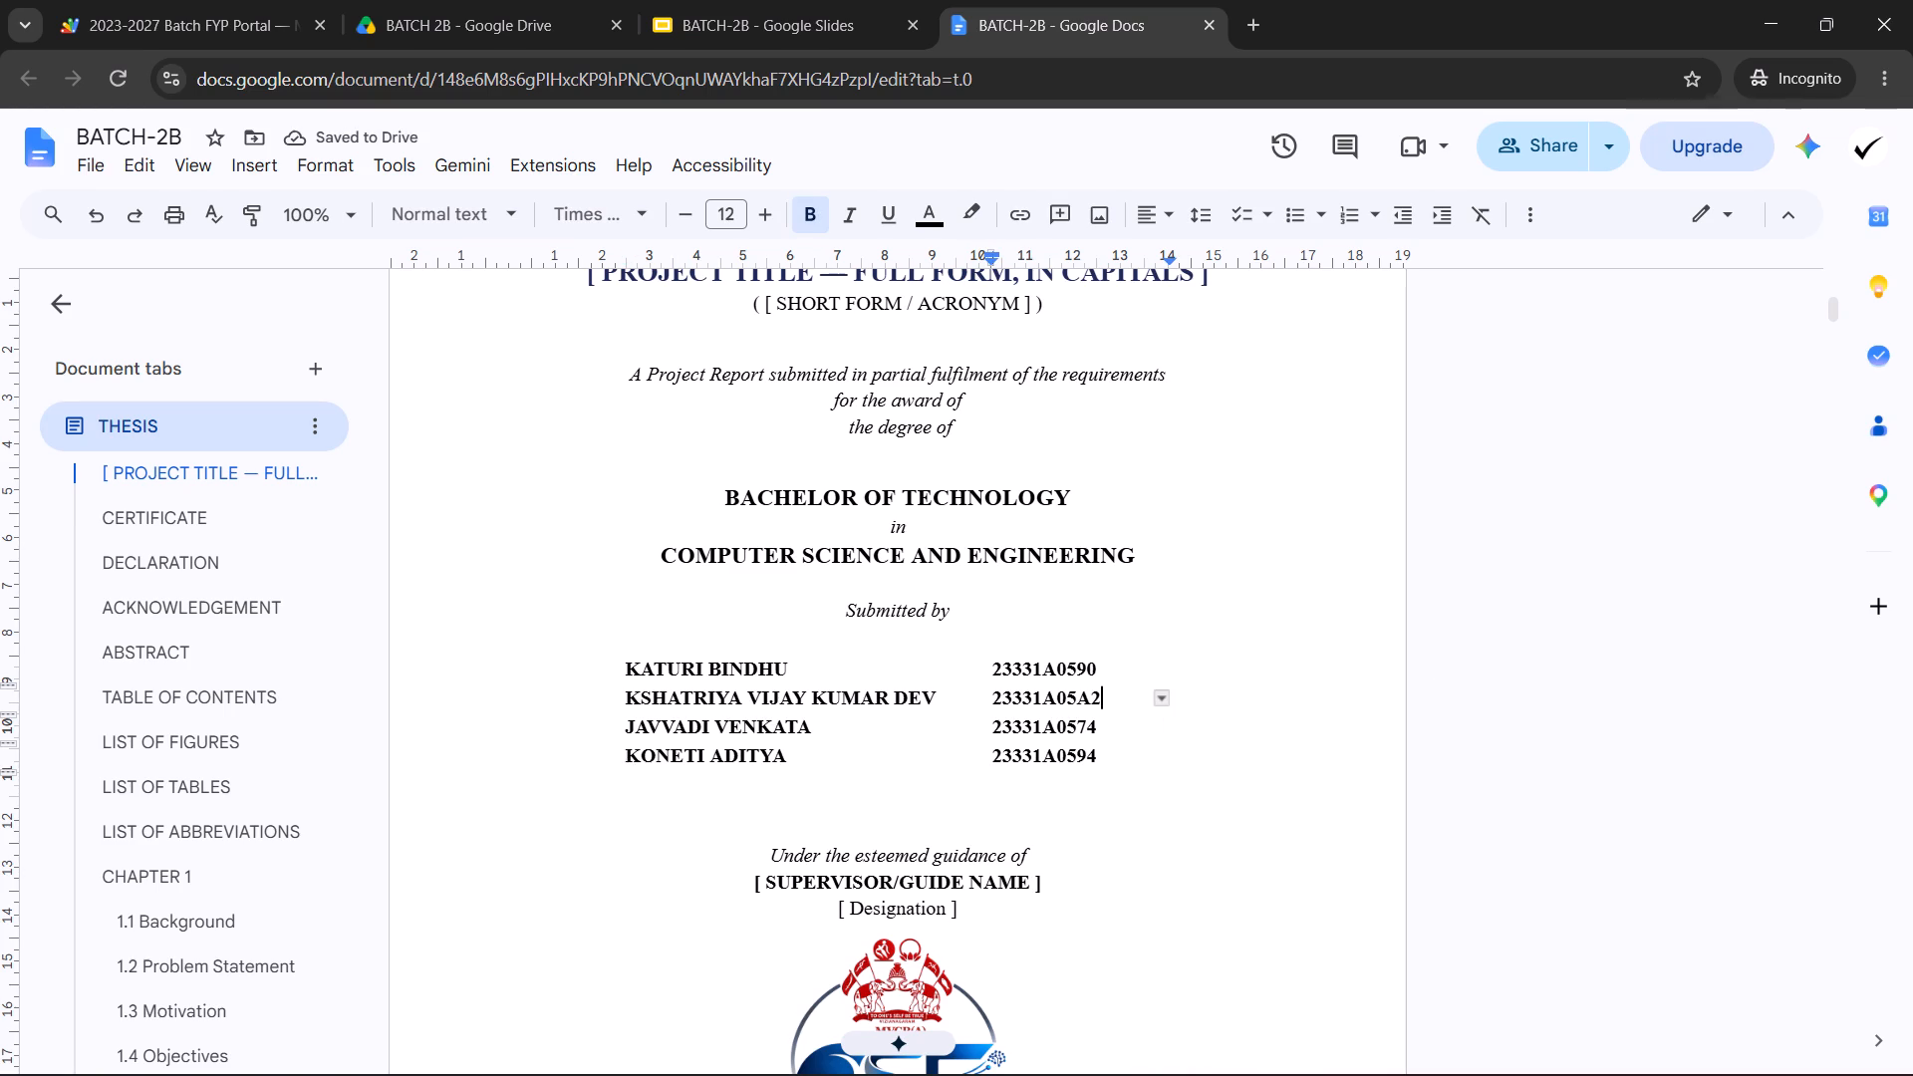
pyautogui.press('Right')
pyautogui.press('BackSpace')
pyautogui.press('Up')
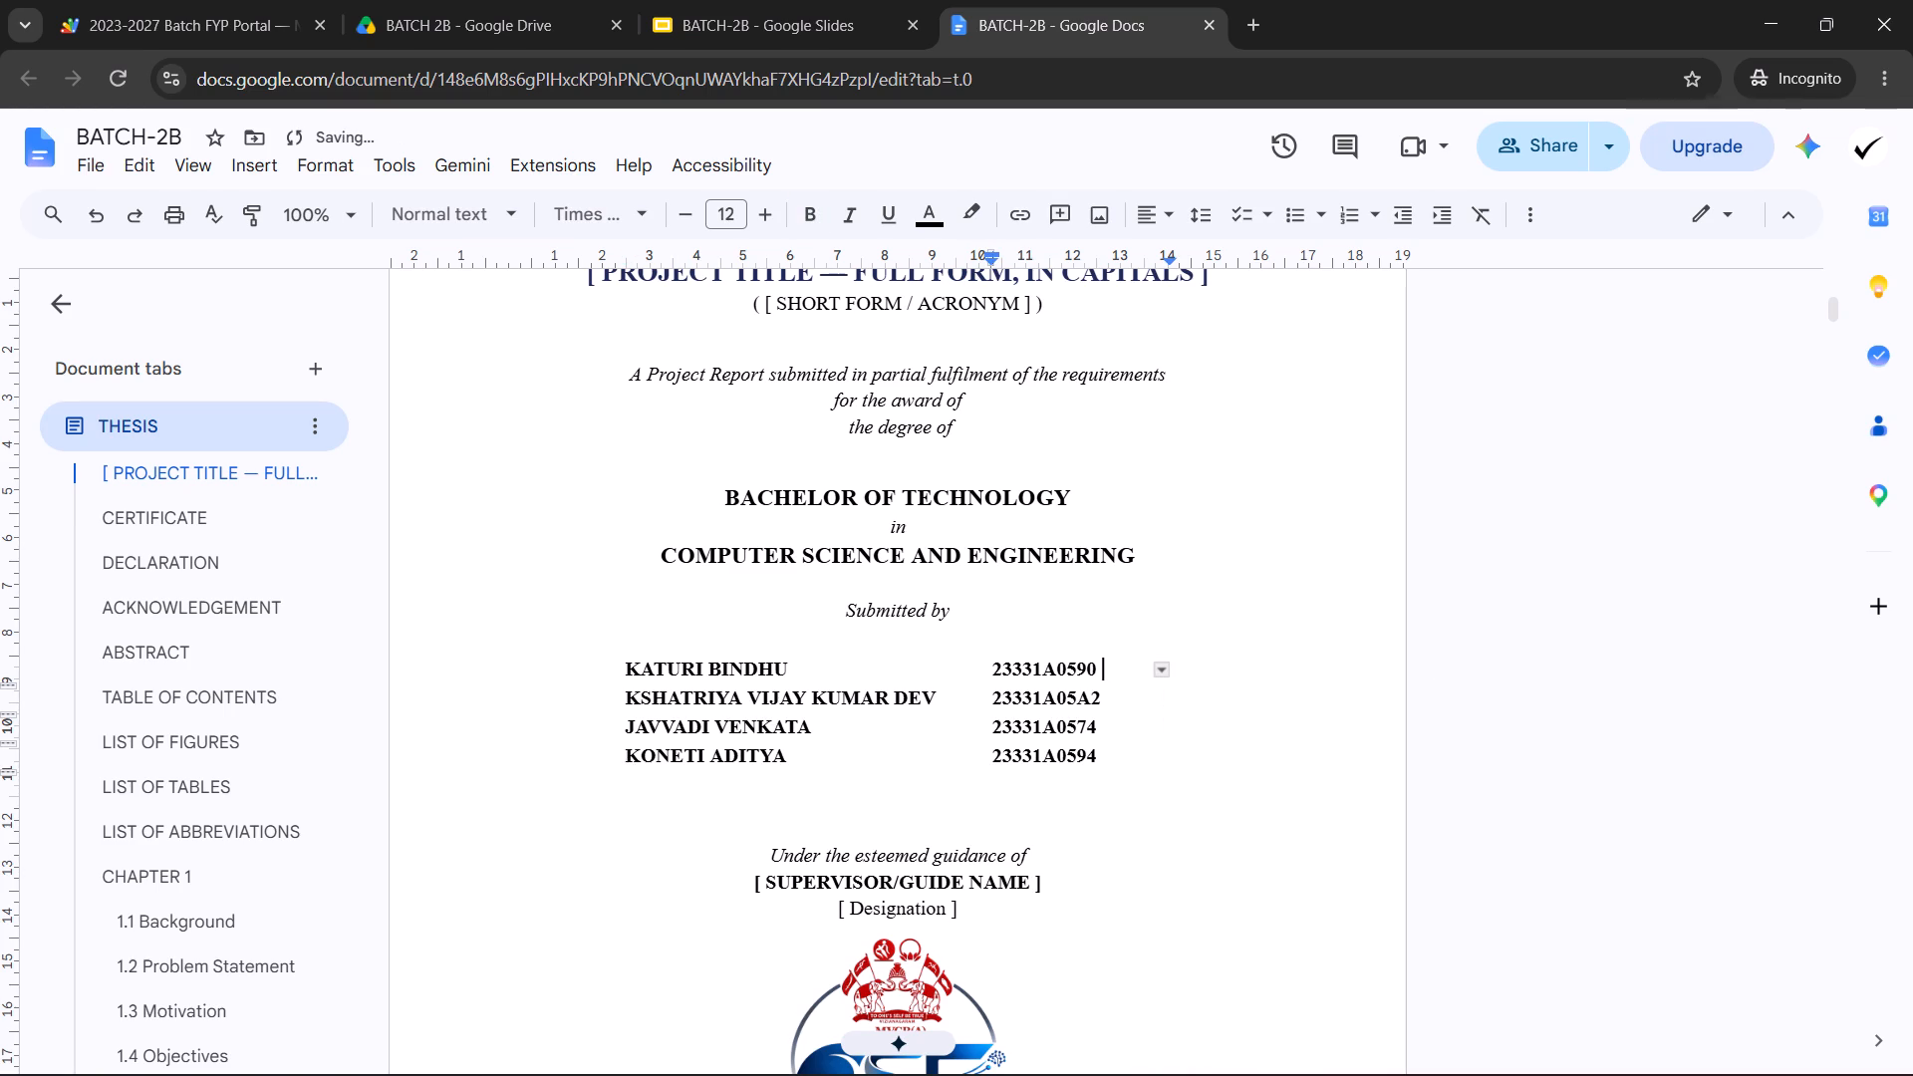
pyautogui.press('BackSpace')
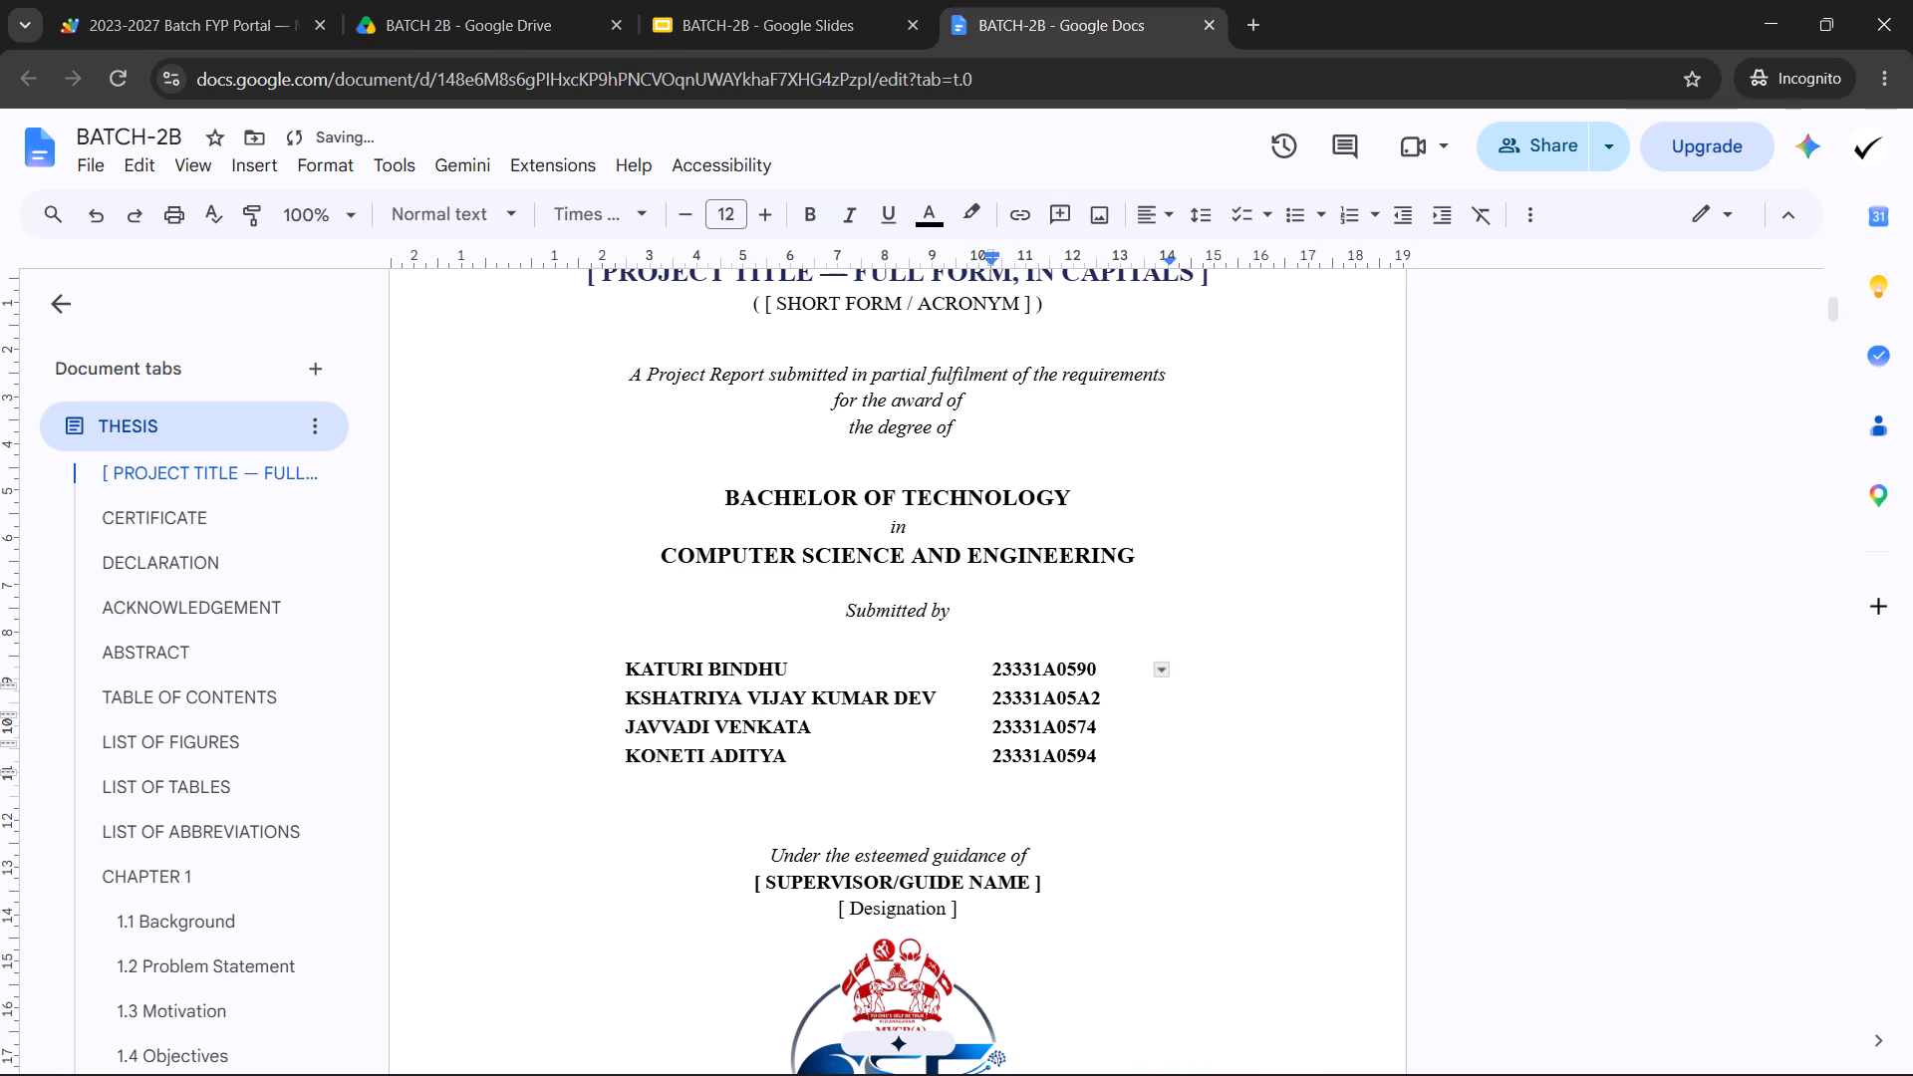
# Remove the trailing space after each student name in the Submitted by list on the title page.
pyautogui.click(936, 689)
pyautogui.click(944, 703)
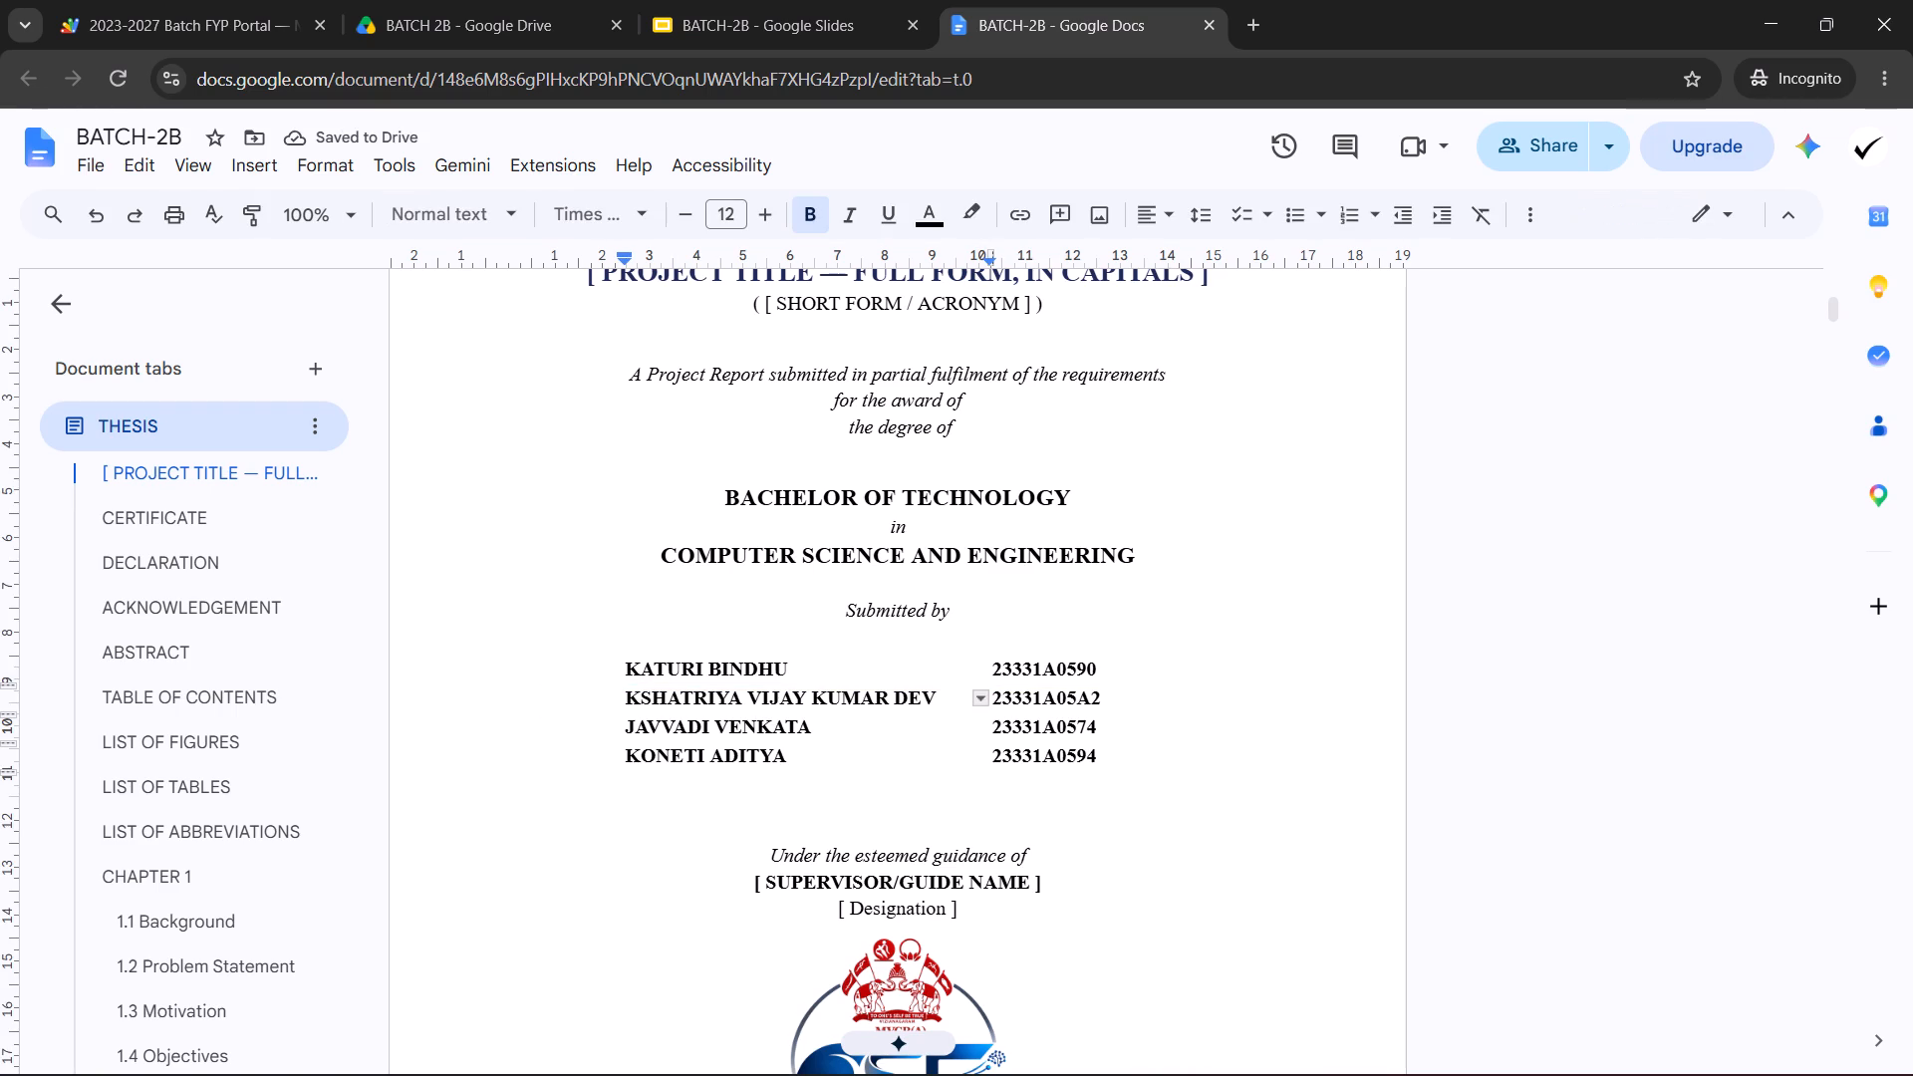
pyautogui.press('BackSpace')
pyautogui.press('Up')
pyautogui.press('BackSpace')
pyautogui.press('Down')
pyautogui.press('Down')
pyautogui.press('Right')
pyautogui.press('Right')
pyautogui.press('Right')
pyautogui.press('BackSpace')
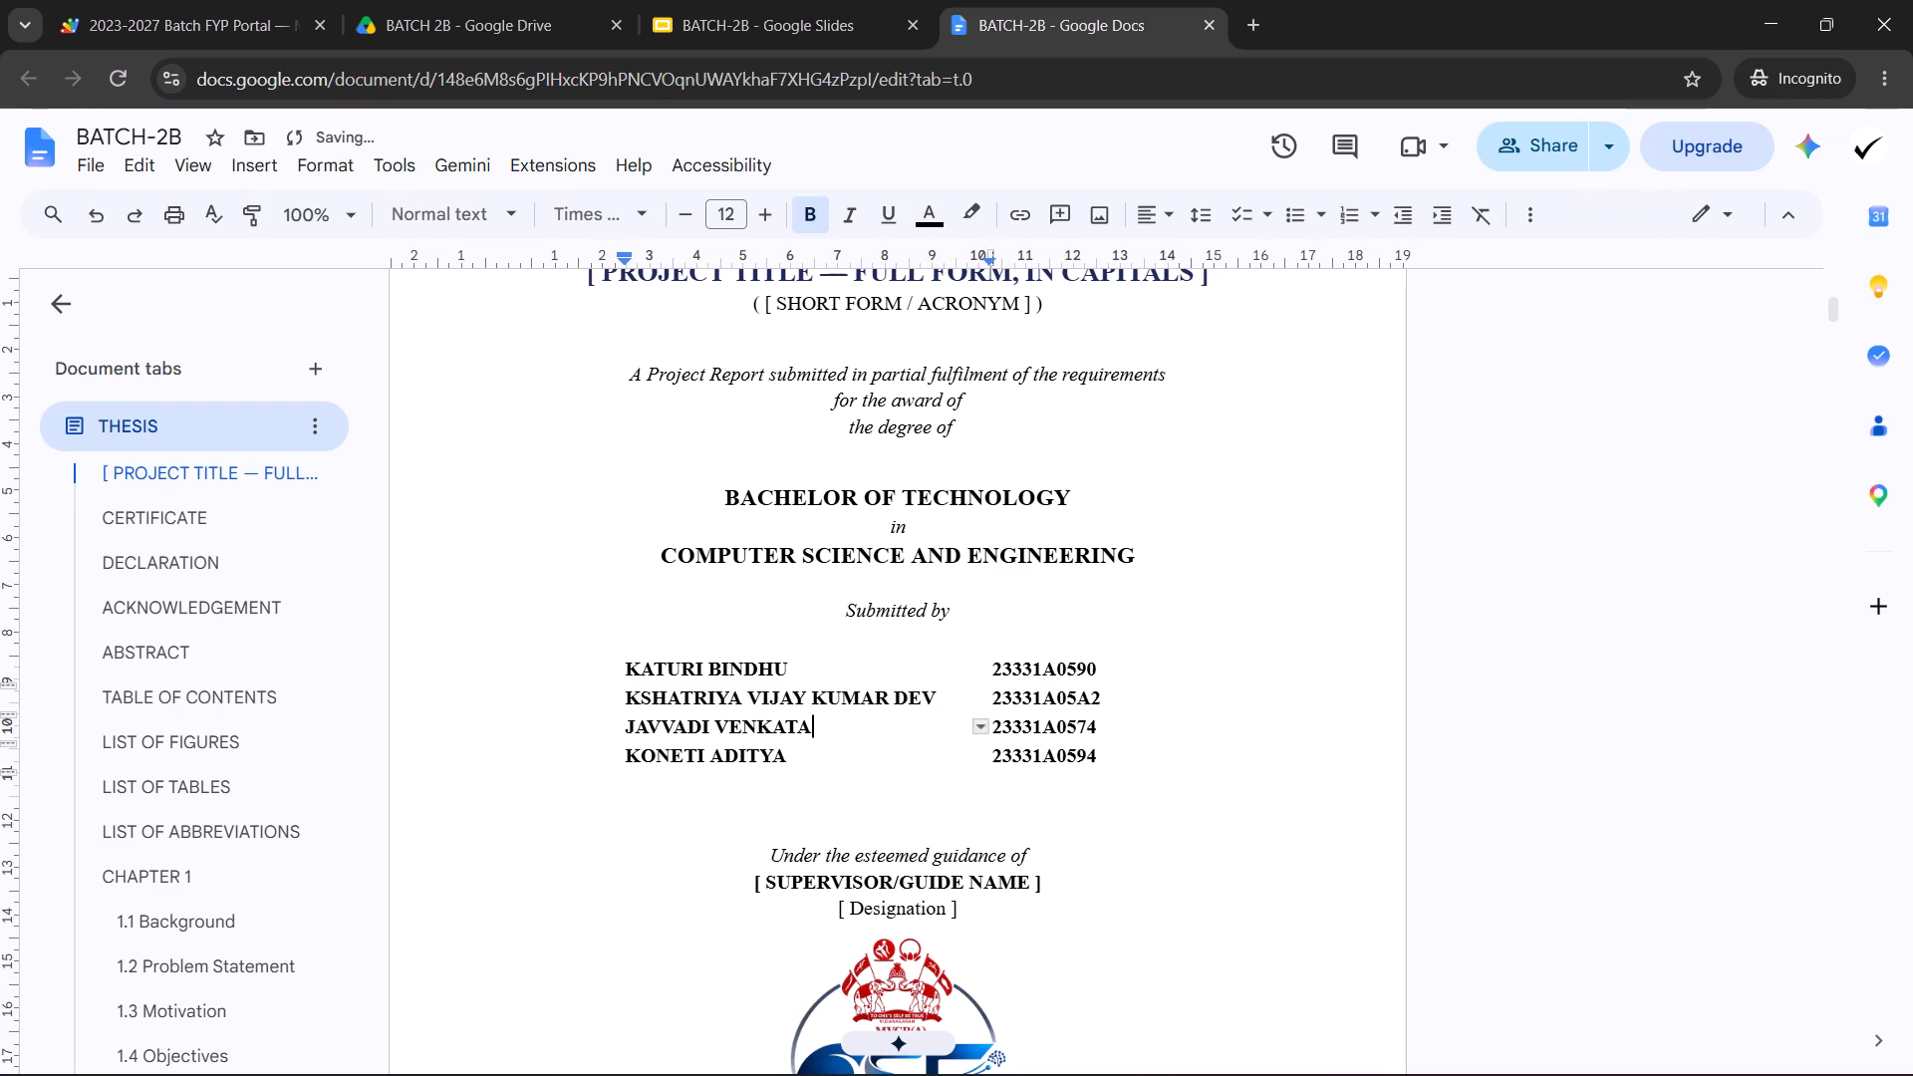
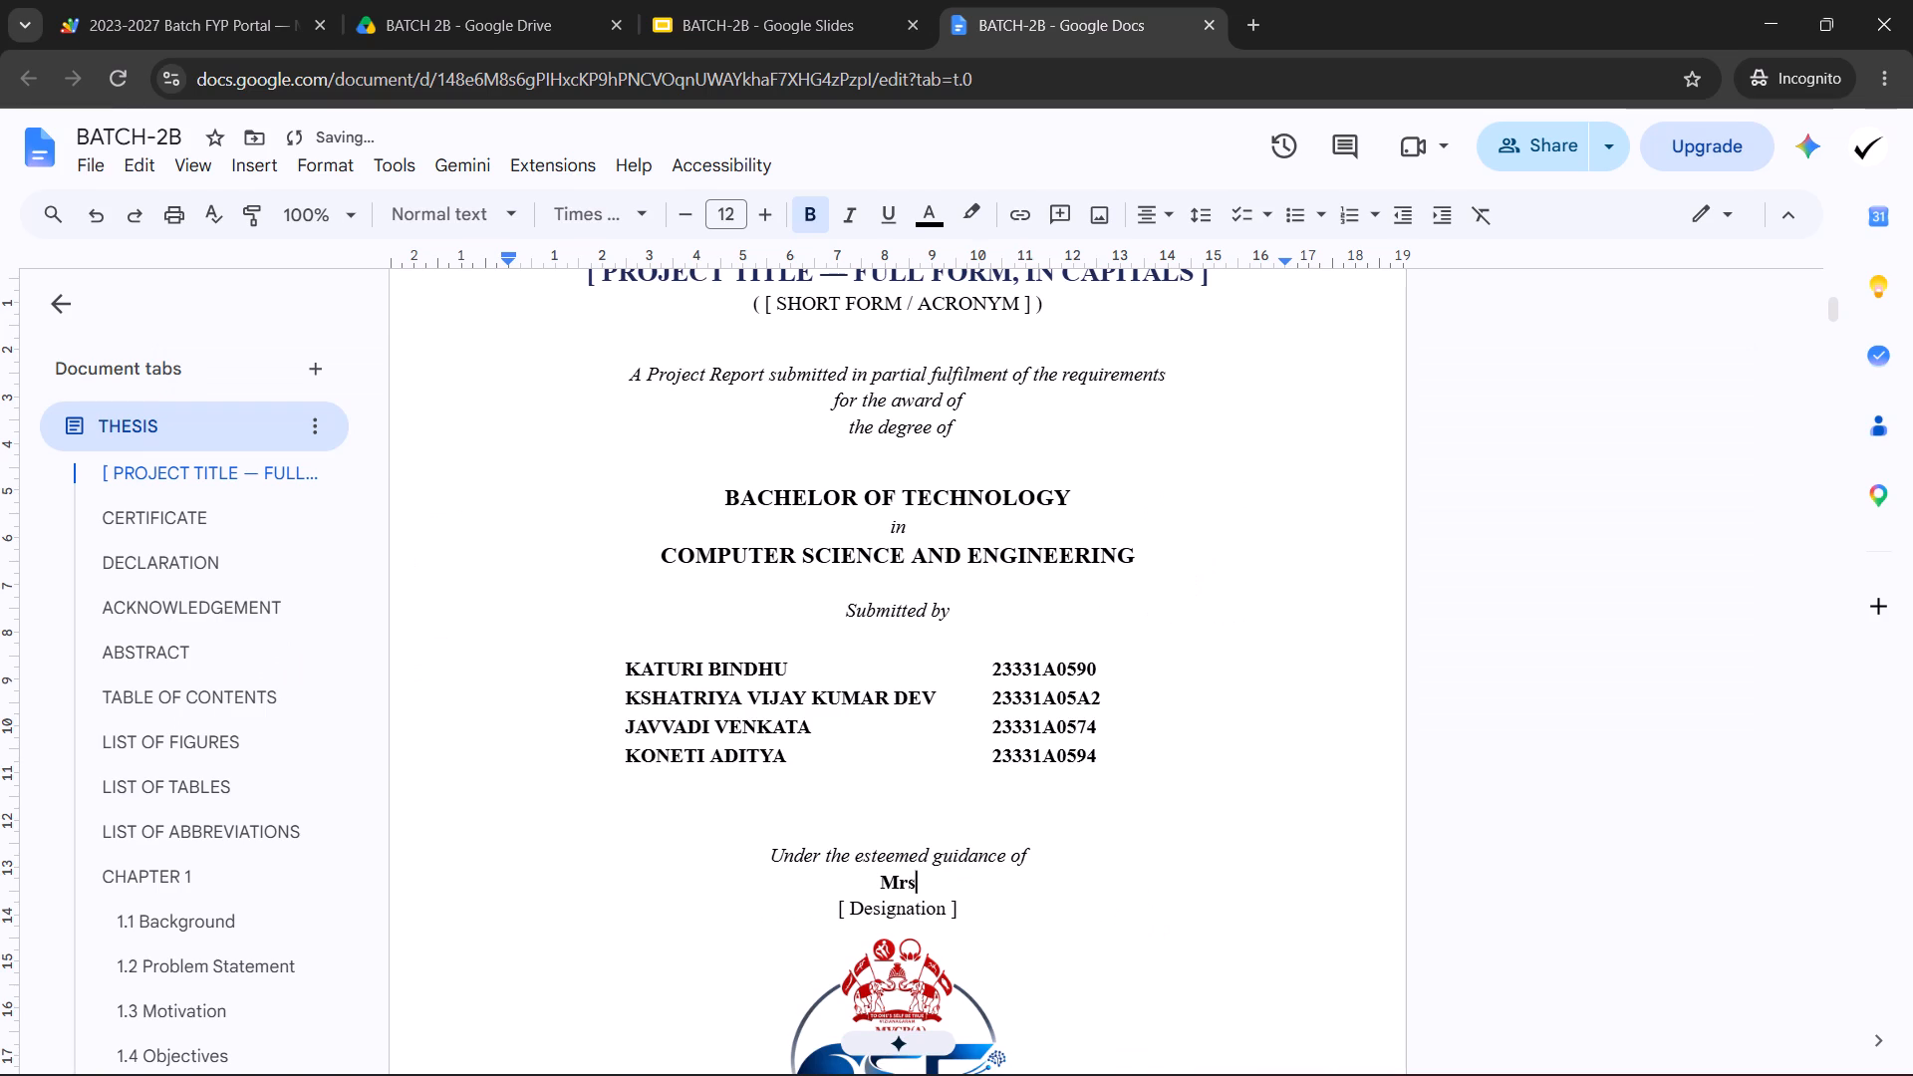
# Complete the project guide's name under the guidance line on the title page, with the title Mrs., the initial and the name in capitals.
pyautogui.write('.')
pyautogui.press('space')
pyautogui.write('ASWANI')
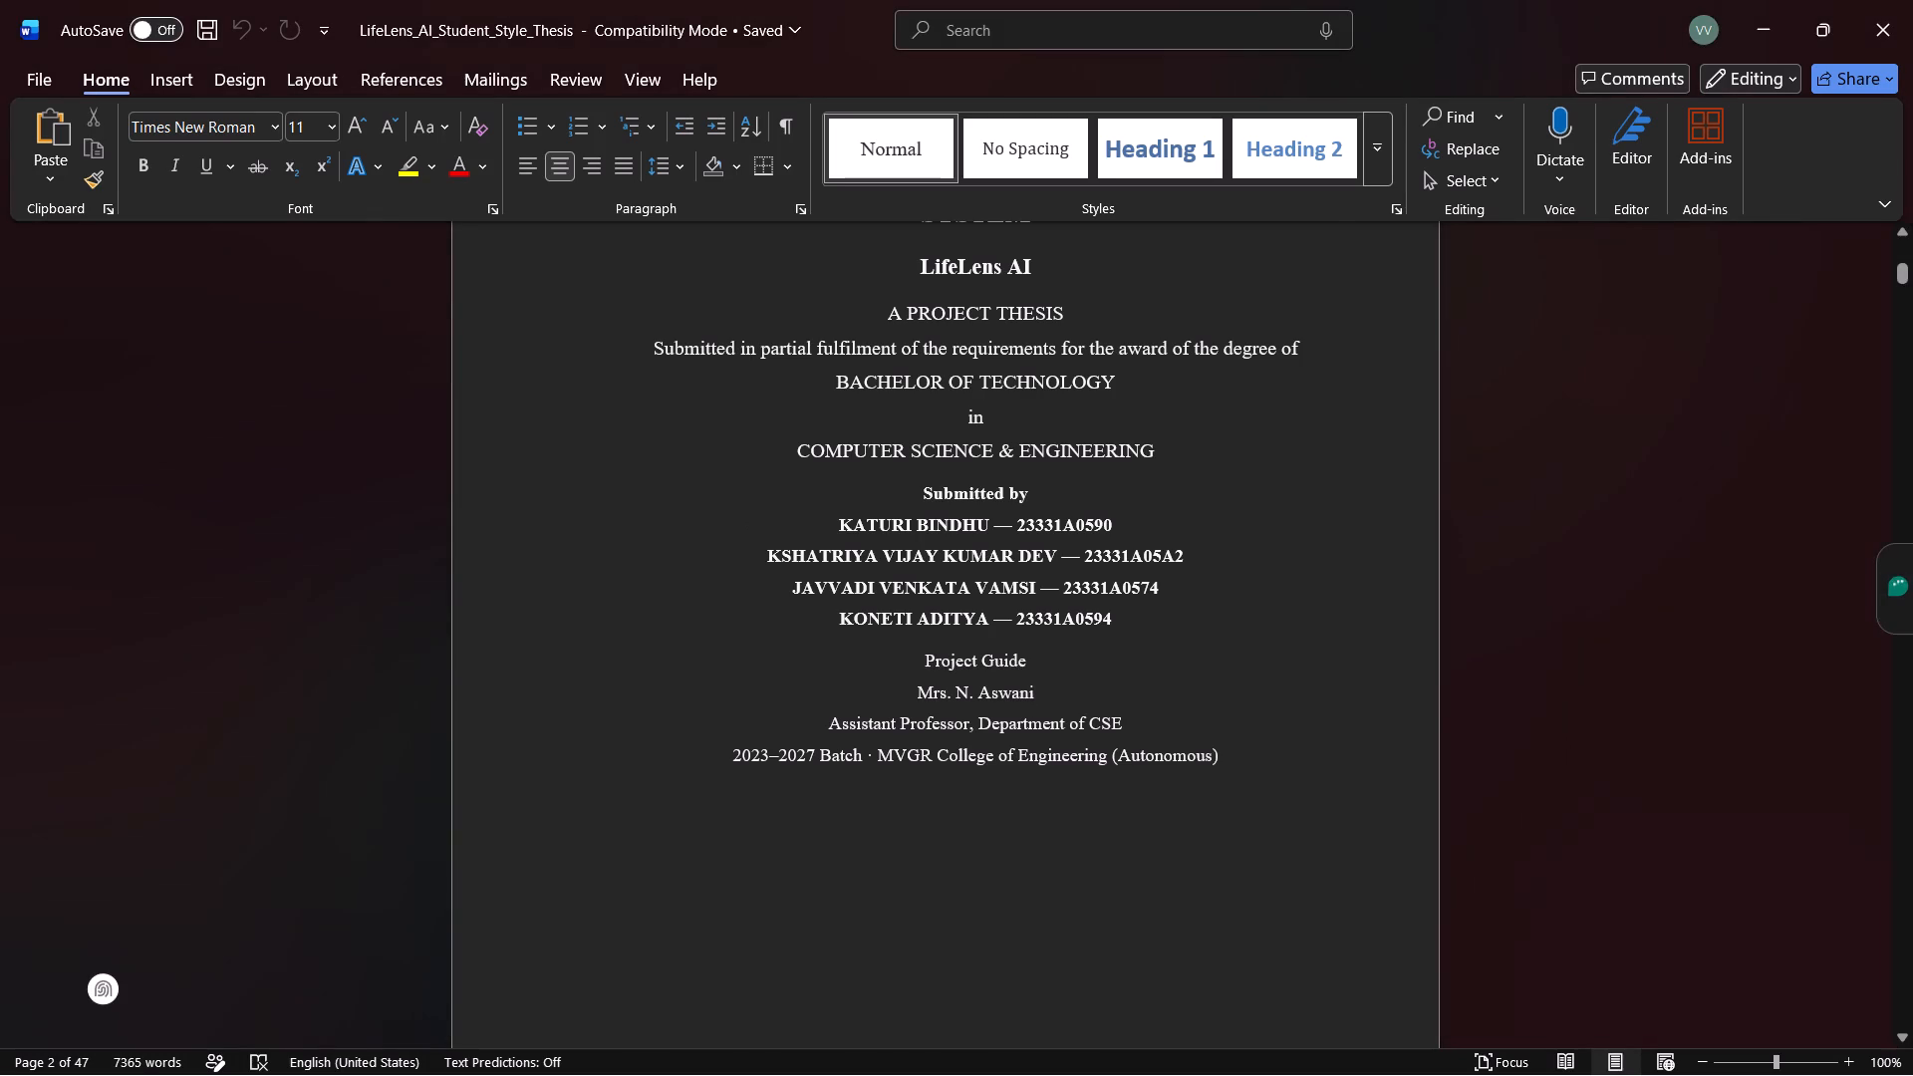
pyautogui.click(876, 887)
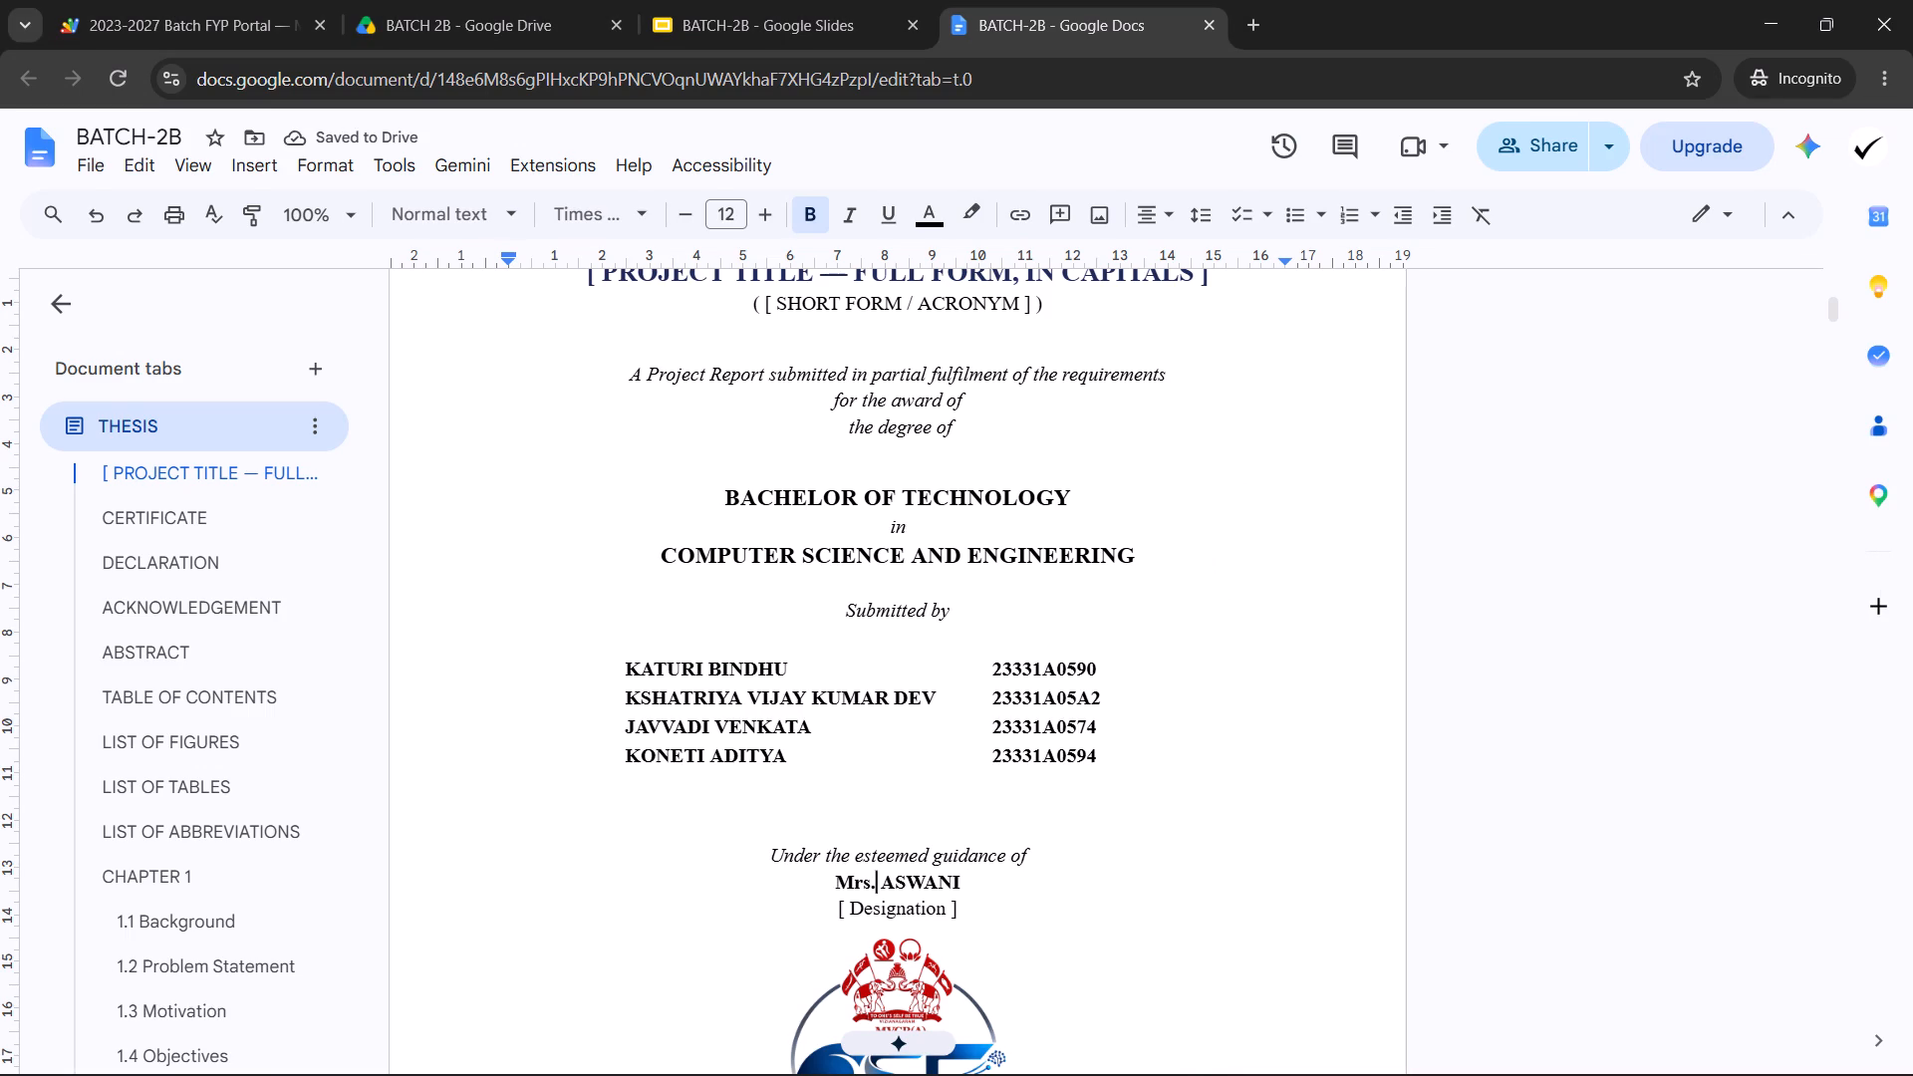
pyautogui.press('space')
pyautogui.write('N')
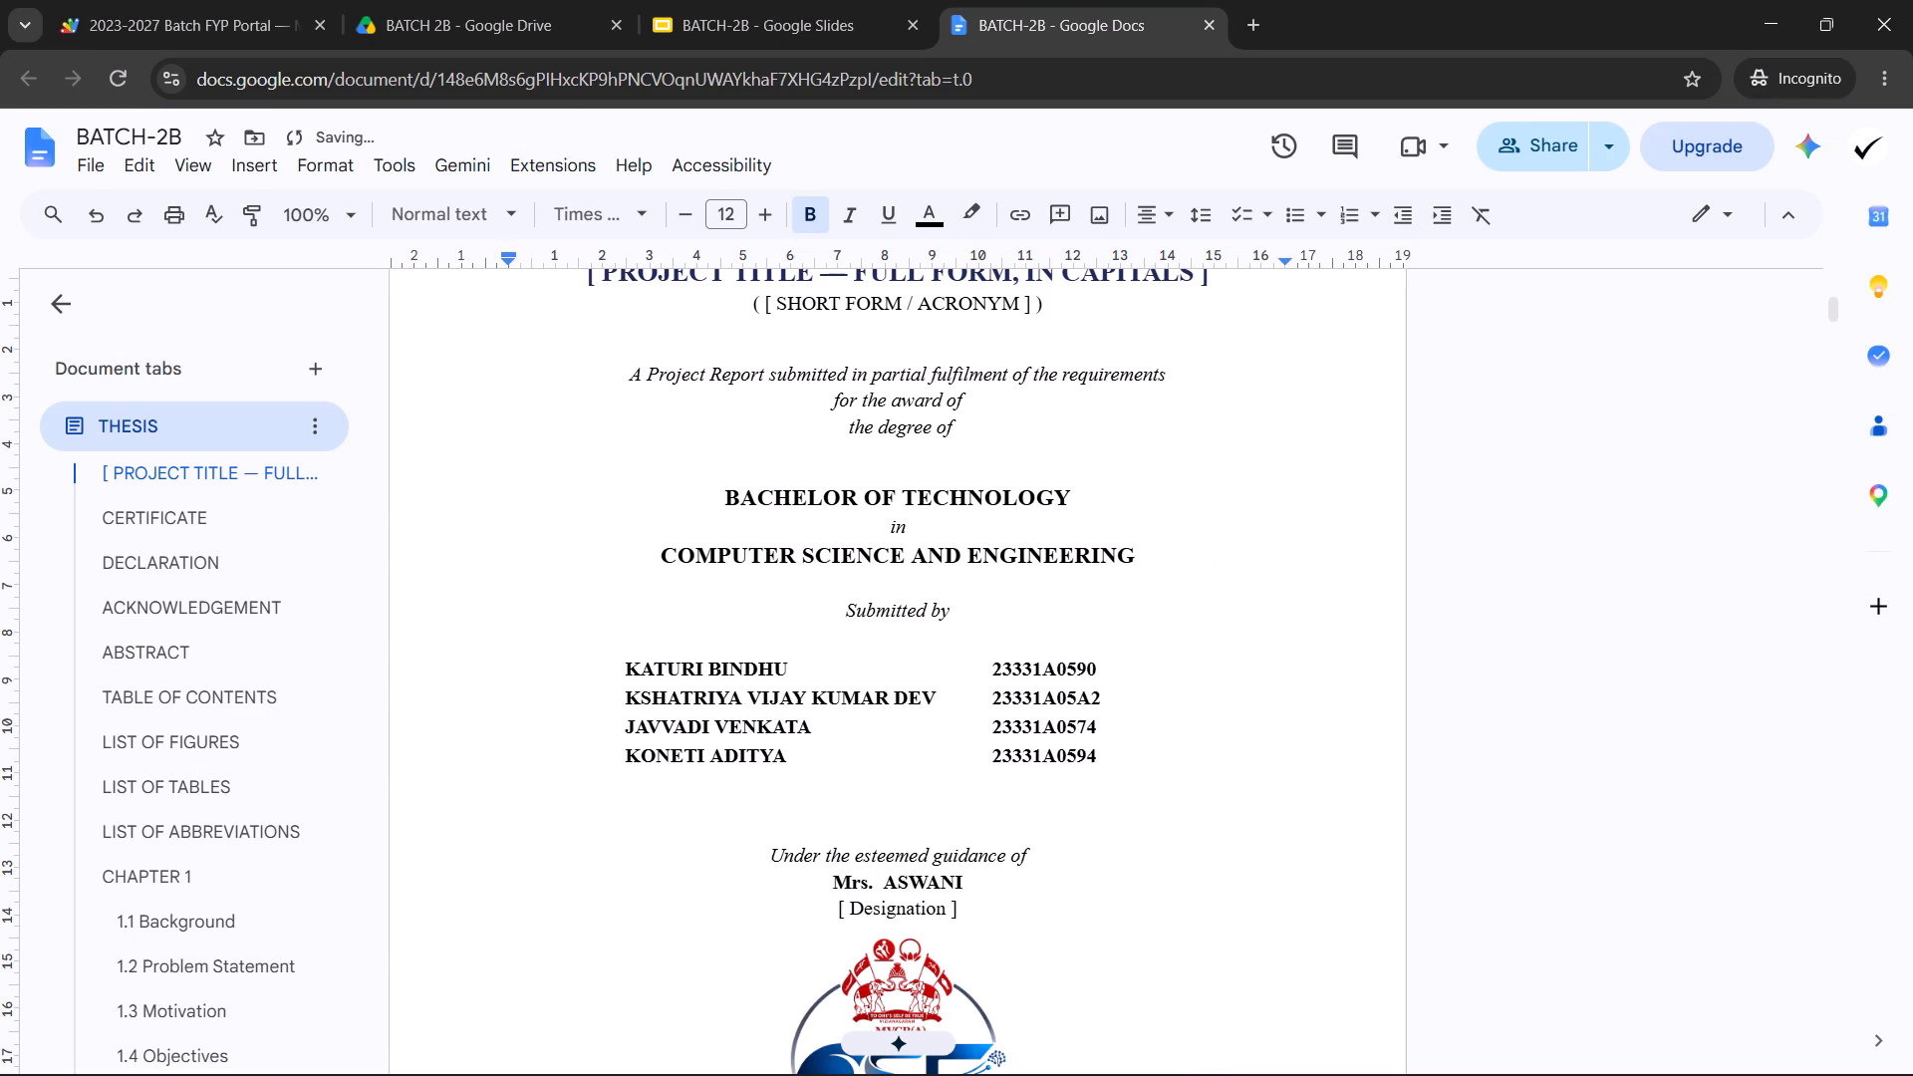
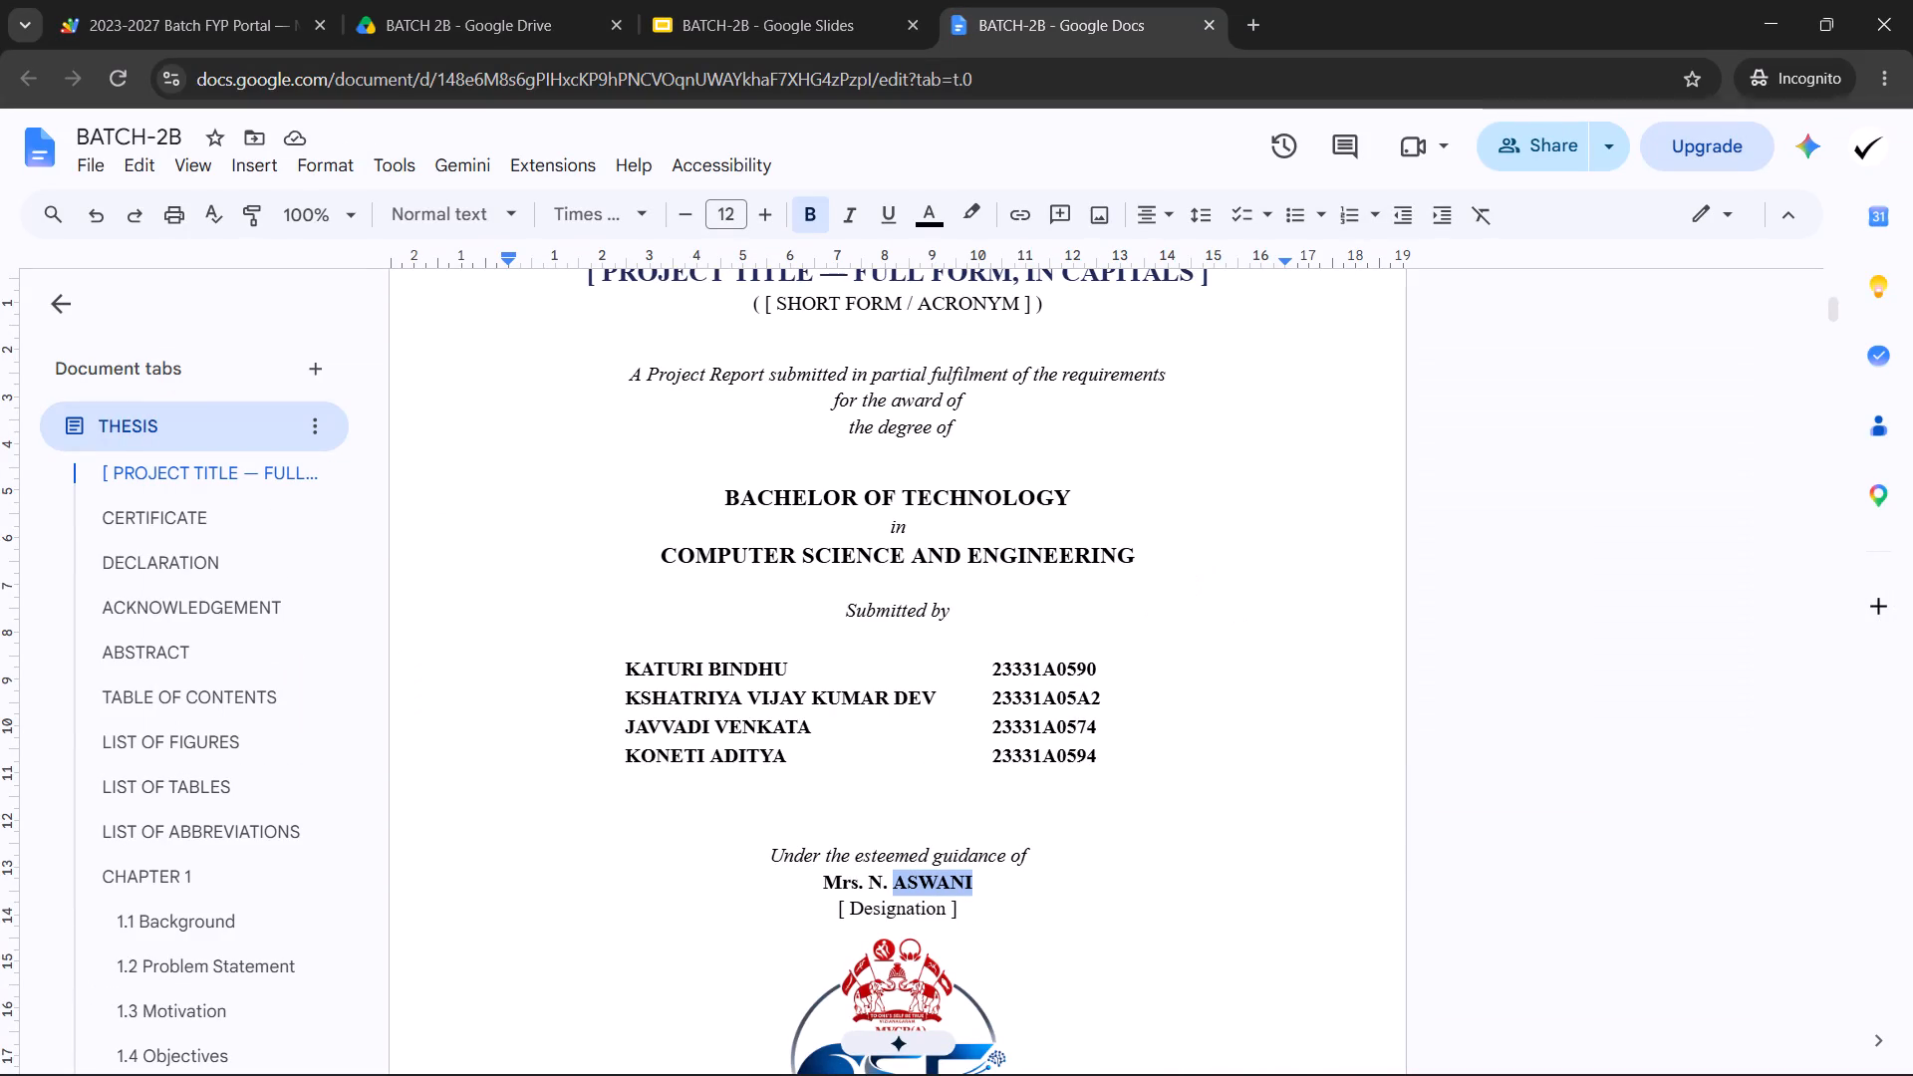
# Replace the [ Designation ] placeholder under the guide's name with "Assistant Professor, Department of CSE", copied from the Word thesis title page.
pyautogui.click(947, 909)
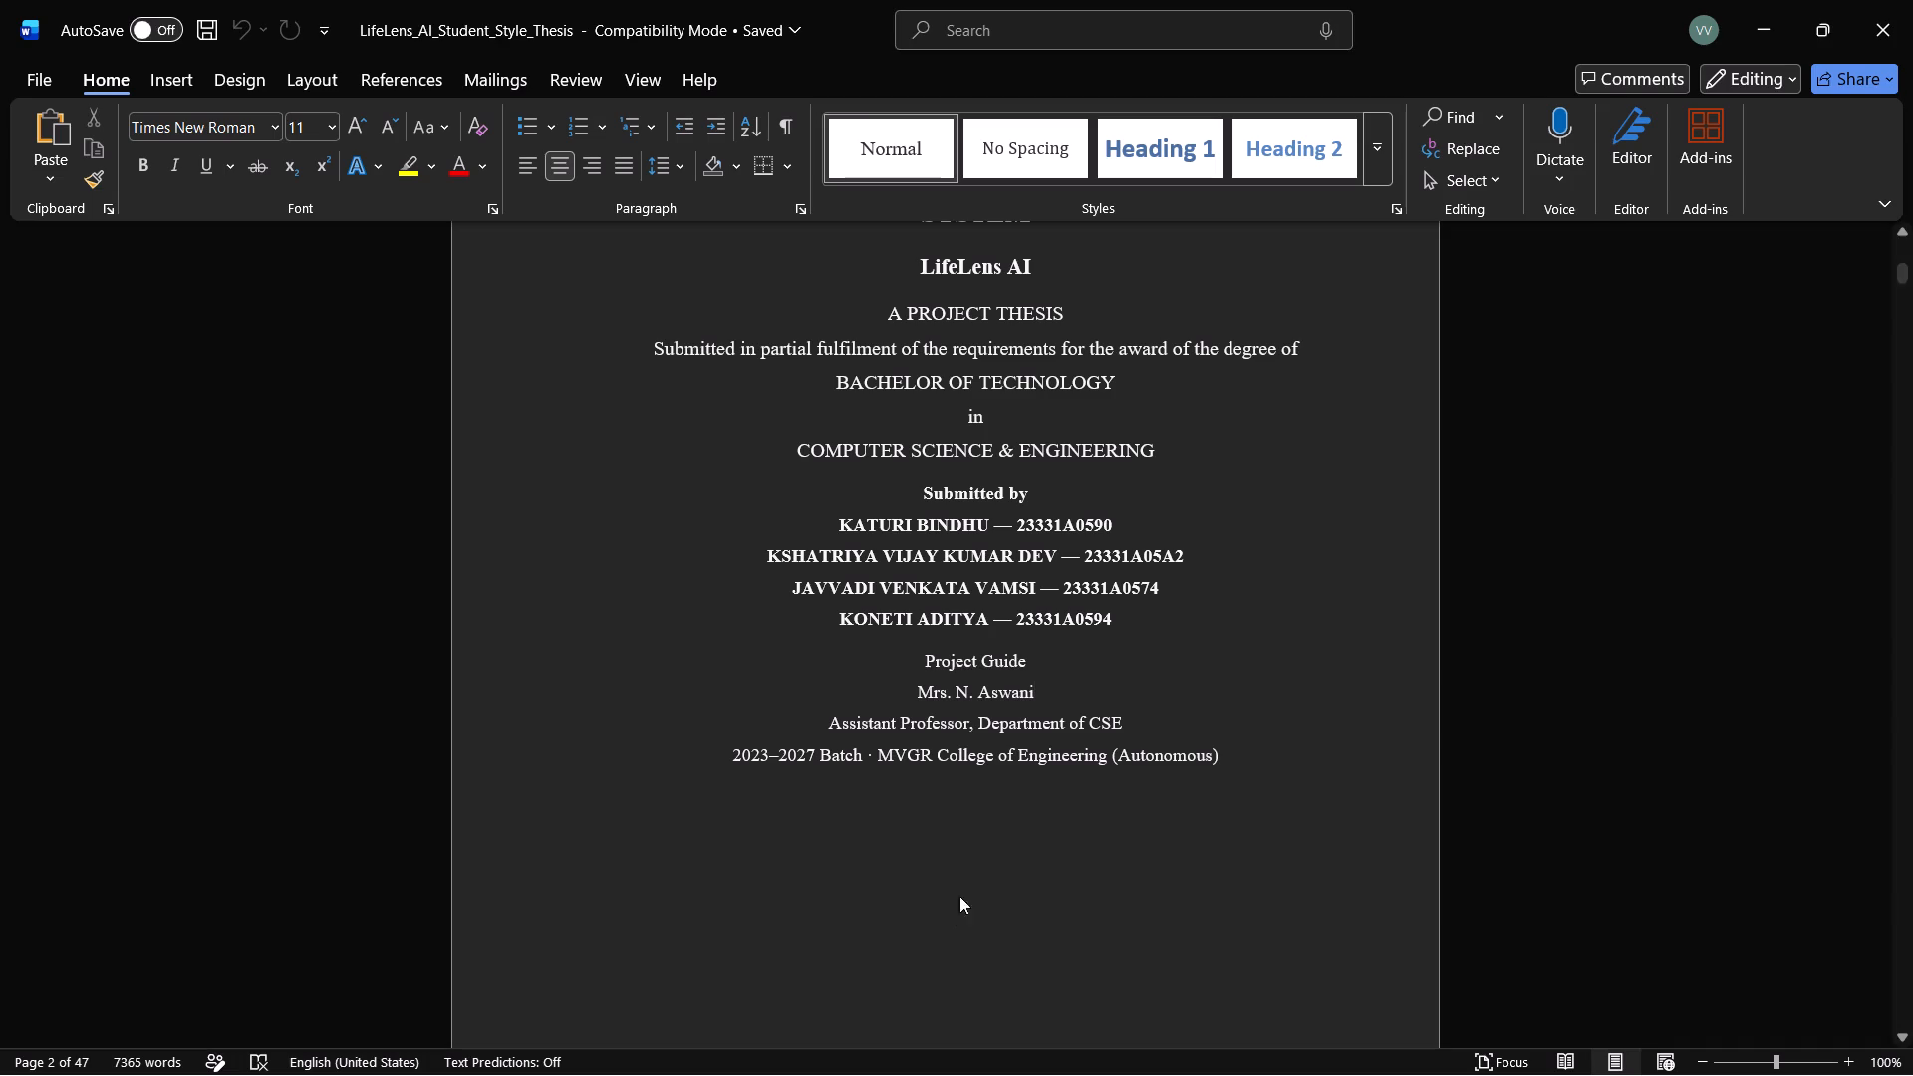
pyautogui.moveTo(1132, 728); pyautogui.dragTo(827, 723)
pyautogui.hotkey('ctrl', 'c')
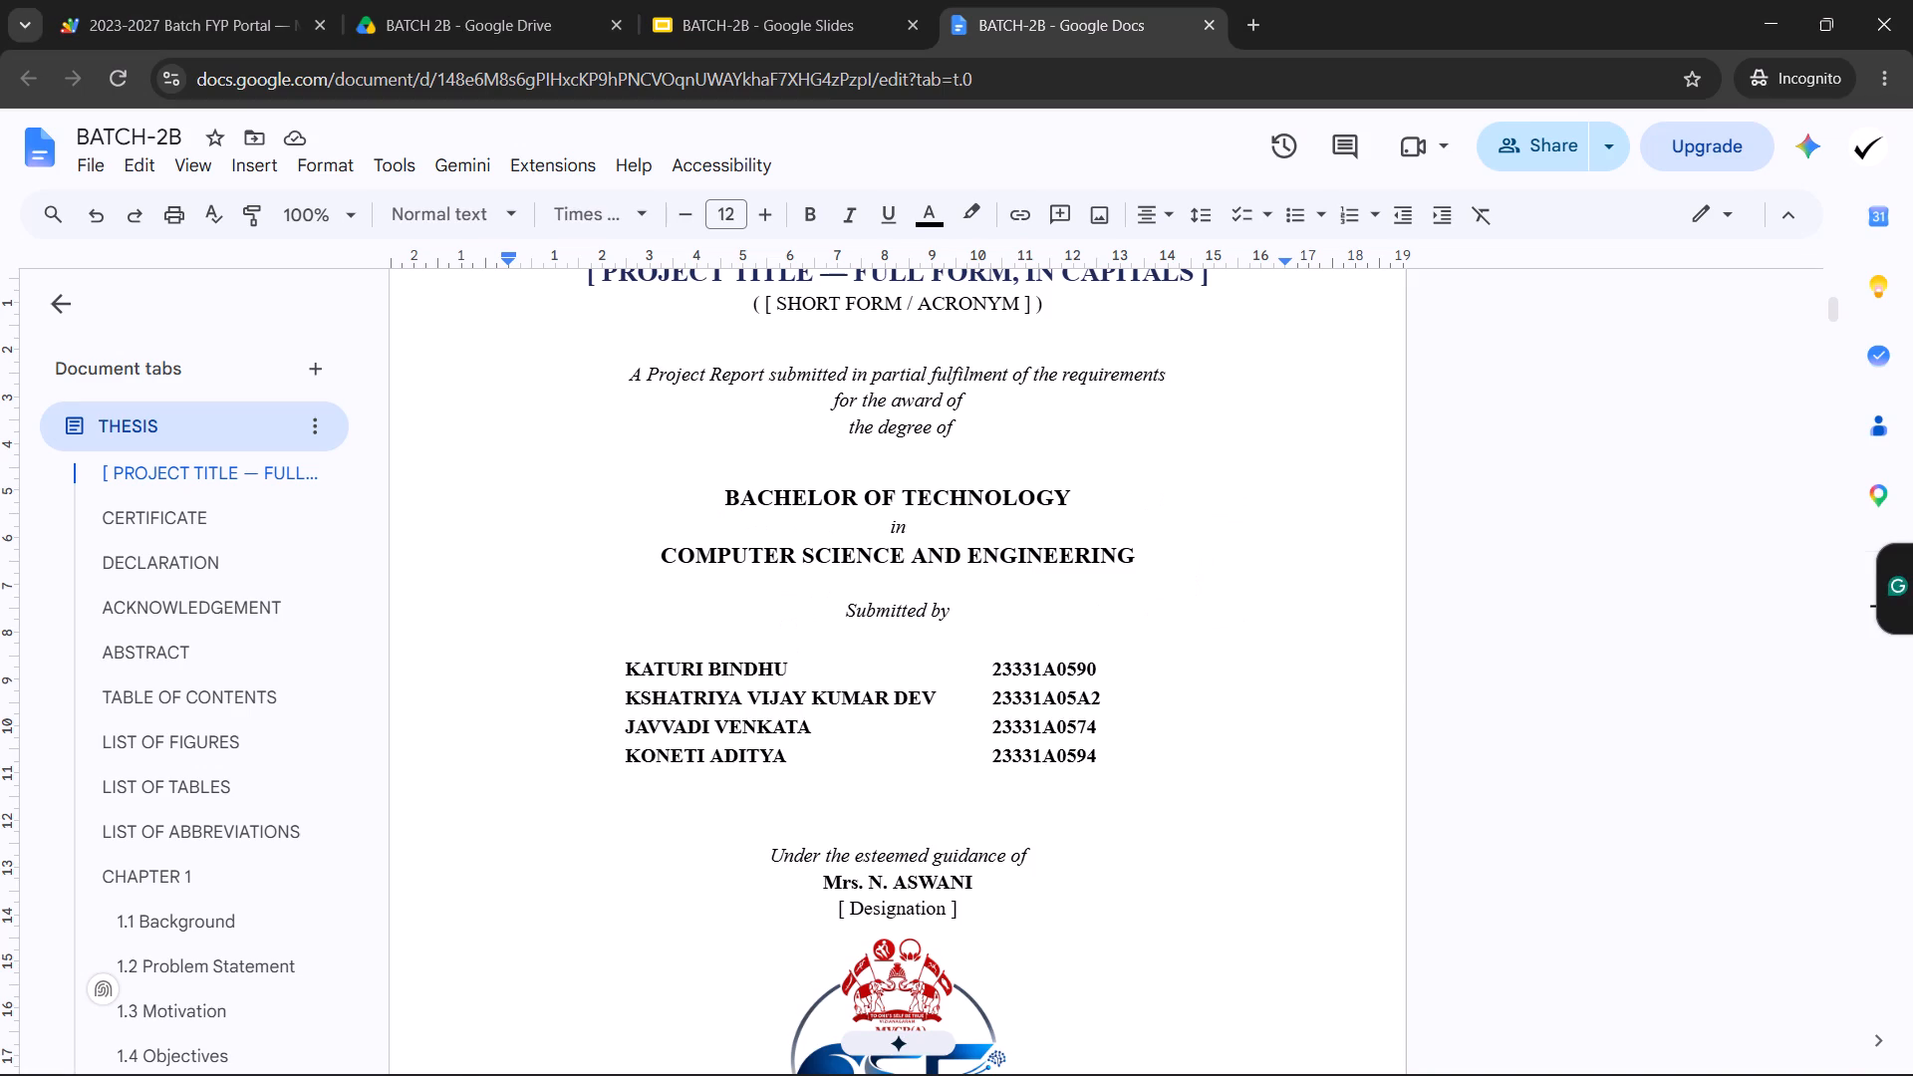
pyautogui.moveTo(960, 912); pyautogui.dragTo(841, 902)
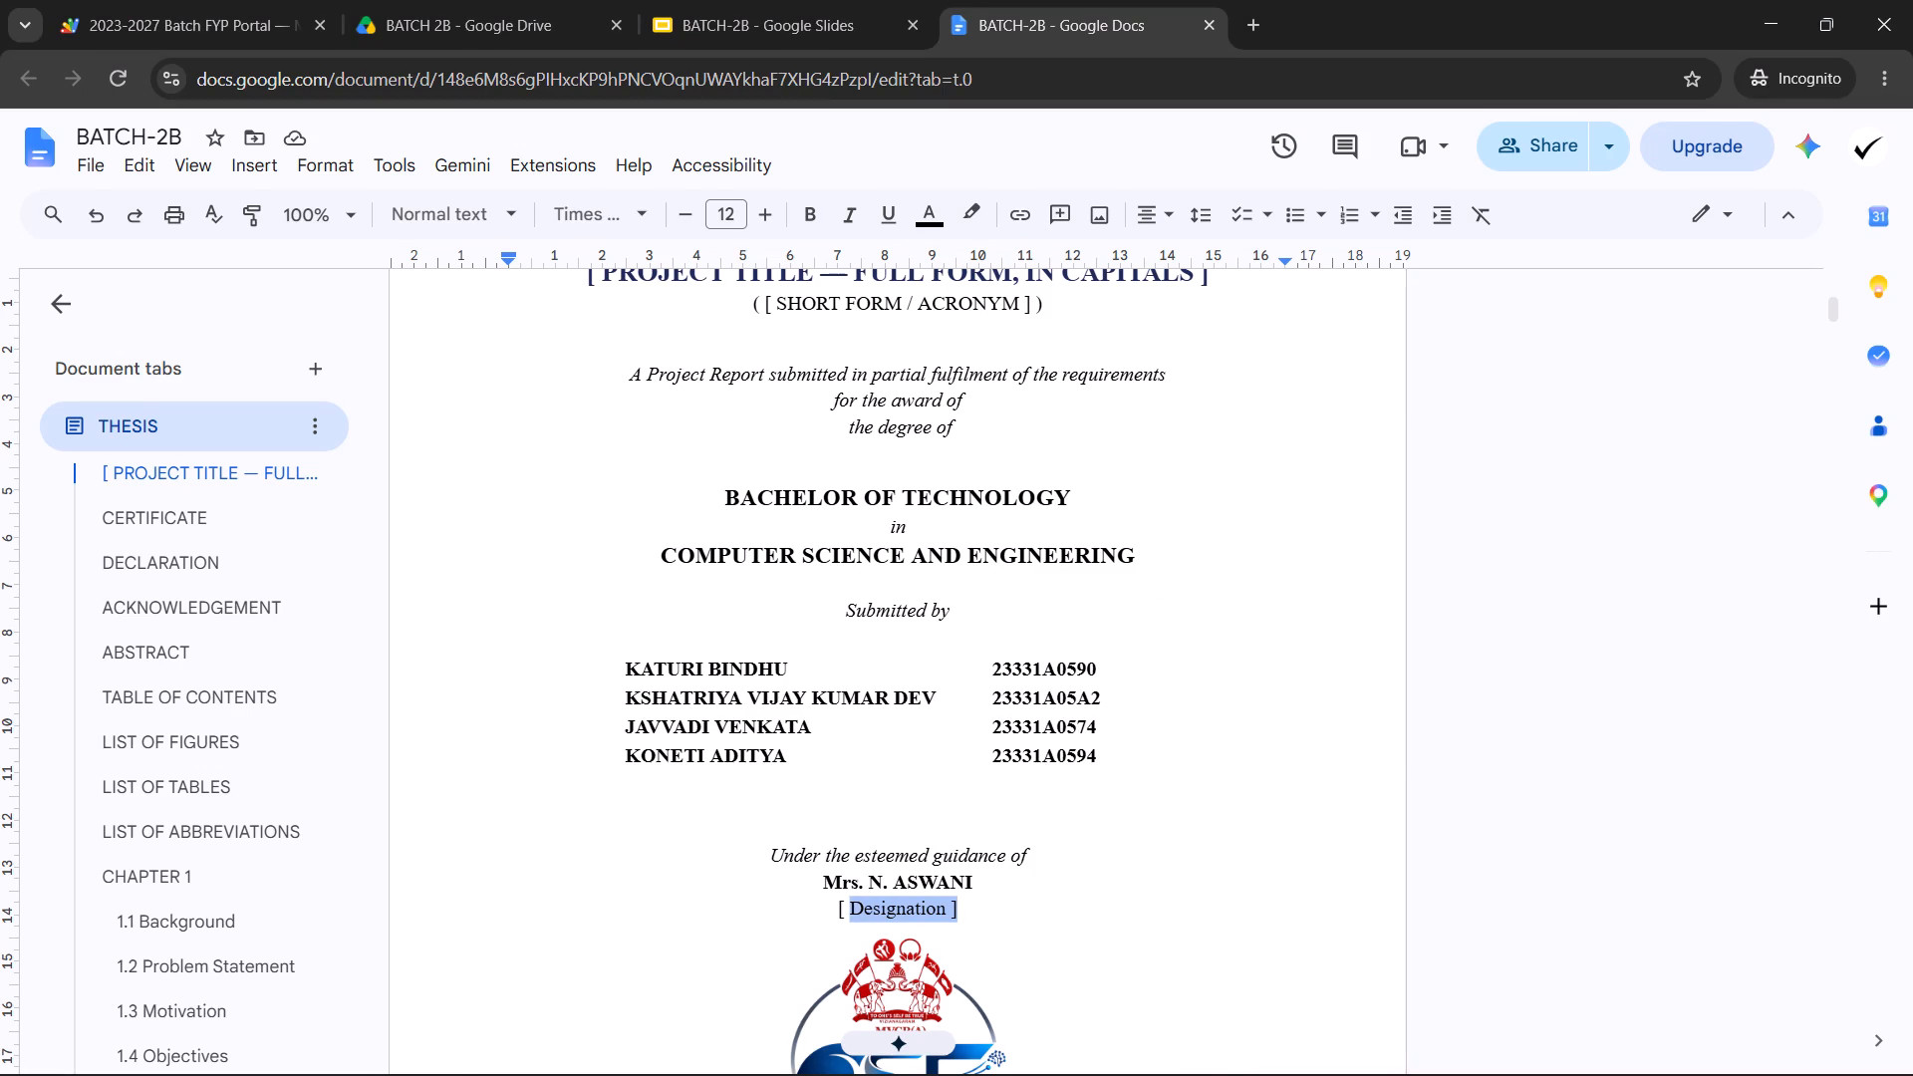
pyautogui.moveTo(841, 902); pyautogui.dragTo(835, 899)
pyautogui.hotkey('ctrl', 'v')
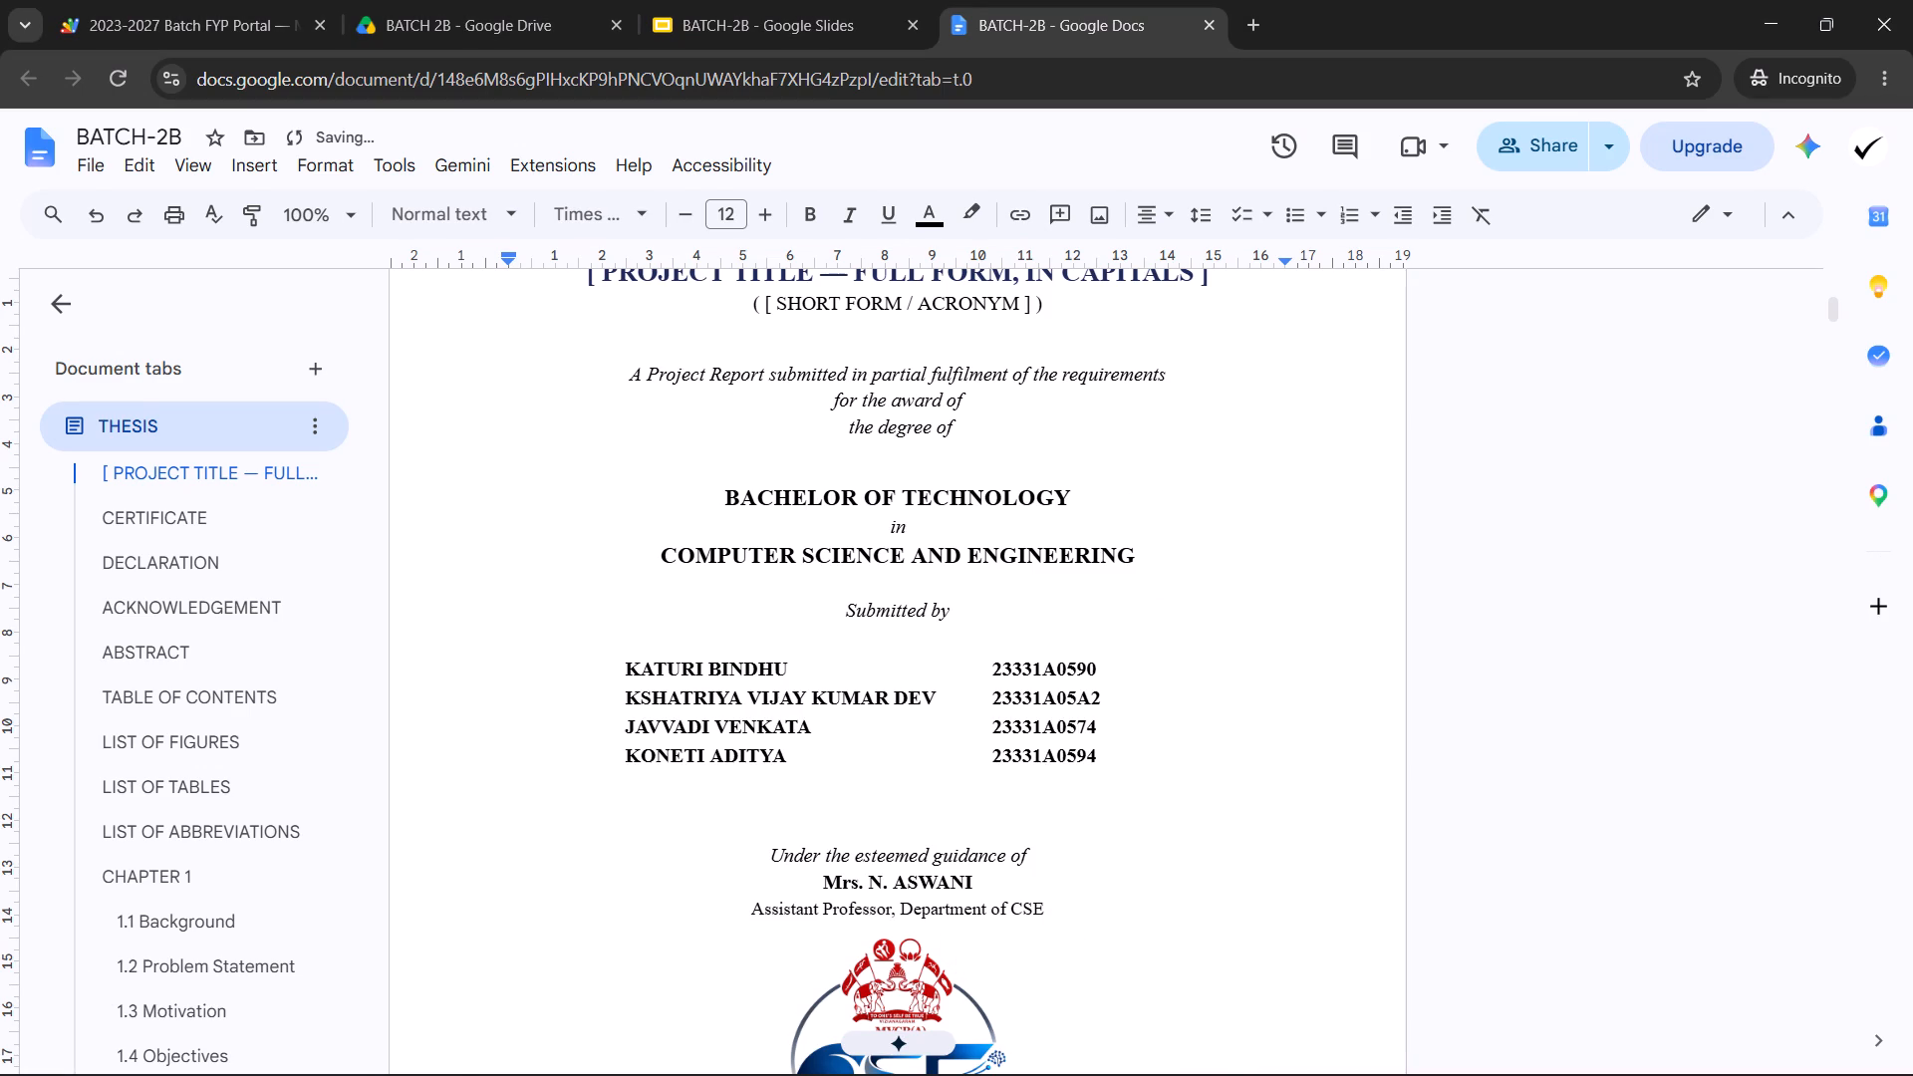
# Review the filled-in title page and compare it with the preceding cover page that has student, guide and designation placeholders.
pyautogui.scroll(-5, 1466, 746)
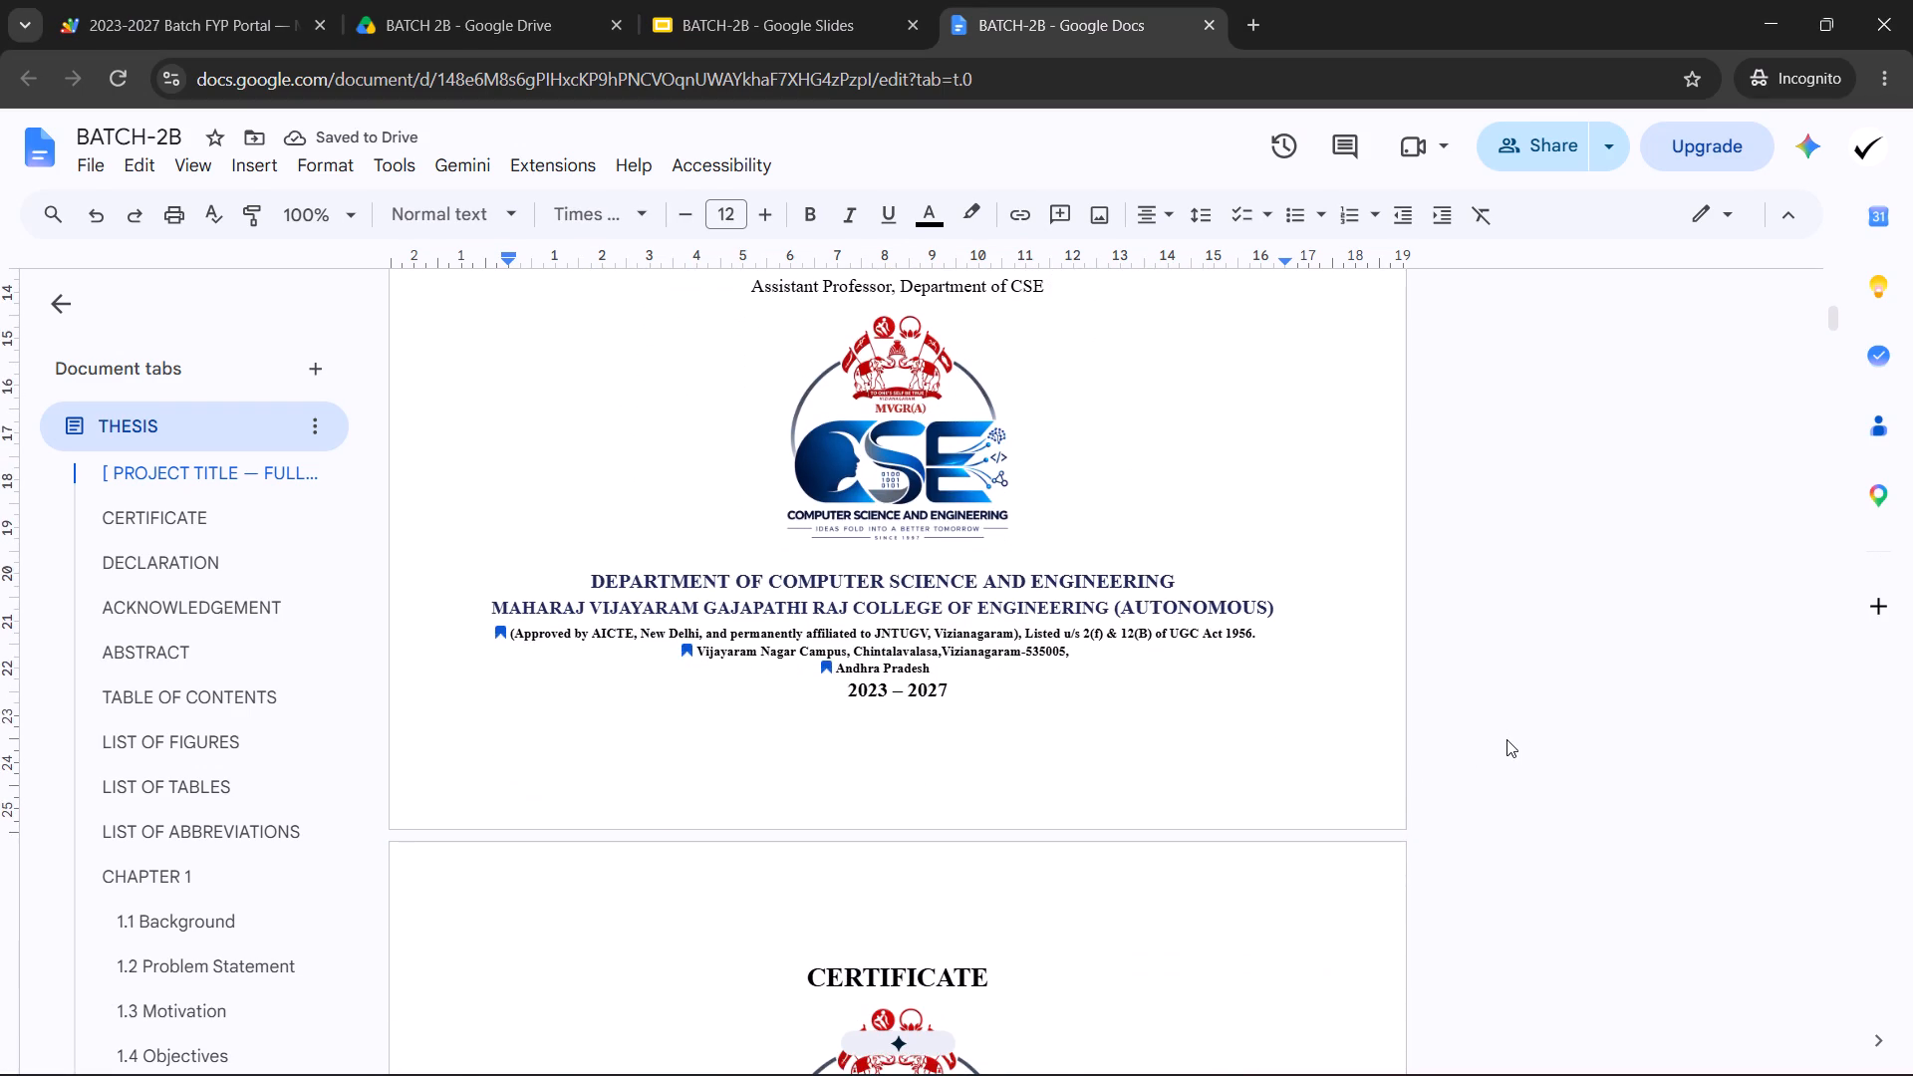
pyautogui.scroll(6, 1497, 757)
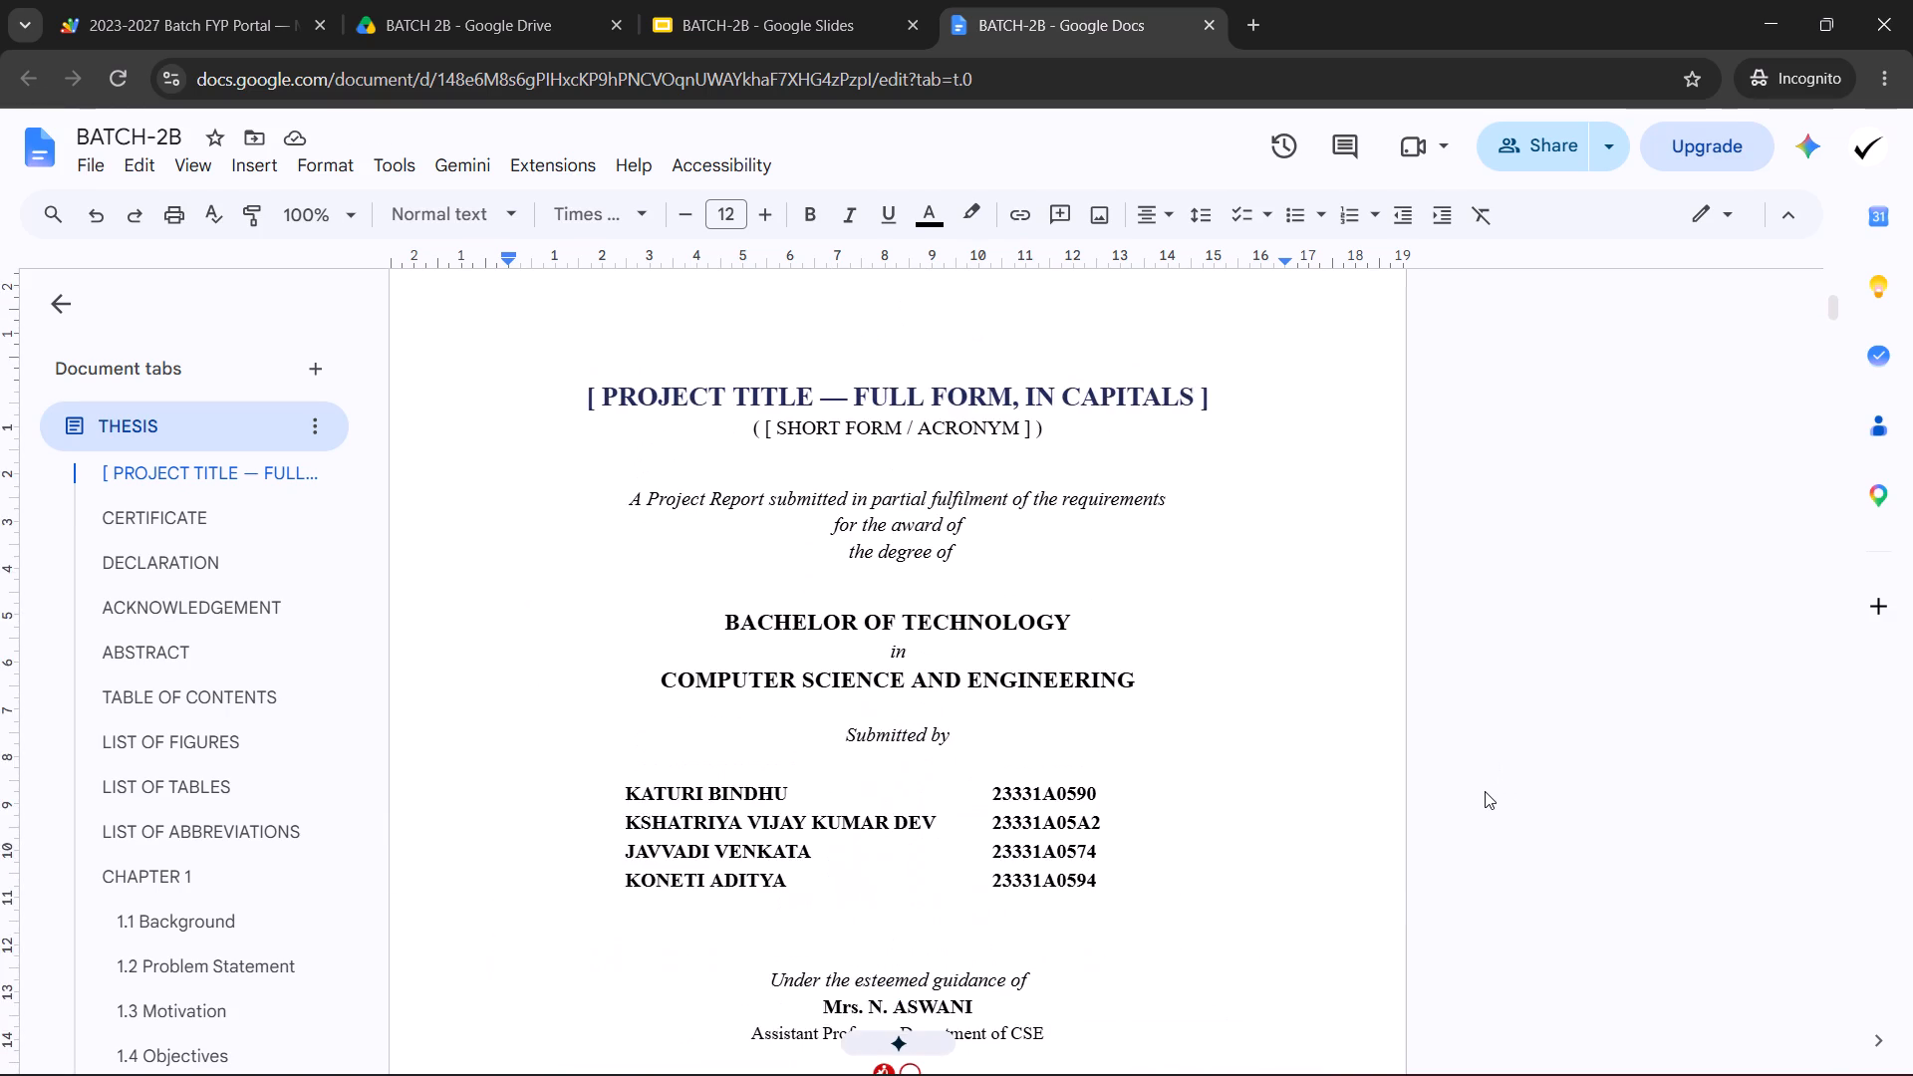
pyautogui.scroll(6, 1484, 793)
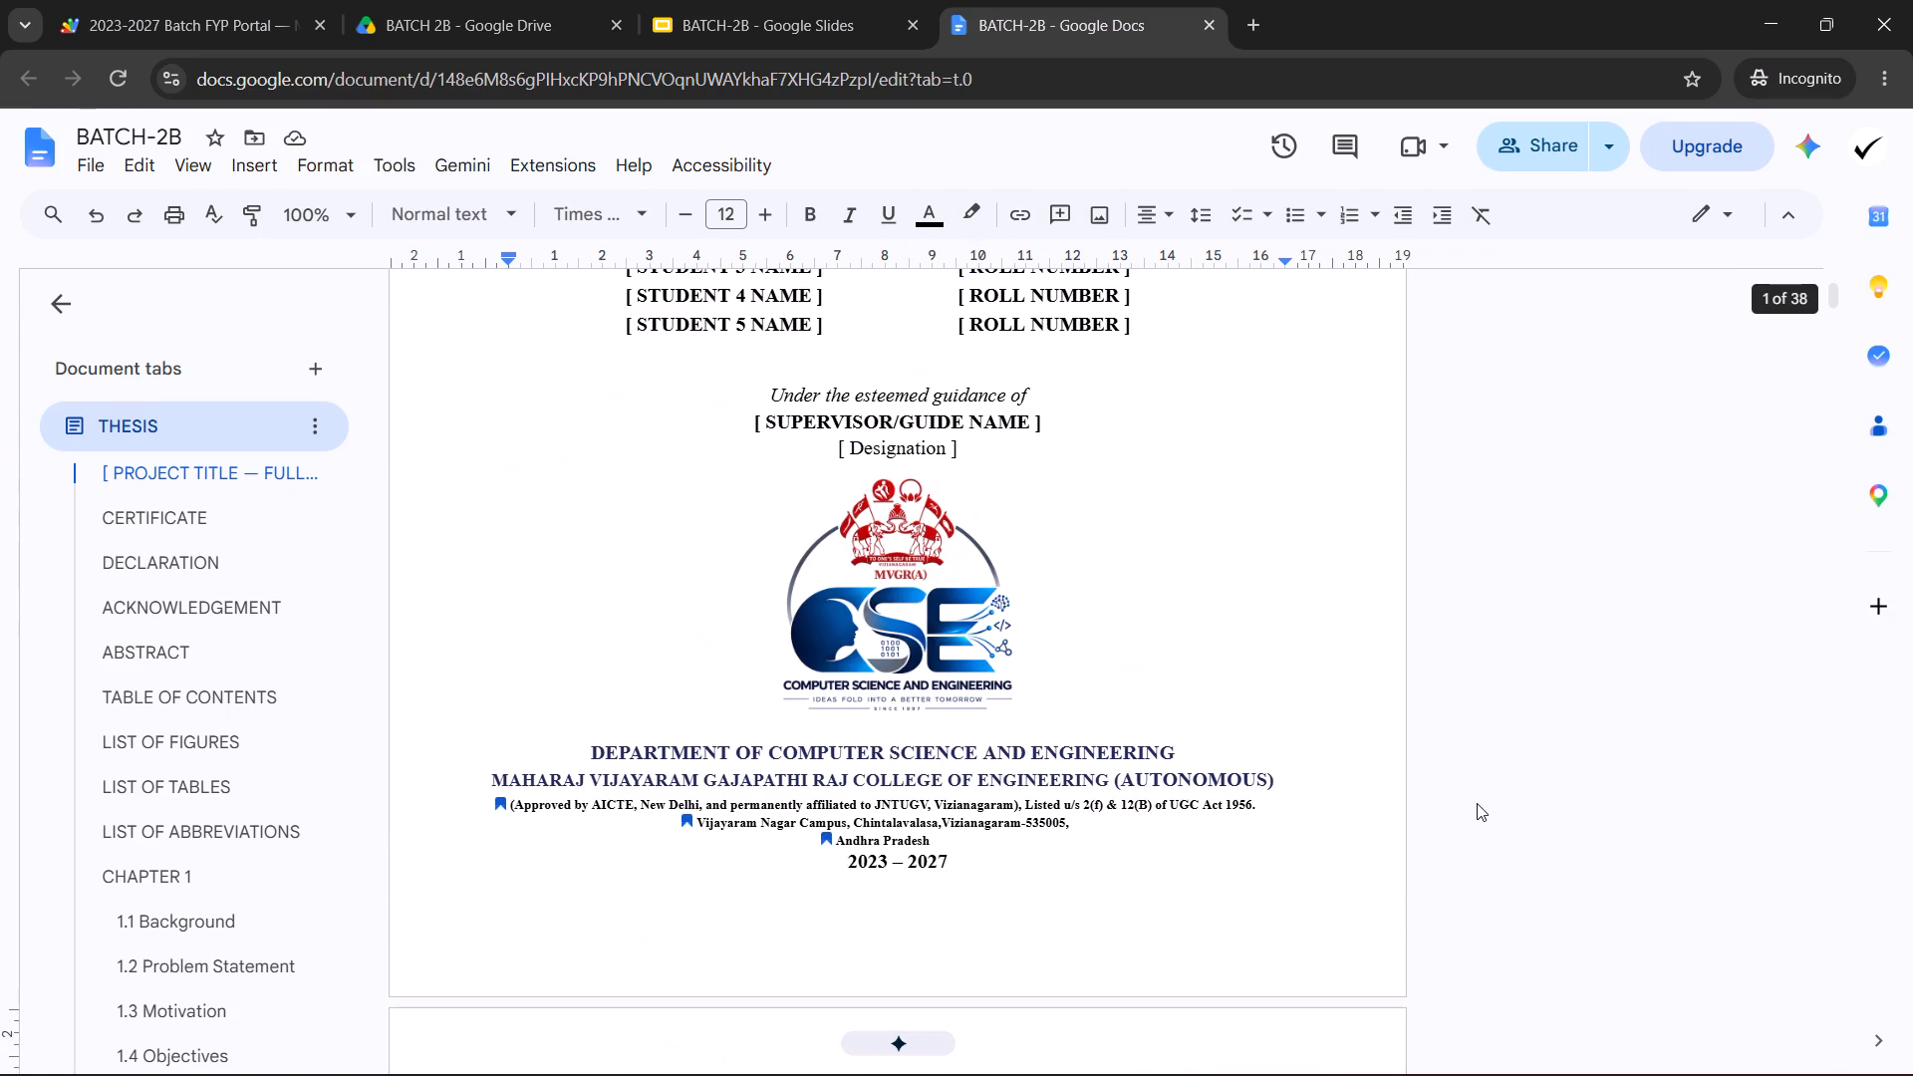
pyautogui.scroll(9, 1445, 804)
pyautogui.scroll(-5, 1430, 829)
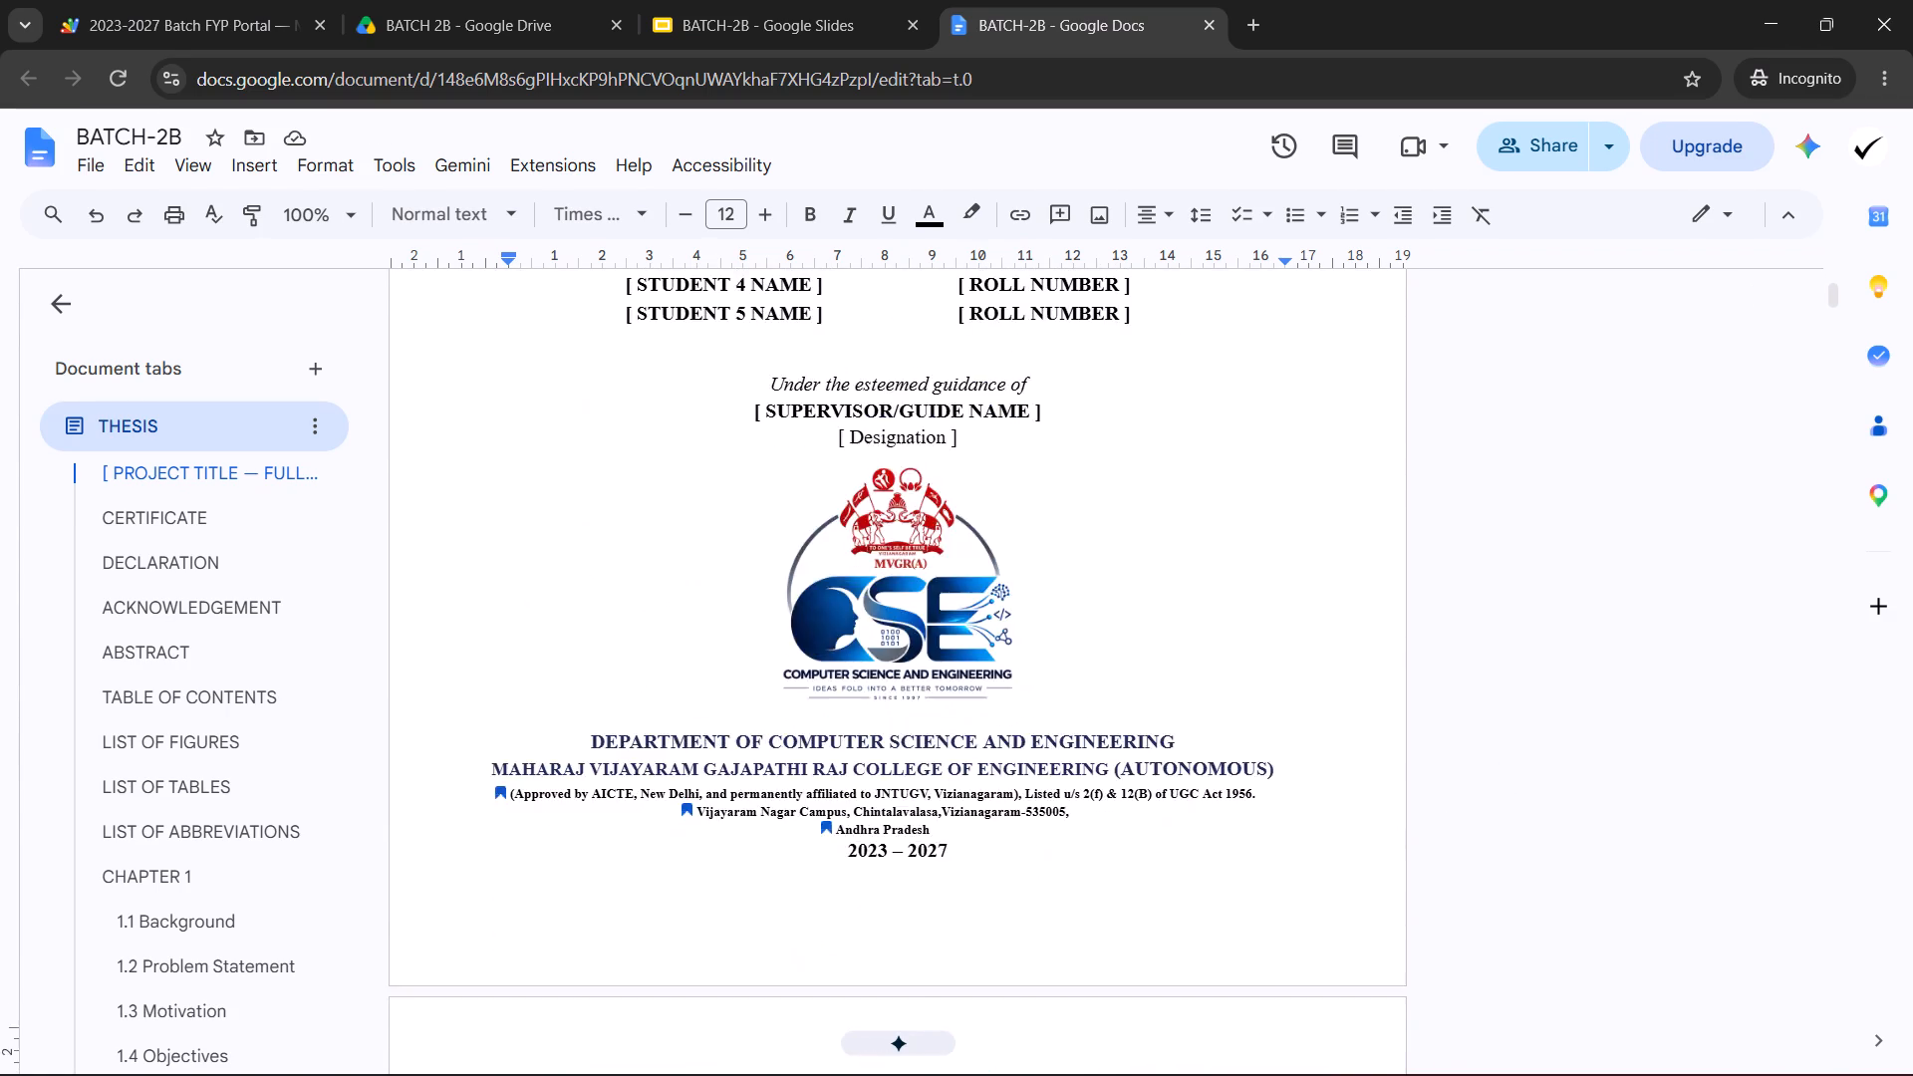
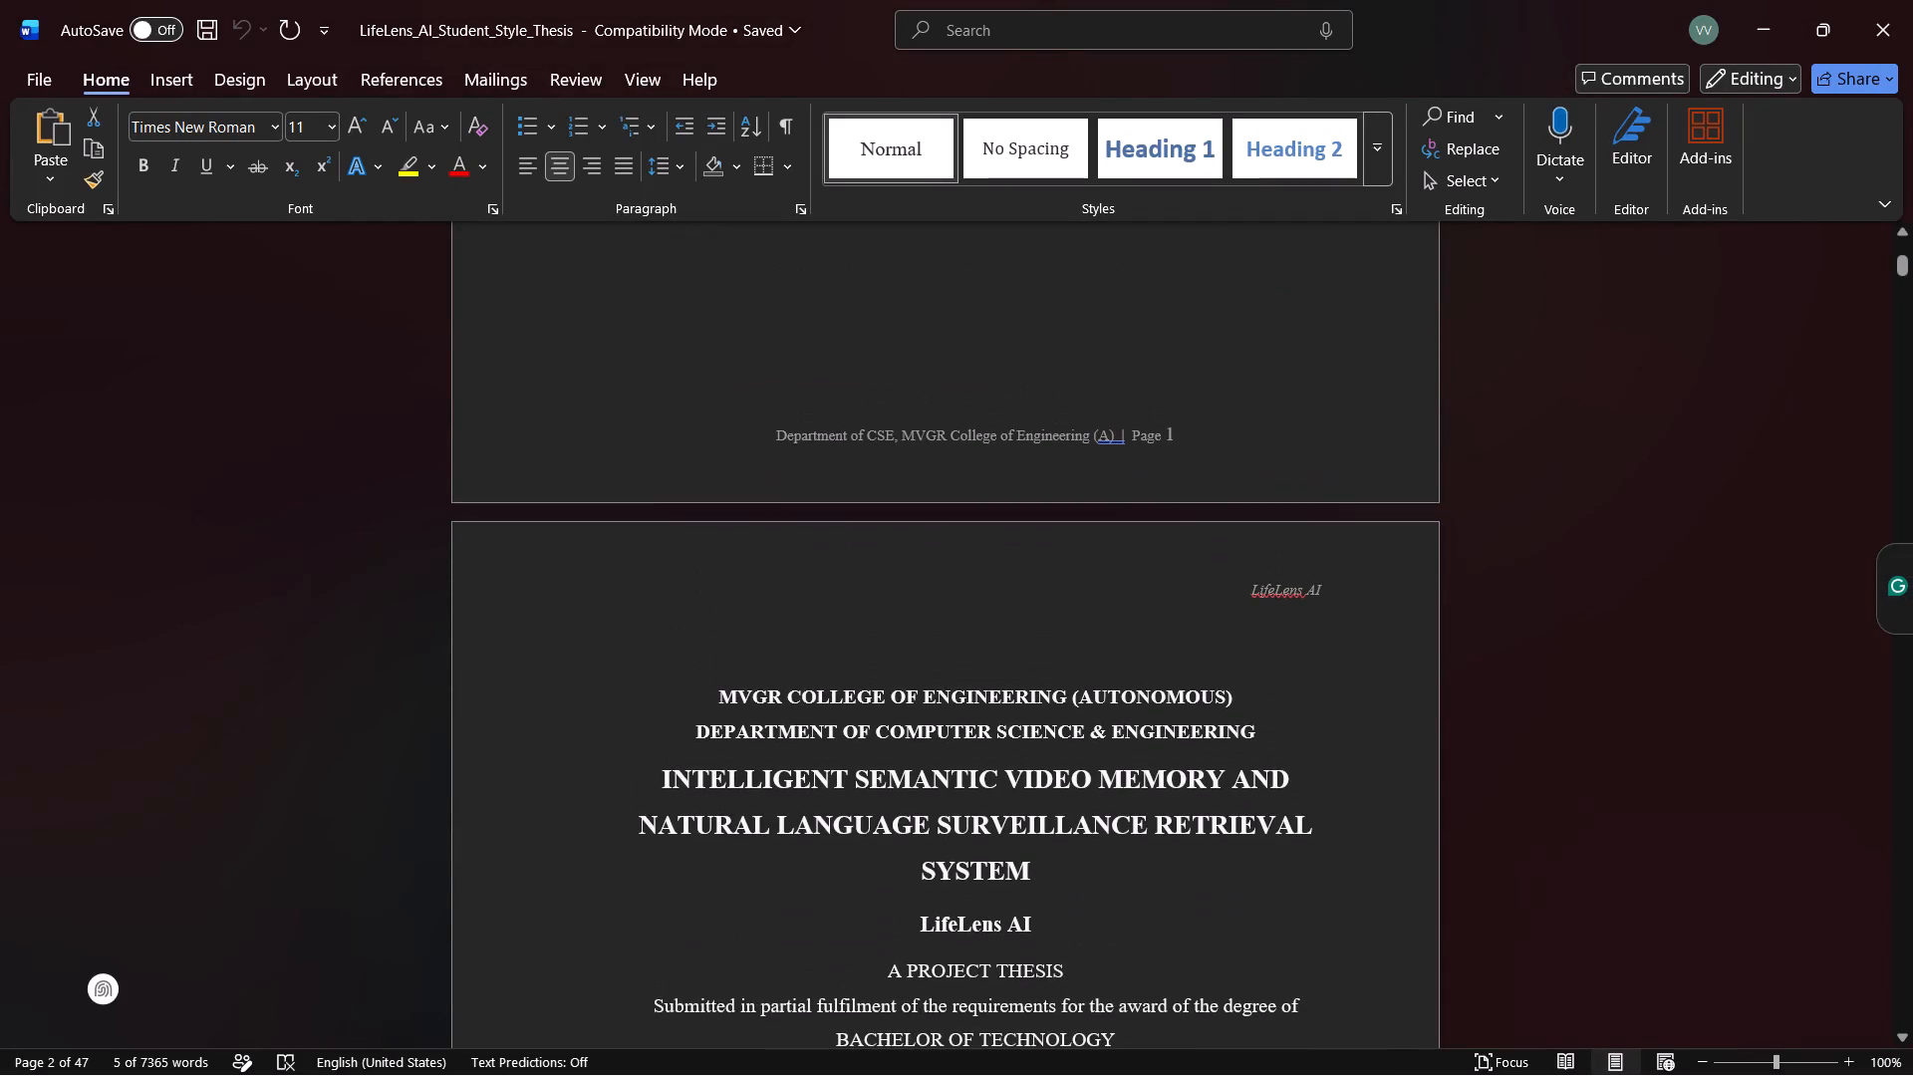
# Copy the full project title "INTELLIGENT SEMANTIC VIDEO MEMORY AND NATURAL LANGUAGE SURVEILLANCE RETRIEVAL SYSTEM" from the first page of the LifeLens AI thesis.
pyautogui.scroll(4, 1170, 822)
pyautogui.scroll(6, 1124, 616)
pyautogui.scroll(5, 1117, 799)
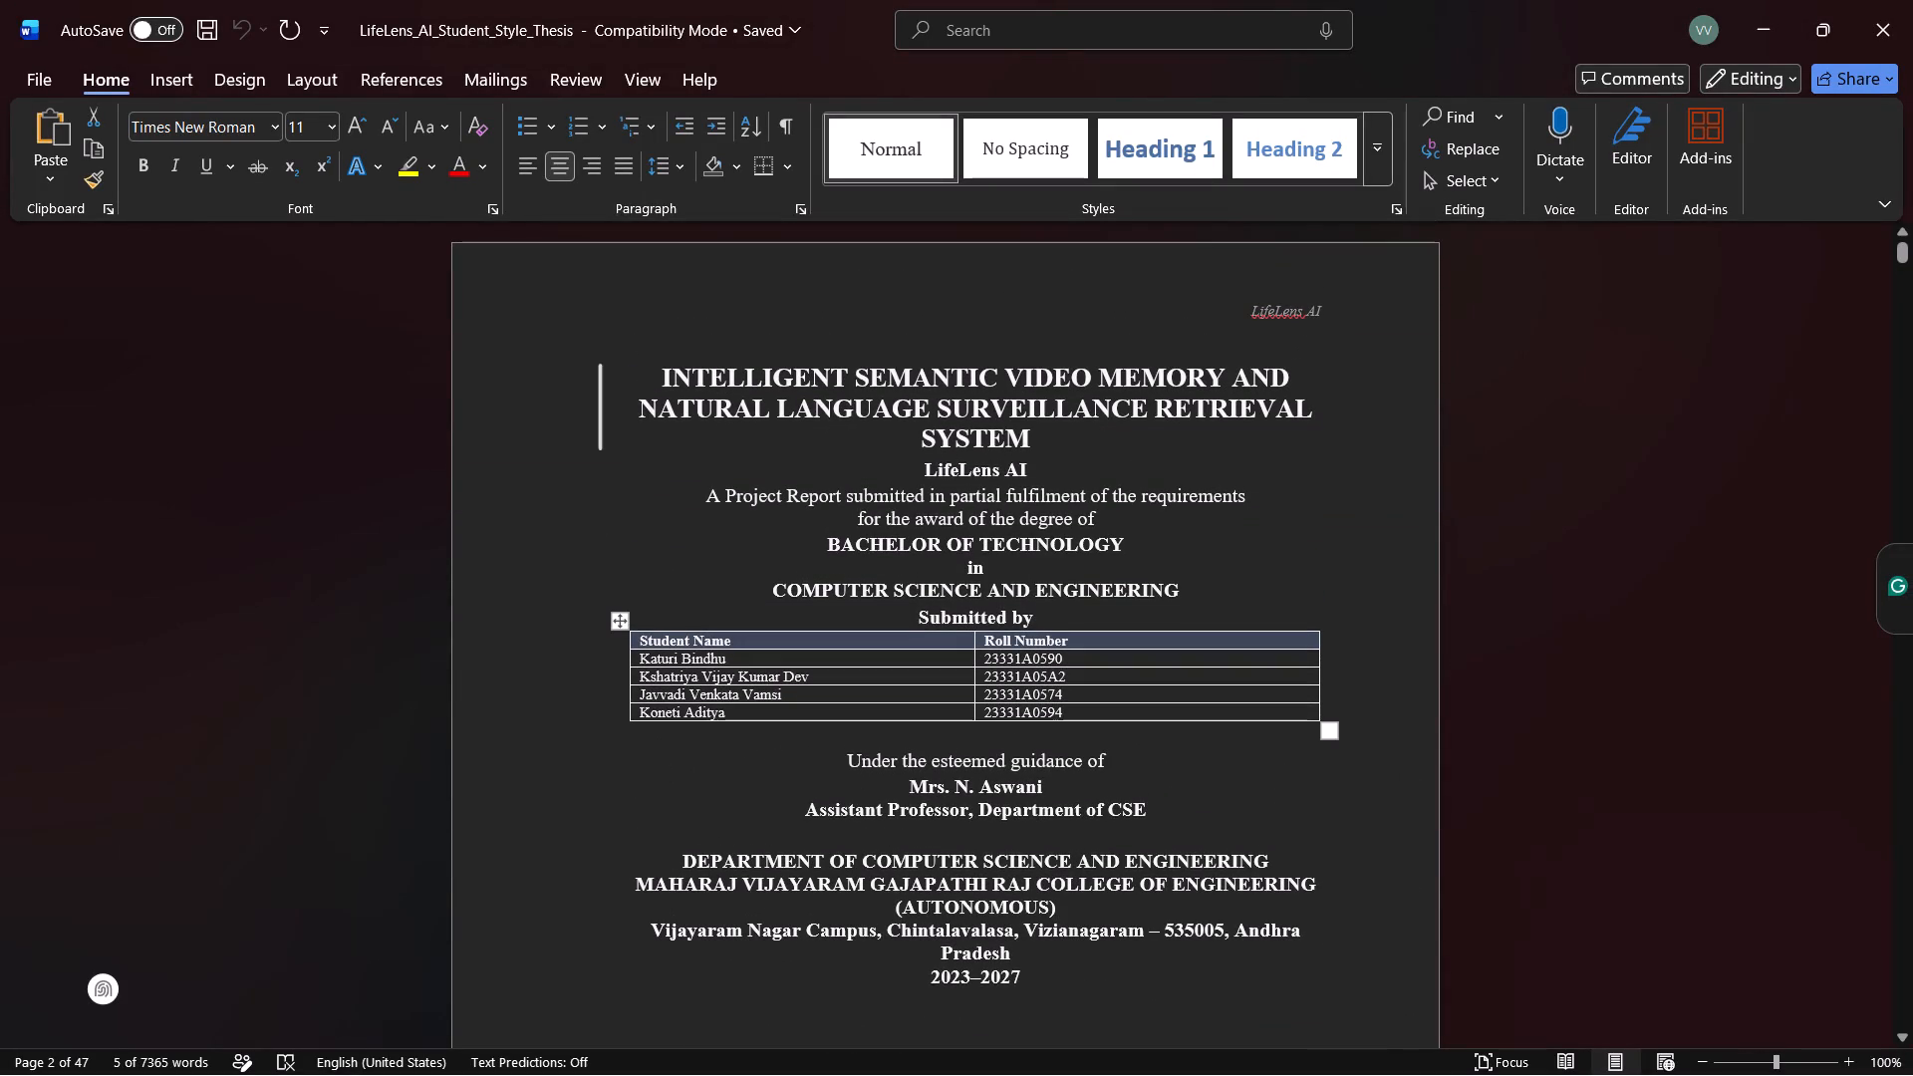
pyautogui.moveTo(659, 378); pyautogui.dragTo(1208, 416)
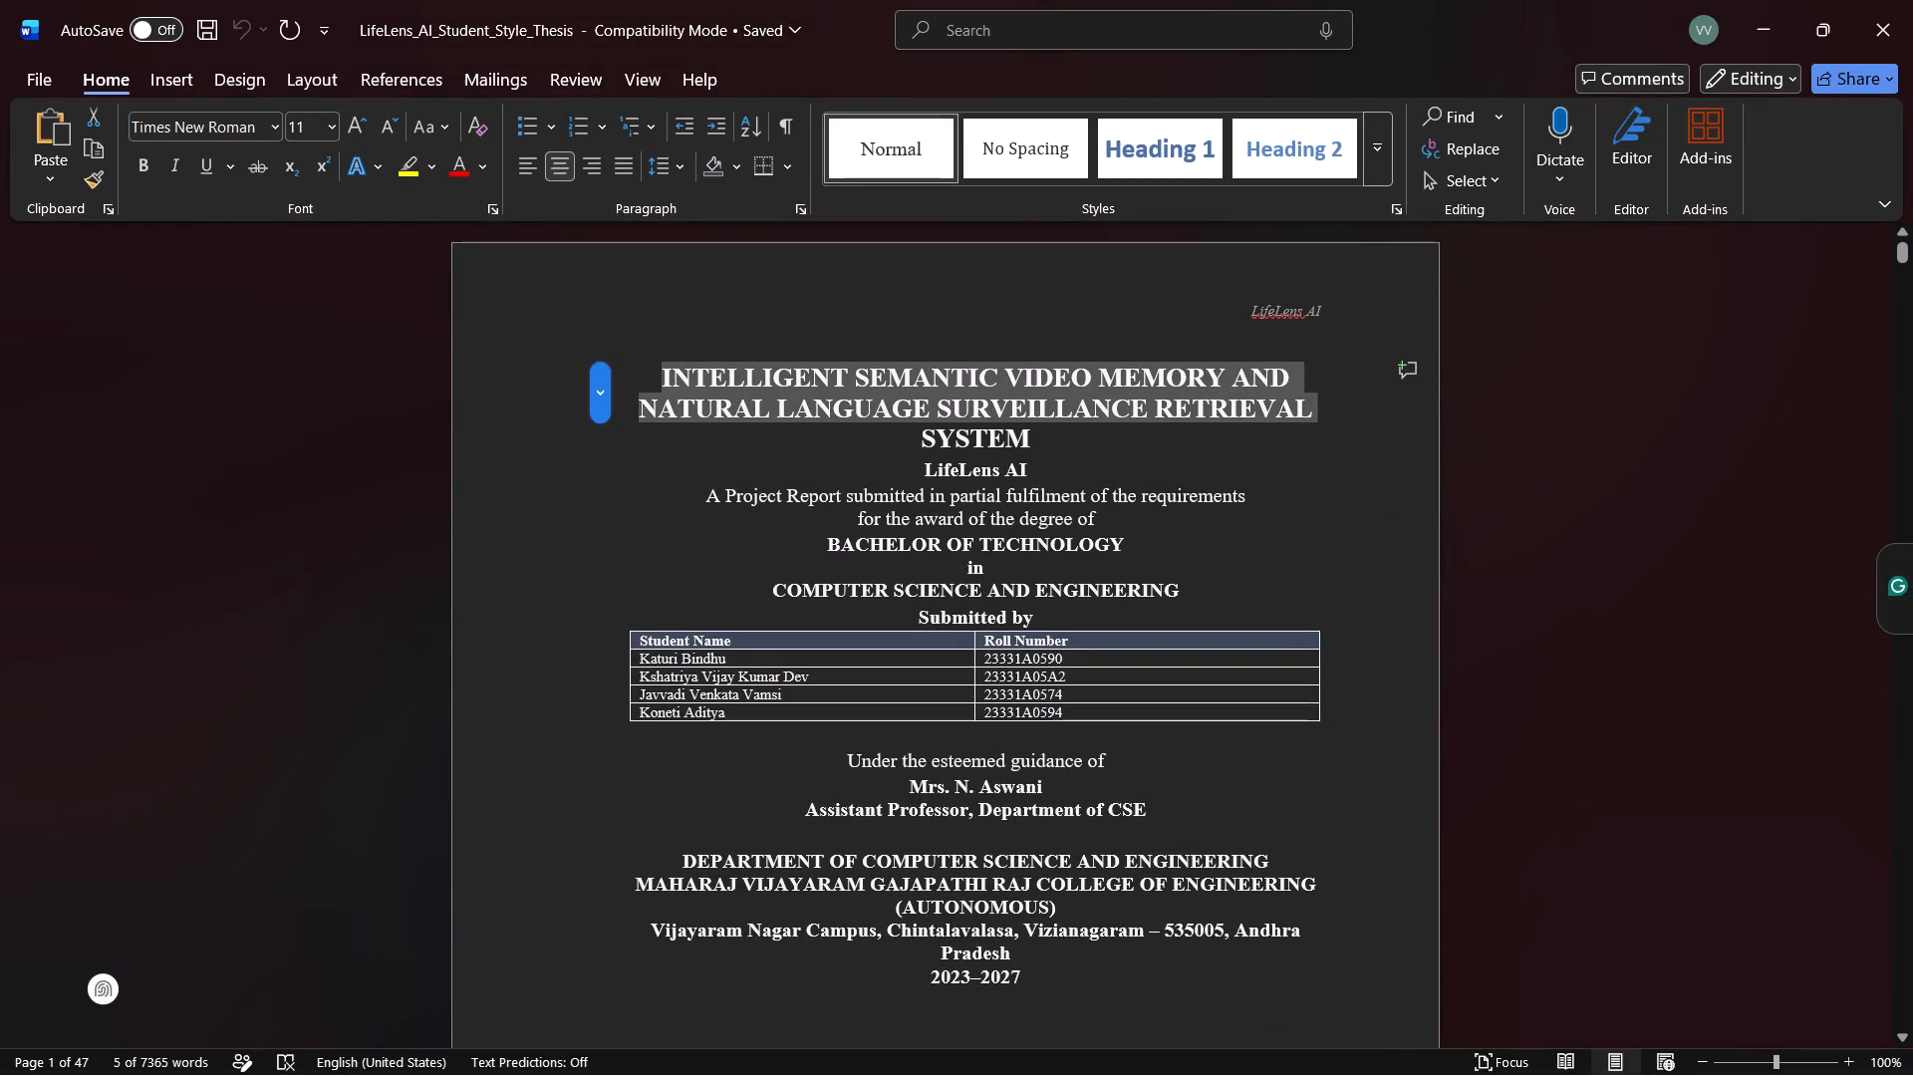
pyautogui.moveTo(1208, 416); pyautogui.dragTo(1262, 417)
pyautogui.click(1037, 448)
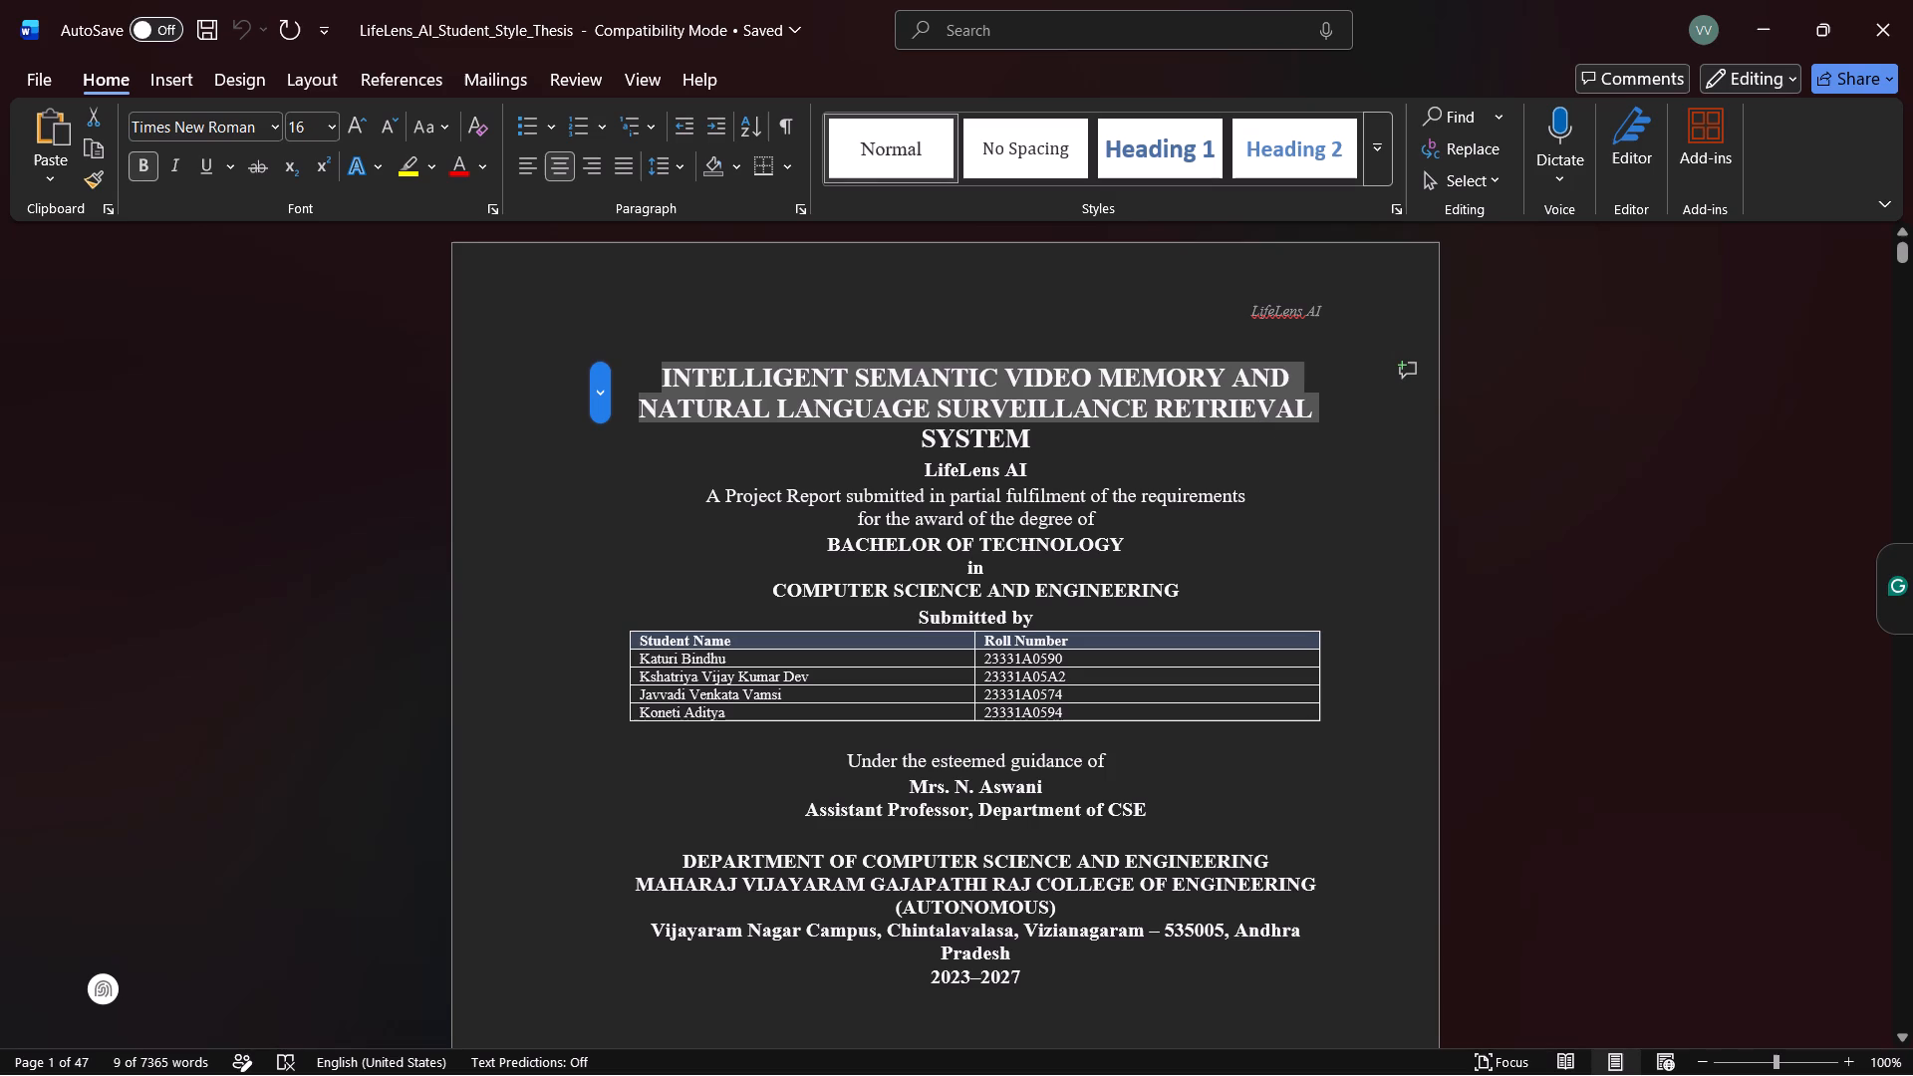
pyautogui.moveTo(1049, 442); pyautogui.dragTo(657, 365)
pyautogui.hotkey('ctrl', 'c')
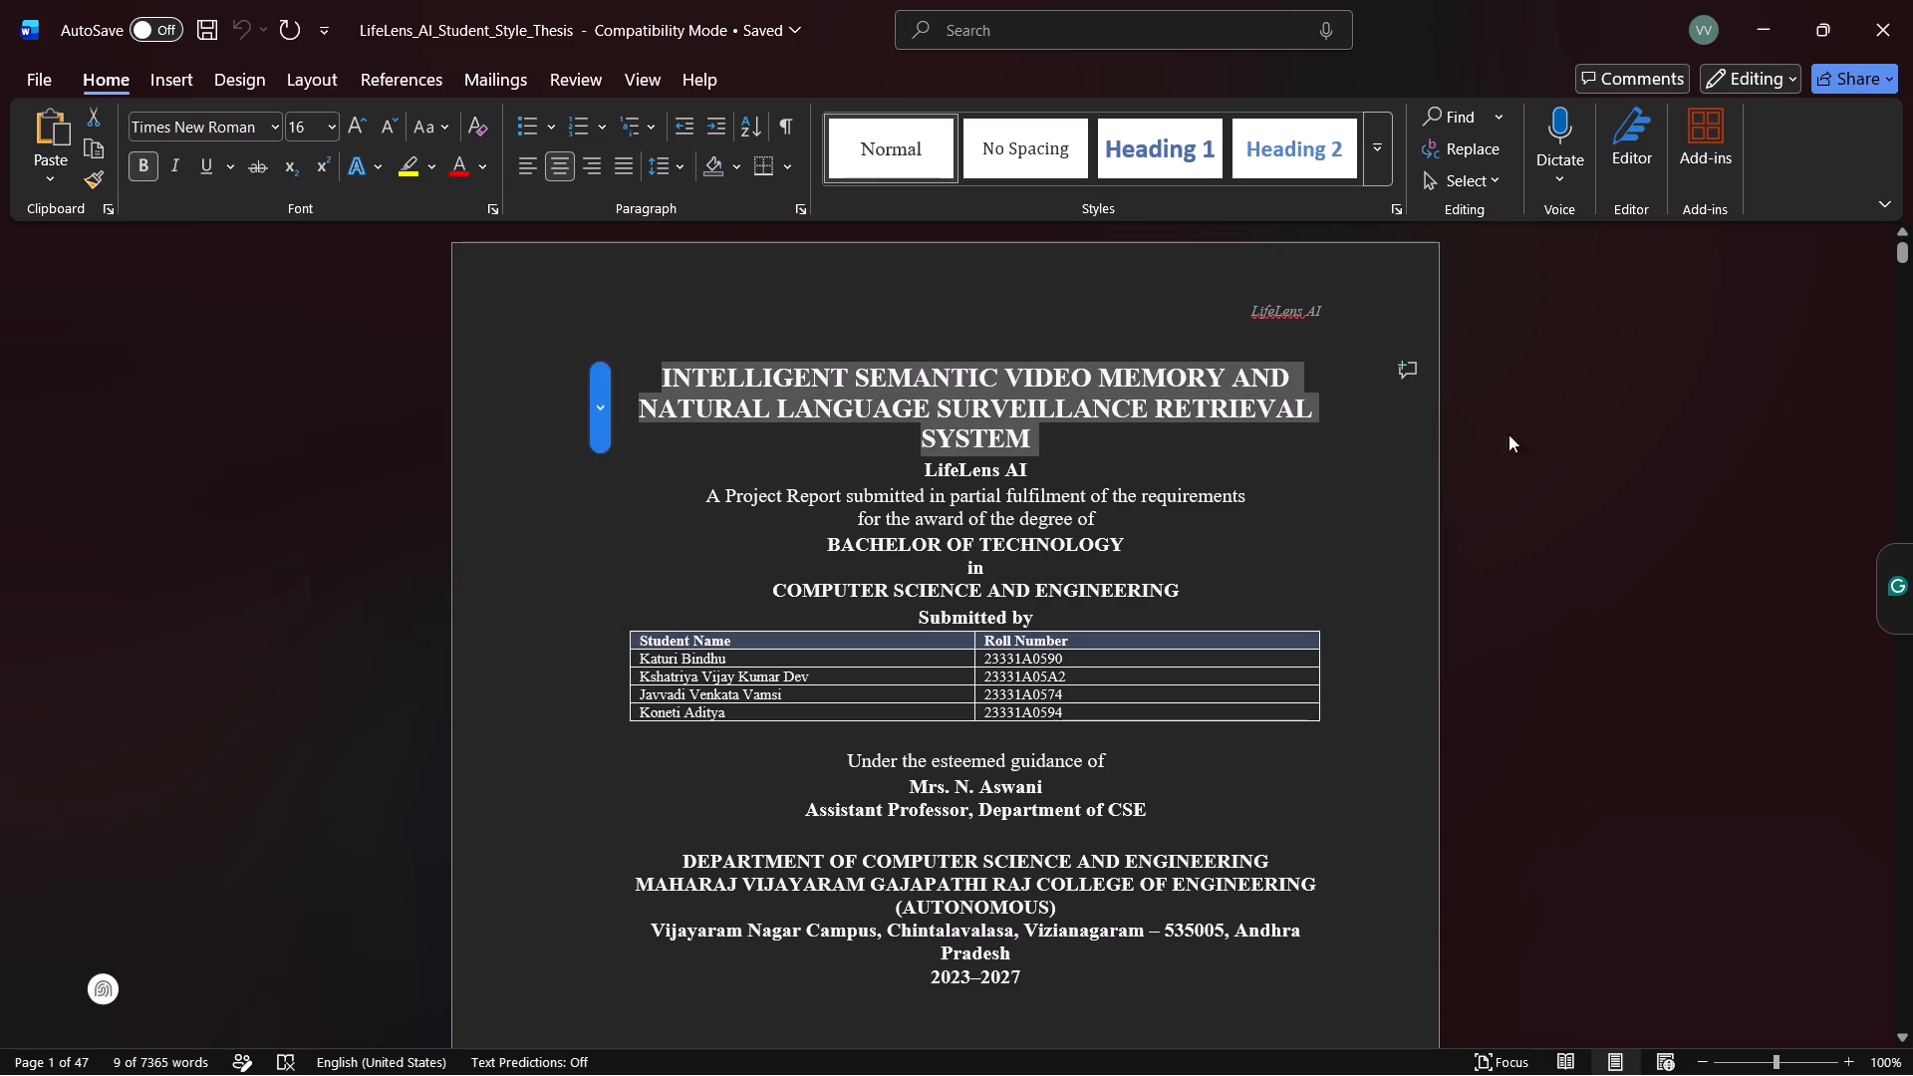
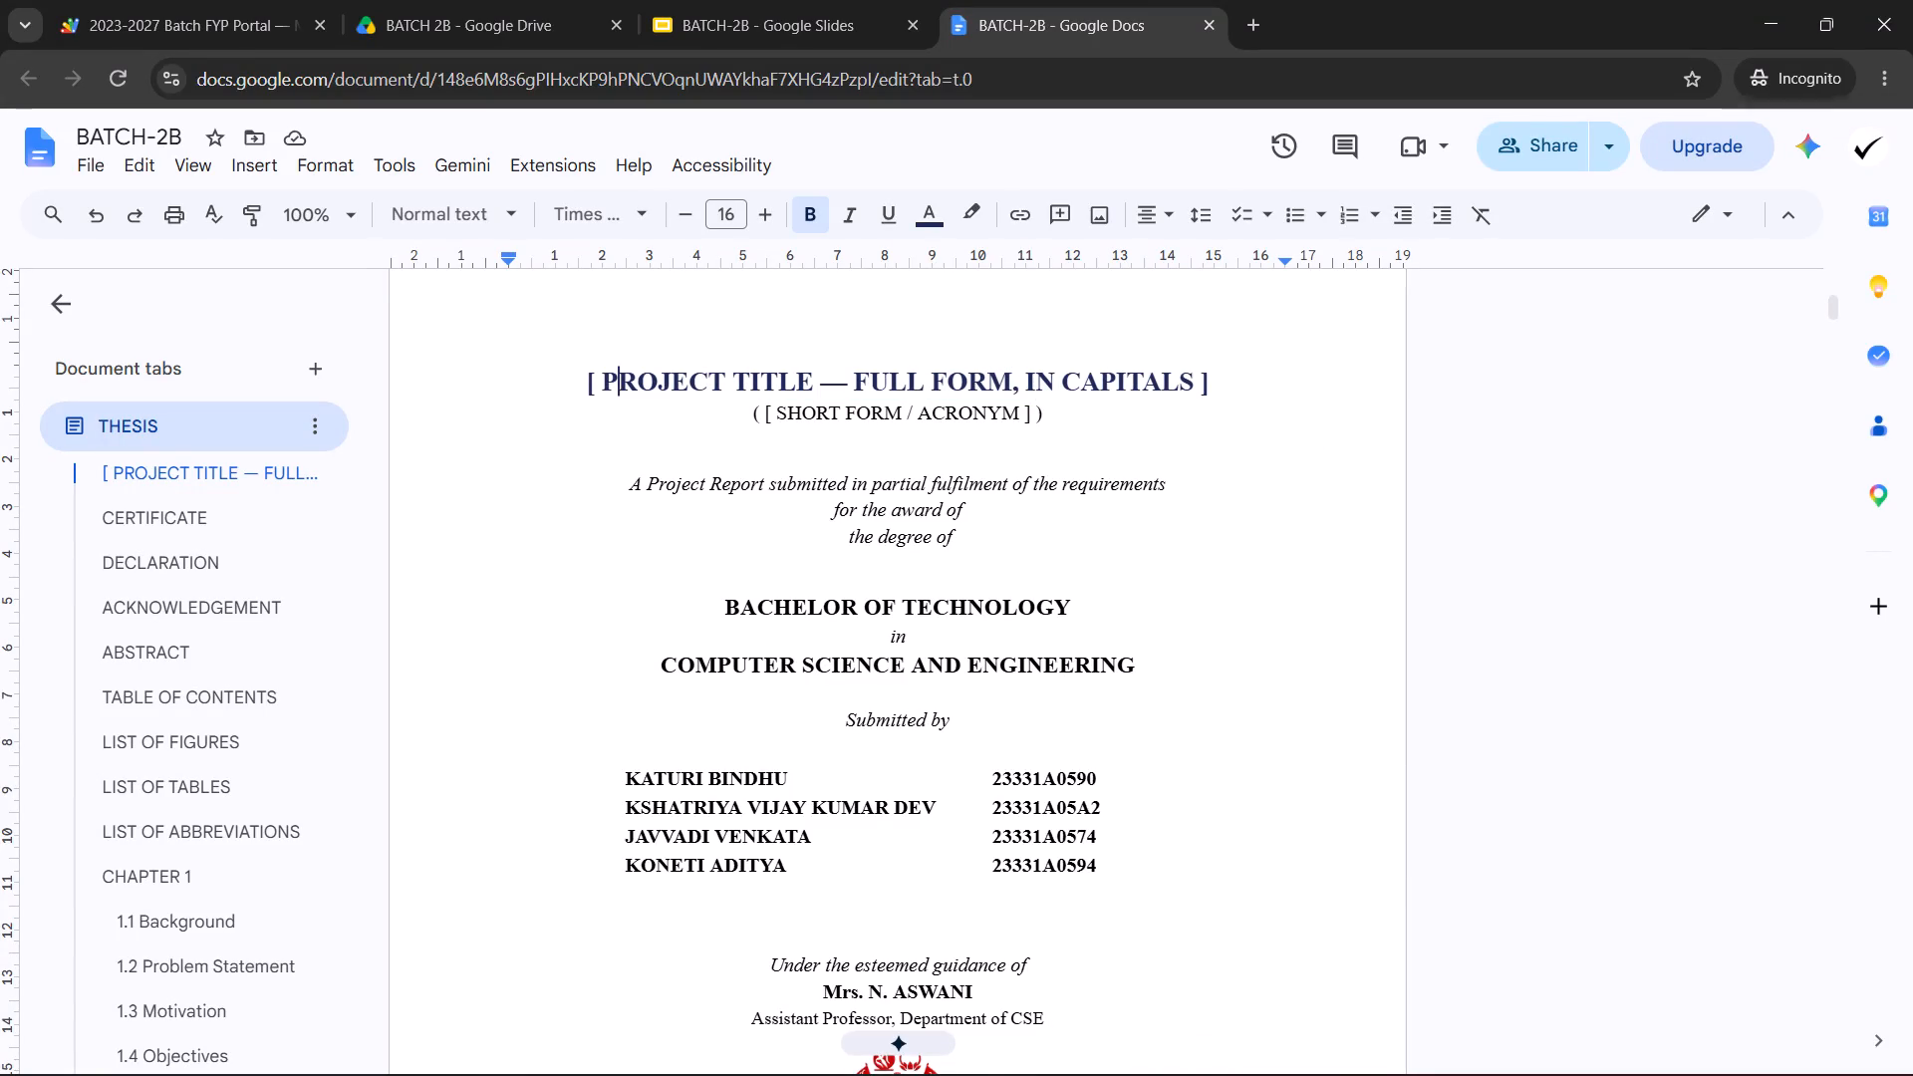
# Select the "[ PROJECT TITLE — FULL FORM, IN CAPITALS ]" placeholder on the thesis title page for replacement with the copied title.
pyautogui.moveTo(1215, 383); pyautogui.dragTo(707, 363)
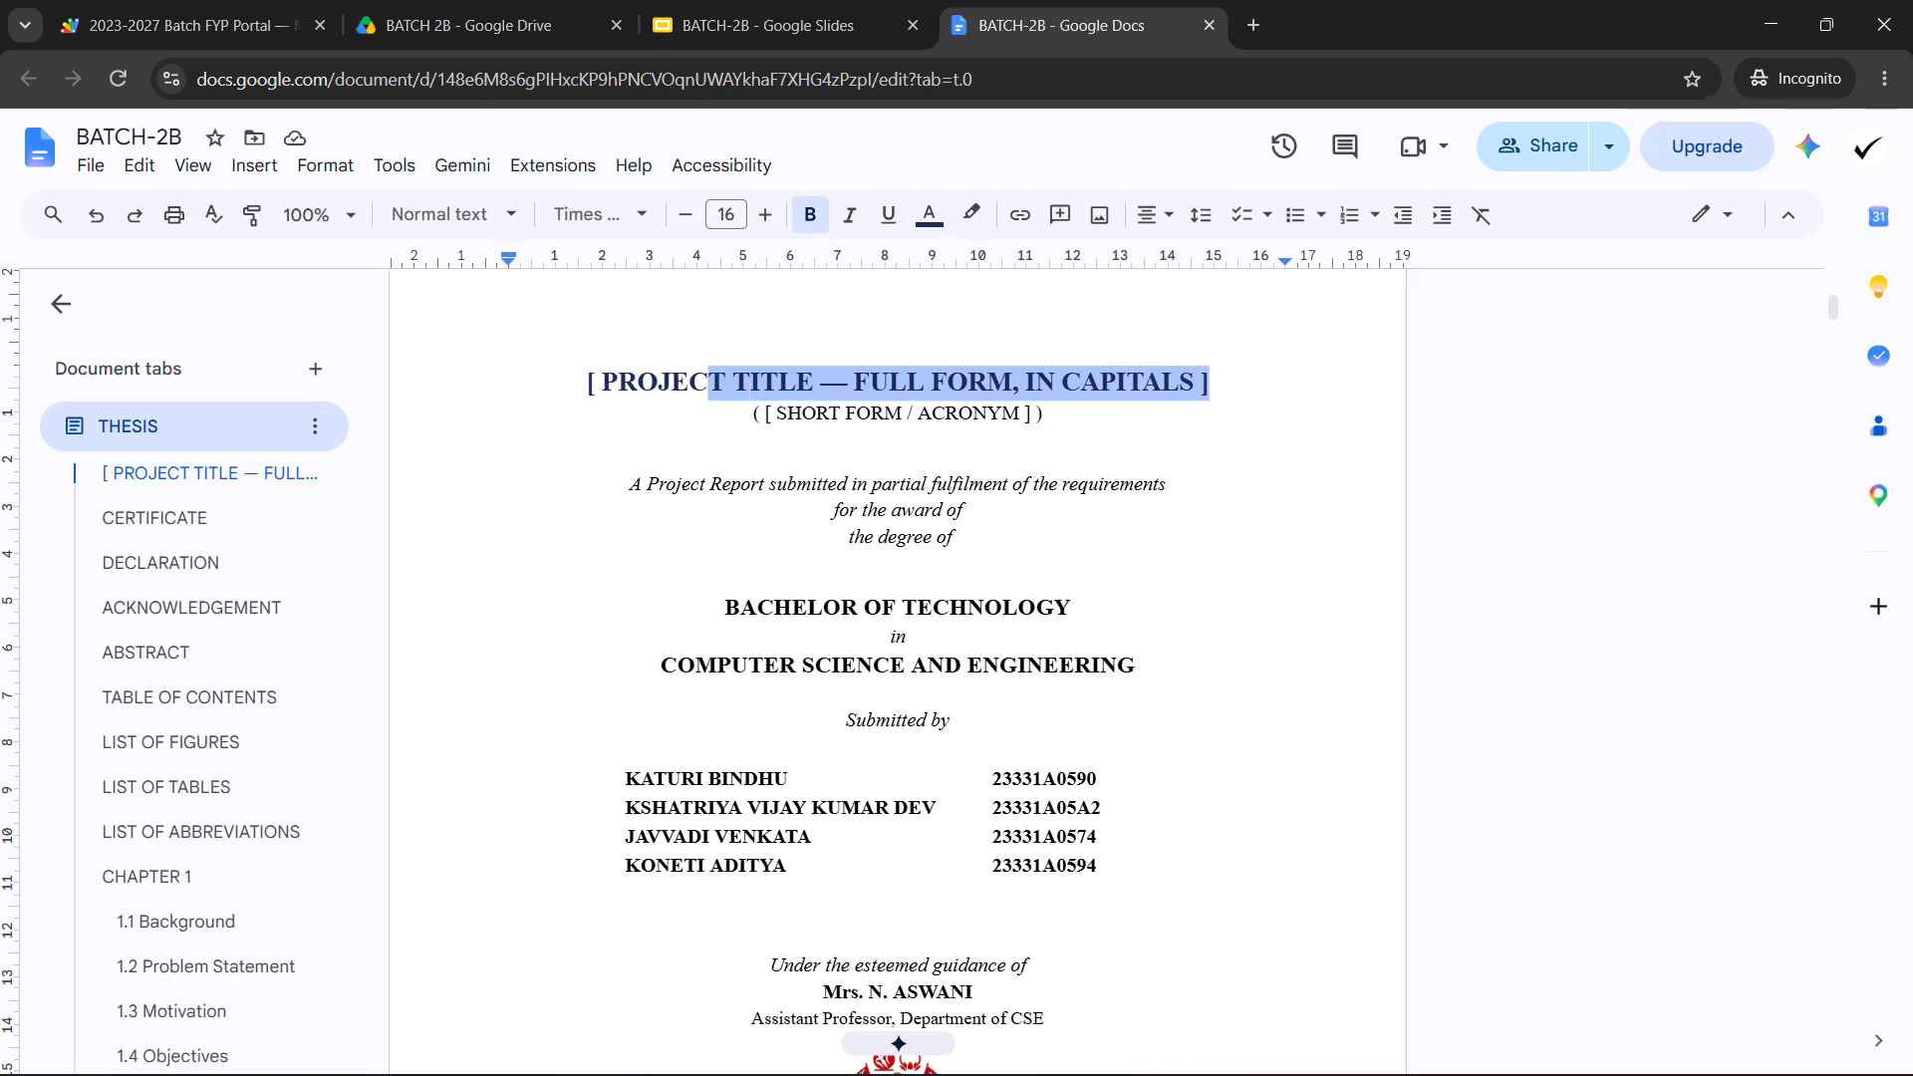
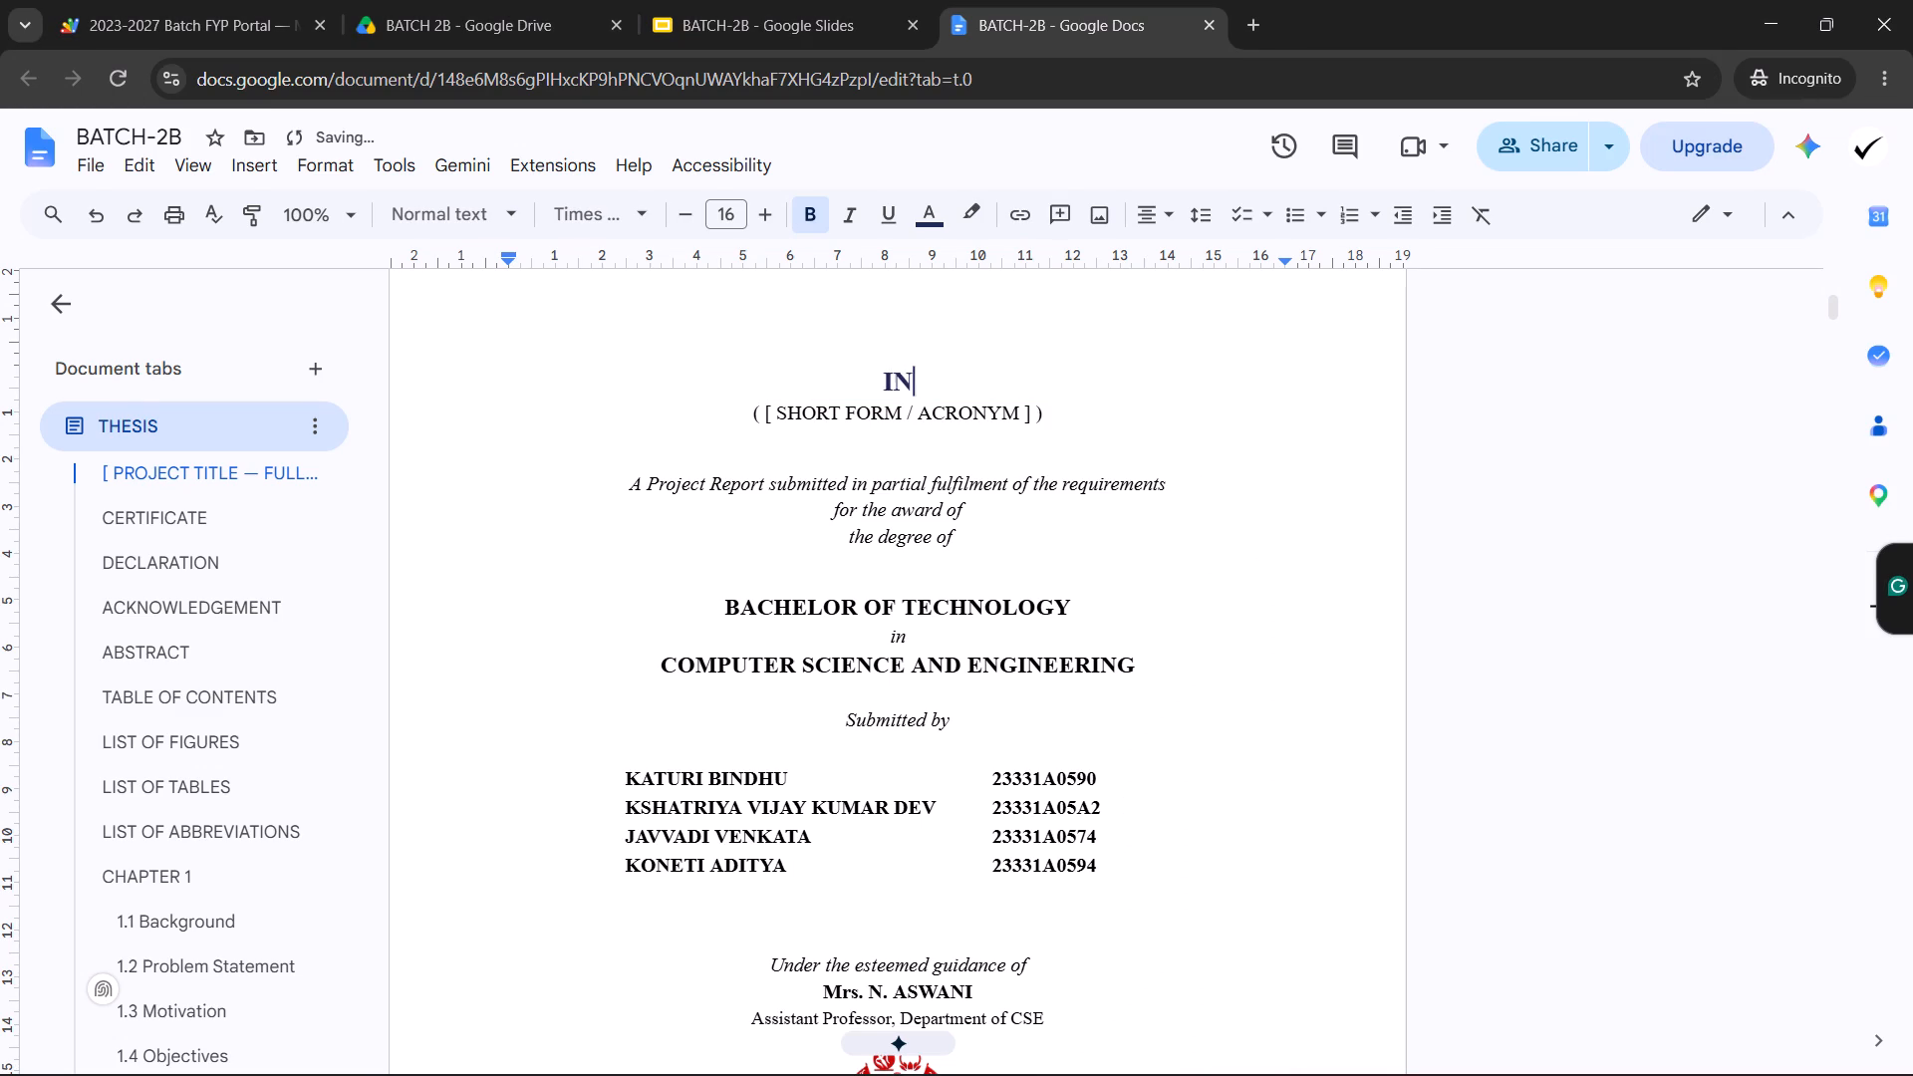
# Enter "INTELLIGENT SEMANTIC VIDEO MEMORY" as the start of the title on the second title page, correcting any misspelling.
pyautogui.write('TELLIGENT')
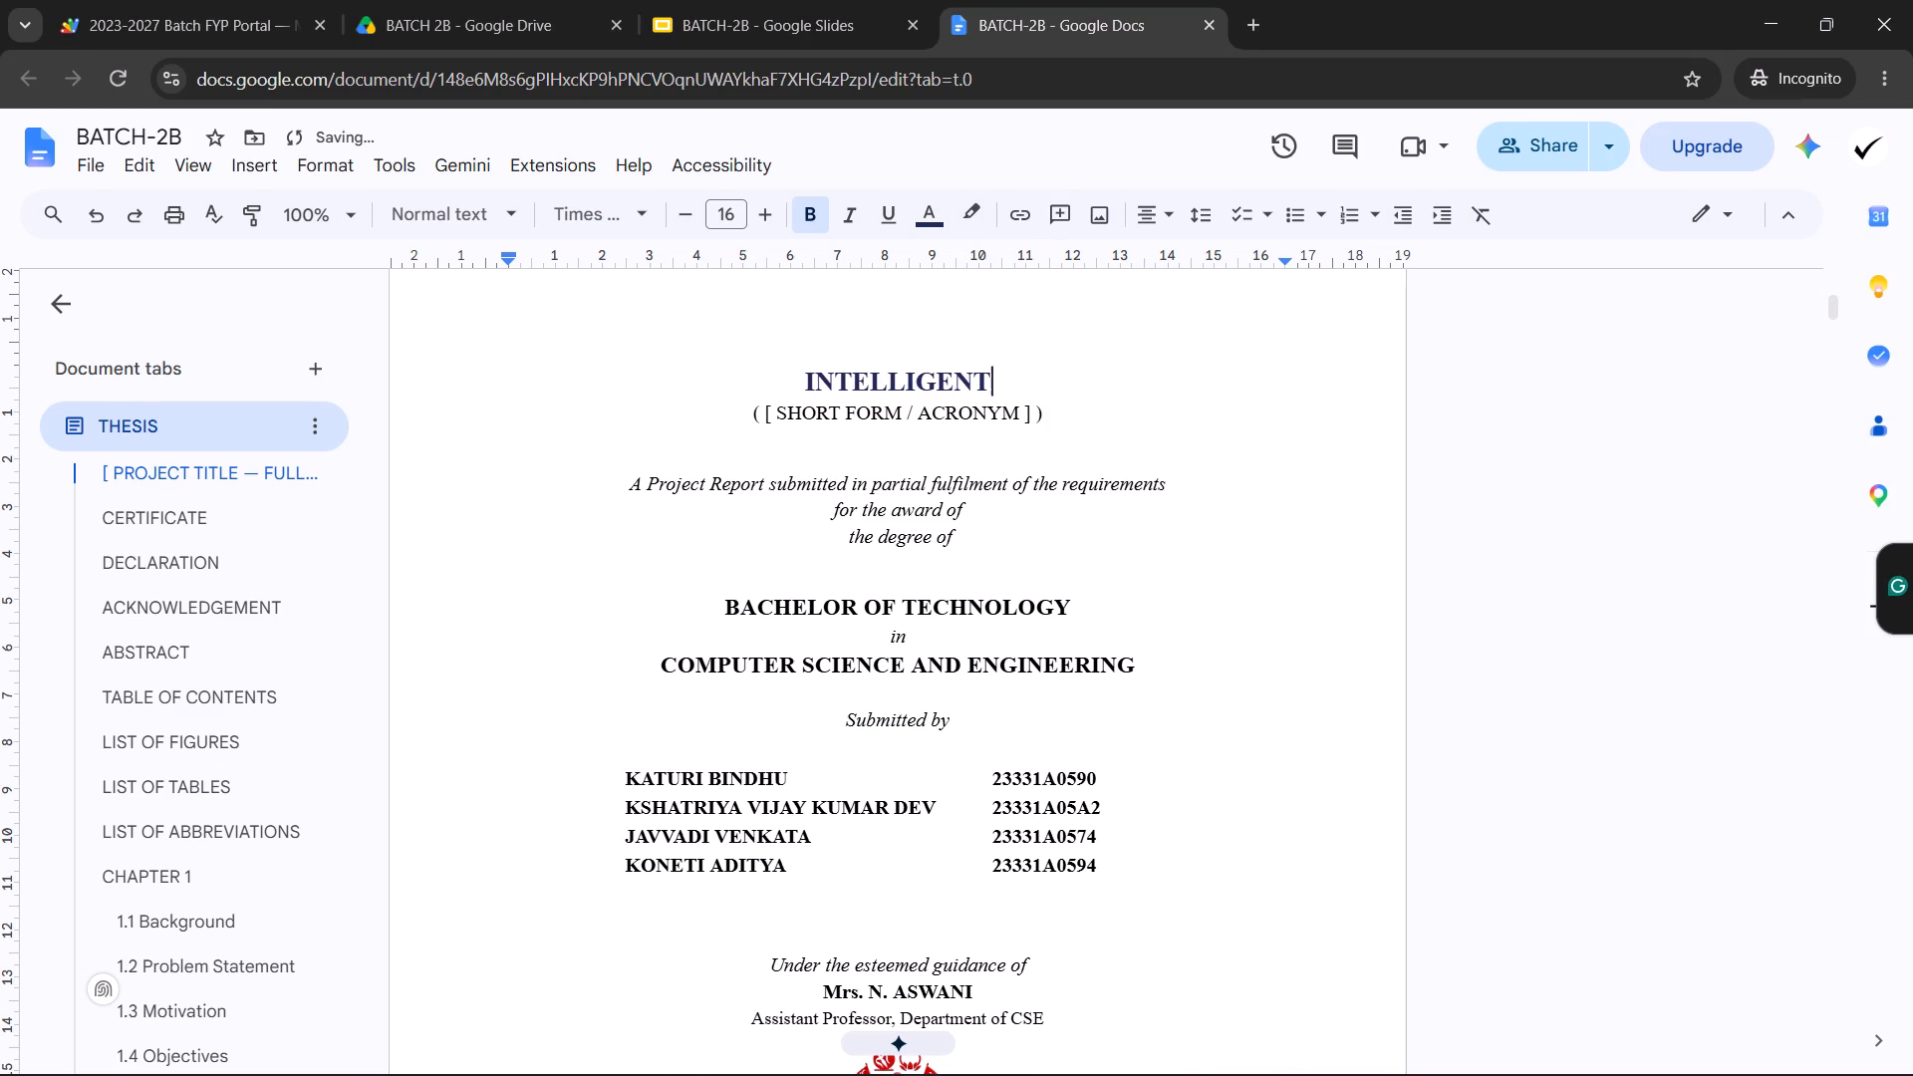
pyautogui.press('space')
pyautogui.write('SEMANTI')
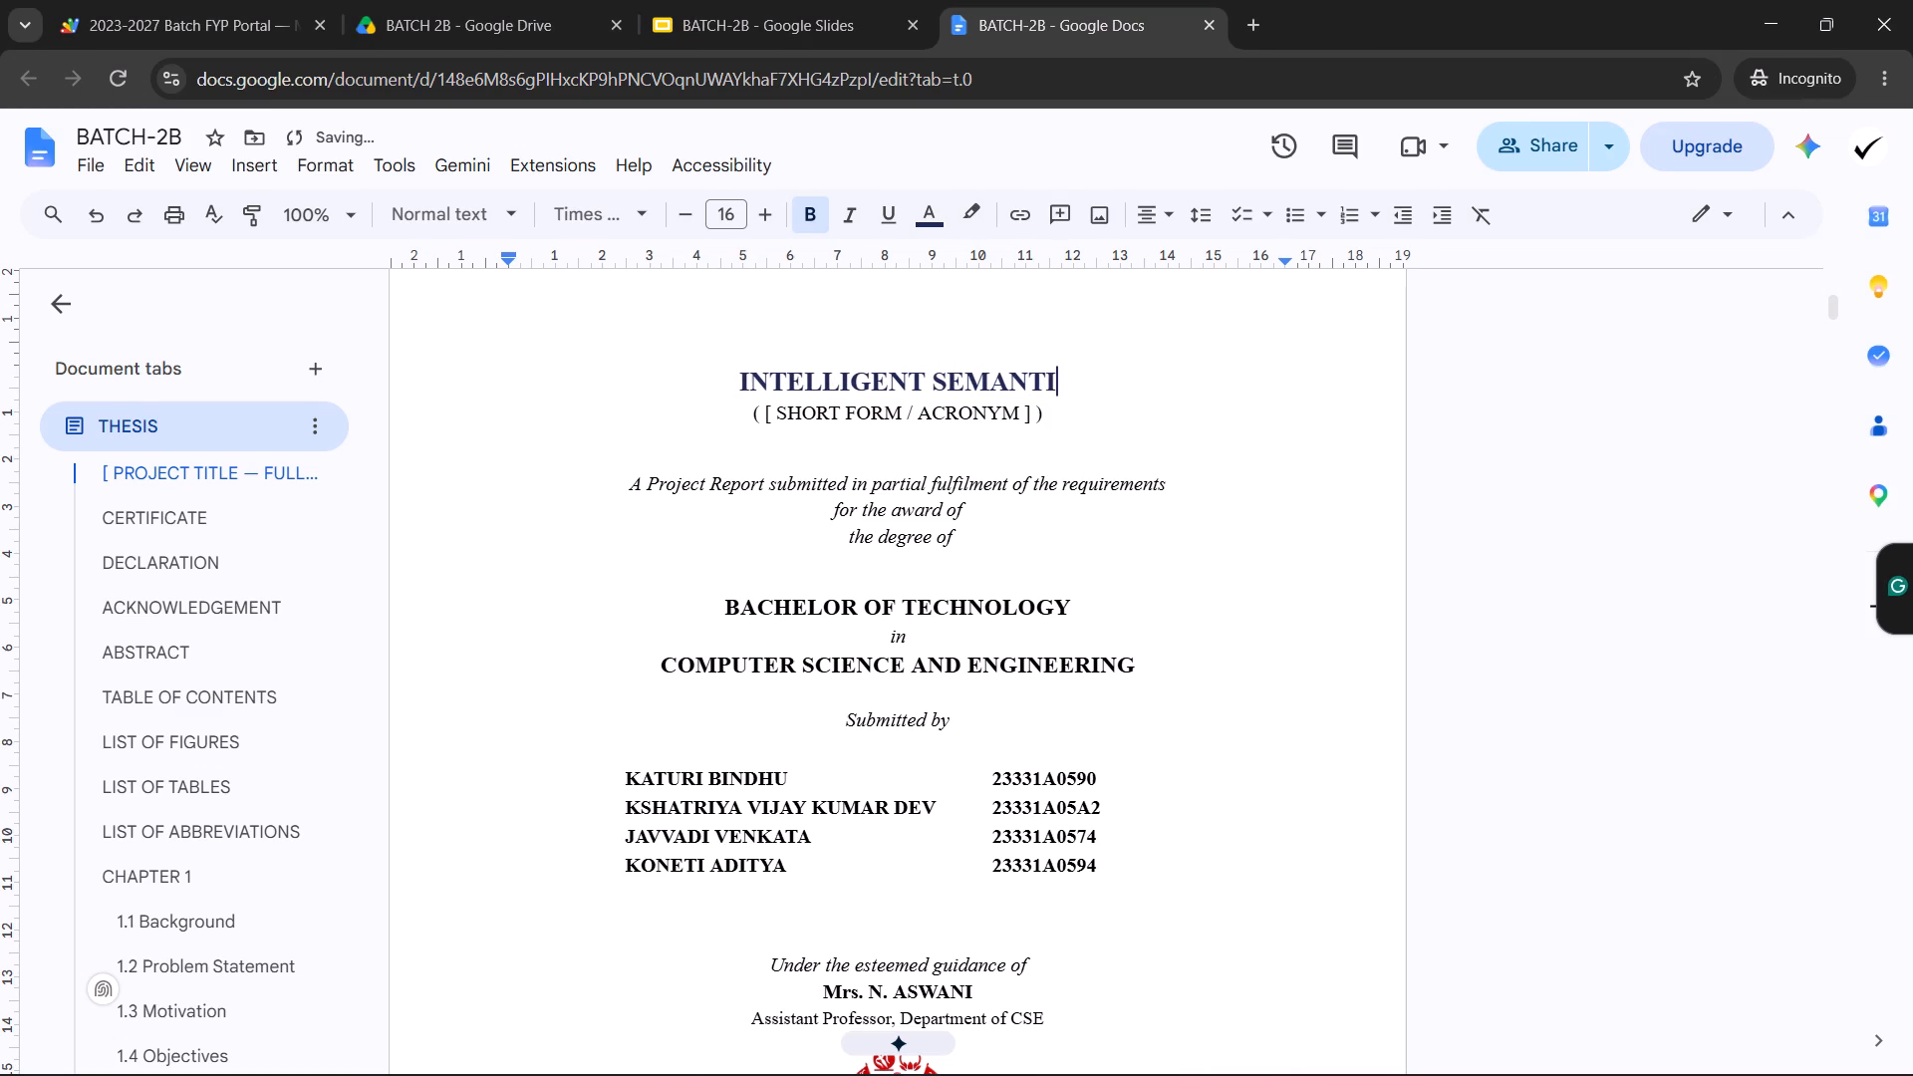
pyautogui.write('C')
pyautogui.press('space')
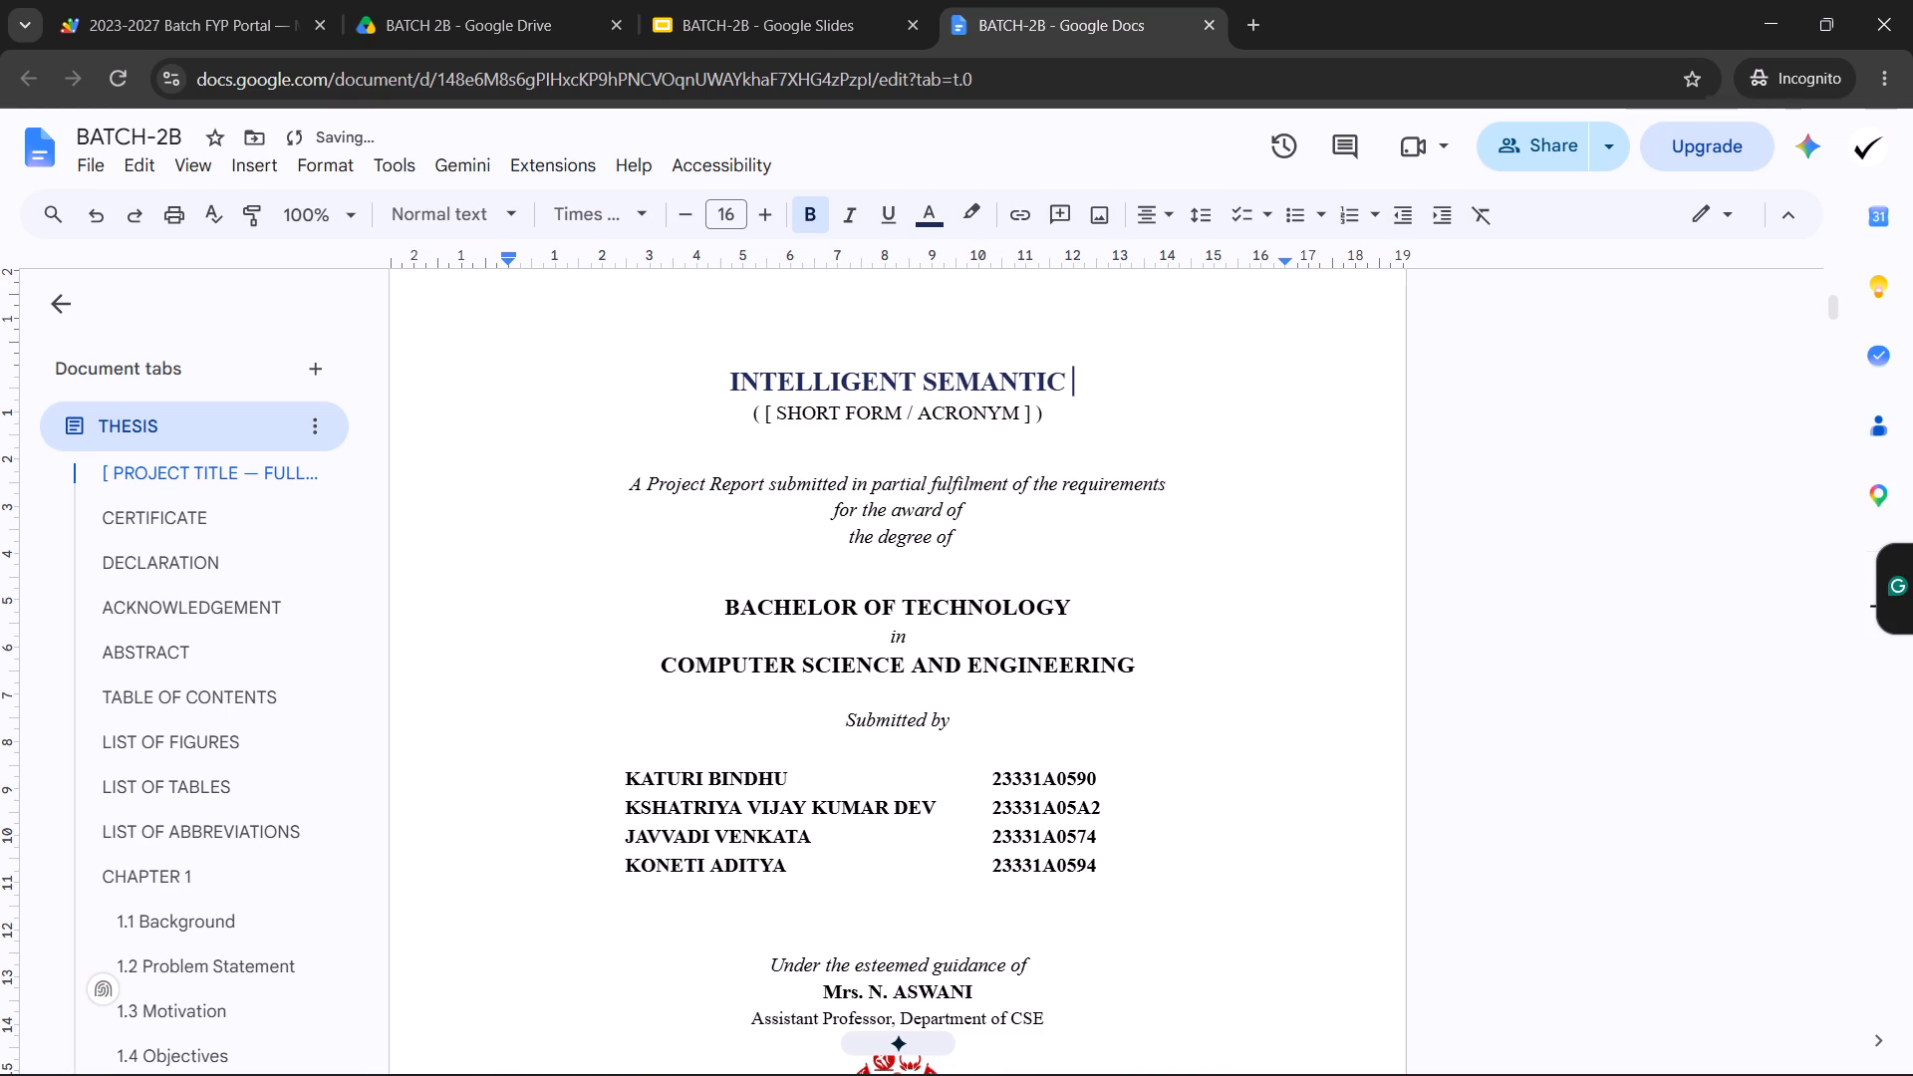
pyautogui.write('VIE')
pyautogui.press('BackSpace')
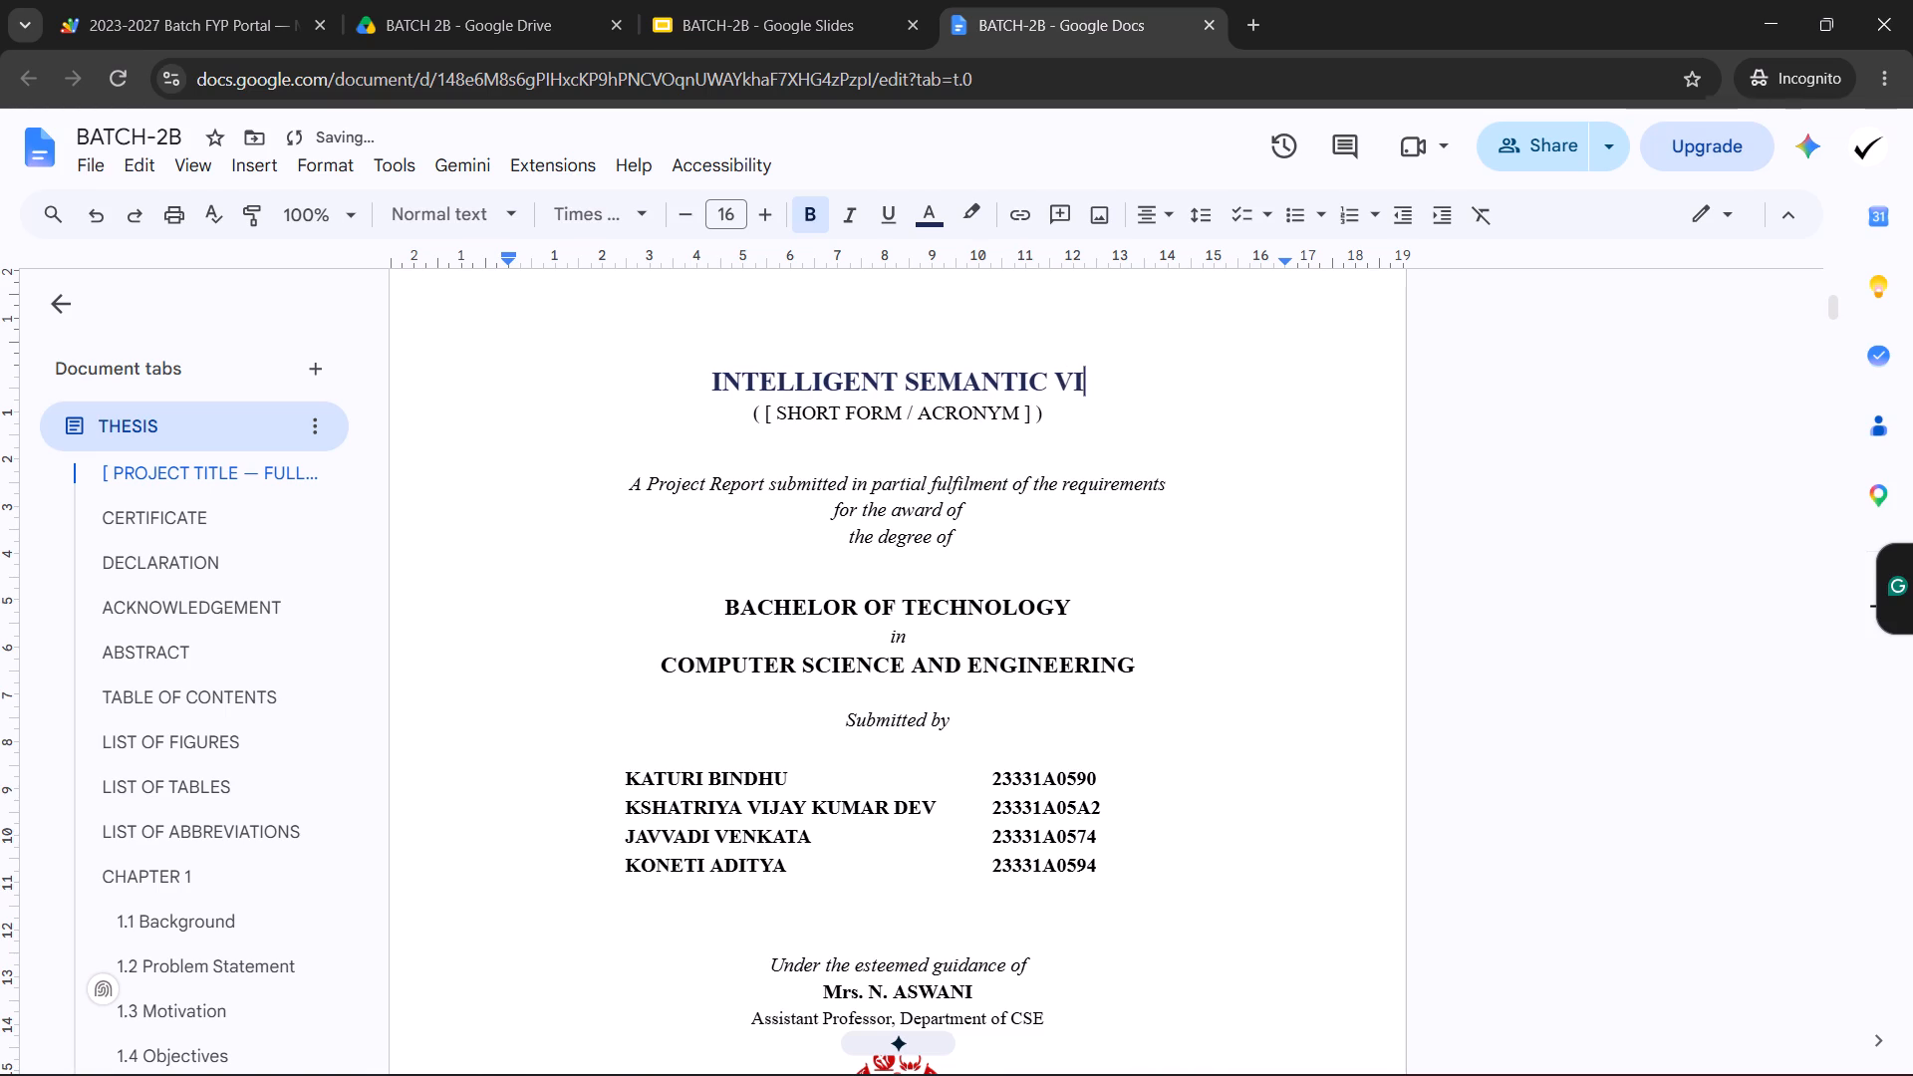
pyautogui.write('DEO MEMEONRY')
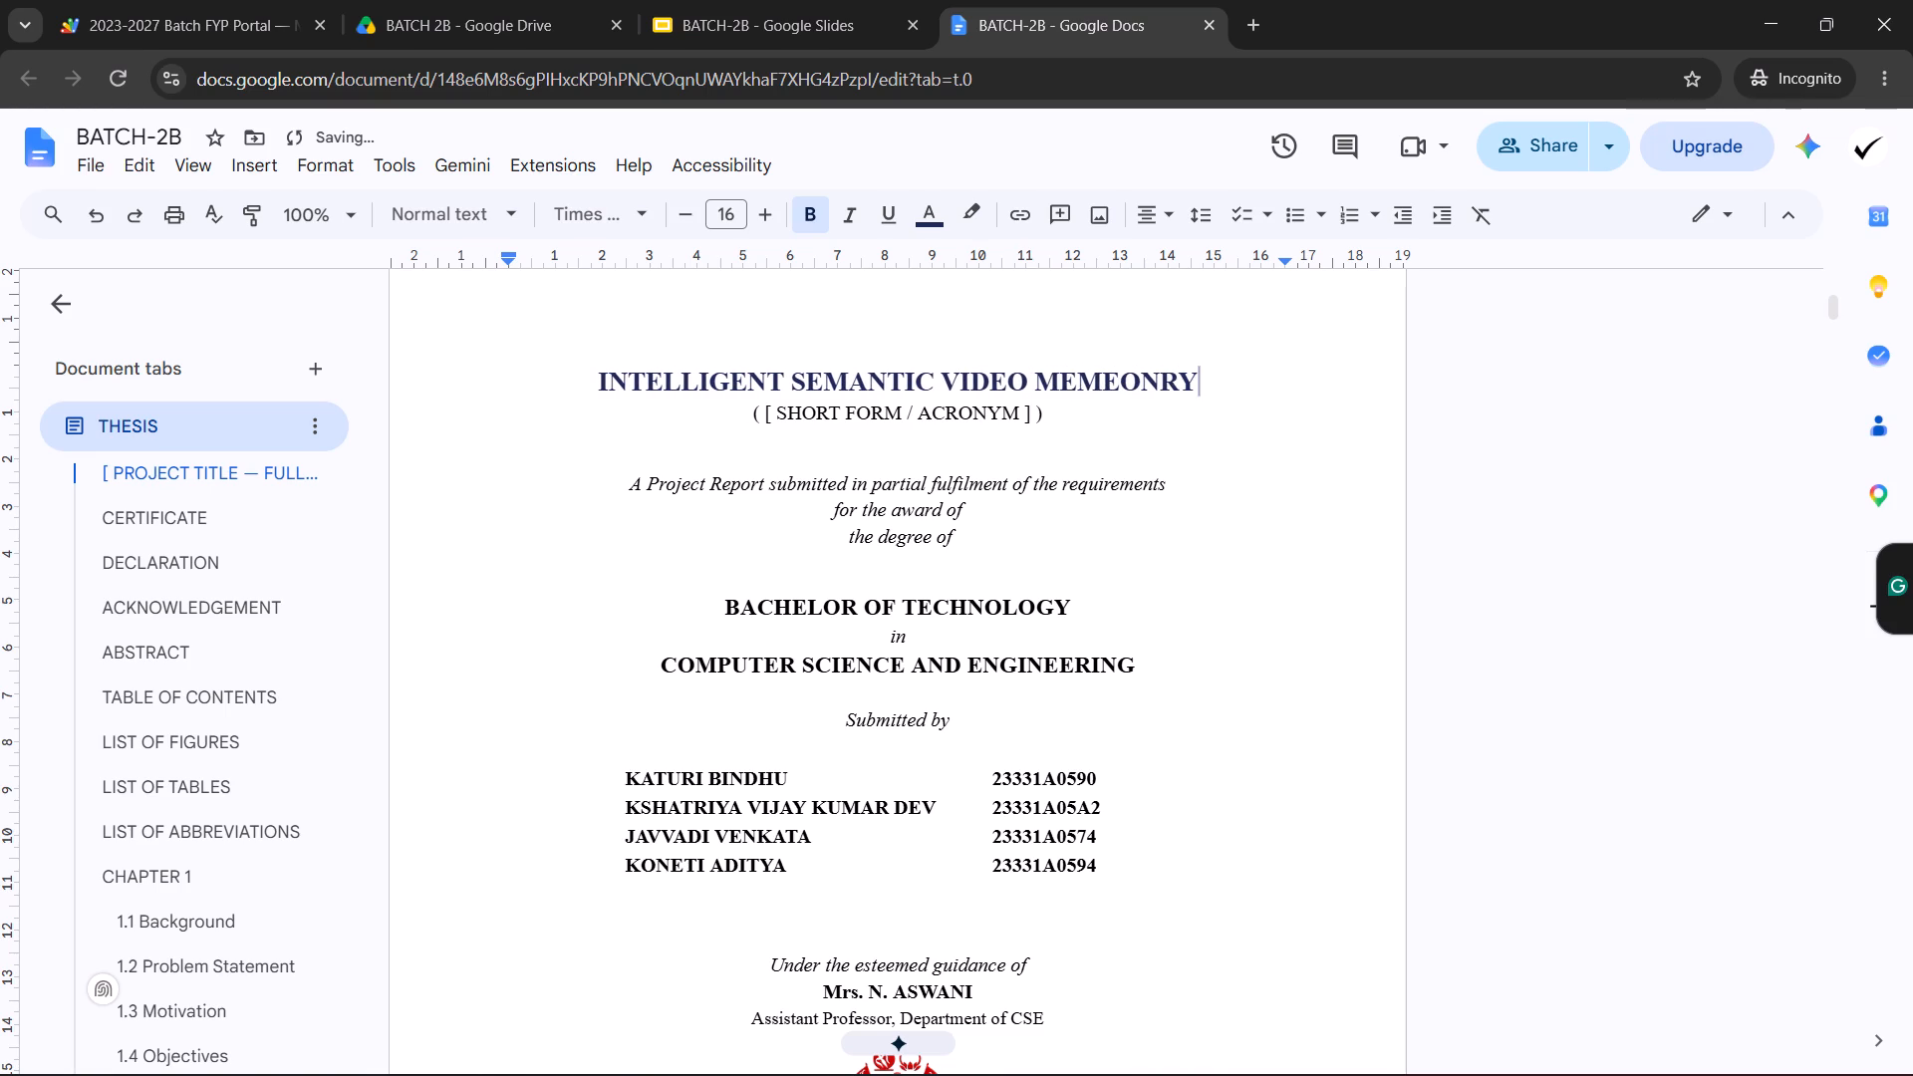
pyautogui.press('BackSpace')
pyautogui.press('BackSpace')
pyautogui.press('BackSpace')
pyautogui.press('BackSpace')
pyautogui.write('ORY')
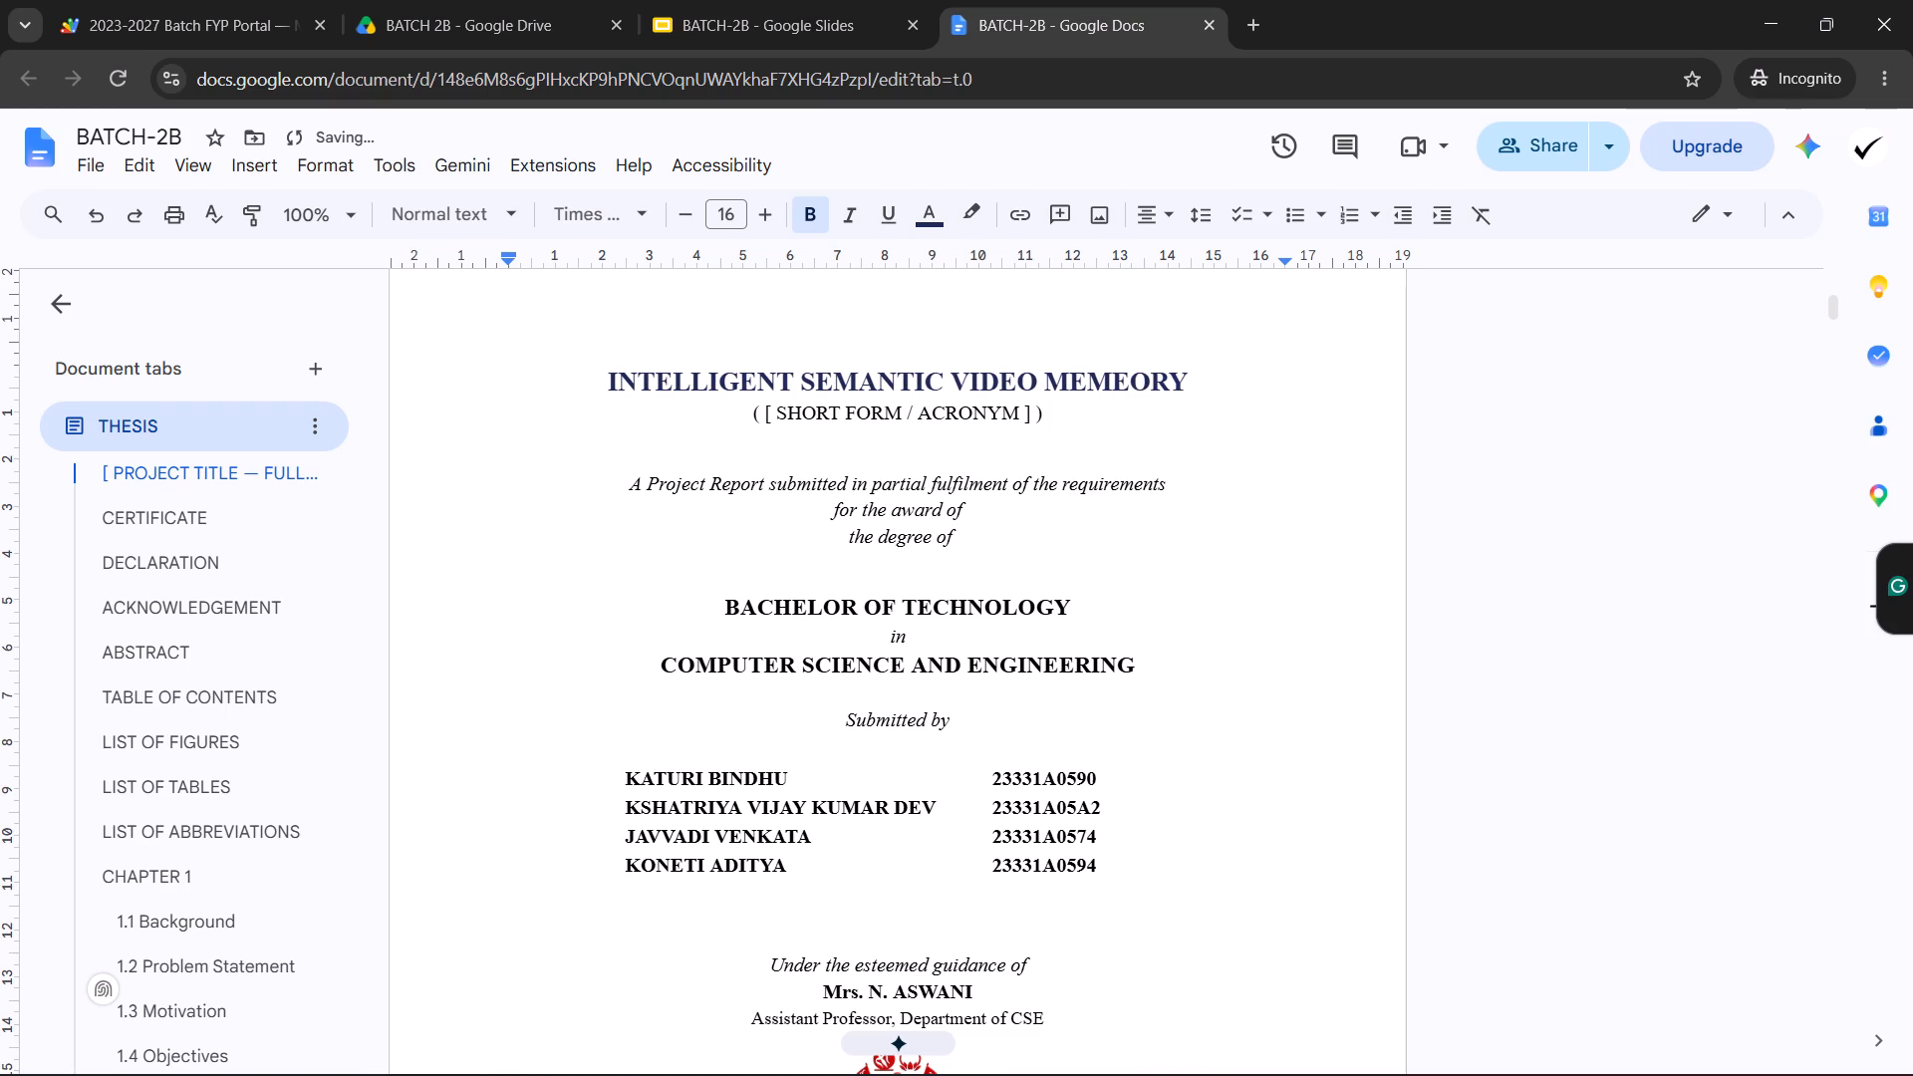
pyautogui.press('space')
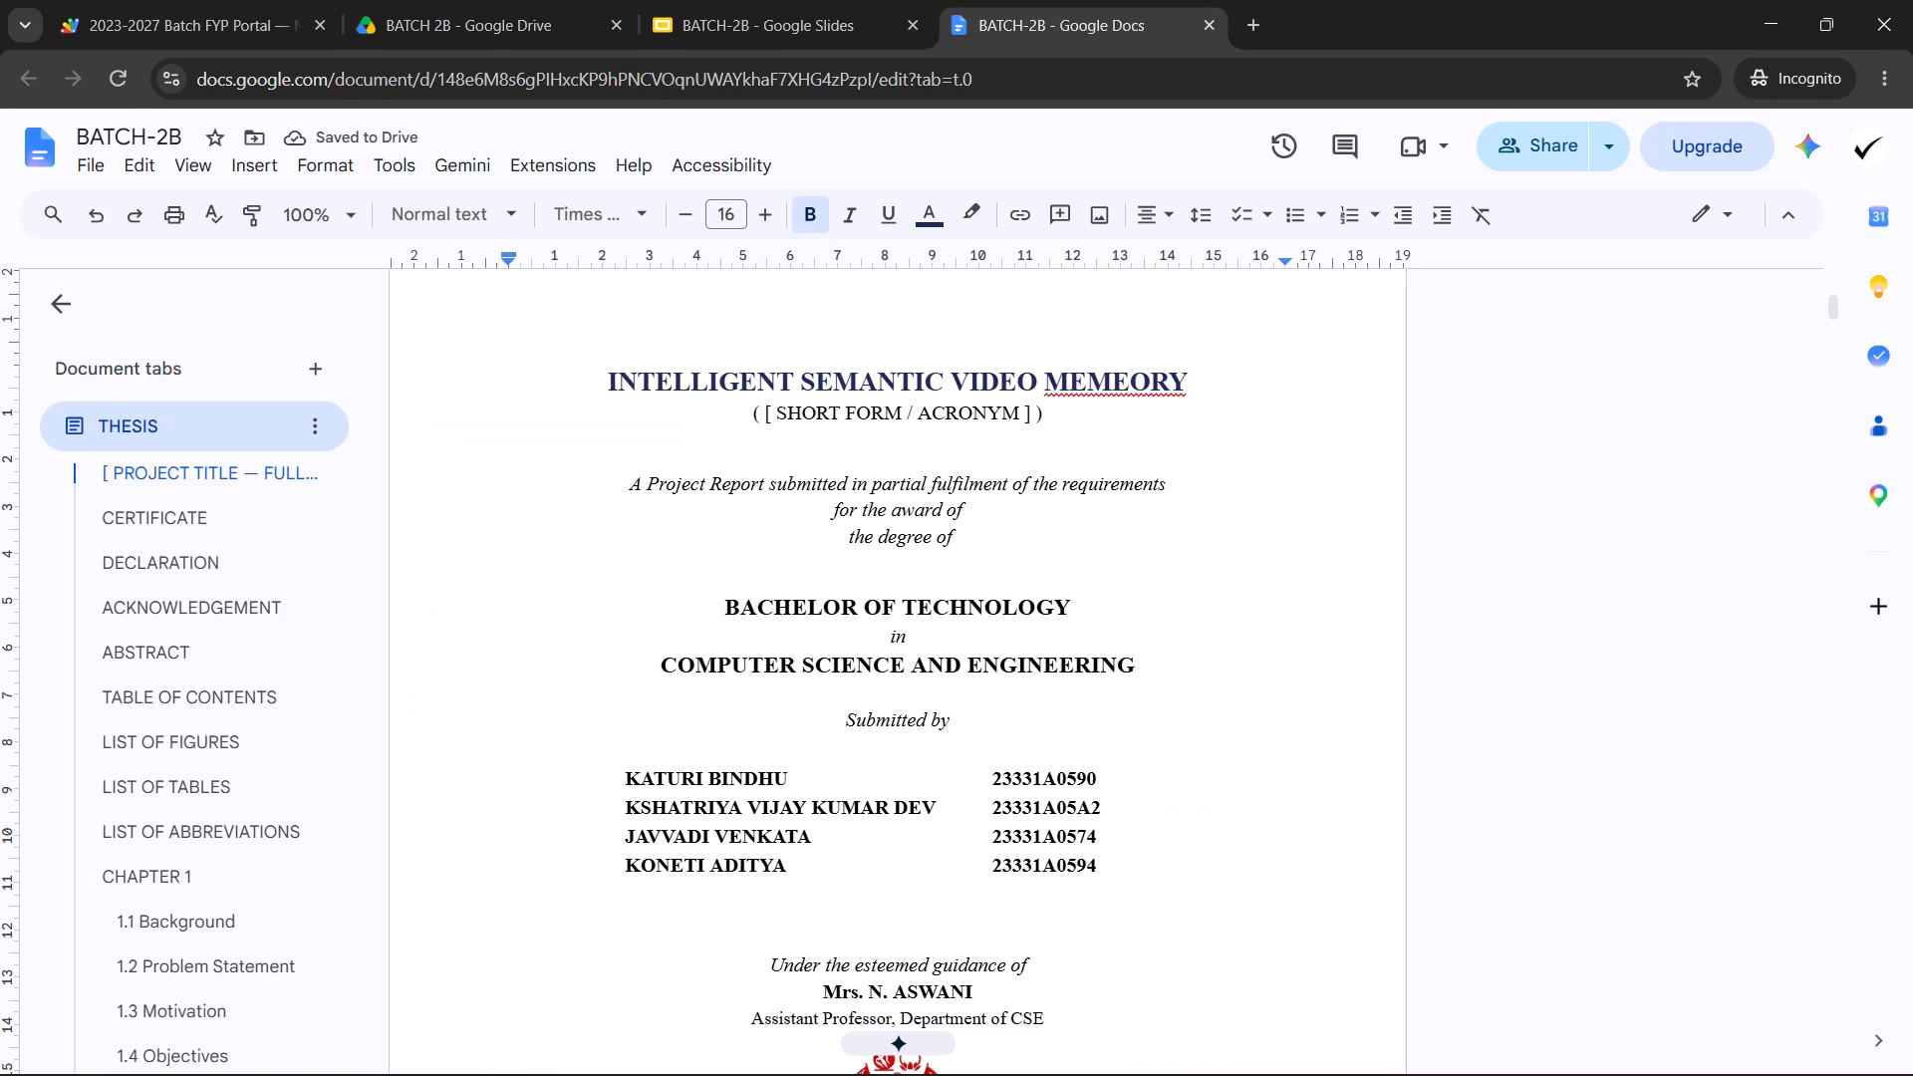
pyautogui.scroll(9, 895, 474)
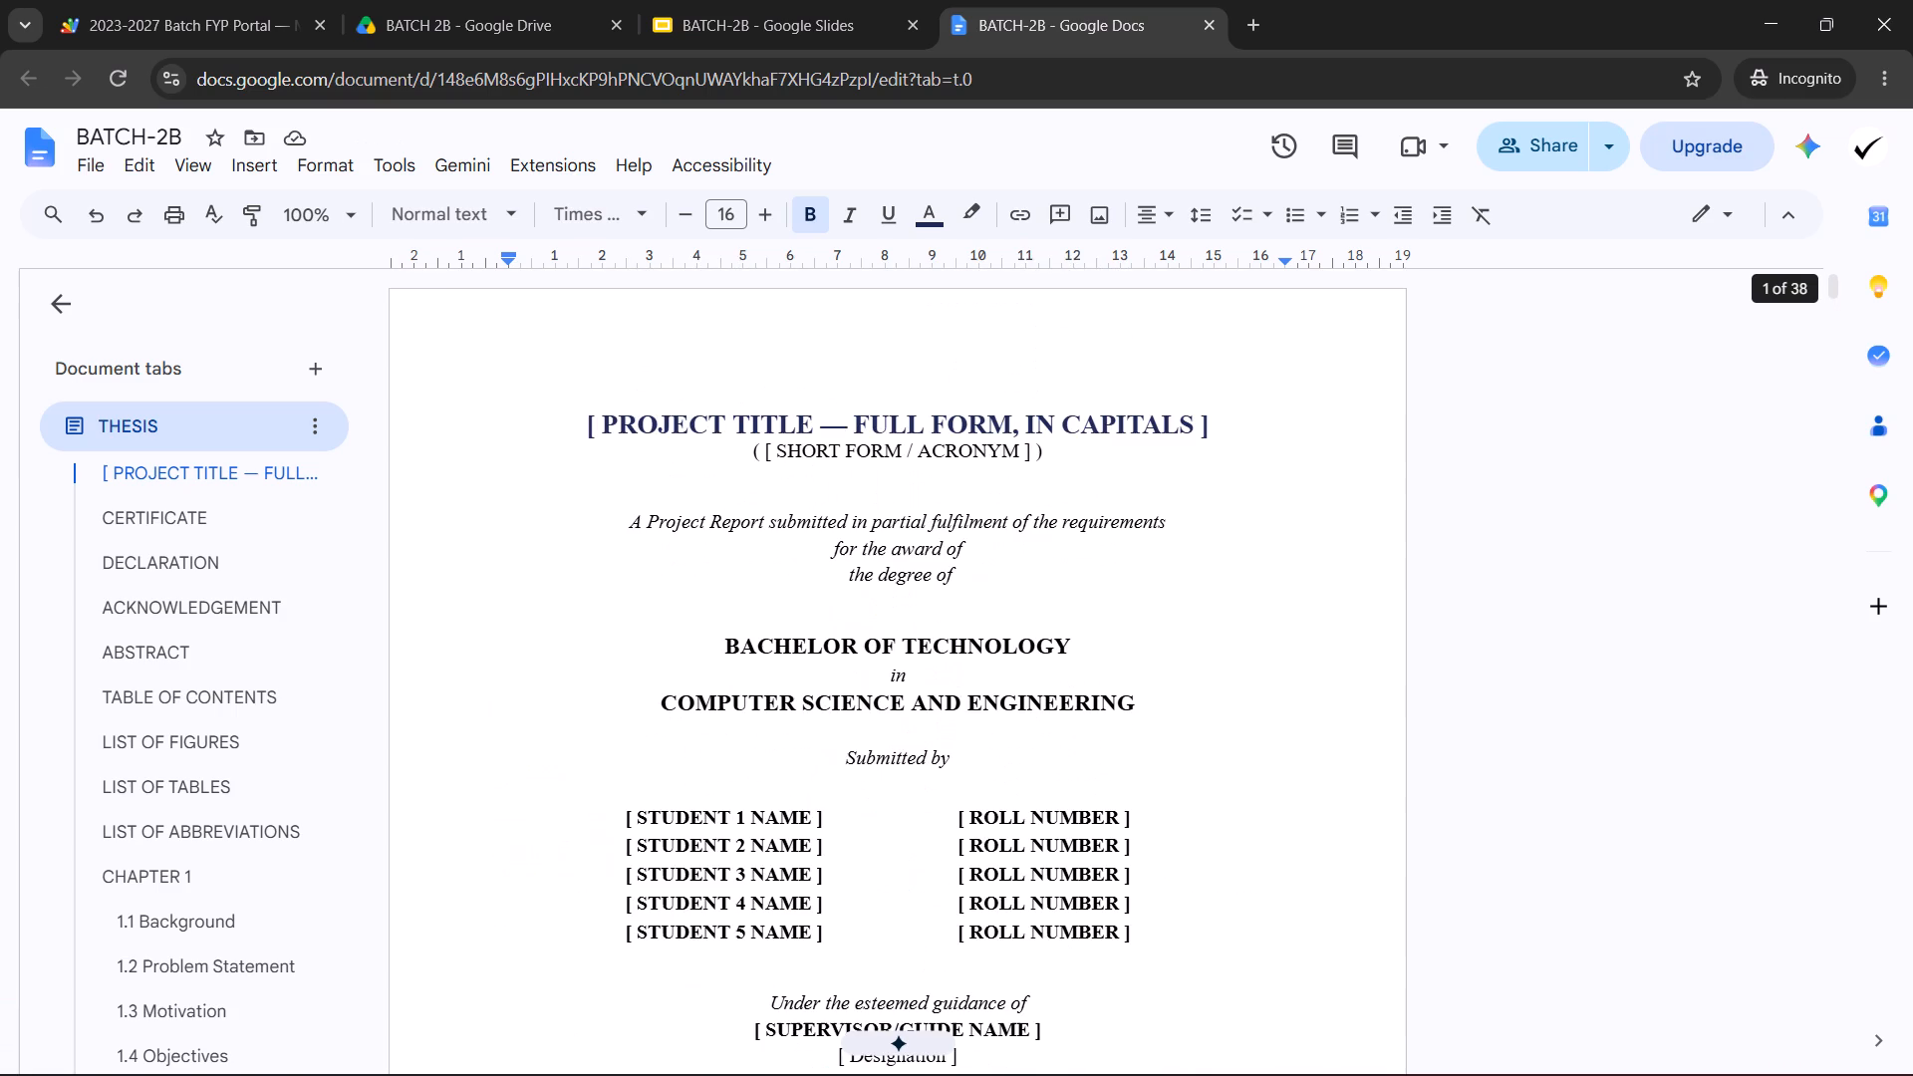
pyautogui.scroll(-4, 895, 474)
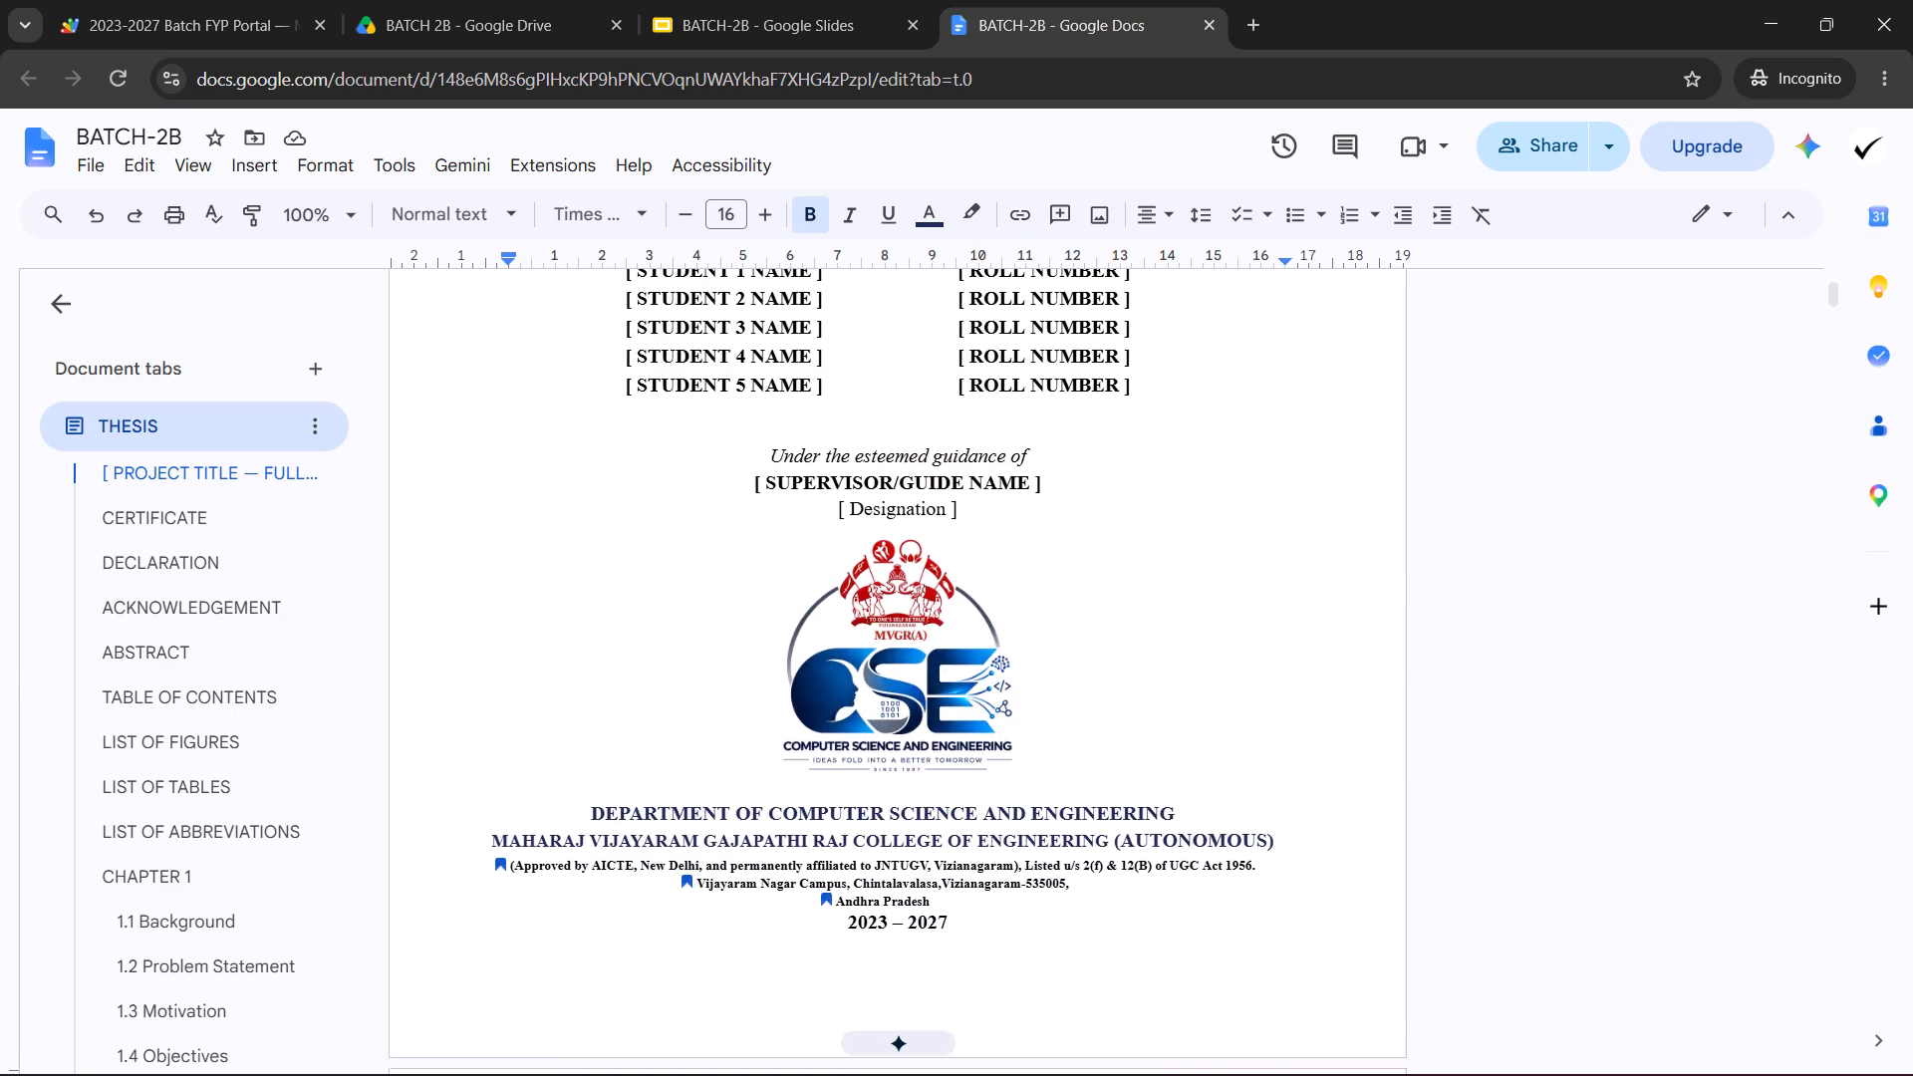
pyautogui.scroll(-3, 895, 474)
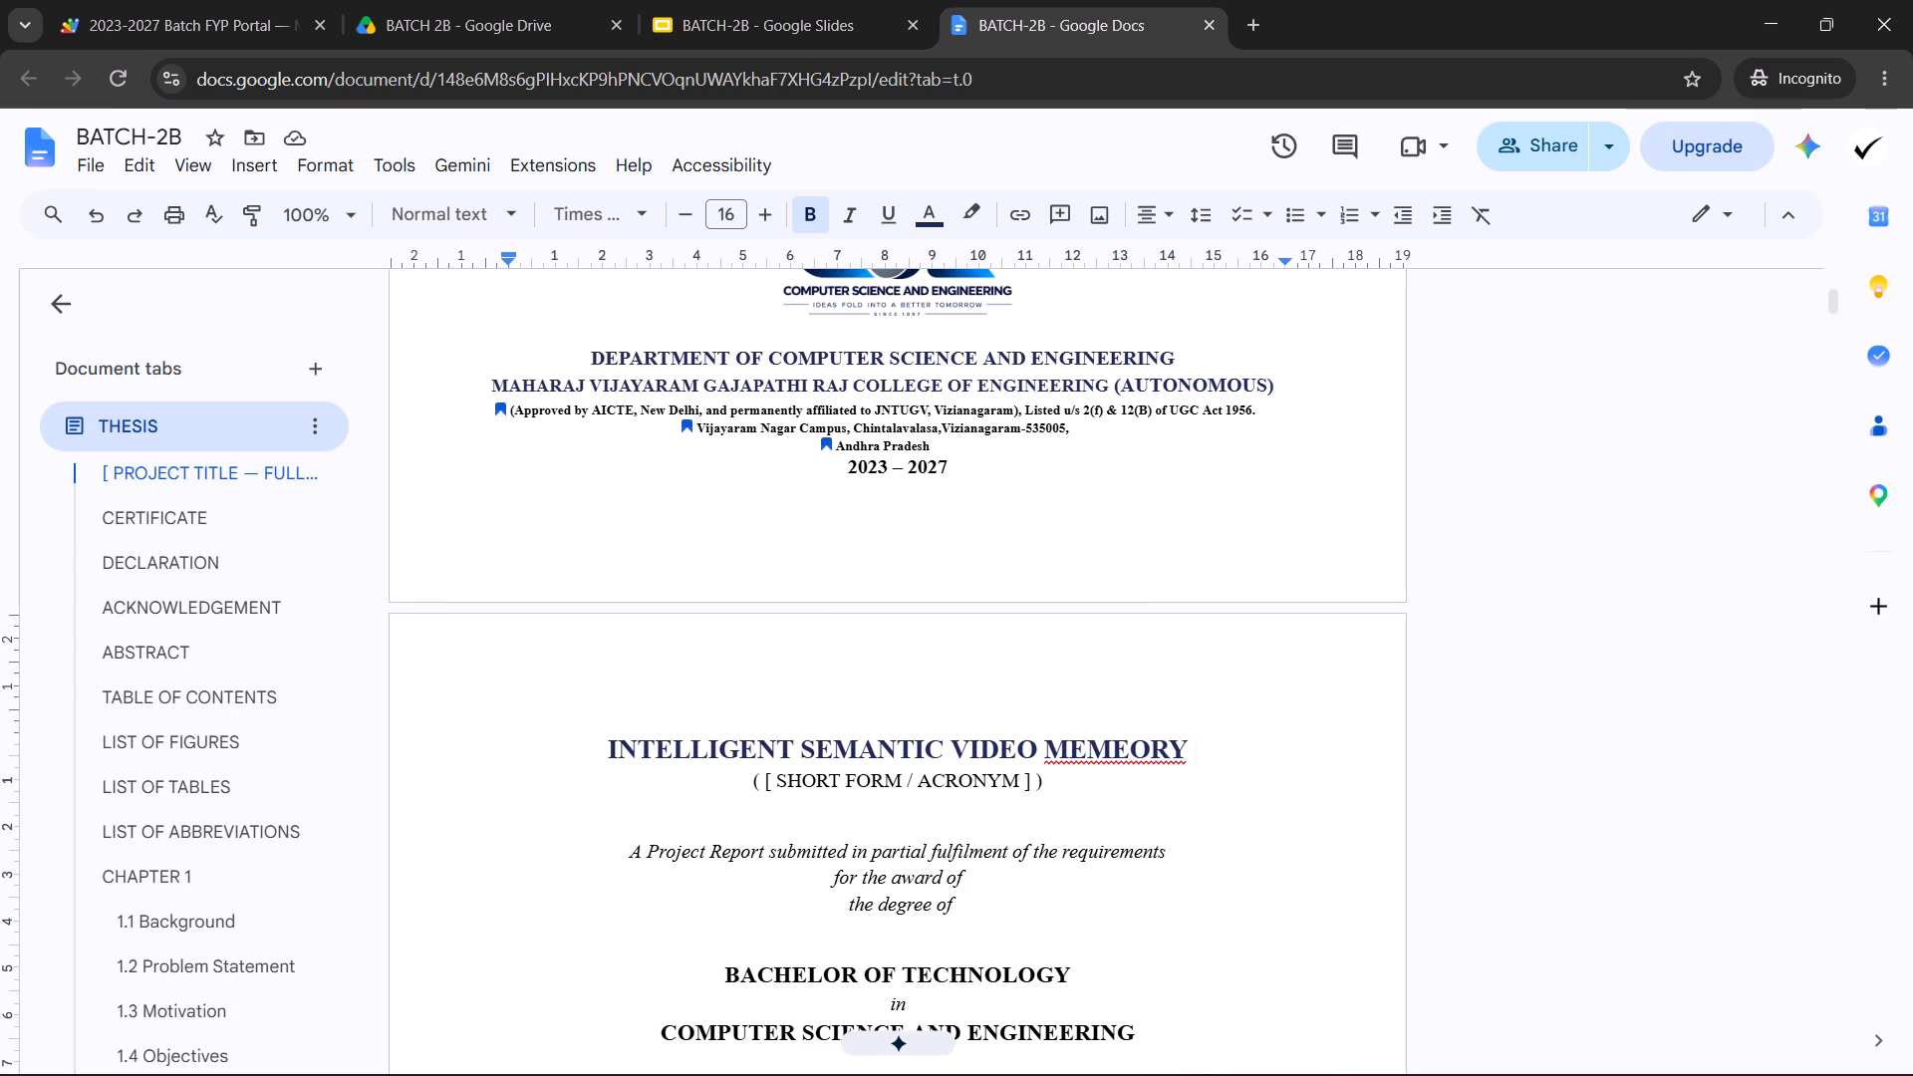
pyautogui.click(1128, 753)
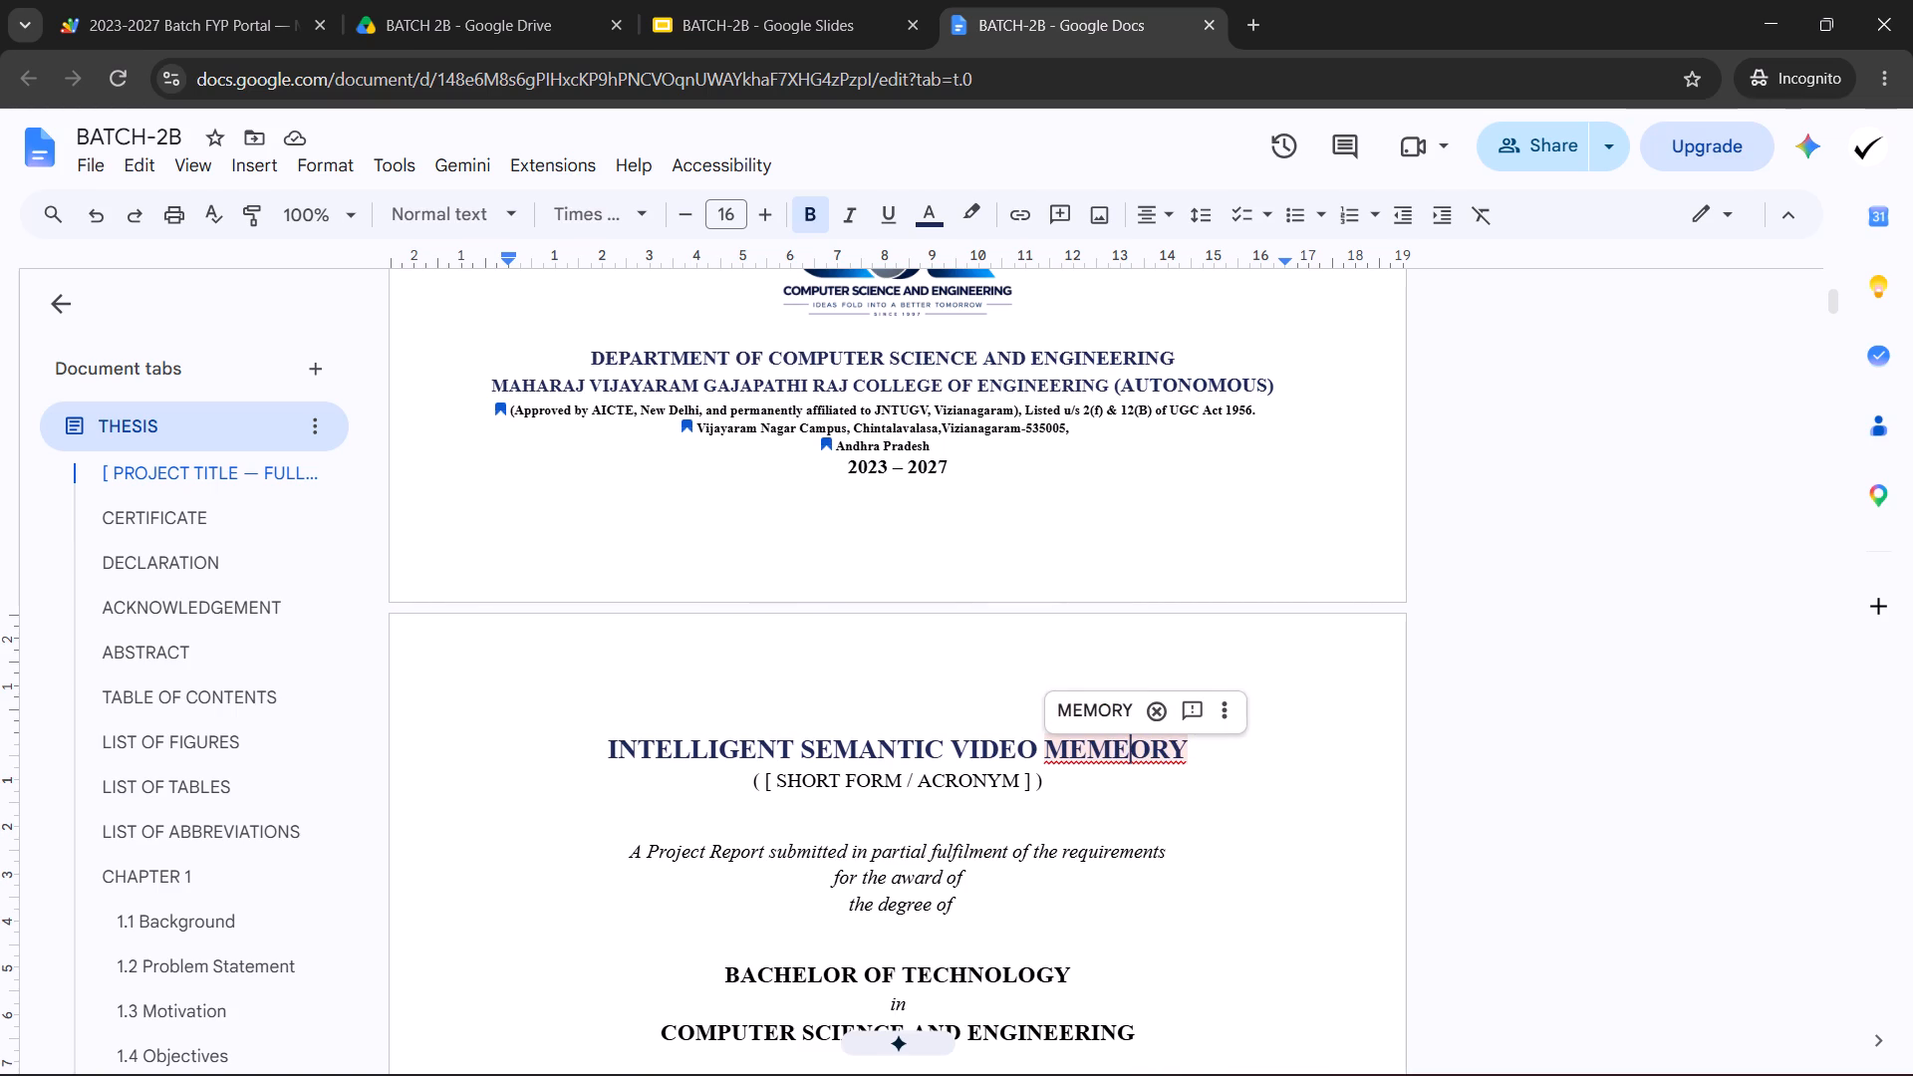
pyautogui.click(1092, 712)
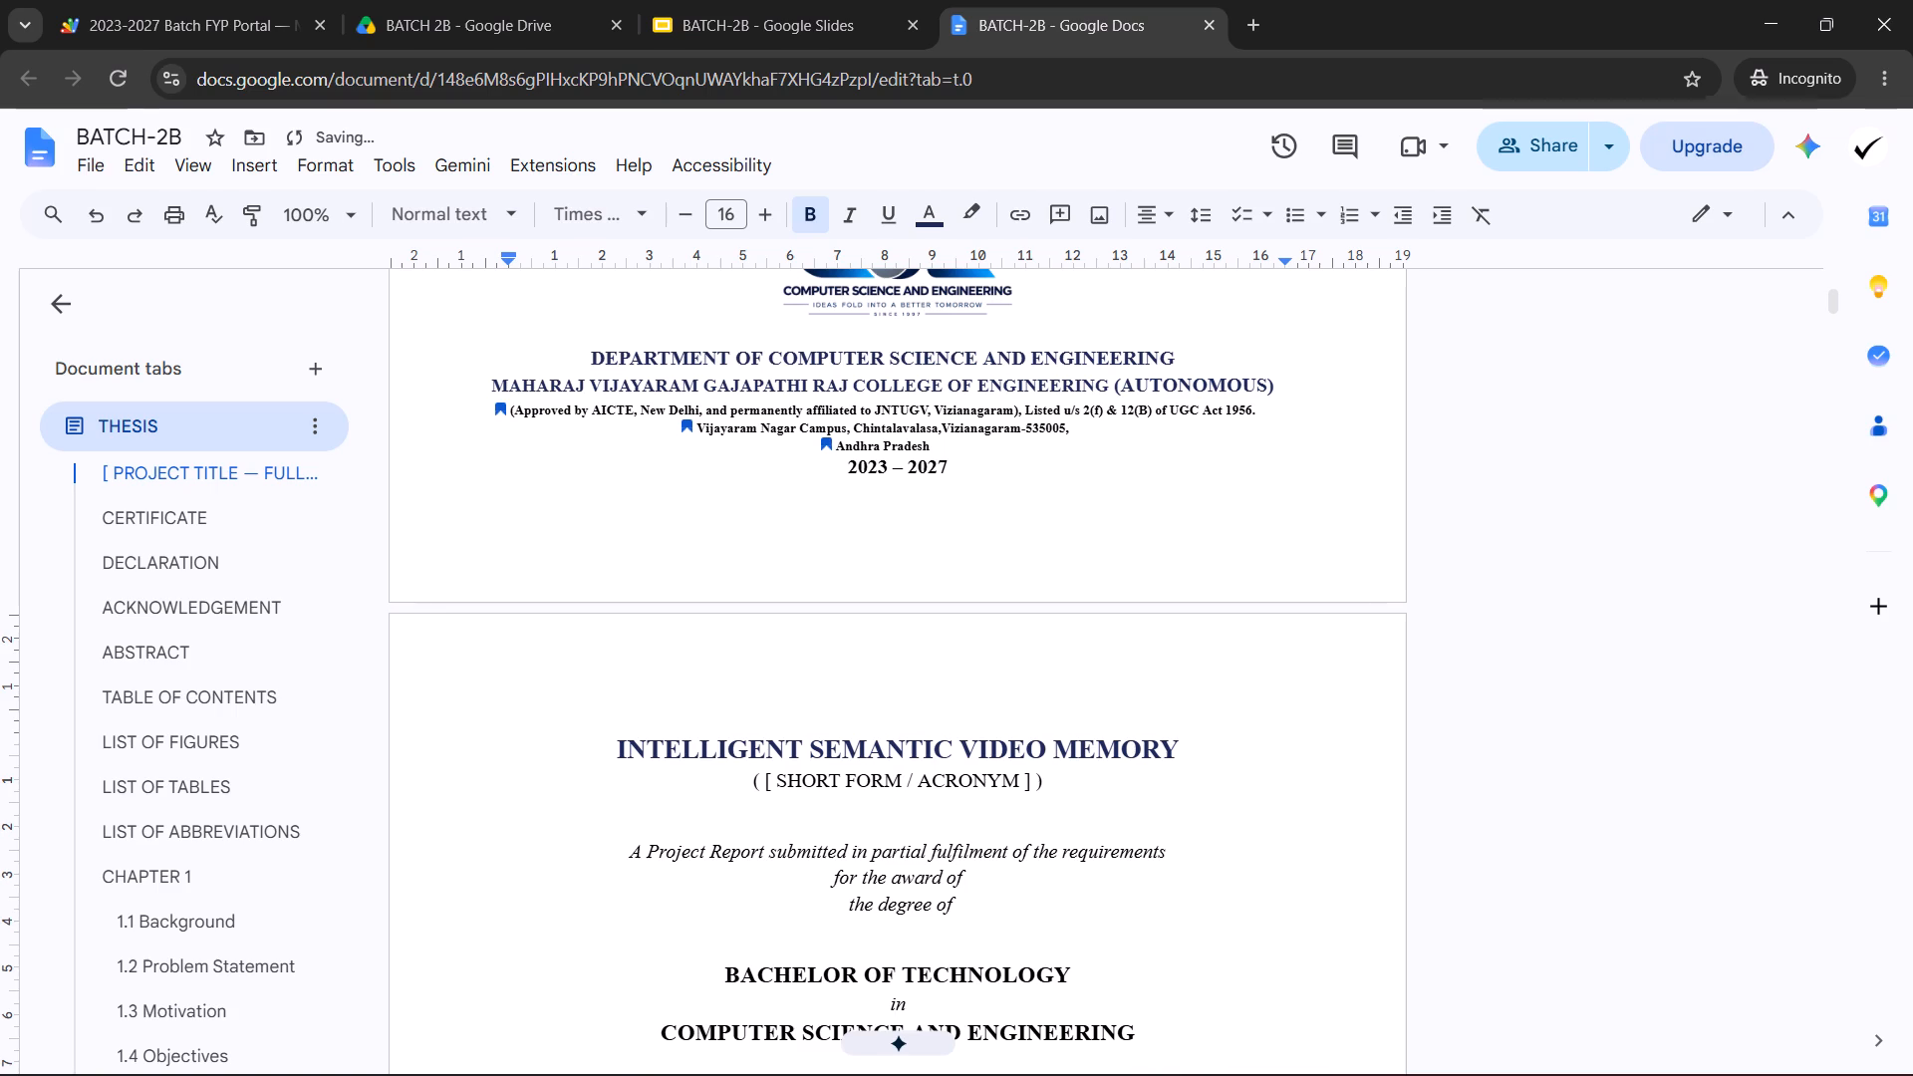
# Append "AND NATURAL LANG" to the project title, following the wording of the LifeLens thesis in Word.
pyautogui.press('space')
pyautogui.write('AND')
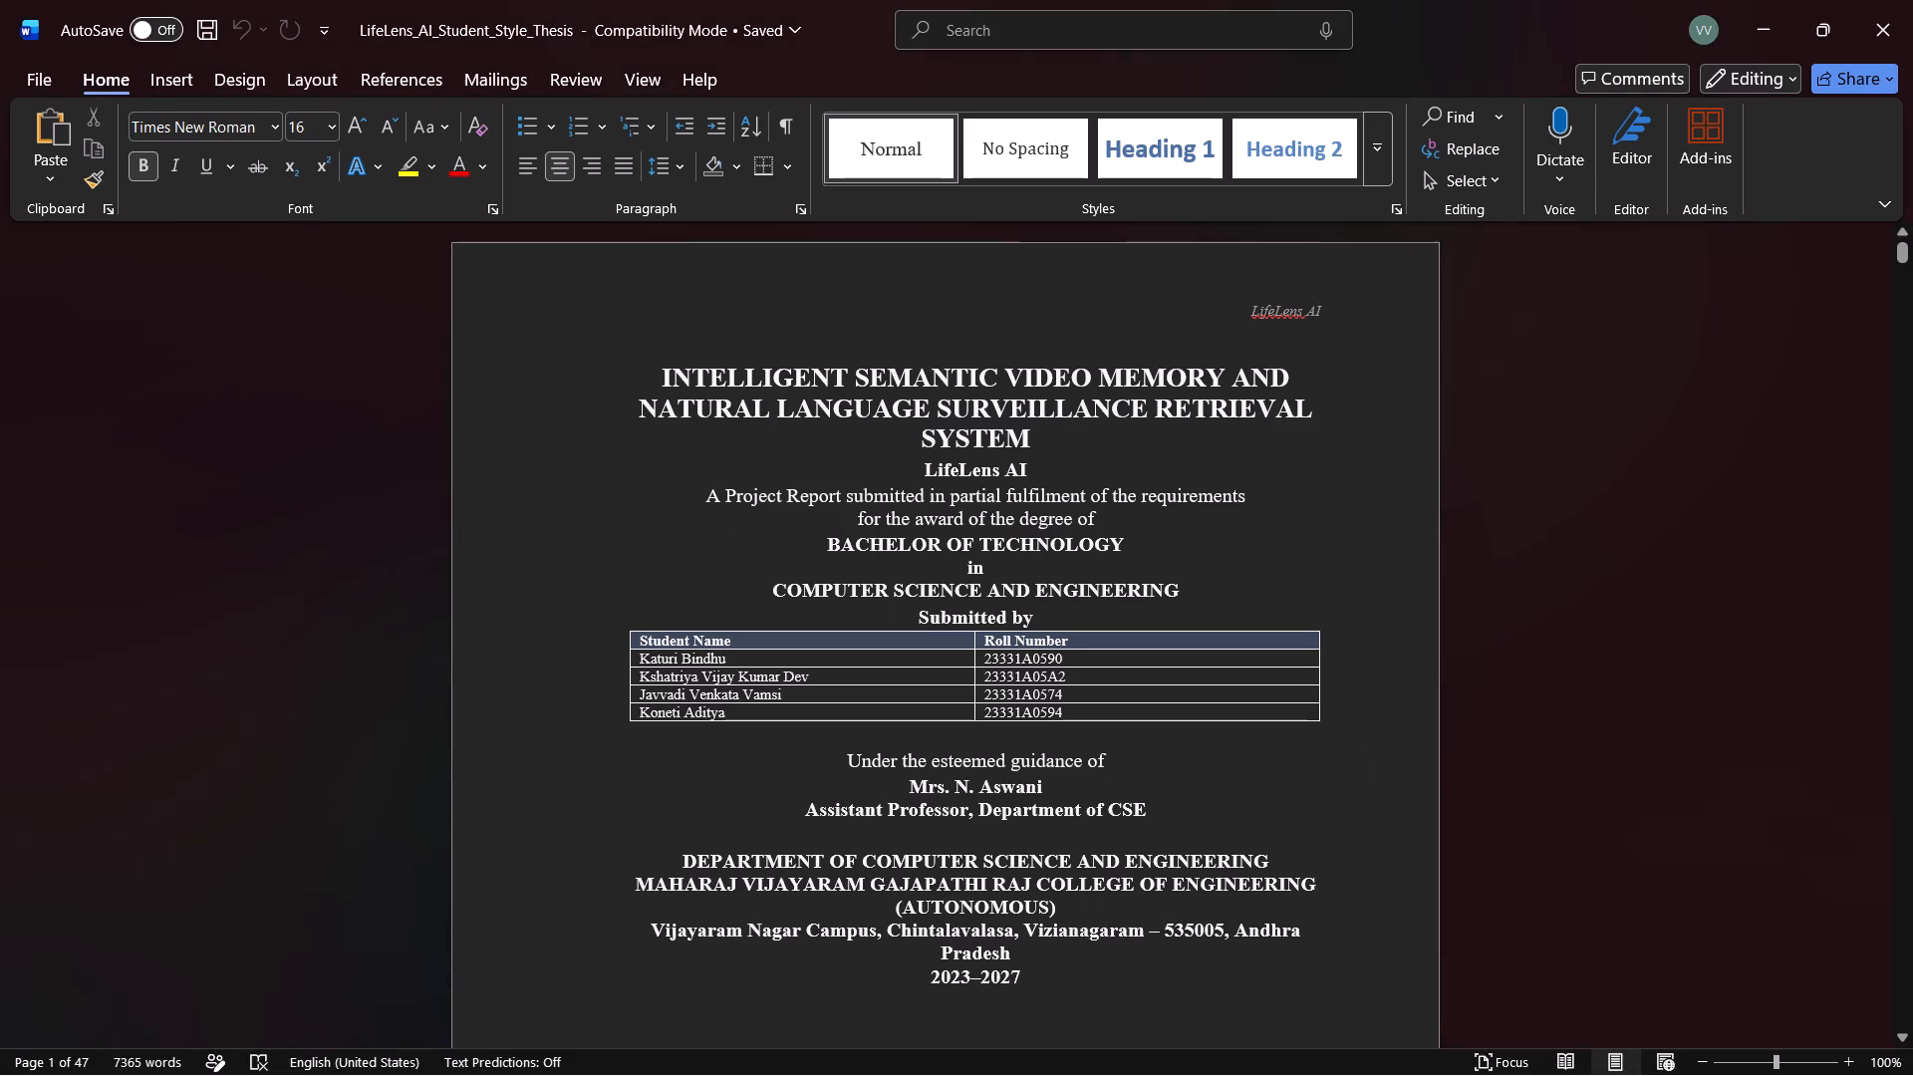
pyautogui.write('NA')
pyautogui.press('BackSpace')
pyautogui.press('BackSpace')
pyautogui.press('space')
pyautogui.write('NATURAL')
pyautogui.press('space')
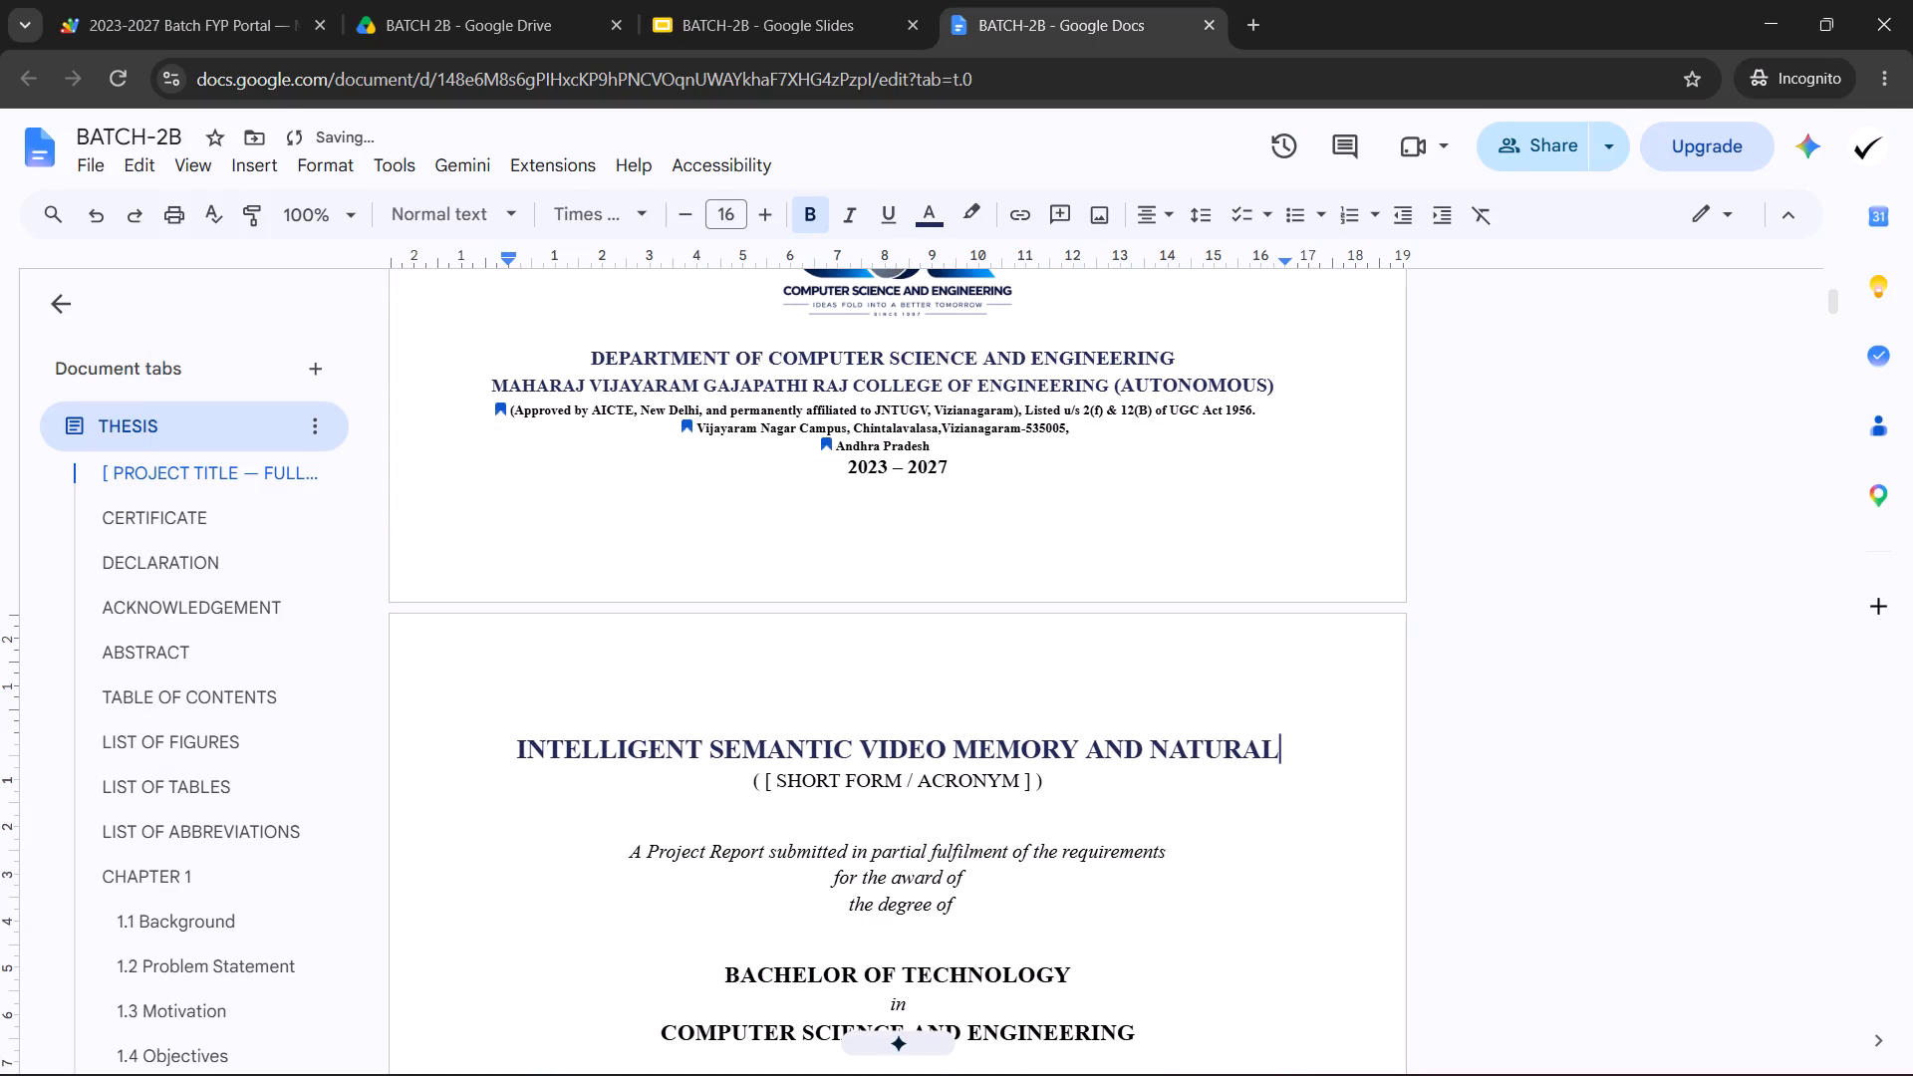
pyautogui.write('LANG')
# Break the project title after "AND" so that "NATURAL" starts a new line.
pyautogui.press('Up')
pyautogui.press('Right')
pyautogui.press('Right')
pyautogui.press('Right')
pyautogui.press('Right')
pyautogui.press('Right')
pyautogui.press('Right')
pyautogui.press('Right')
pyautogui.press('Right')
pyautogui.press('Right')
pyautogui.press('Right')
pyautogui.press('Right')
pyautogui.press('Right')
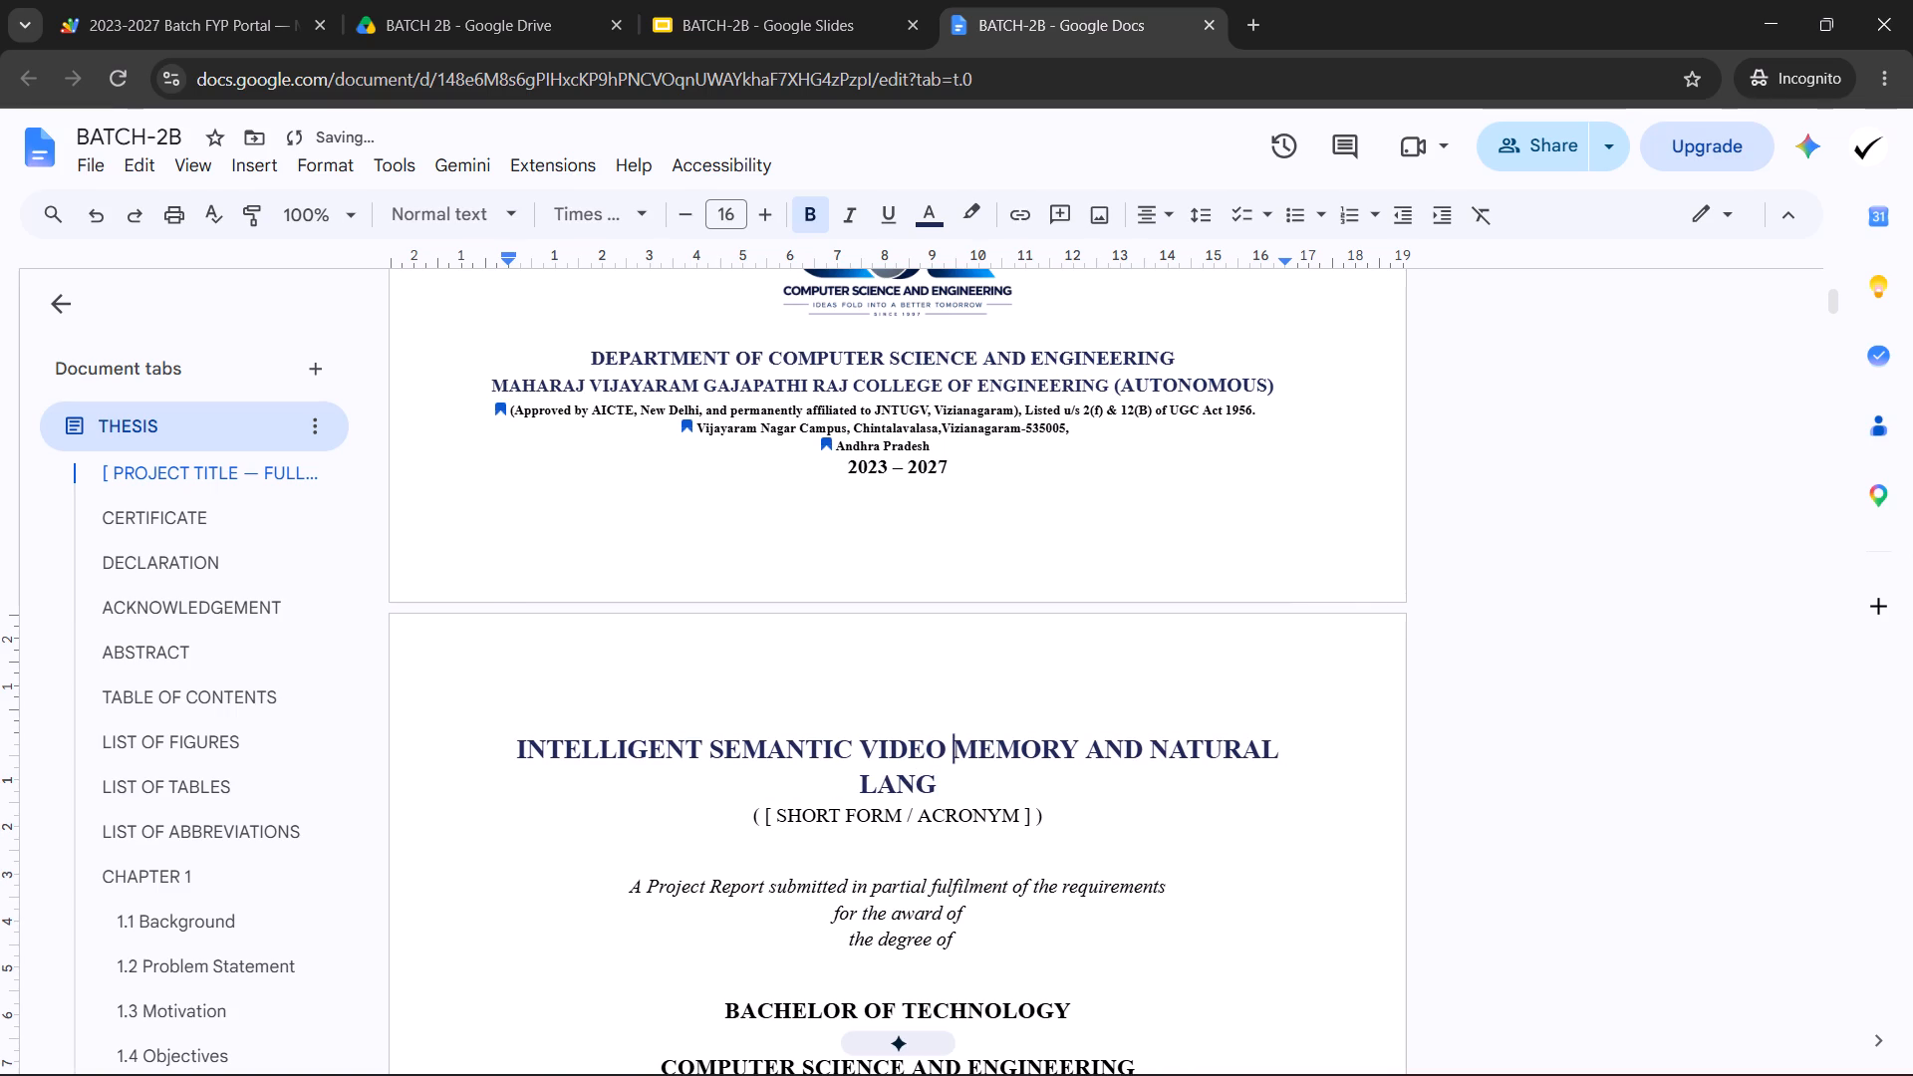
pyautogui.press('BackSpace')
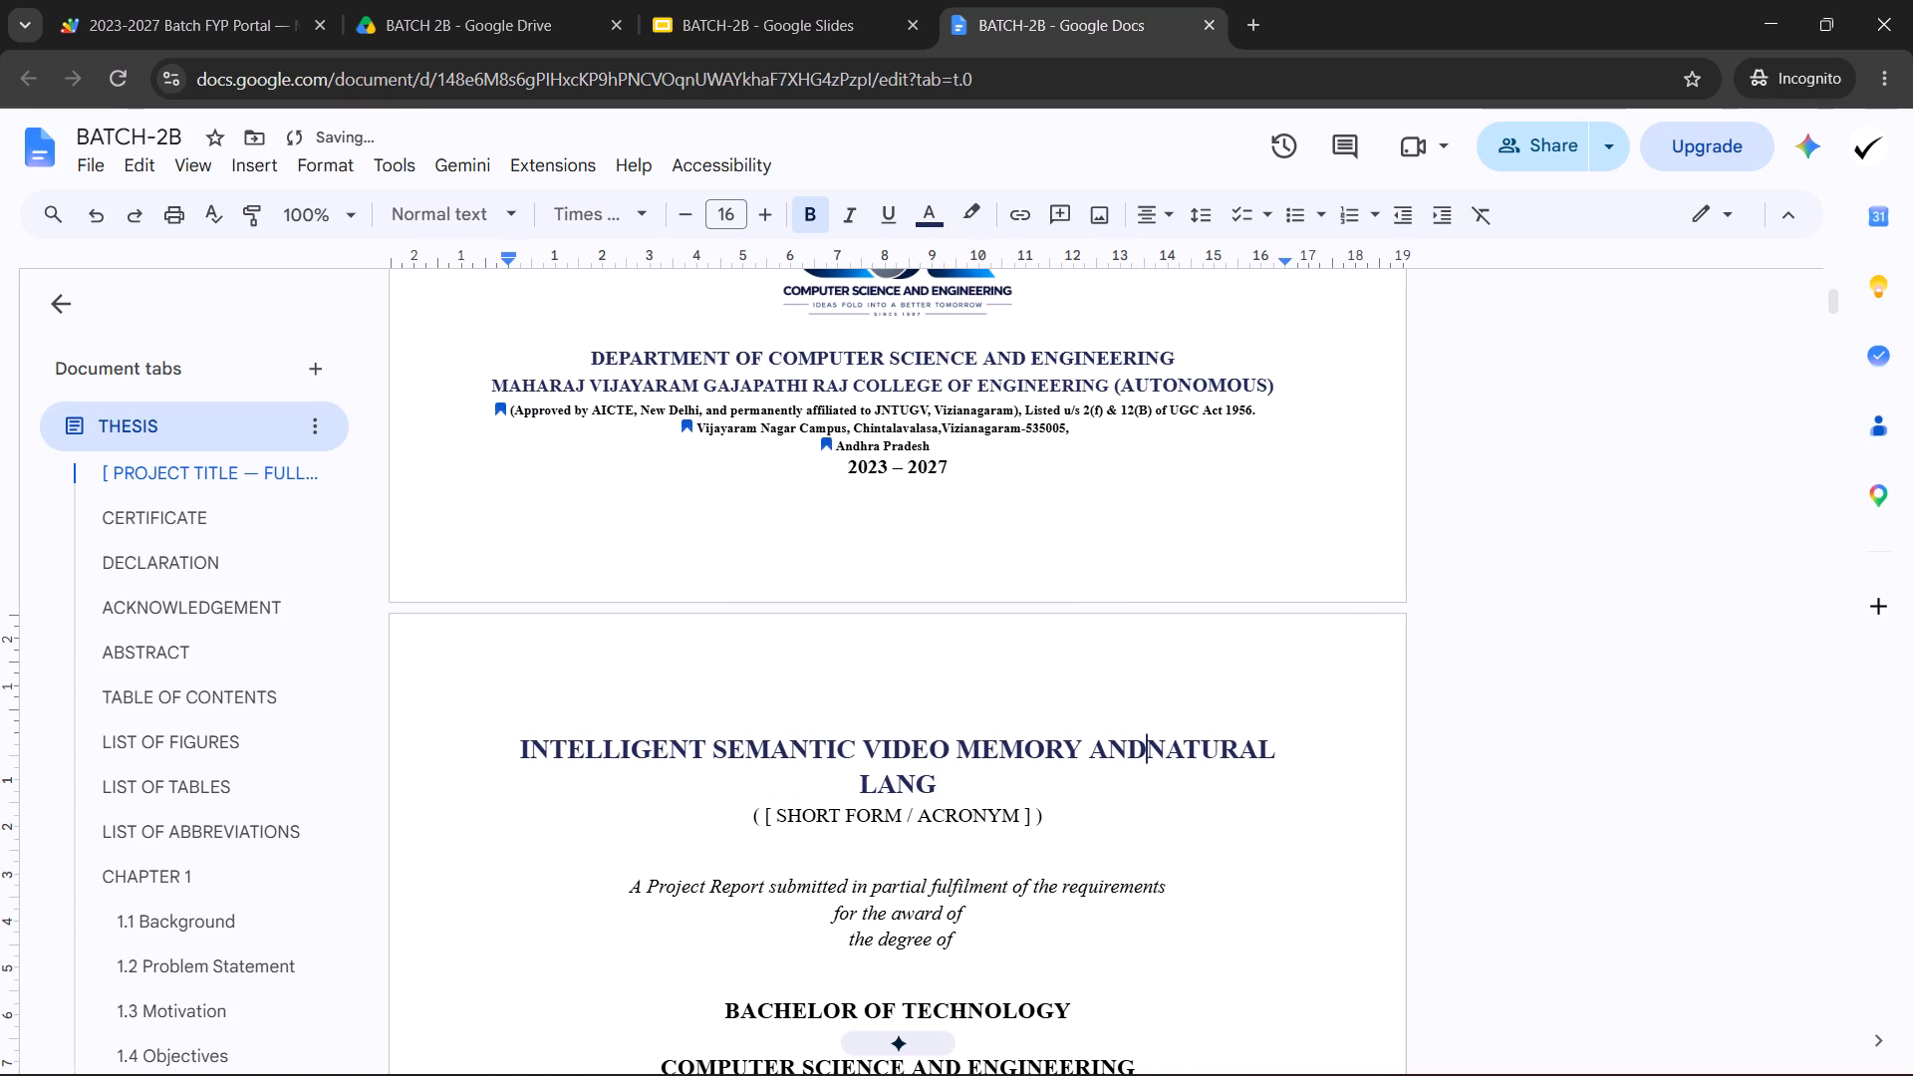
pyautogui.press('space')
pyautogui.press('BackSpace')
pyautogui.press('space')
pyautogui.press('Return')
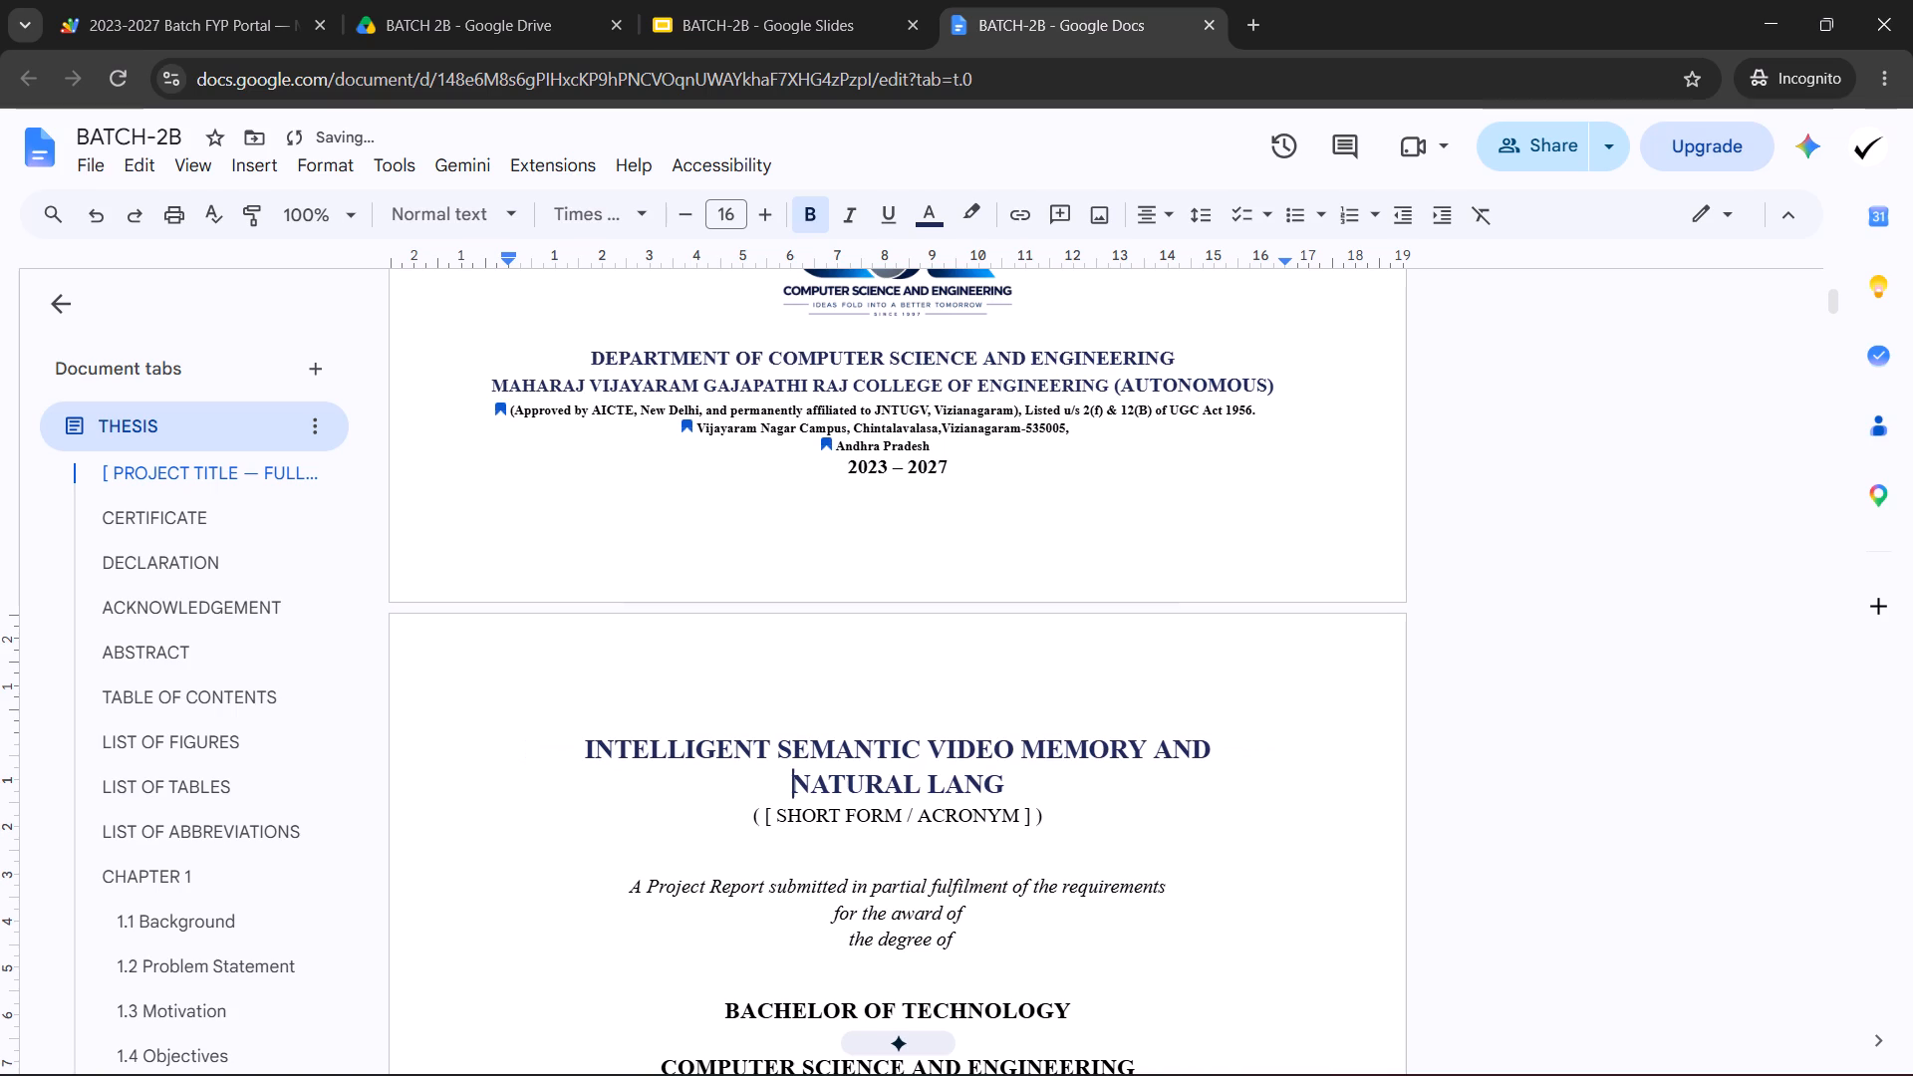
# Complete the unfinished last word of the title's second line as "LANGUAGE".
pyautogui.press('Right')
pyautogui.press('Right')
pyautogui.press('Right')
pyautogui.press('Right')
pyautogui.press('Right')
pyautogui.press('Right')
pyautogui.press('Right')
pyautogui.press('Right')
pyautogui.press('Right')
pyautogui.press('Right')
pyautogui.press('Right')
pyautogui.press('Right')
pyautogui.press('Right')
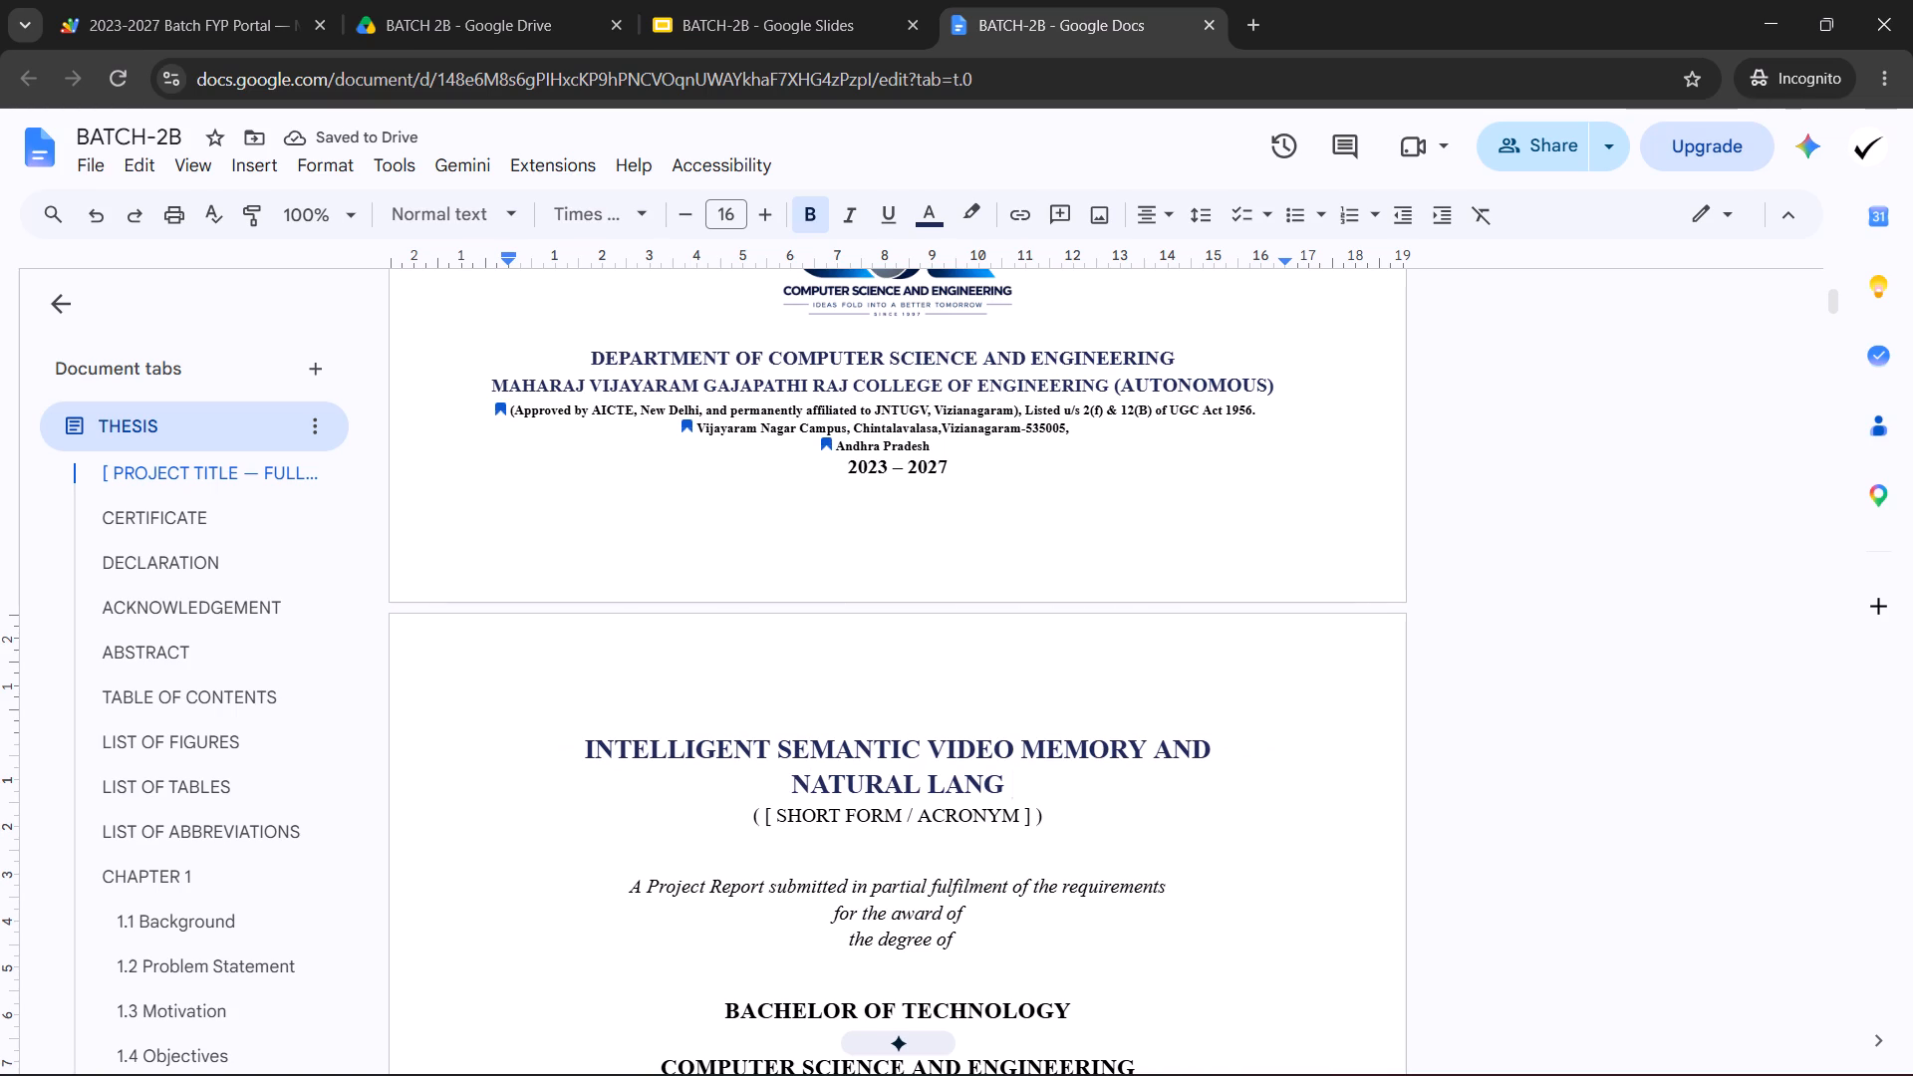
pyautogui.press('BackSpace')
pyautogui.write('UAGE')
pyautogui.press('space')
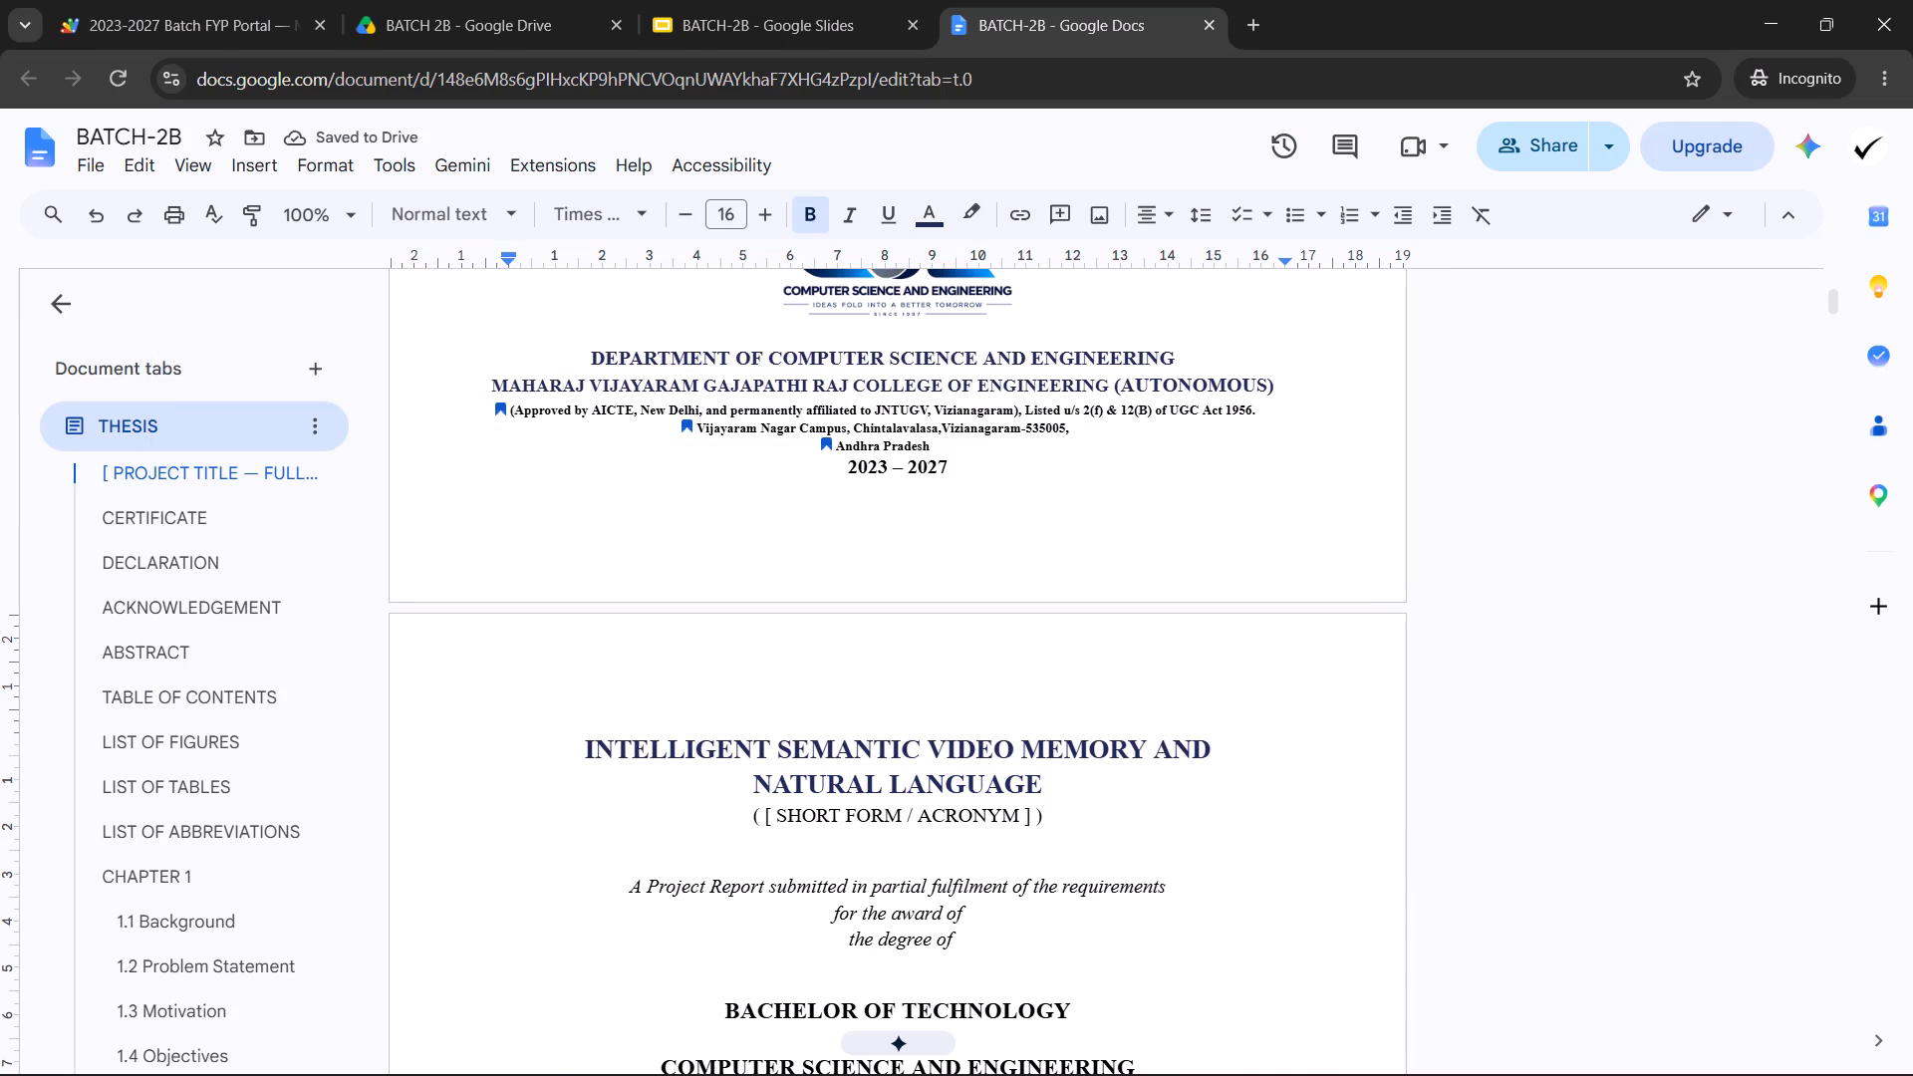
# Add "SURVEILLANCE" after "LANGUAGE" in the title, using the correct spelling copied from the LifeLens thesis in Word.
pyautogui.write('SURV')
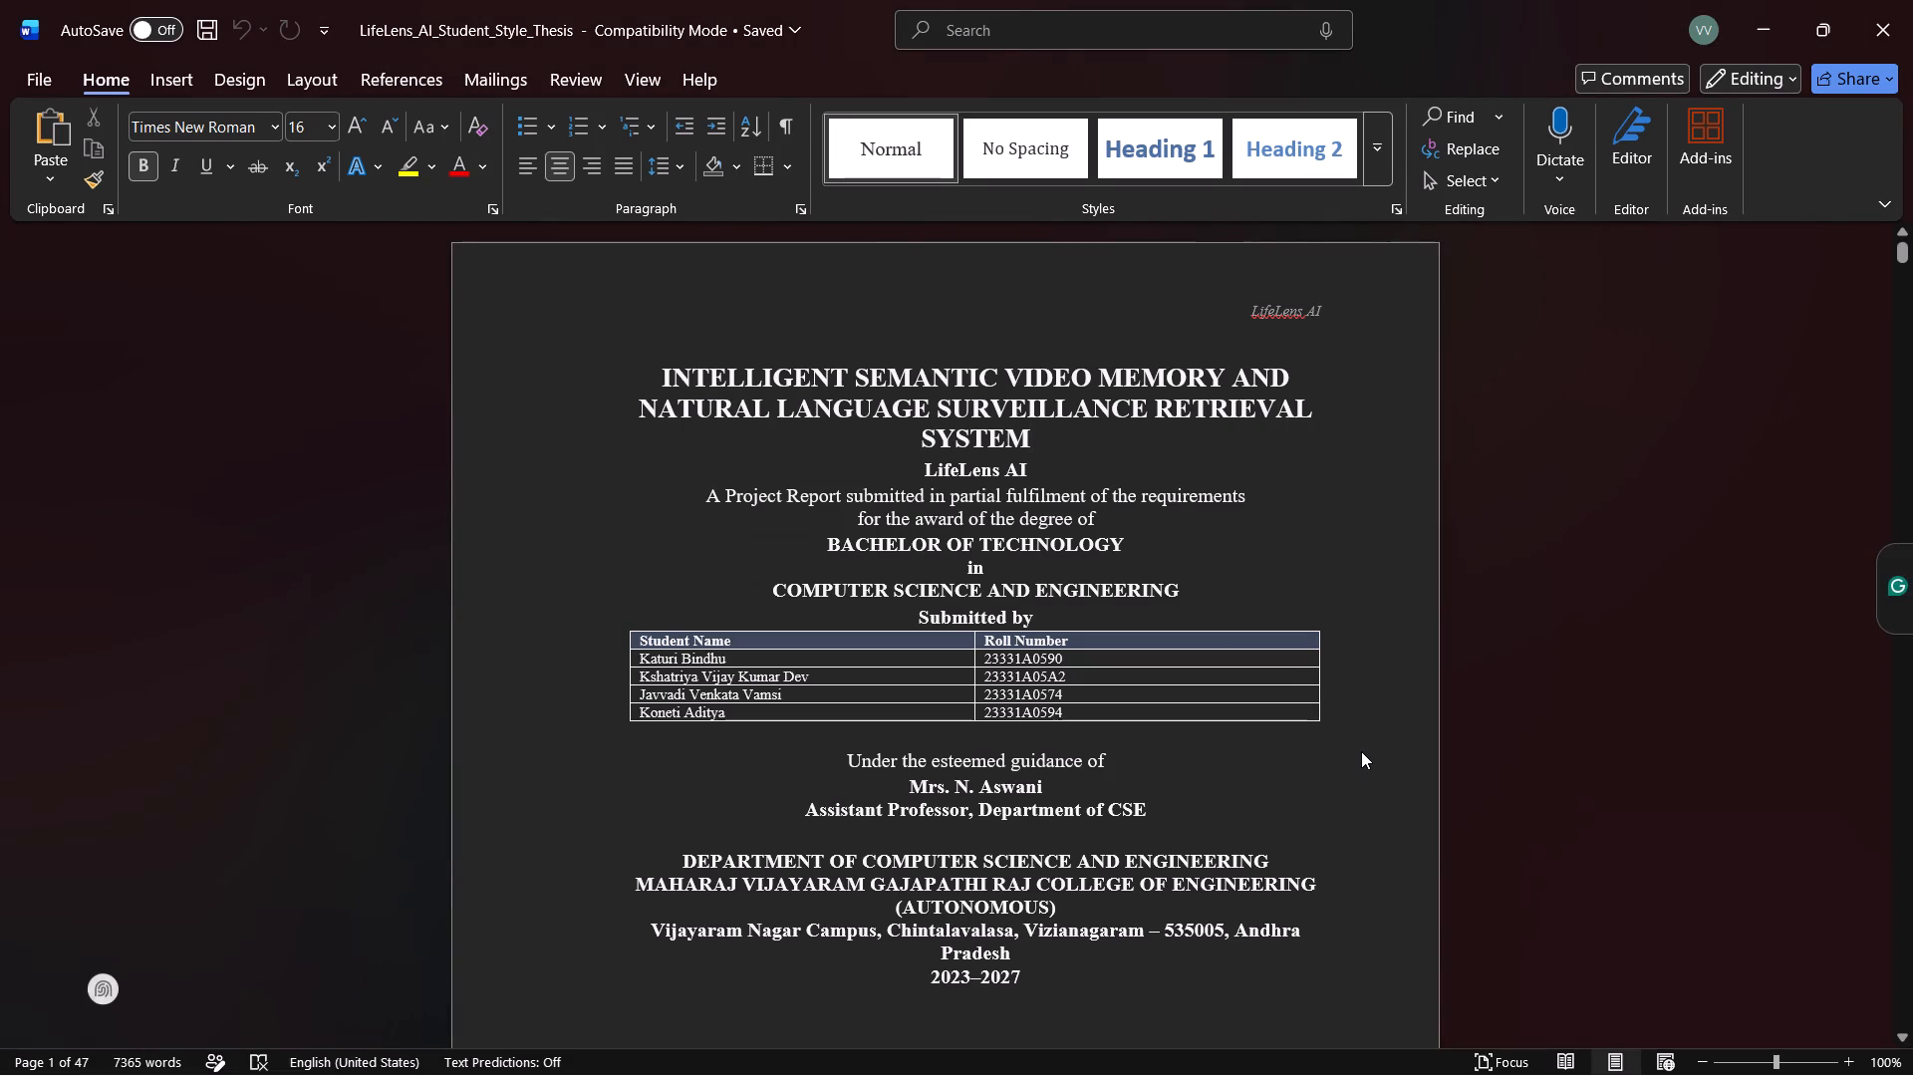
pyautogui.press('e')
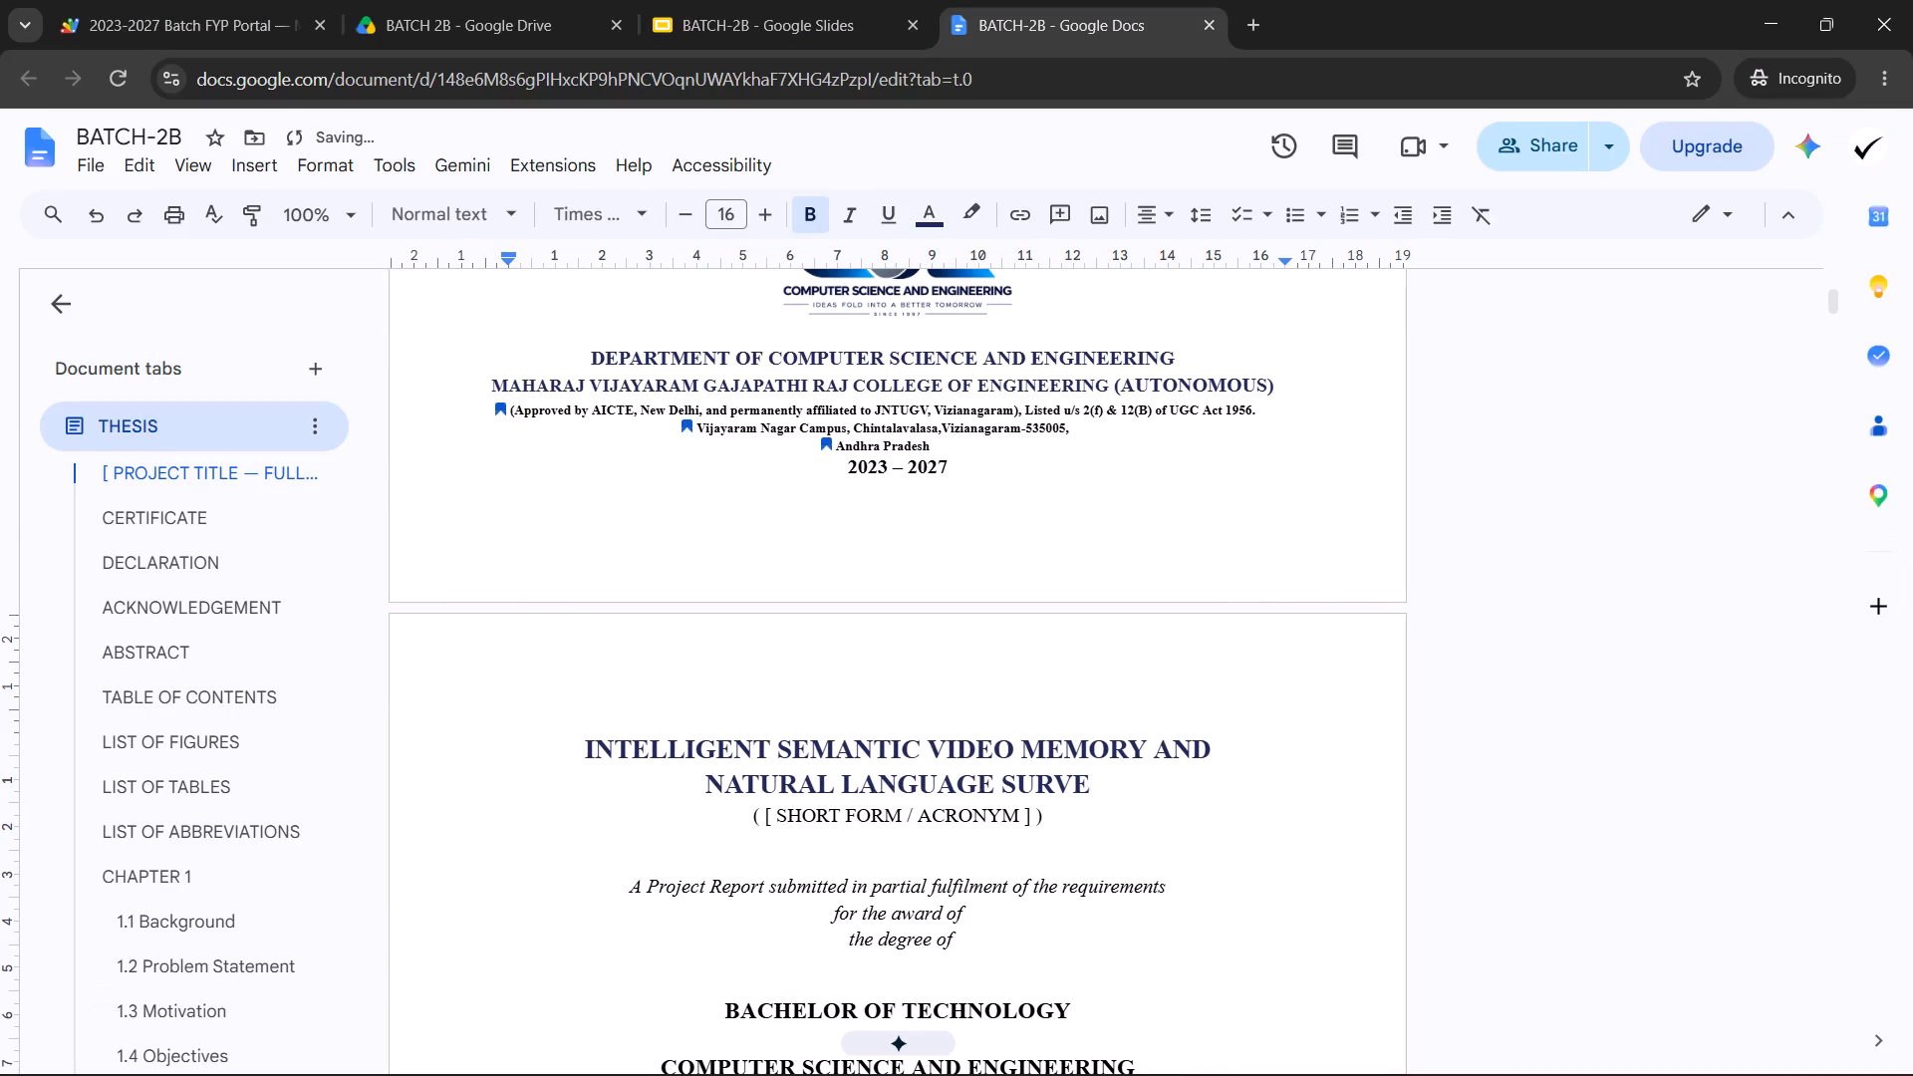
pyautogui.write('LLIANCE')
pyautogui.press('space')
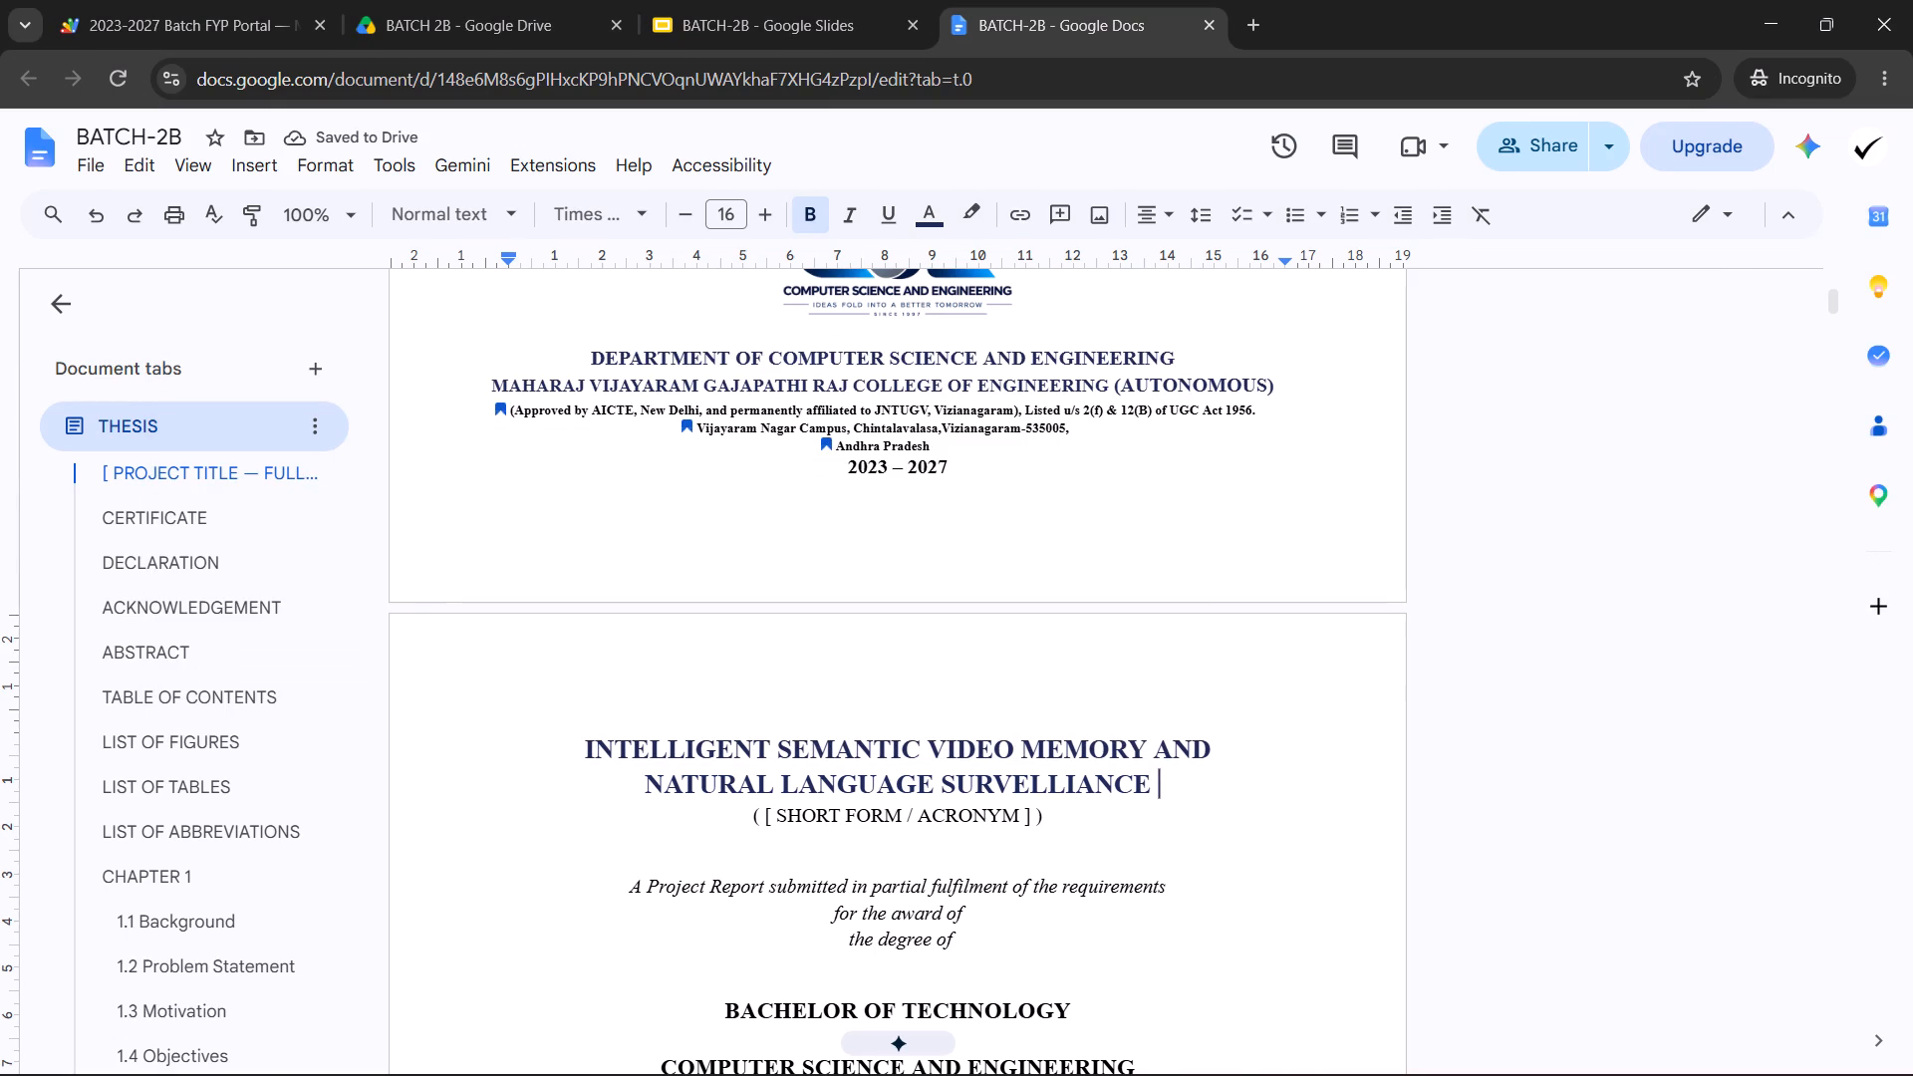
pyautogui.click(1083, 782)
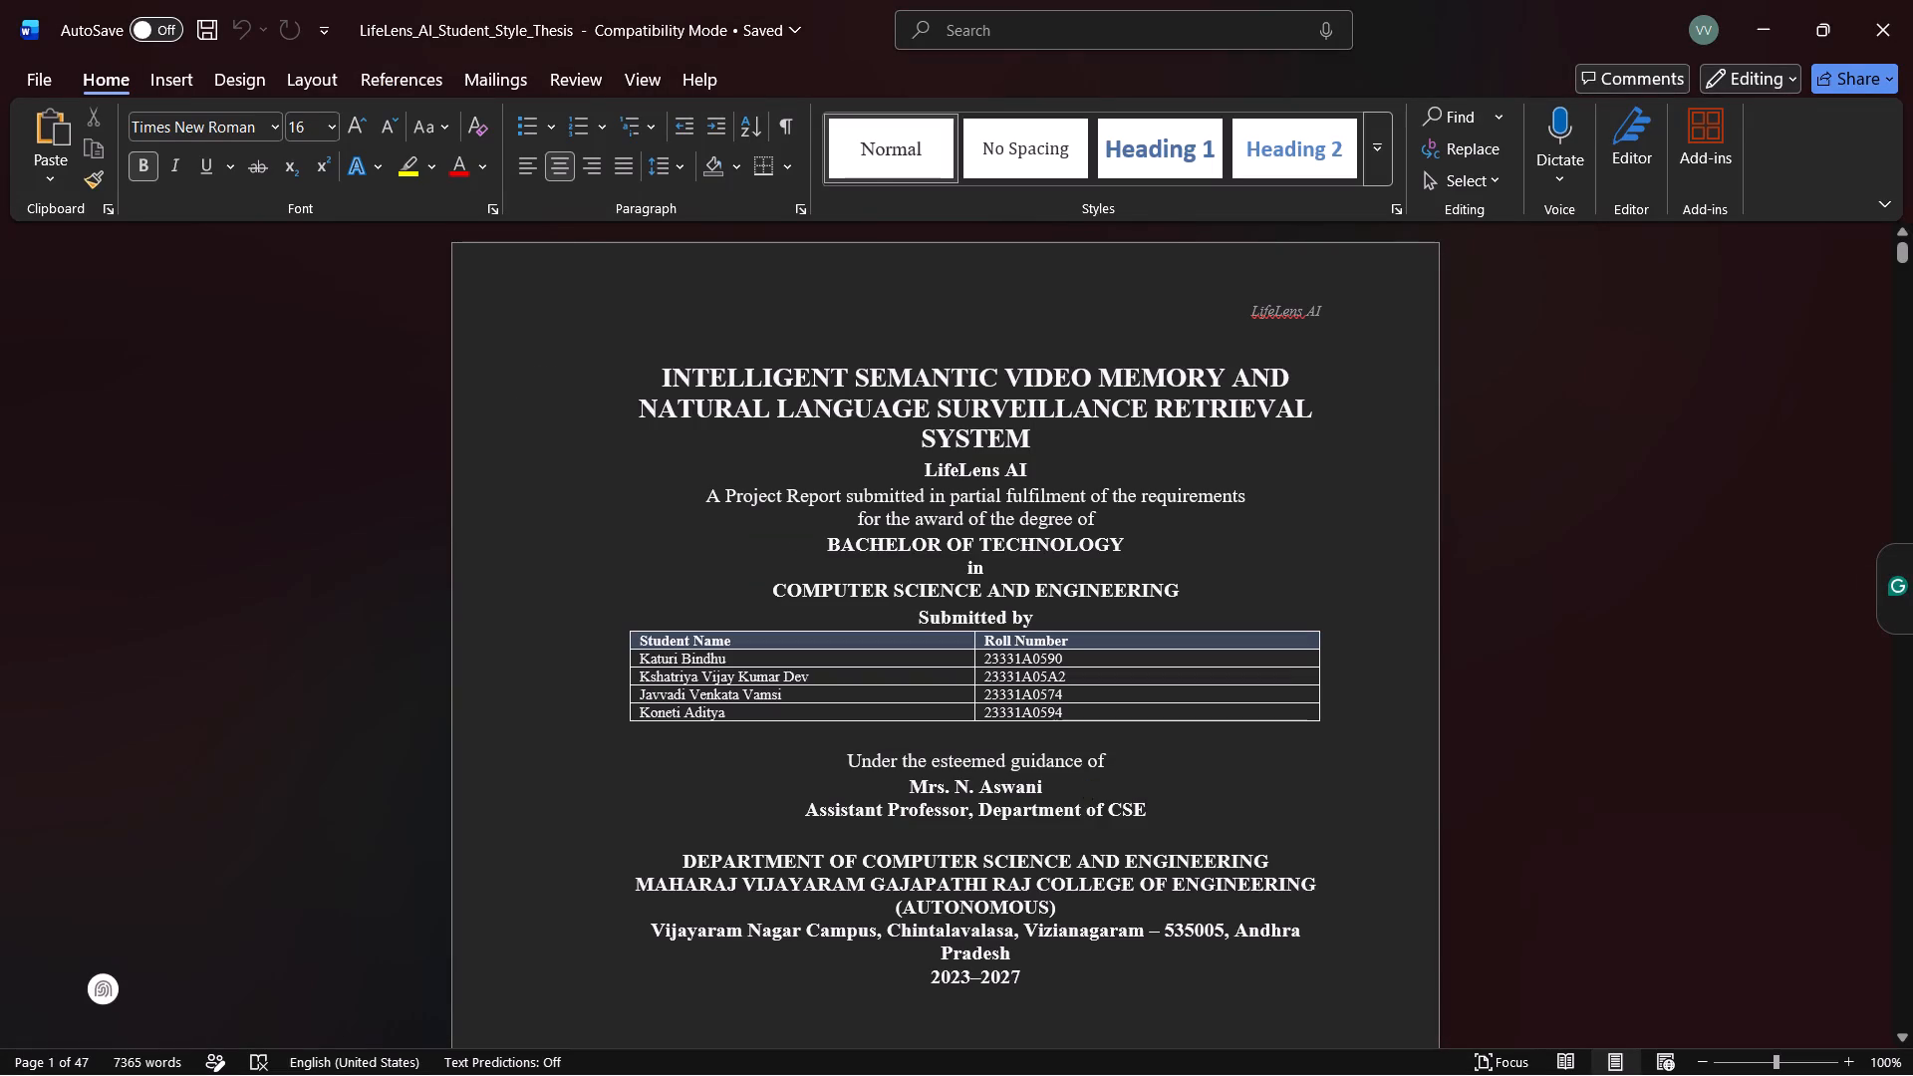
pyautogui.doubleClick(1008, 407)
pyautogui.hotkey('ctrl', 'c')
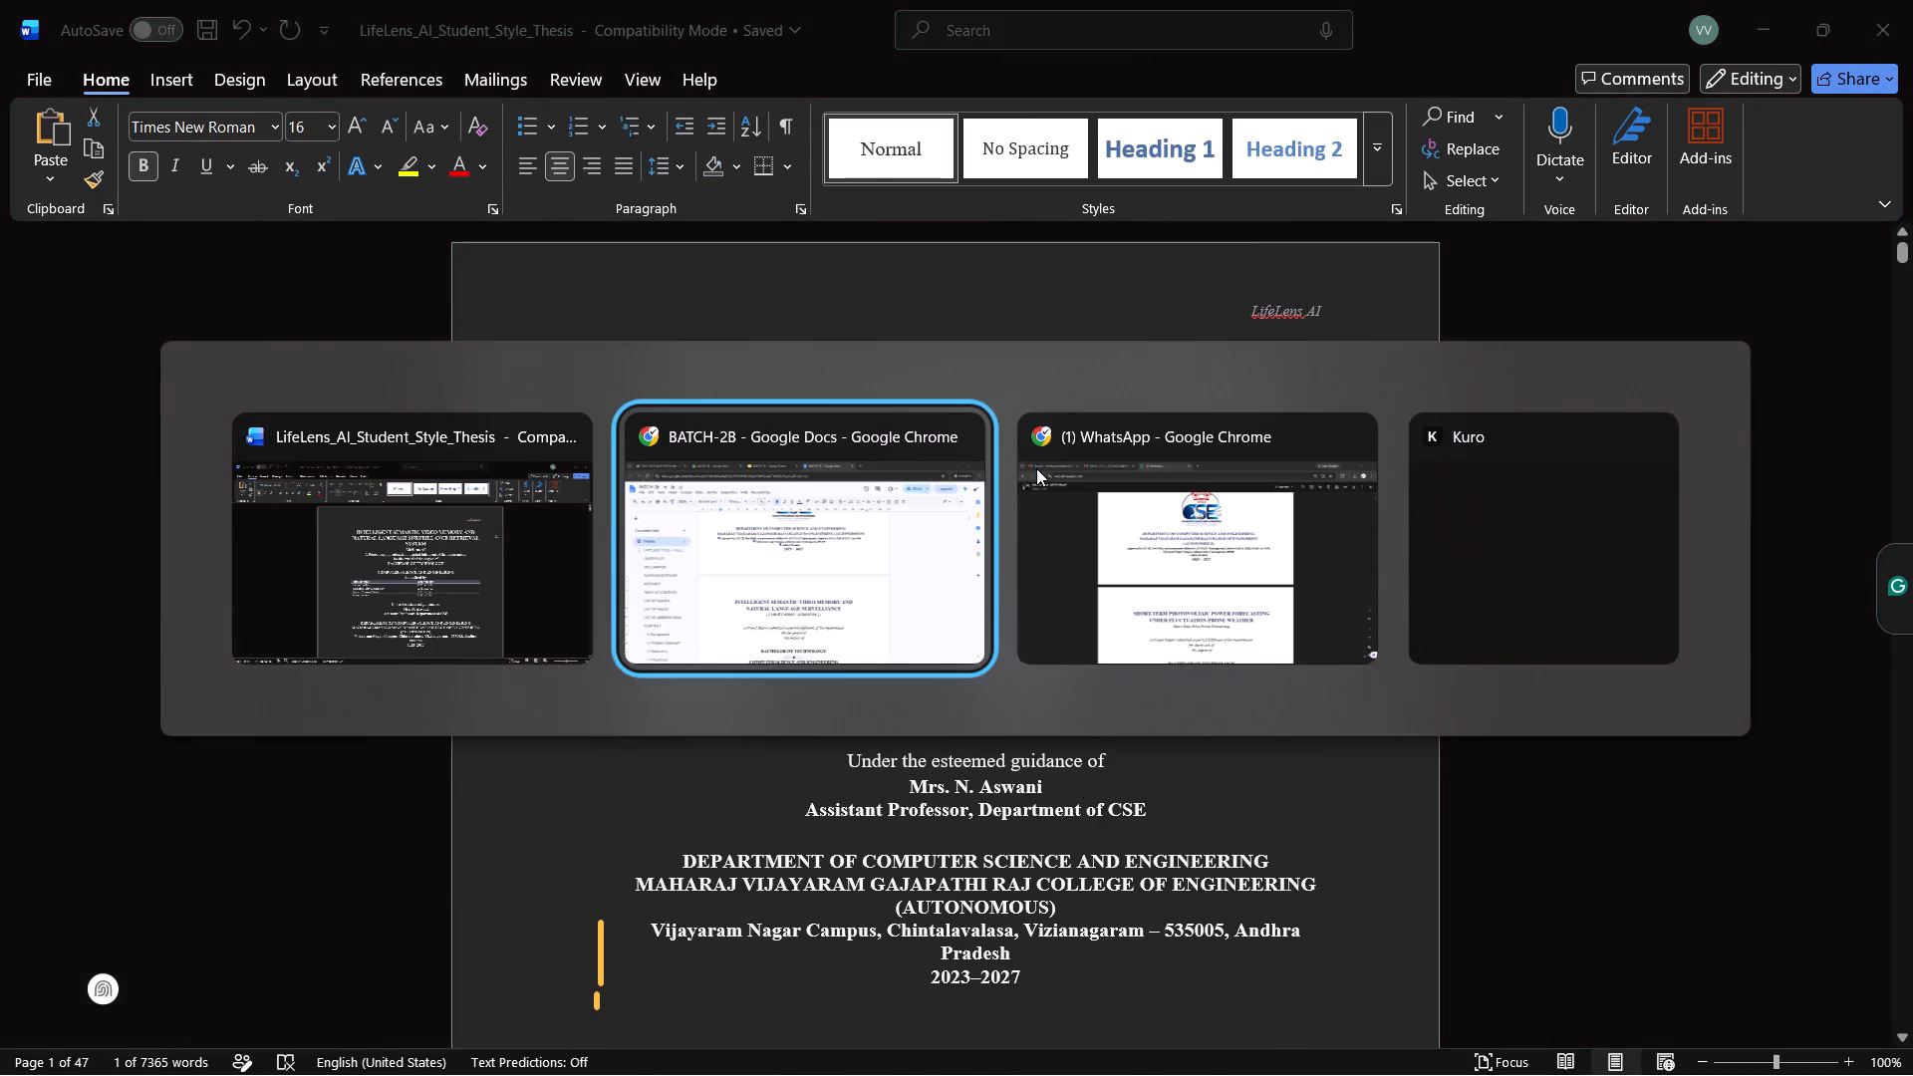
pyautogui.doubleClick(1023, 788)
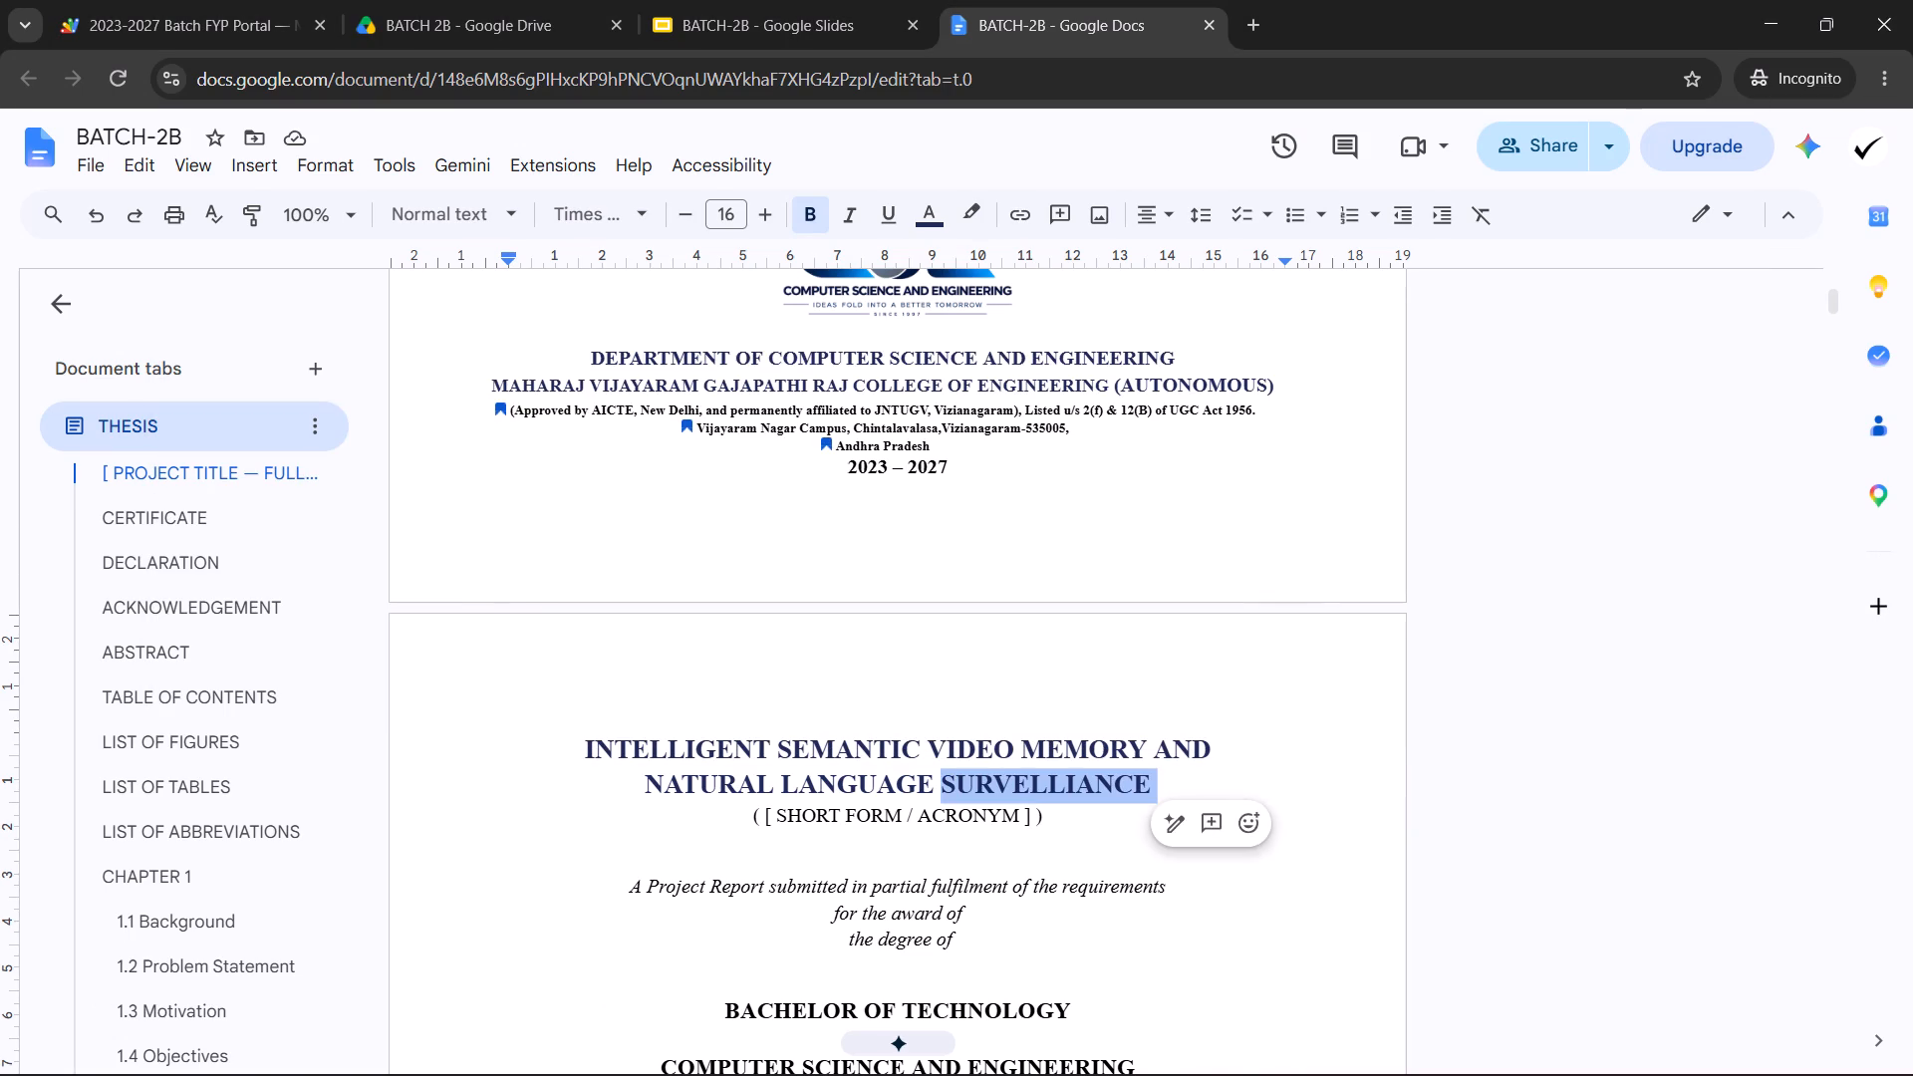
pyautogui.click(1173, 774)
pyautogui.hotkey('ctrl', 'v')
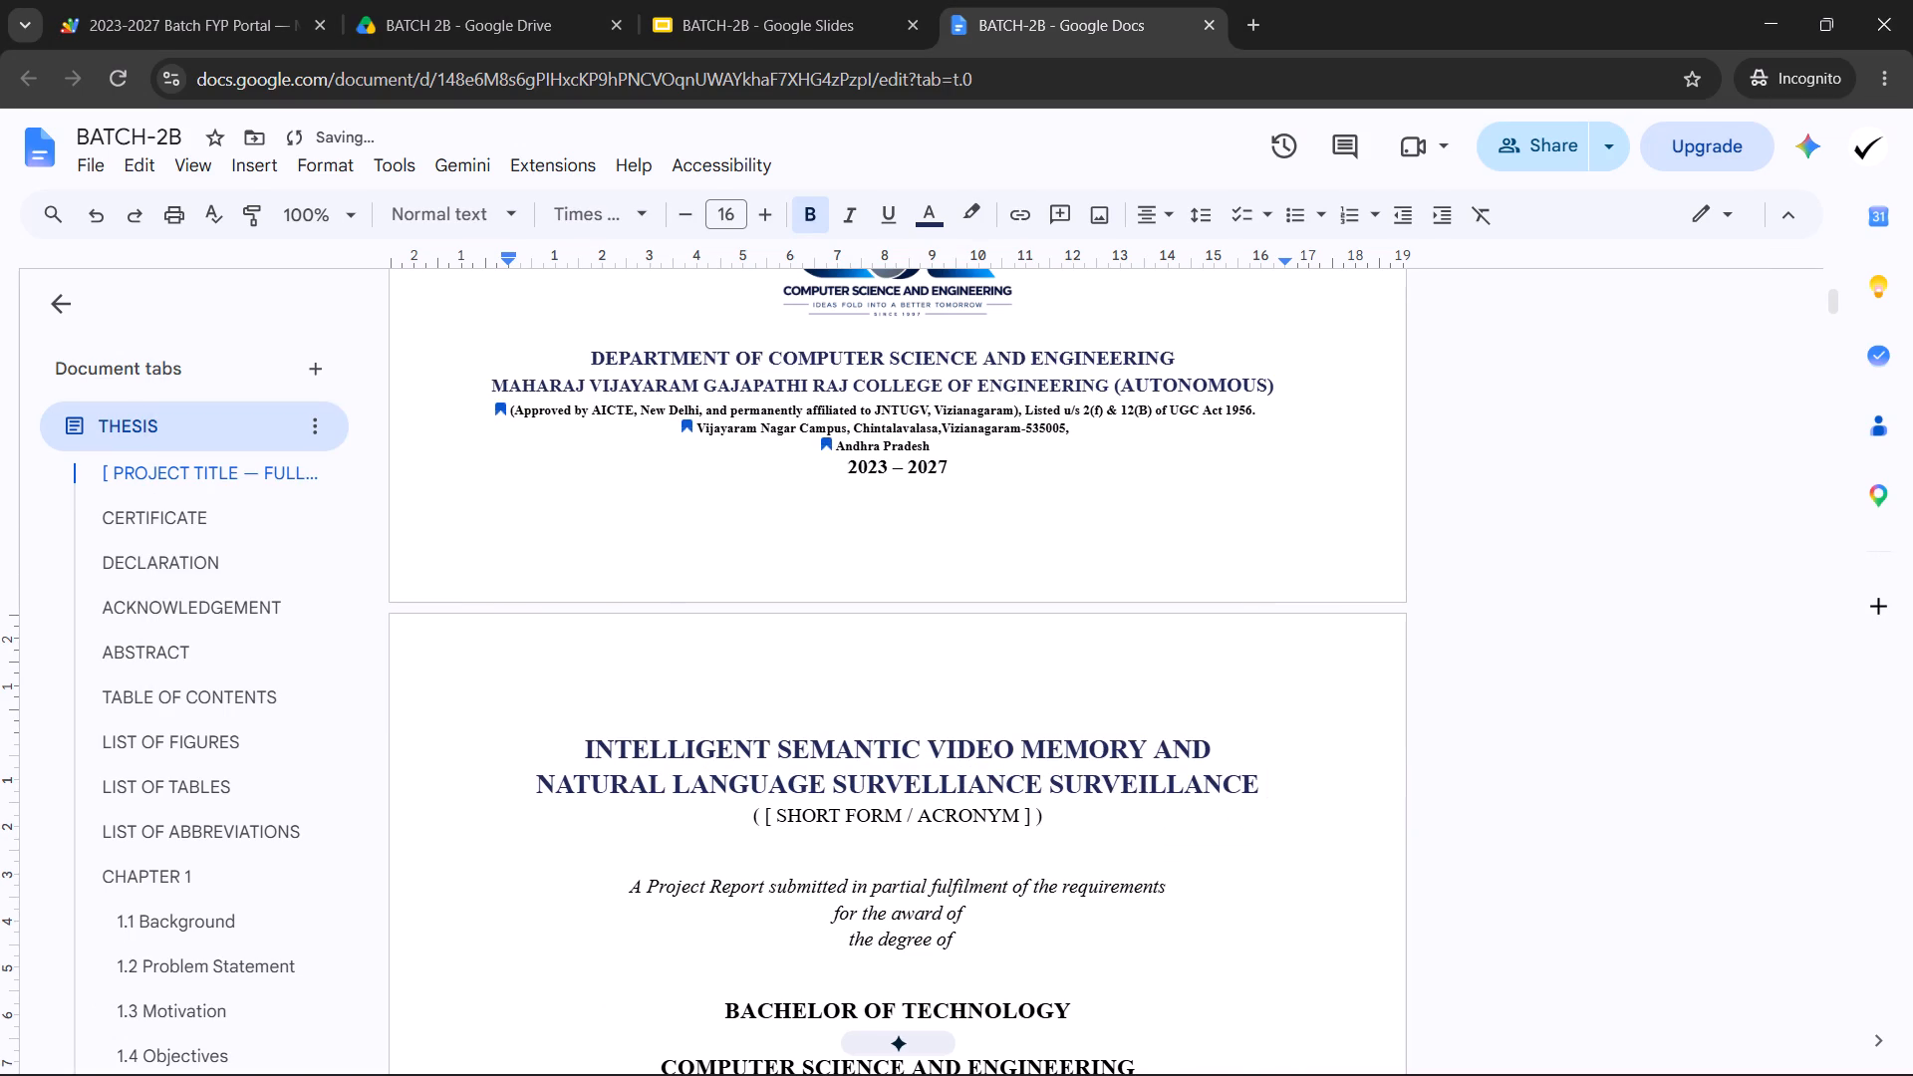
pyautogui.doubleClick(1035, 778)
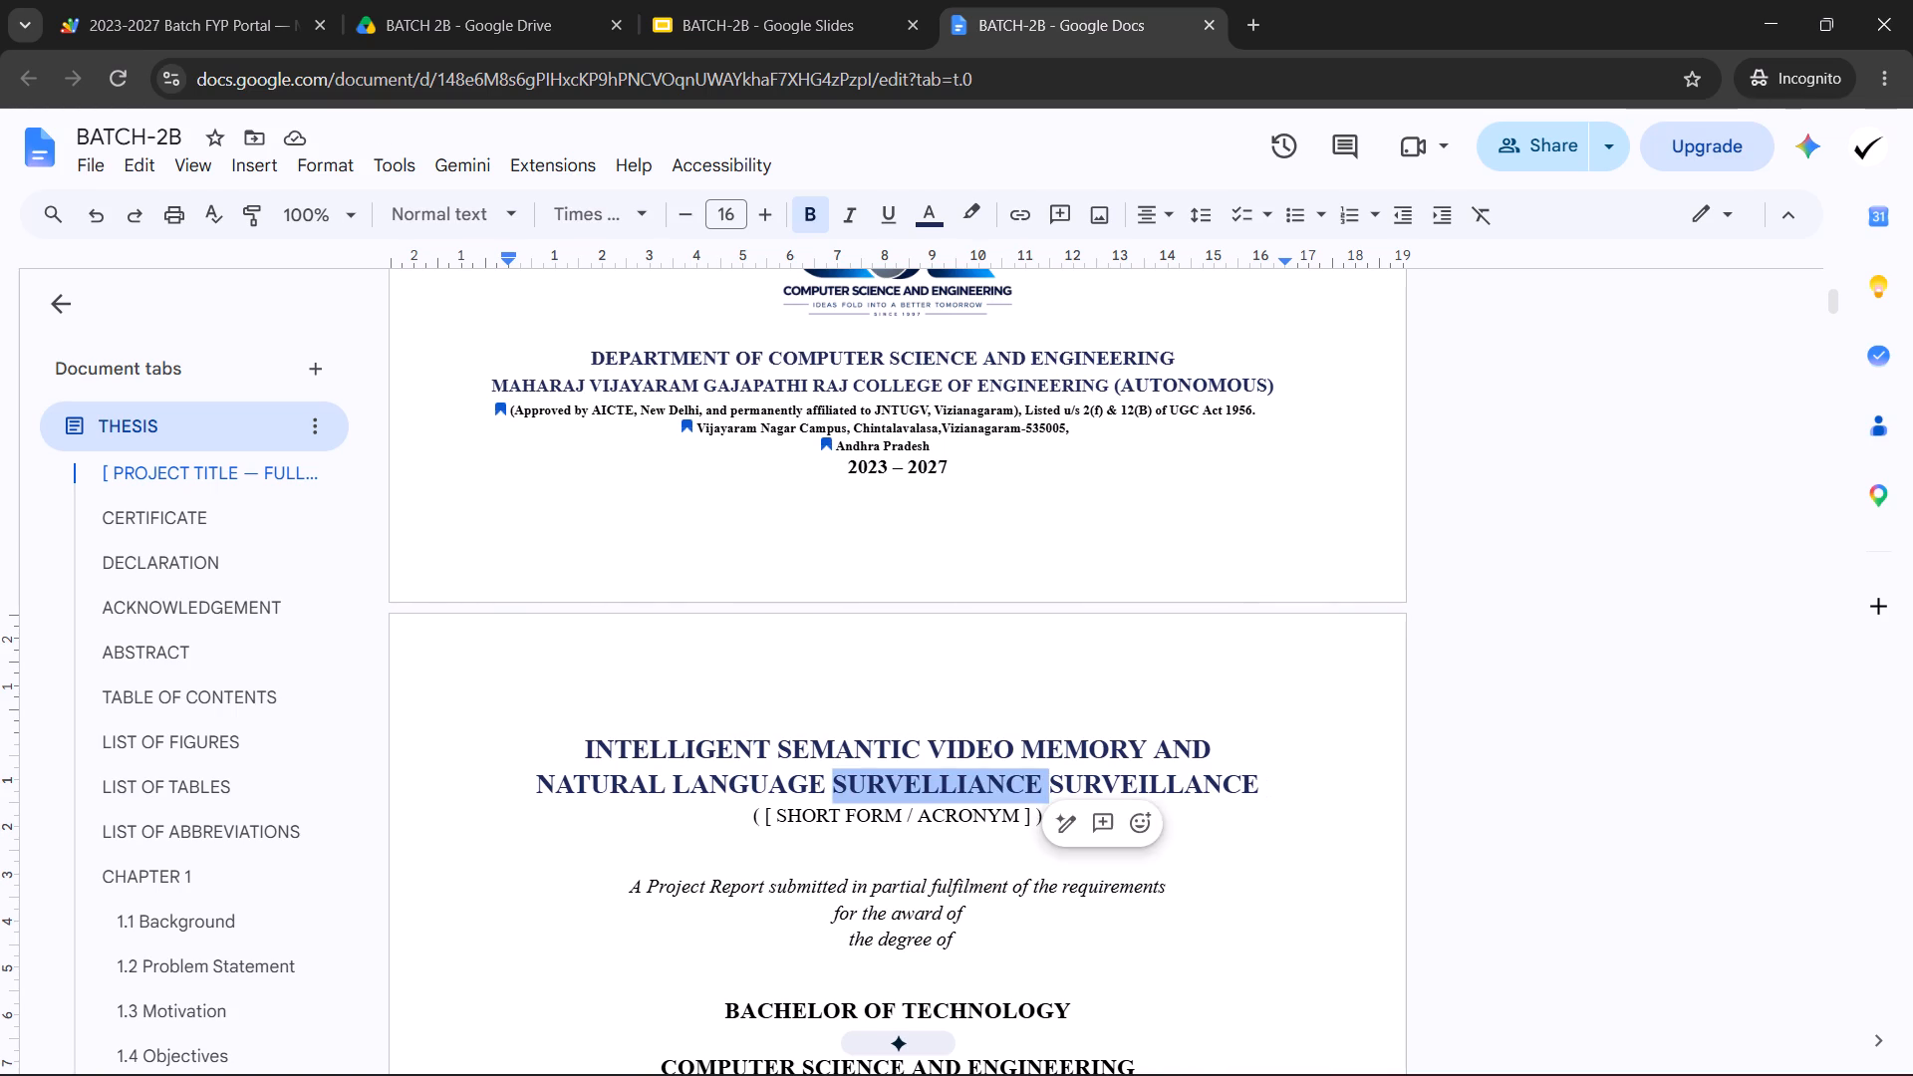
pyautogui.press('BackSpace')
# Finish the project title with "RETRIEVAL SYSTEM" copied from the LifeLens thesis title in Word.
pyautogui.press('Right')
pyautogui.press('Right')
pyautogui.press('Right')
pyautogui.press('Right')
pyautogui.press('Right')
pyautogui.press('Right')
pyautogui.press('Right')
pyautogui.press('Right')
pyautogui.press('Right')
pyautogui.press('Right')
pyautogui.press('Right')
pyautogui.press('Right')
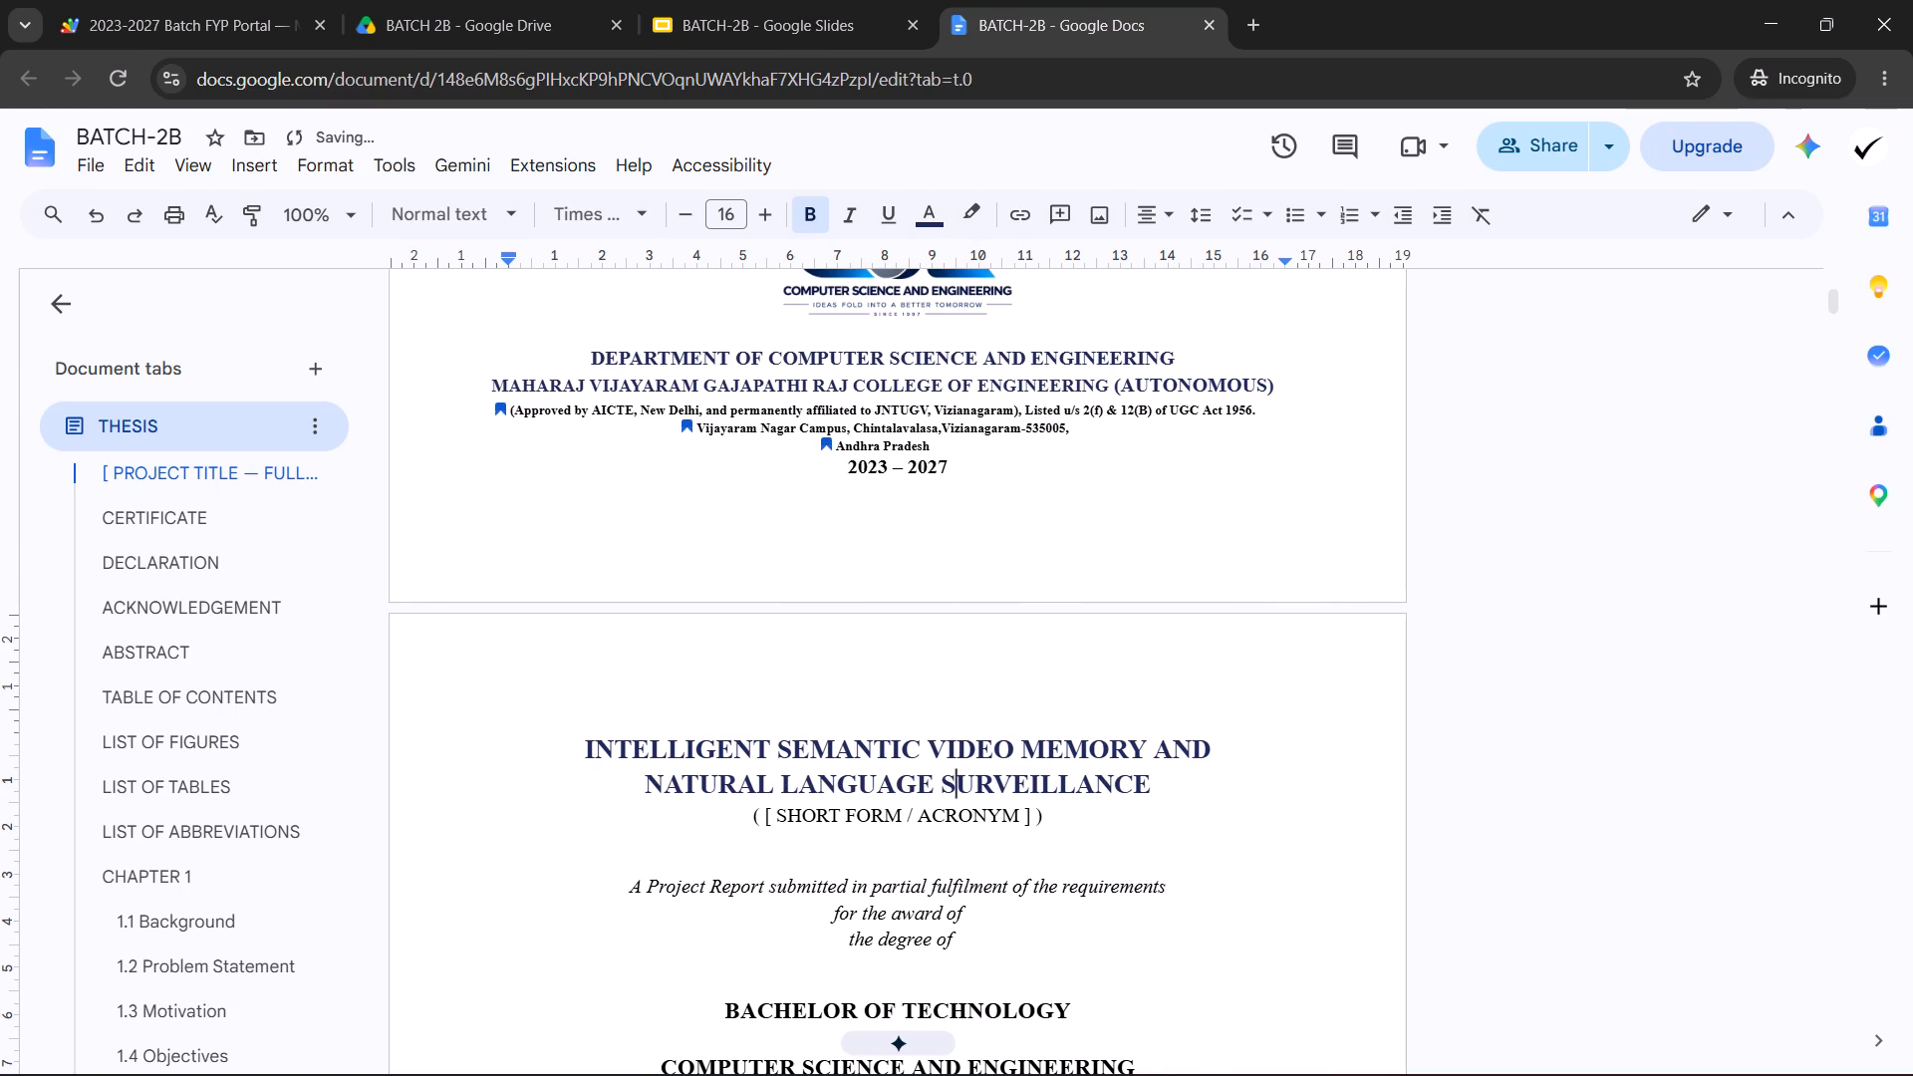
pyautogui.press('space')
pyautogui.write('RE')
pyautogui.write('TRIEVAL')
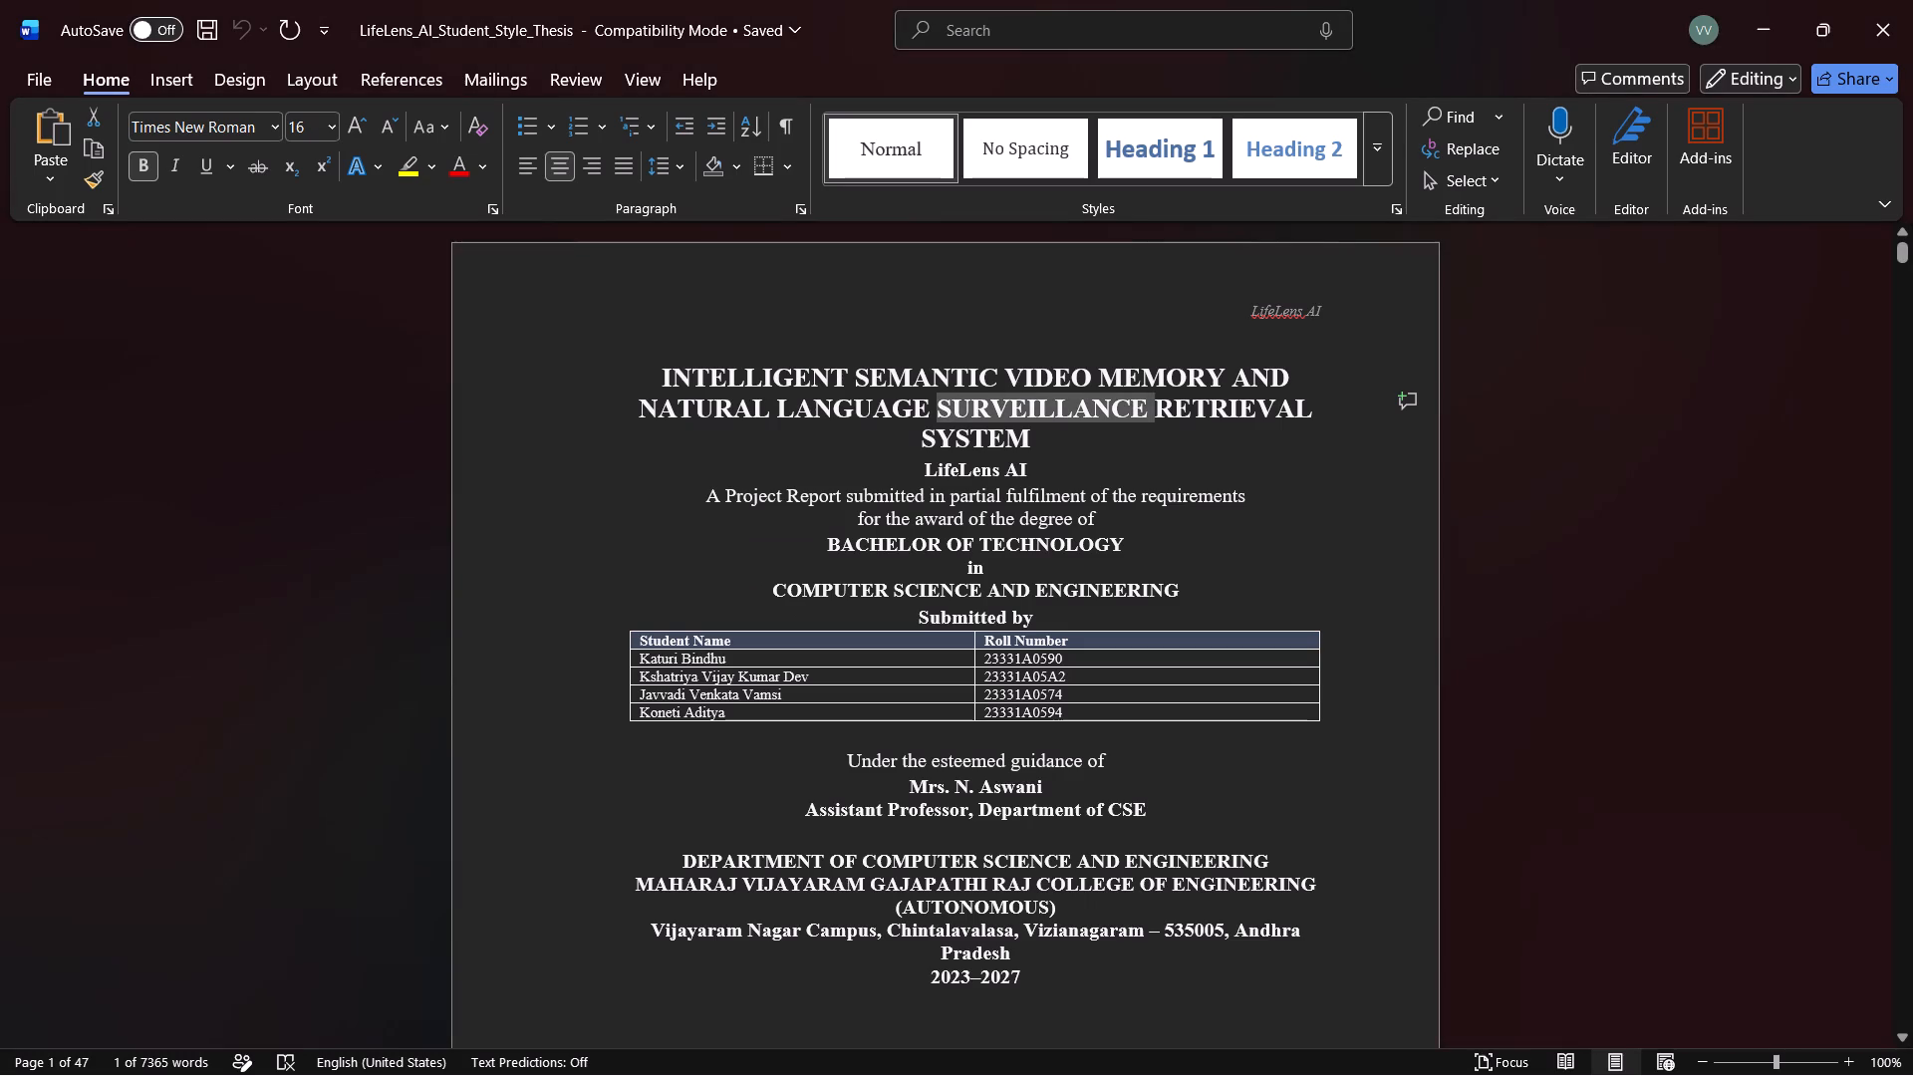
pyautogui.click(1175, 410)
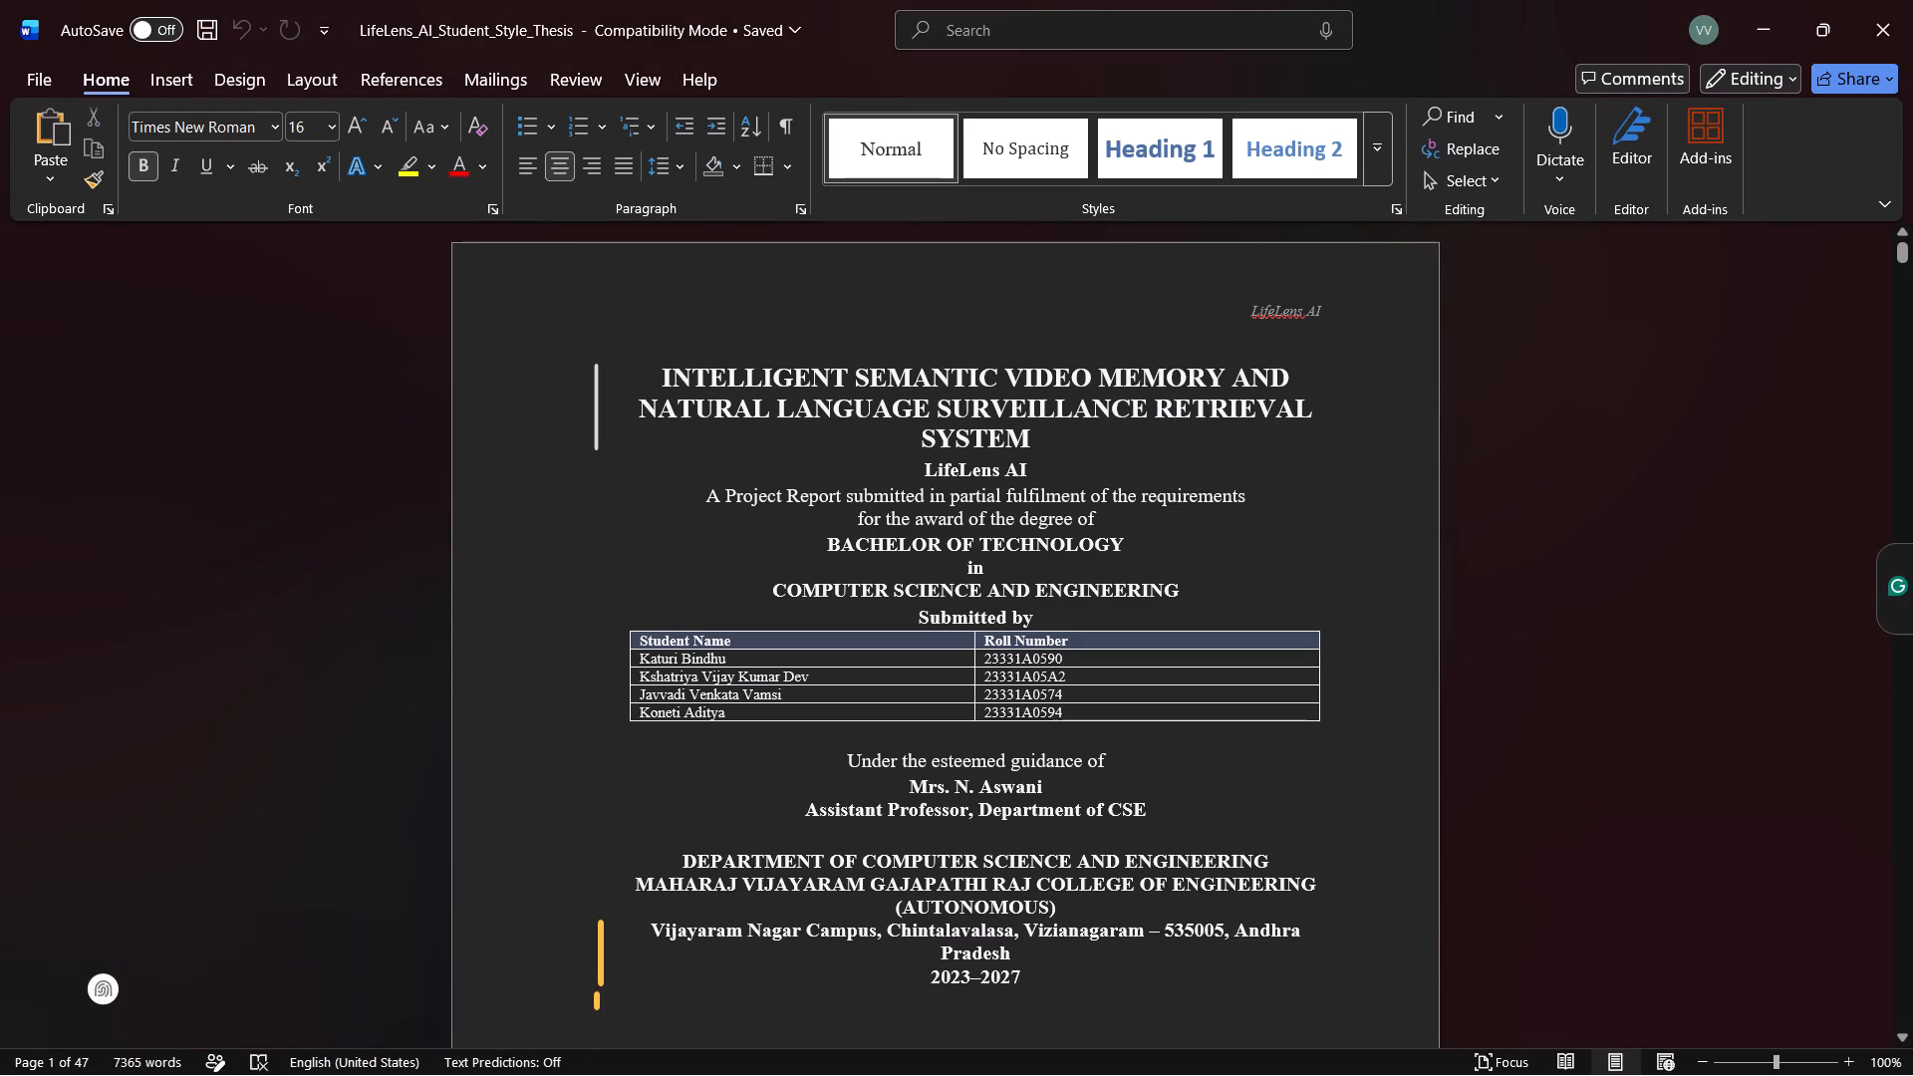
pyautogui.moveTo(1156, 411); pyautogui.dragTo(1156, 429)
pyautogui.hotkey('ctrl', 'c')
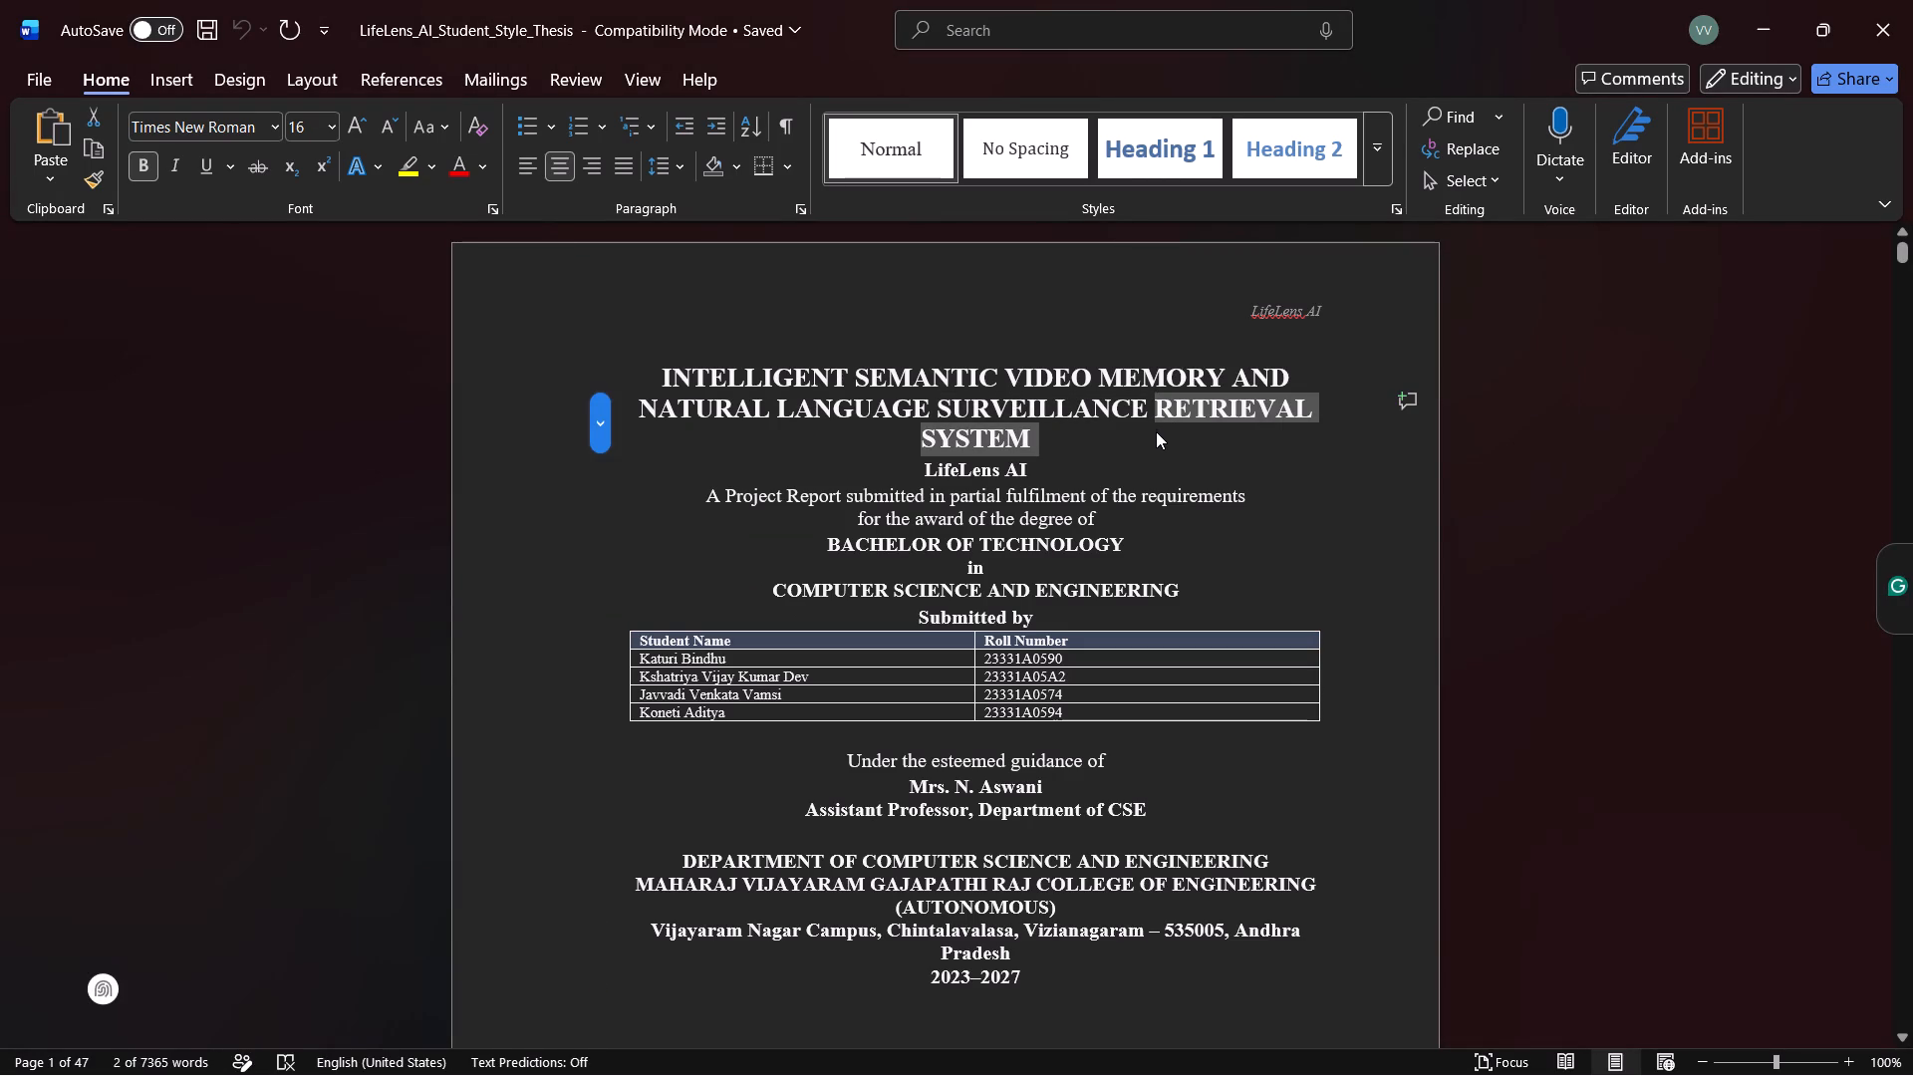
pyautogui.doubleClick(1125, 789)
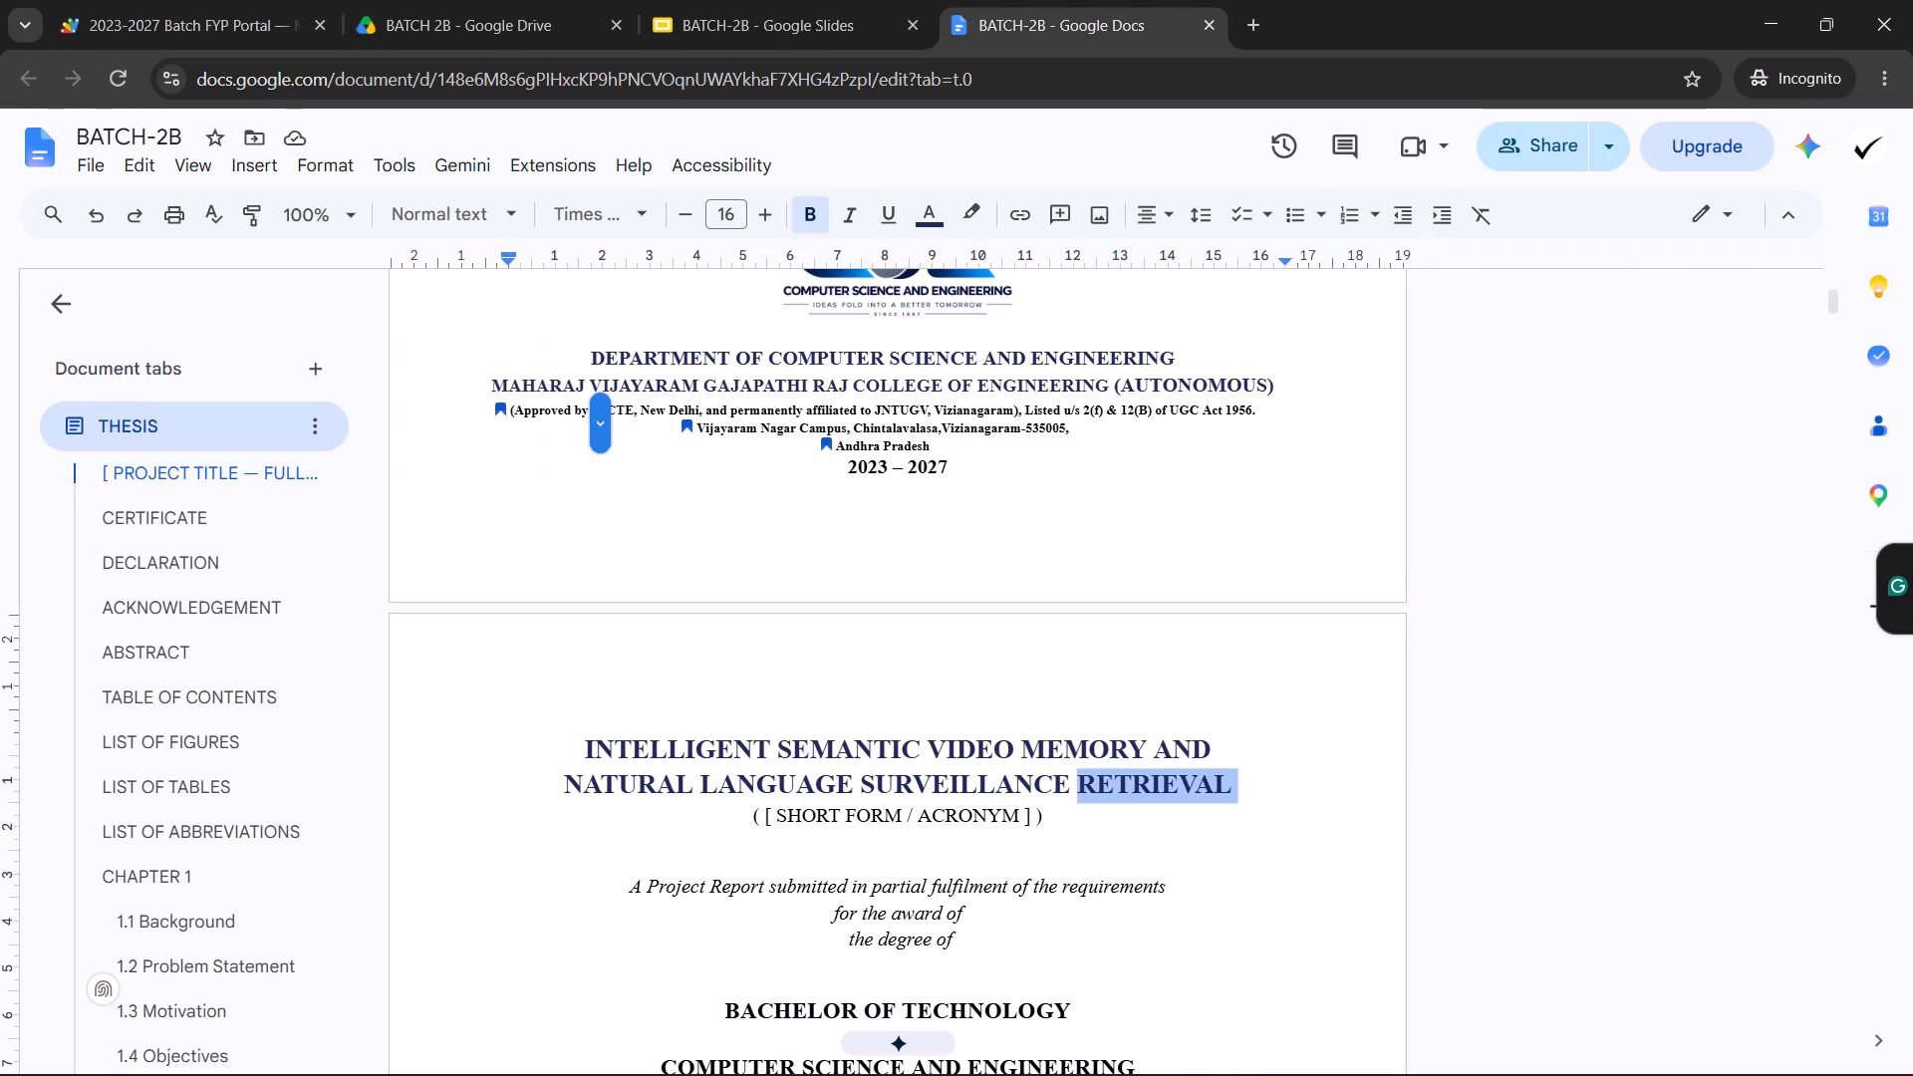
pyautogui.hotkey('ctrl', 'v')
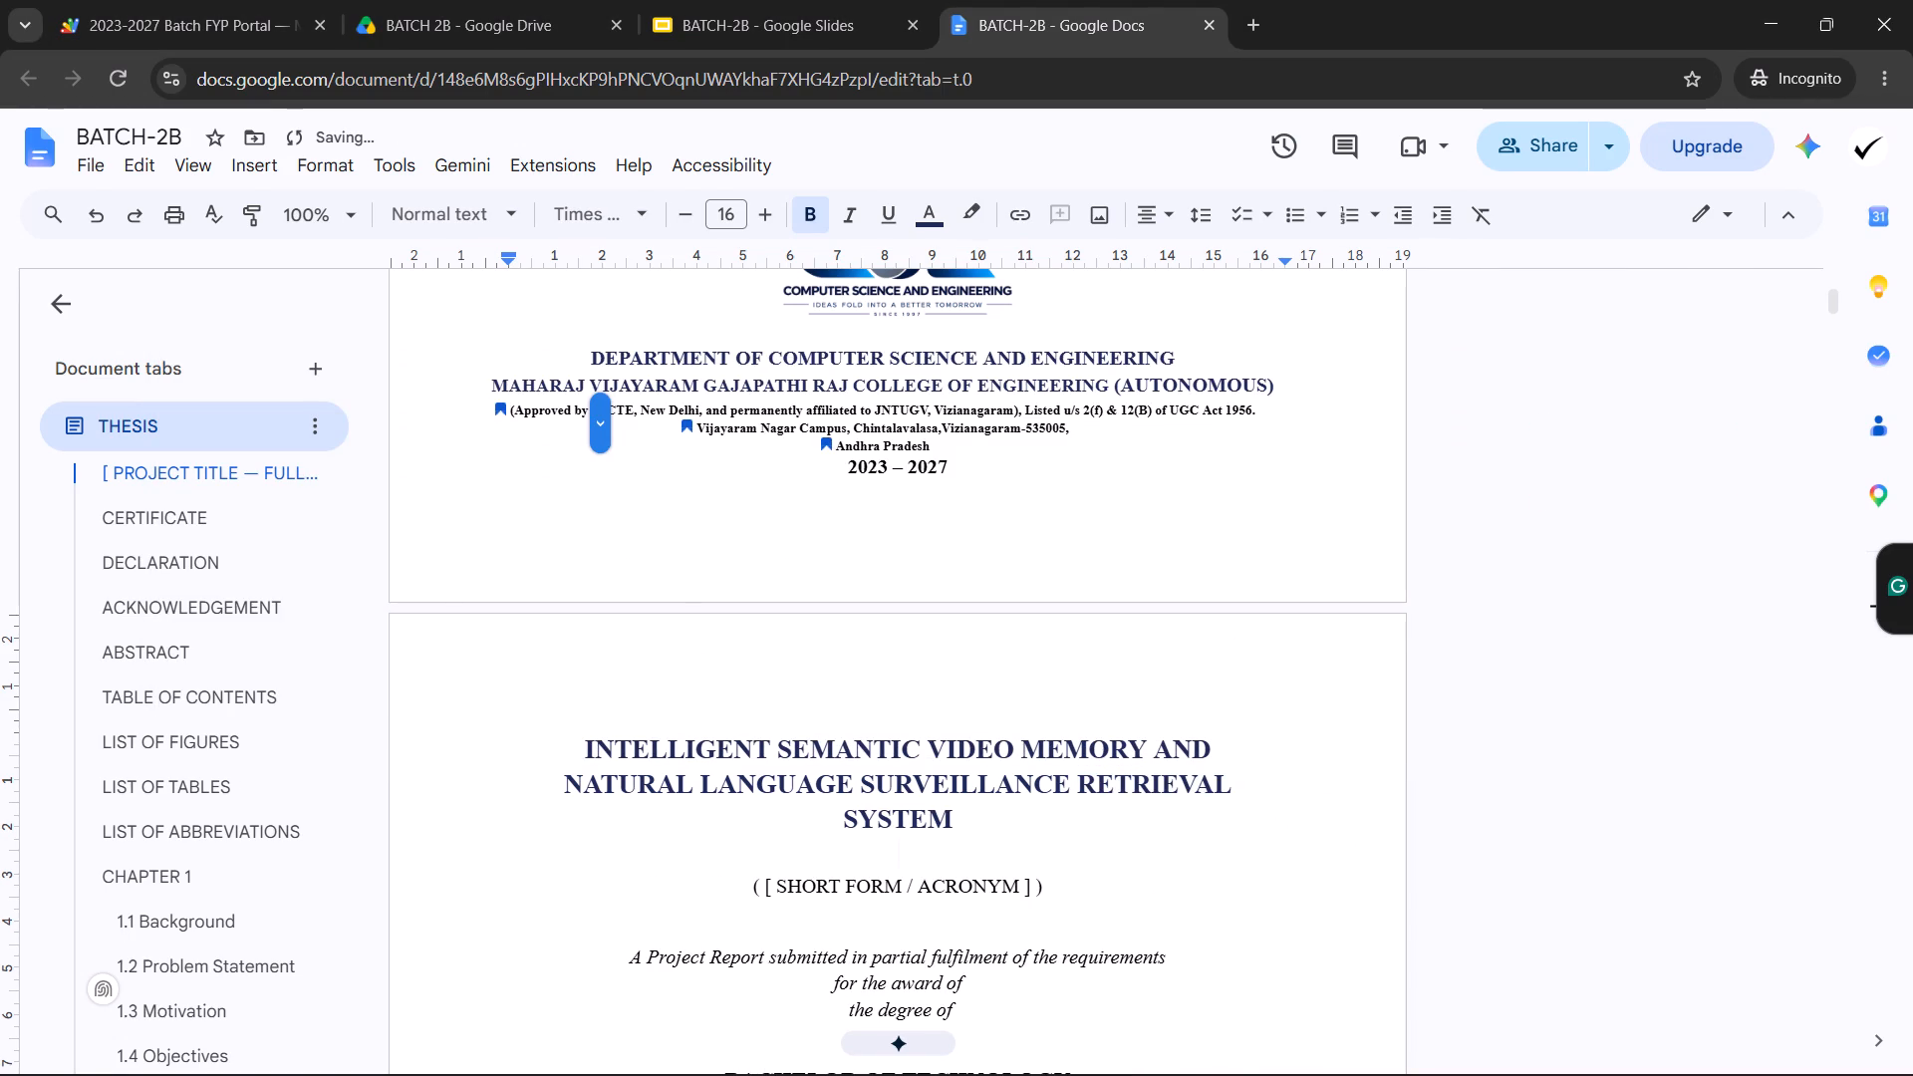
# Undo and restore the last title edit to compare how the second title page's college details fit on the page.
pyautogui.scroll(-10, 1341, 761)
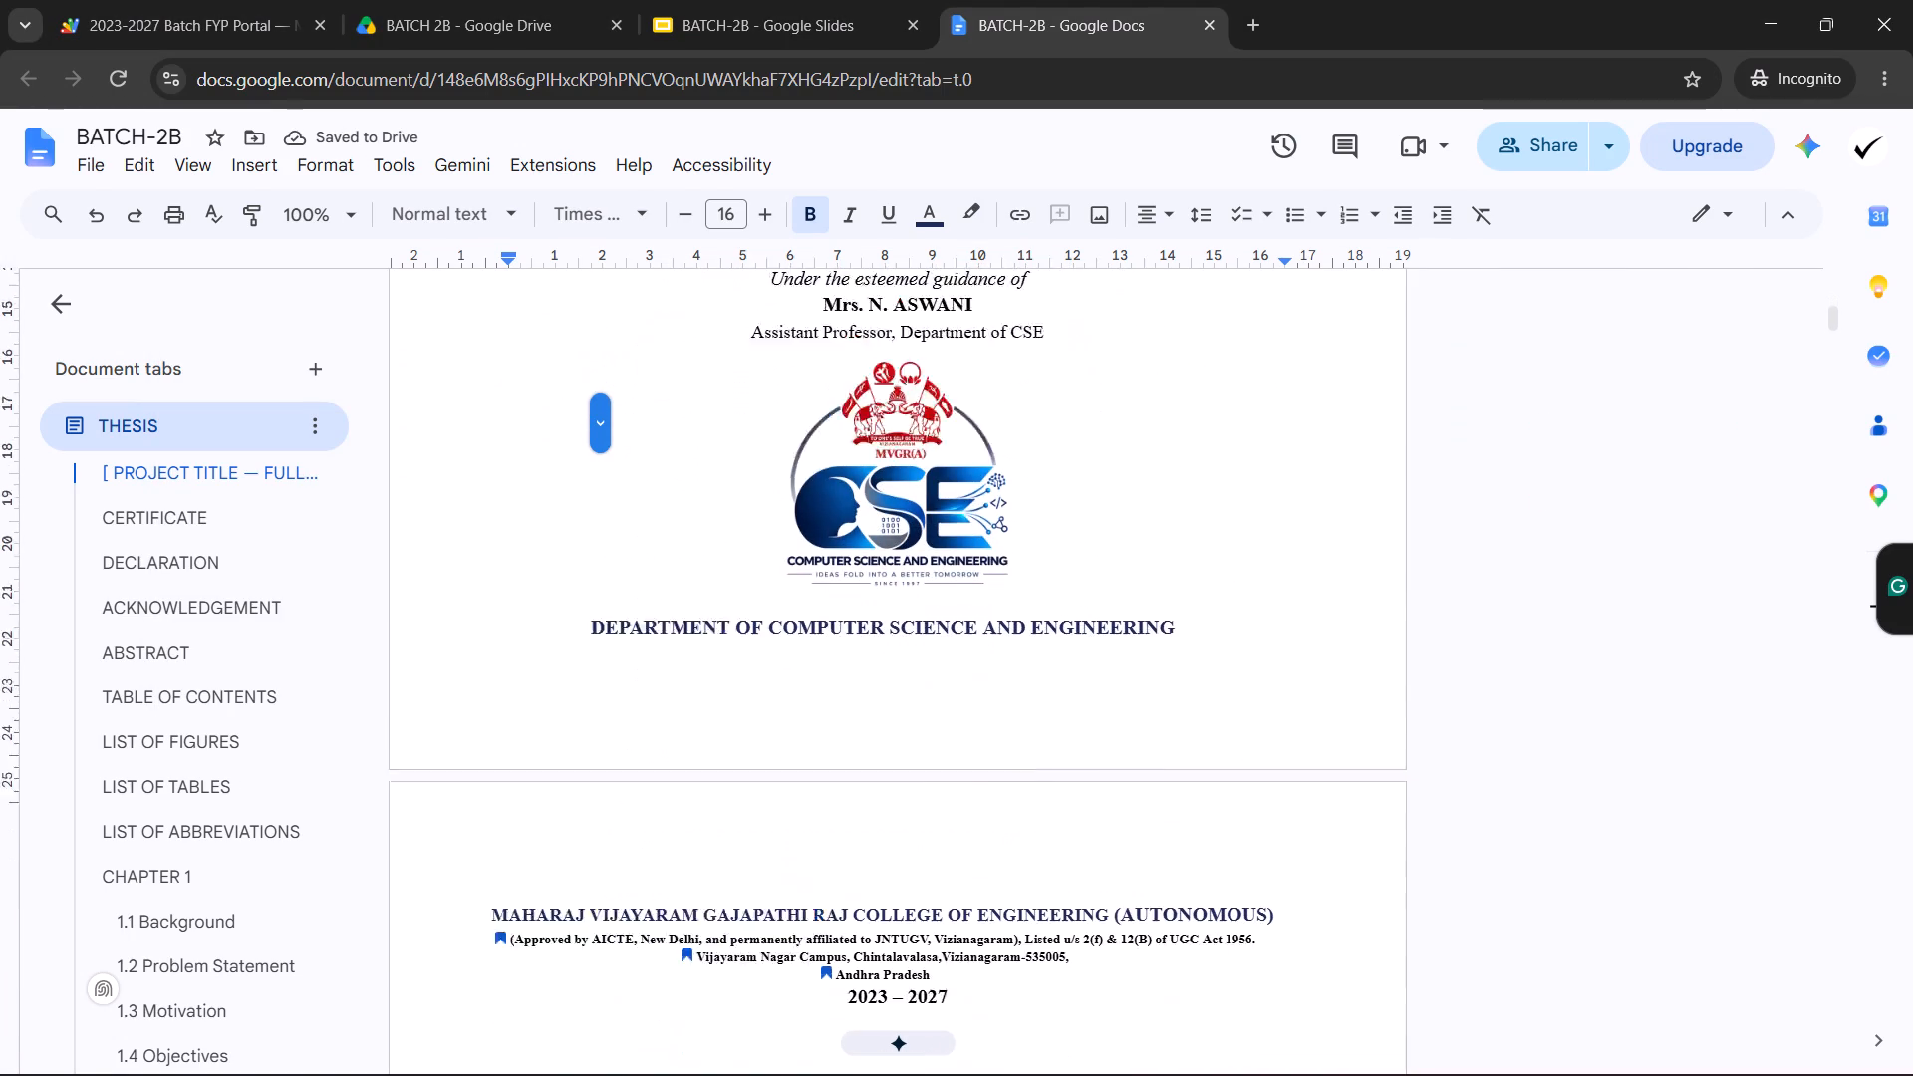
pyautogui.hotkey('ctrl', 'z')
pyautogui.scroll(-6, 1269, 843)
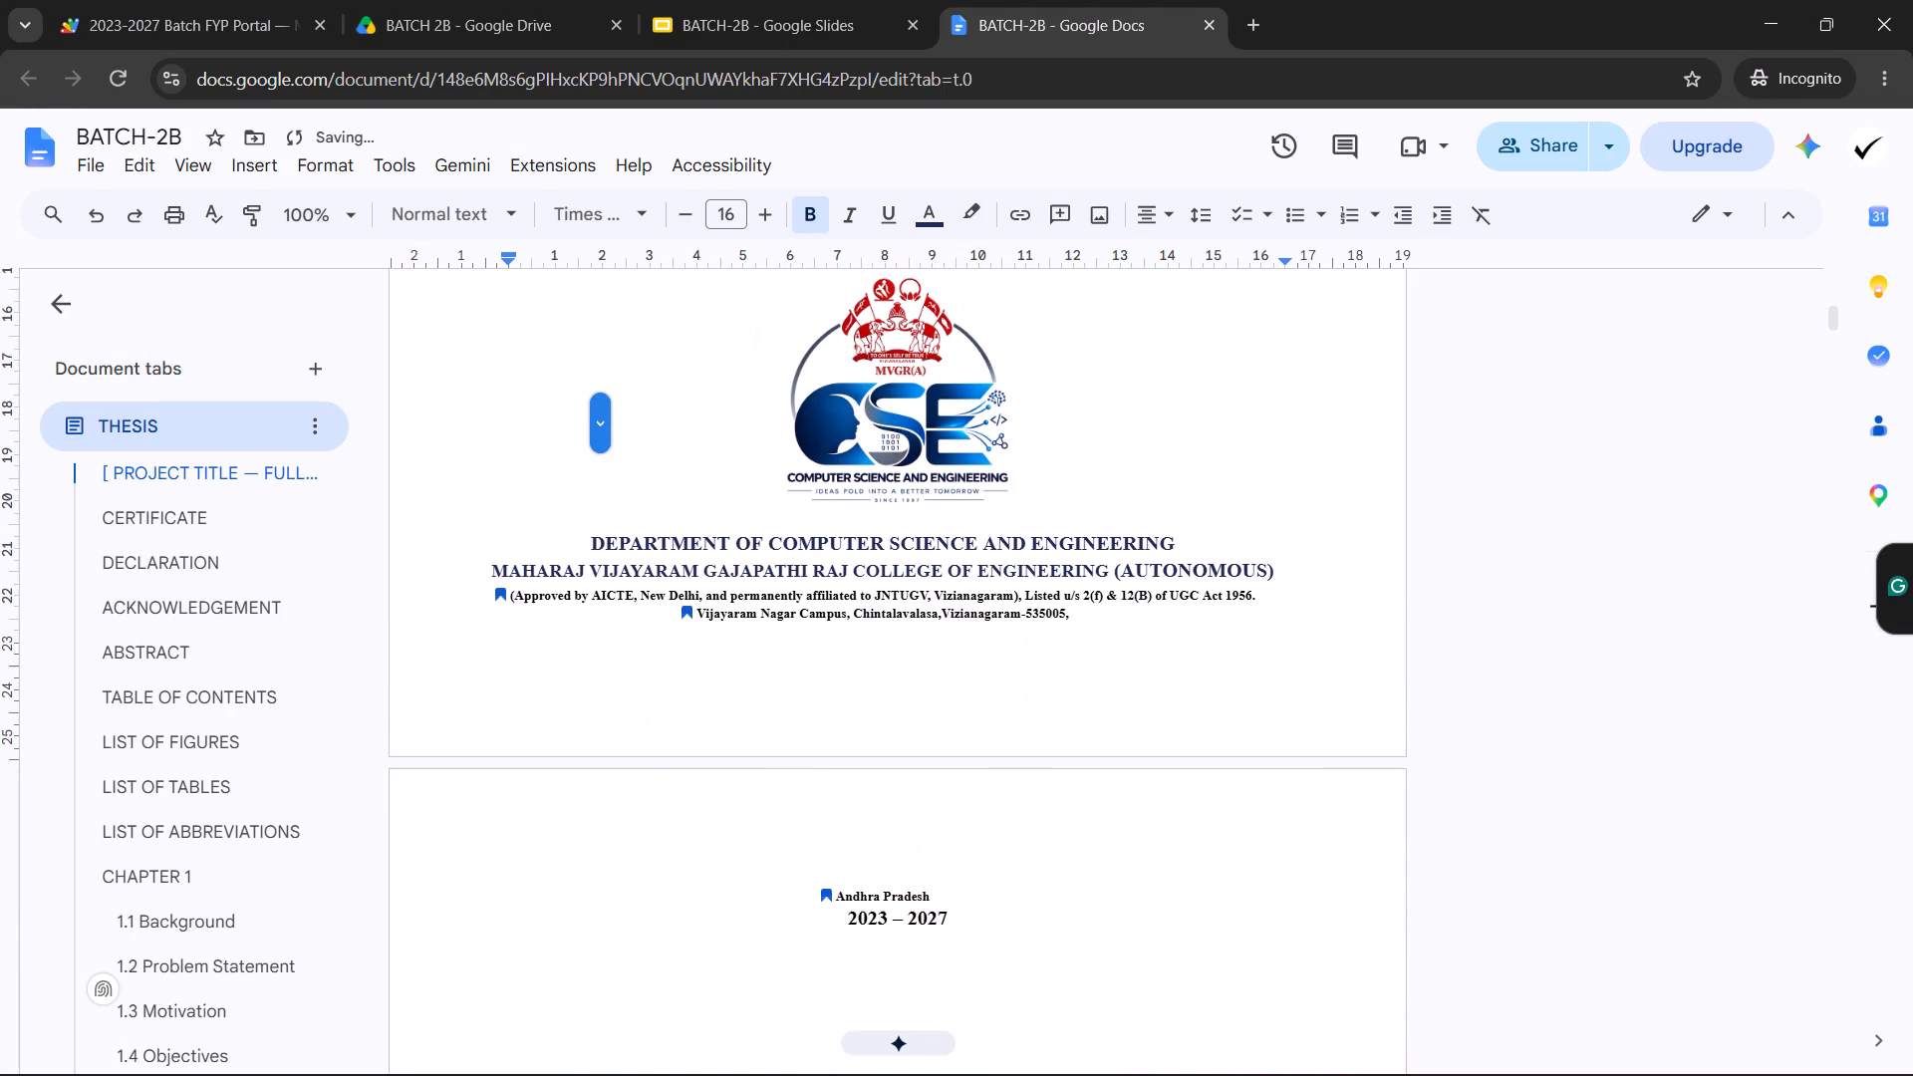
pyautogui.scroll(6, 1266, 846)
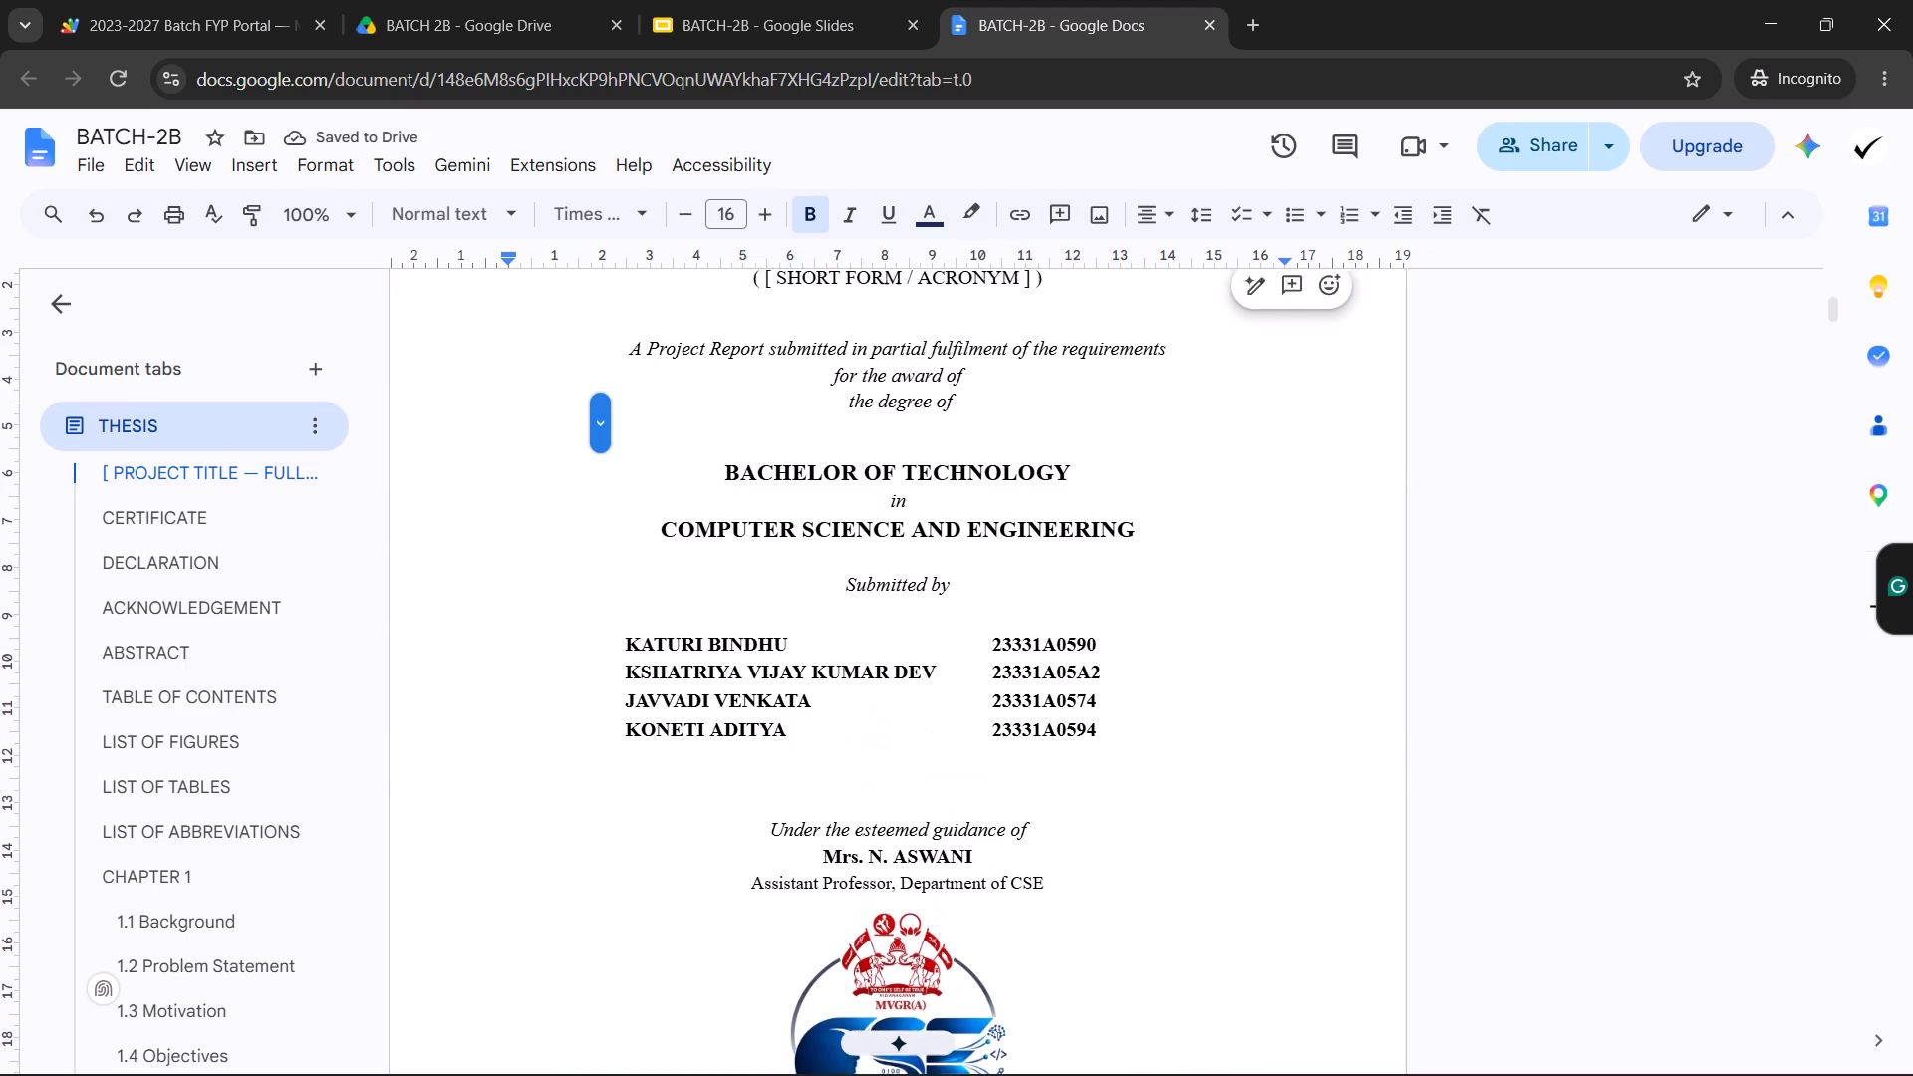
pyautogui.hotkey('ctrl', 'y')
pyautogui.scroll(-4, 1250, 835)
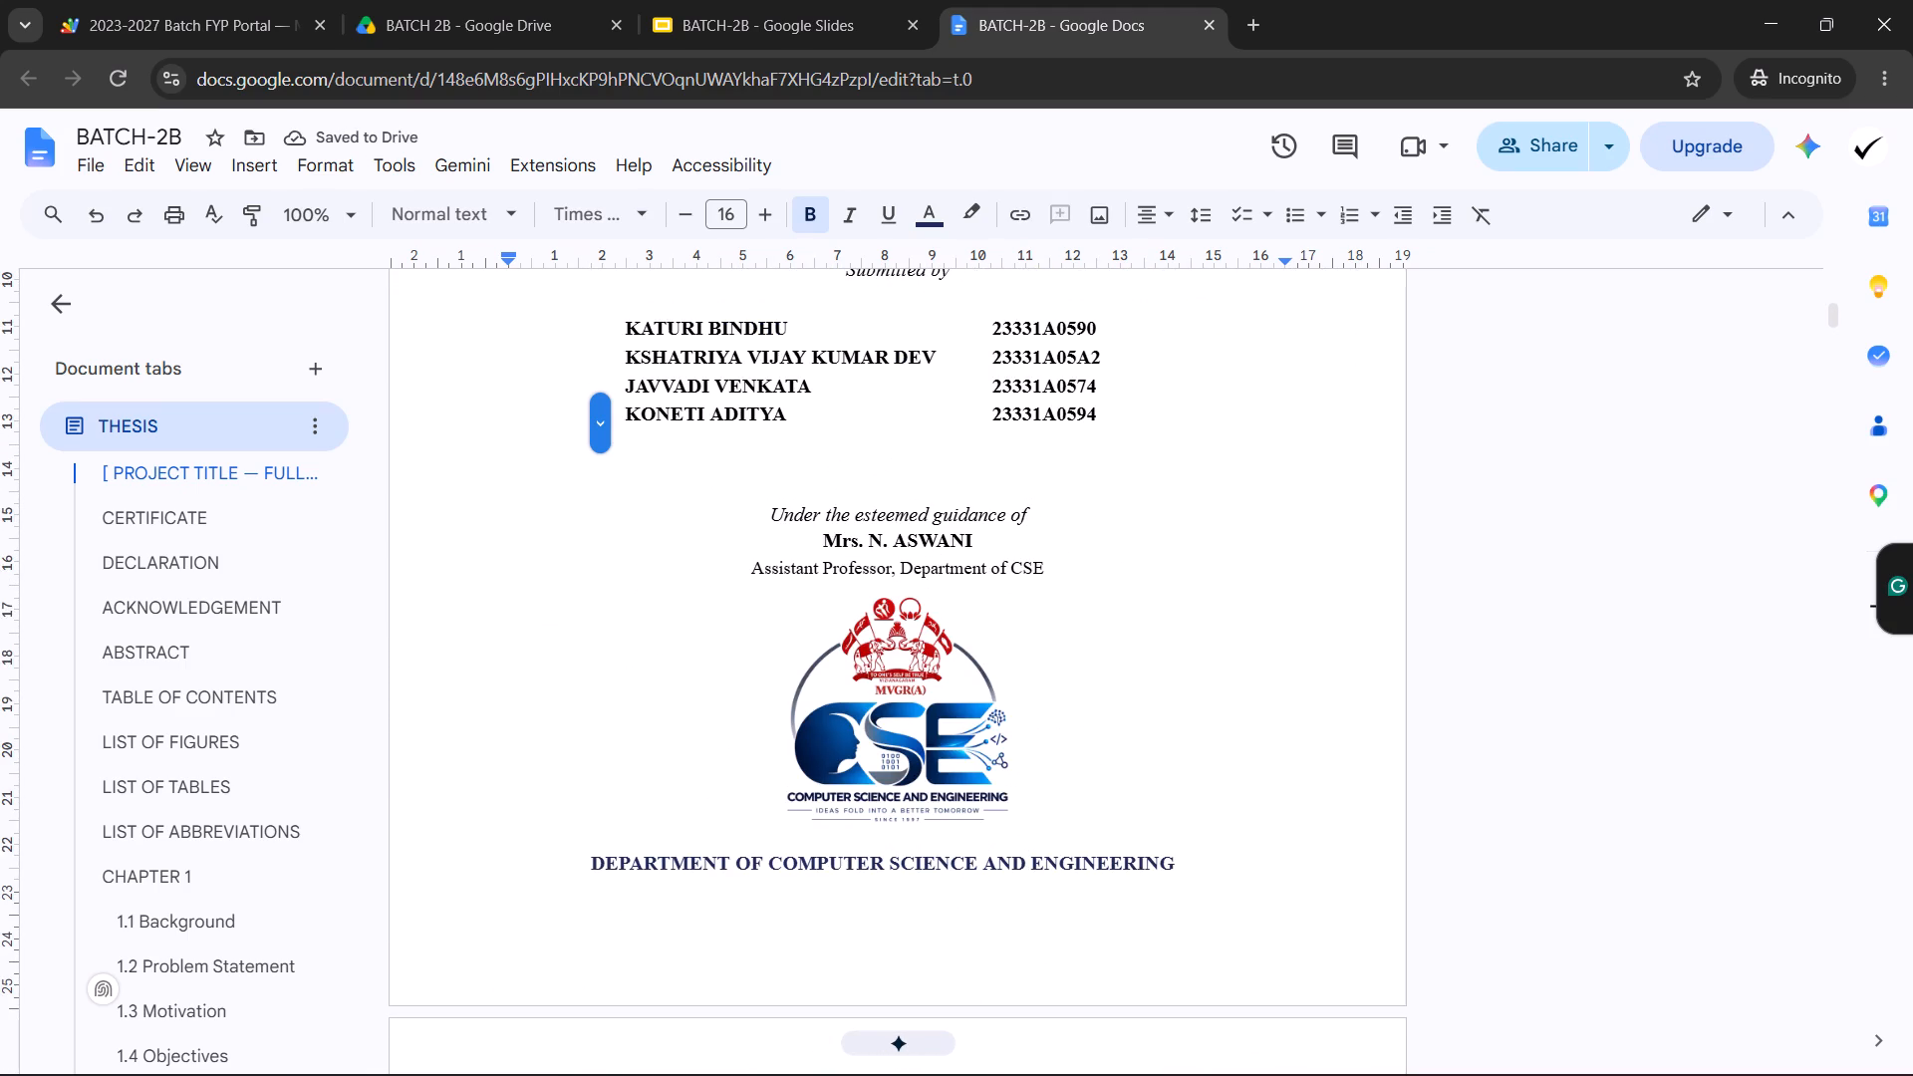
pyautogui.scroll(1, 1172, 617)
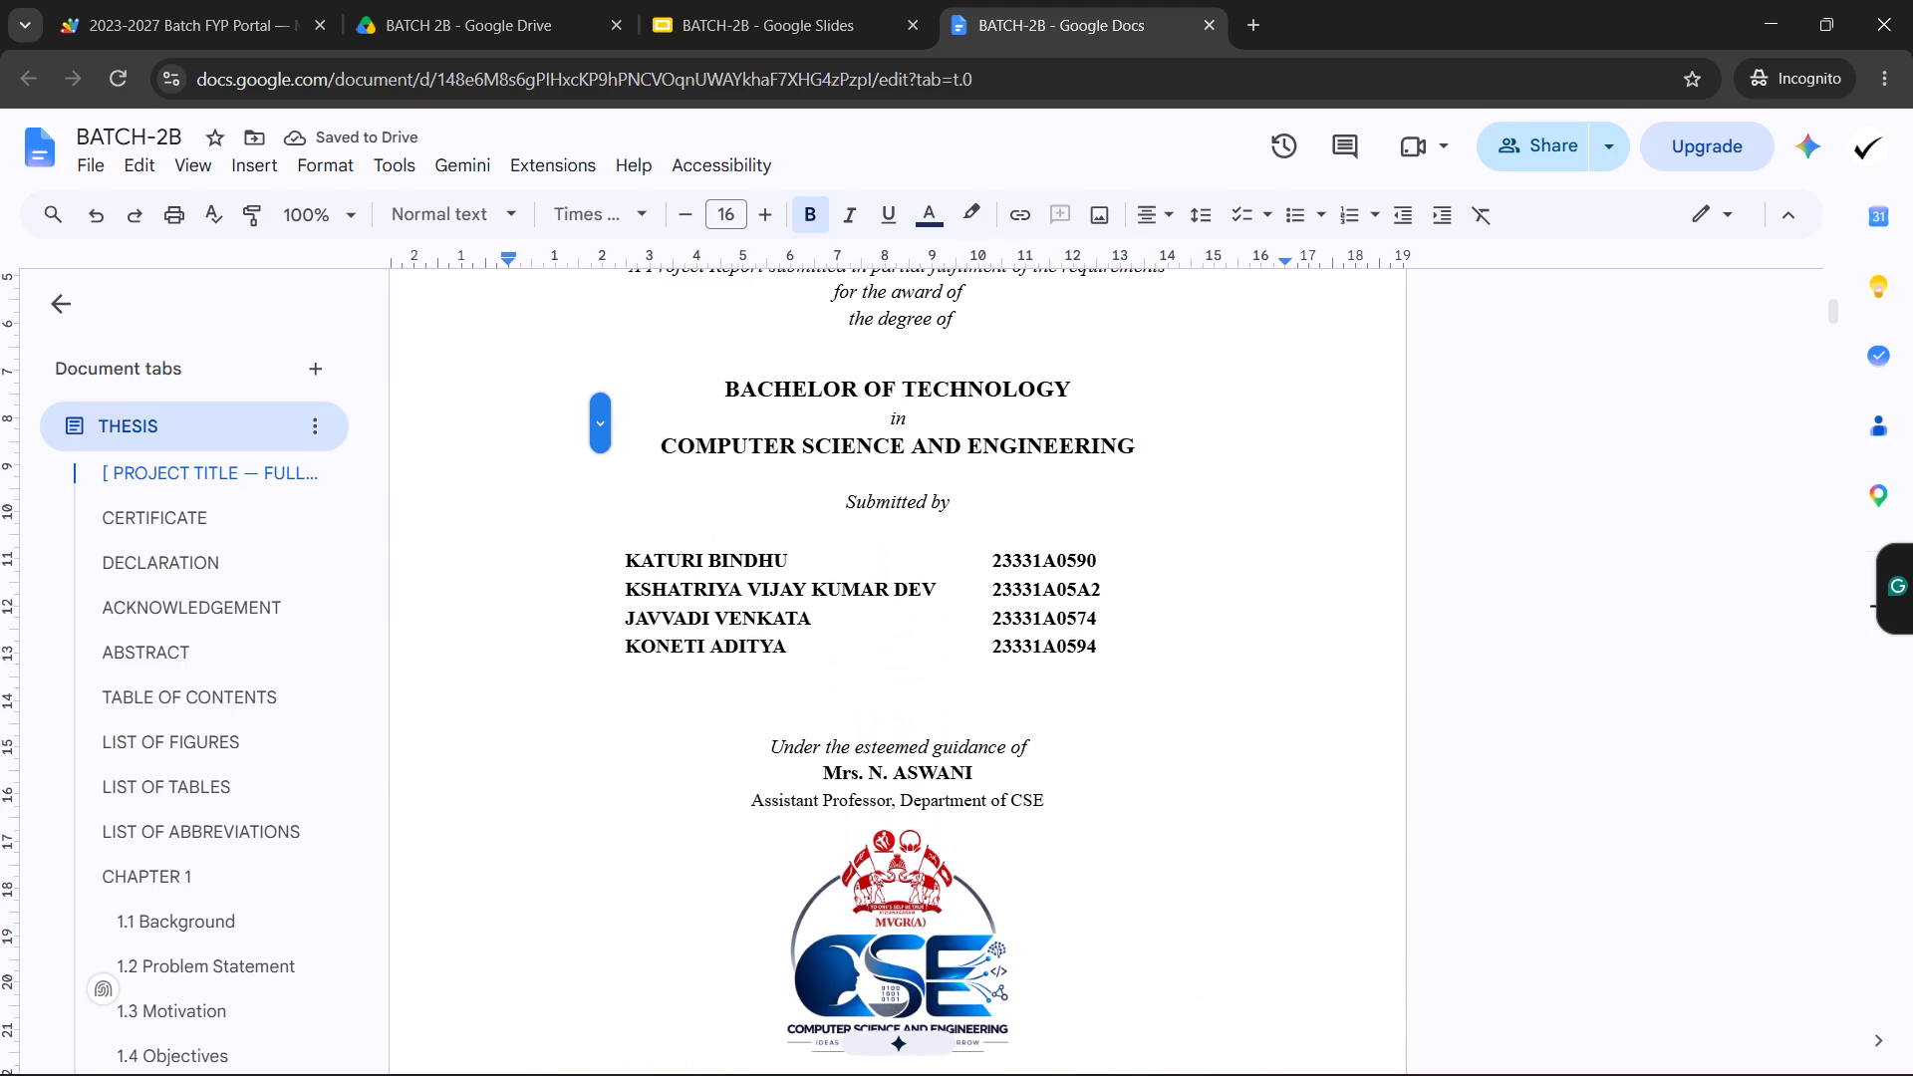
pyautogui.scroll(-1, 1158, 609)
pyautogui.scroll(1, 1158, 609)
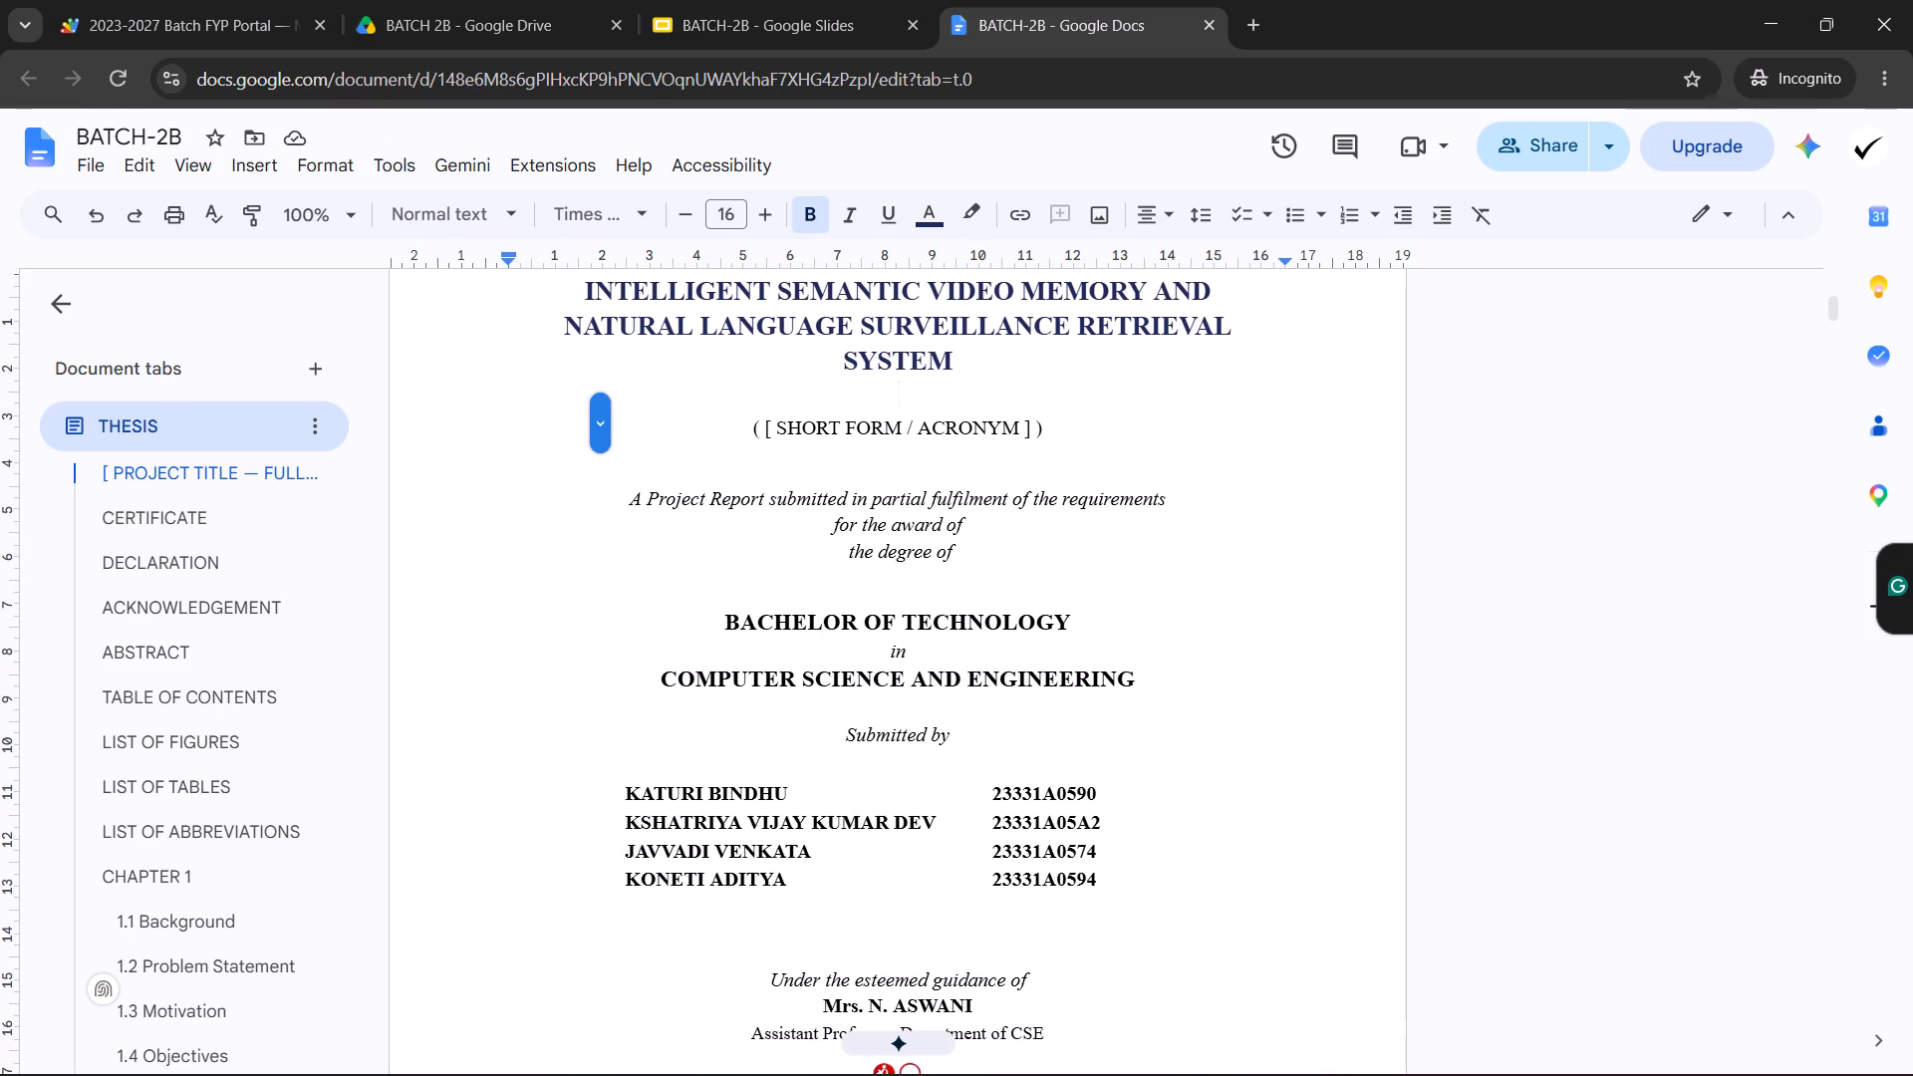
# Compare the whole title page with and without the last title edit, and leave the addition of "SYSTEM" undone.
pyautogui.hotkey('ctrl', '-')
pyautogui.hotkey('ctrl', '-')
pyautogui.hotkey('ctrl', '-')
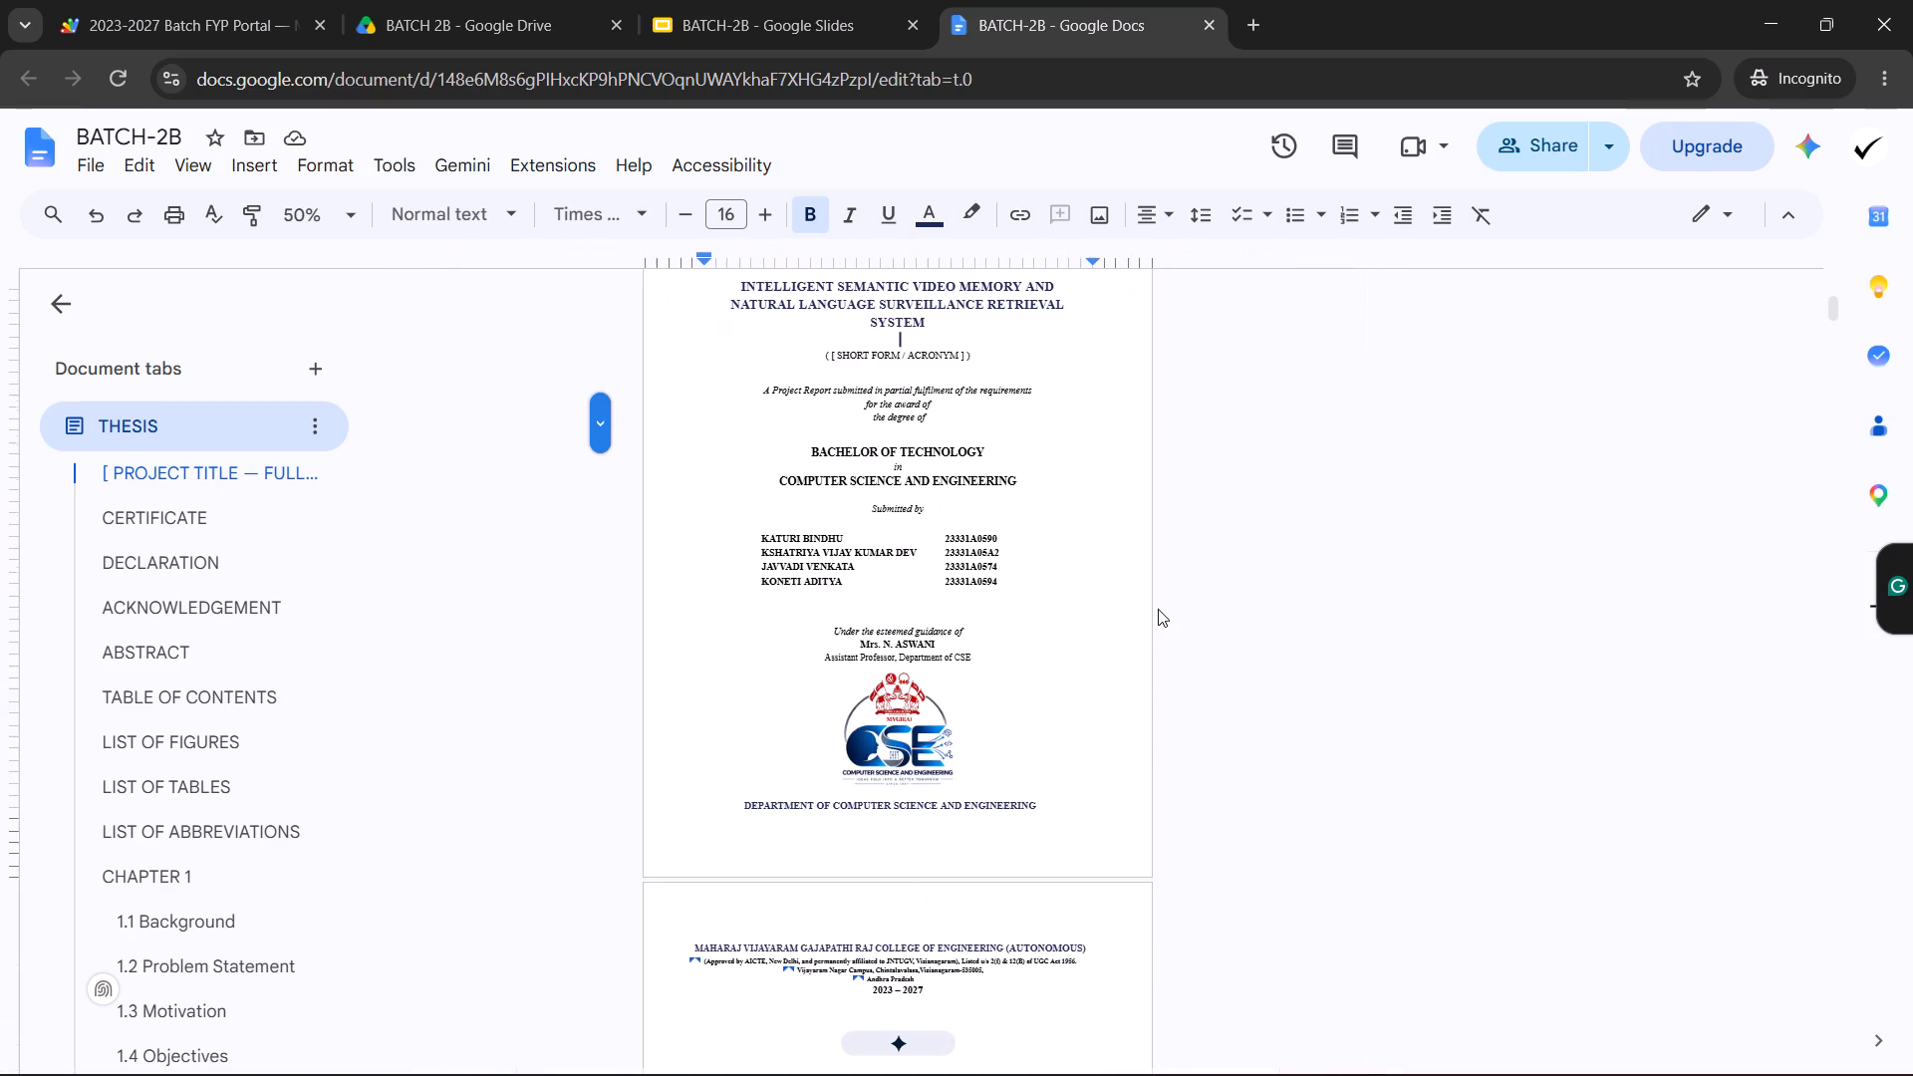
pyautogui.scroll(1, 1158, 609)
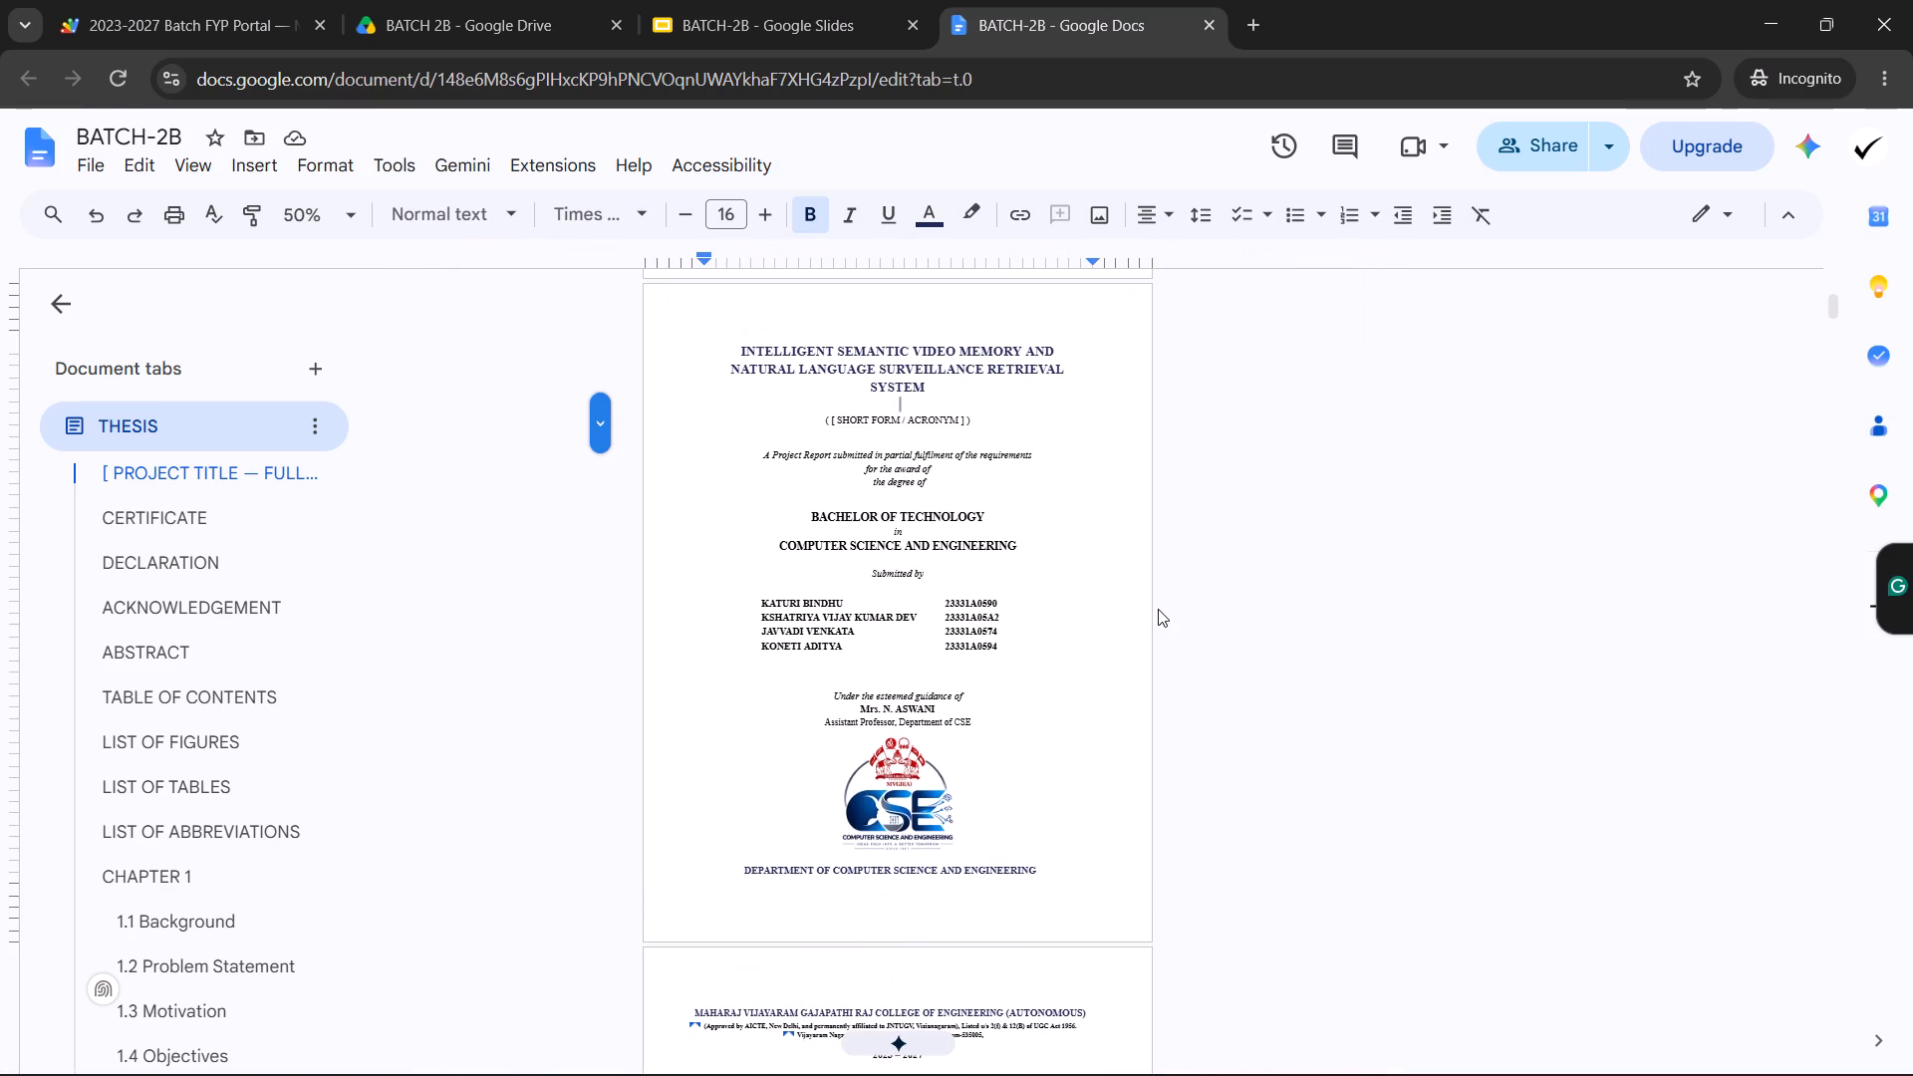
pyautogui.hotkey('ctrl', 'y')
pyautogui.hotkey('ctrl', 'z')
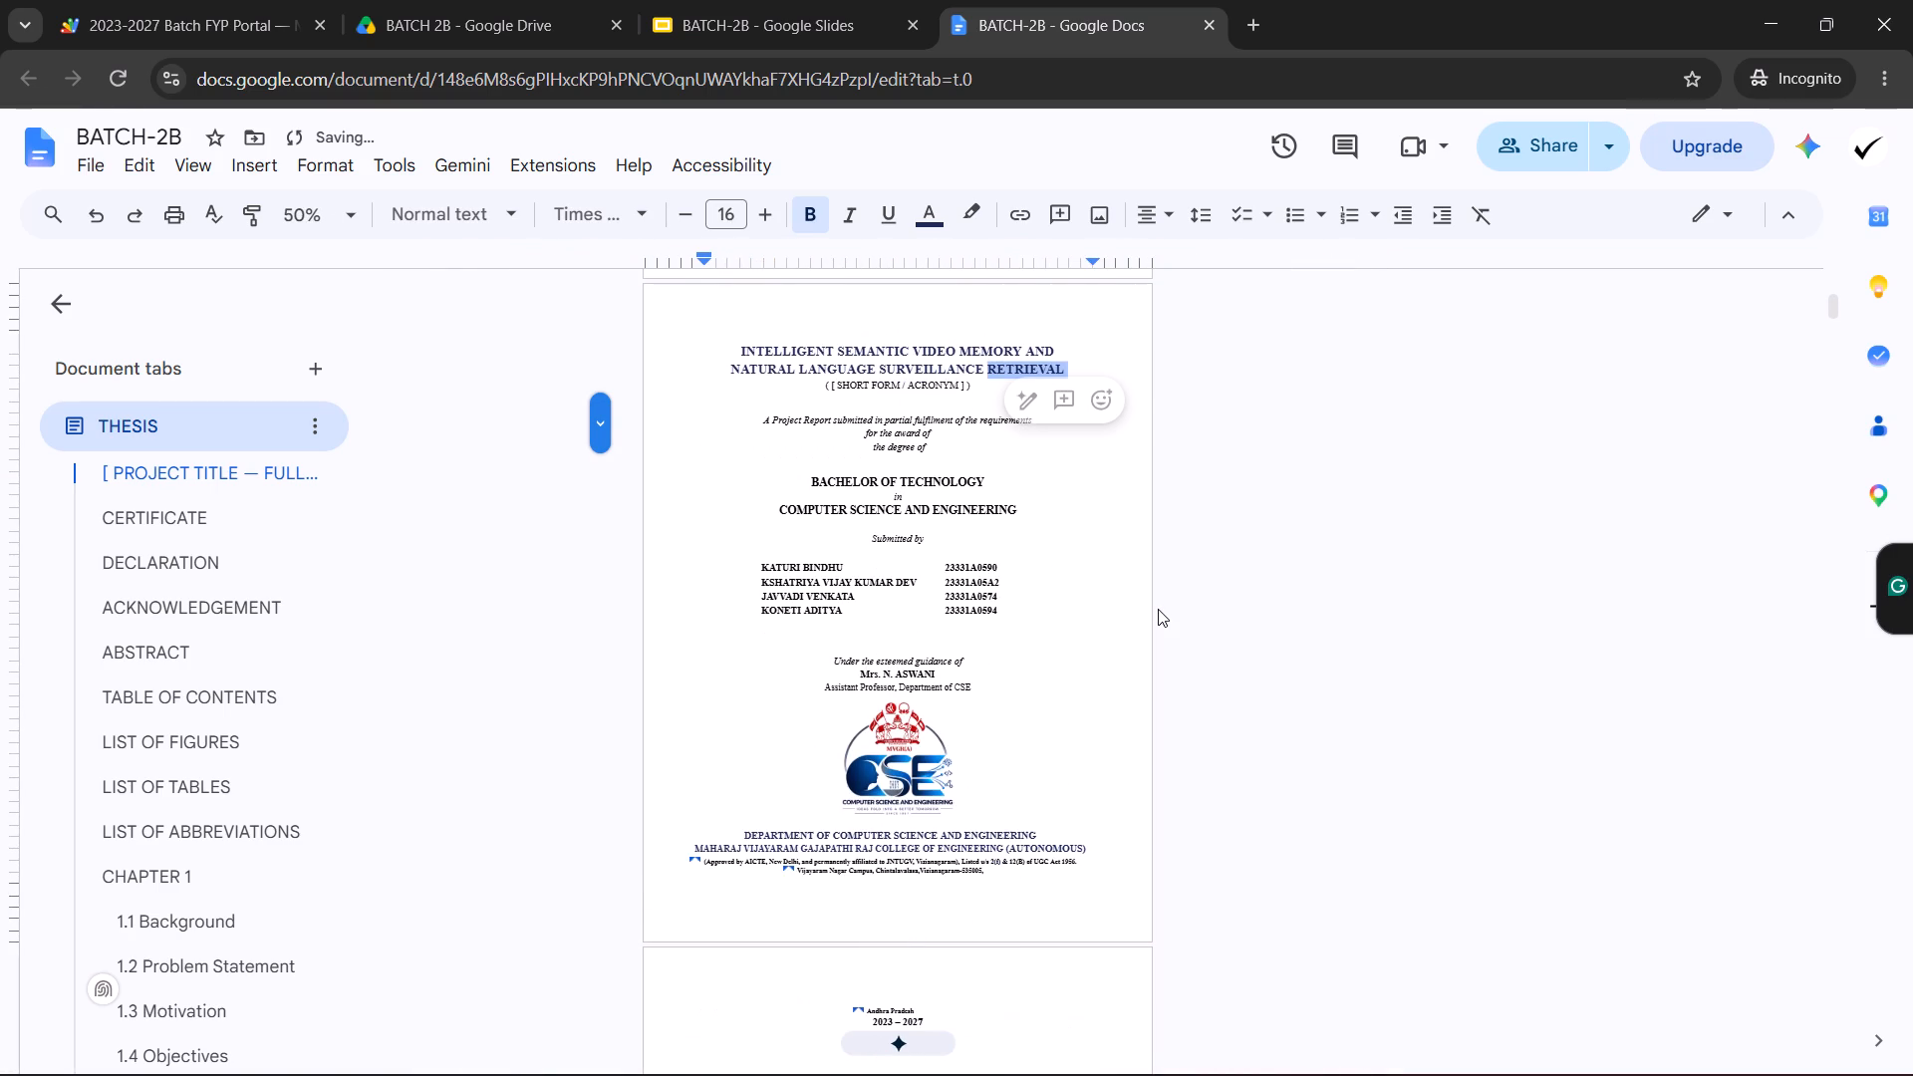
pyautogui.hotkey('ctrl', 'y')
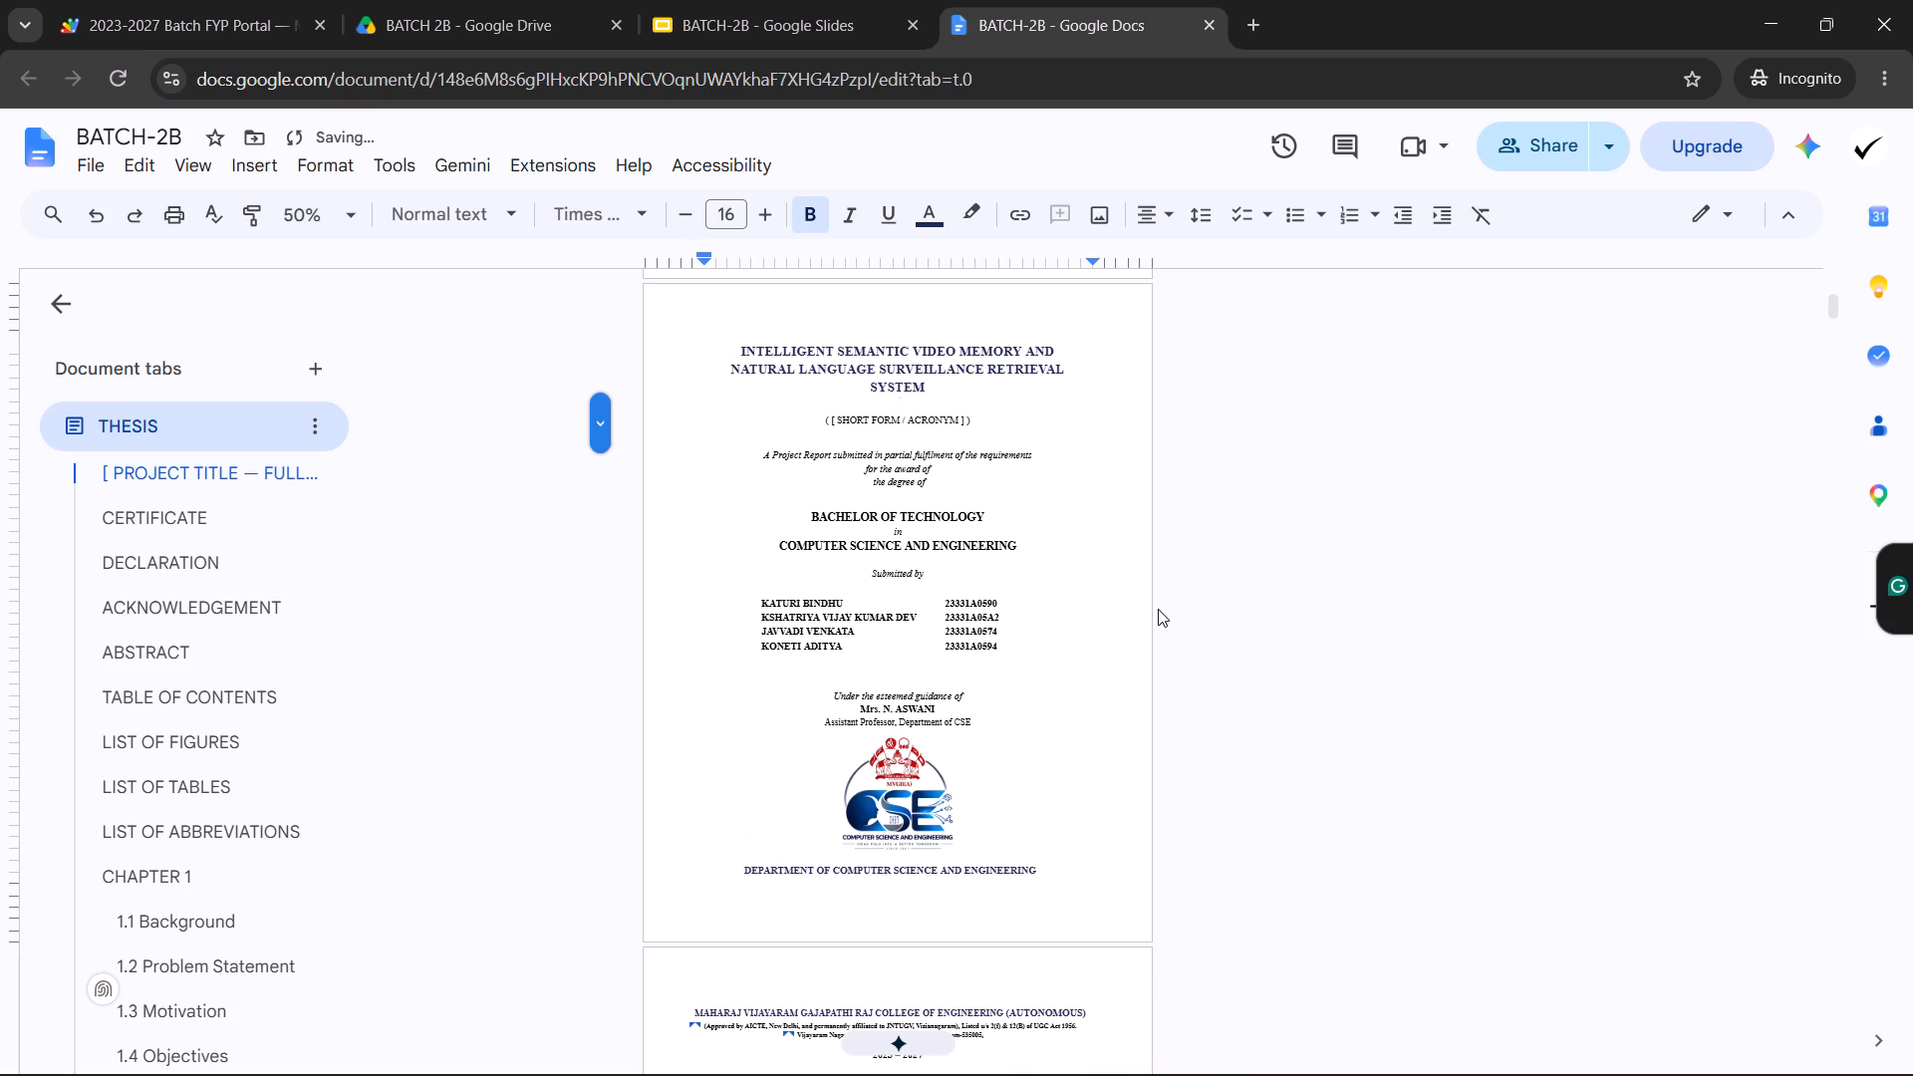
pyautogui.hotkey('ctrl', 'z')
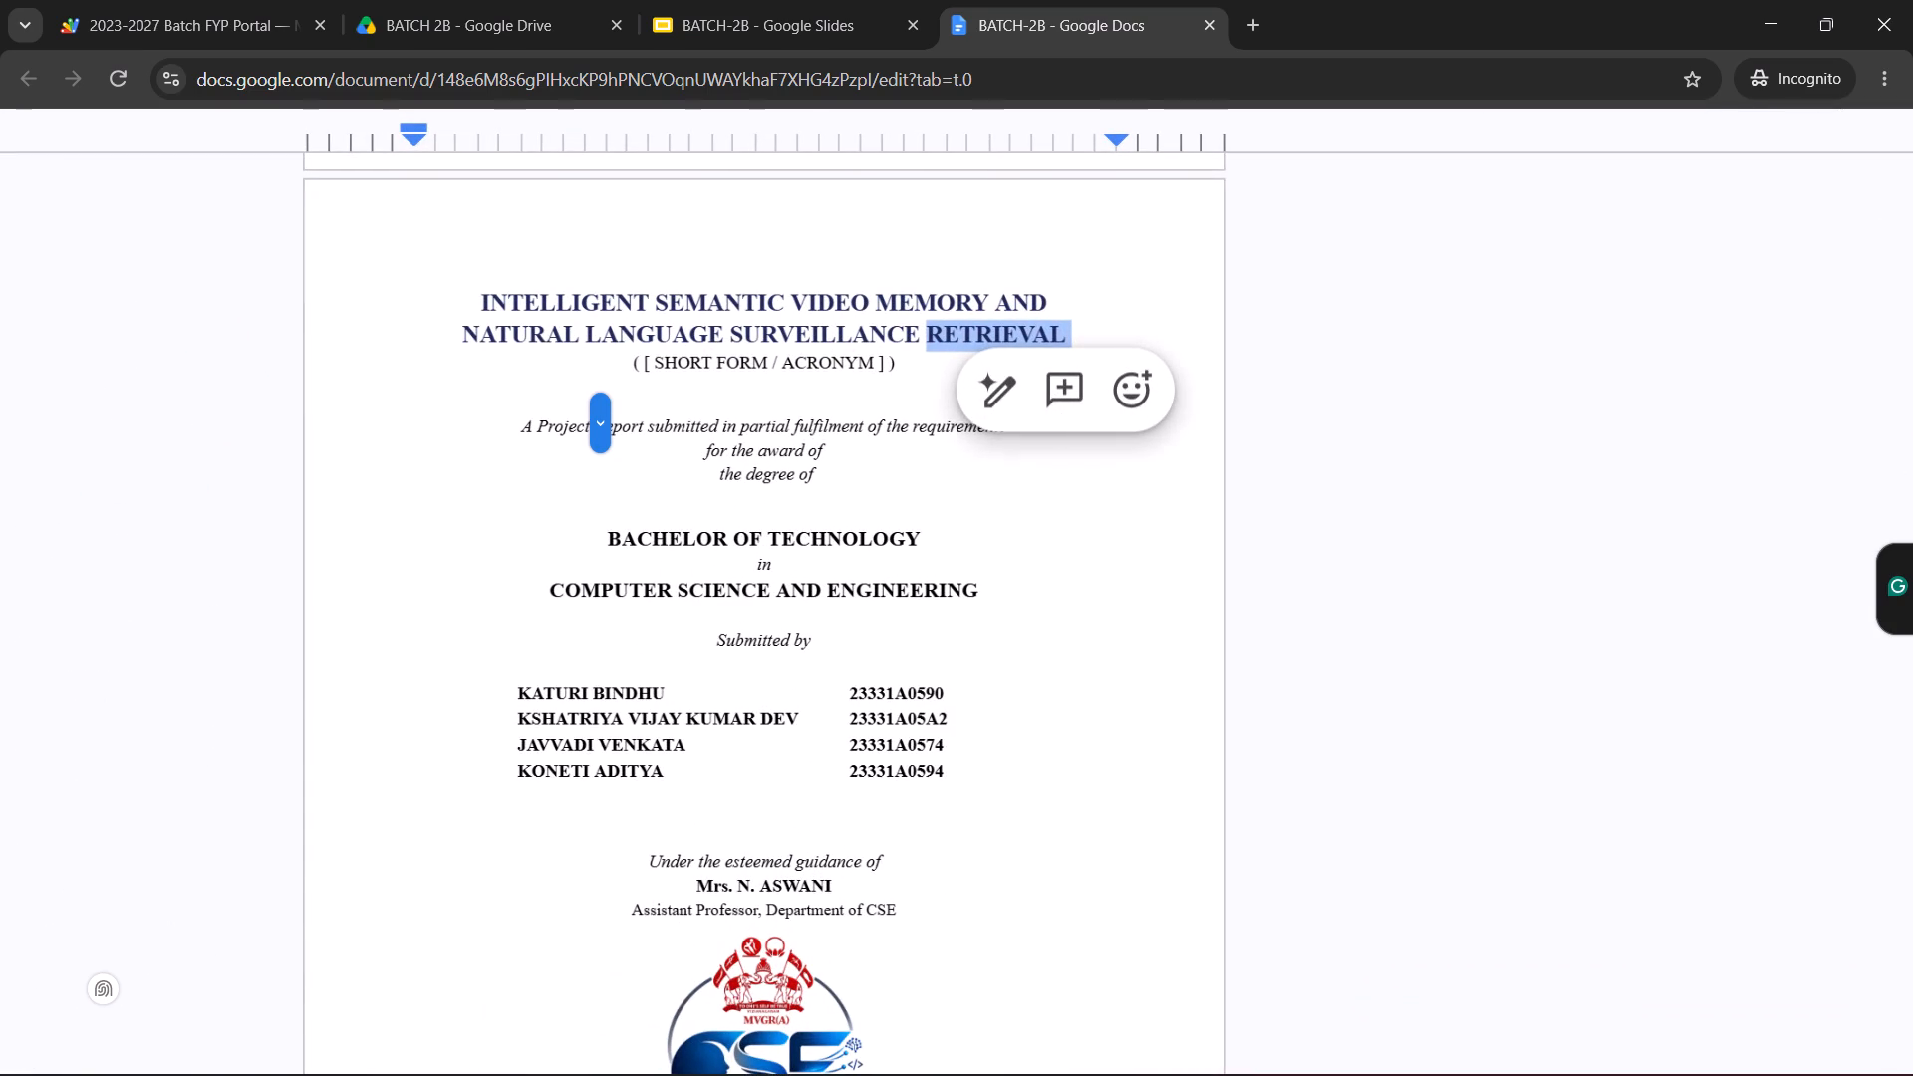
# Remove the line break before "NATURAL" so the project title continues on the same line after "AND".
pyautogui.click(922, 341)
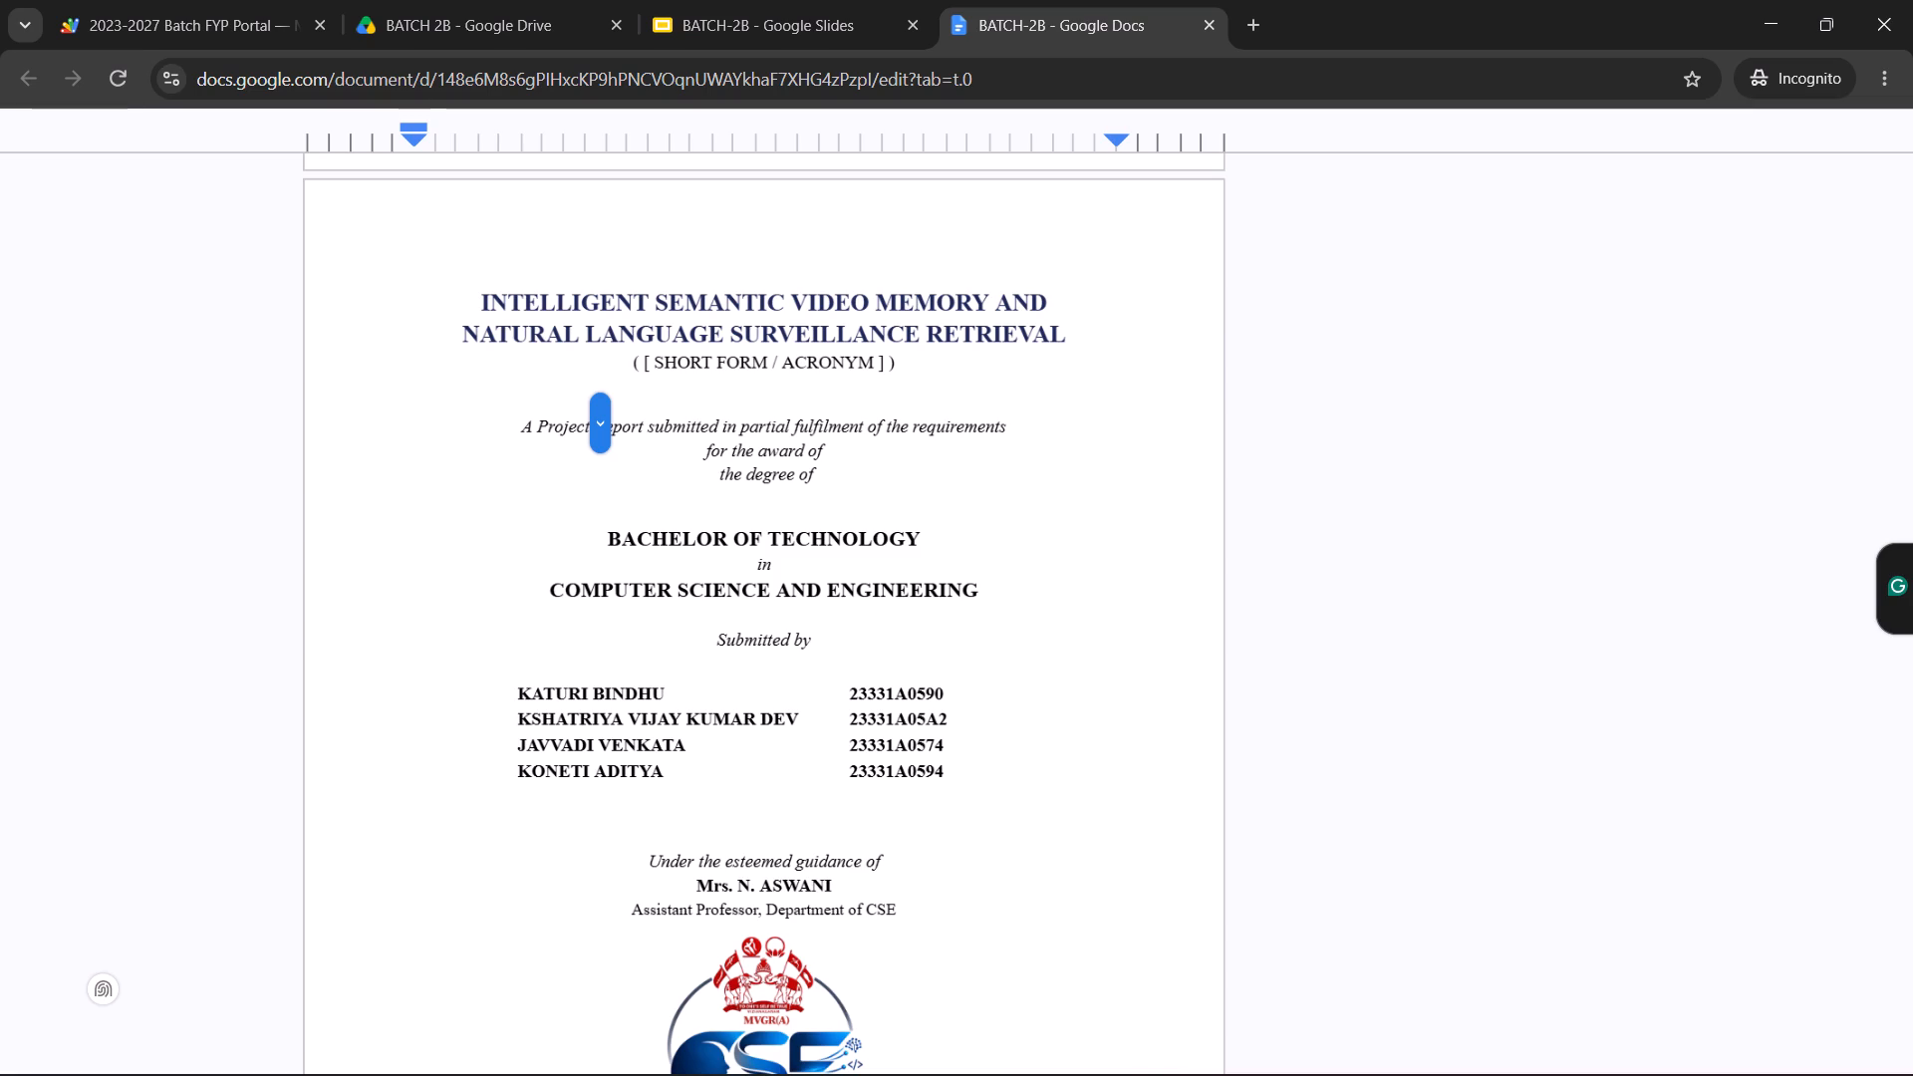
pyautogui.click(692, 395)
pyautogui.click(463, 321)
pyautogui.press('BackSpace')
pyautogui.press('BackSpace')
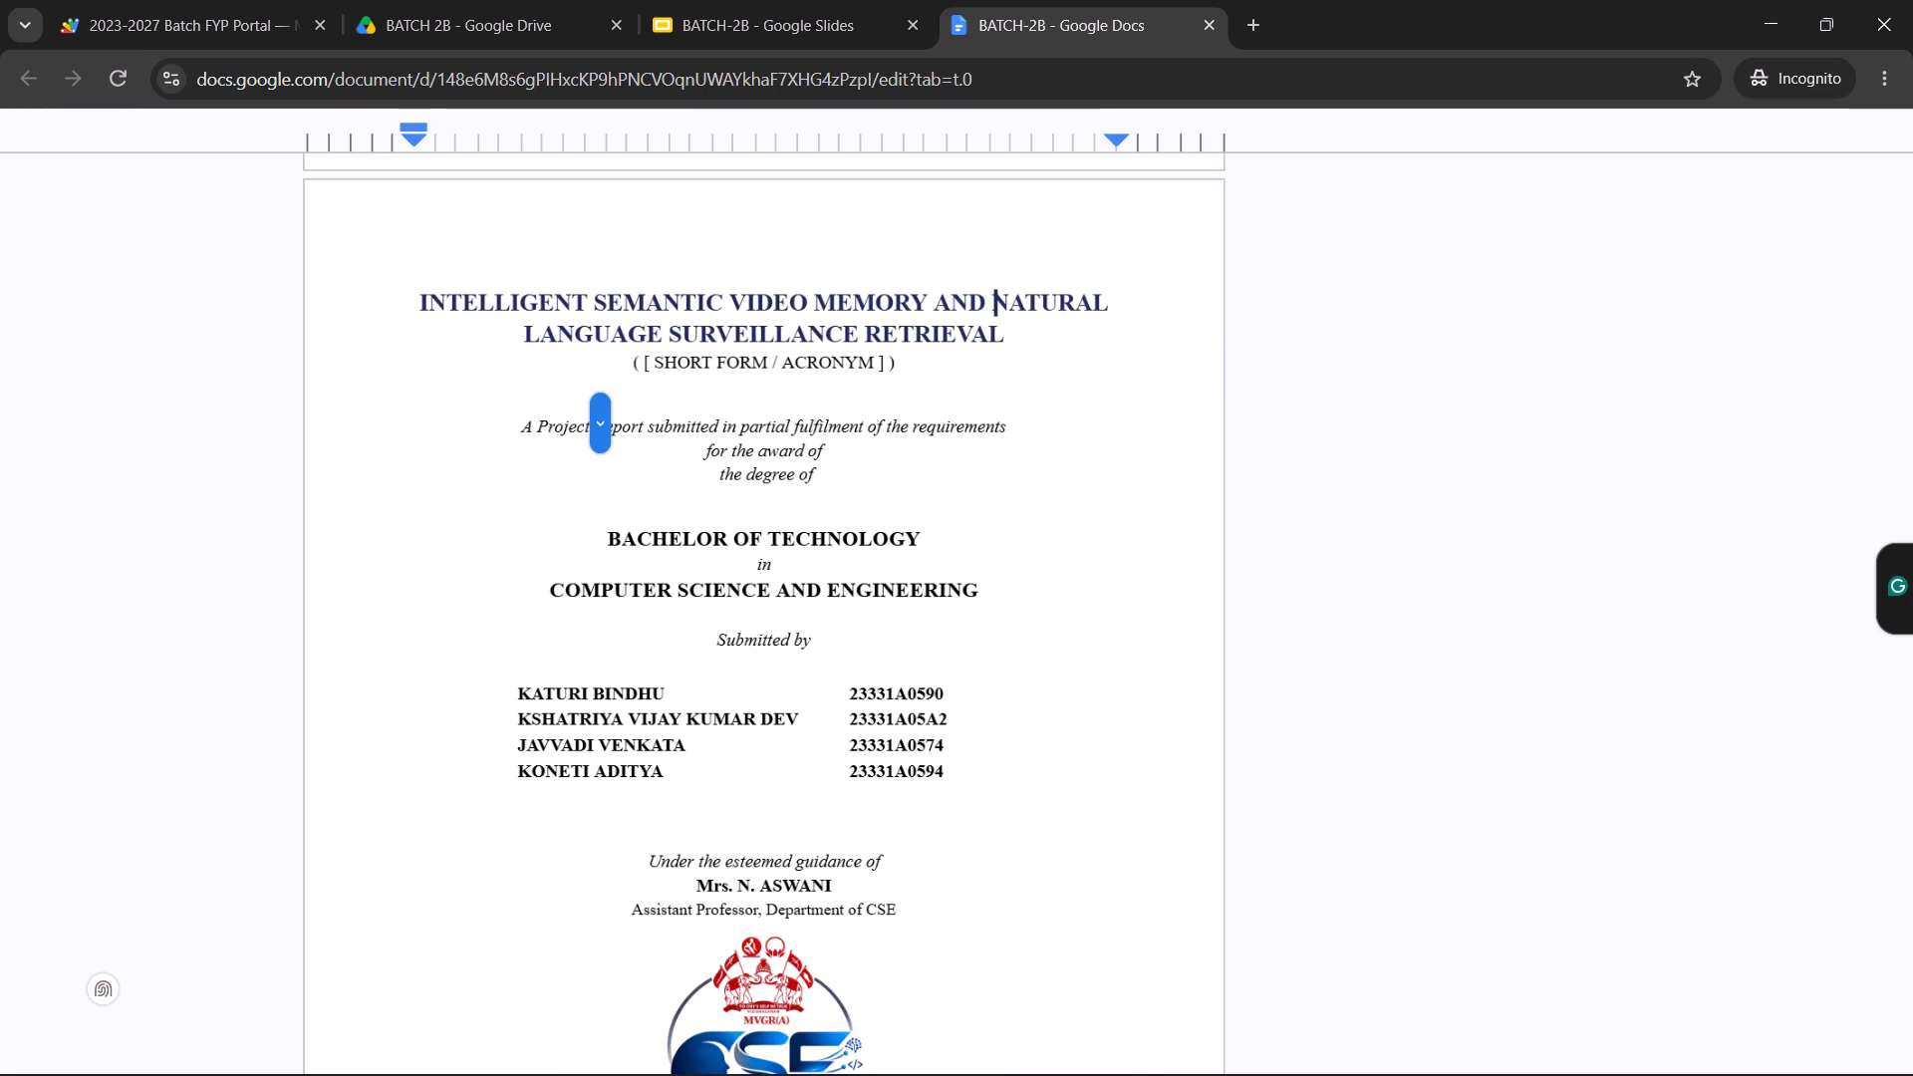
# Begin the title's missing last word after "RETRIEVAL" with "S".
pyautogui.click(1016, 320)
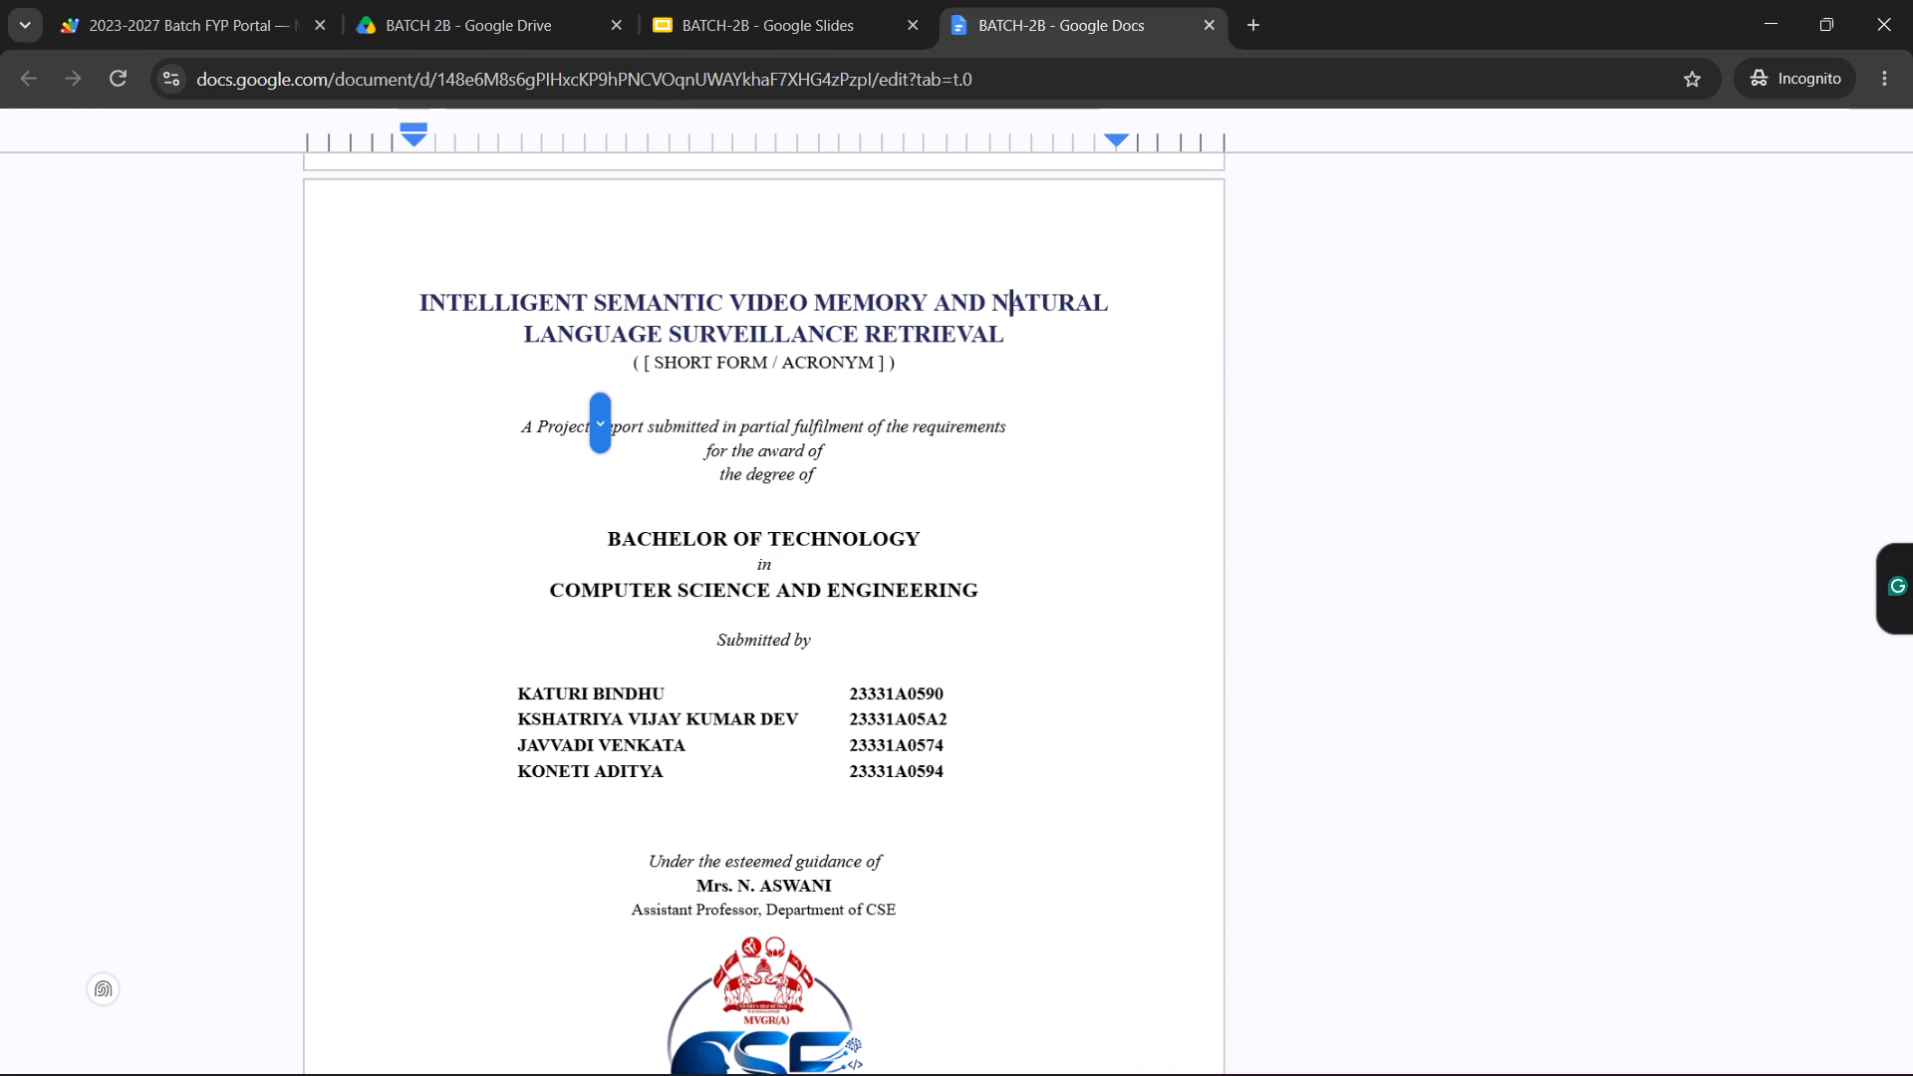
pyautogui.click(1016, 342)
pyautogui.write('S')
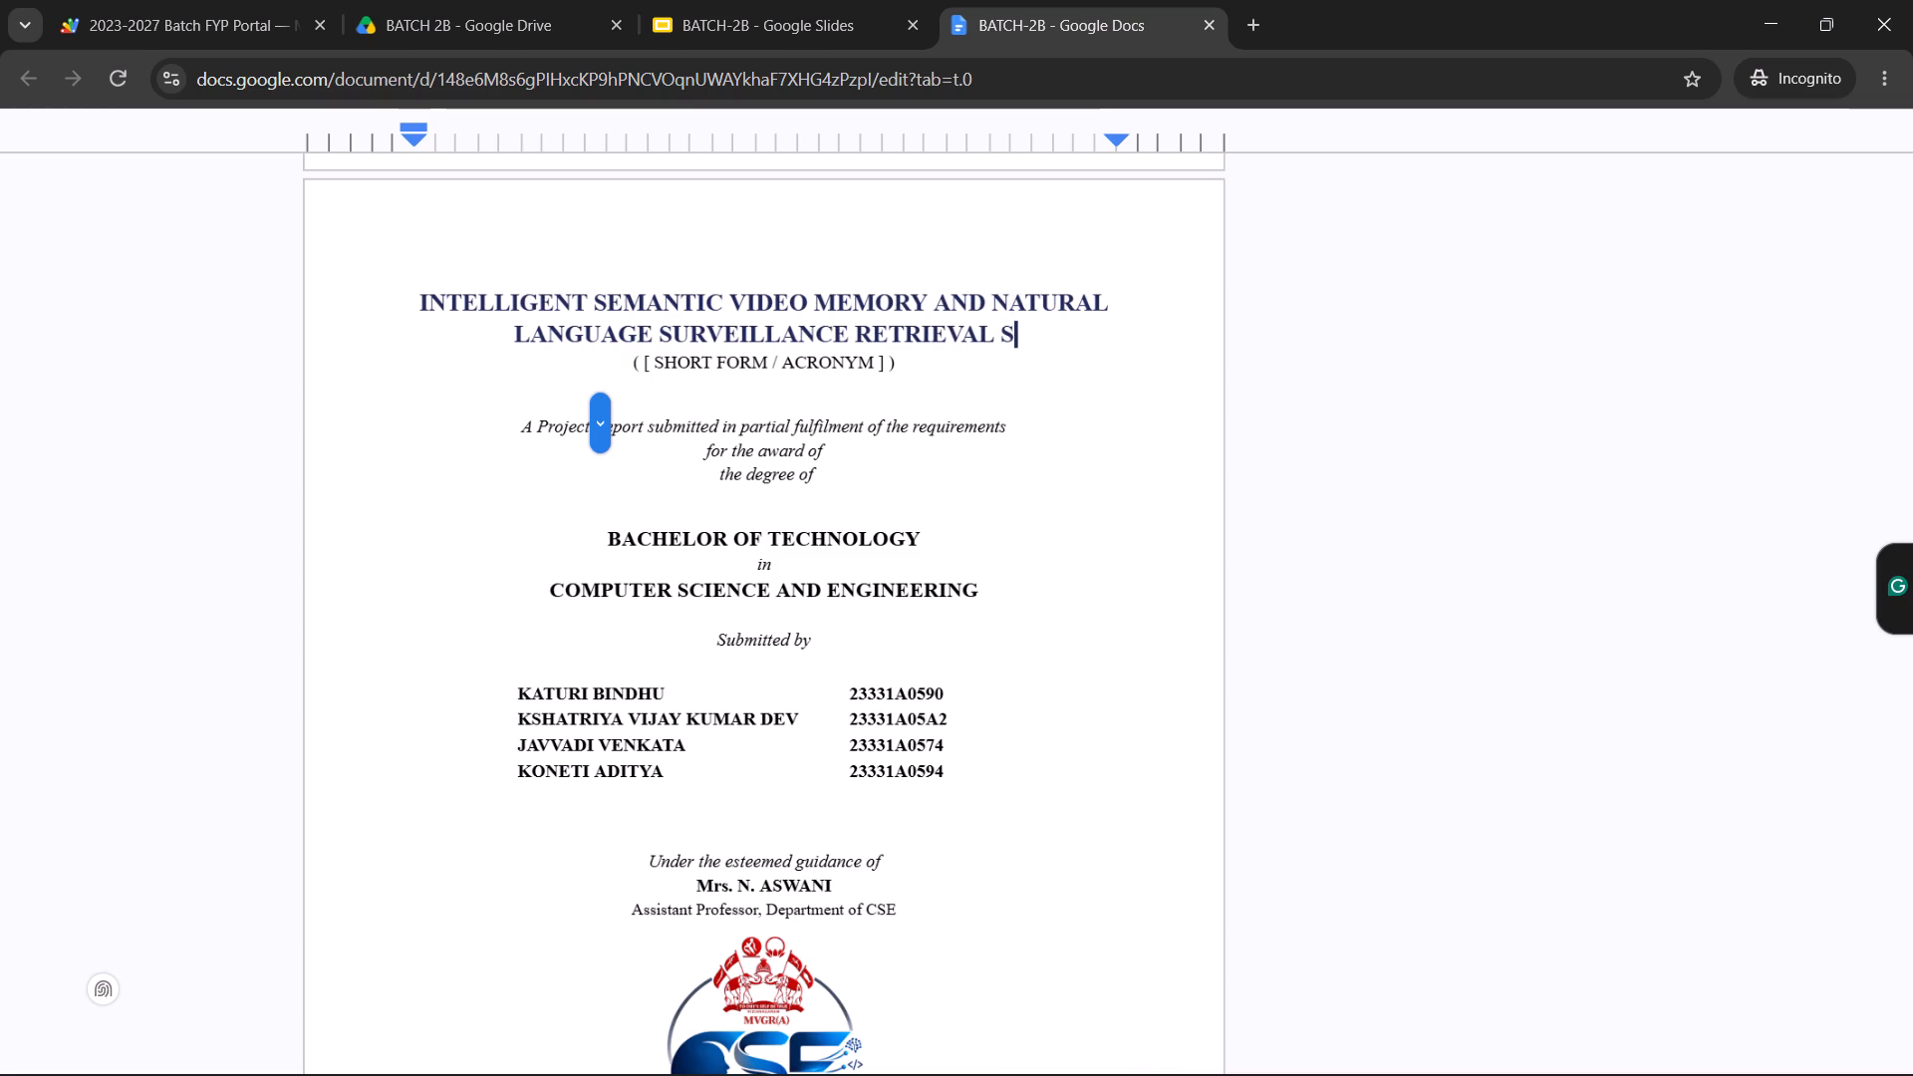
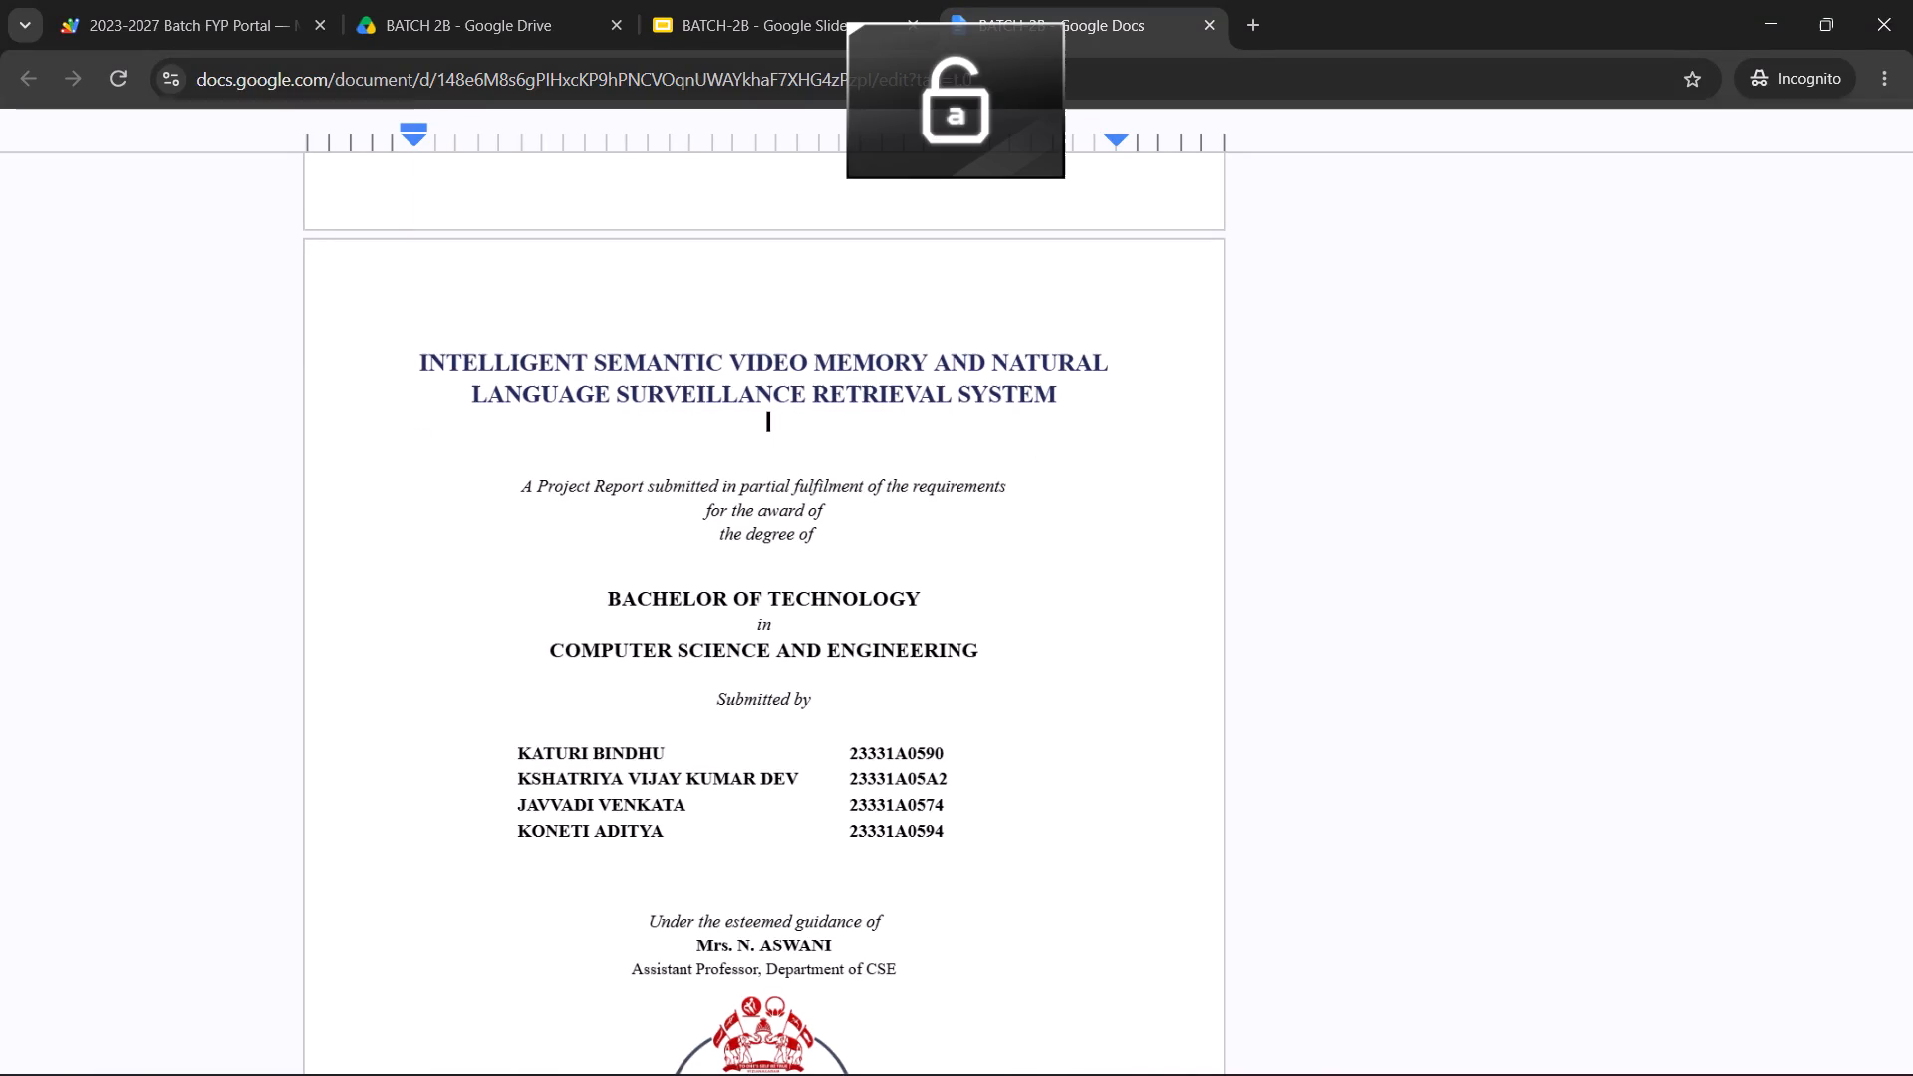
# Begin the project name with "Live" on the empty line directly below the project title.
pyautogui.write('Live')
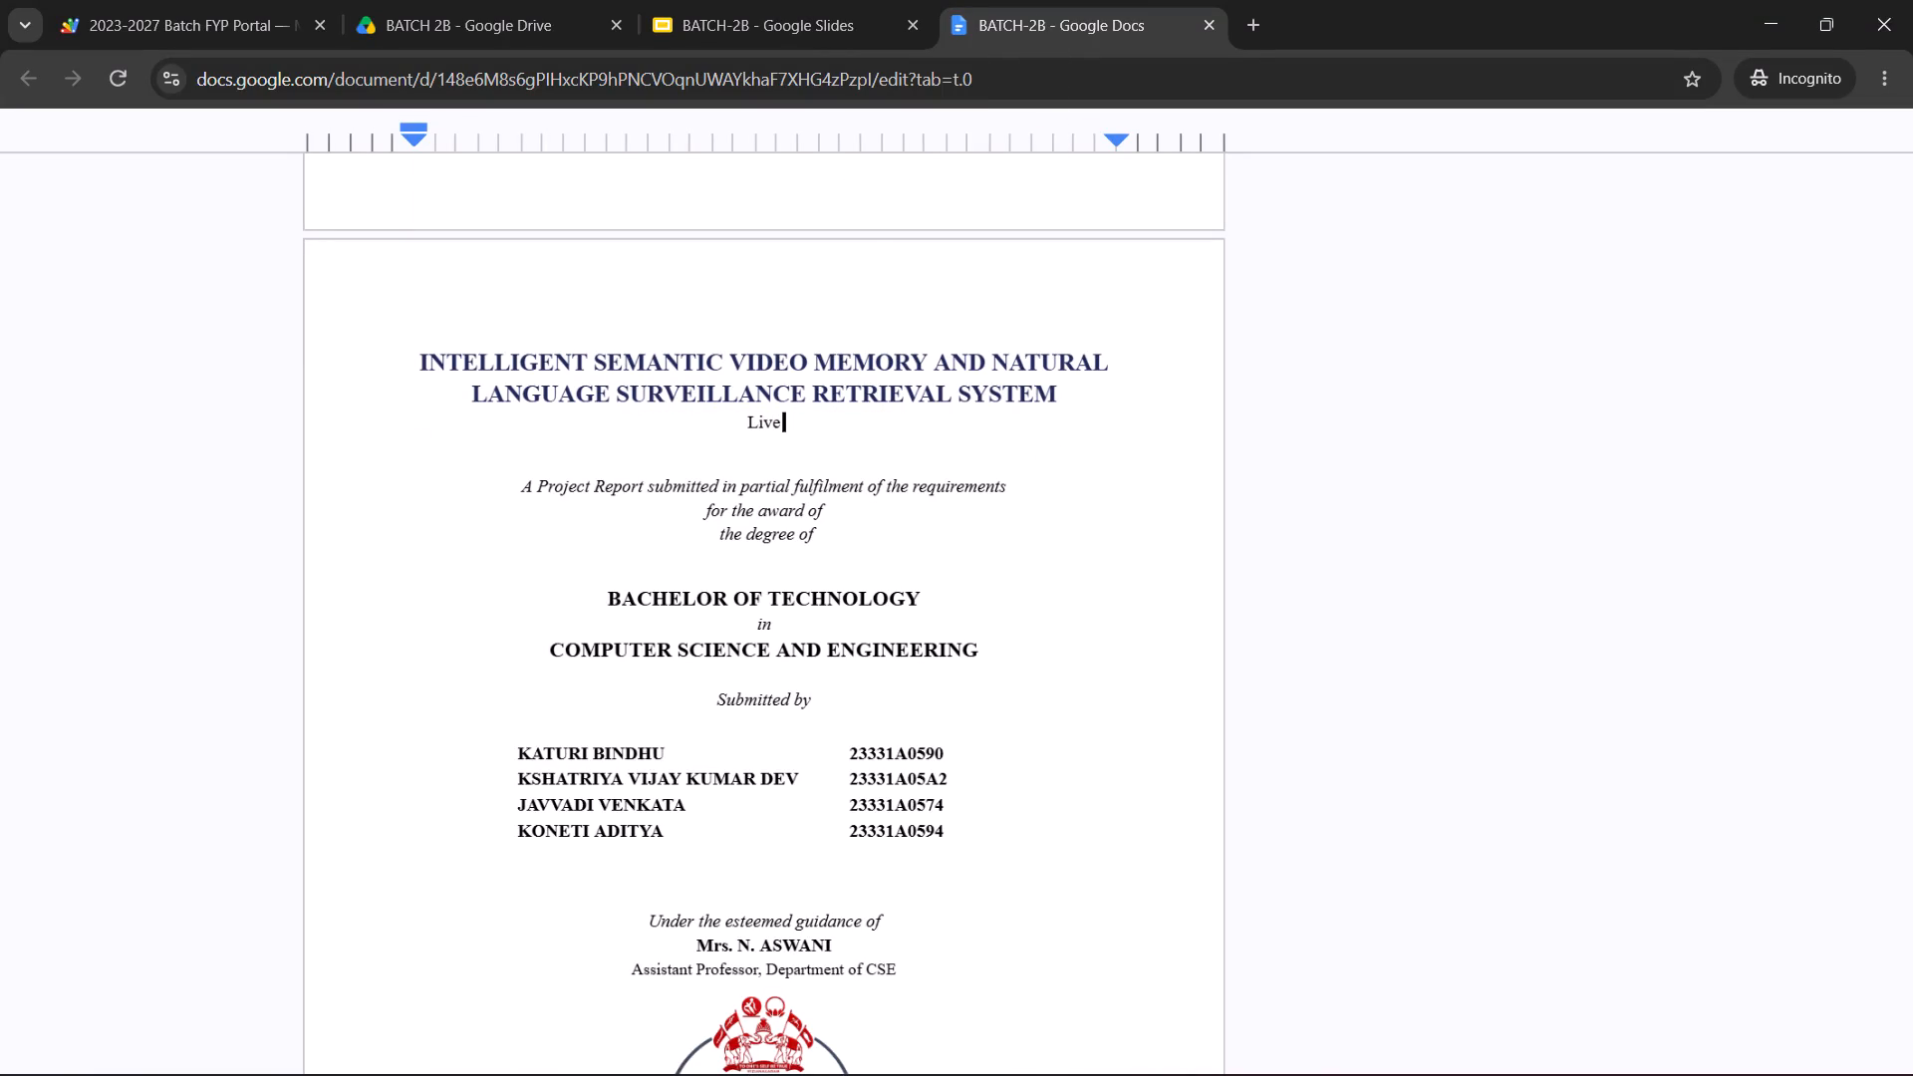
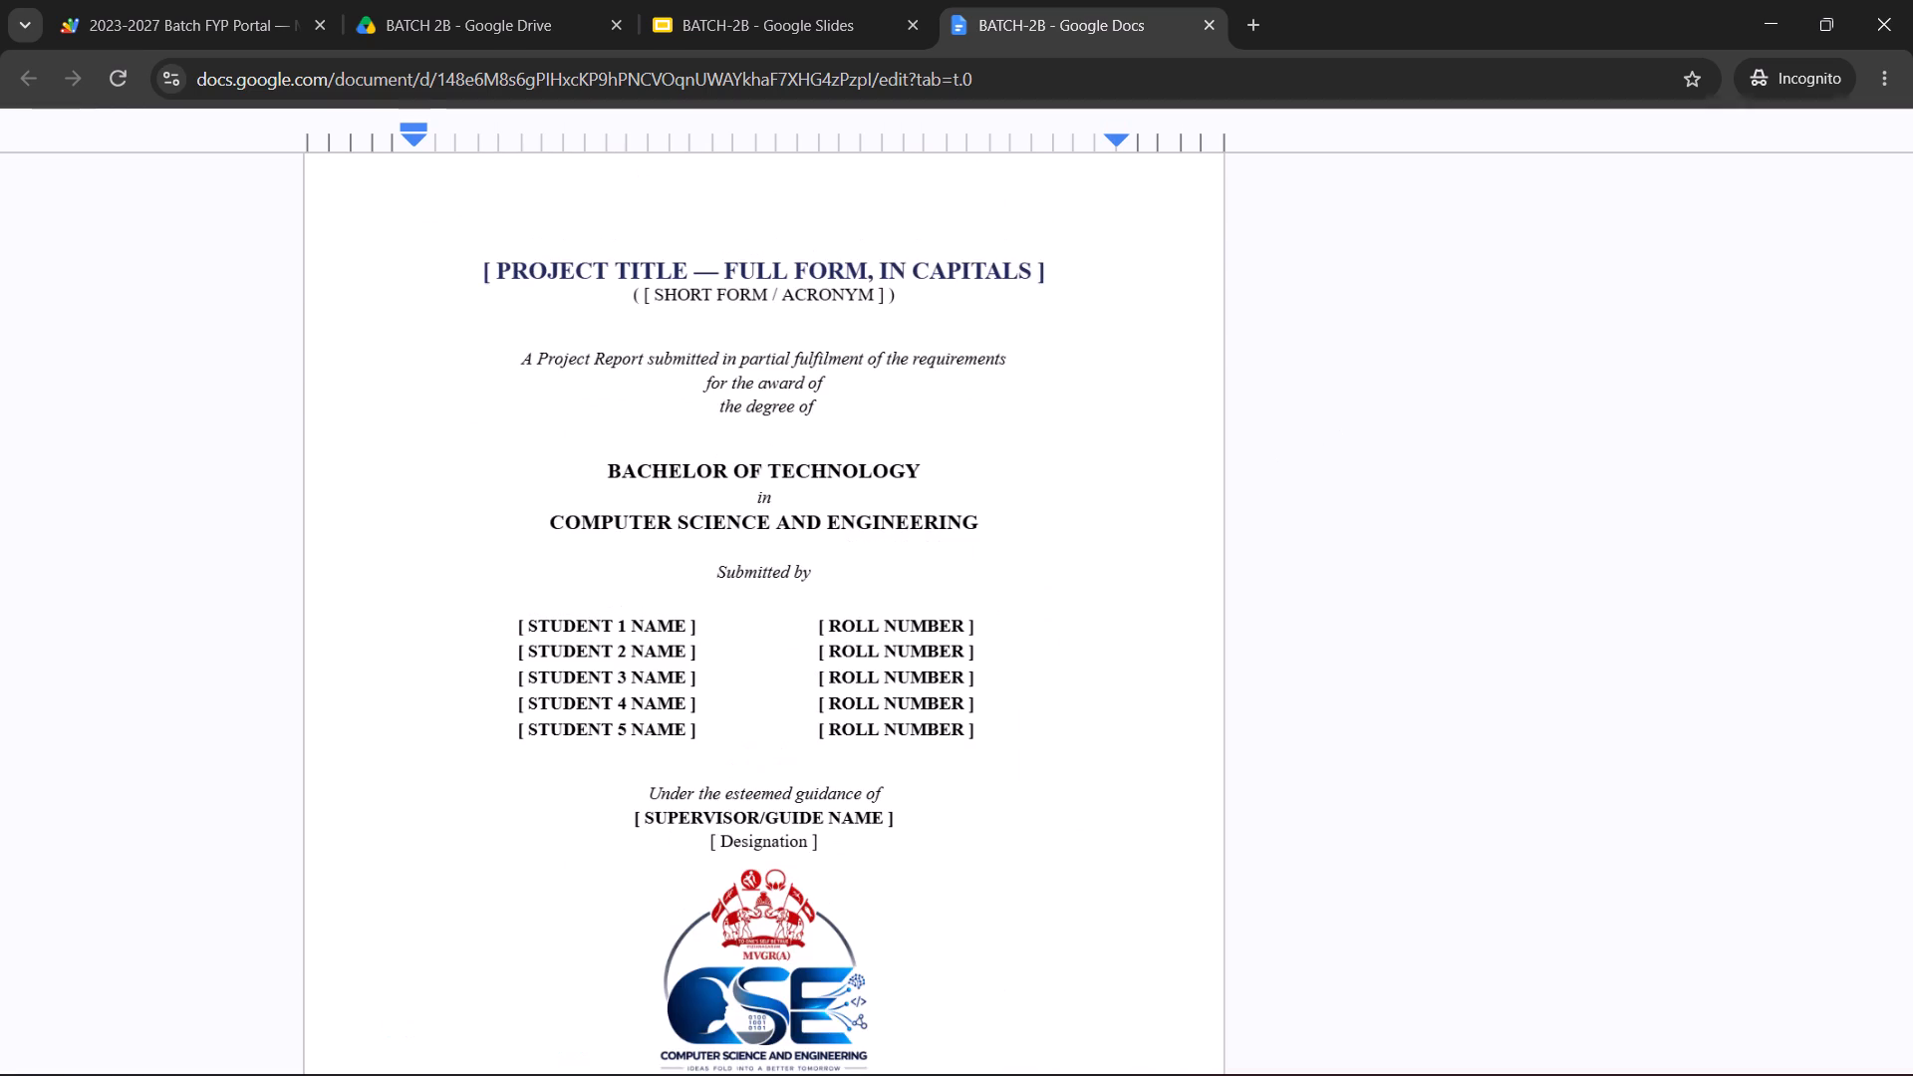
# Replace the cover page's project title placeholder with the full project title copied from the inner title page.
pyautogui.scroll(-3, 847, 370)
pyautogui.scroll(-1, 807, 444)
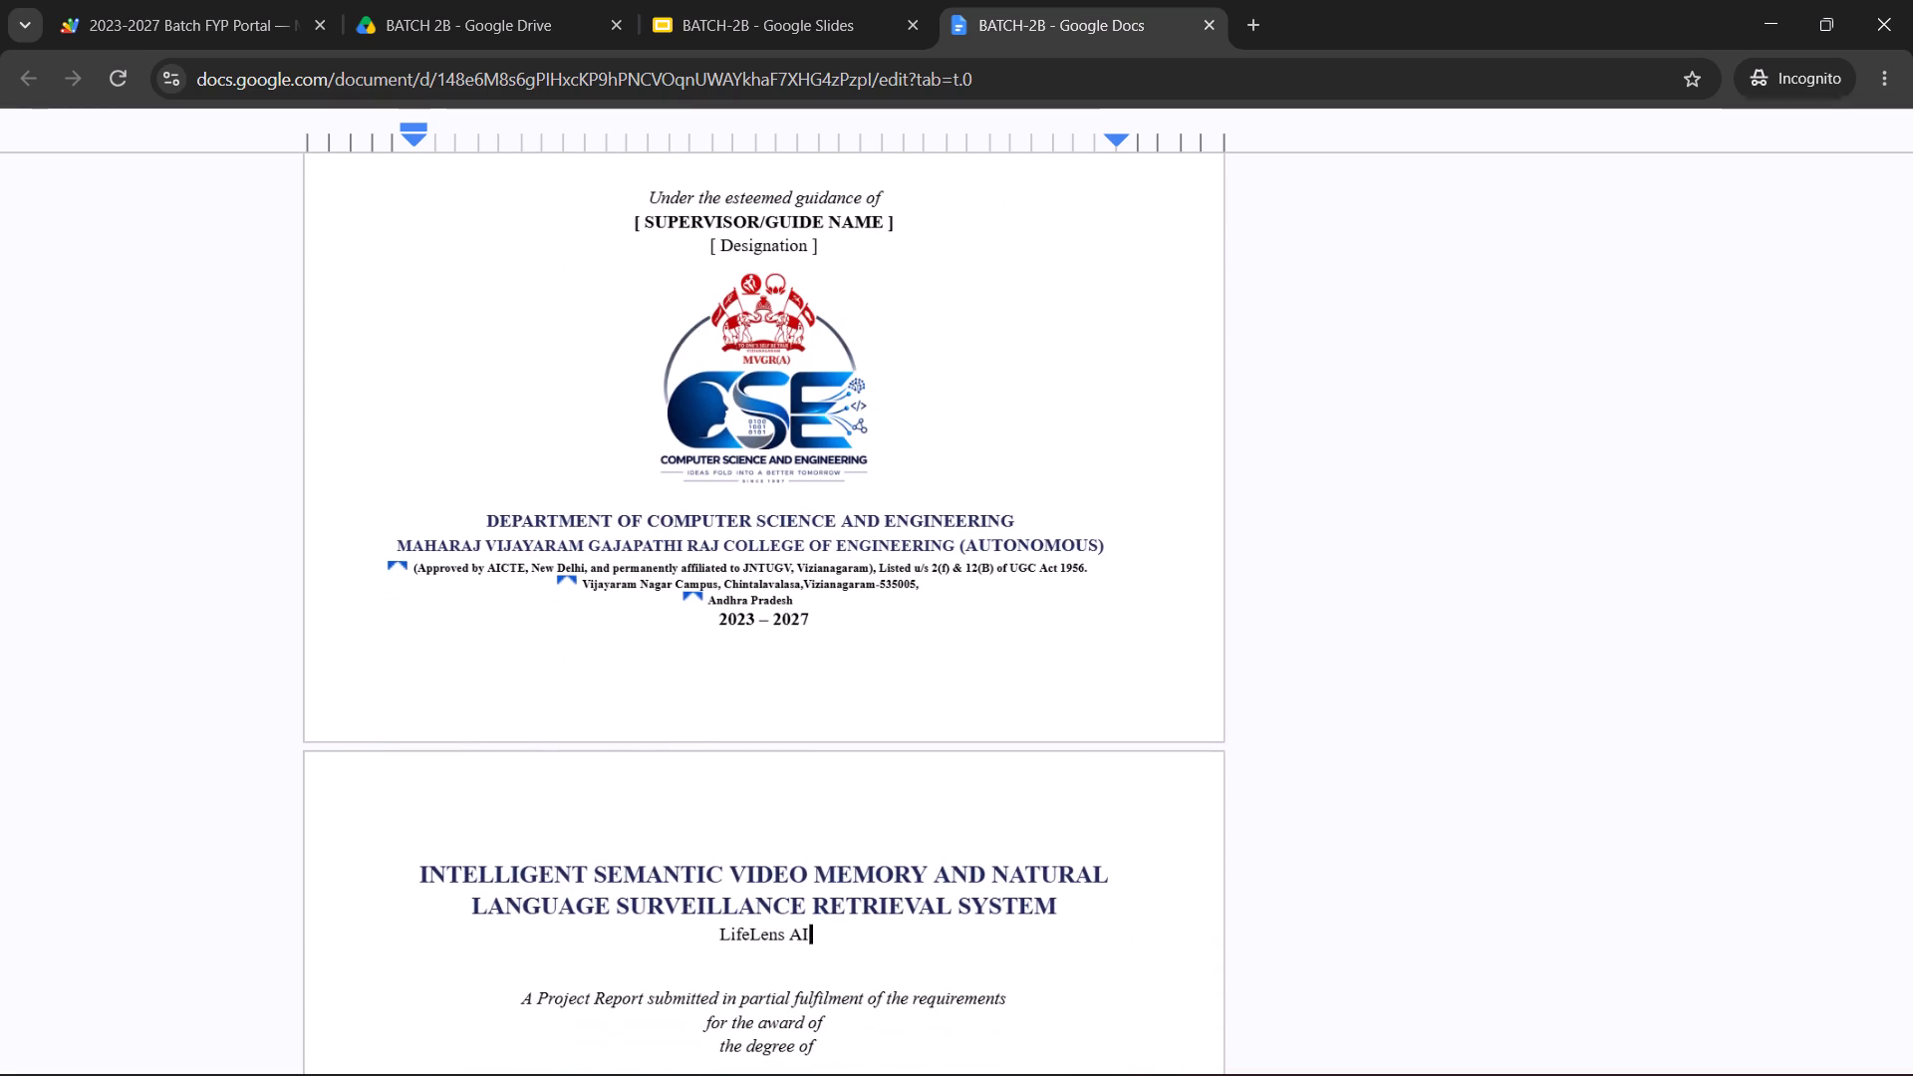
pyautogui.moveTo(417, 873); pyautogui.dragTo(1066, 916)
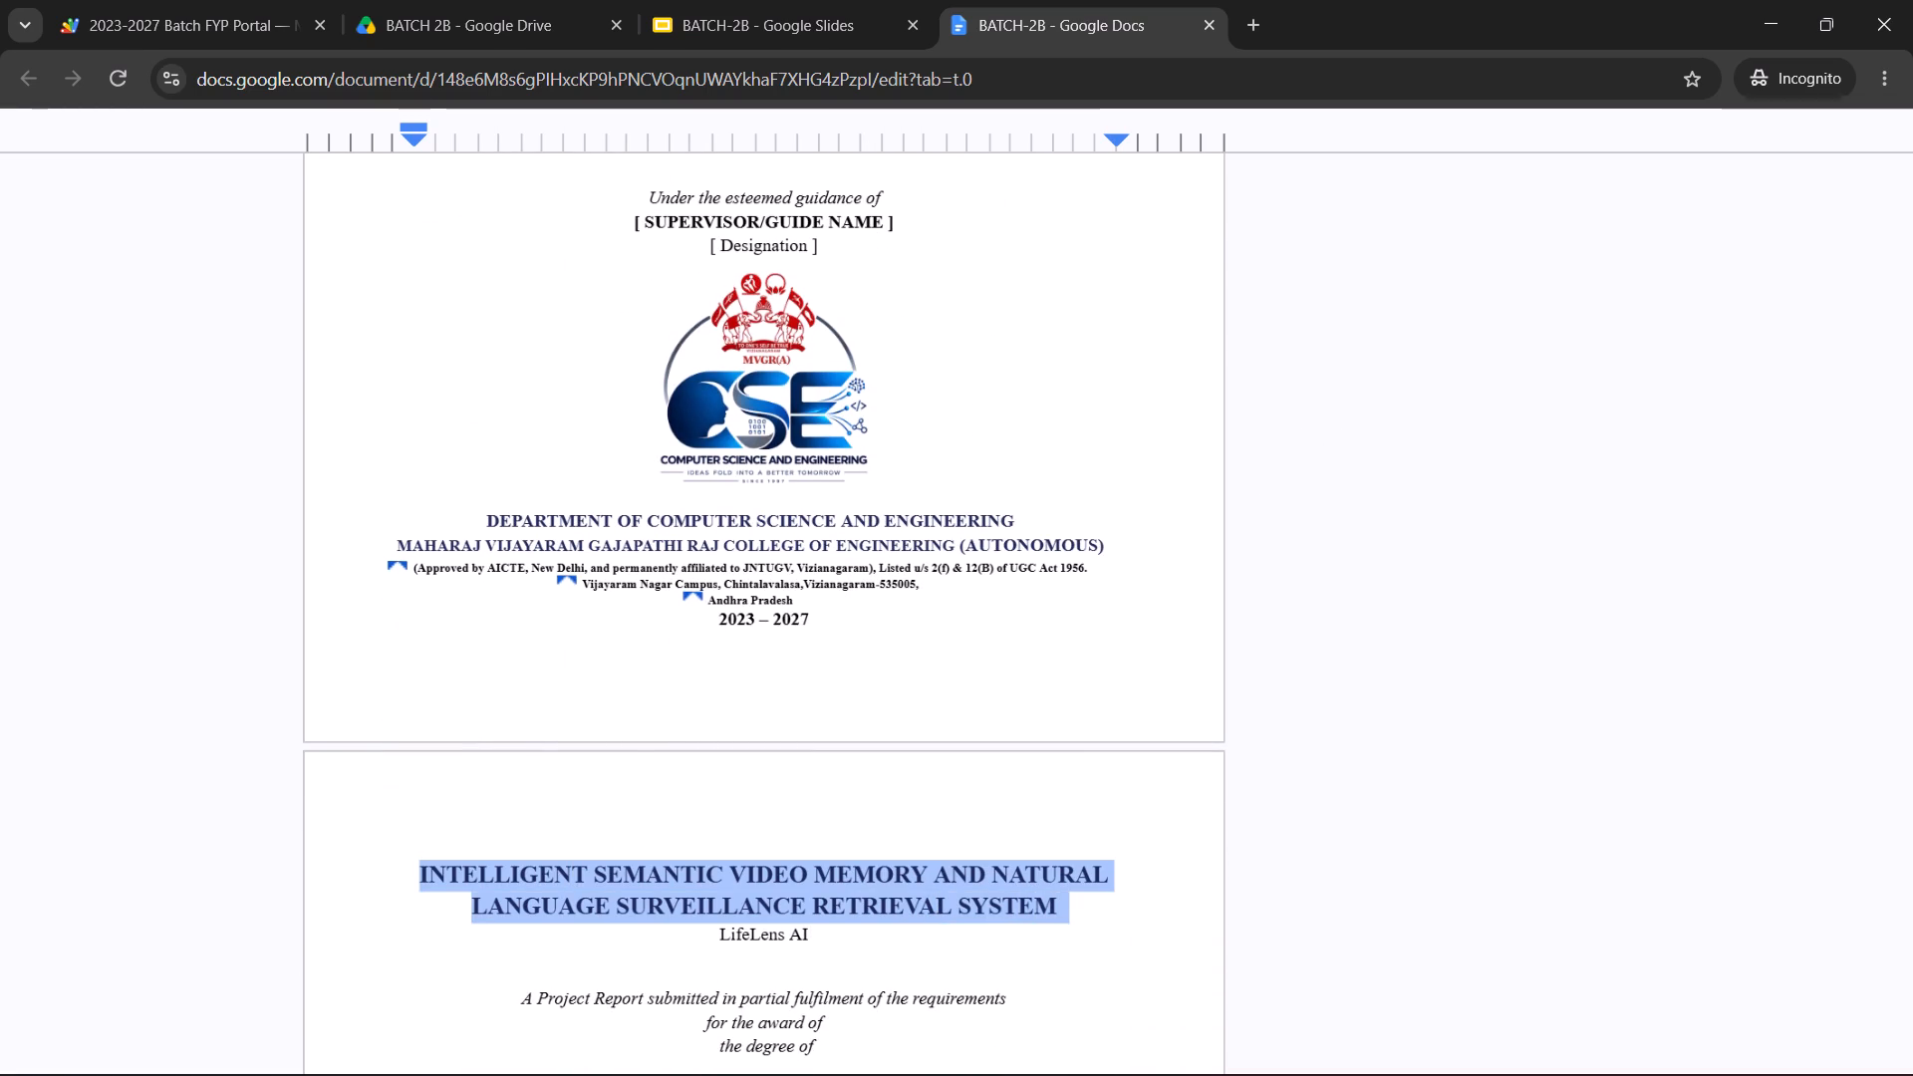
pyautogui.hotkey('ctrl', 'c')
pyautogui.scroll(9, 1038, 764)
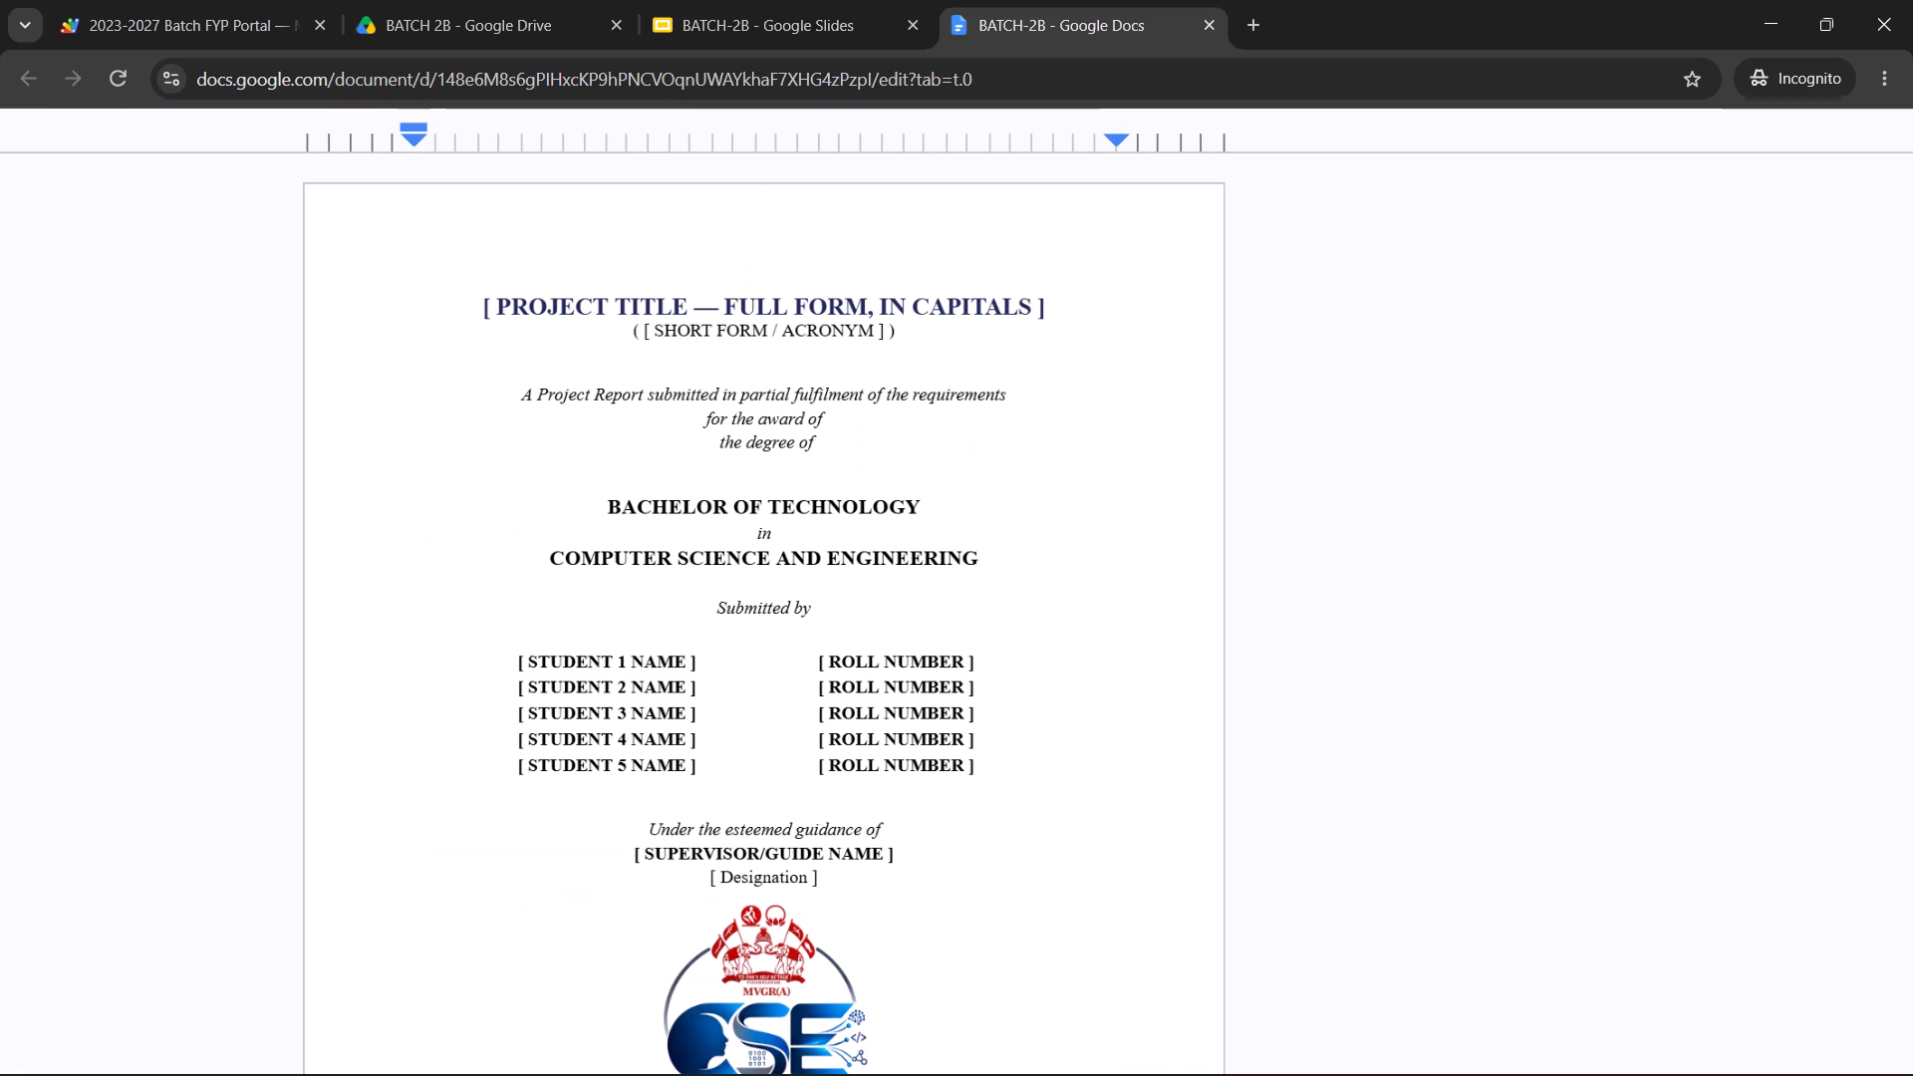
pyautogui.moveTo(1046, 315); pyautogui.dragTo(474, 305)
pyautogui.hotkey('ctrl', 'v')
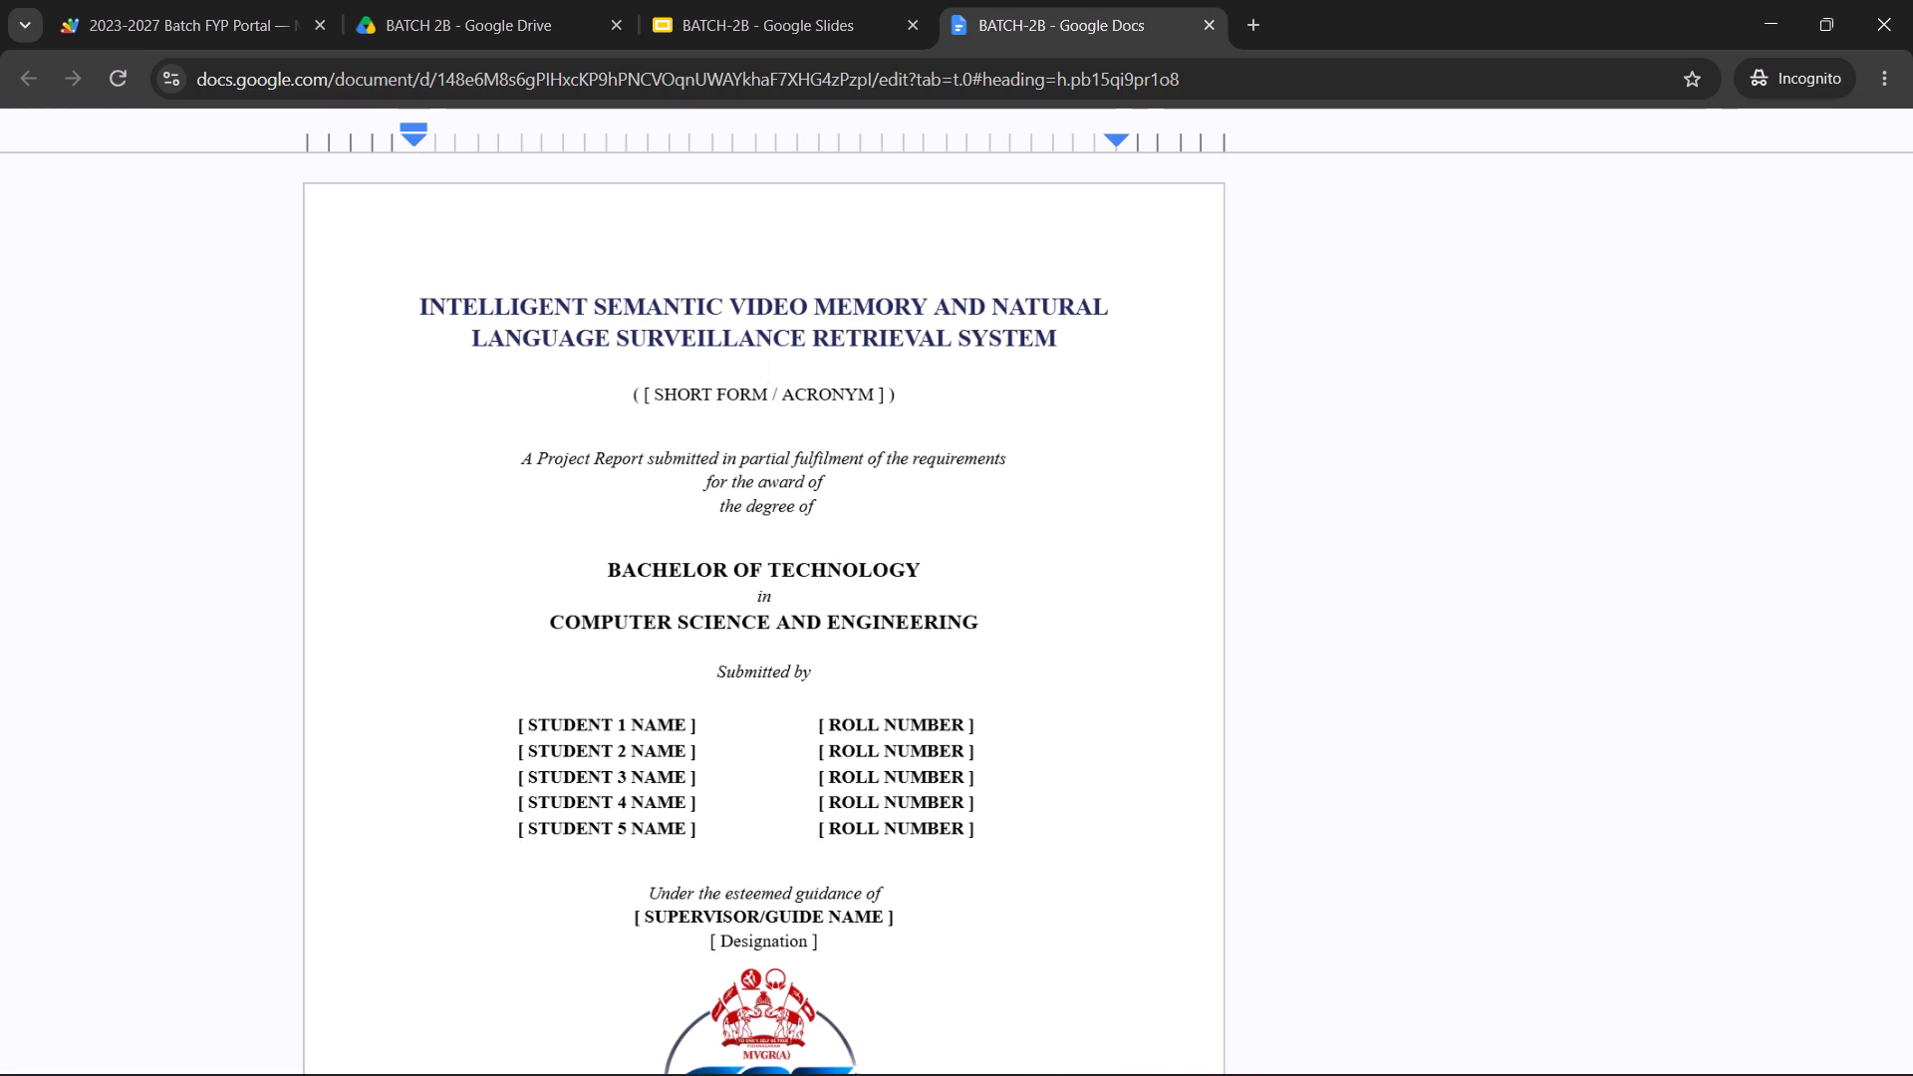
# Remove the extra blank line left between the pasted title and the short form placeholder on the cover page.
pyautogui.scroll(-9, 823, 389)
pyautogui.scroll(3, 815, 416)
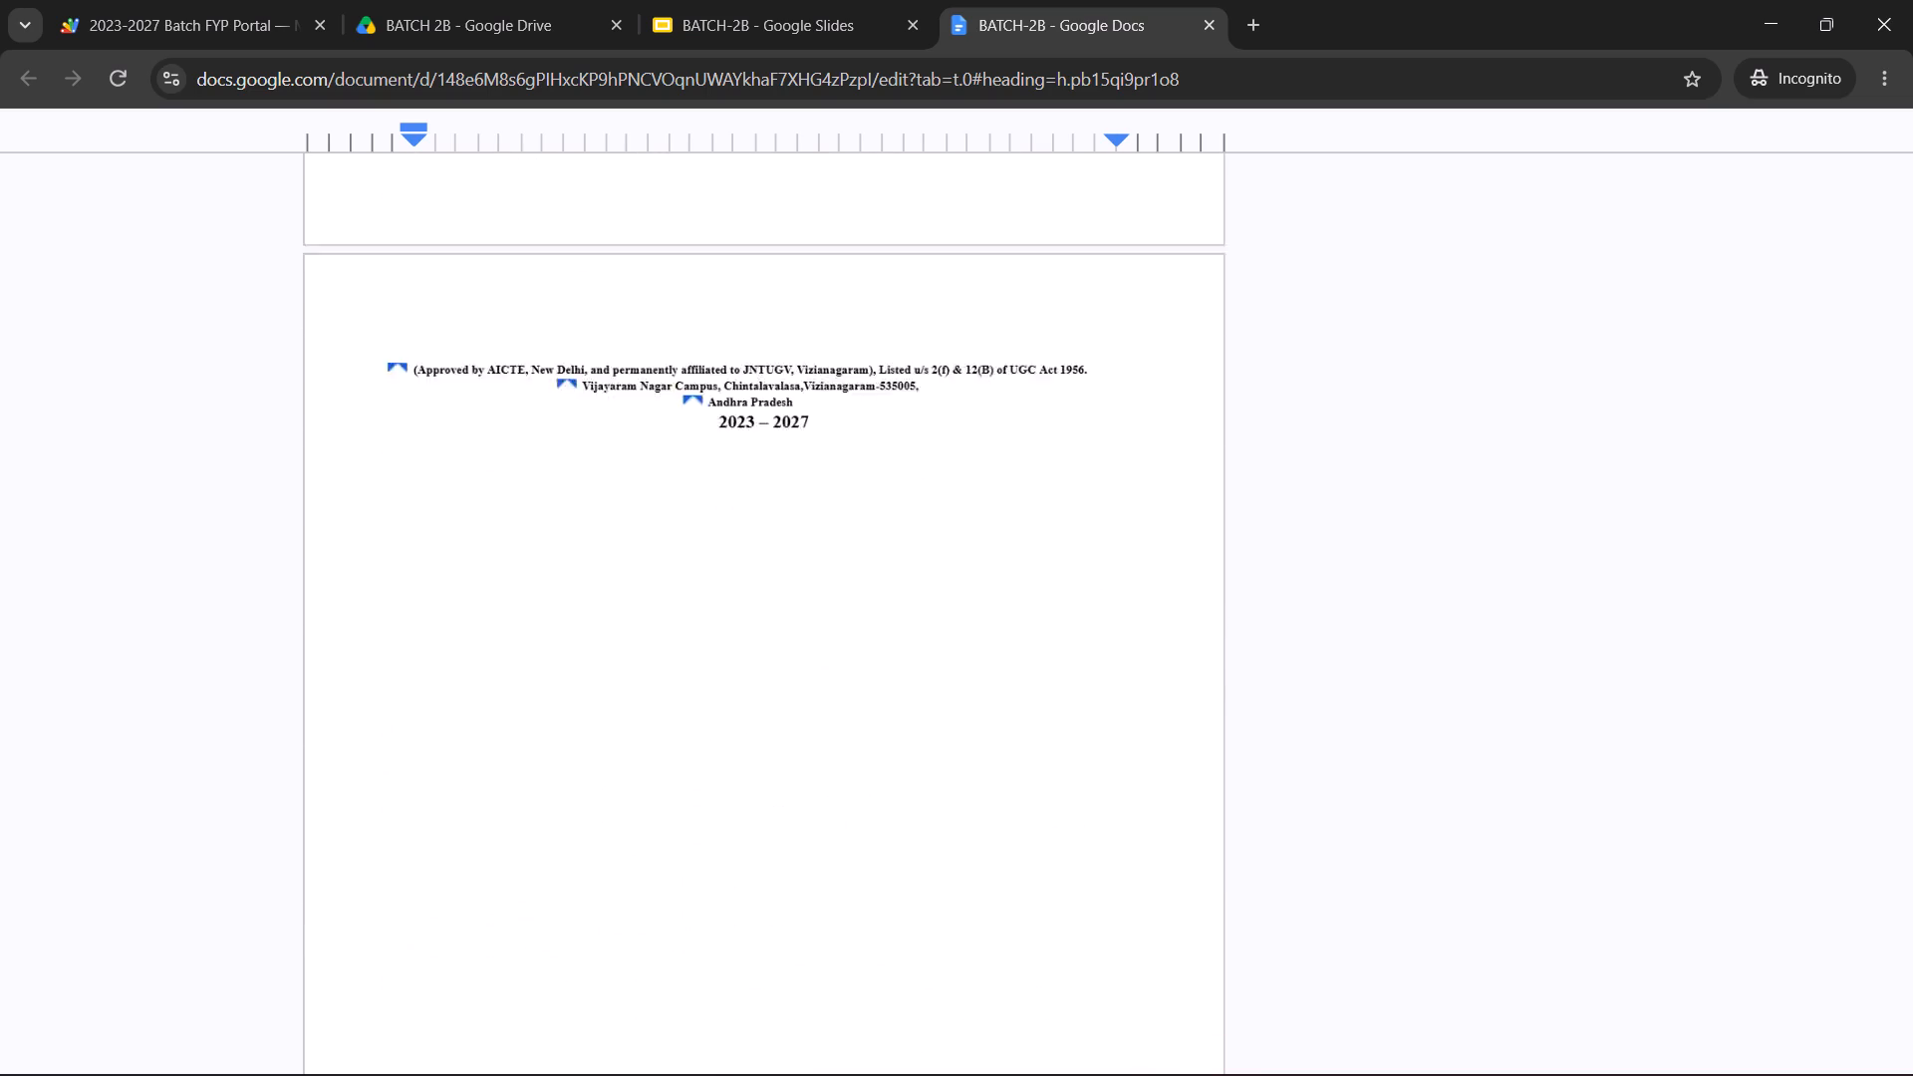
pyautogui.scroll(4, 815, 418)
pyautogui.press('BackSpace')
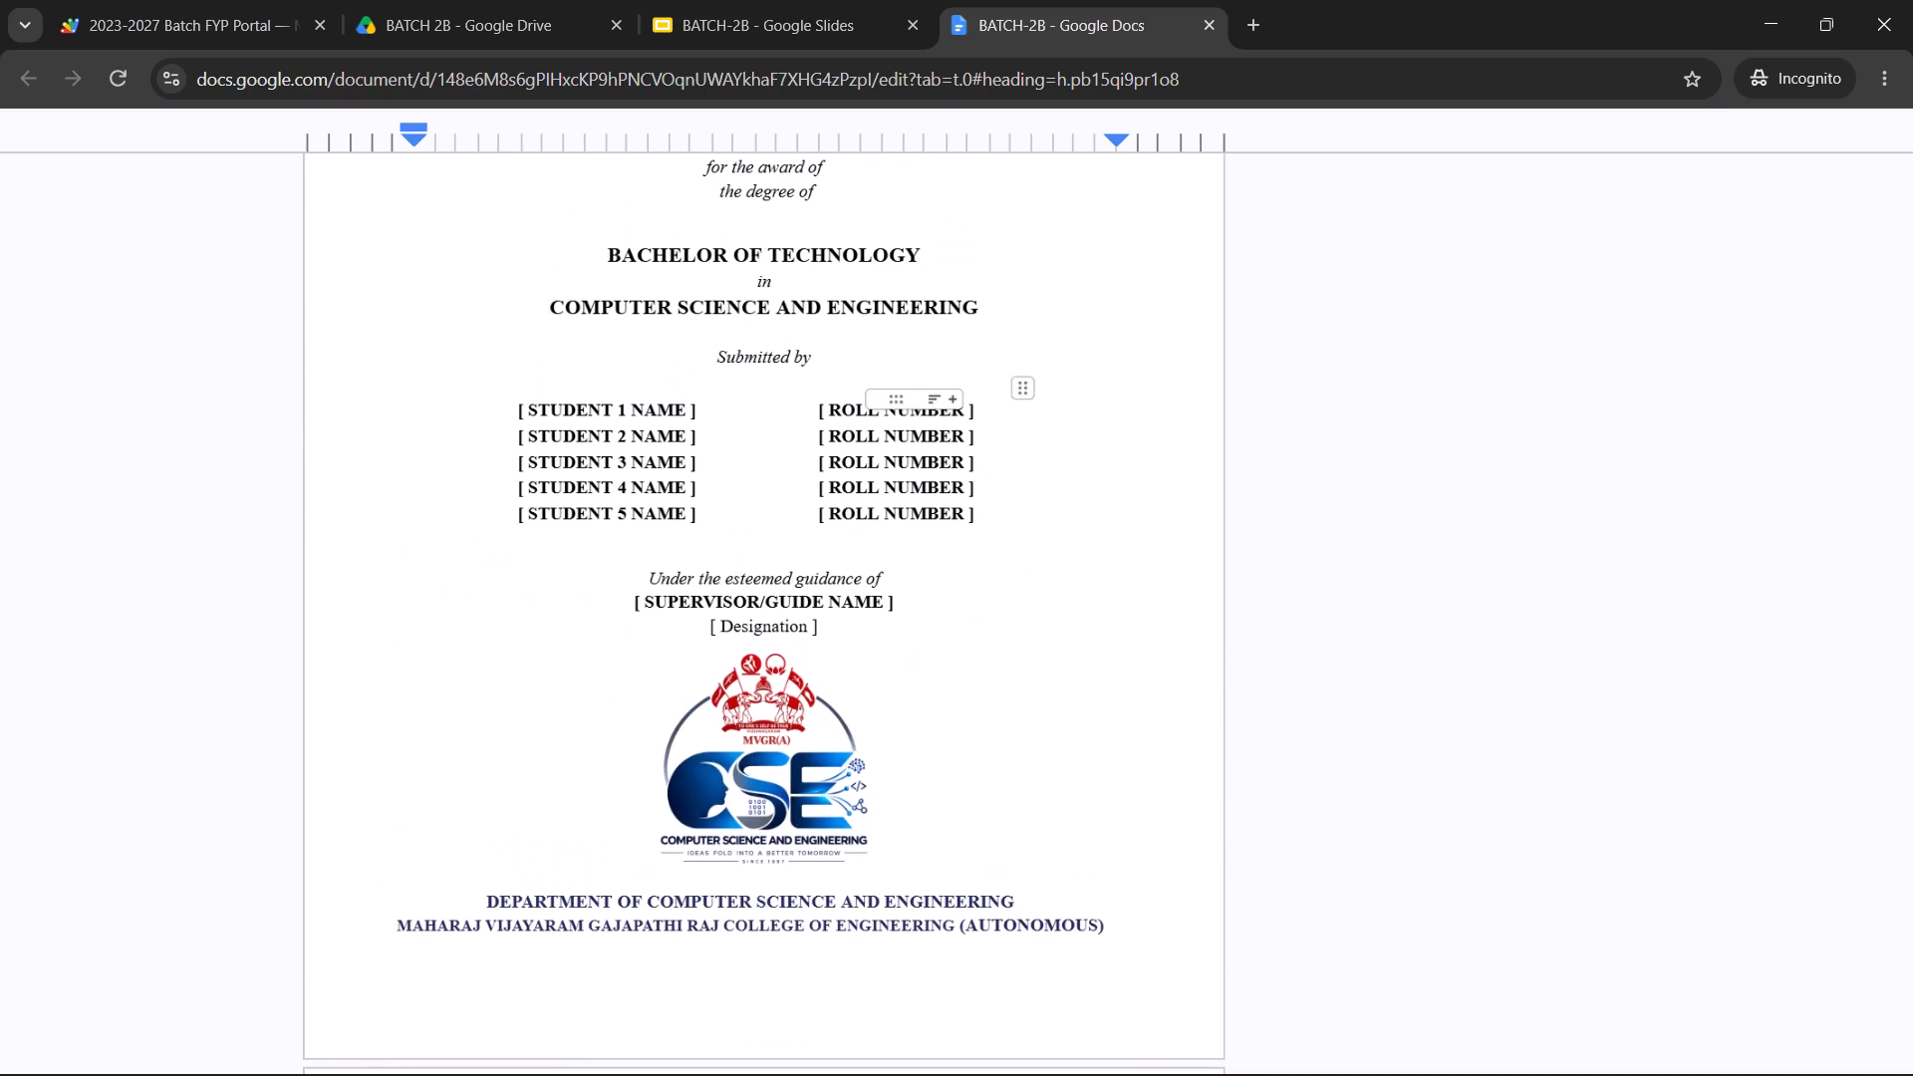
pyautogui.scroll(4, 1018, 565)
pyautogui.press('BackSpace')
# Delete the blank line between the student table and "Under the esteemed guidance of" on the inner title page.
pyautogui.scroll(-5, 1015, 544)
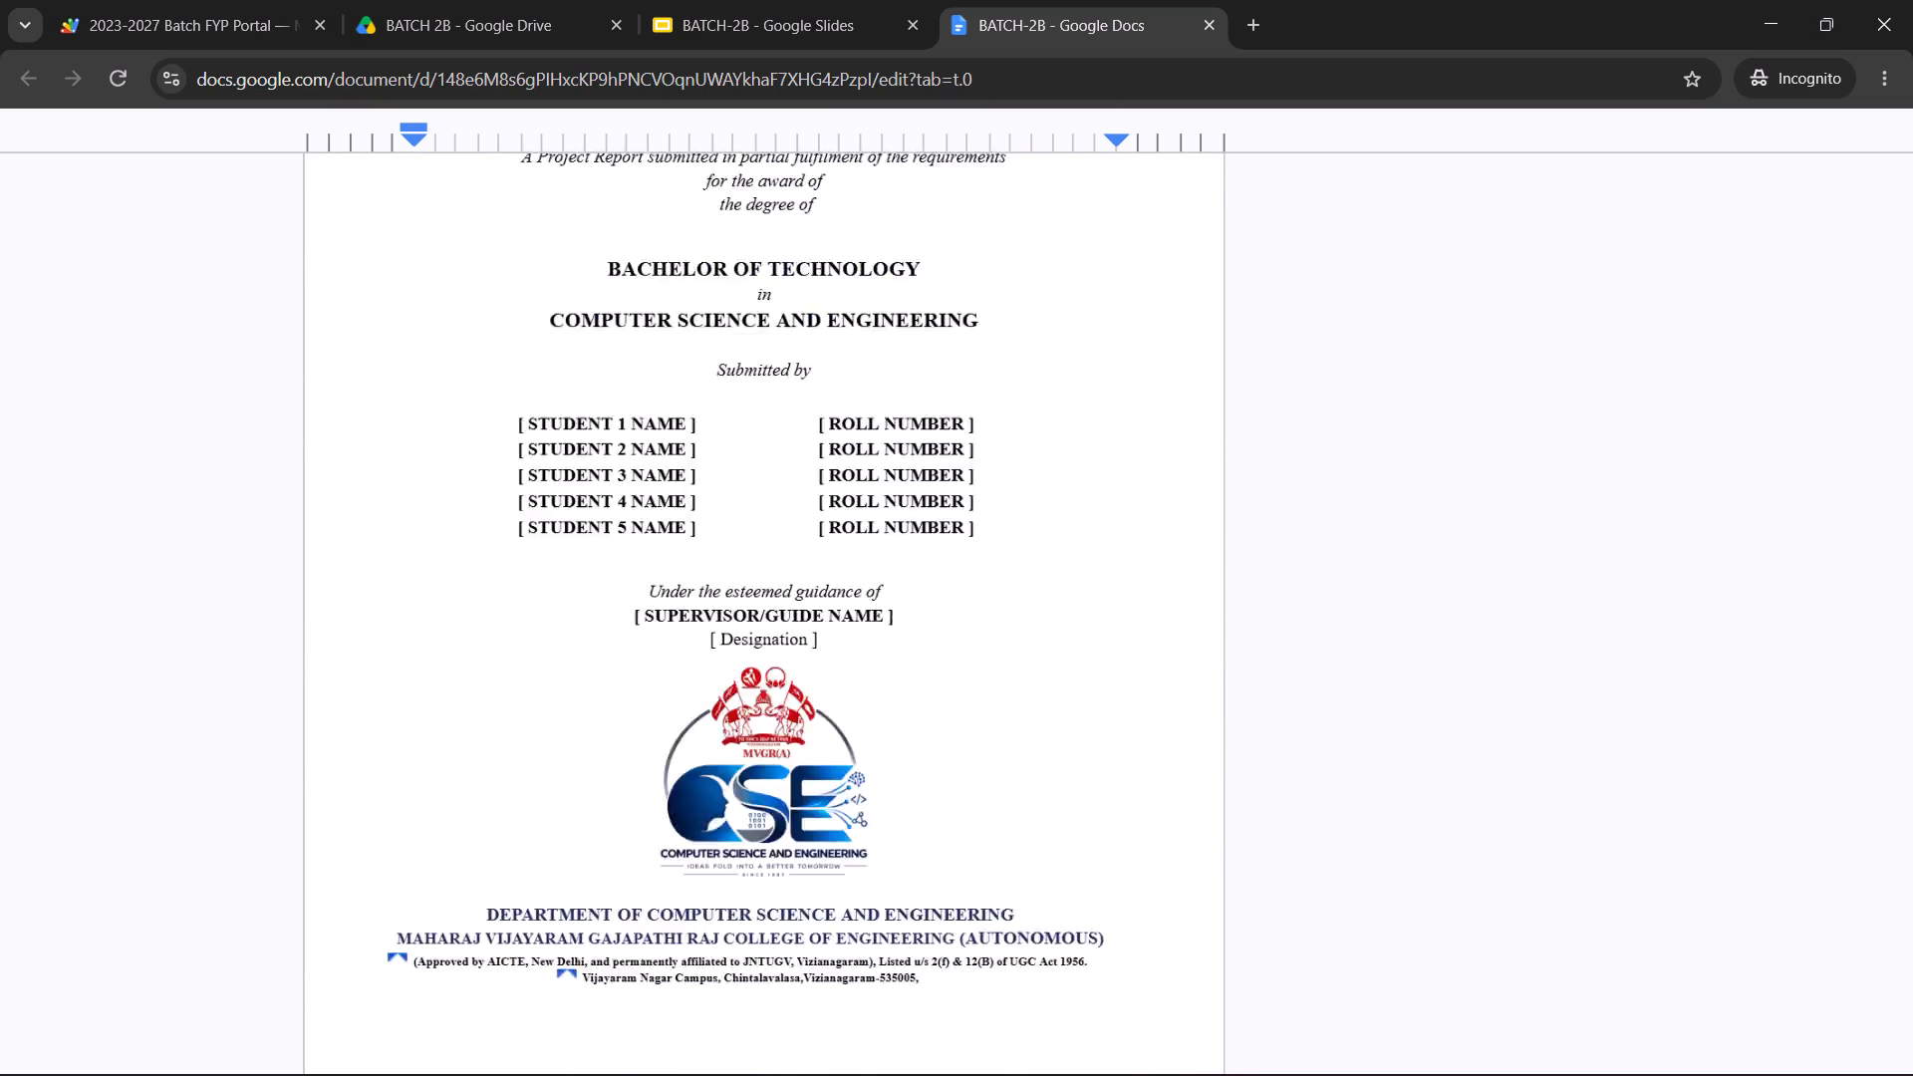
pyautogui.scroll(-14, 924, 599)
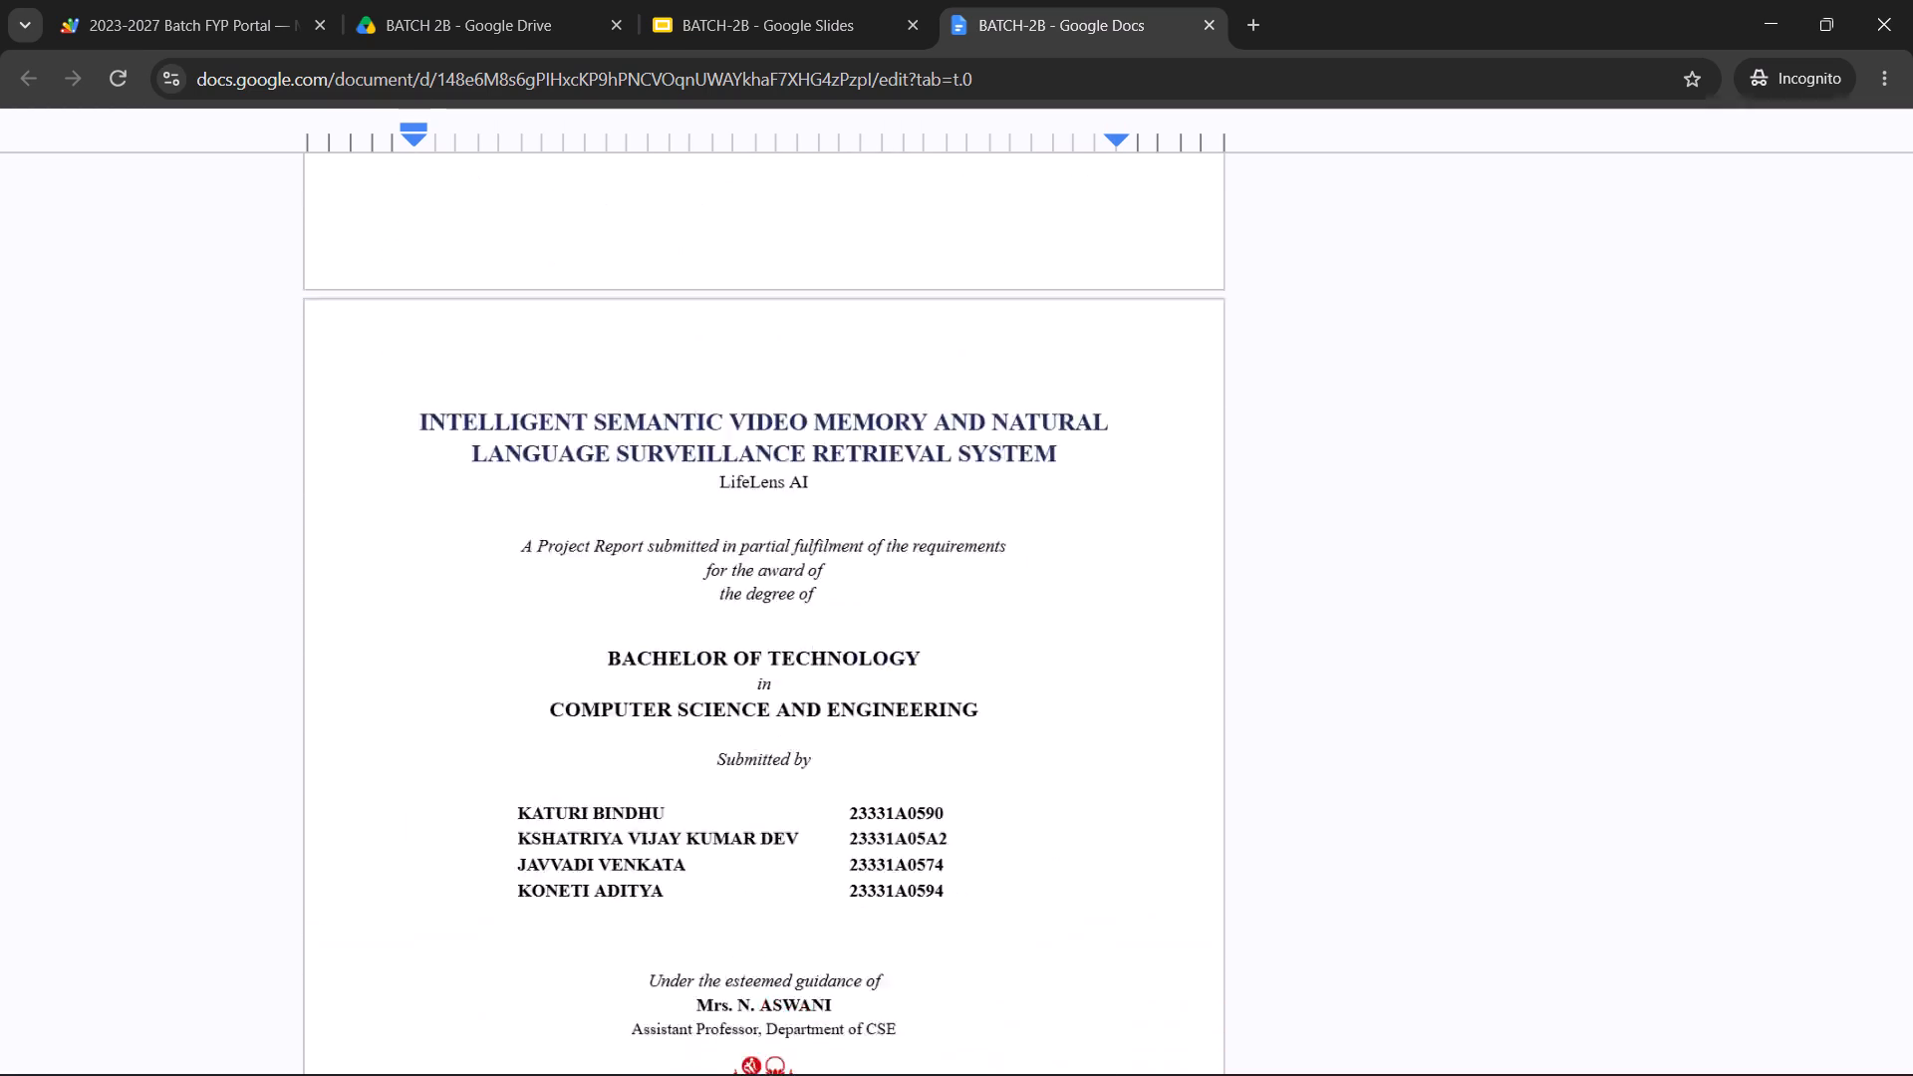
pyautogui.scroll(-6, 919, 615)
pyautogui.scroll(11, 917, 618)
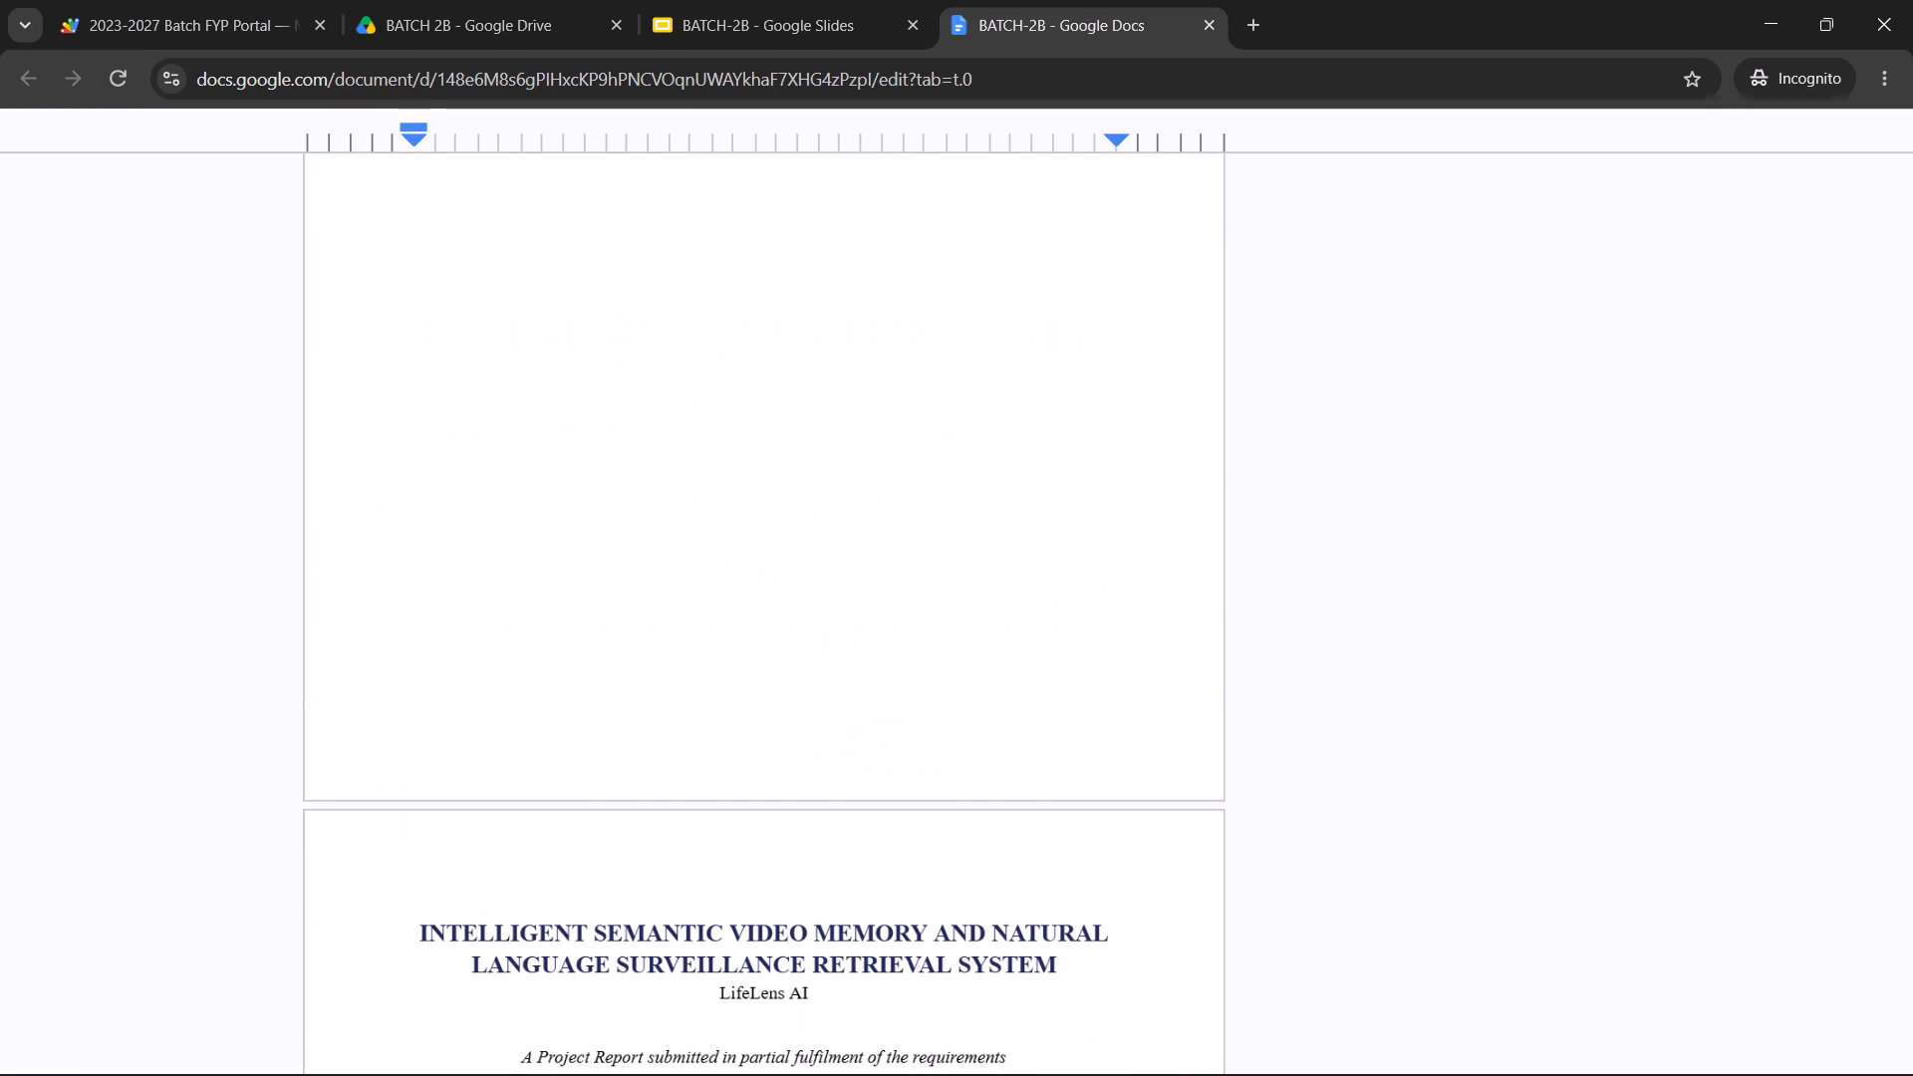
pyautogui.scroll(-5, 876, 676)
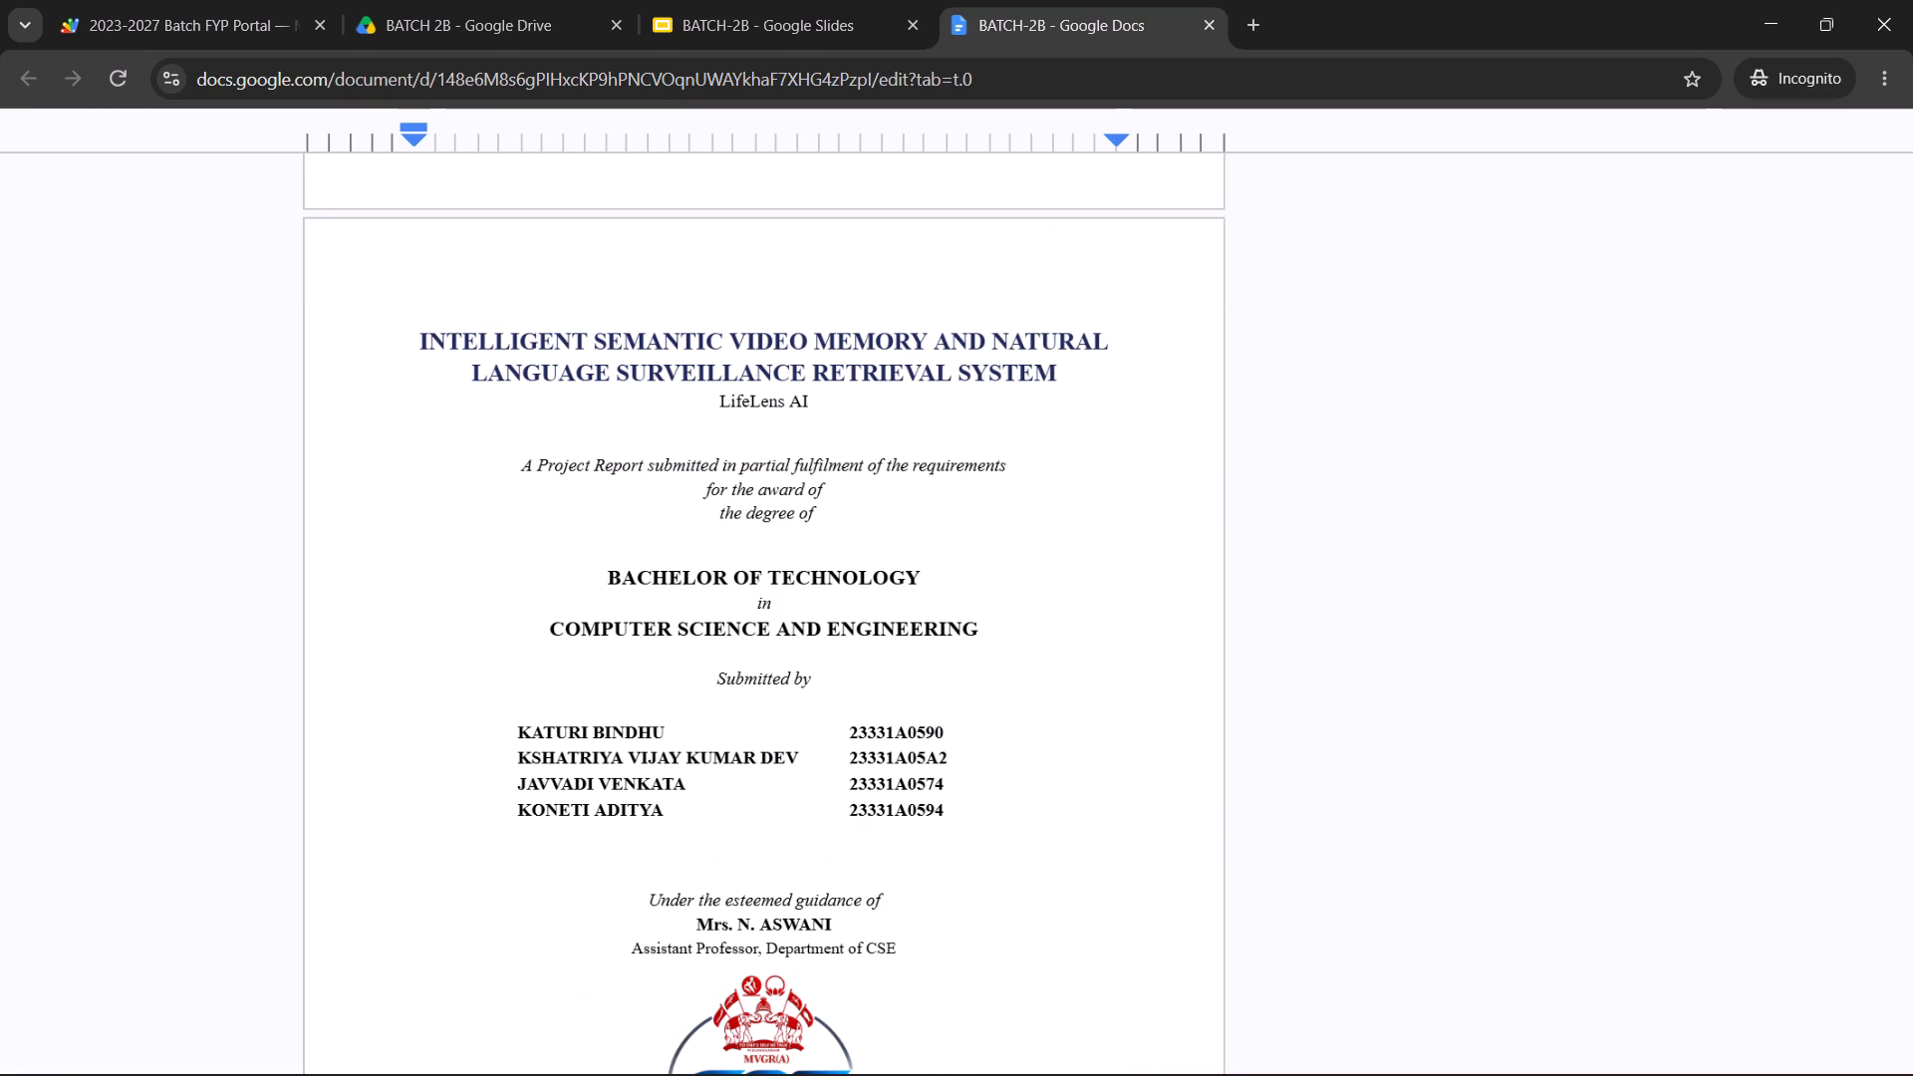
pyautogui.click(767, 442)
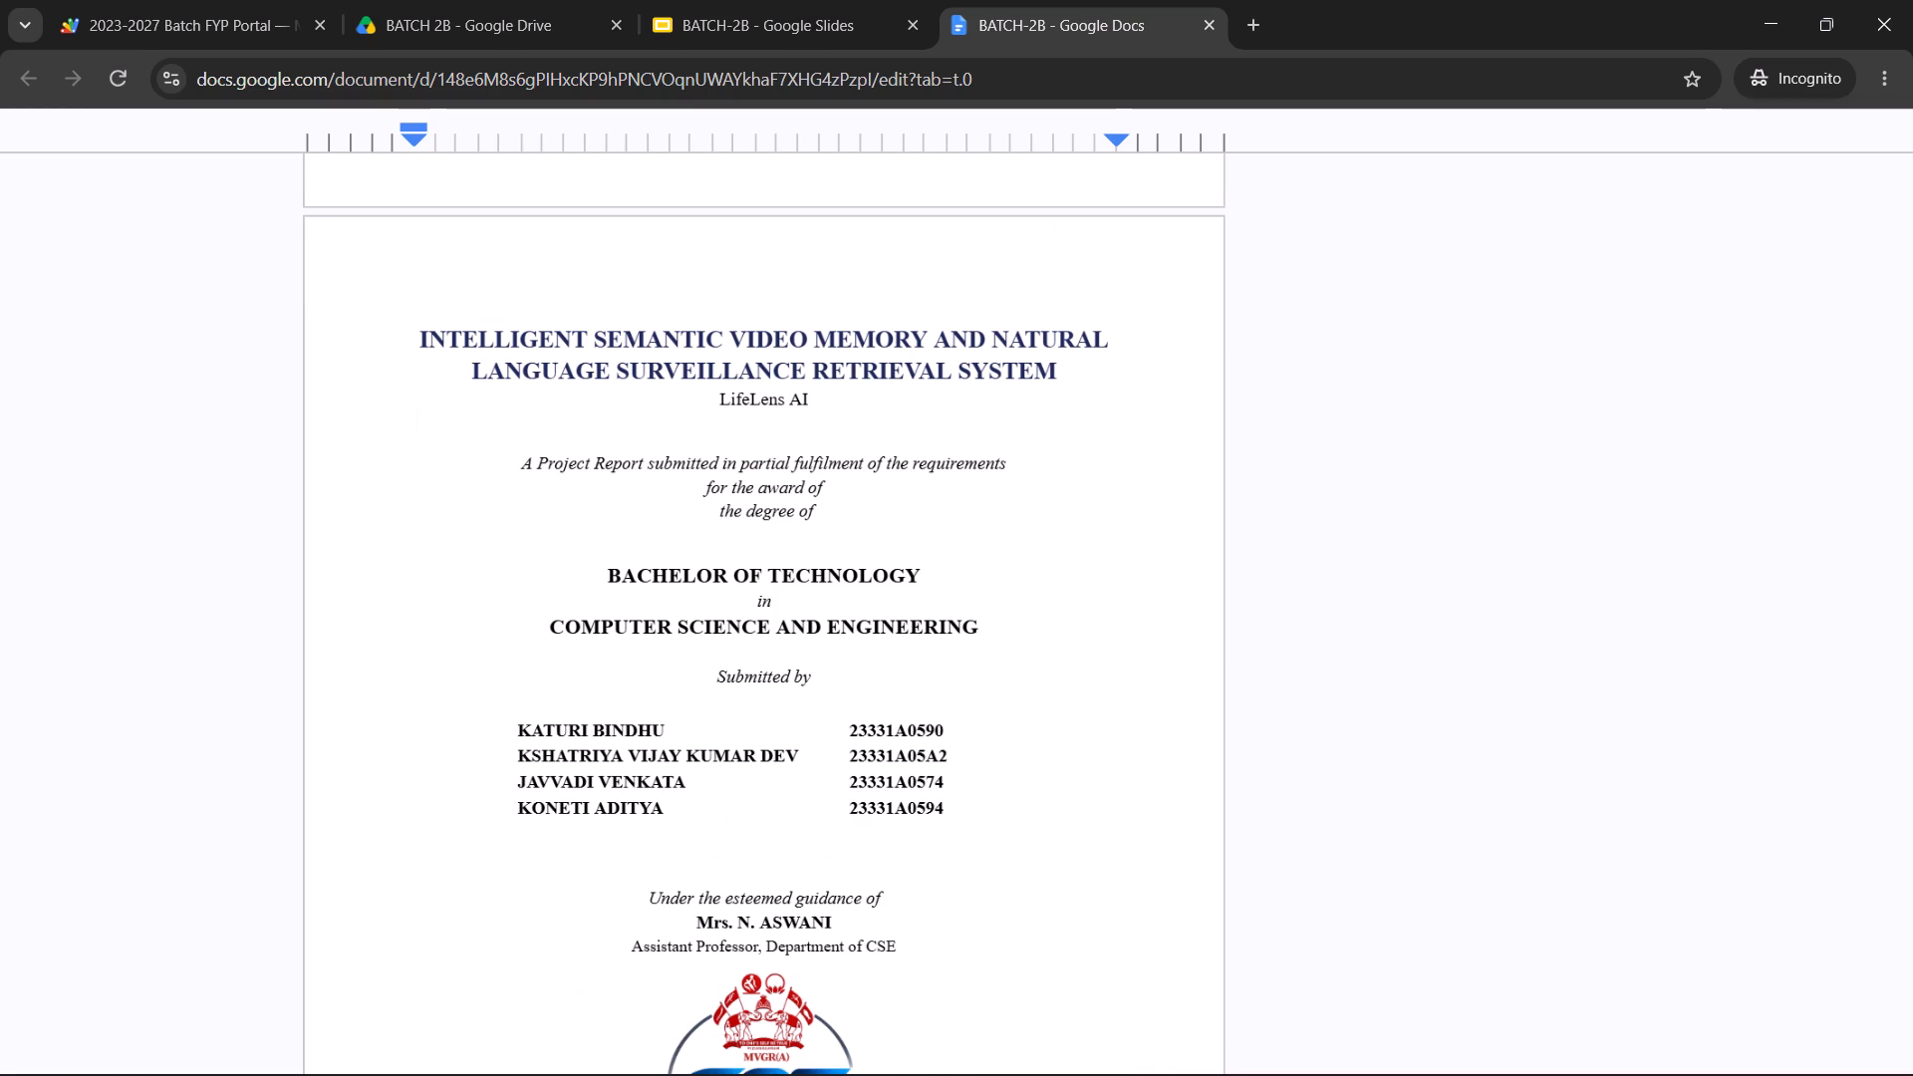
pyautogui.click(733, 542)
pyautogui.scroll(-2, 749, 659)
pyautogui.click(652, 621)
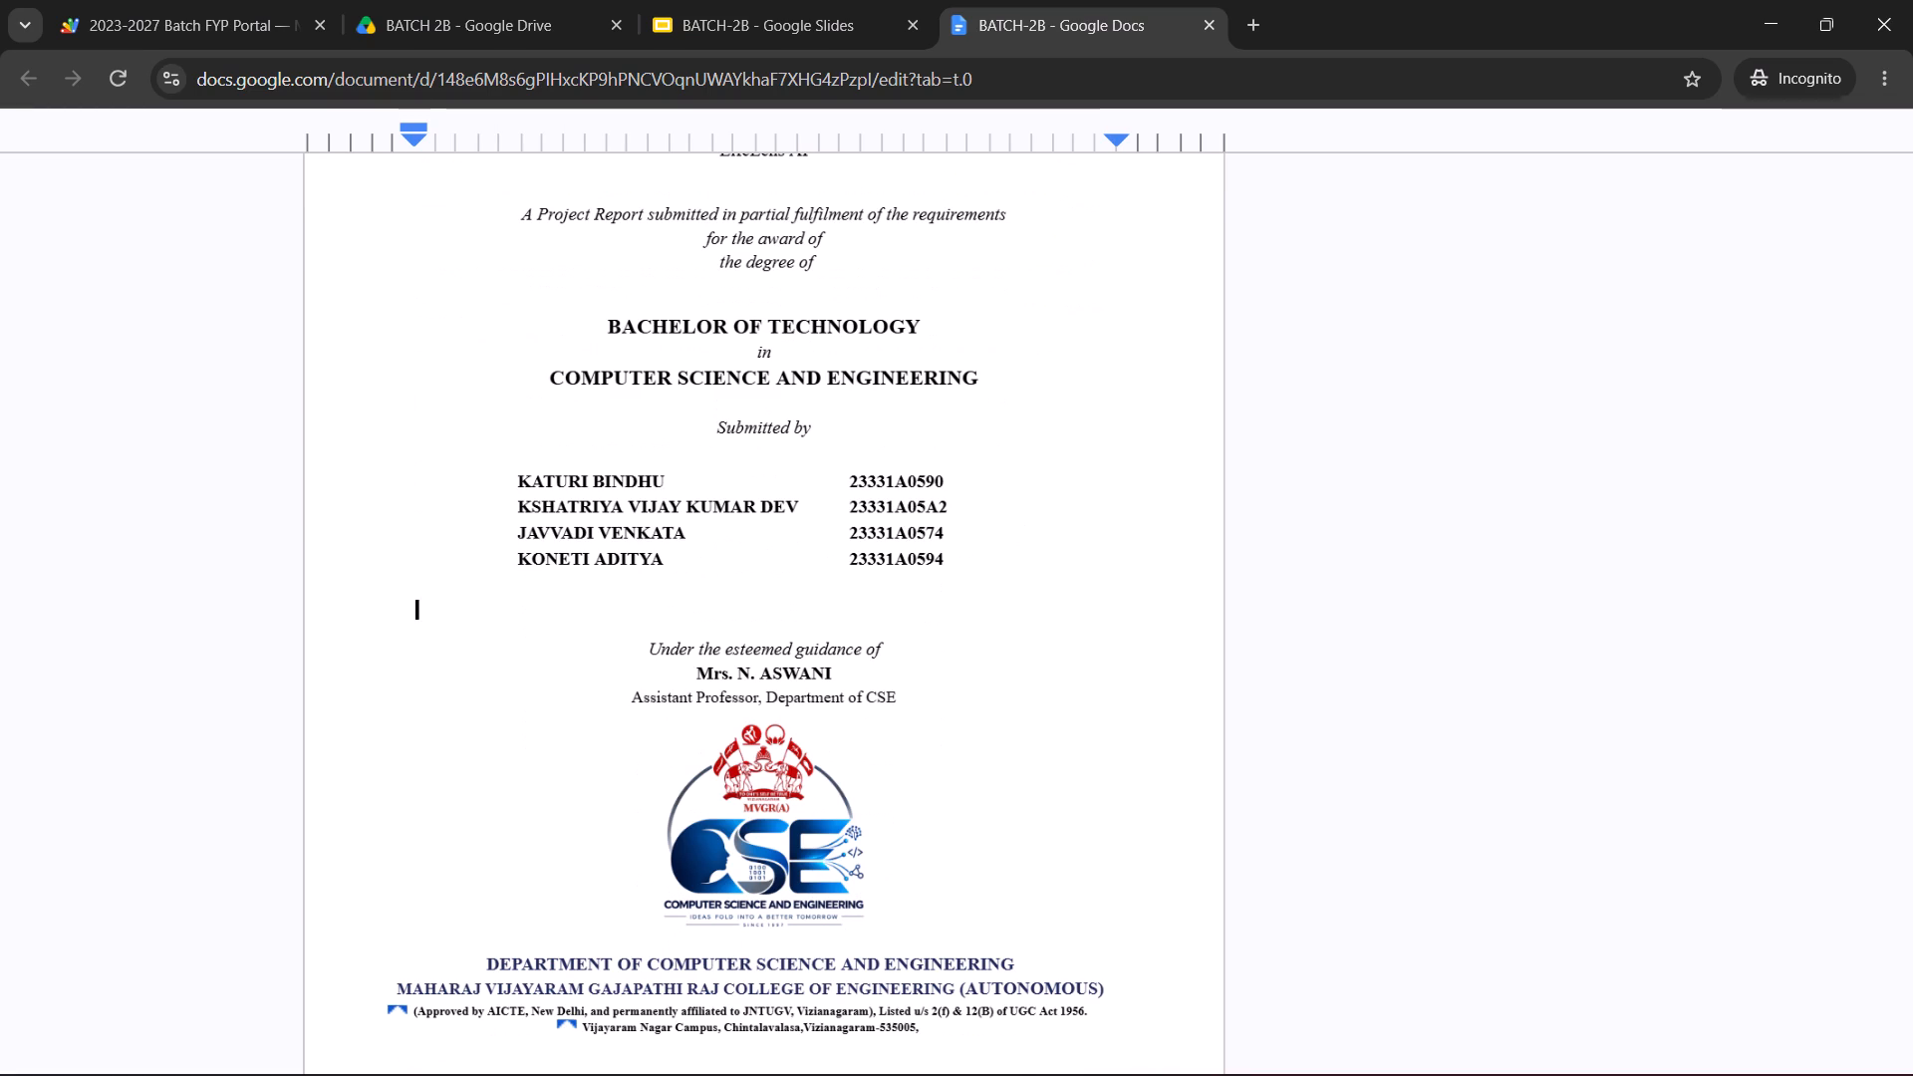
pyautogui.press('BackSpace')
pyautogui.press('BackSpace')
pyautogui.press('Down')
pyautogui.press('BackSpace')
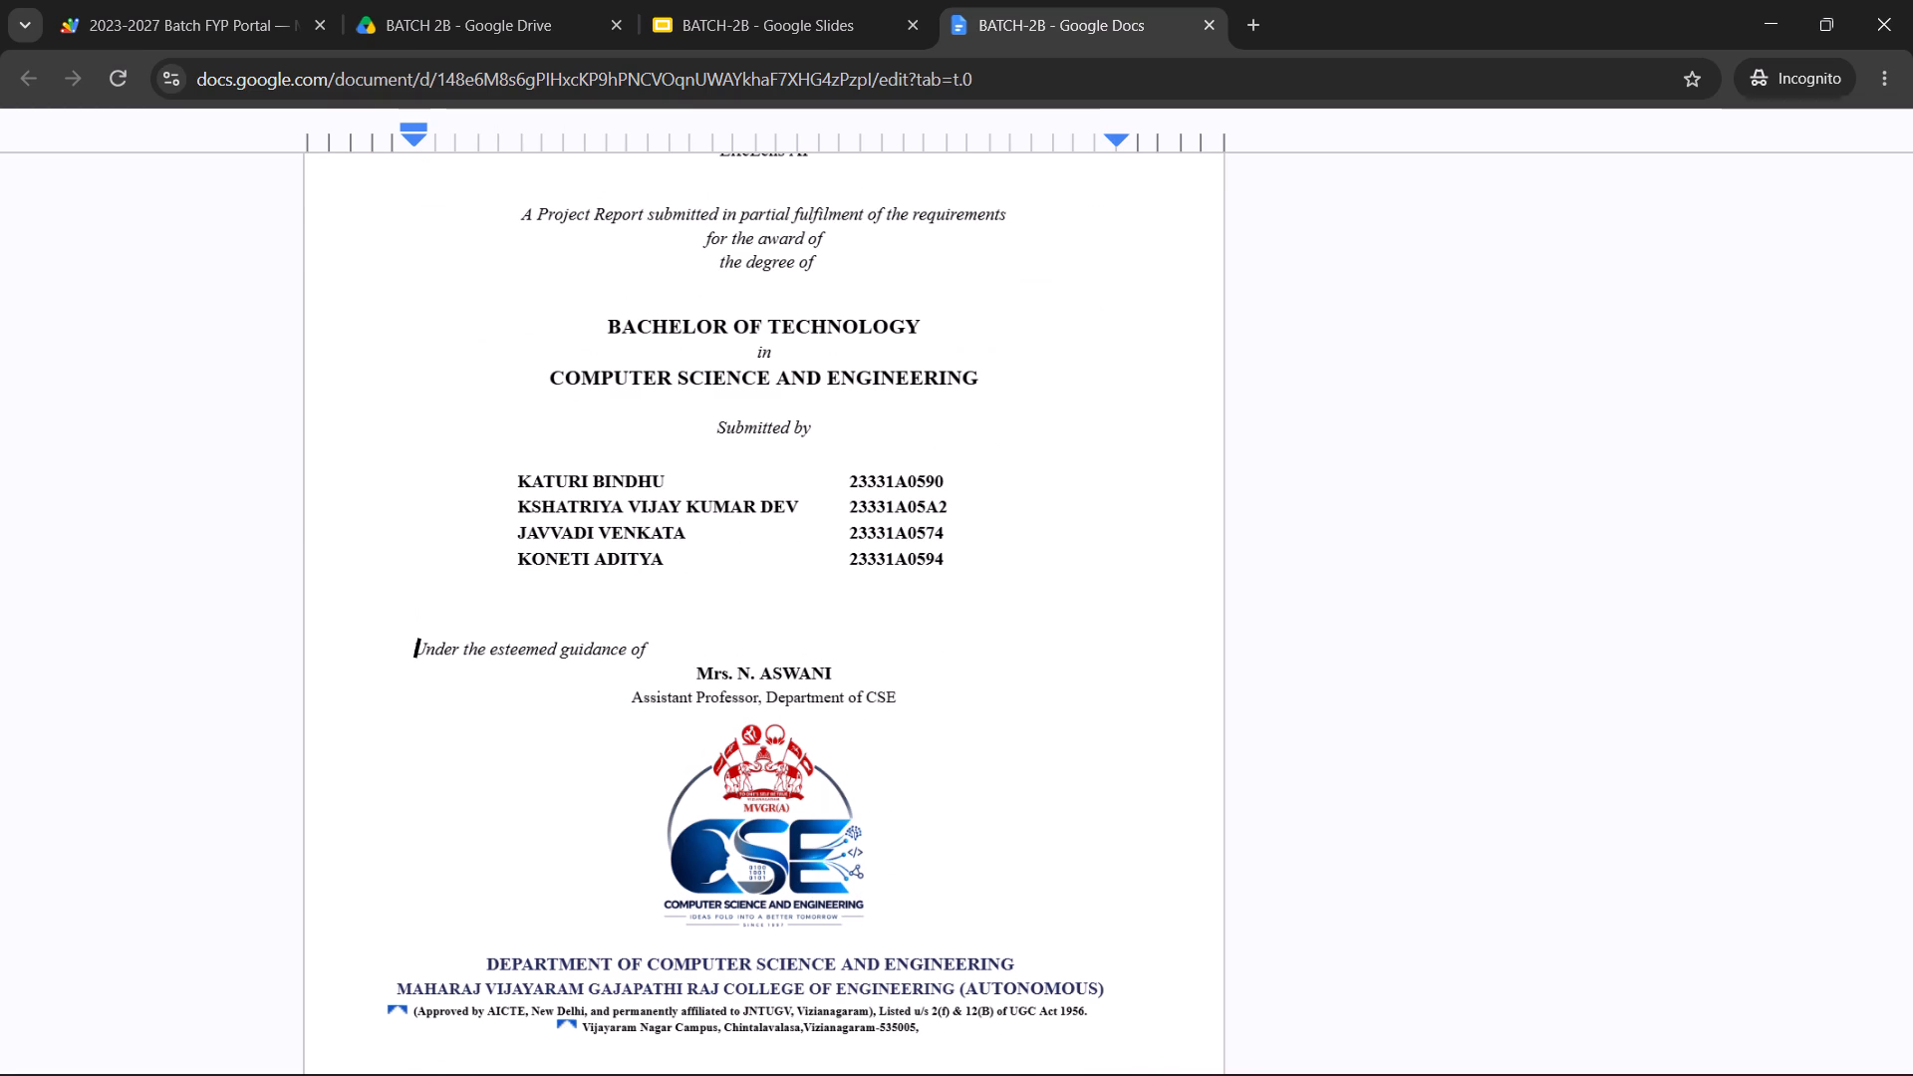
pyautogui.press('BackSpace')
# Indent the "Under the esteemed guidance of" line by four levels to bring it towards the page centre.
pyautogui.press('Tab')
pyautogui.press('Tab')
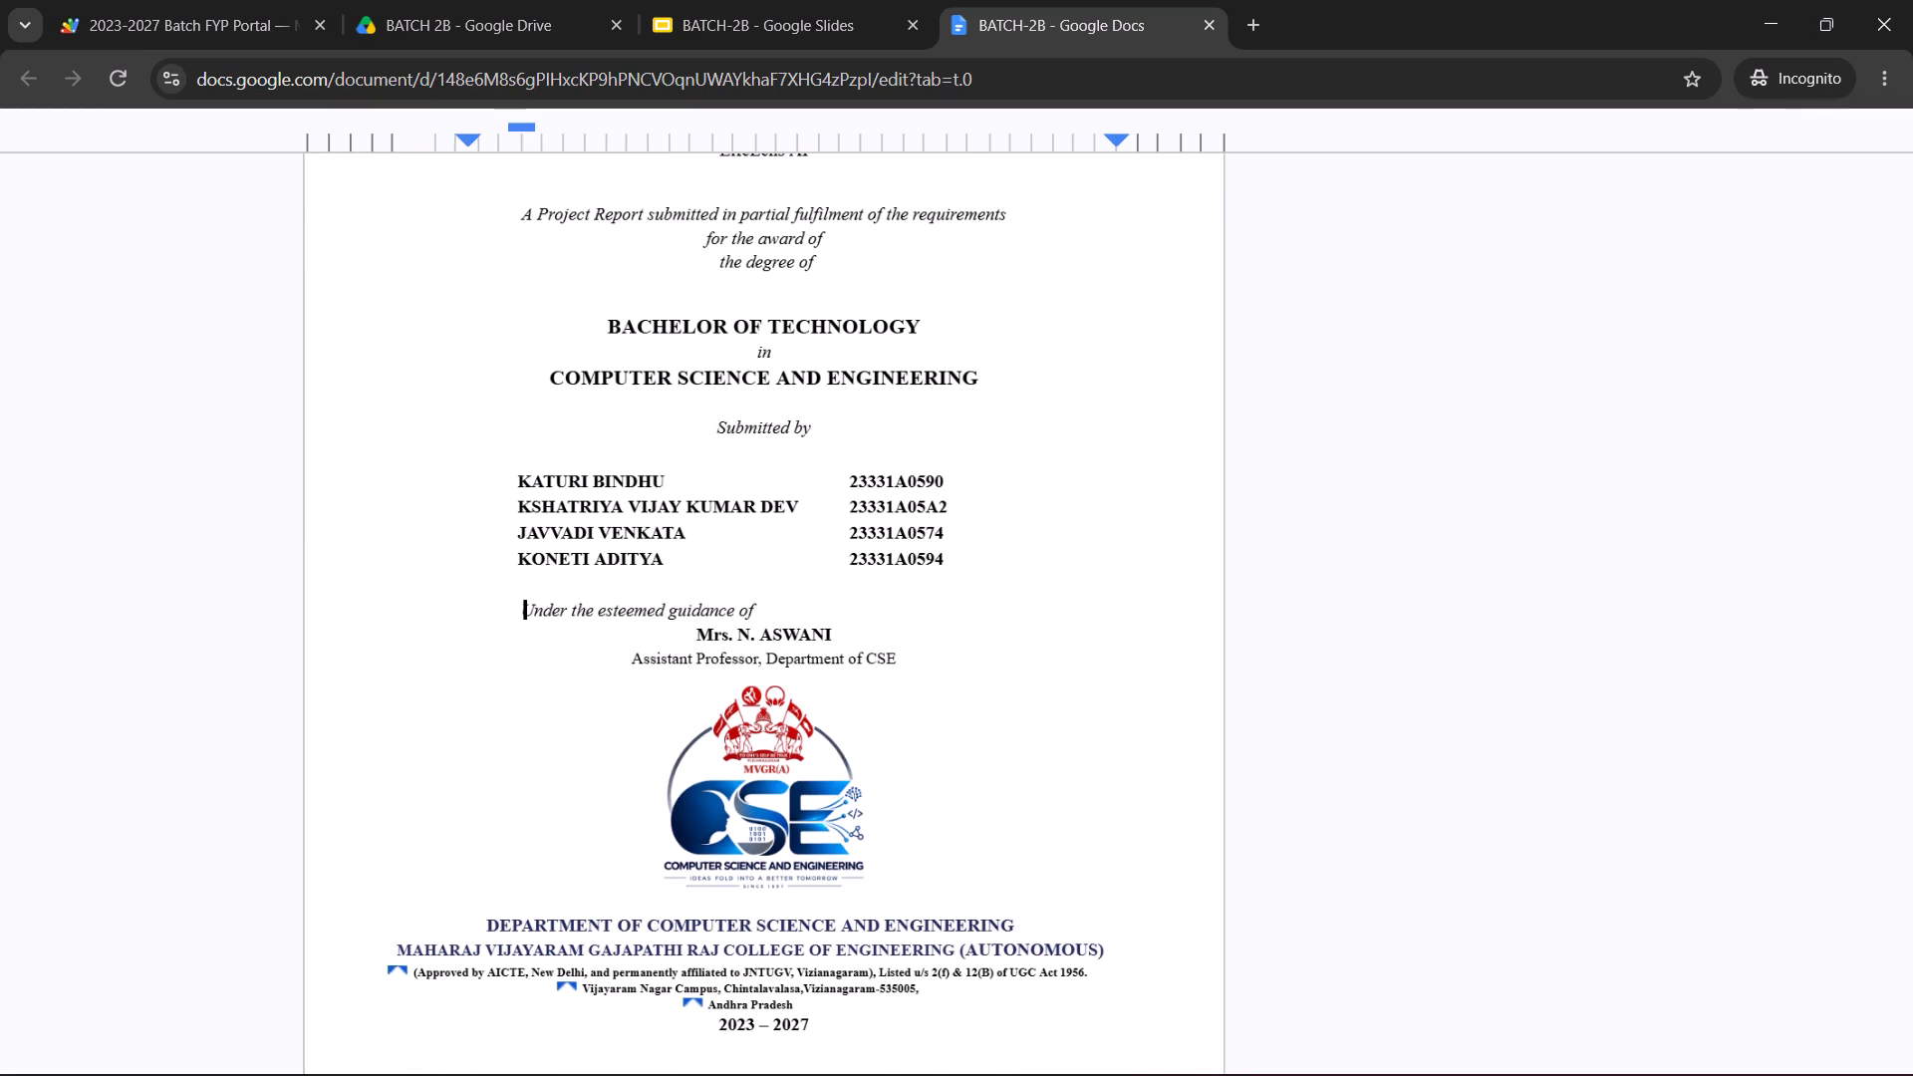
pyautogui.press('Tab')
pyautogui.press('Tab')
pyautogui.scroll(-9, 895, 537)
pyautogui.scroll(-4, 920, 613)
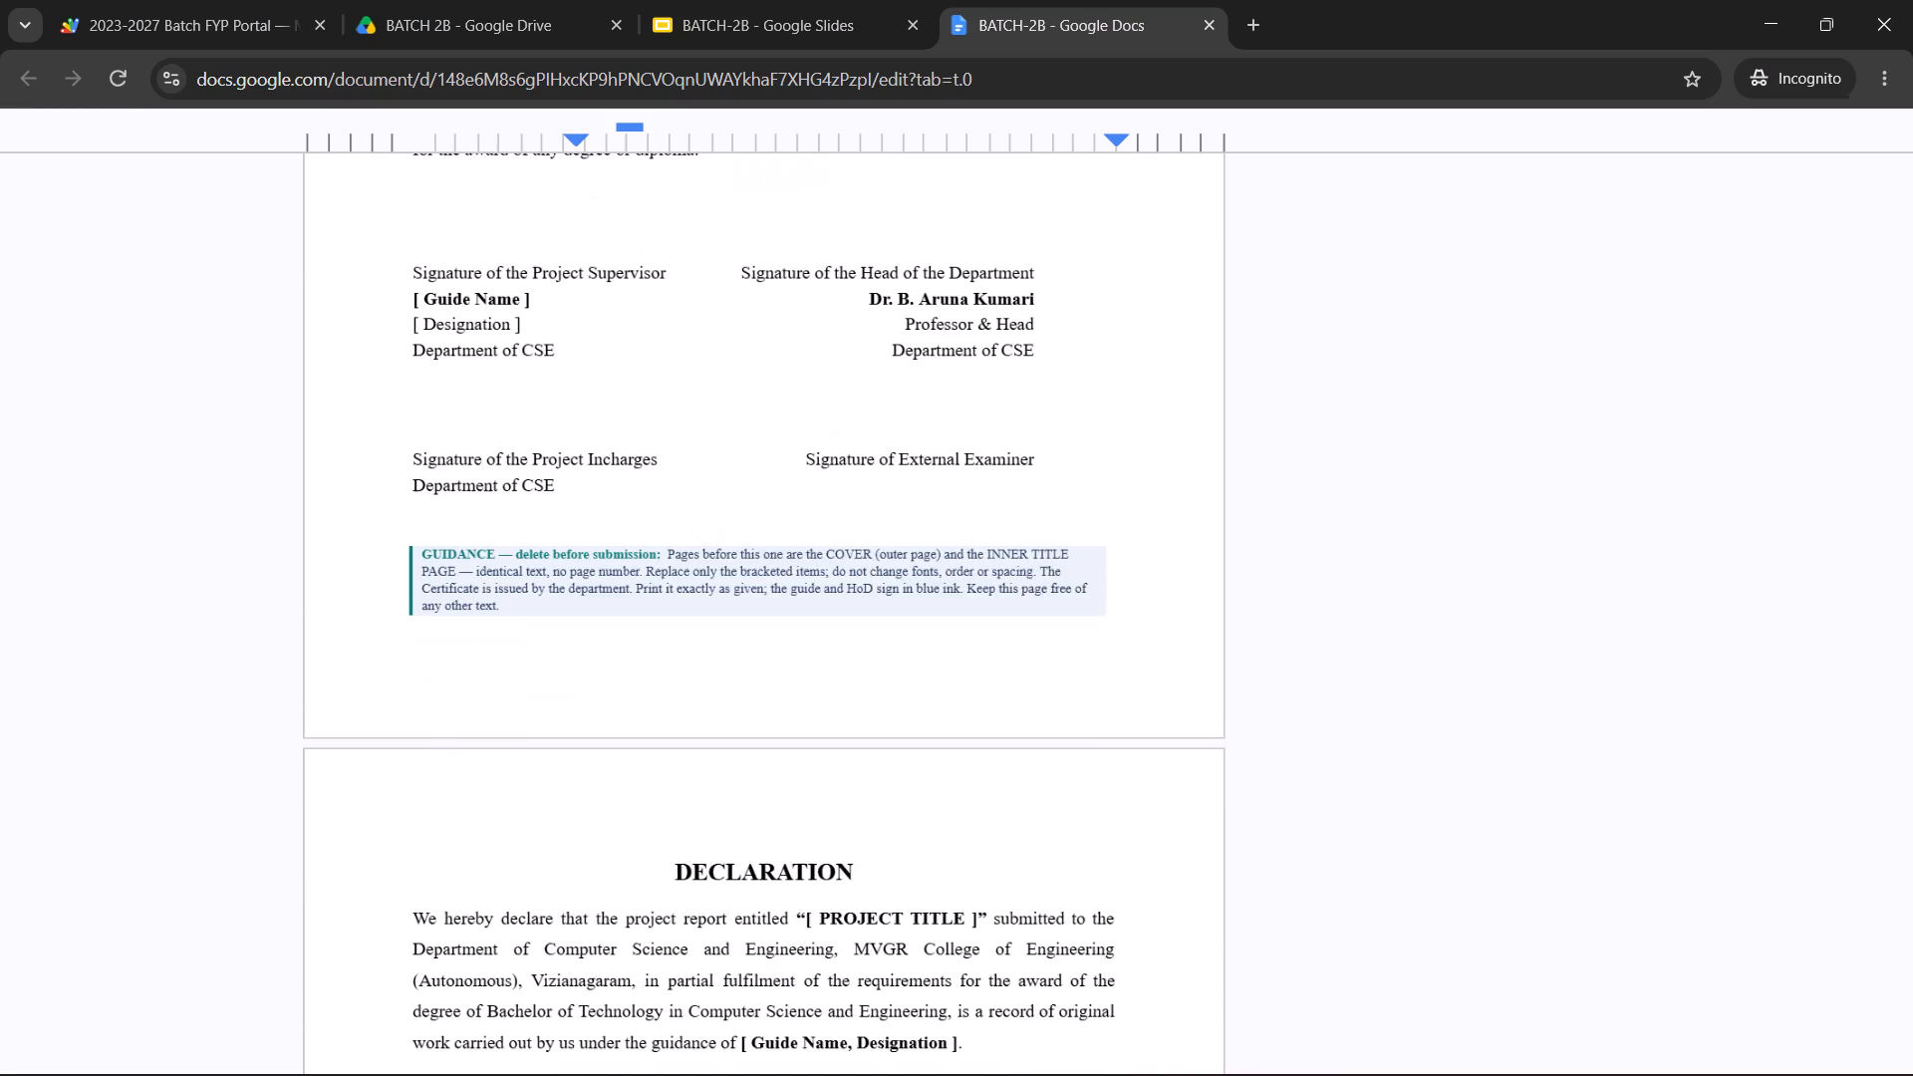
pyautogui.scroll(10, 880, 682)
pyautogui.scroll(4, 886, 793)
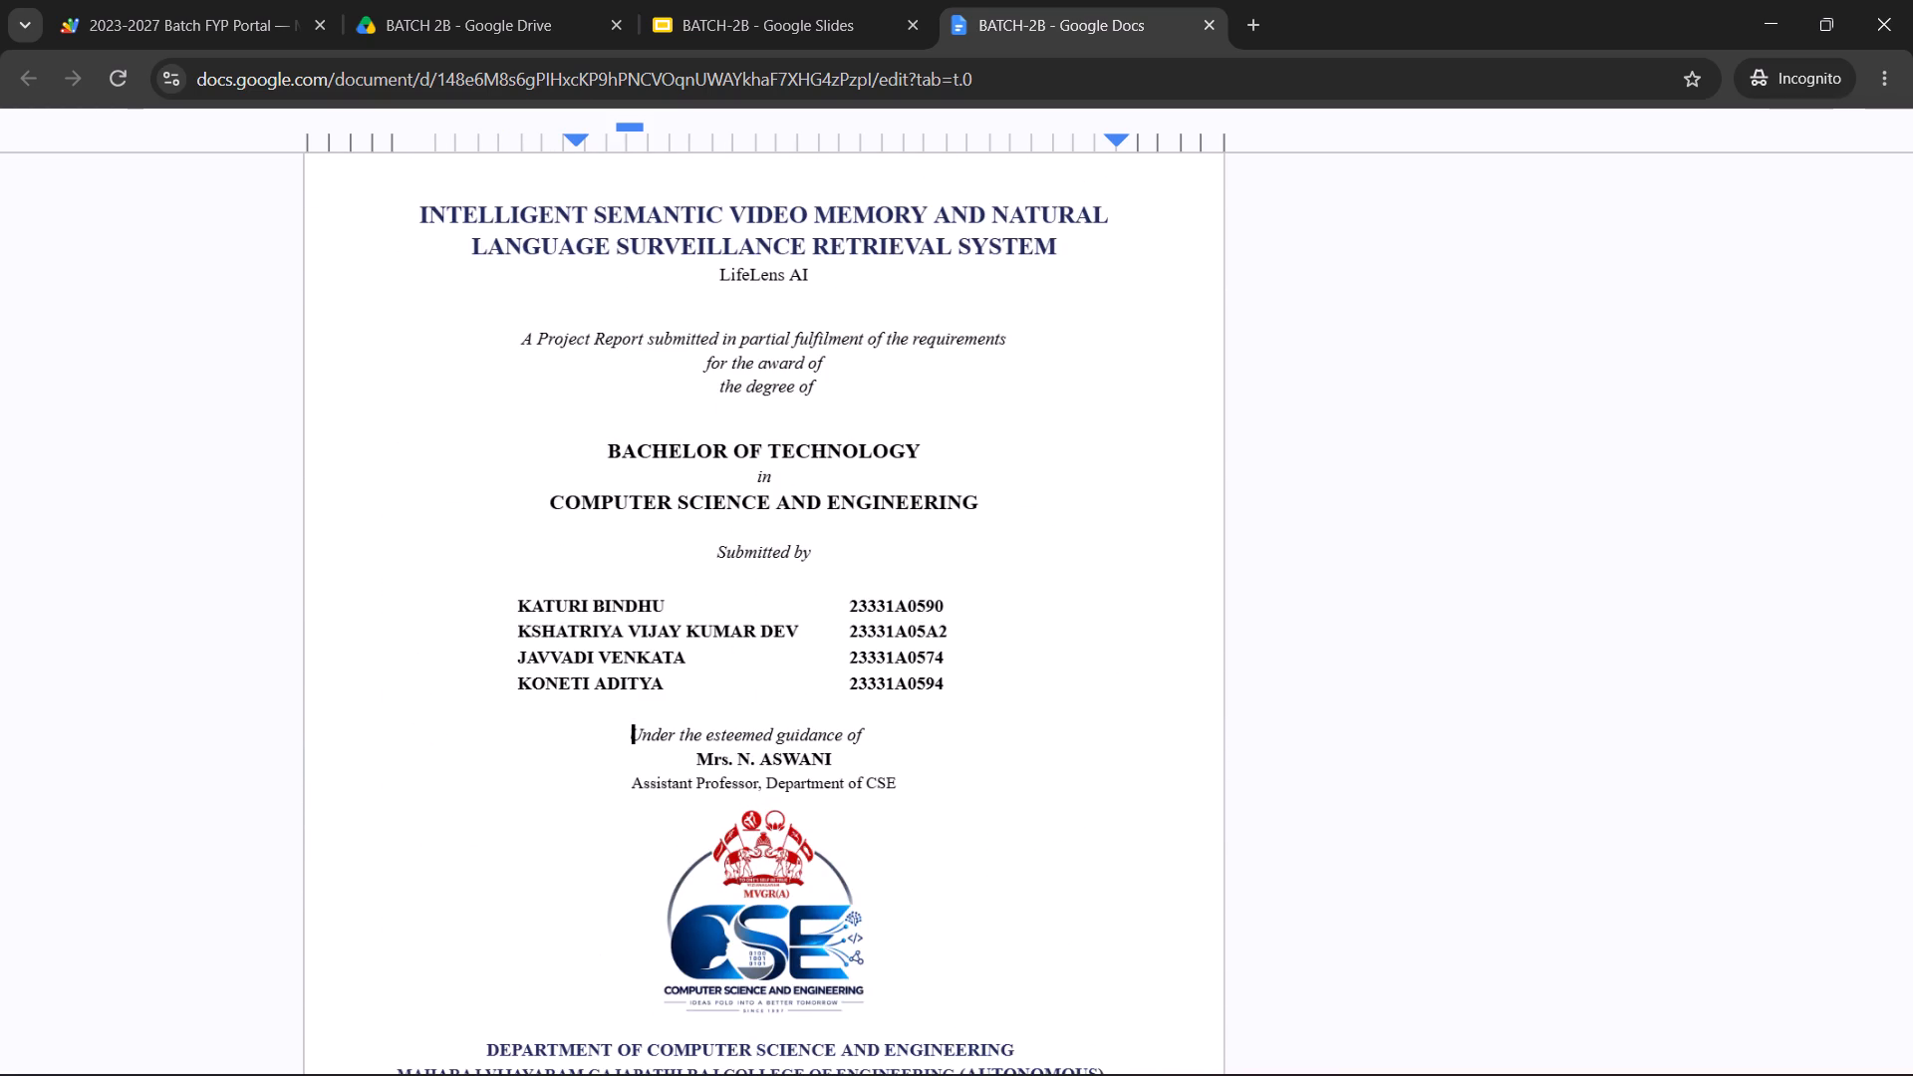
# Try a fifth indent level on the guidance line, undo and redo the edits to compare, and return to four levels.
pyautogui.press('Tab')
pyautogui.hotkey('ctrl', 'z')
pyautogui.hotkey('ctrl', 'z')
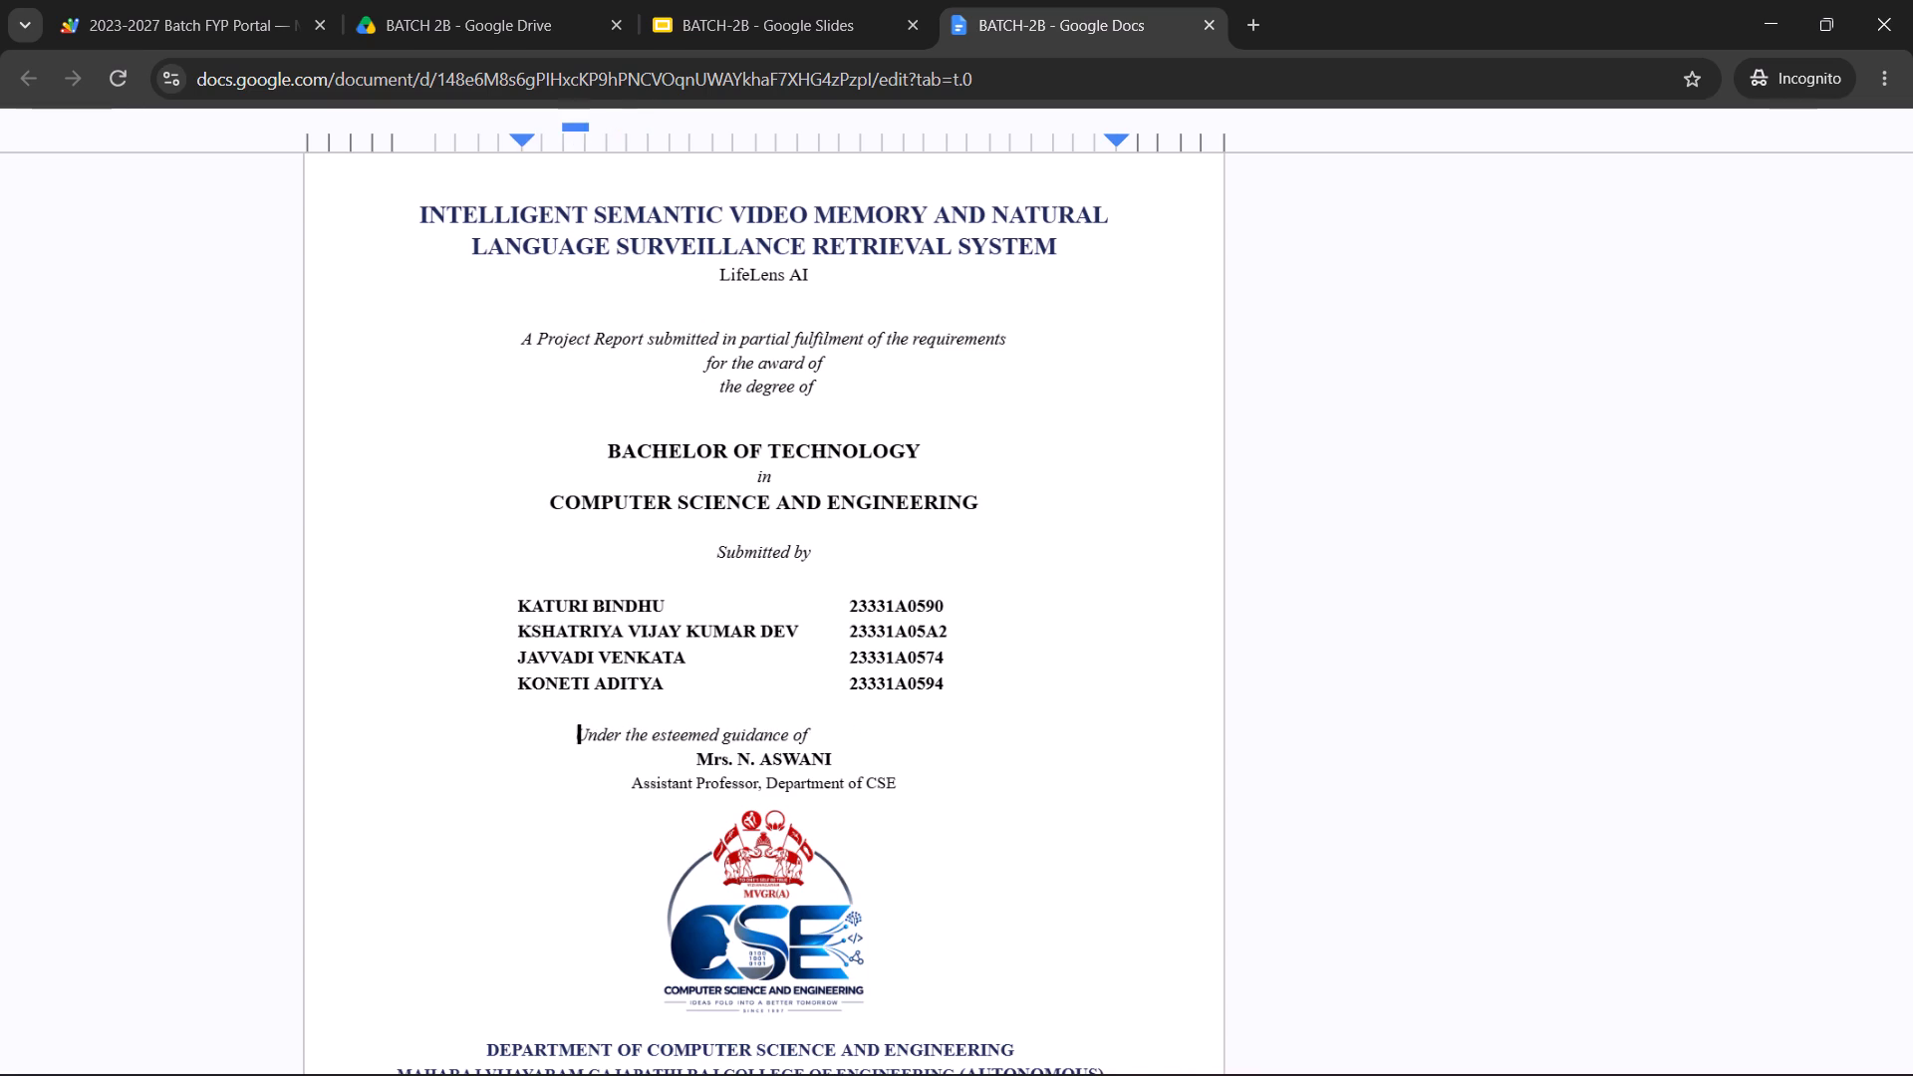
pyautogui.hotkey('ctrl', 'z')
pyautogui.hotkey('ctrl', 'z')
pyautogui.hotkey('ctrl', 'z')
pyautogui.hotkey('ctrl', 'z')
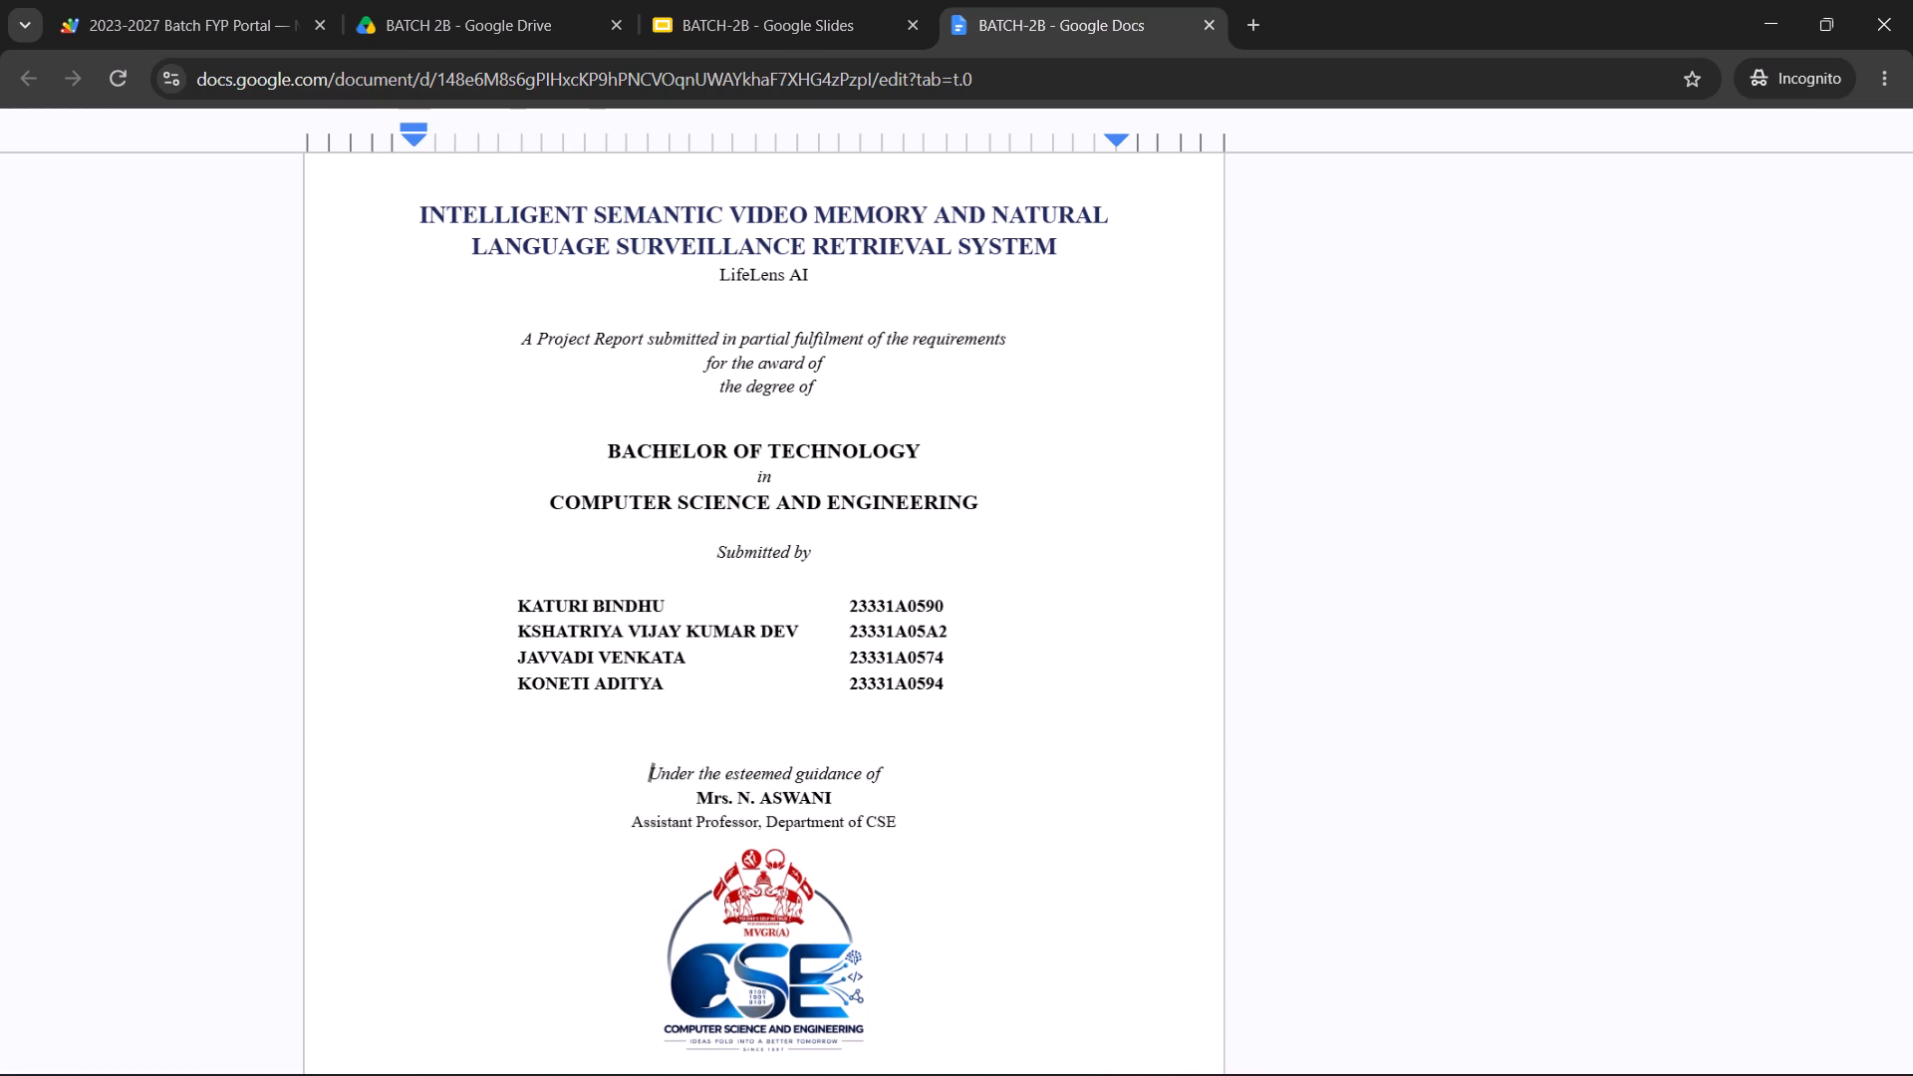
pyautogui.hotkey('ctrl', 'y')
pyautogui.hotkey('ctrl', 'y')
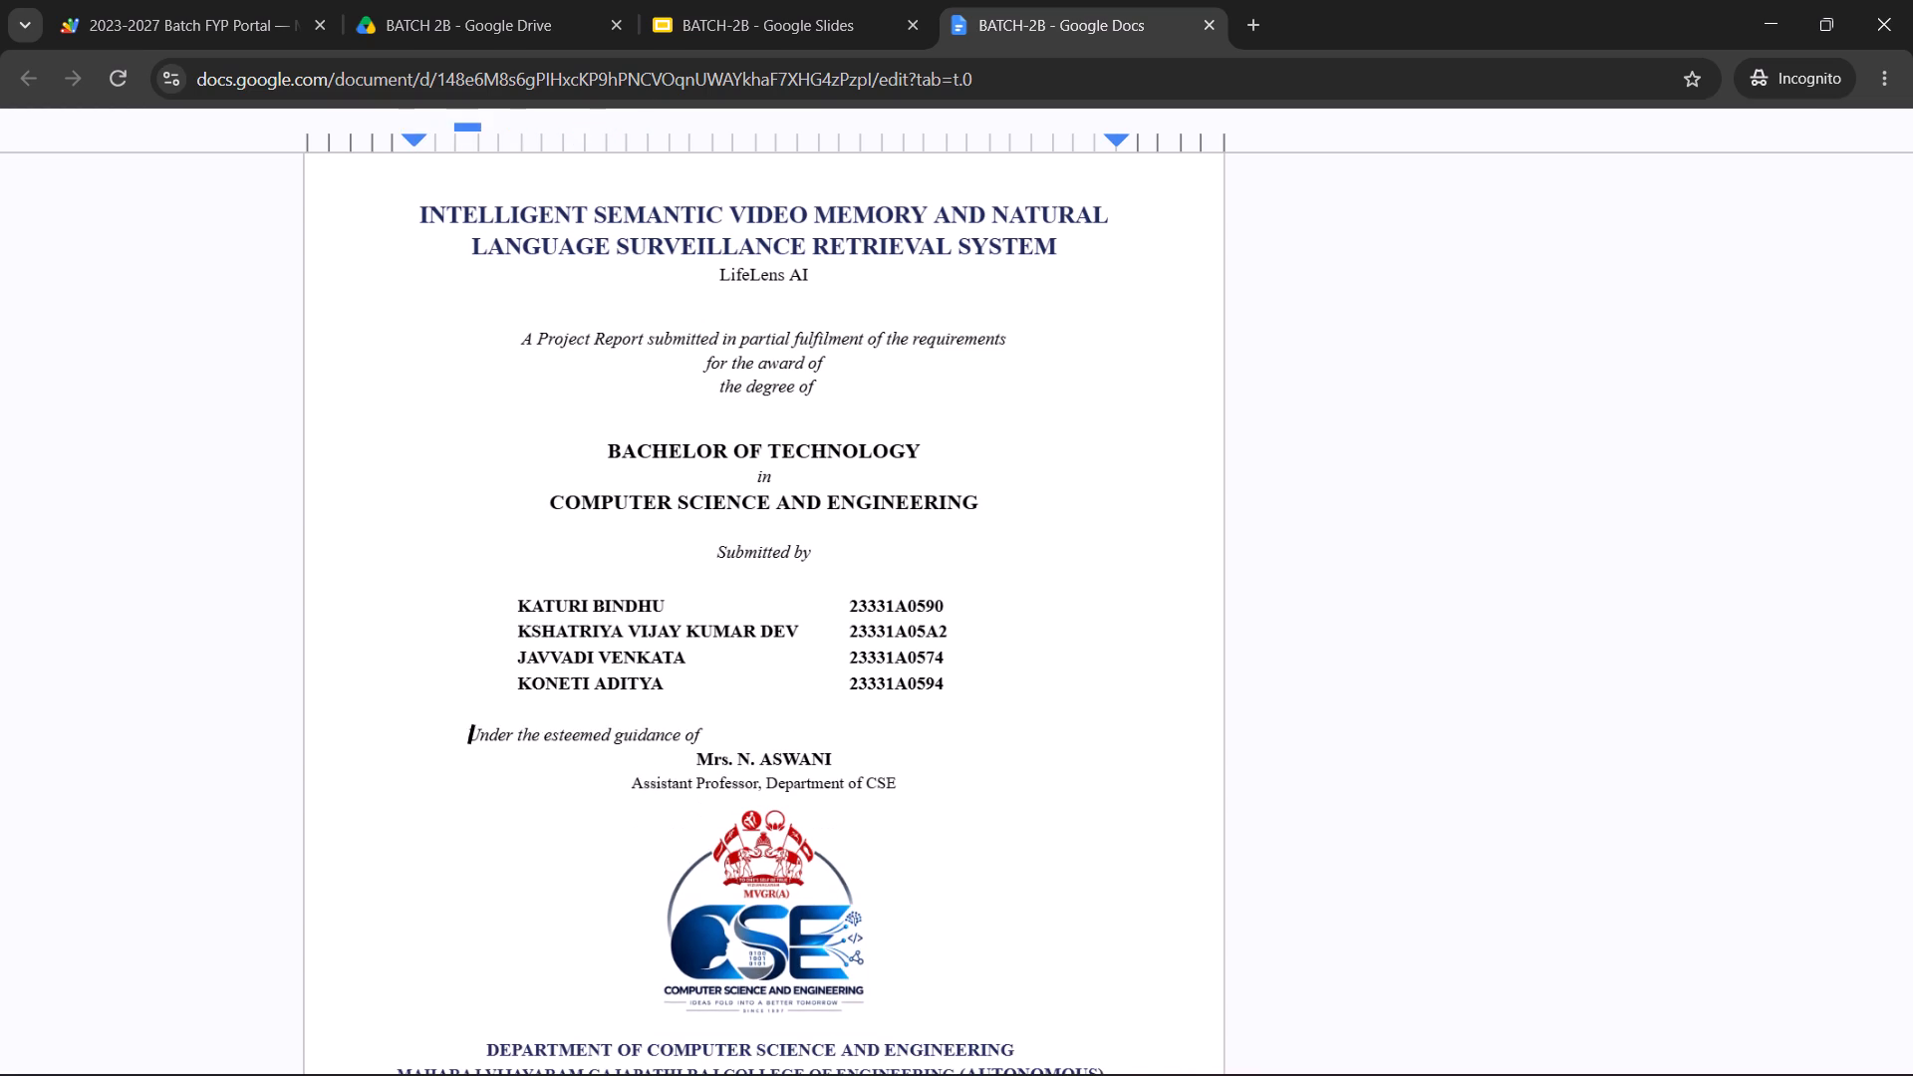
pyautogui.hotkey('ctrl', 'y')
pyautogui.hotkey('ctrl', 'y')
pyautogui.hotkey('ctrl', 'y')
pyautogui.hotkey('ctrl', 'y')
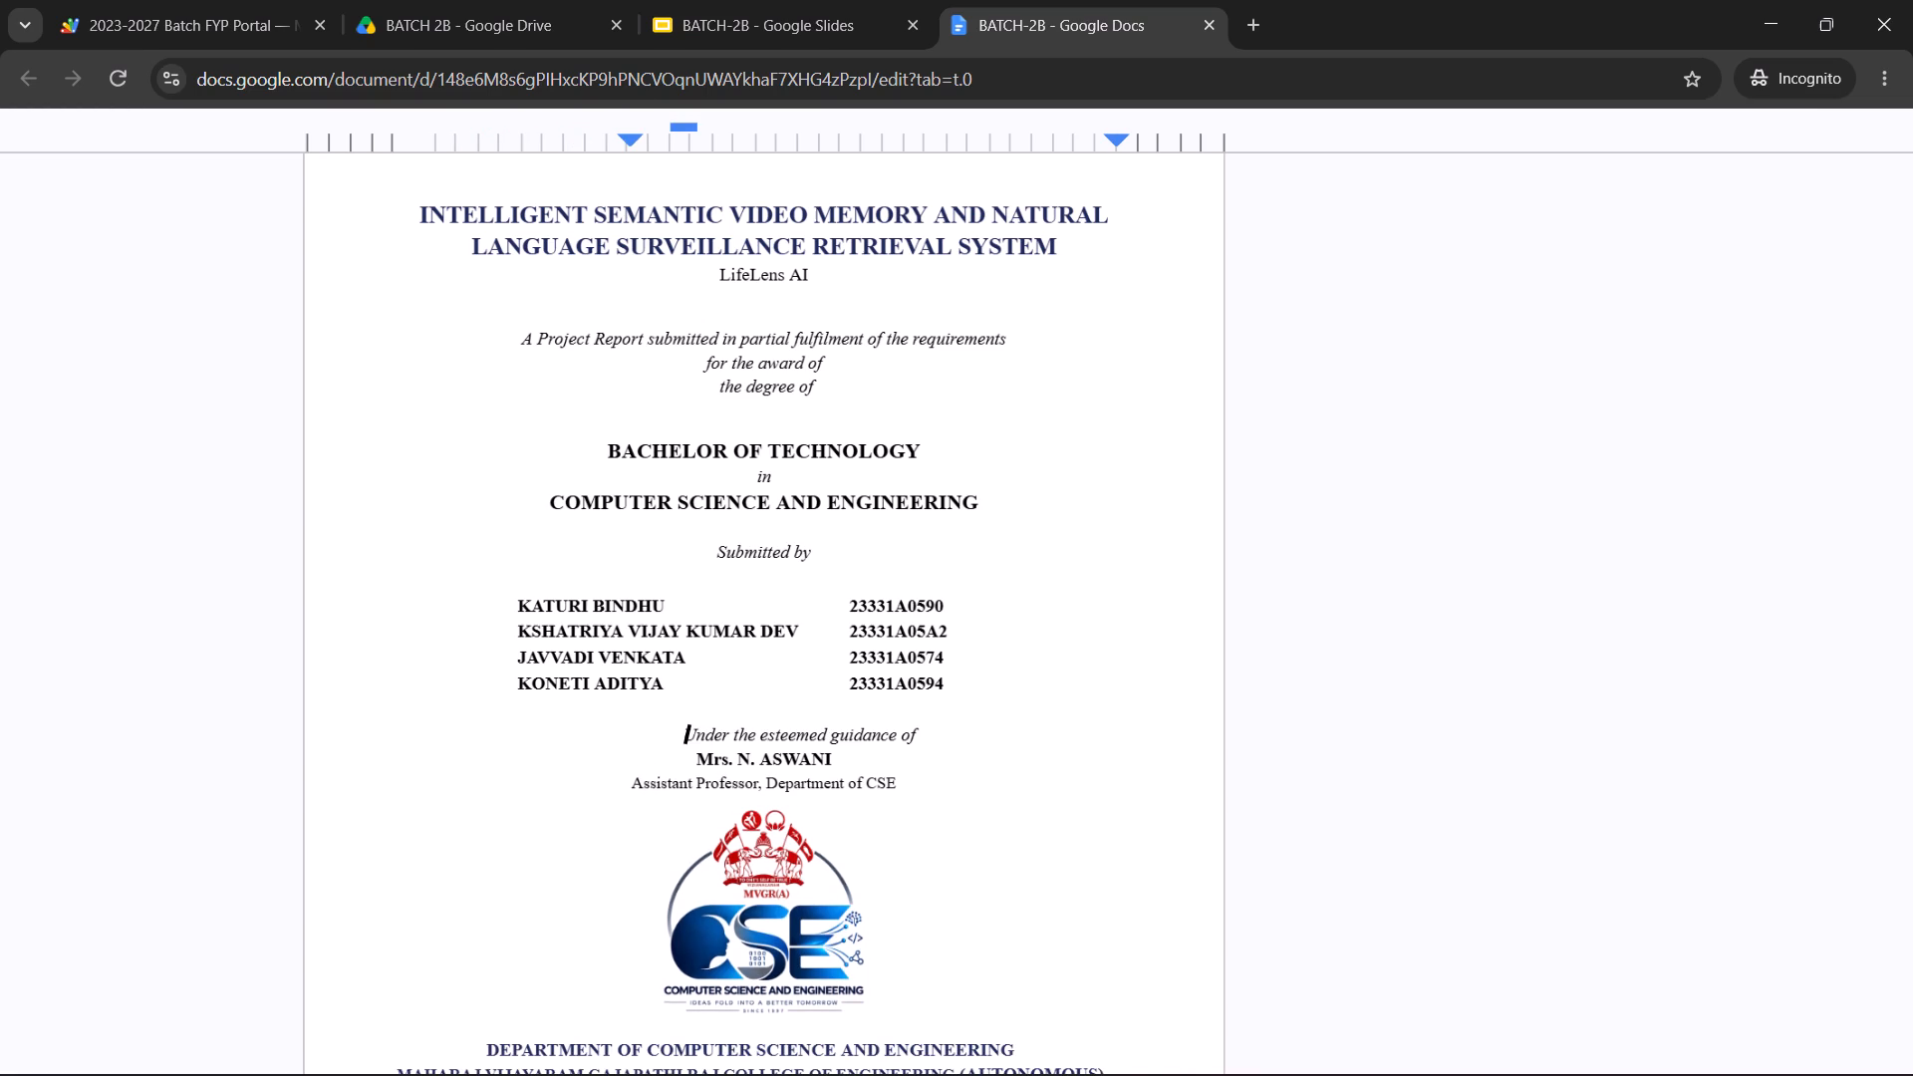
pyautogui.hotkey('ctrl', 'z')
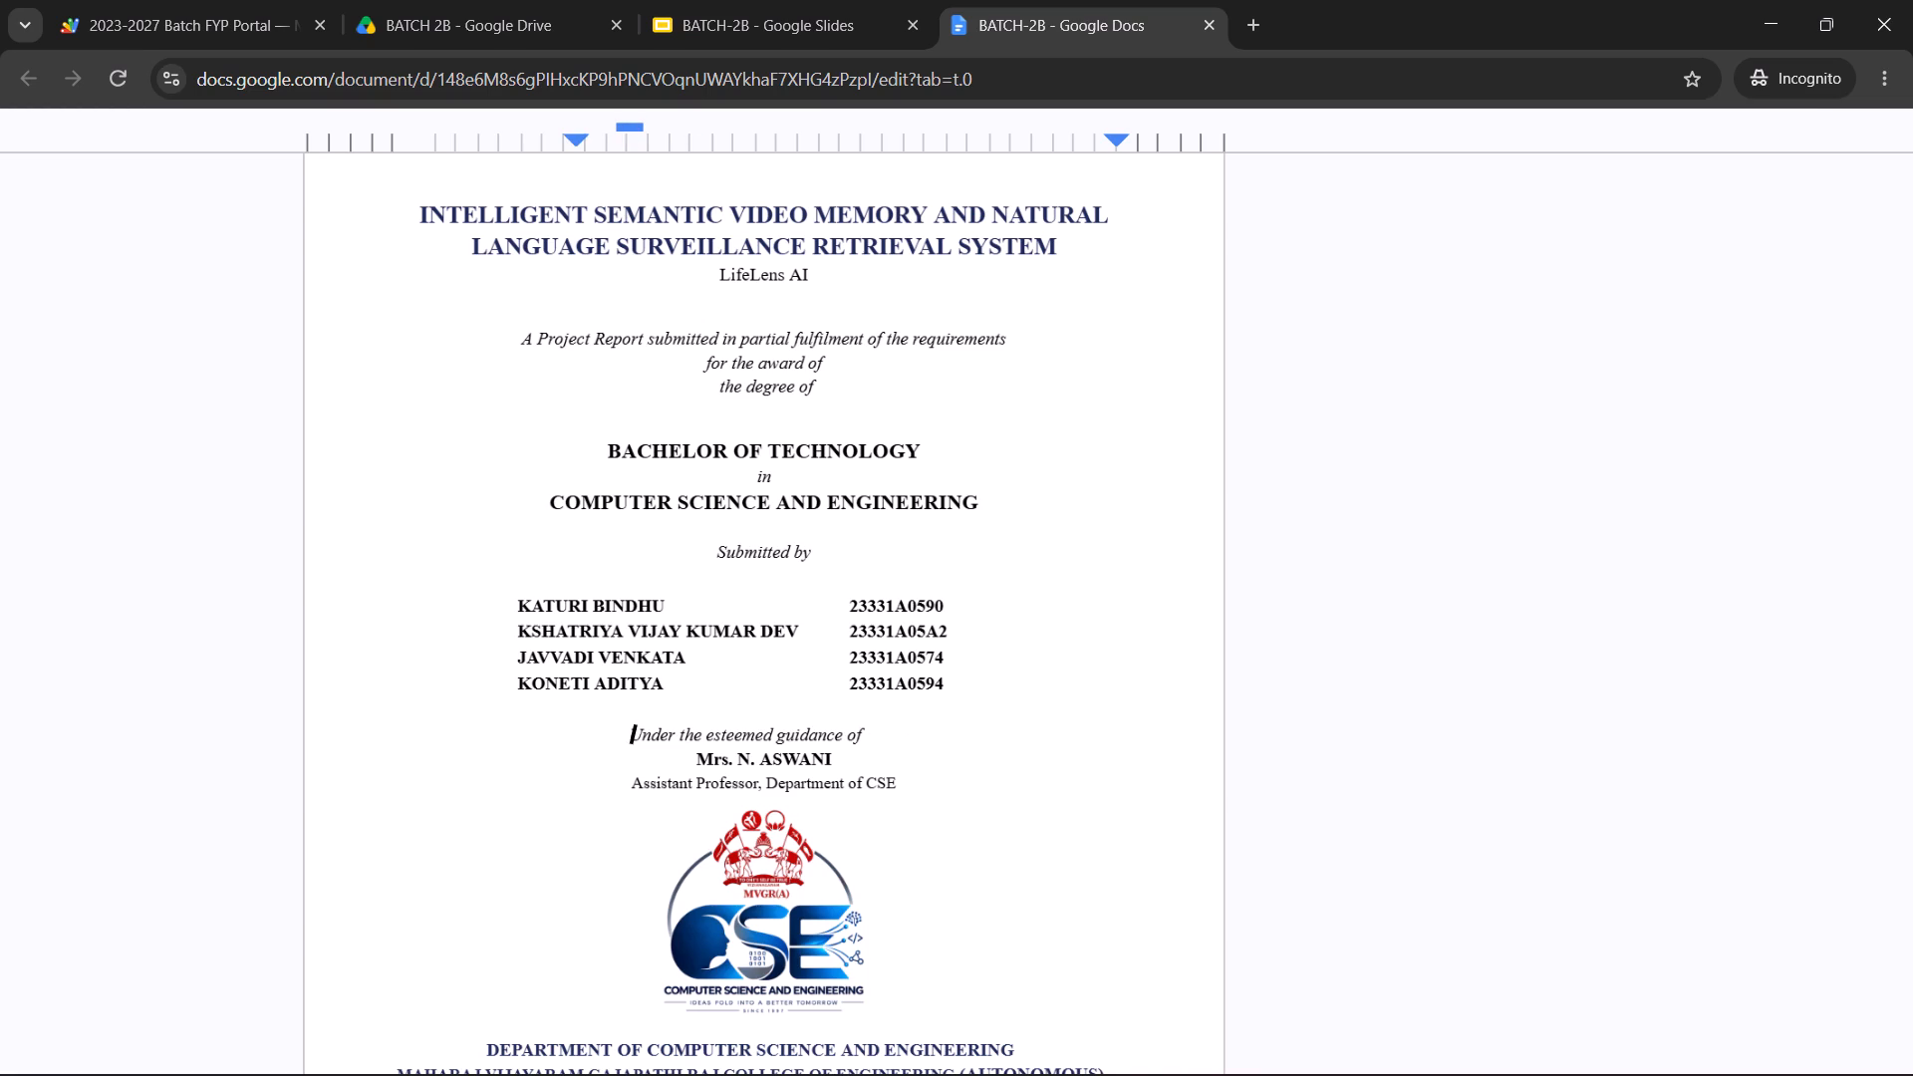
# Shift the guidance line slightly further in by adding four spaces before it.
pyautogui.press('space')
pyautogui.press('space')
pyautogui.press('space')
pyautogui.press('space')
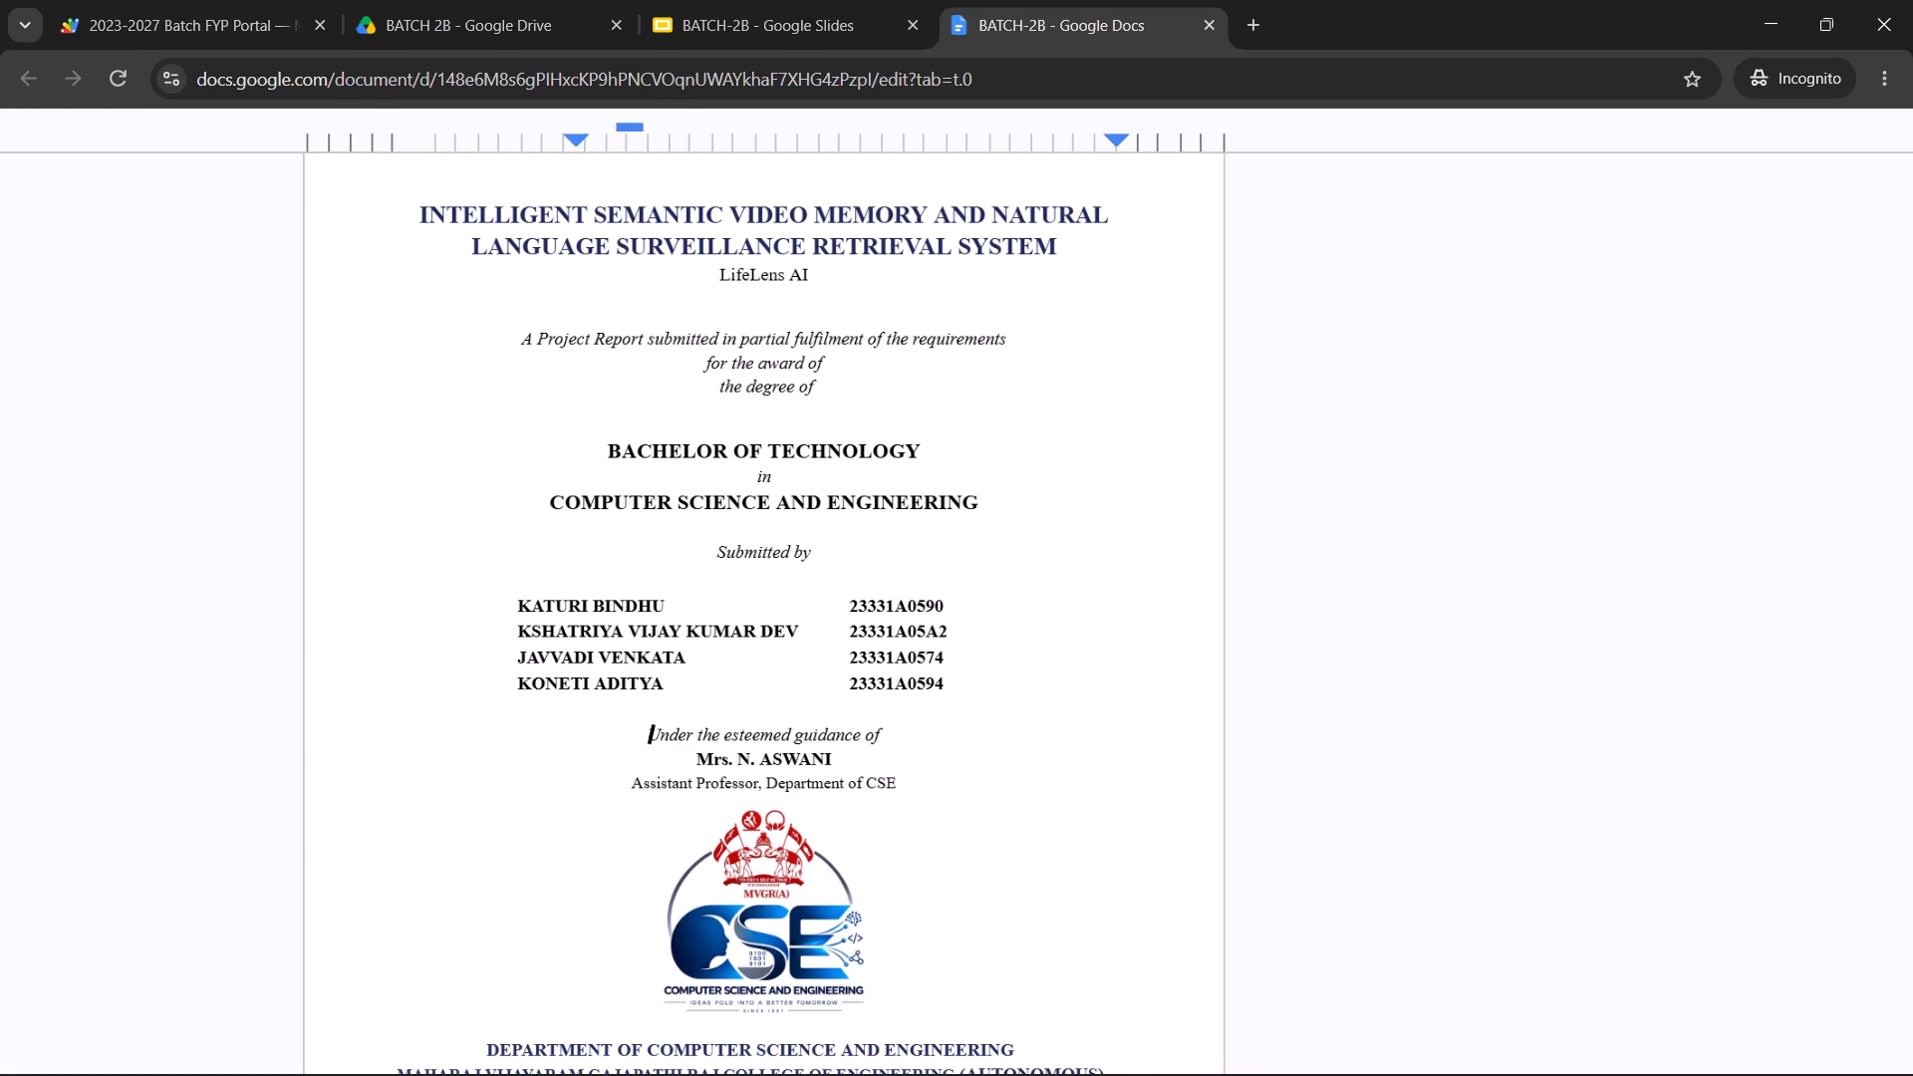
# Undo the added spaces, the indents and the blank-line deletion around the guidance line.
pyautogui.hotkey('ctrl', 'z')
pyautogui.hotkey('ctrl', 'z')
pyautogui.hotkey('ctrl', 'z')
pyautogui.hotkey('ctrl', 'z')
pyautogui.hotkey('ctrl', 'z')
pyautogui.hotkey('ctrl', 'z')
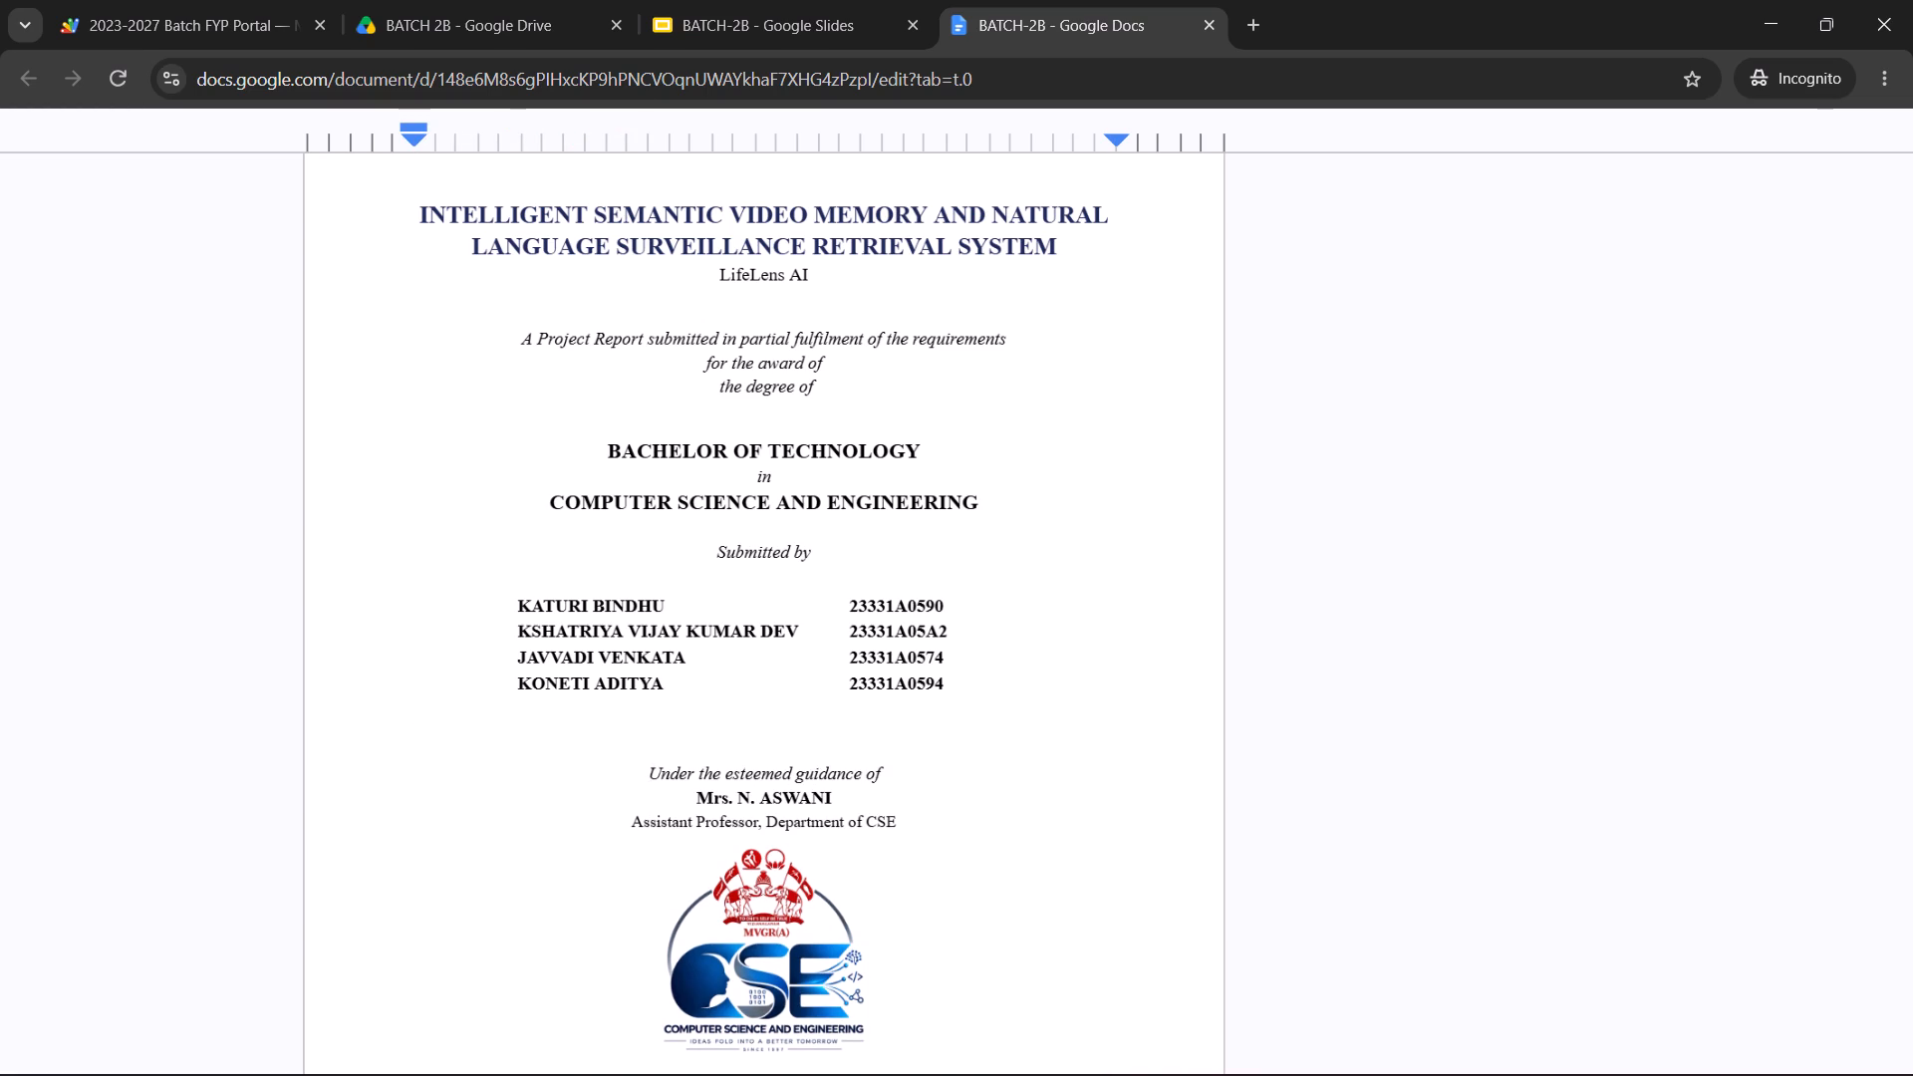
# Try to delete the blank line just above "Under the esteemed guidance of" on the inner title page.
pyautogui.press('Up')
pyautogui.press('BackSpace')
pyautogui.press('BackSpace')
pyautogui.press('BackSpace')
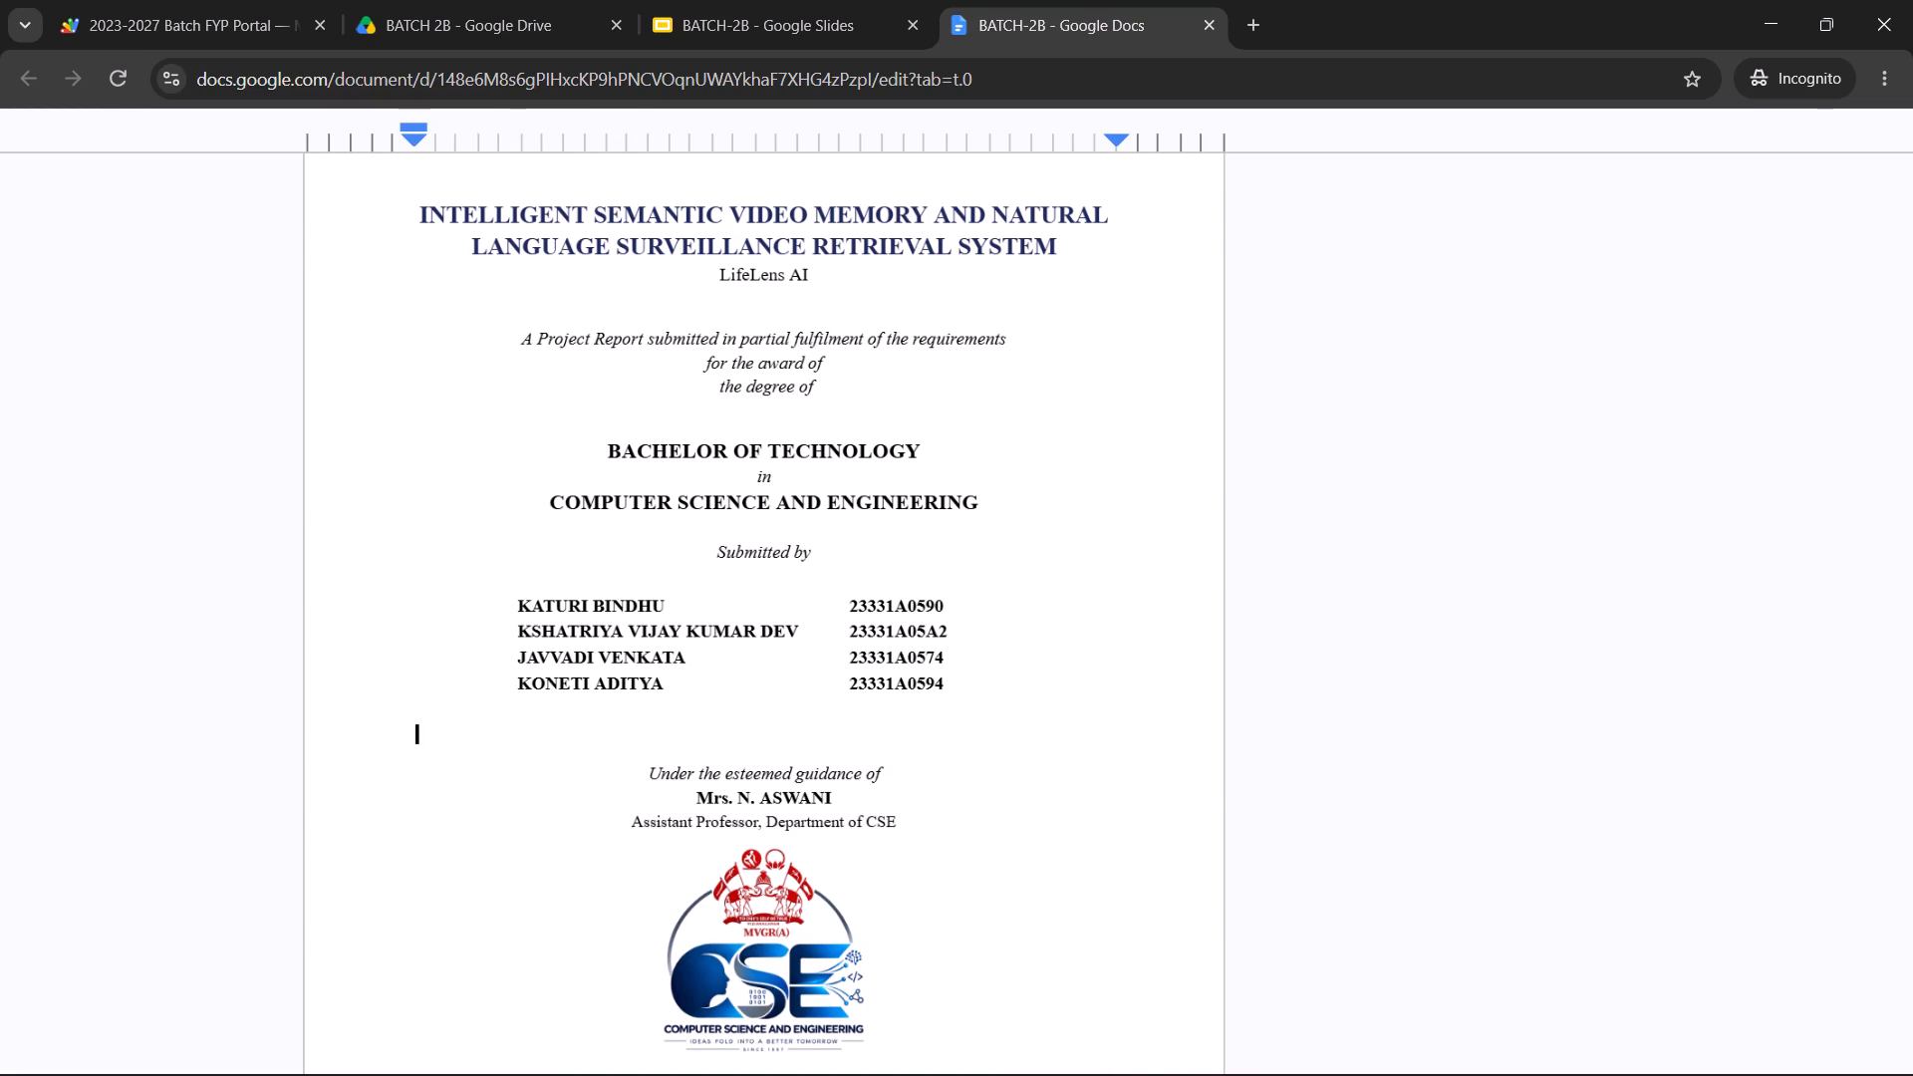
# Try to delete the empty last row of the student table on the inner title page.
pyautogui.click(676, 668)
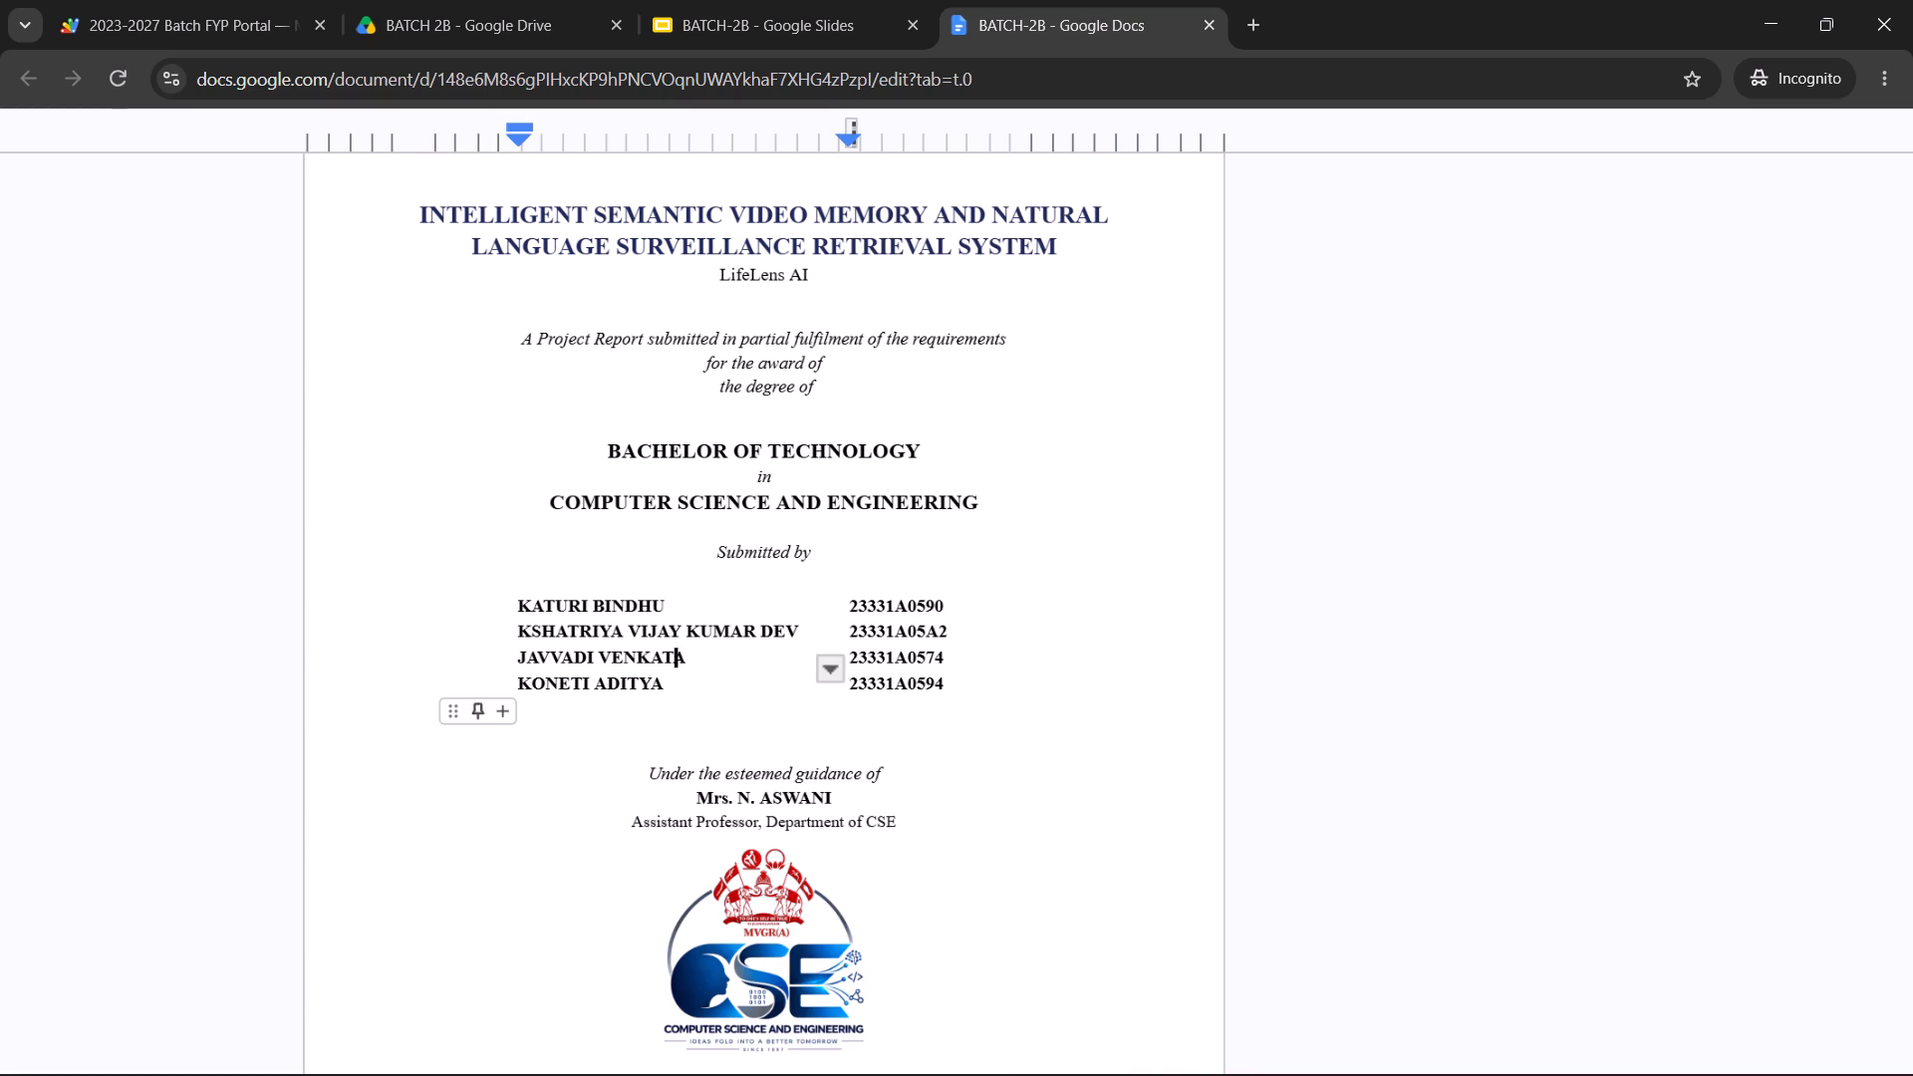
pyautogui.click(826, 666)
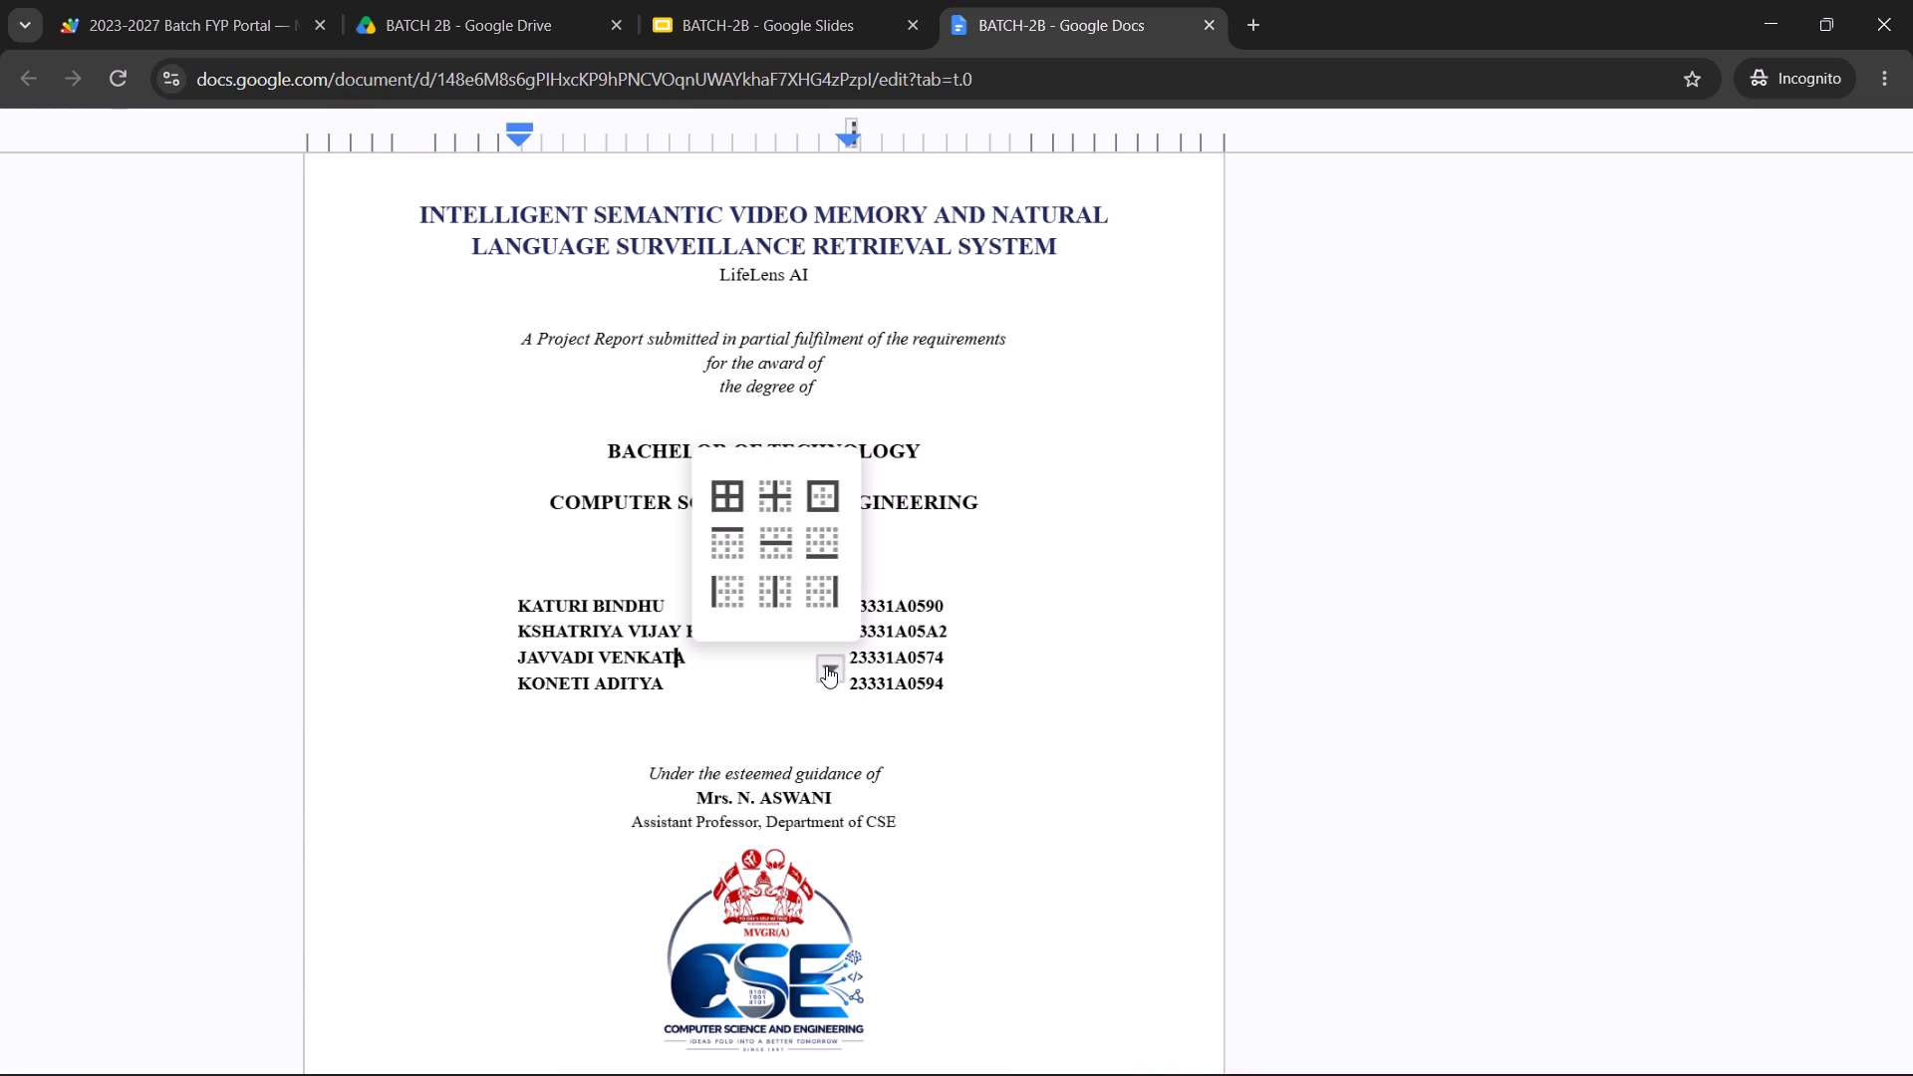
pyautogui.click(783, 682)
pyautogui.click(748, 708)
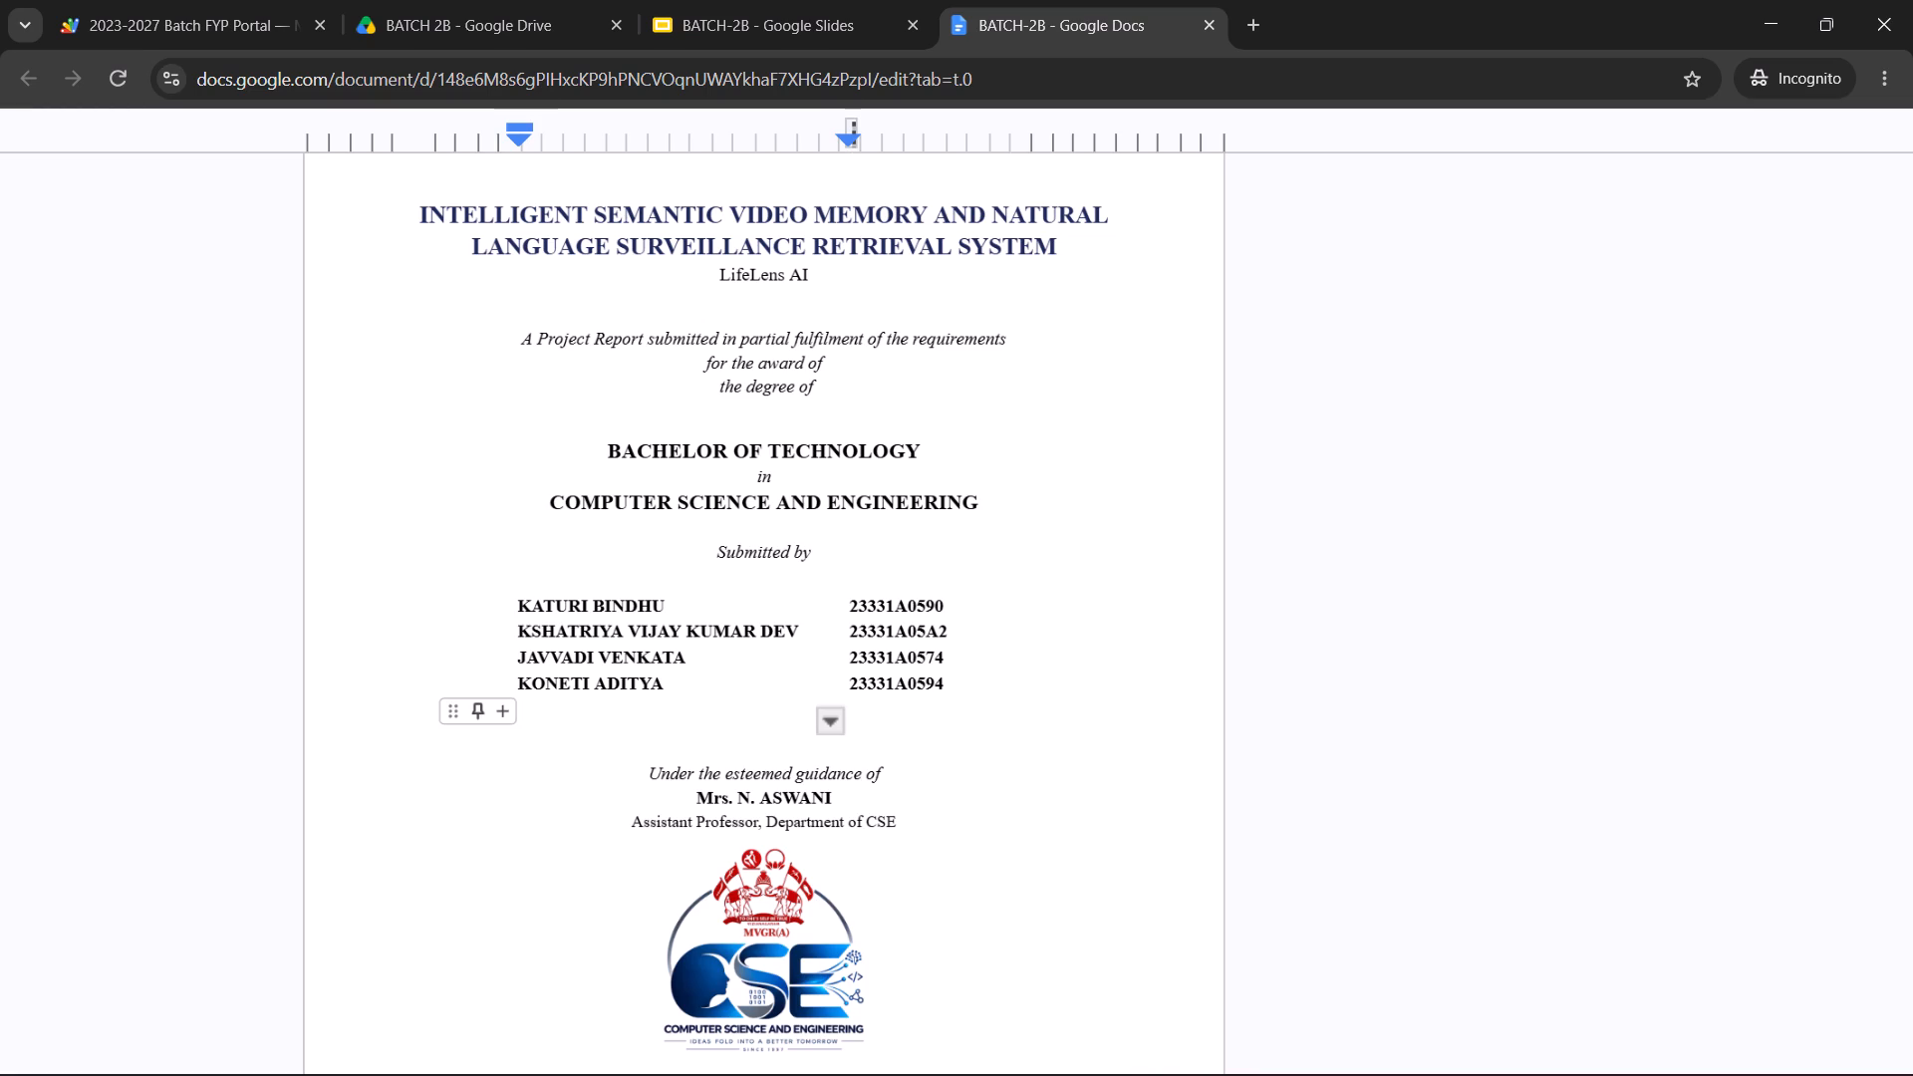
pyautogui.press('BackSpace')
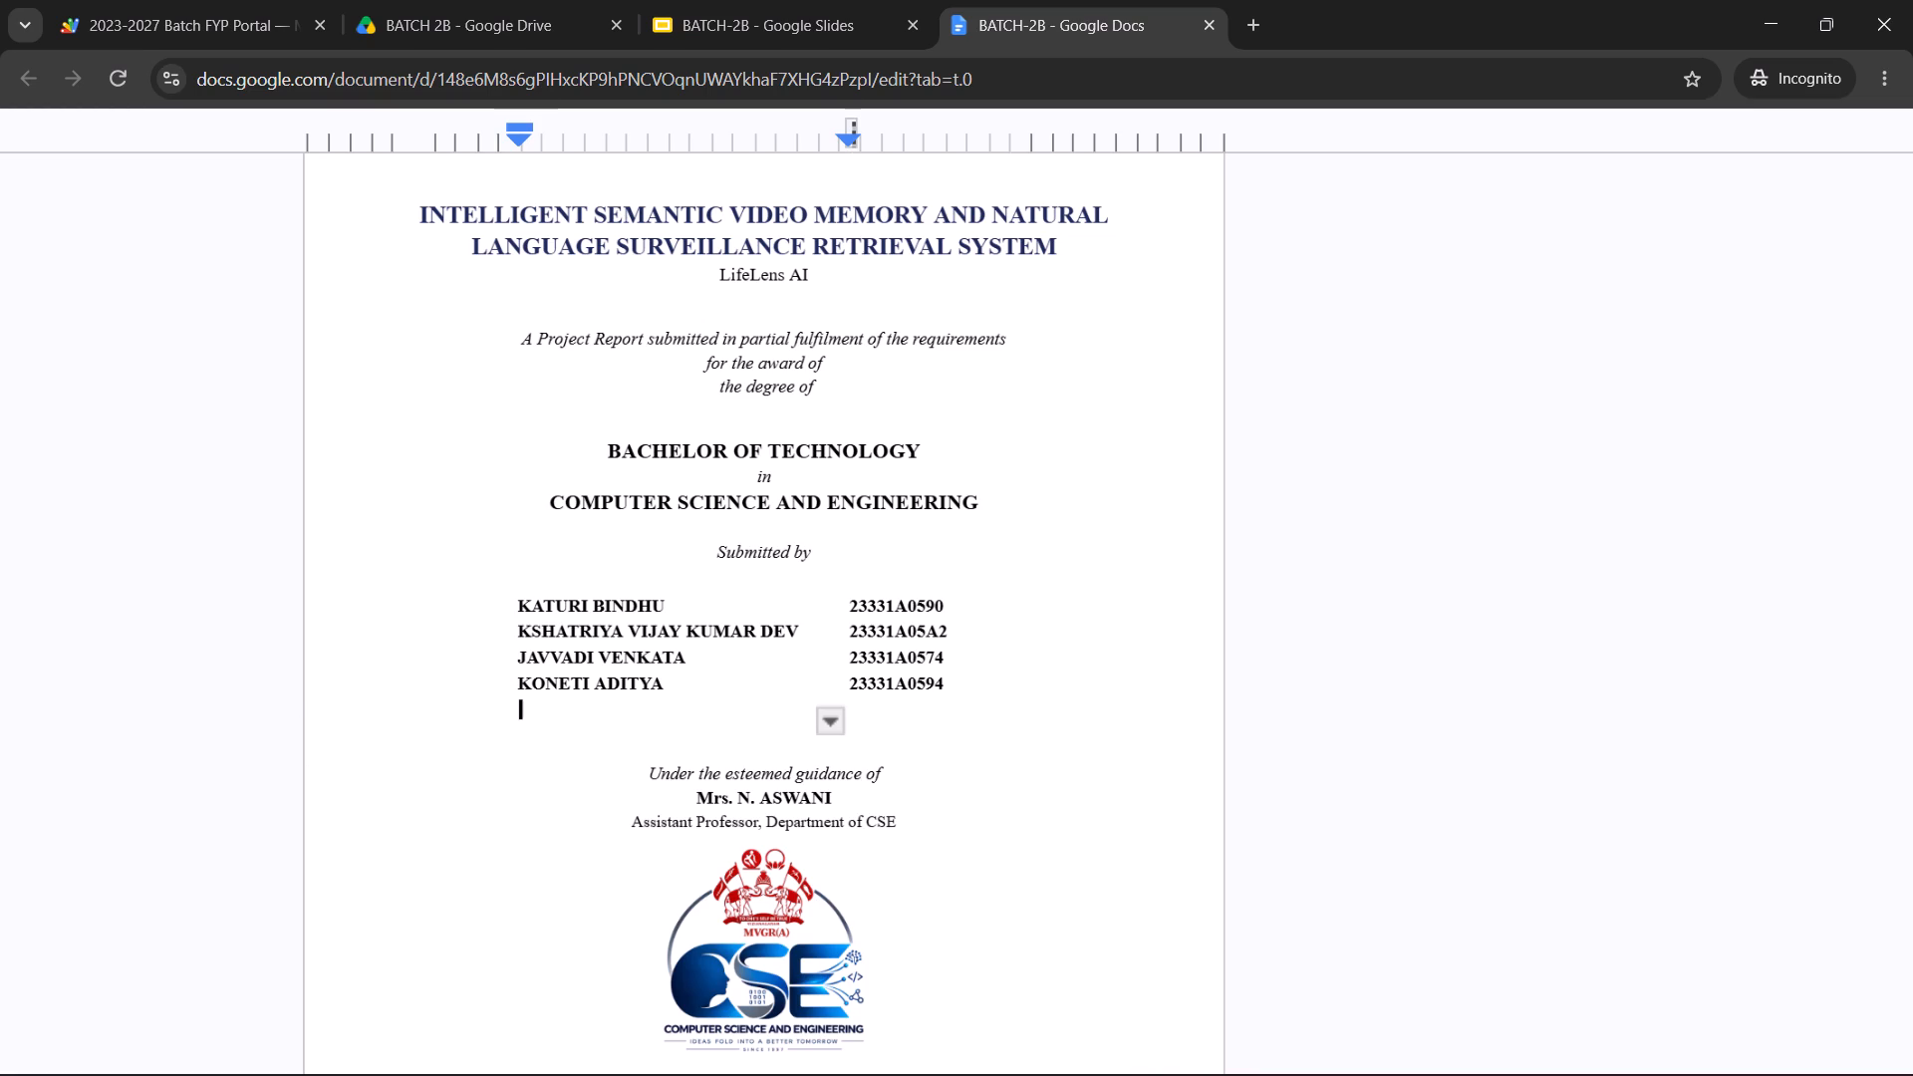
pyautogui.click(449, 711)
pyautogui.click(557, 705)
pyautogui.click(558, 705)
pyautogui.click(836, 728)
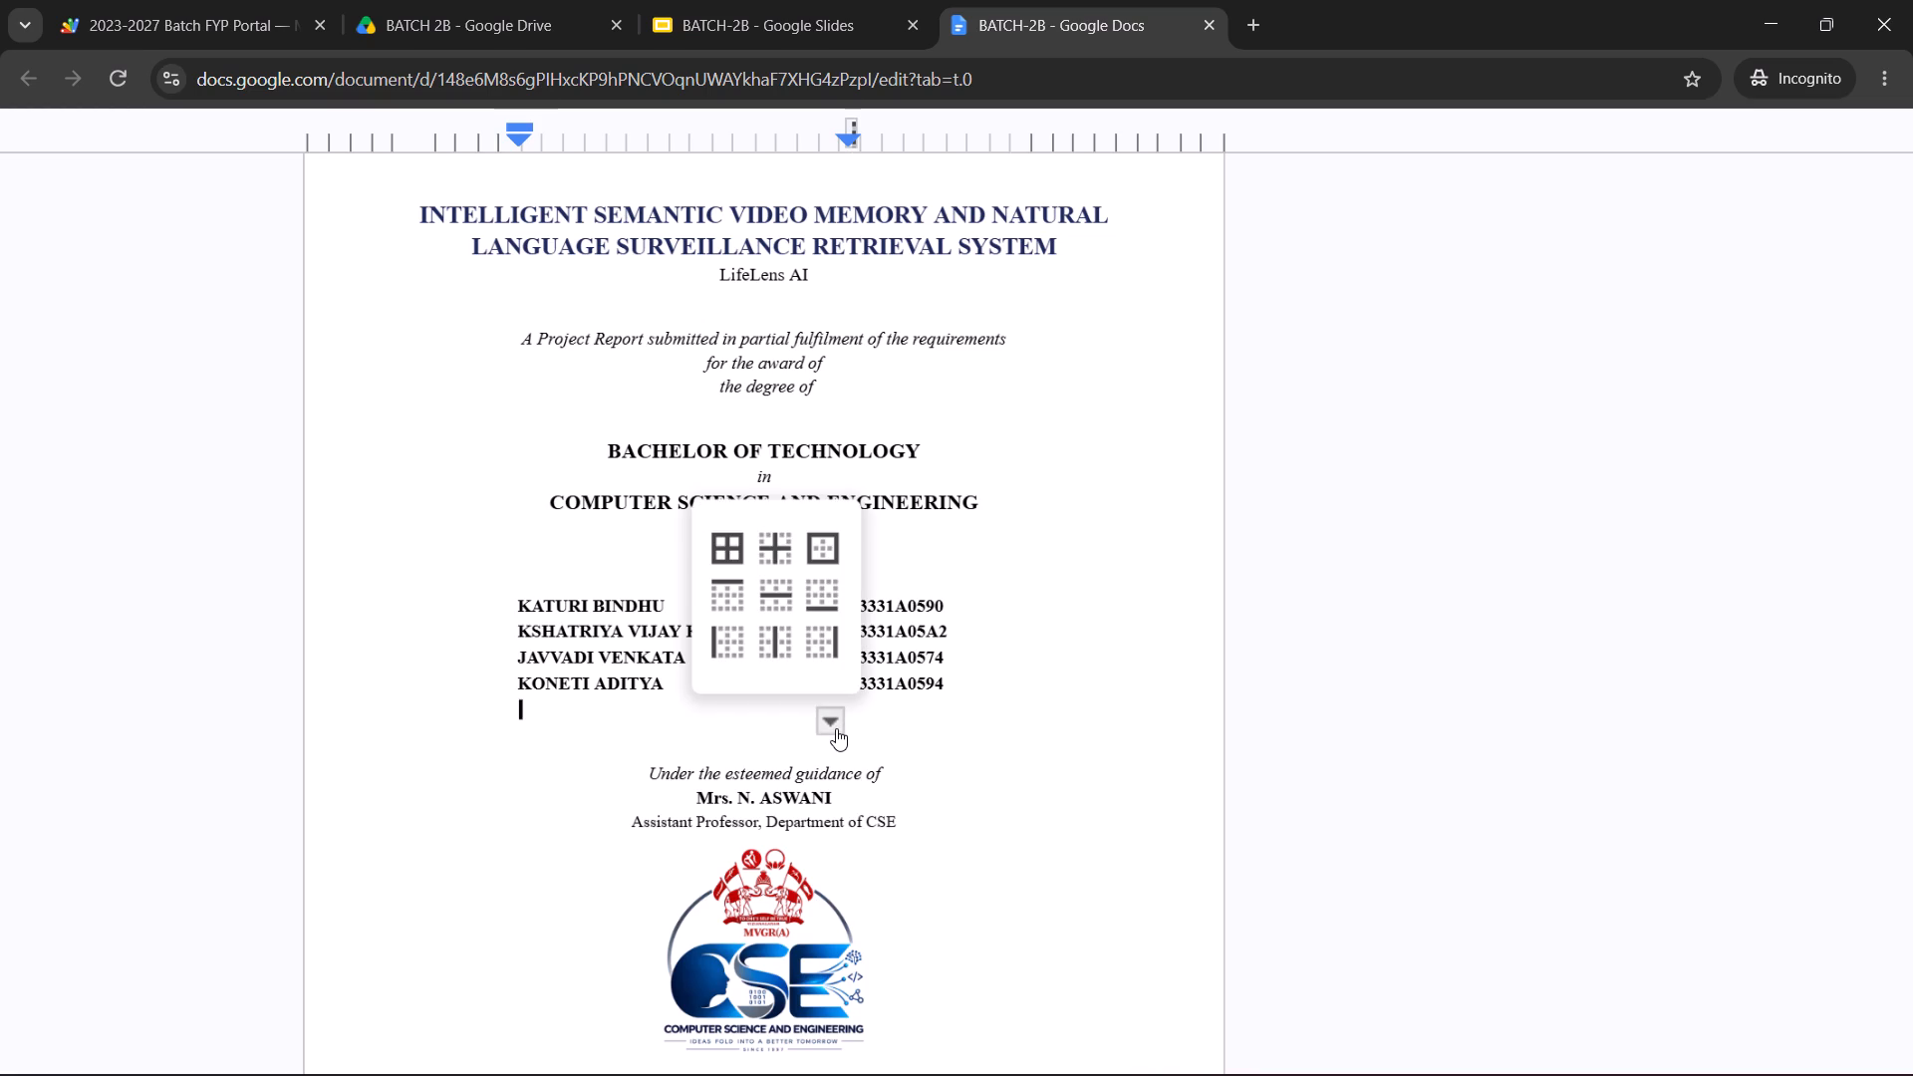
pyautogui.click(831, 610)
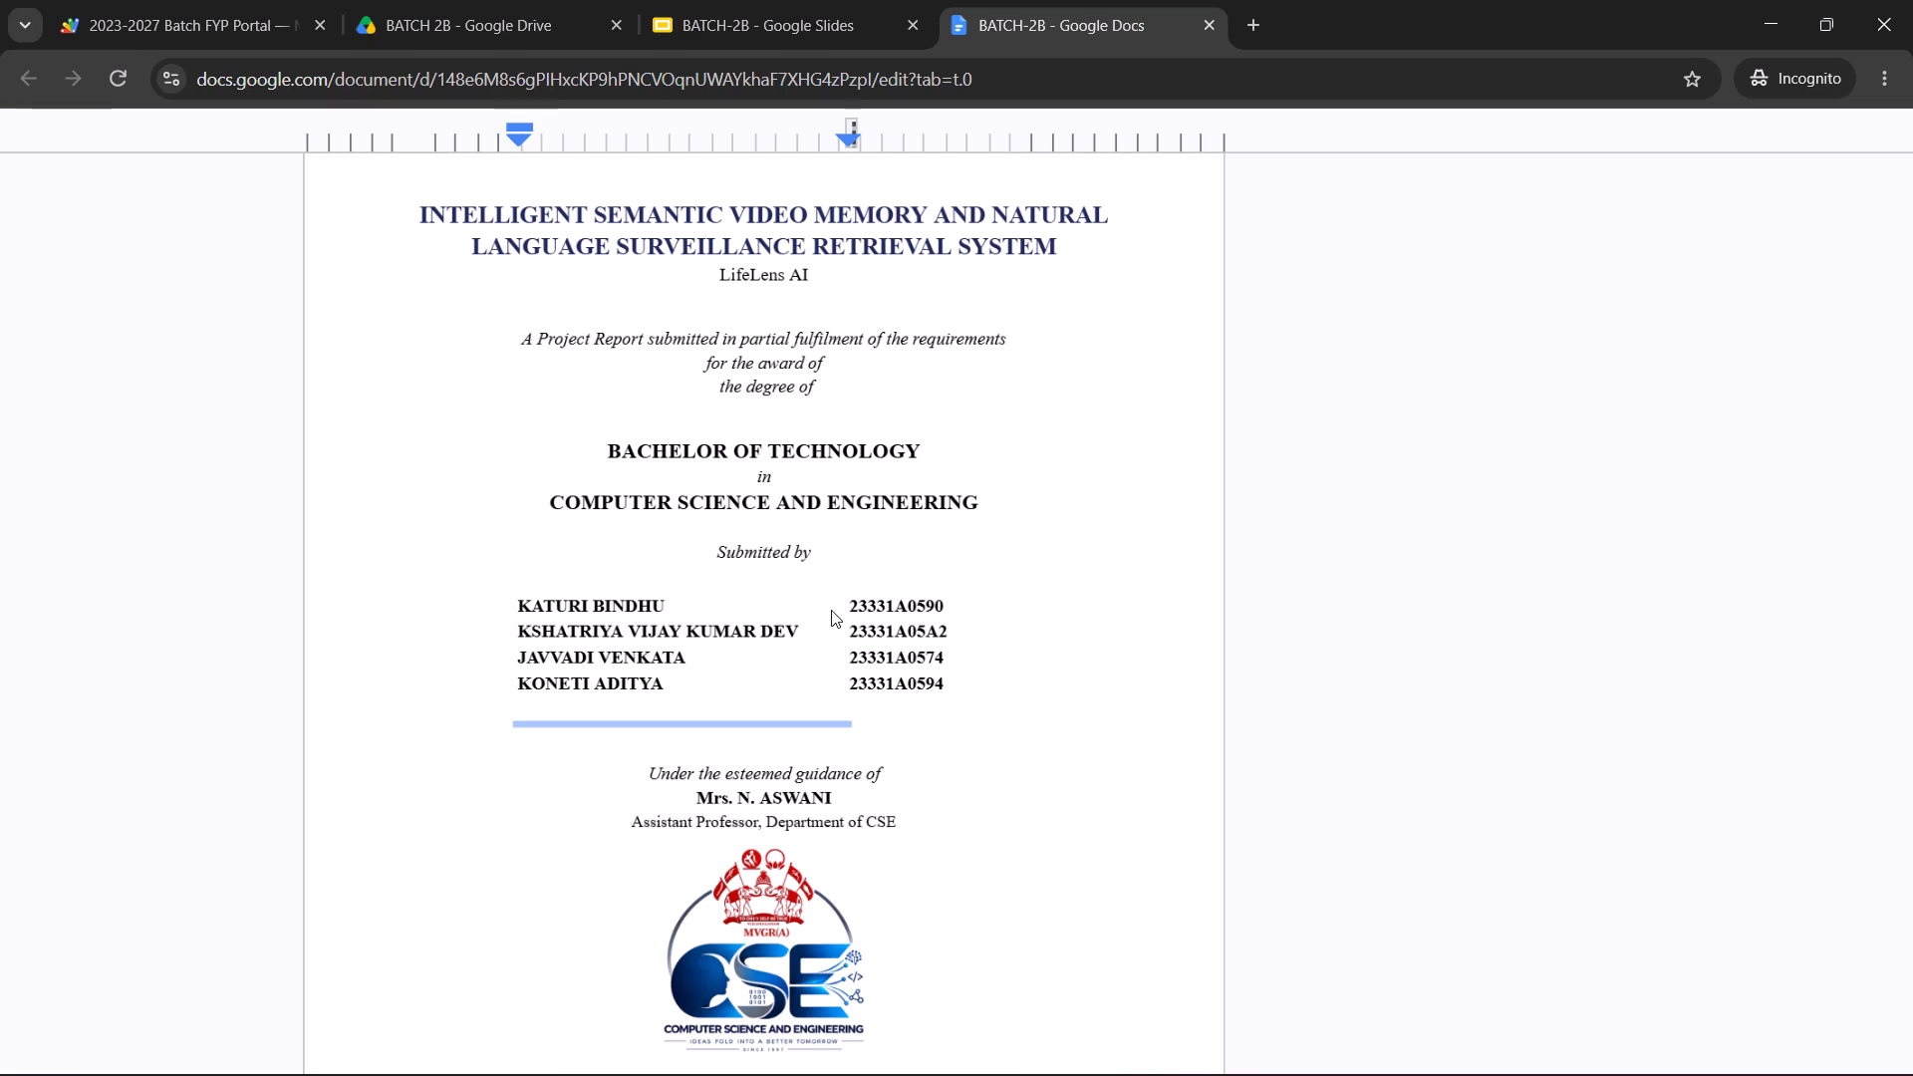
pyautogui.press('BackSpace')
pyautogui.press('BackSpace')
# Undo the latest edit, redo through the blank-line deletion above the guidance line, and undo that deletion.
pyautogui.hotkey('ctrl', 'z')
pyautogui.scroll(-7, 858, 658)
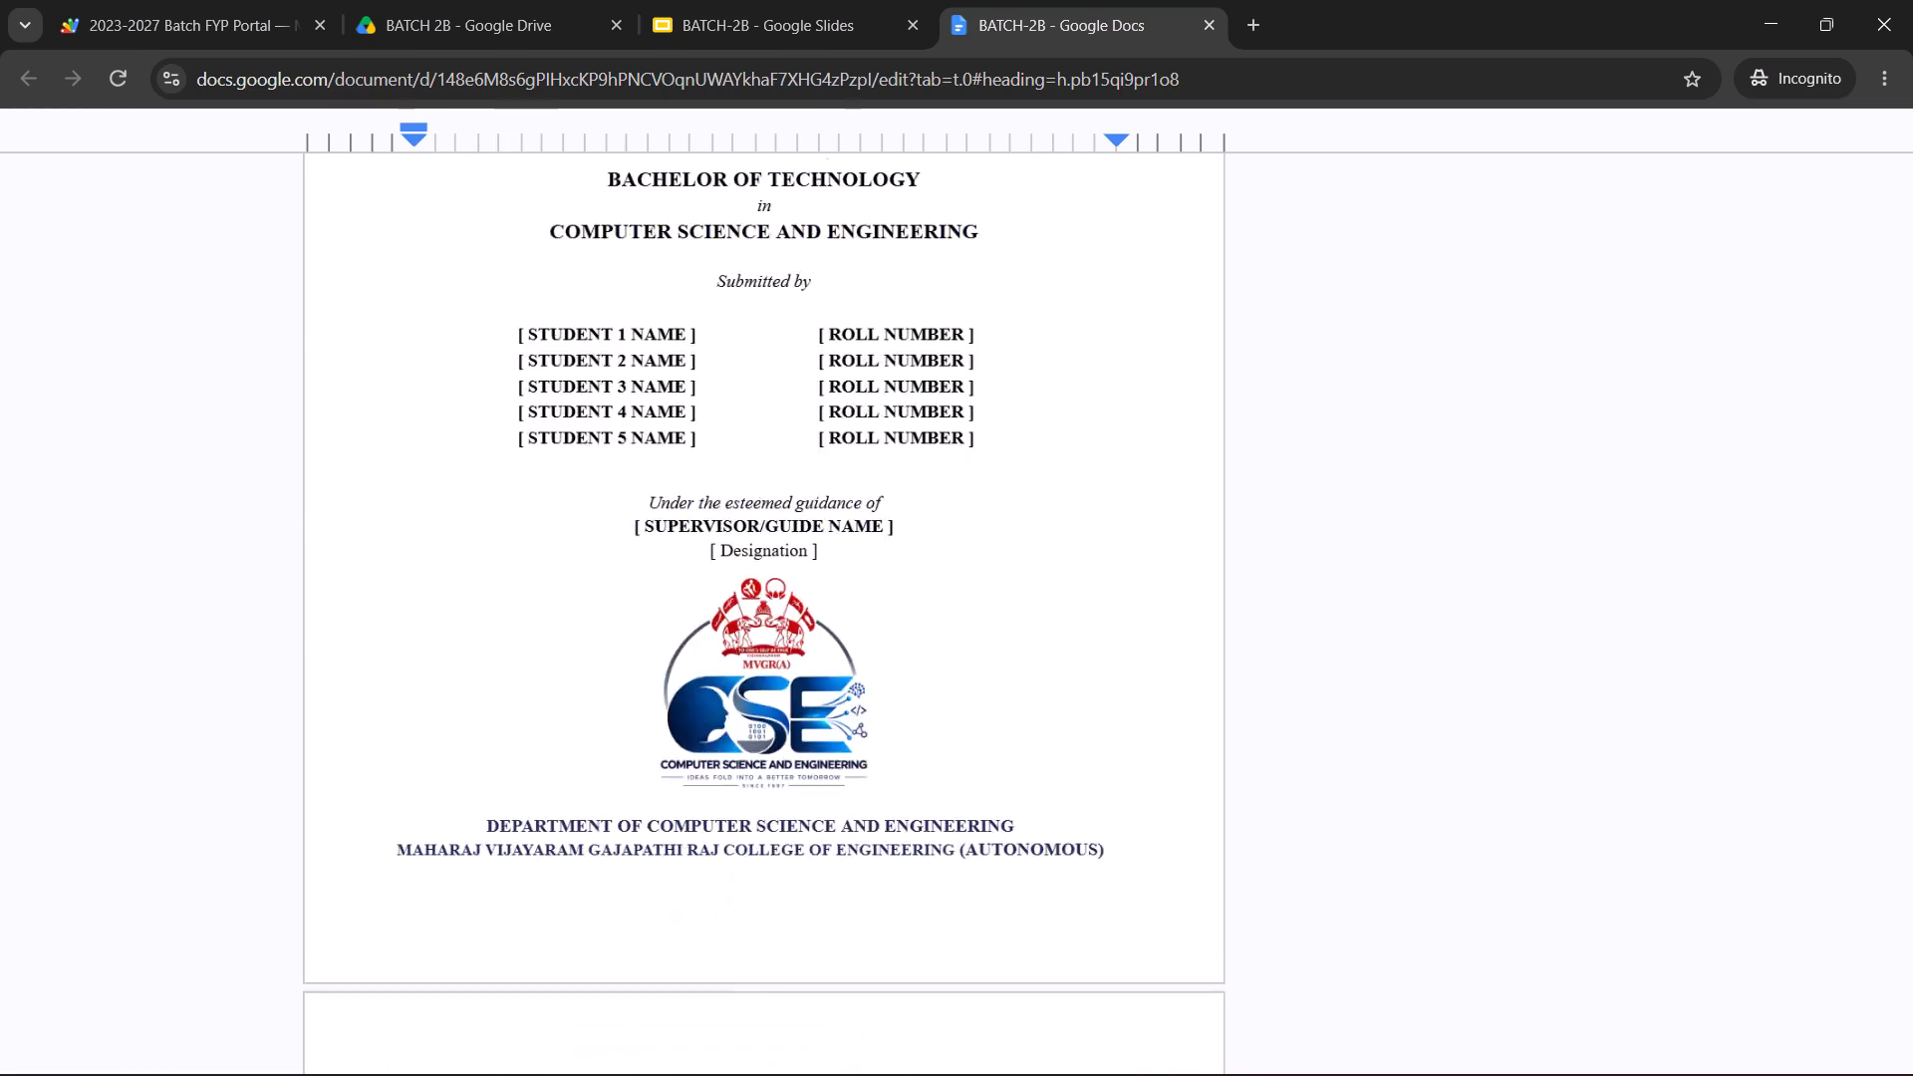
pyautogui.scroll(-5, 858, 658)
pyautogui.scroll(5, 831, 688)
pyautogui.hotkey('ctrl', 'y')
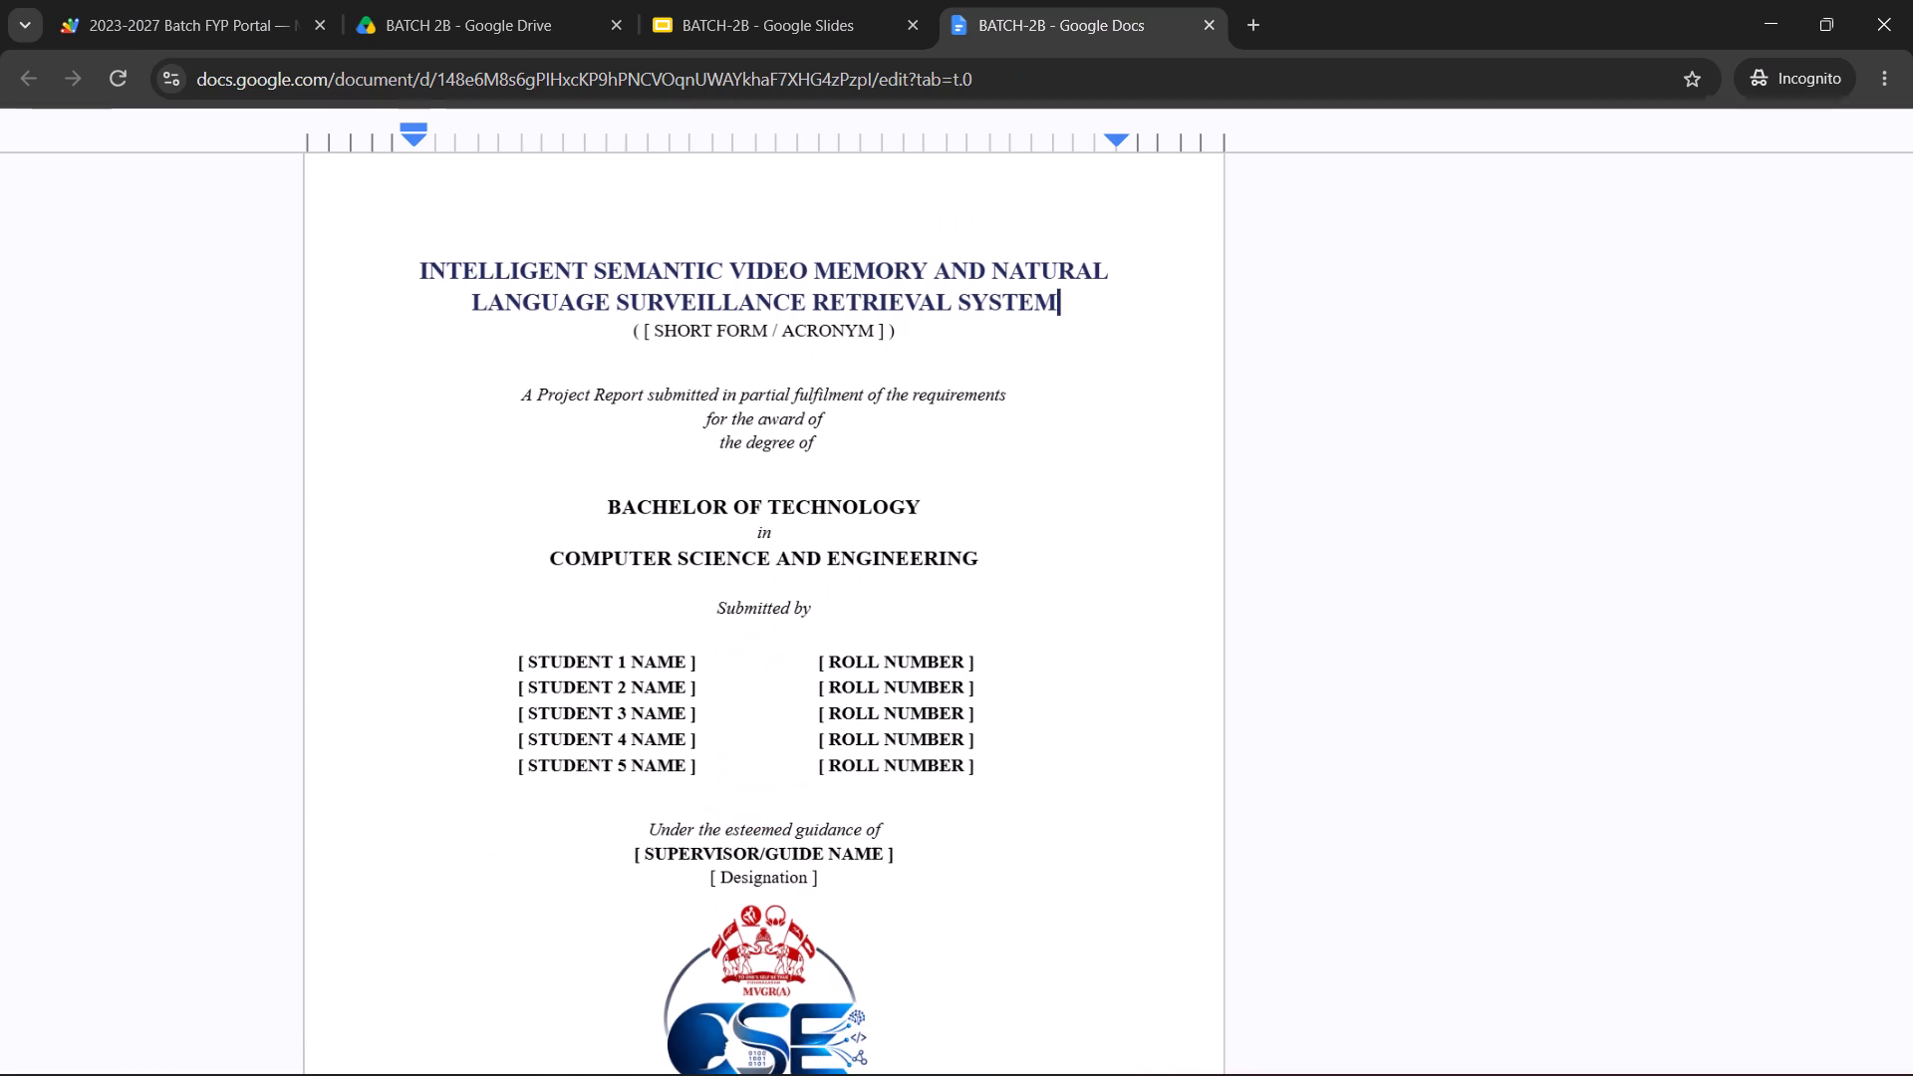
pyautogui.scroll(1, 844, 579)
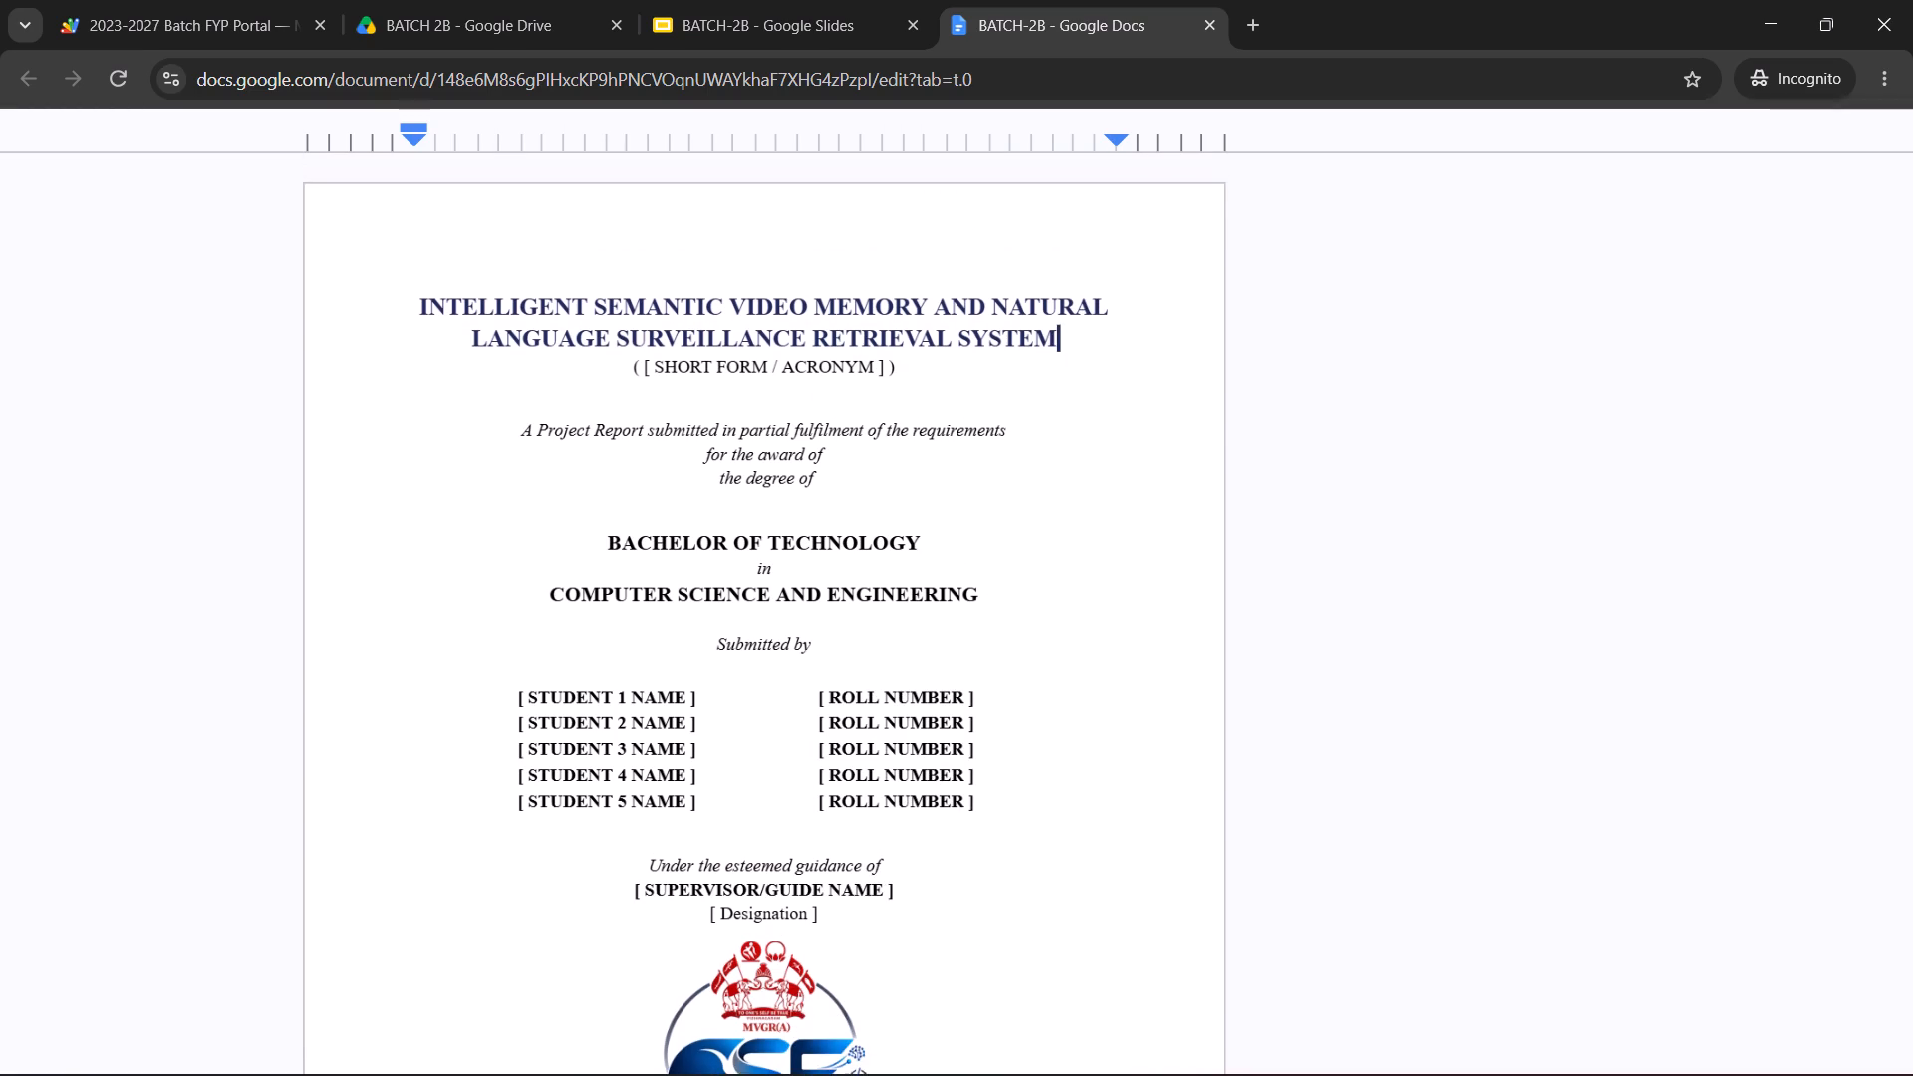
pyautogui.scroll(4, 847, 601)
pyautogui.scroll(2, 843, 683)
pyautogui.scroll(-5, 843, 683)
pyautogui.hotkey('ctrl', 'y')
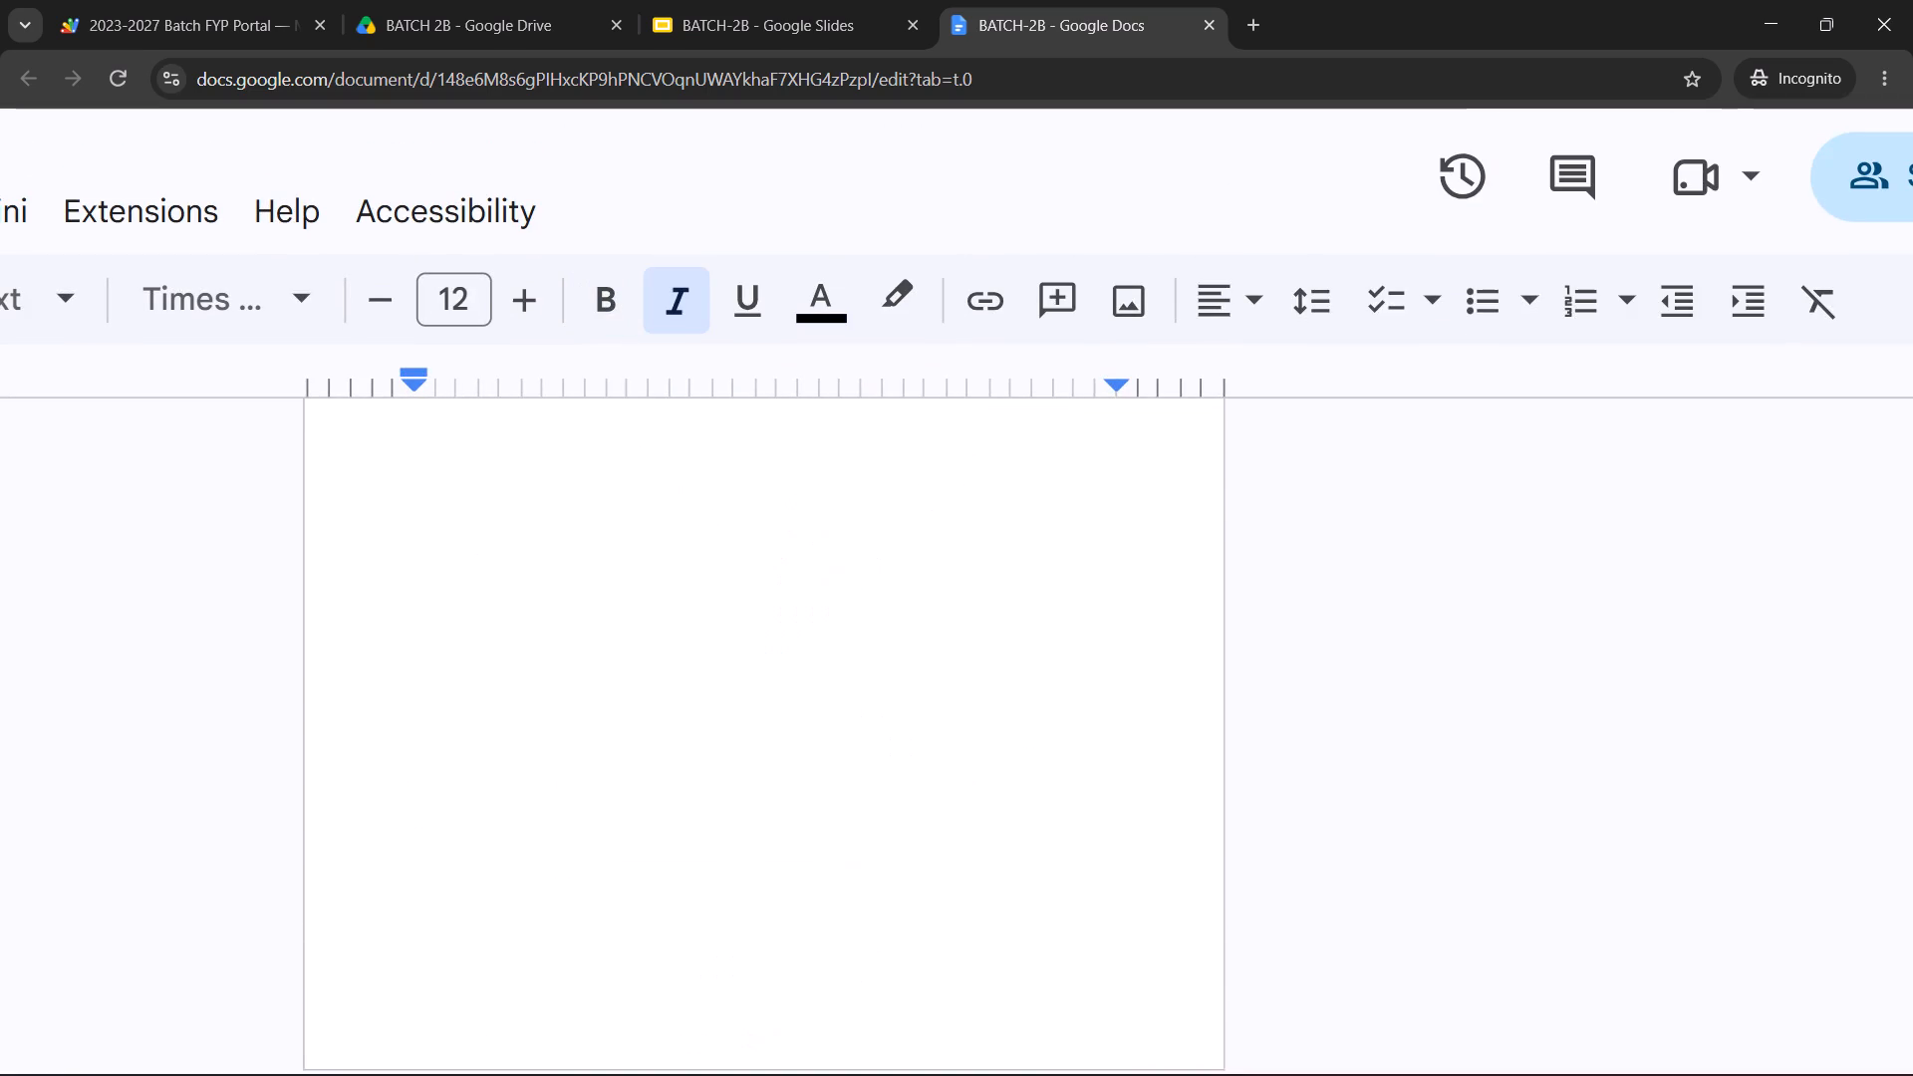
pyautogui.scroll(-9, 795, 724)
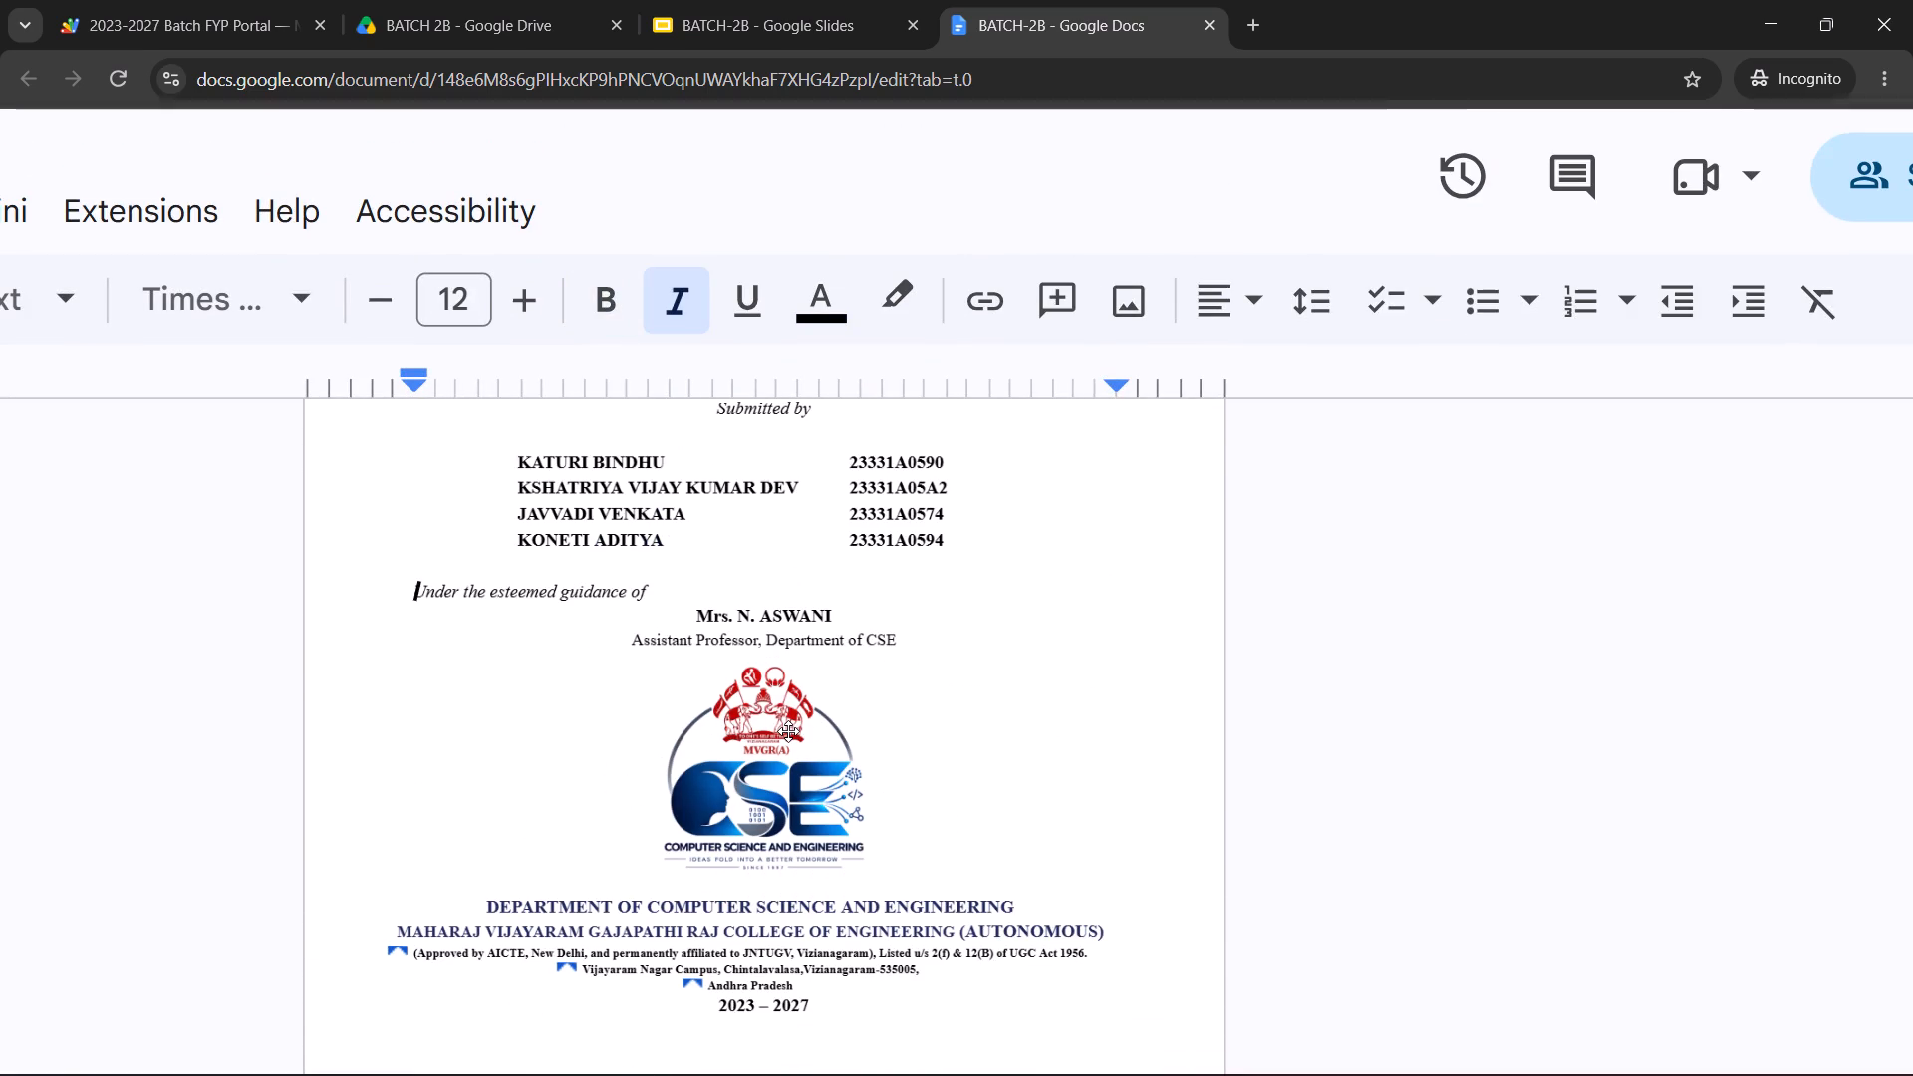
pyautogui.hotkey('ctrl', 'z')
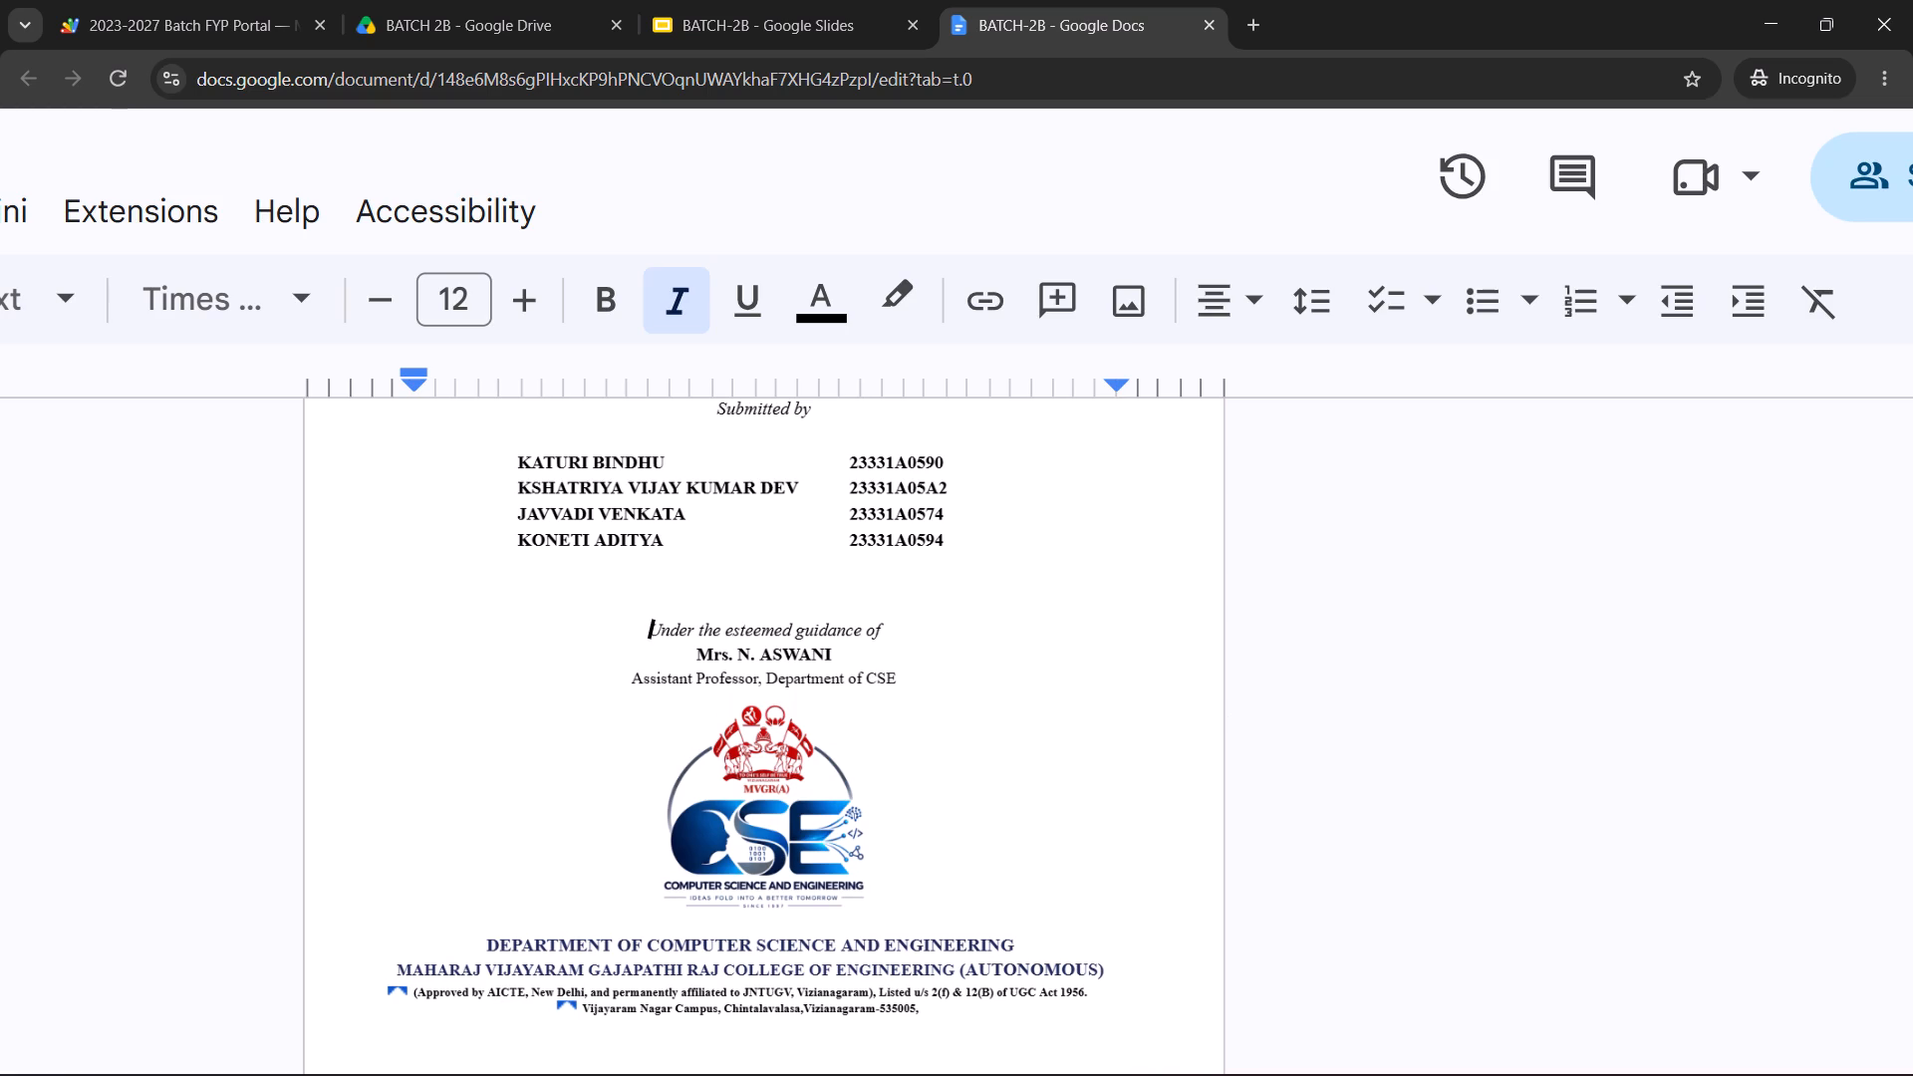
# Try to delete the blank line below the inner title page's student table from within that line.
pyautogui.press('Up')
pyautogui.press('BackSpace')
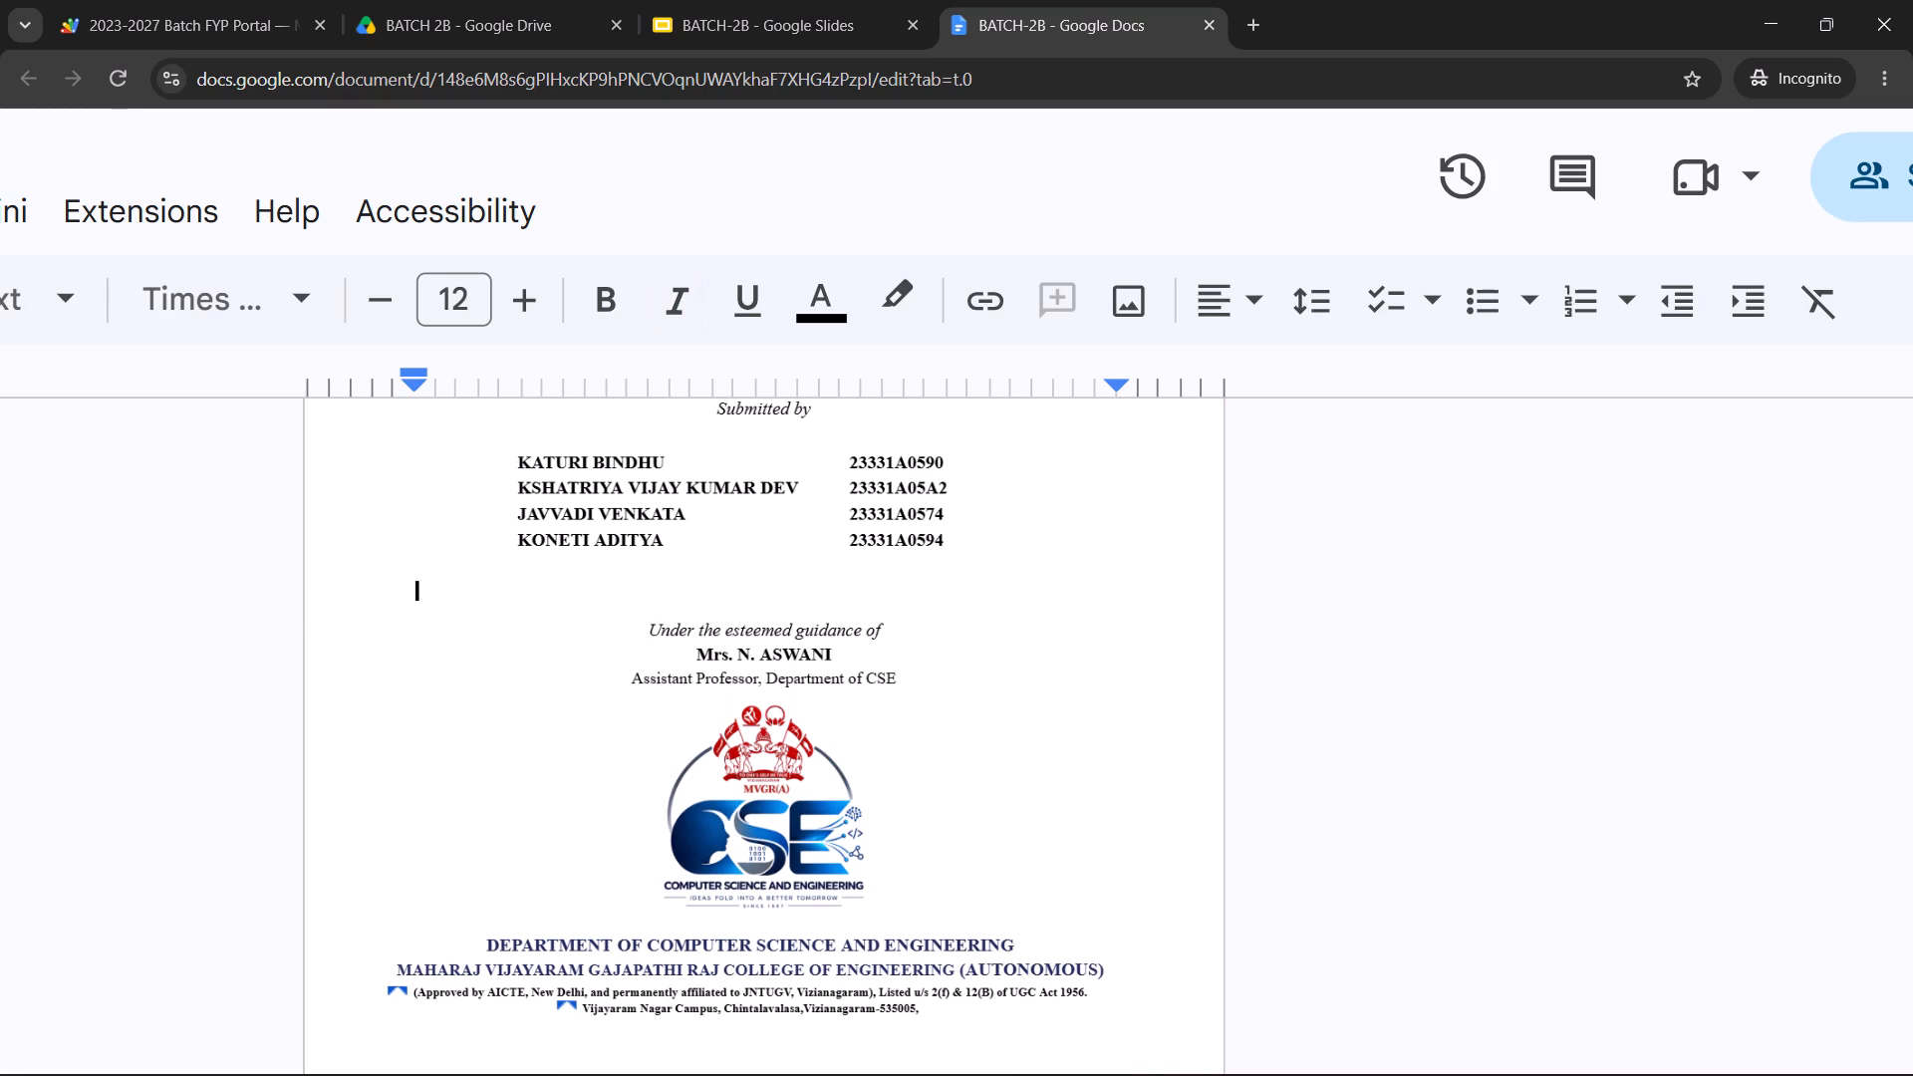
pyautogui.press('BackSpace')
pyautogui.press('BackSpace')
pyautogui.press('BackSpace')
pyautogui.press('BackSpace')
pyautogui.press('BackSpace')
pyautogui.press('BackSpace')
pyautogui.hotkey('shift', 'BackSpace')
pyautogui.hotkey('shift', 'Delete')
# Delete the blank line above "Under the esteemed guidance of" on the inner title page, working from the start of the guidance line.
pyautogui.press('Down')
pyautogui.press('BackSpace')
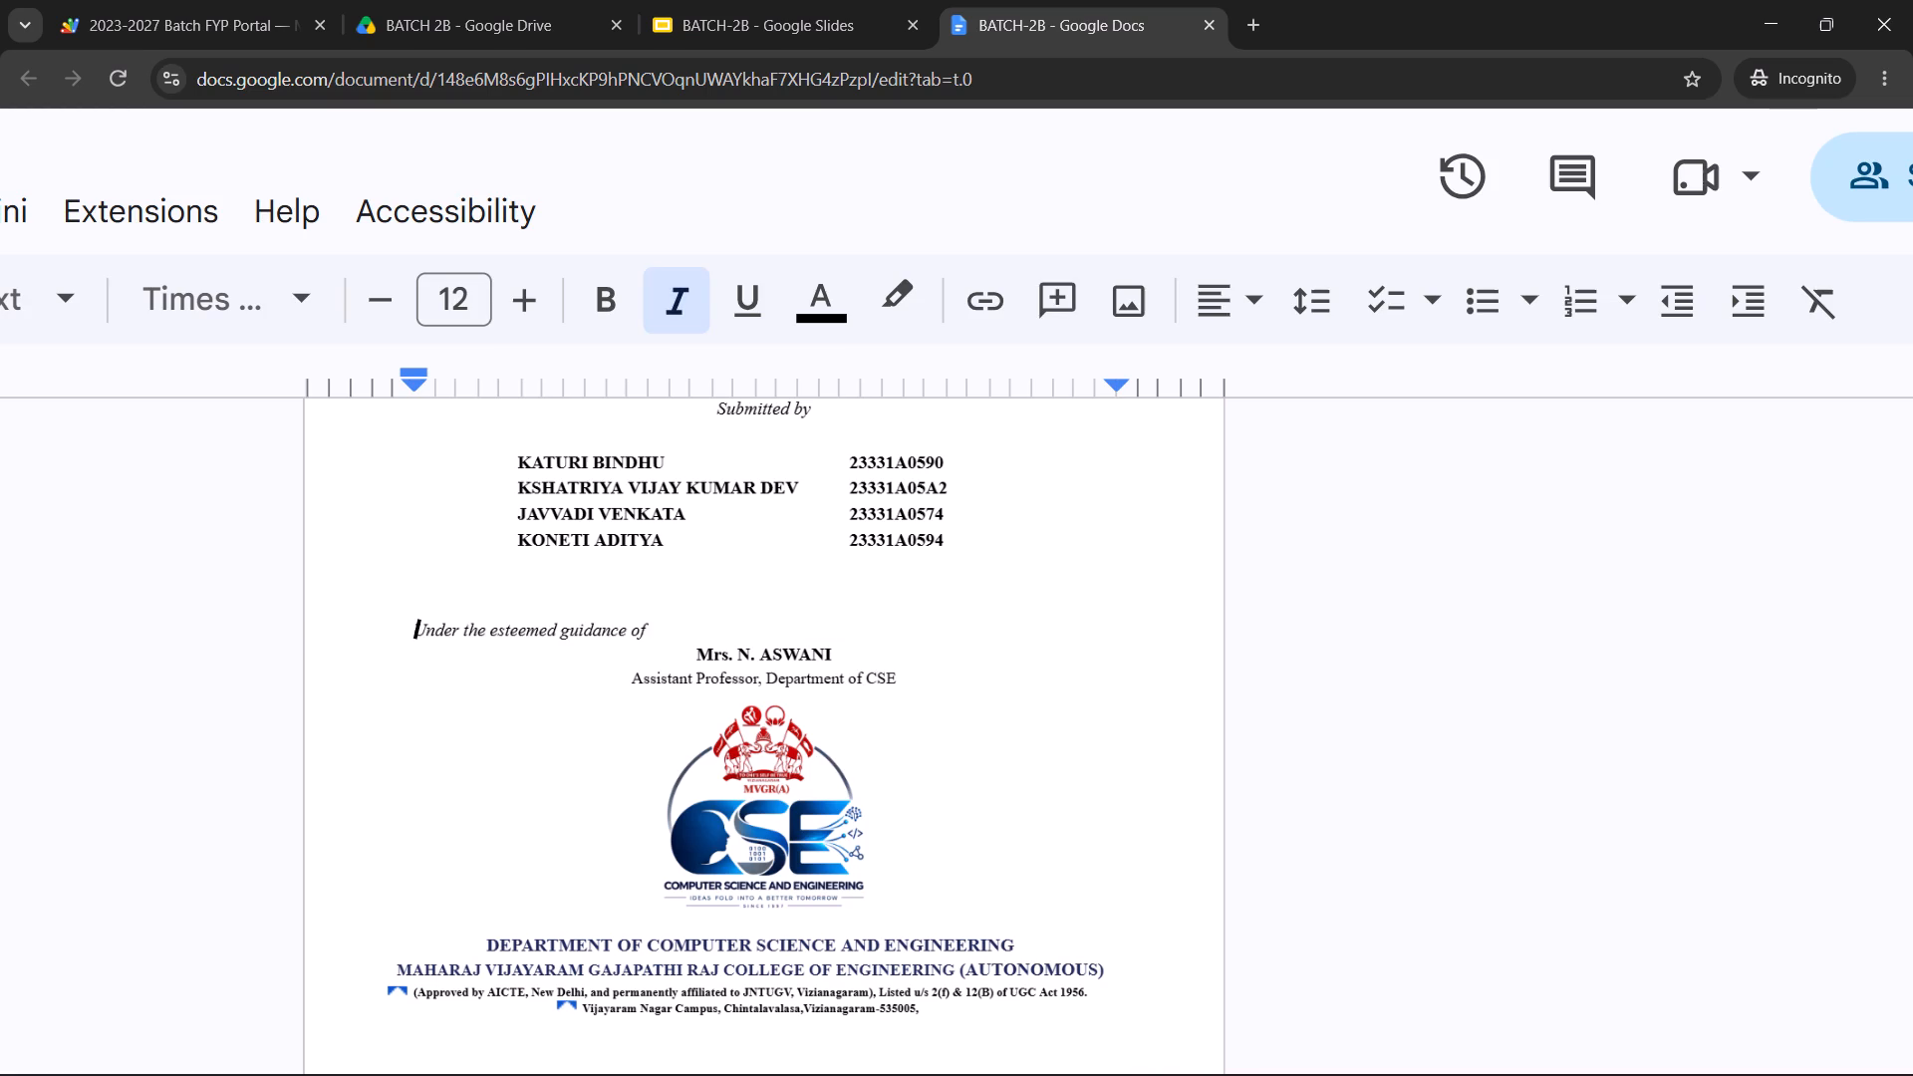
pyautogui.press('BackSpace')
# Move the guidance line back over the supervisor's name with four indent levels and four leading spaces.
pyautogui.press('Tab')
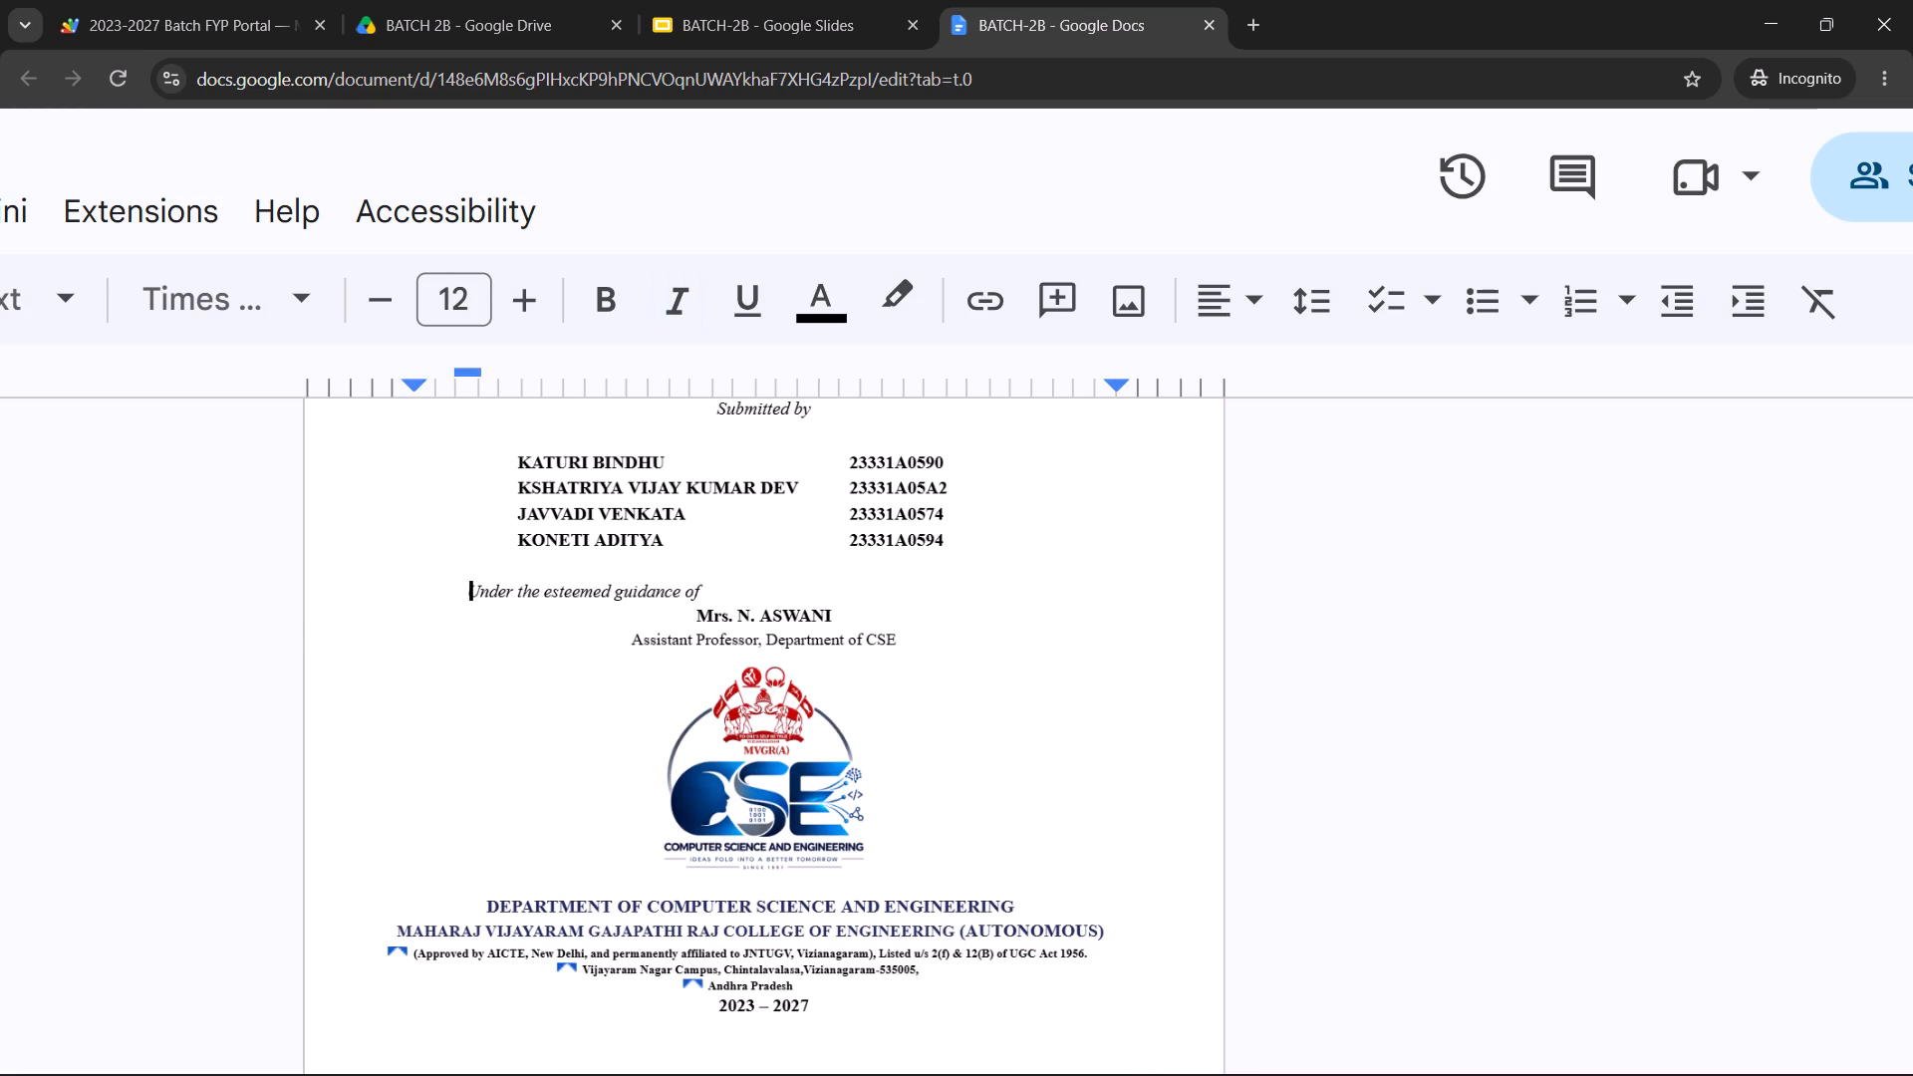
pyautogui.press('Tab')
pyautogui.press('Tab')
pyautogui.press('Tab')
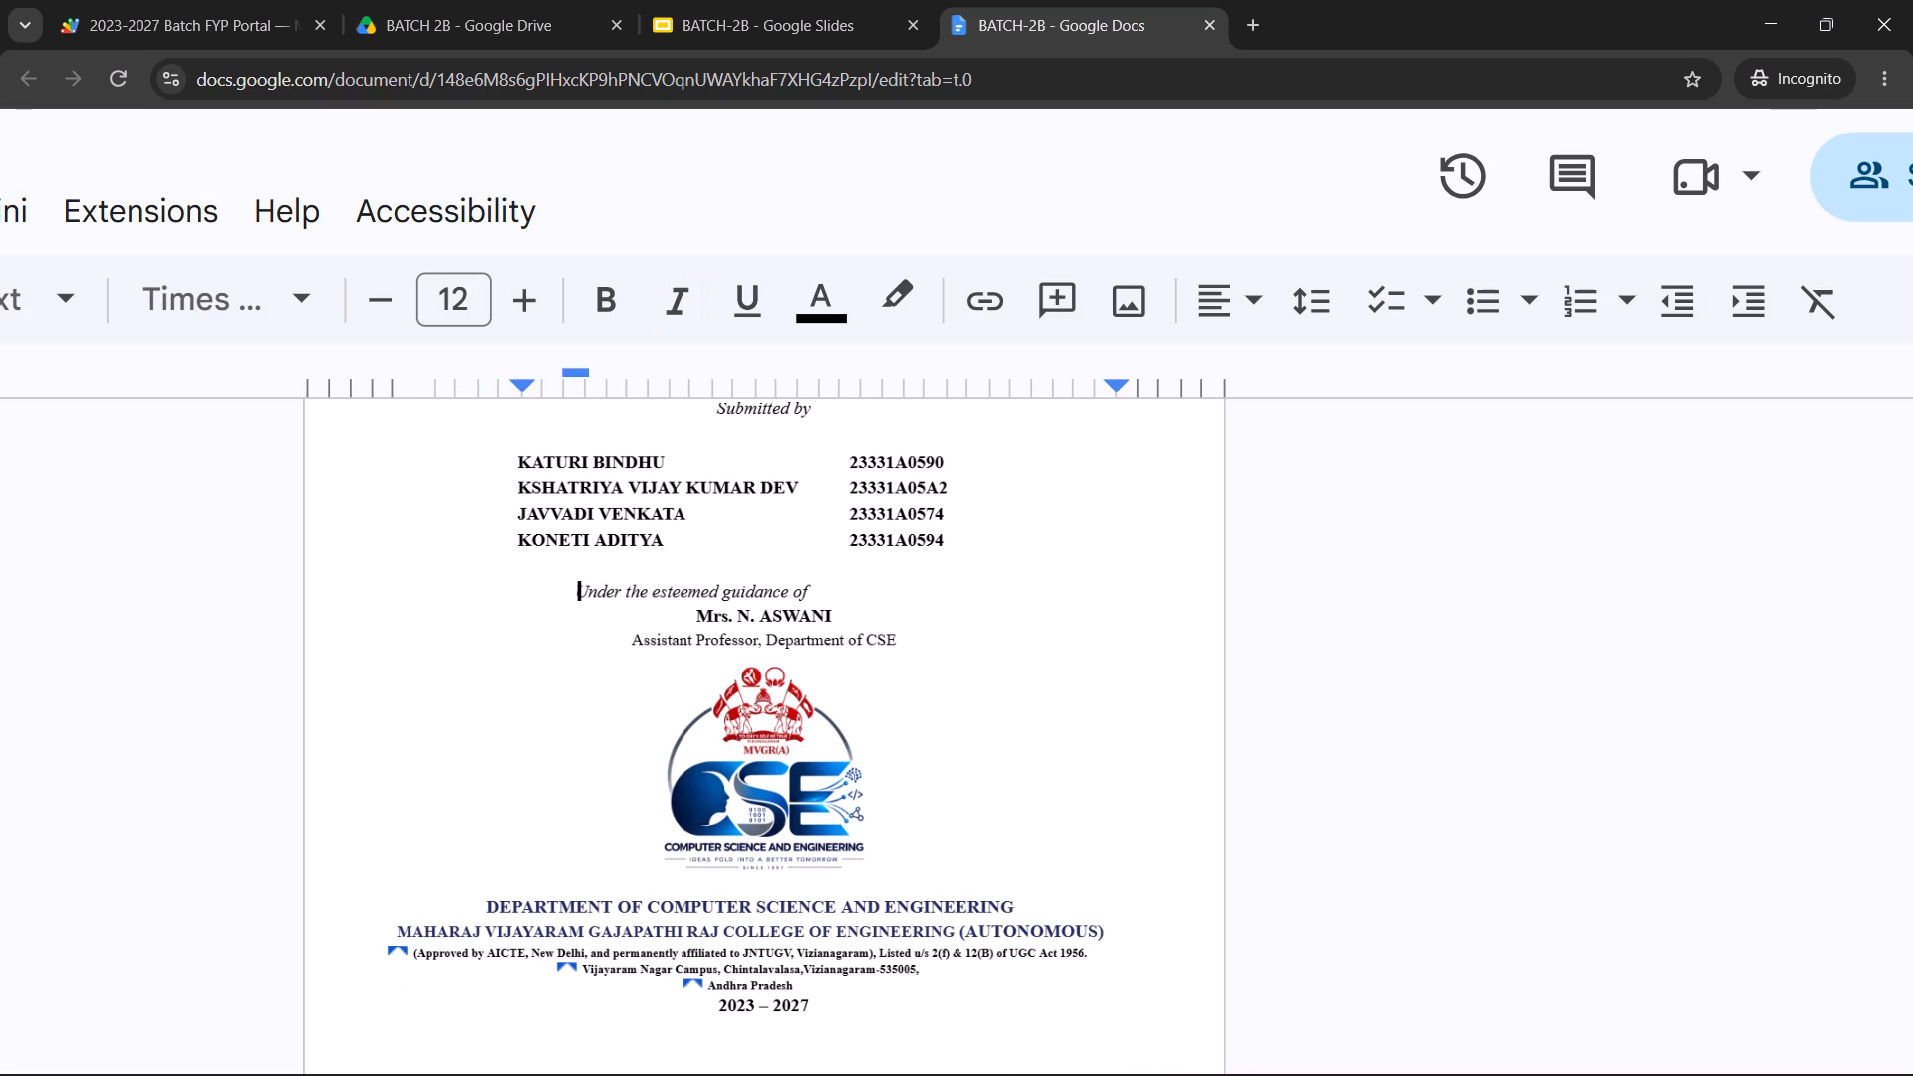
pyautogui.press('space')
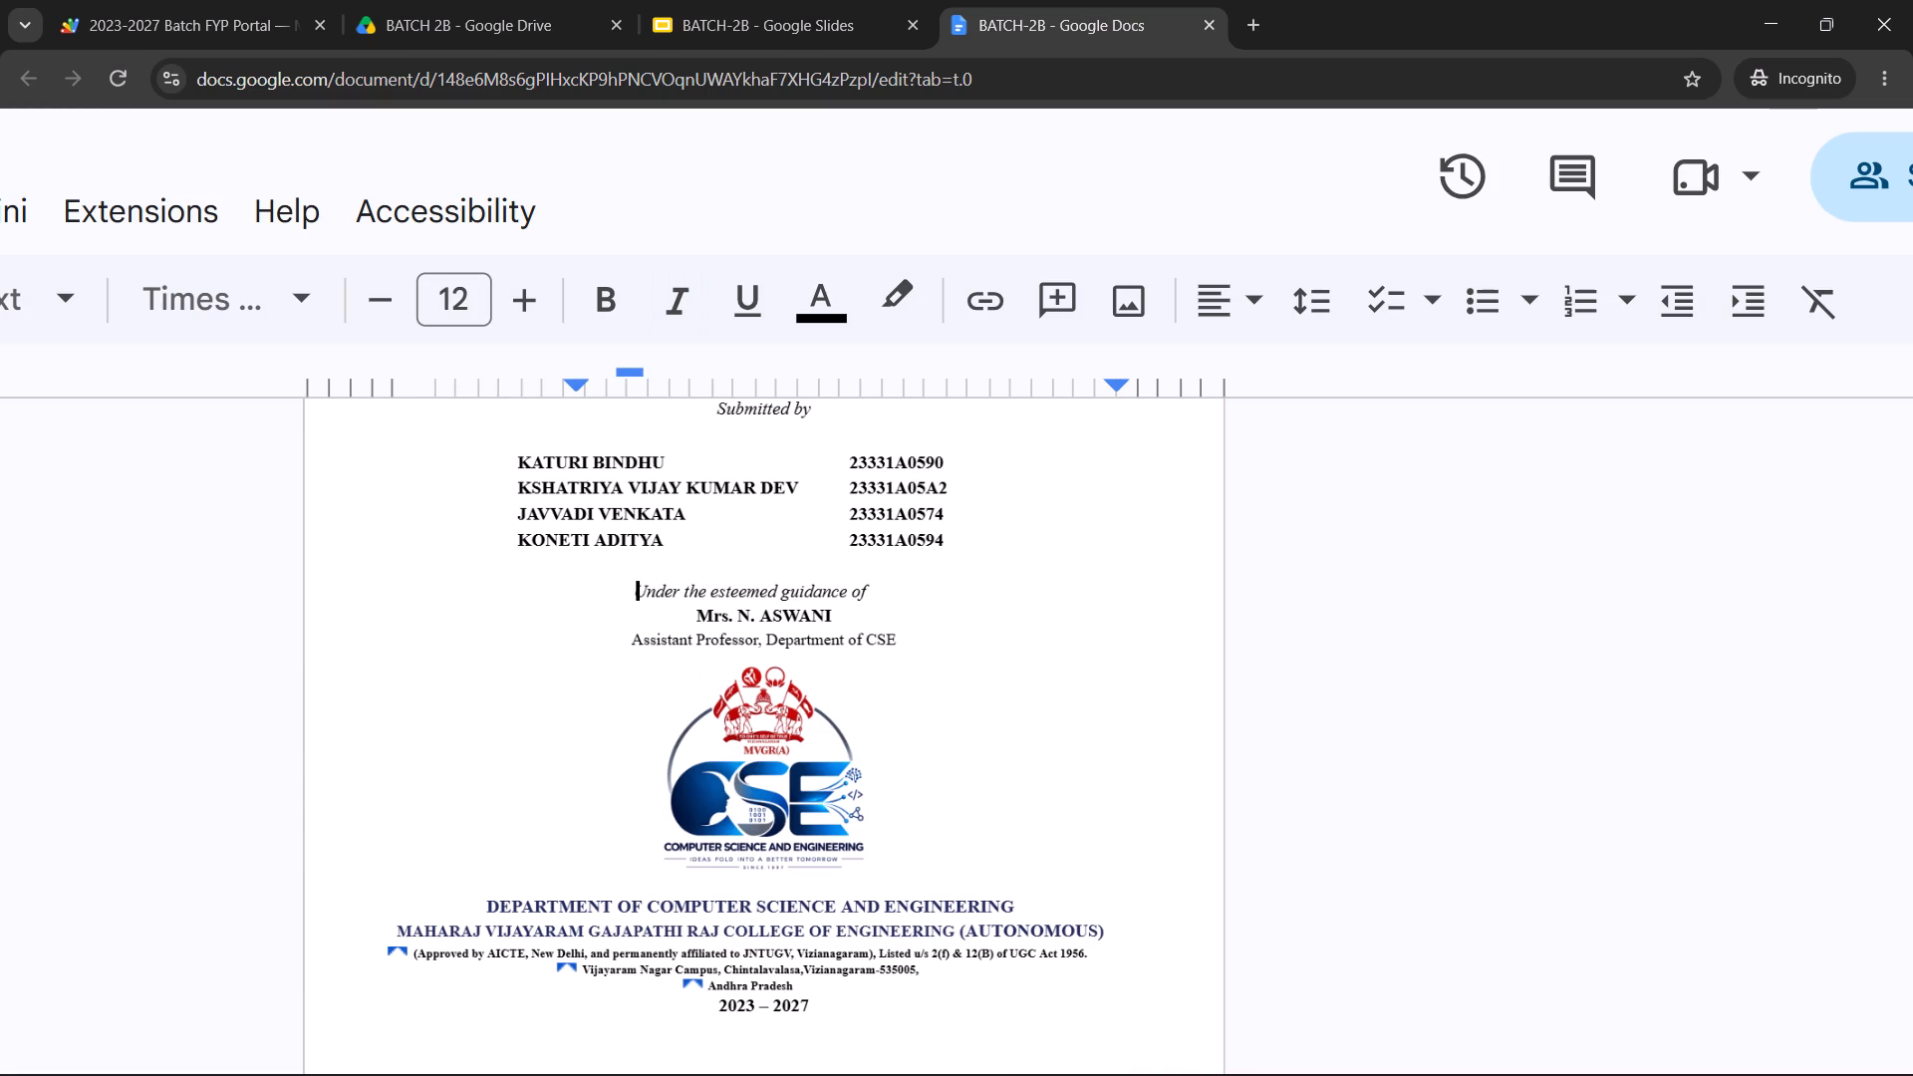
pyautogui.press('space')
pyautogui.press('space')
pyautogui.press('space')
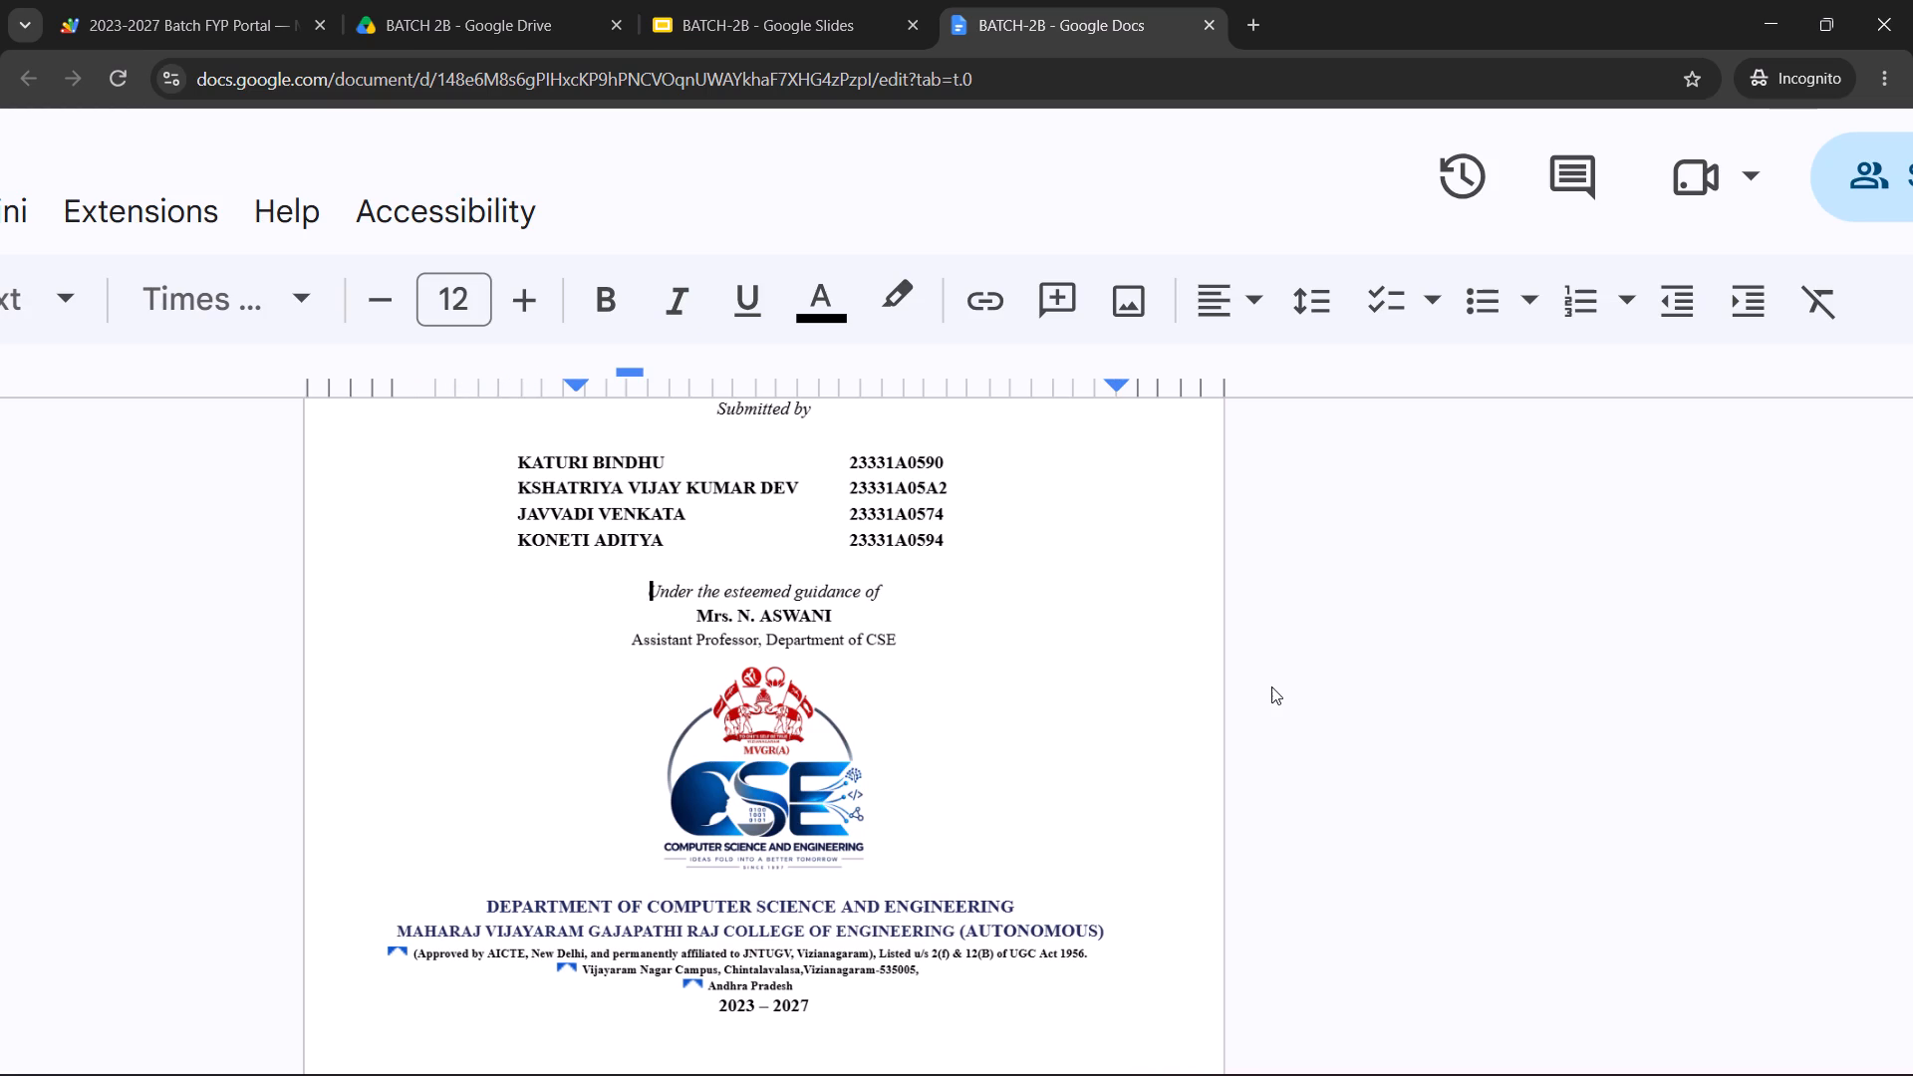
# Clear the "[ STUDENT 5 NAME ]" and matching "[ ROLL NUMBER ]" placeholders from the cover page's student table.
pyautogui.scroll(3, 1264, 800)
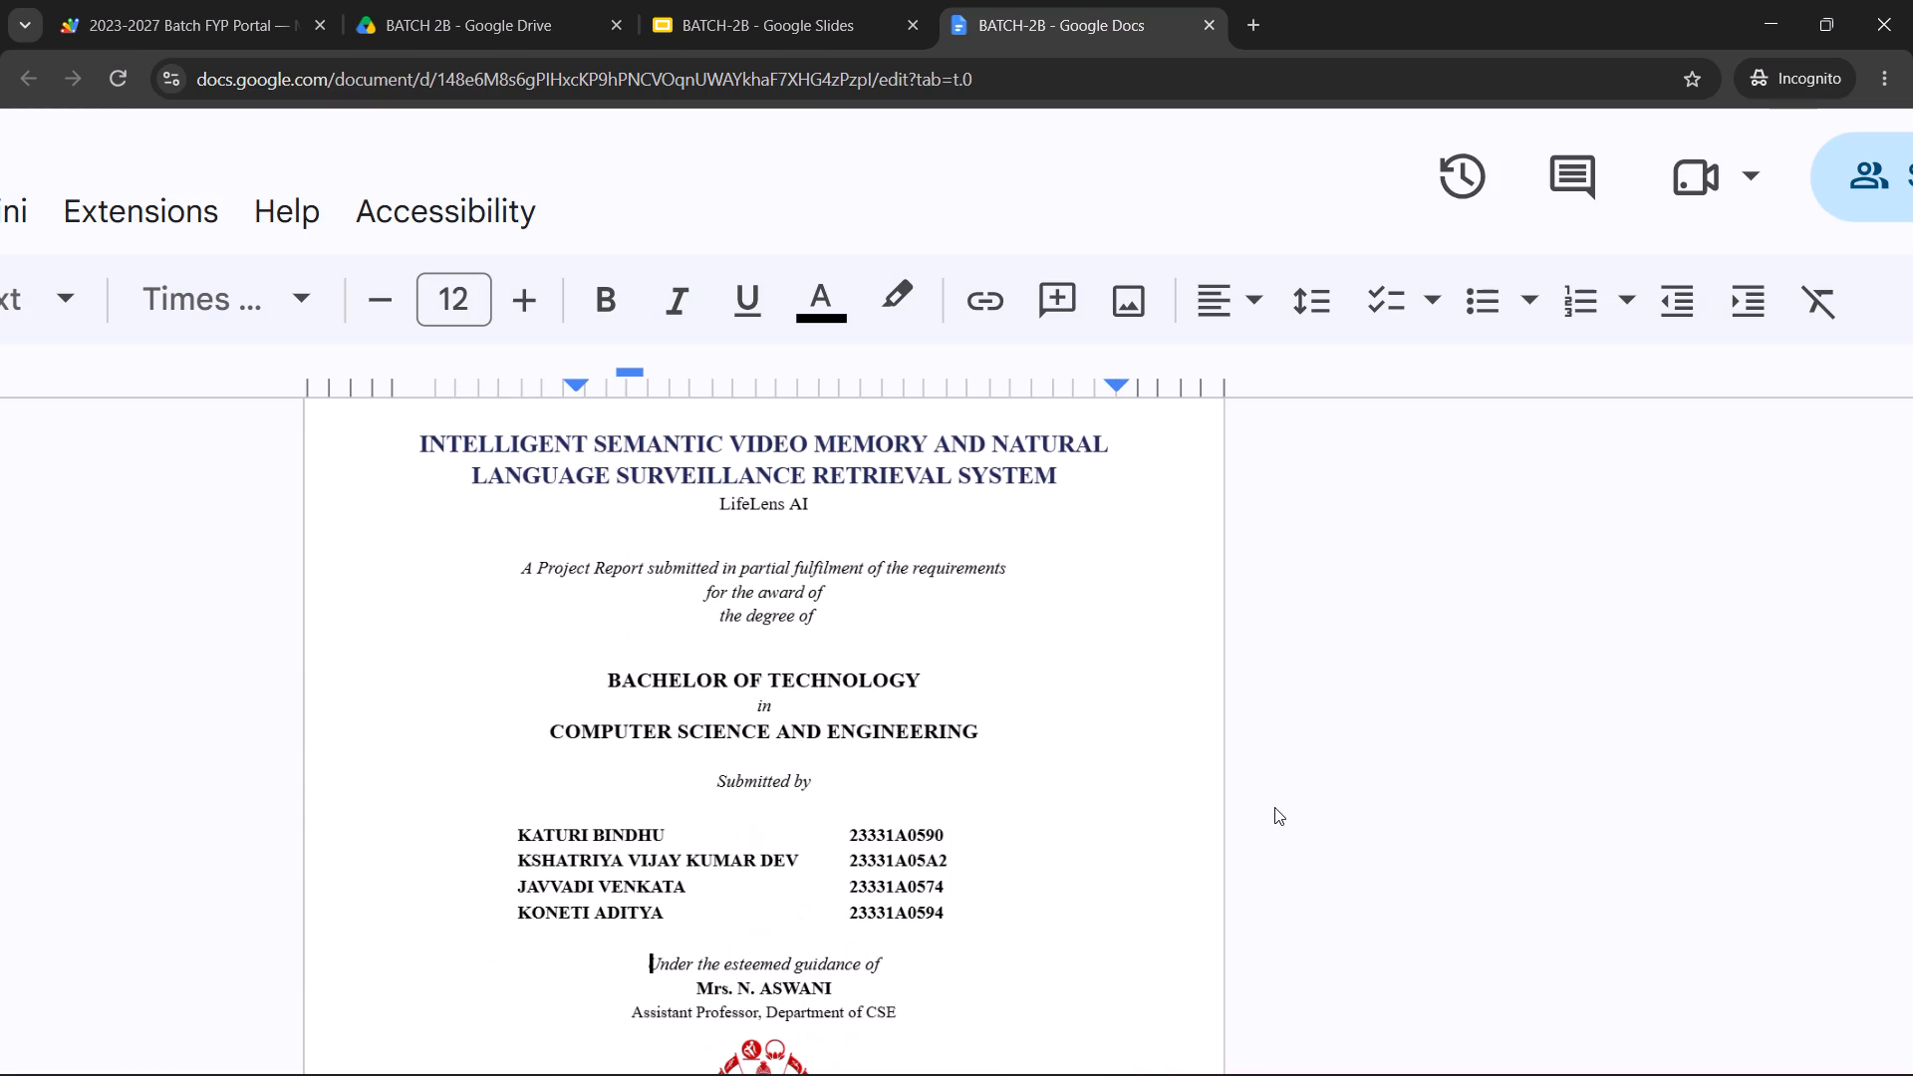
pyautogui.scroll(-10, 1280, 766)
pyautogui.scroll(5, 1236, 826)
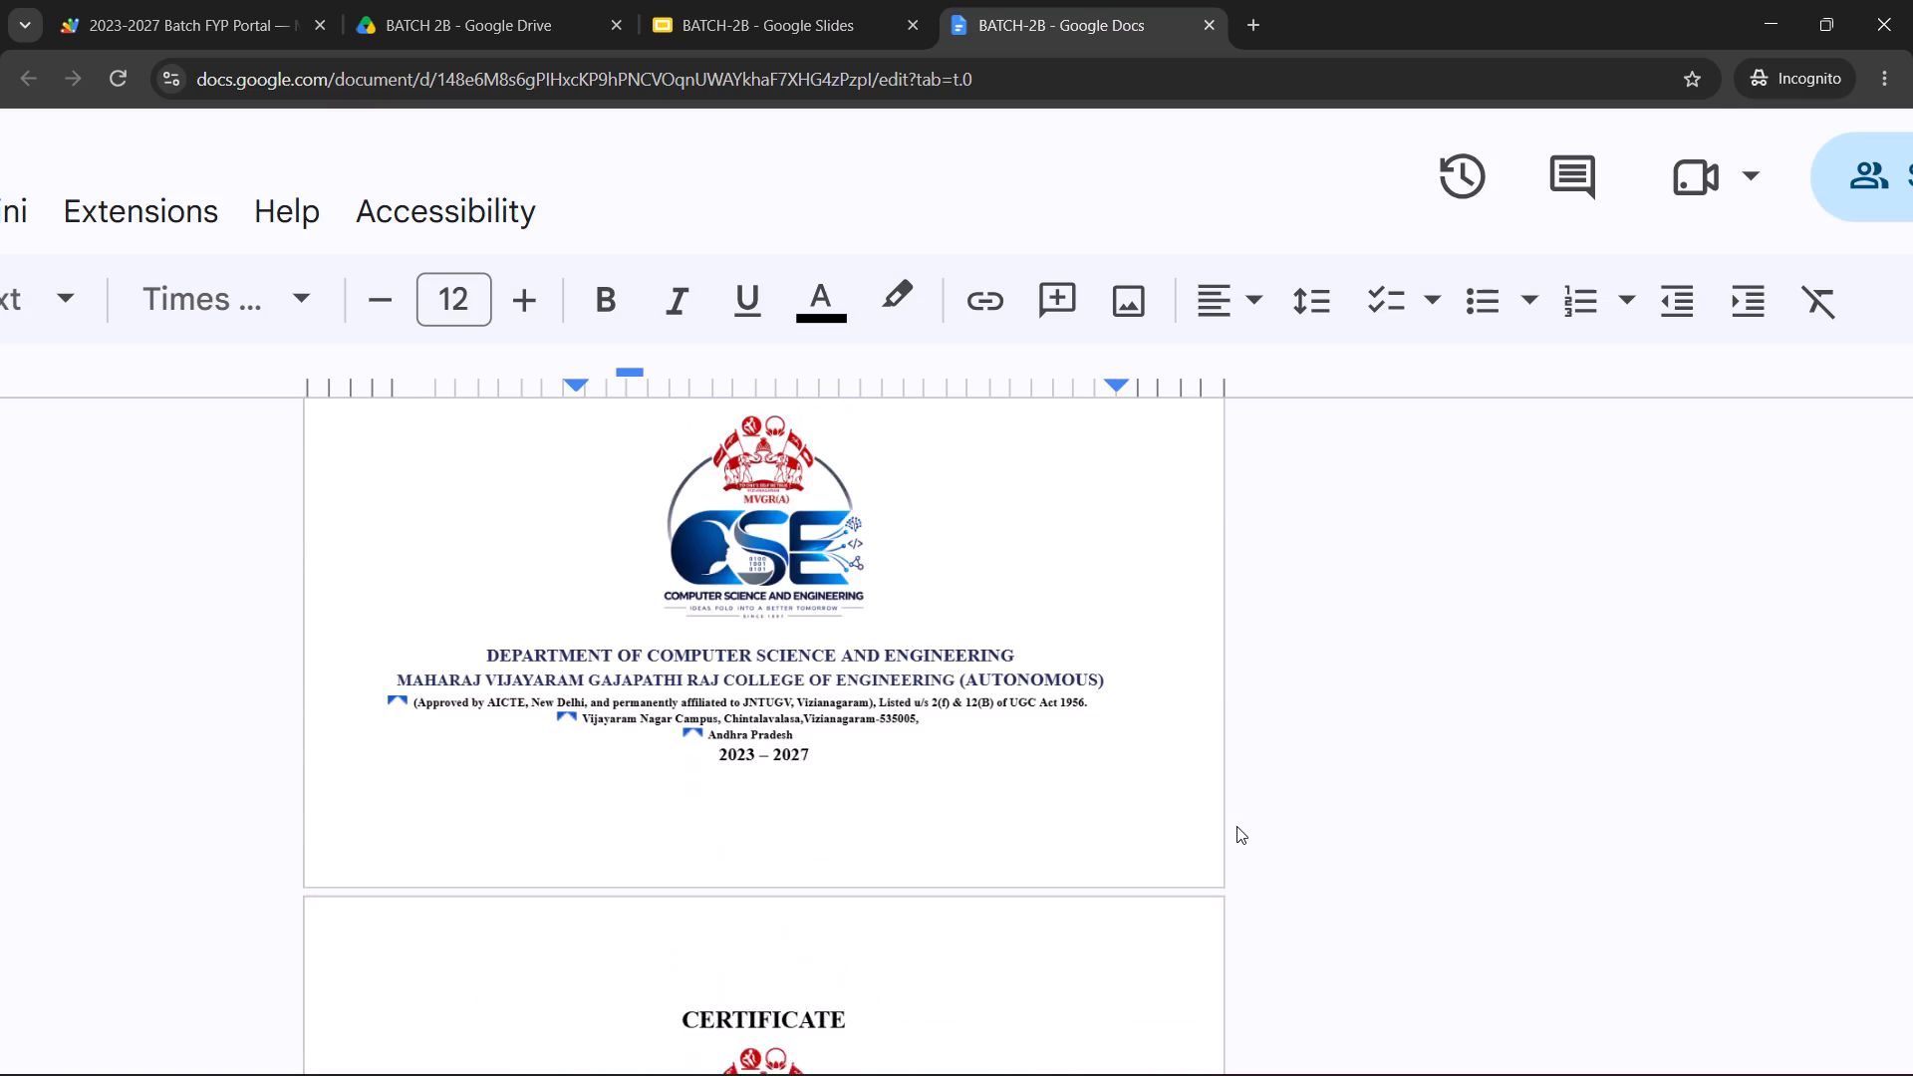
pyautogui.scroll(9, 1229, 832)
pyautogui.scroll(16, 1196, 832)
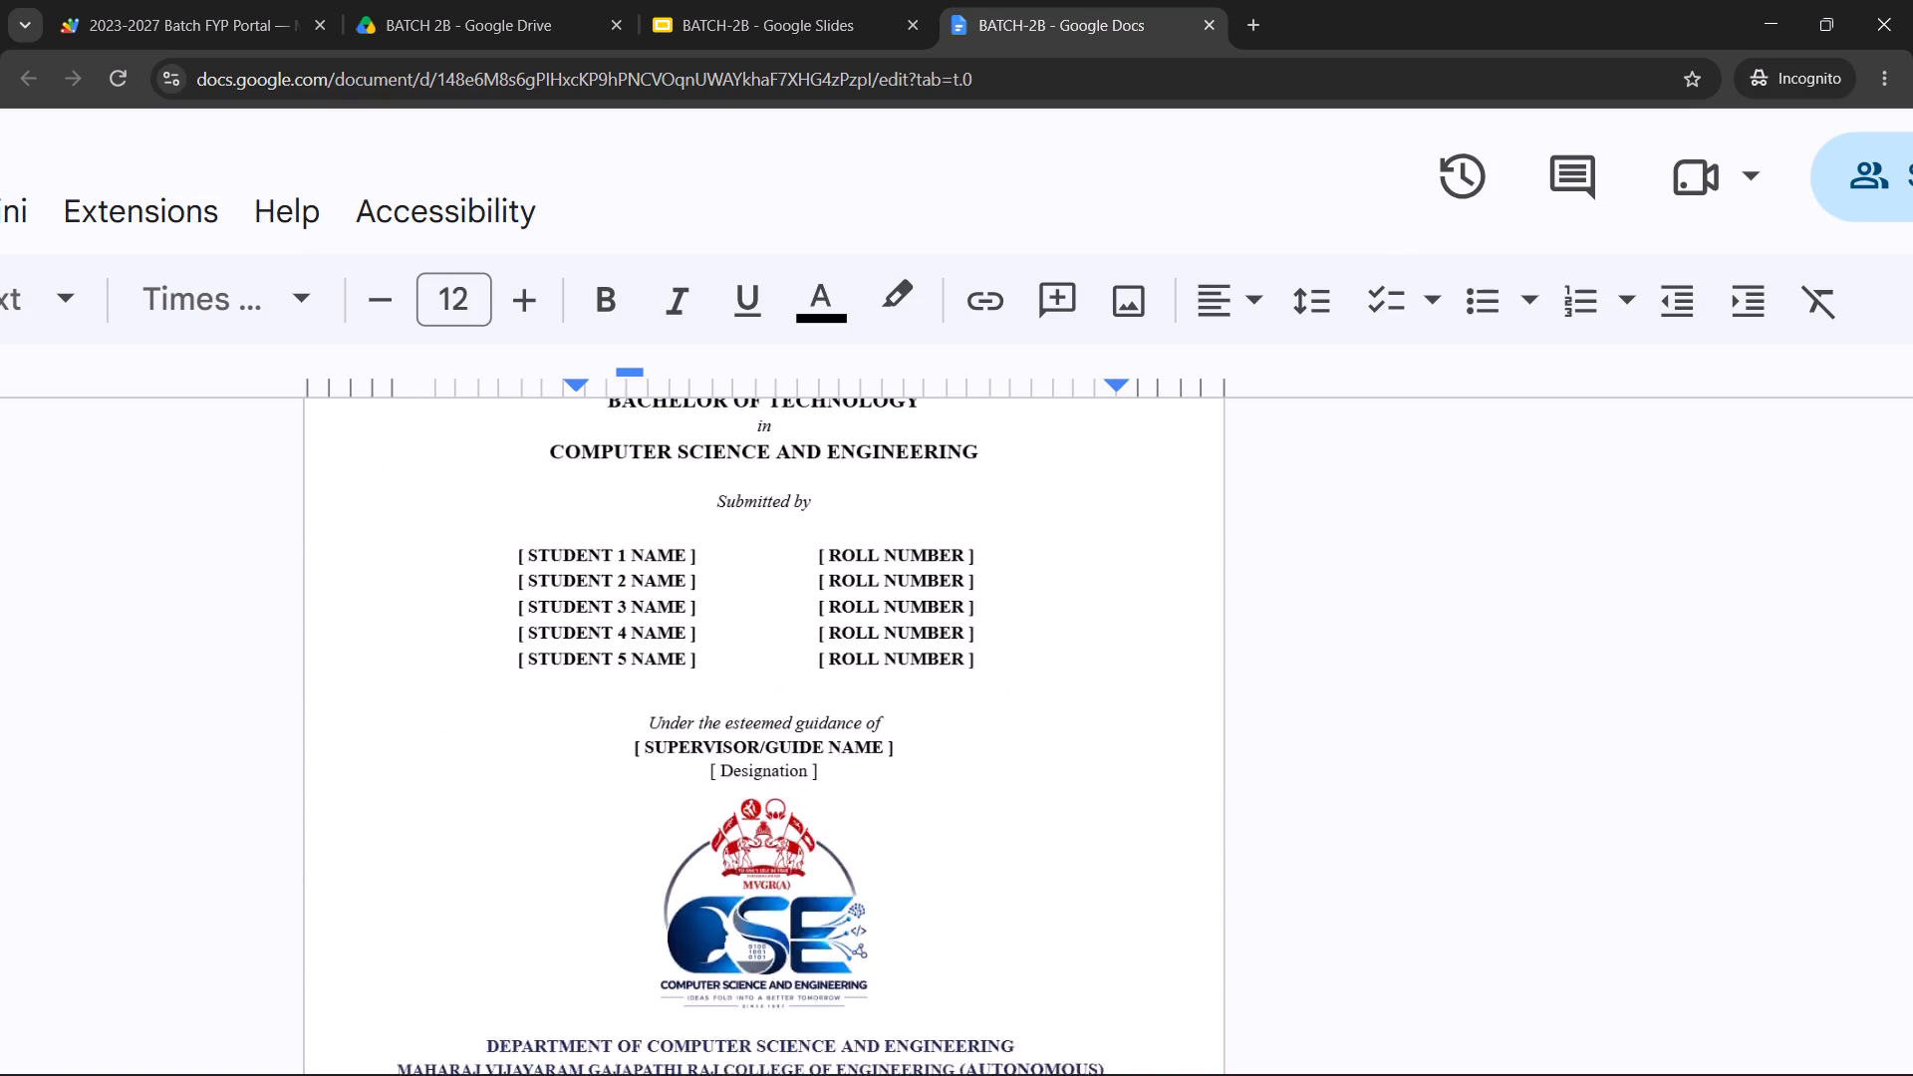
pyautogui.scroll(3, 986, 883)
pyautogui.scroll(-4, 894, 629)
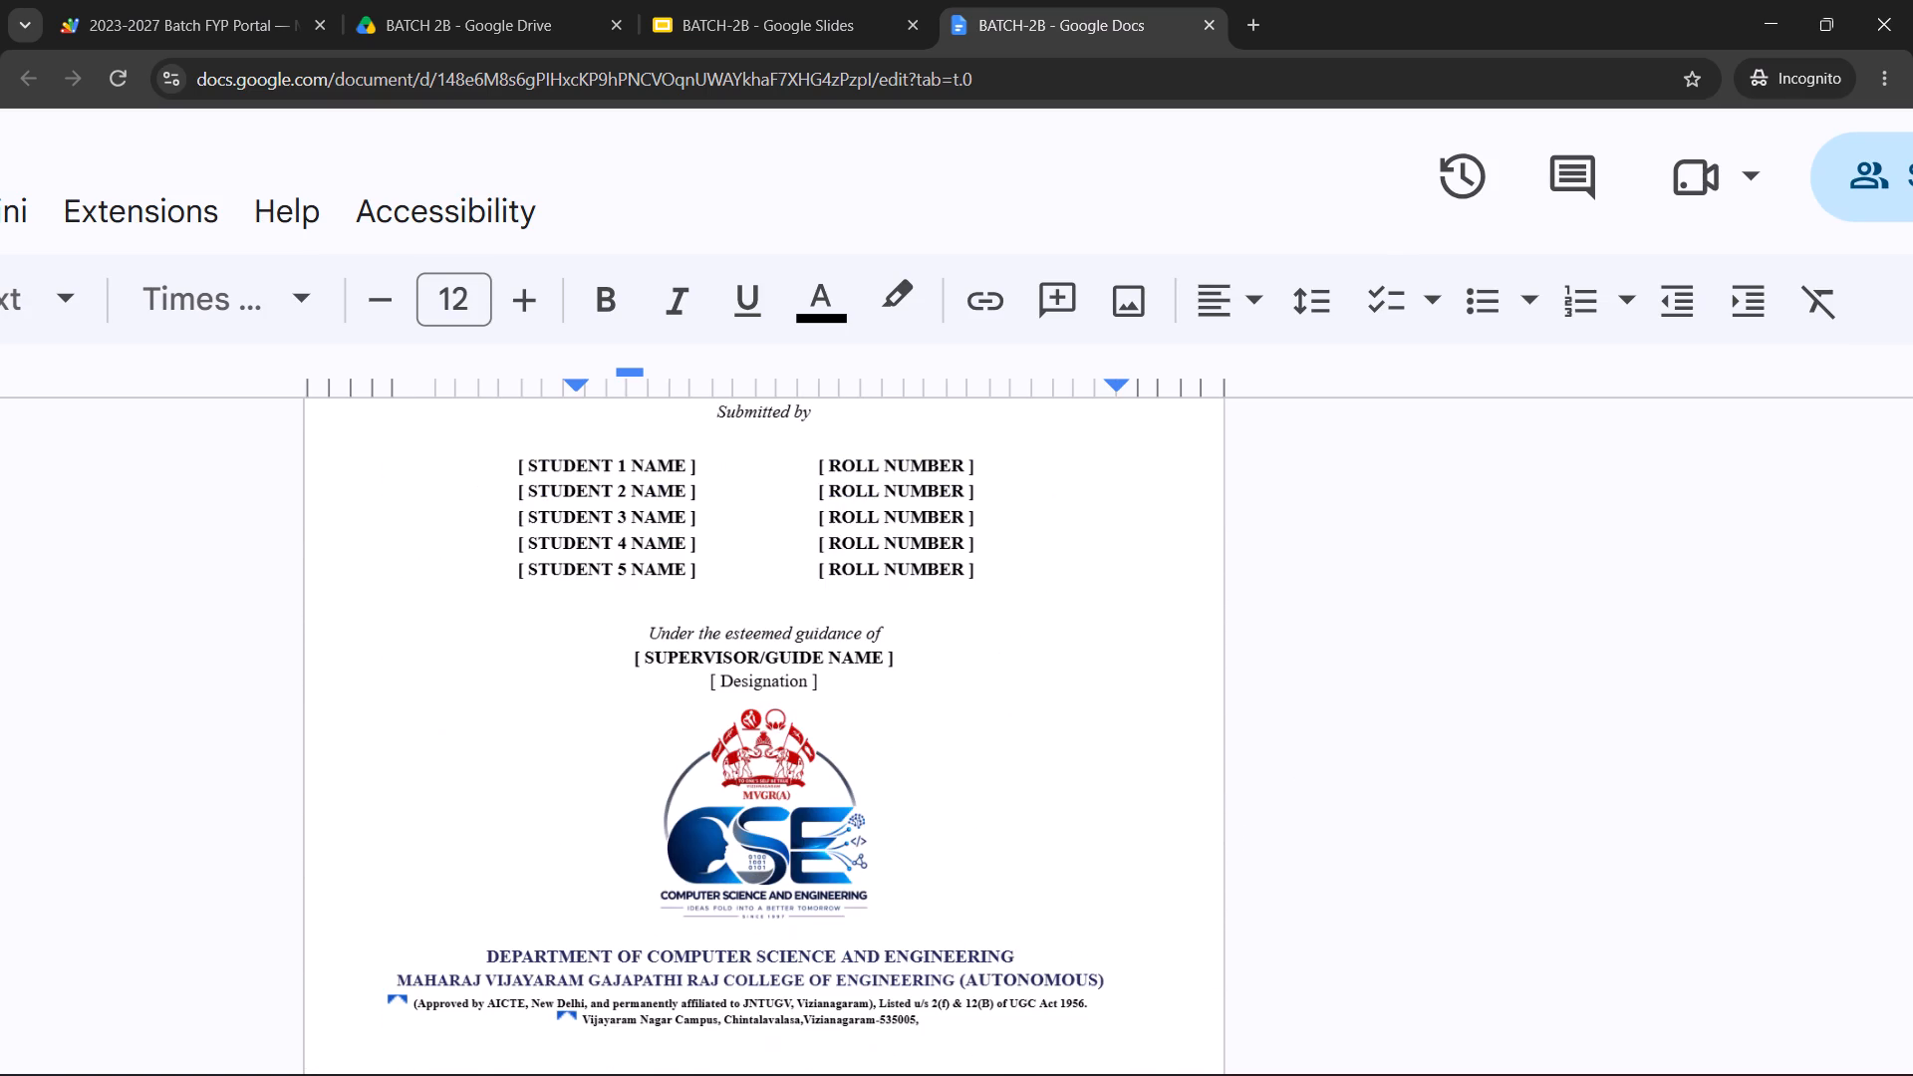
pyautogui.click(990, 539)
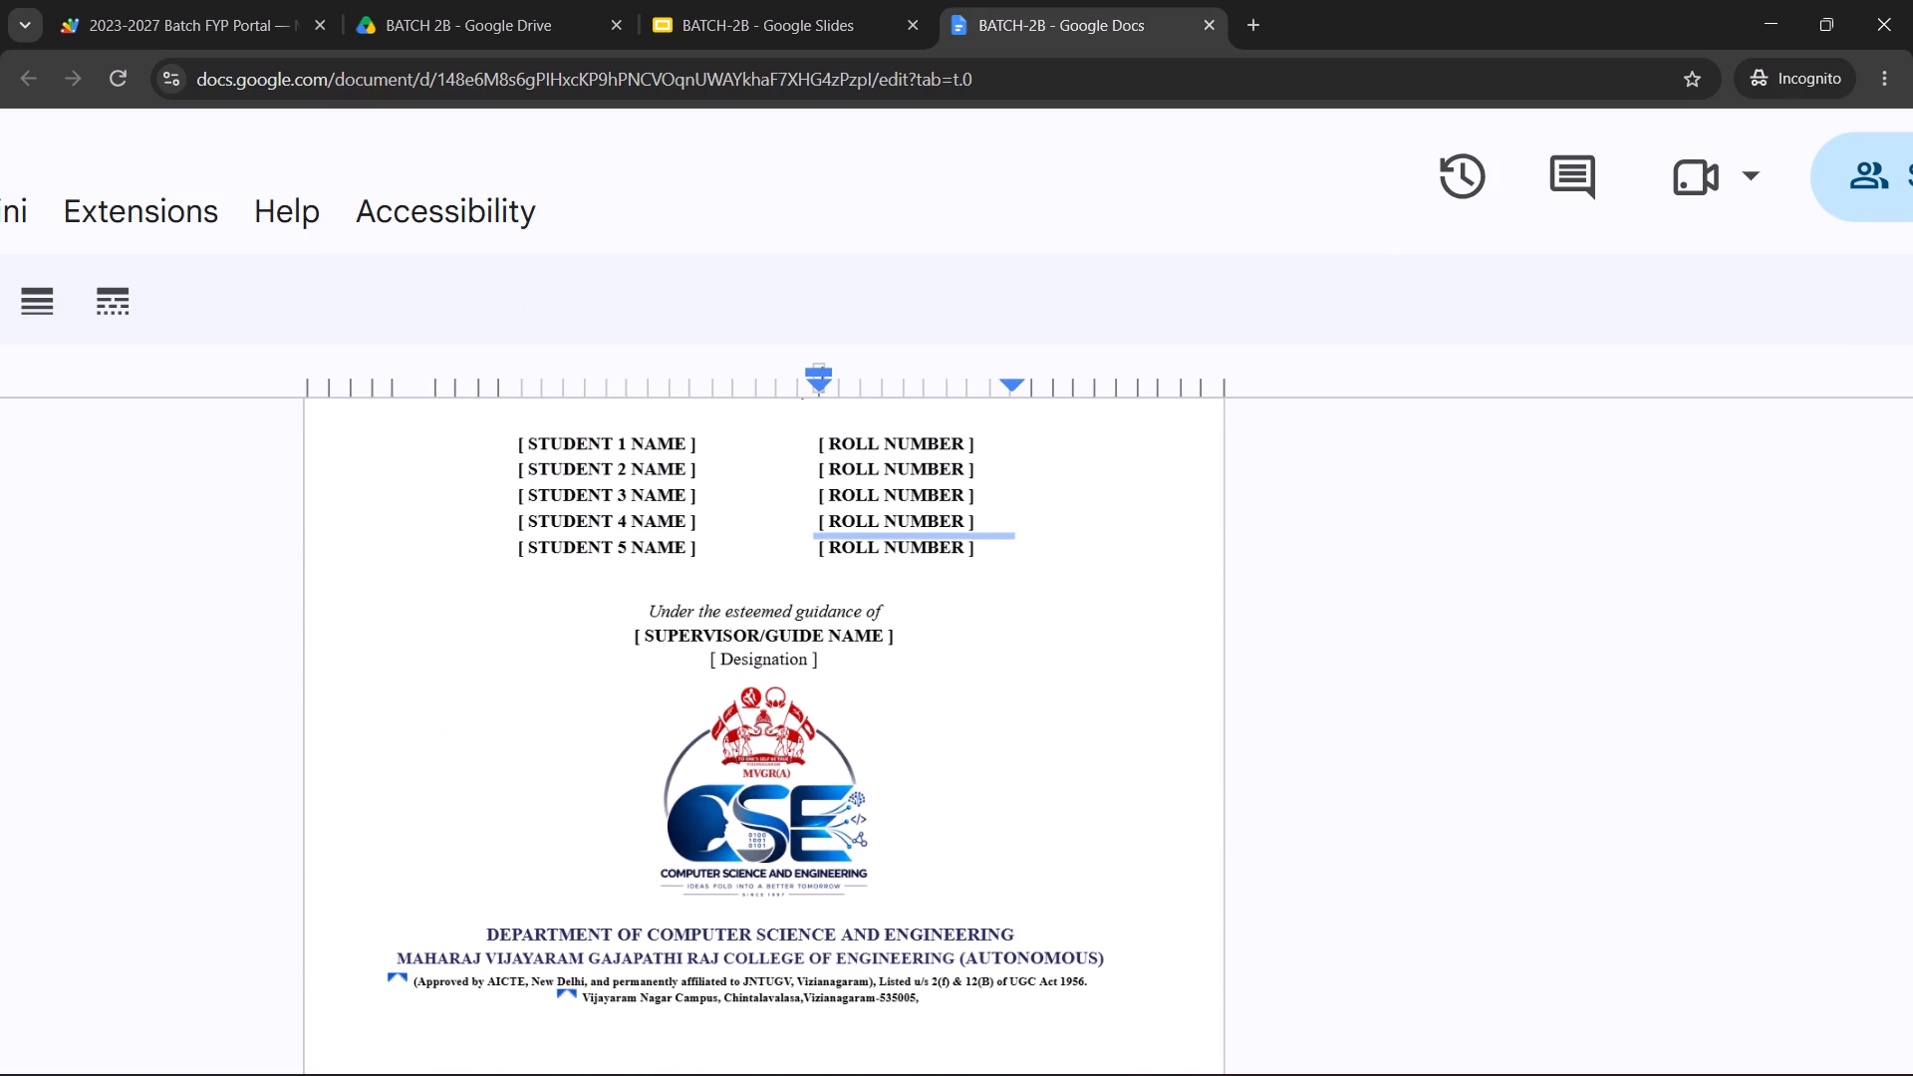
pyautogui.click(990, 555)
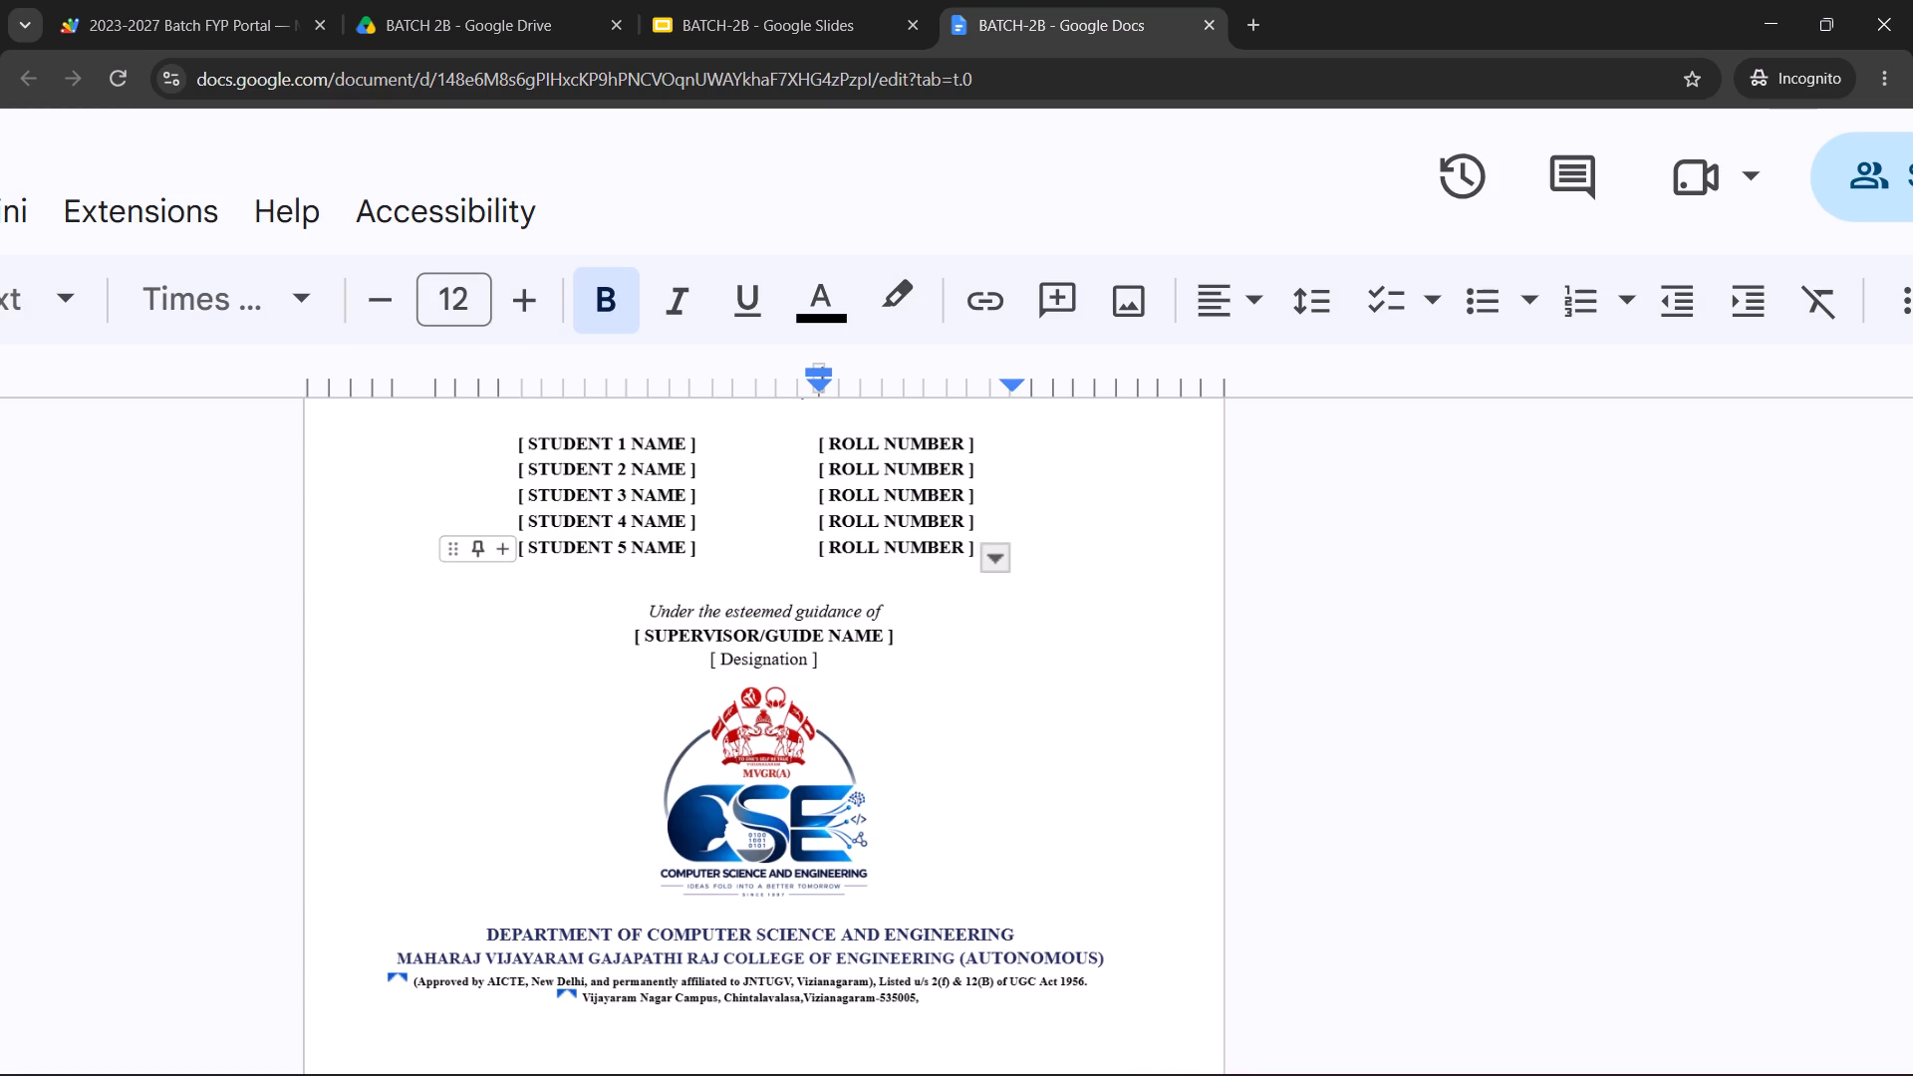
pyautogui.moveTo(525, 549); pyautogui.dragTo(1030, 551)
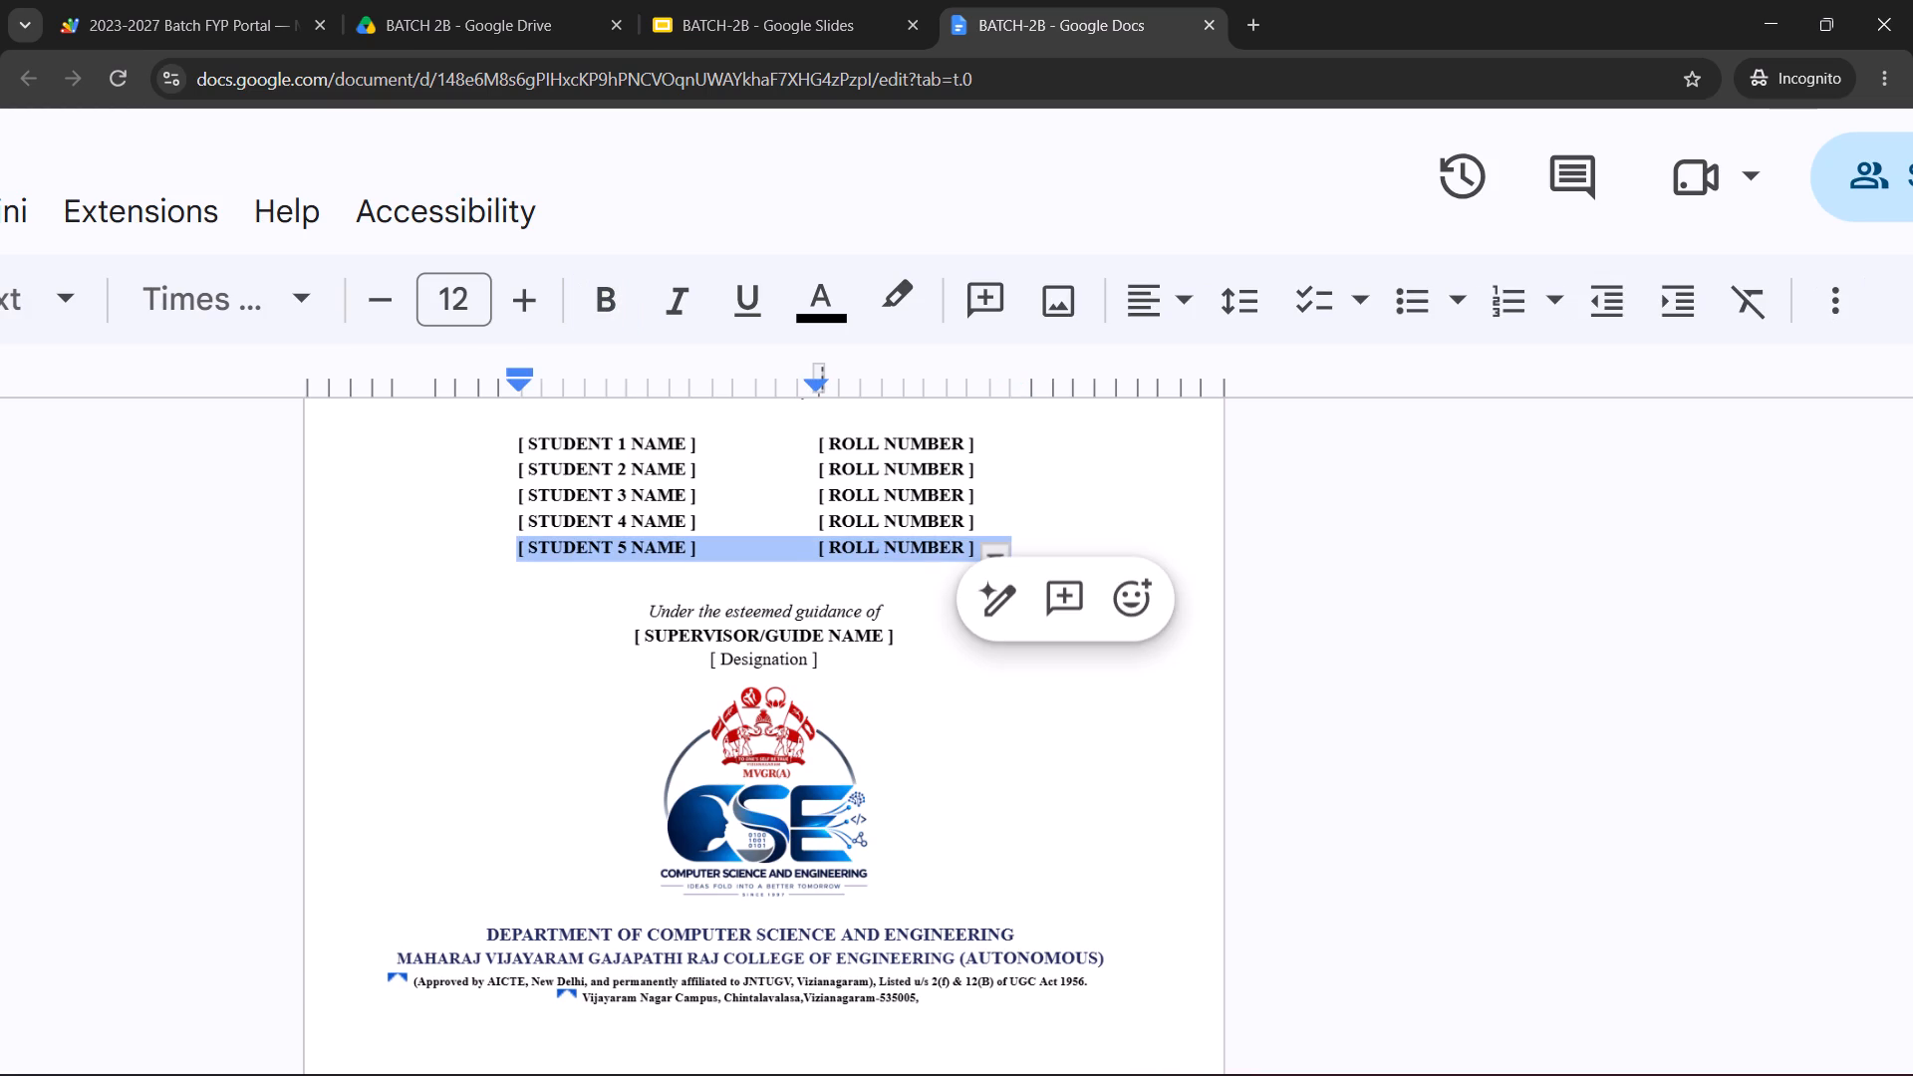
pyautogui.press('Delete')
pyautogui.press('Delete')
pyautogui.press('Delete')
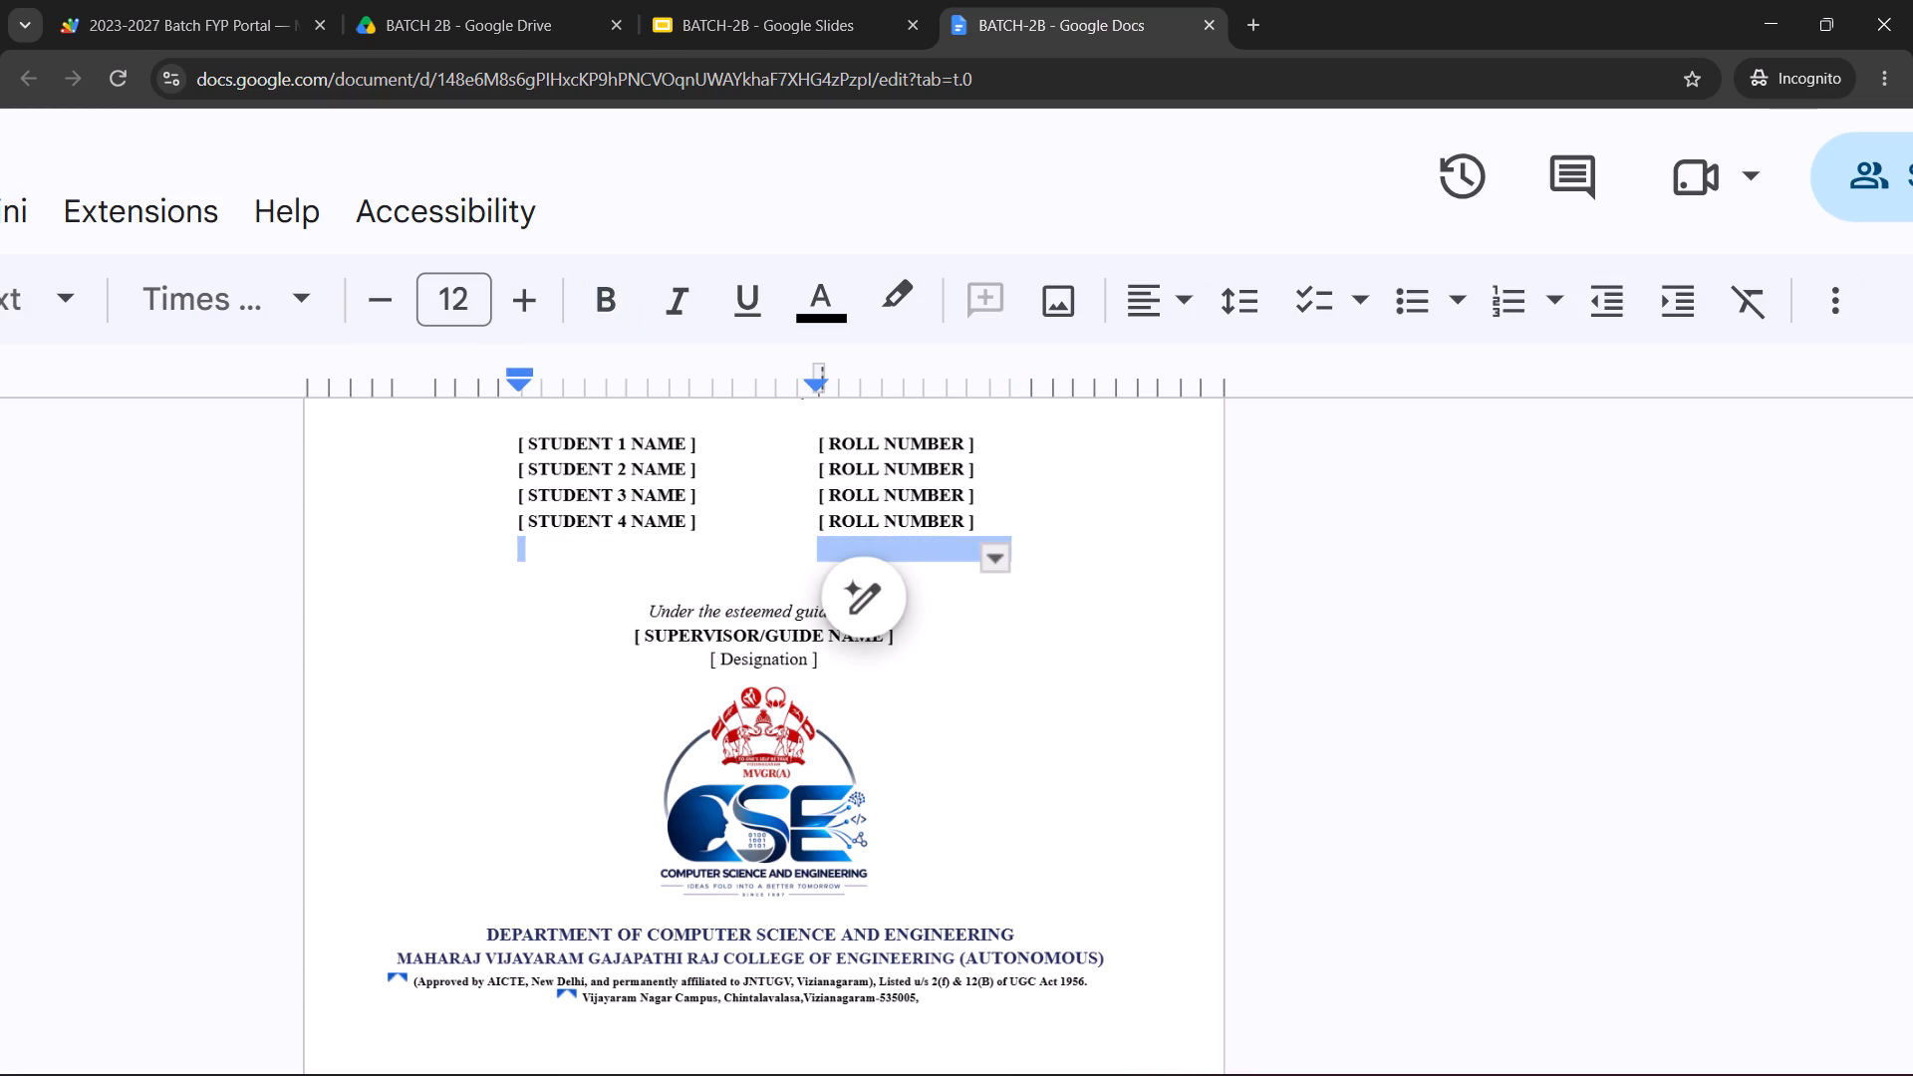
# Delete the blank line above "Under the esteemed guidance of" on the cover page.
pyautogui.press('Down')
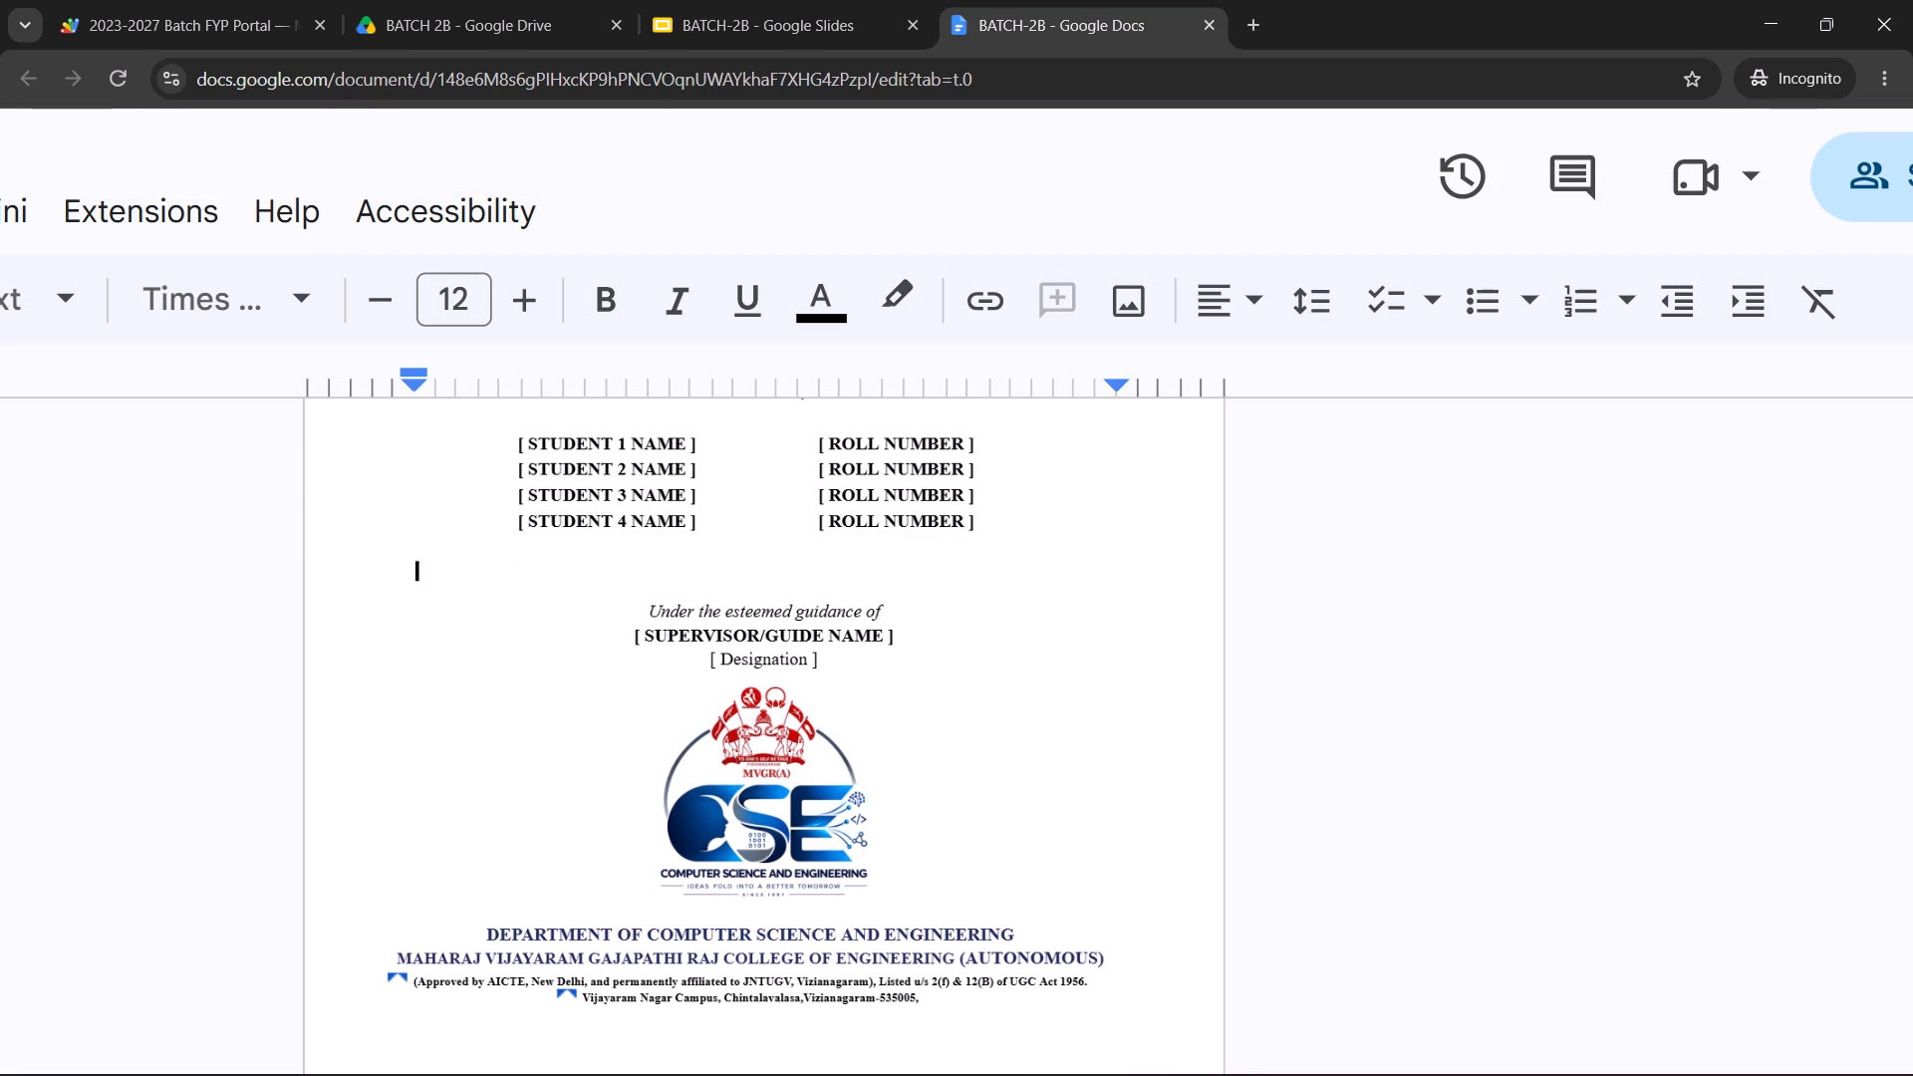
pyautogui.press('BackSpace')
pyautogui.press('Down')
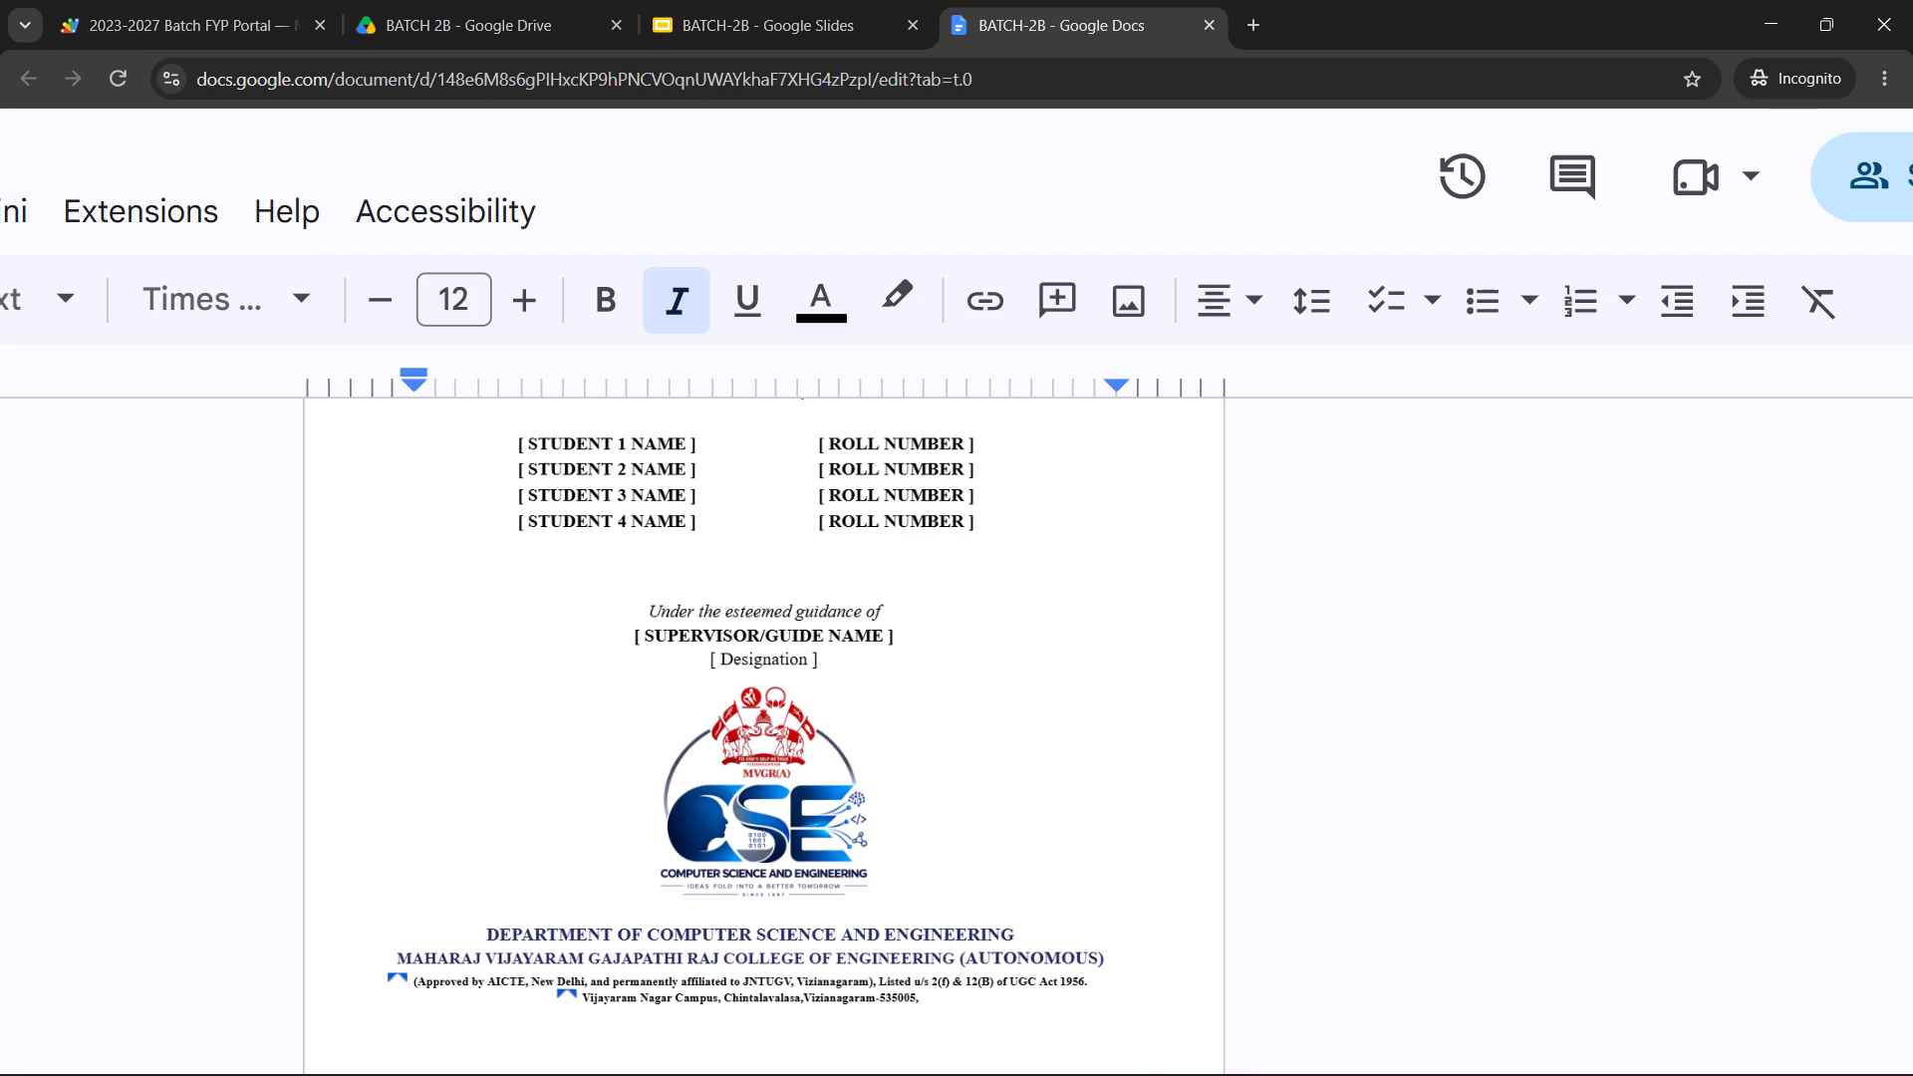
pyautogui.press('BackSpace')
pyautogui.press('BackSpace')
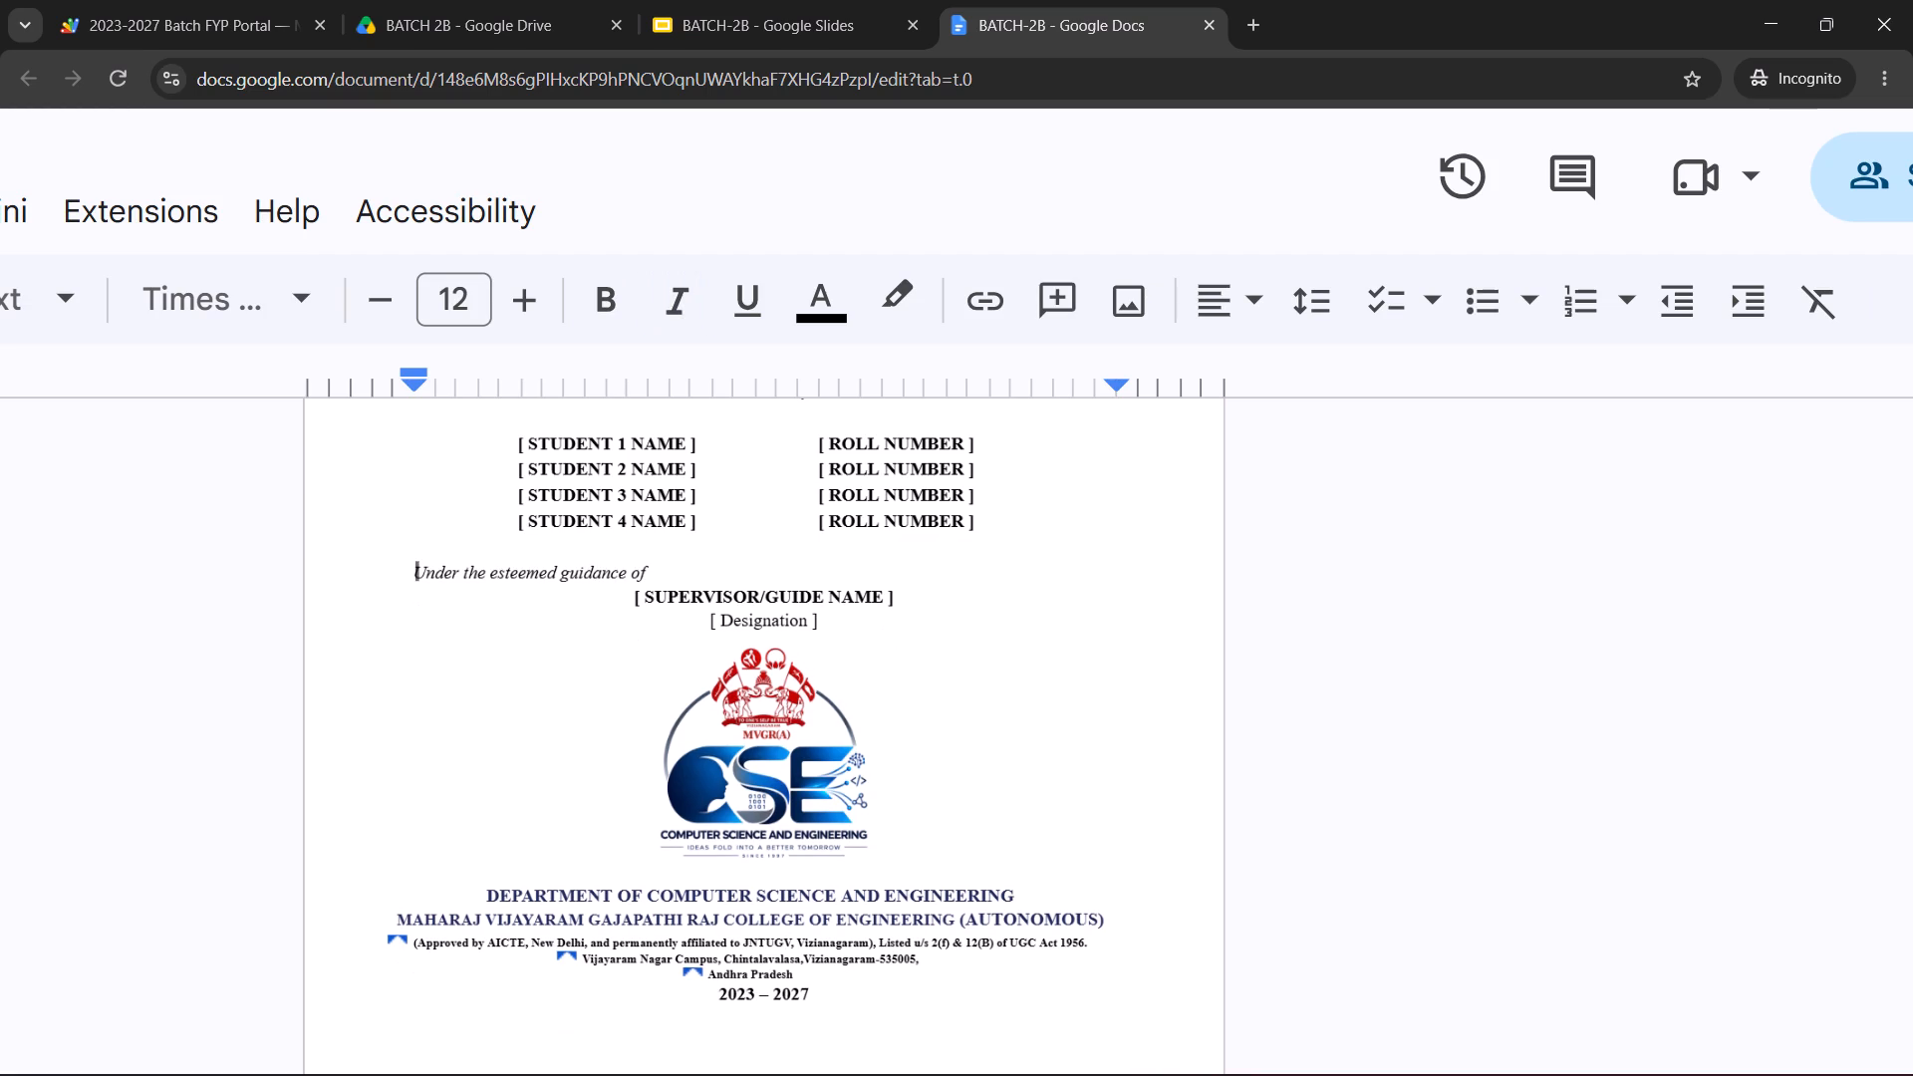
# Shift "Under the esteemed guidance of" on the cover page over the supervisor placeholder using indents and four leading spaces.
pyautogui.press('Tab')
pyautogui.press('Tab')
pyautogui.press('Tab')
pyautogui.press('Tab')
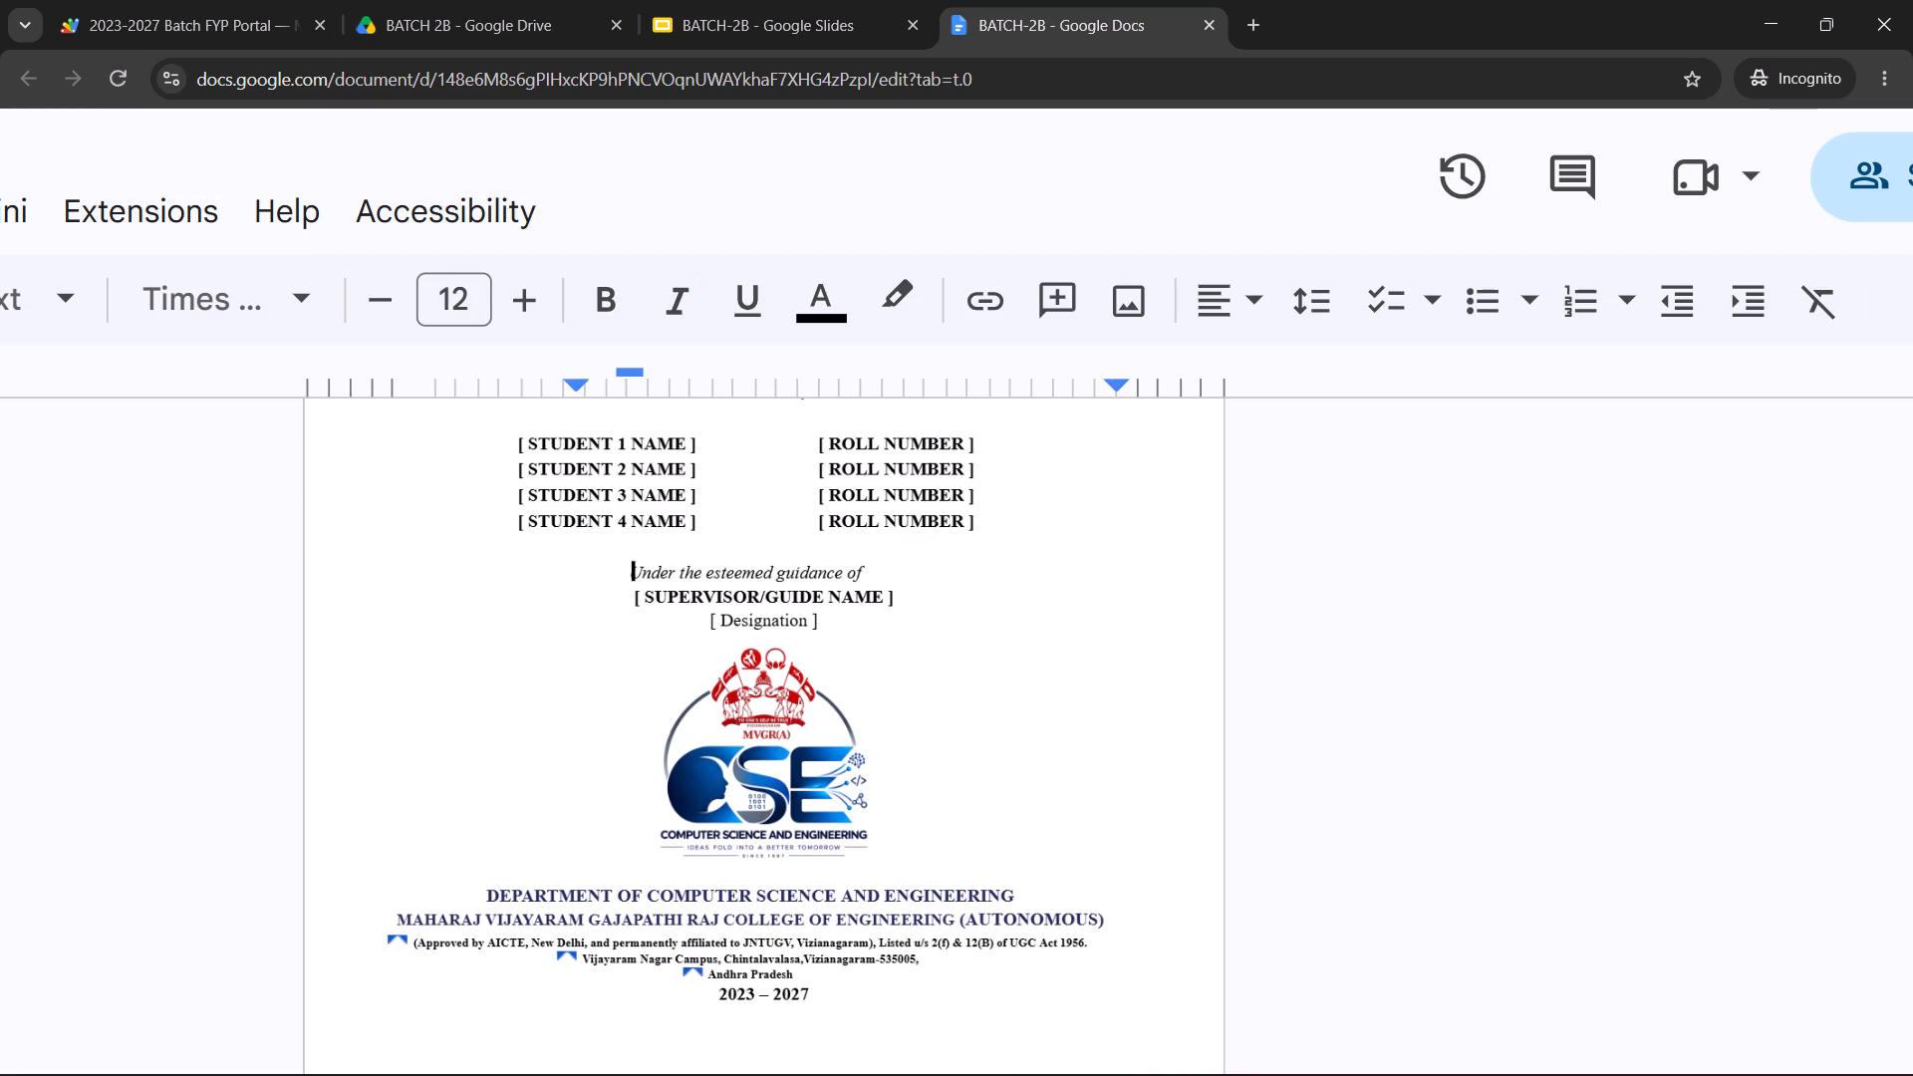
pyautogui.press('Tab')
pyautogui.press('BackSpace')
pyautogui.press('space')
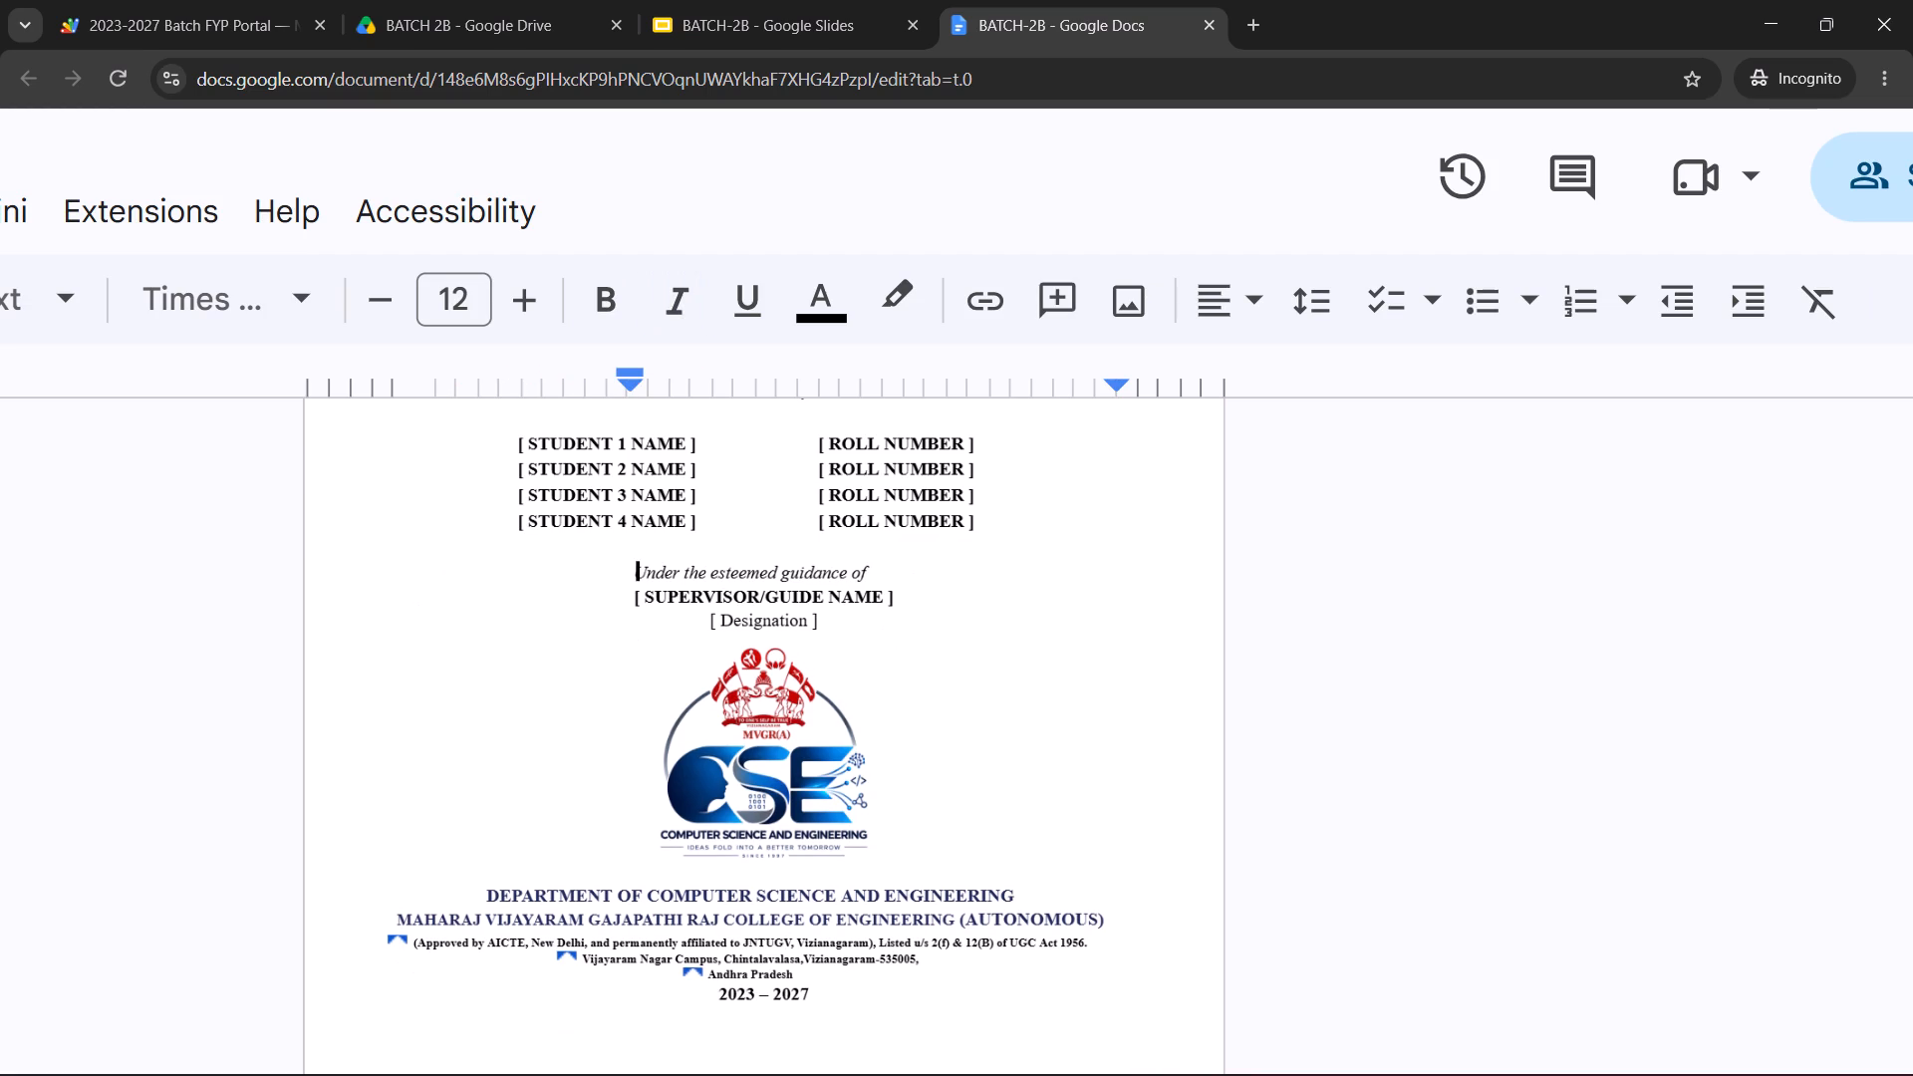
pyautogui.press('space')
pyautogui.press('space')
pyautogui.press('space')
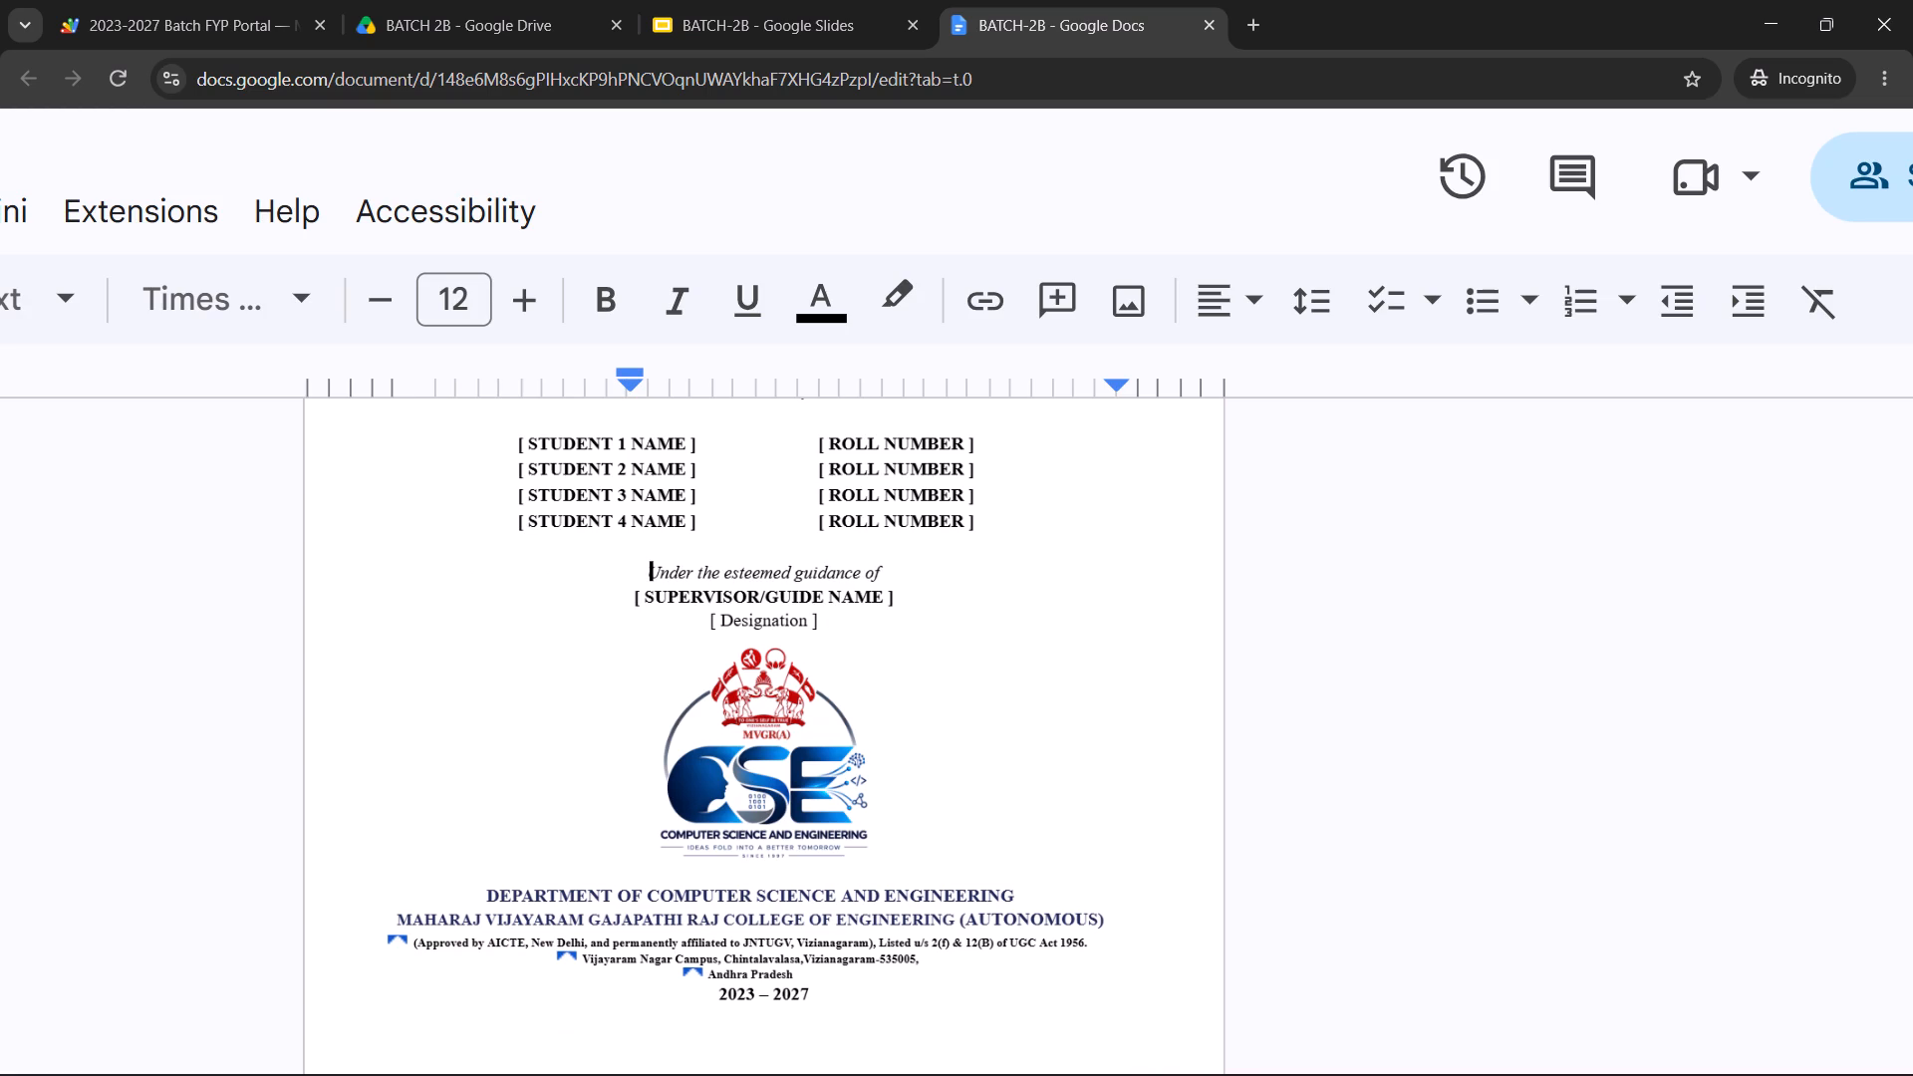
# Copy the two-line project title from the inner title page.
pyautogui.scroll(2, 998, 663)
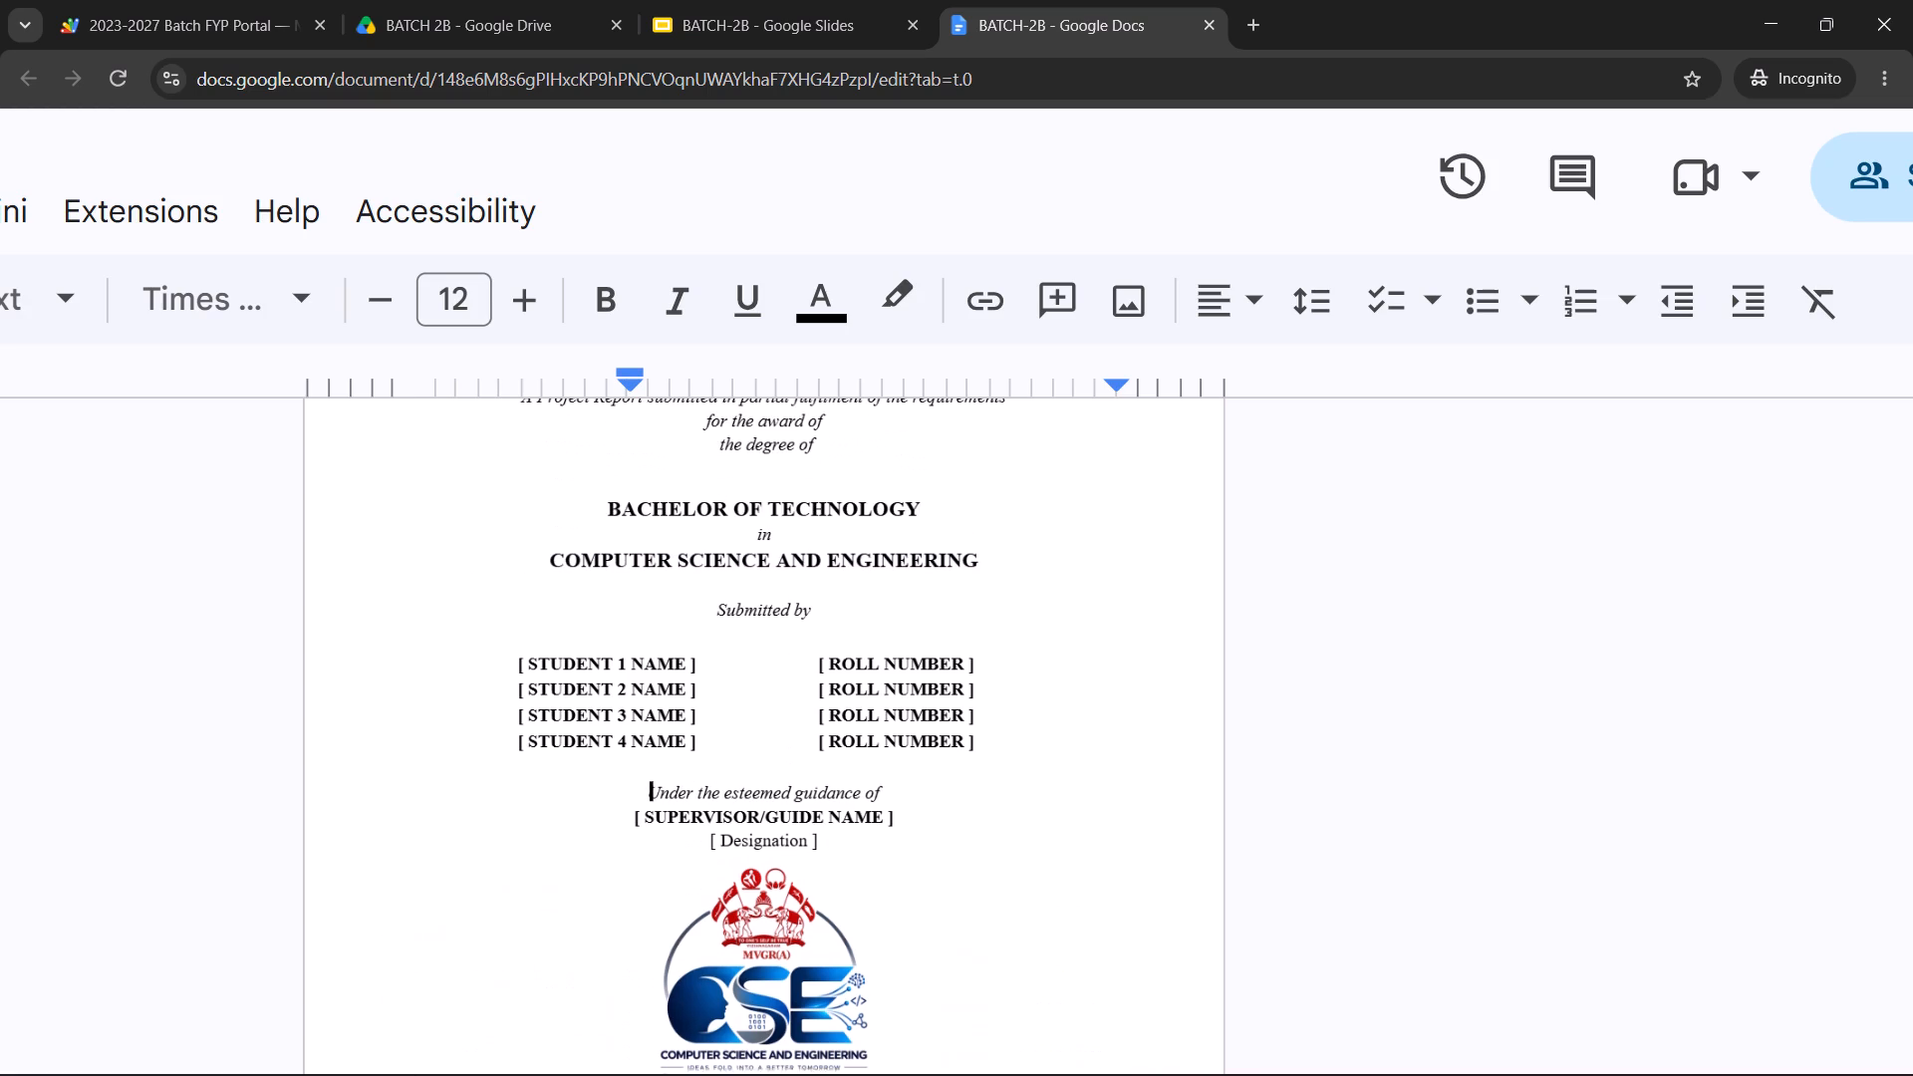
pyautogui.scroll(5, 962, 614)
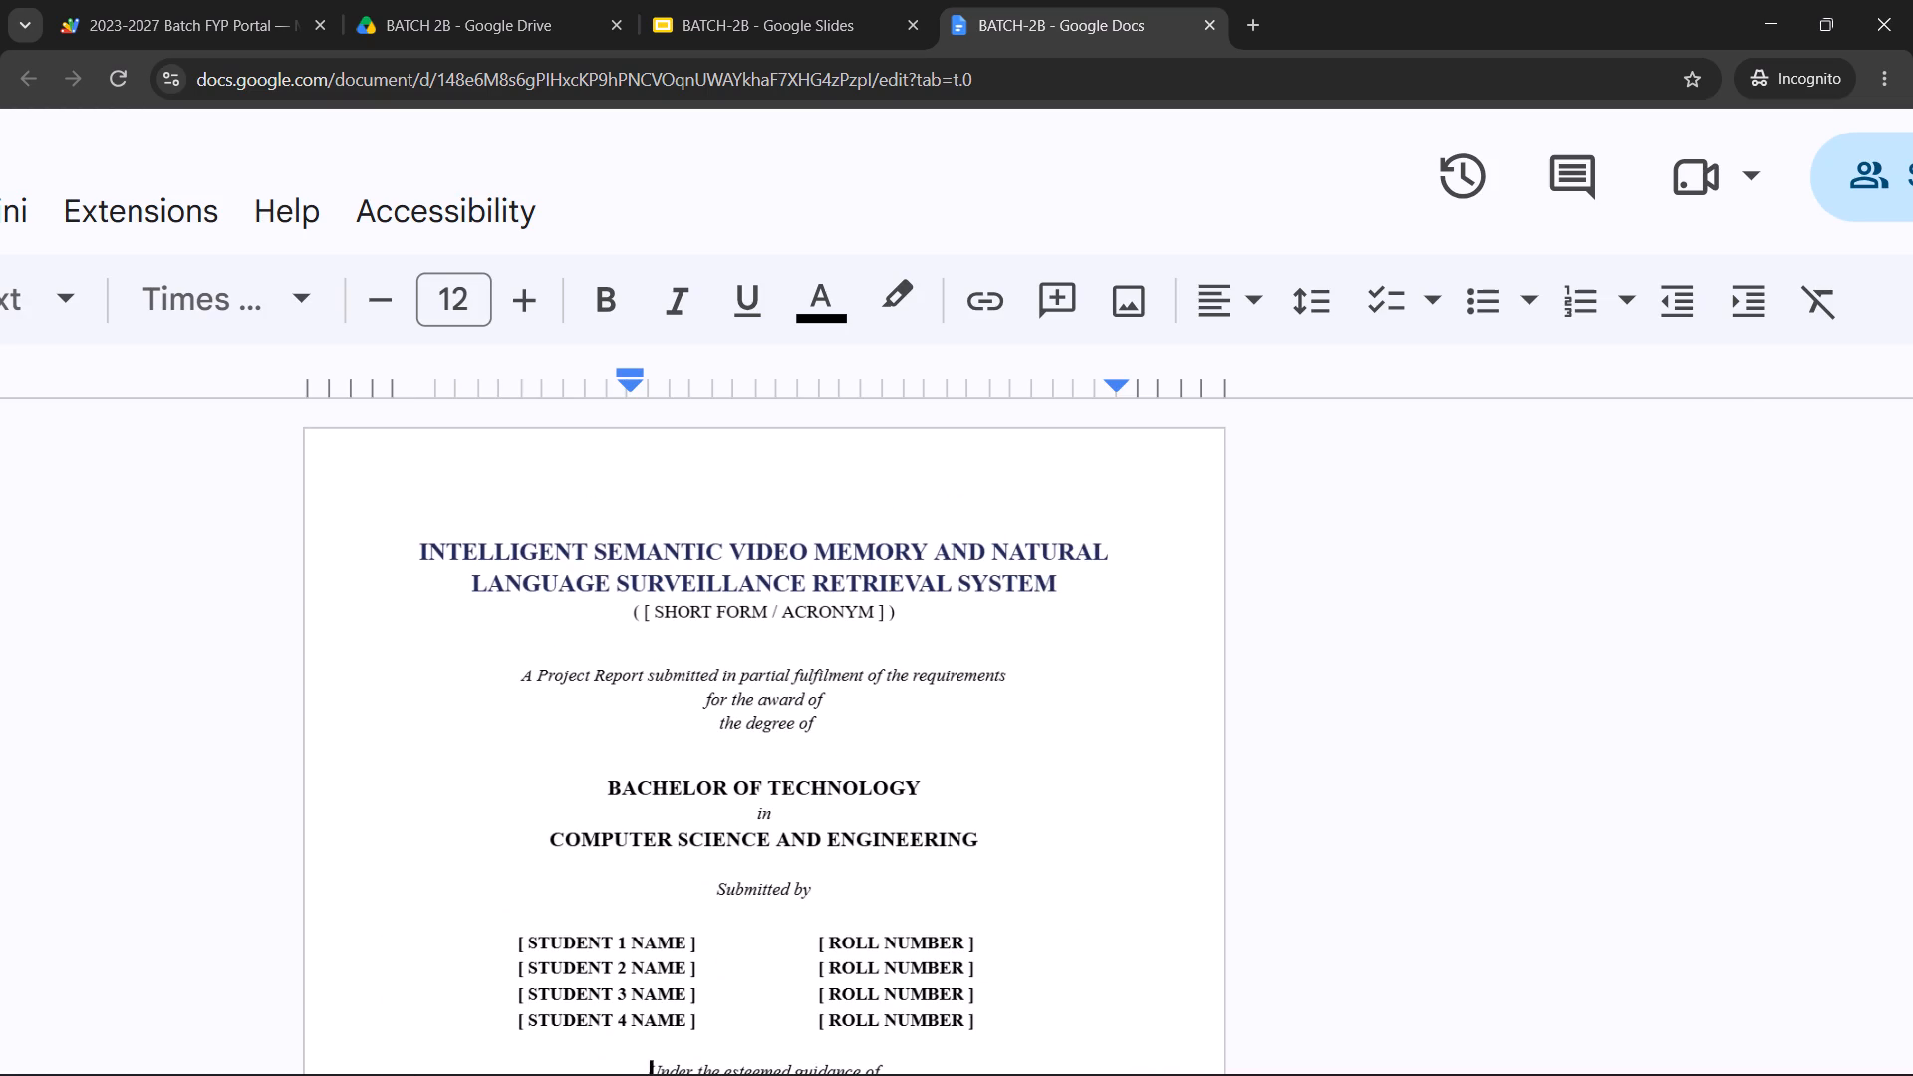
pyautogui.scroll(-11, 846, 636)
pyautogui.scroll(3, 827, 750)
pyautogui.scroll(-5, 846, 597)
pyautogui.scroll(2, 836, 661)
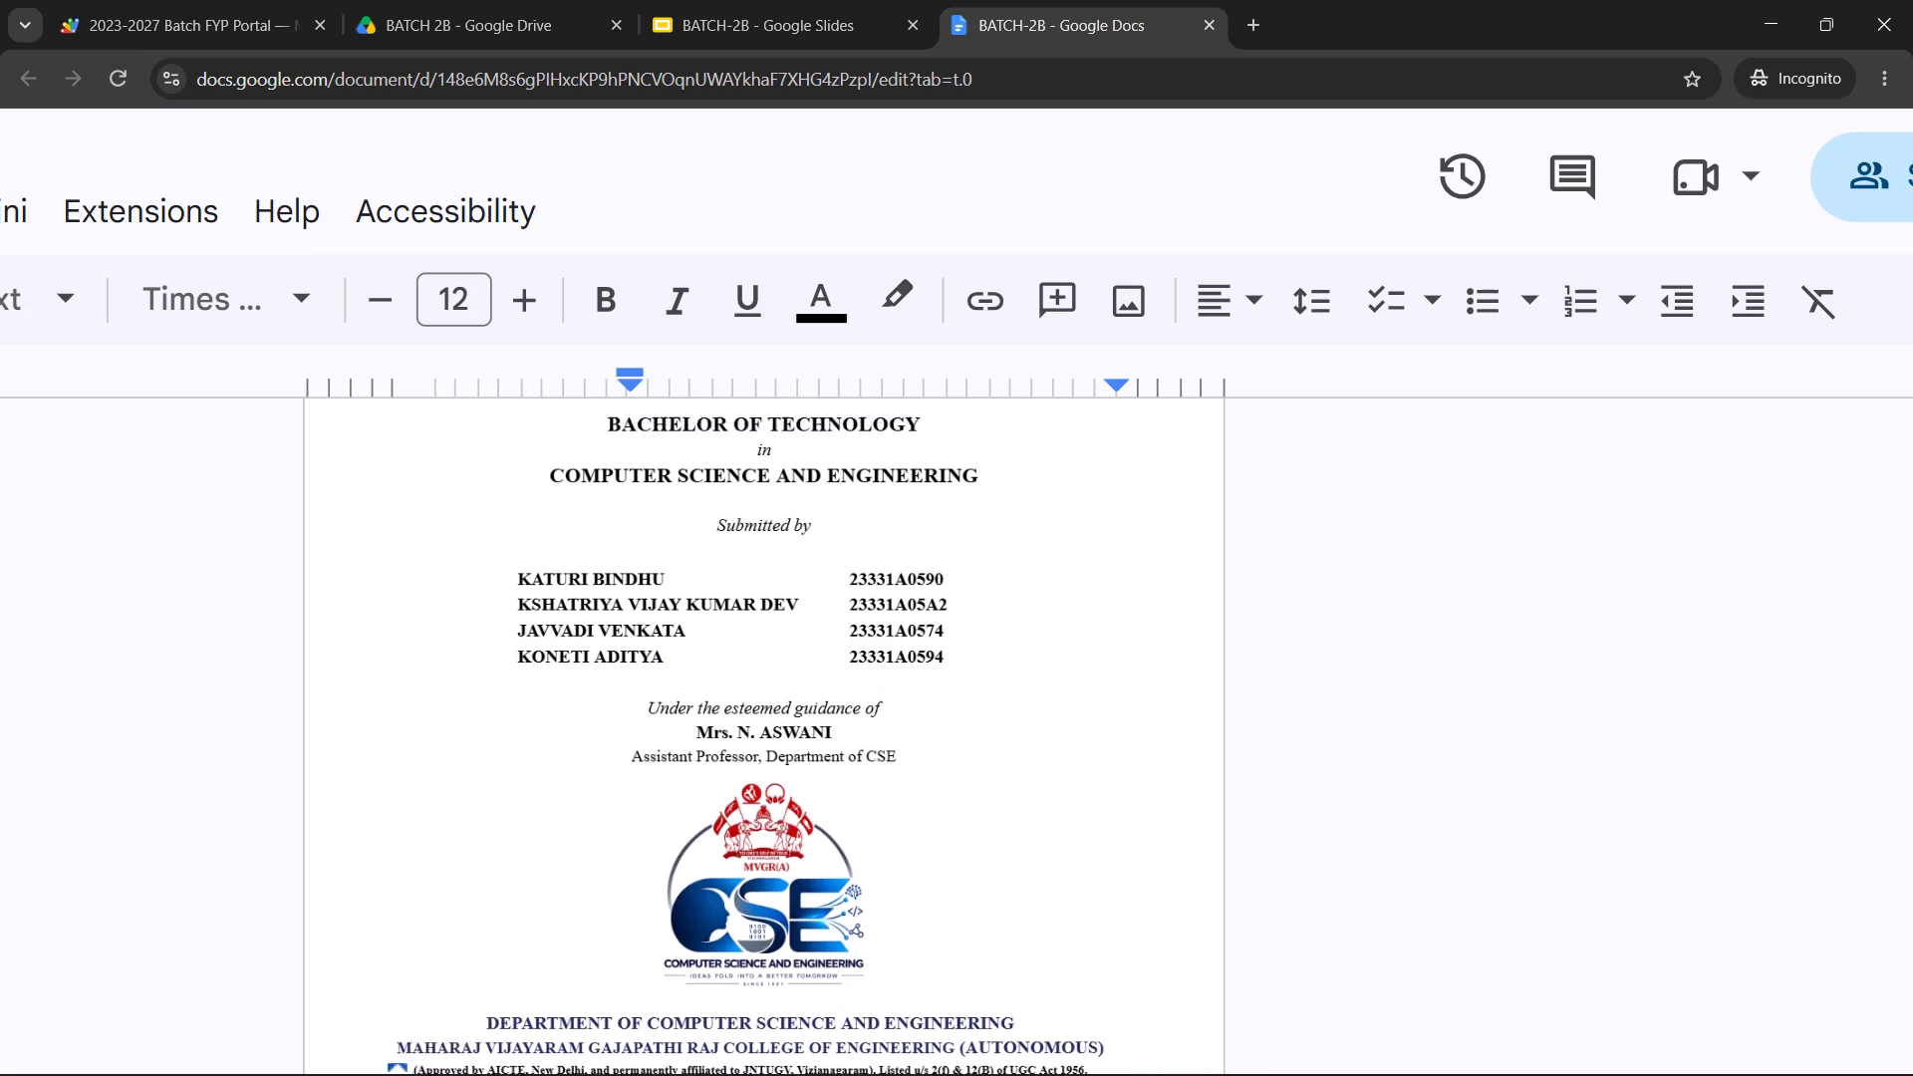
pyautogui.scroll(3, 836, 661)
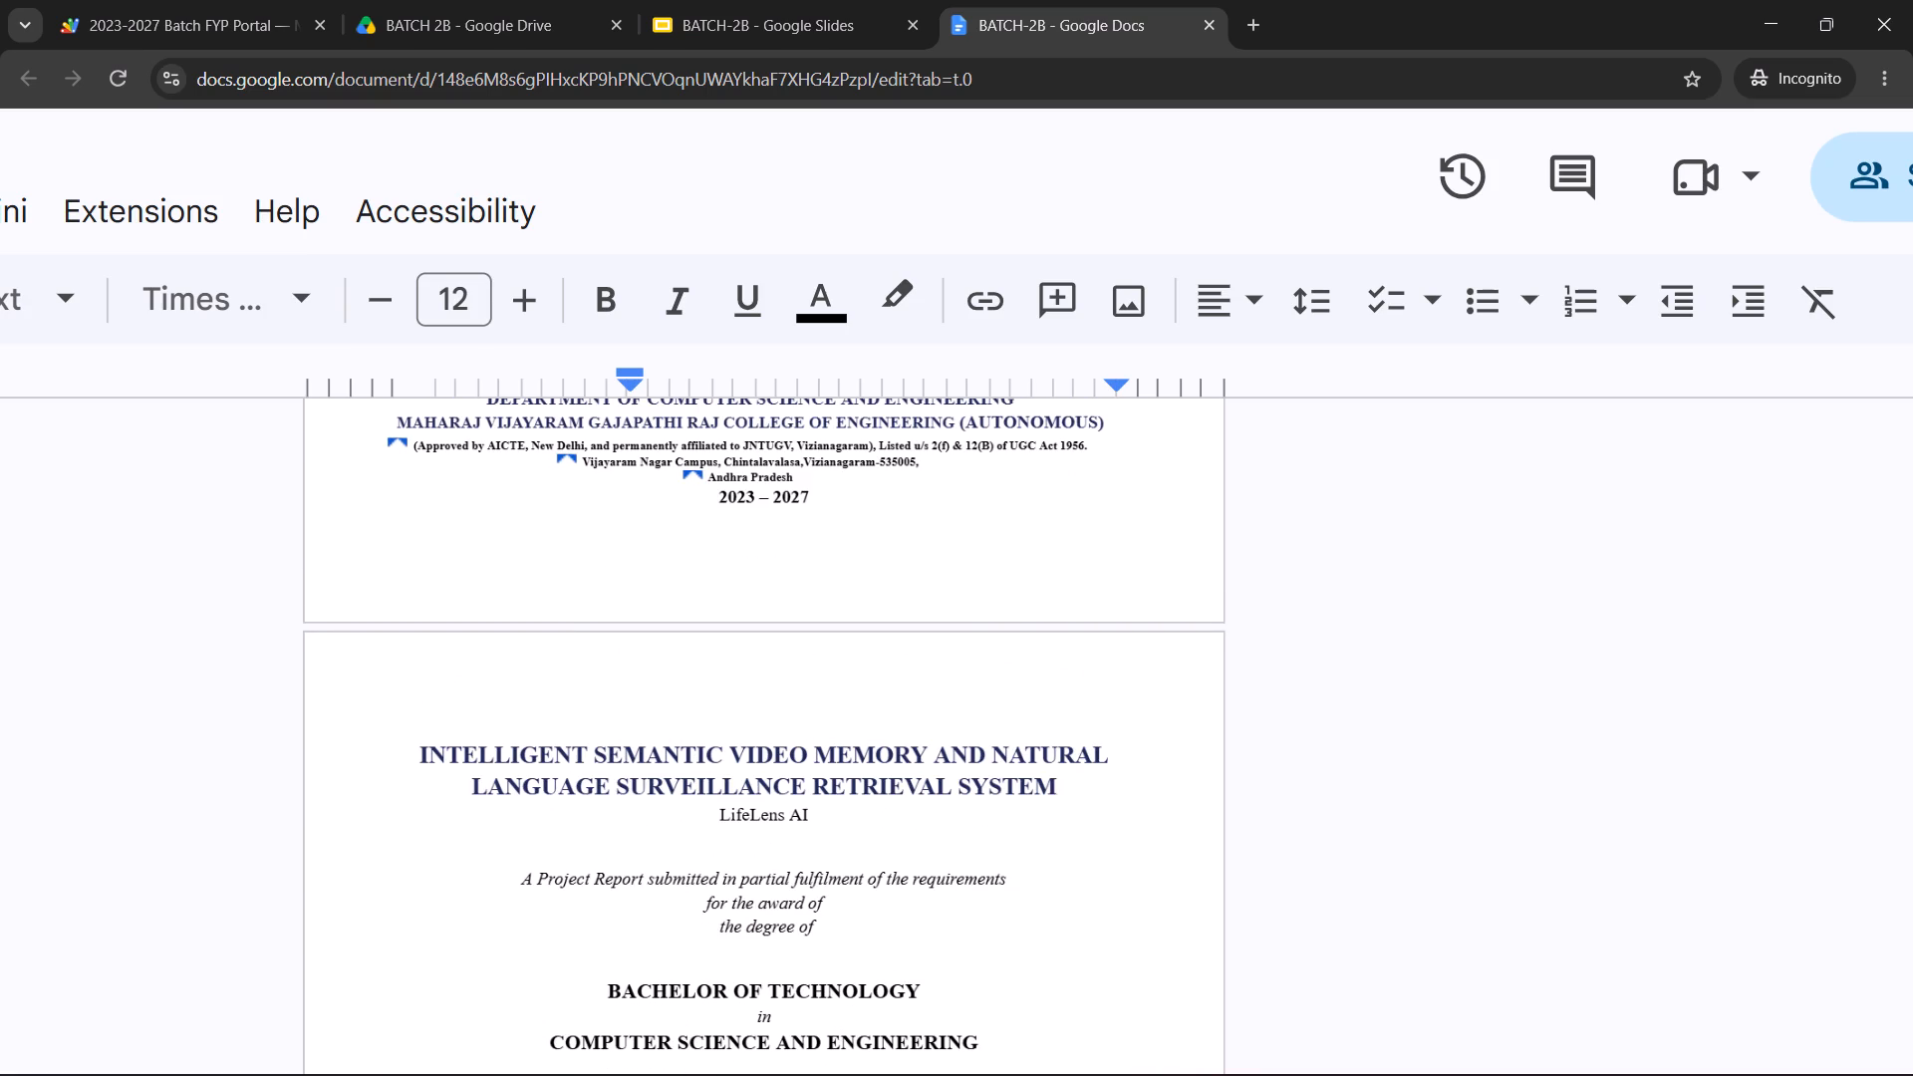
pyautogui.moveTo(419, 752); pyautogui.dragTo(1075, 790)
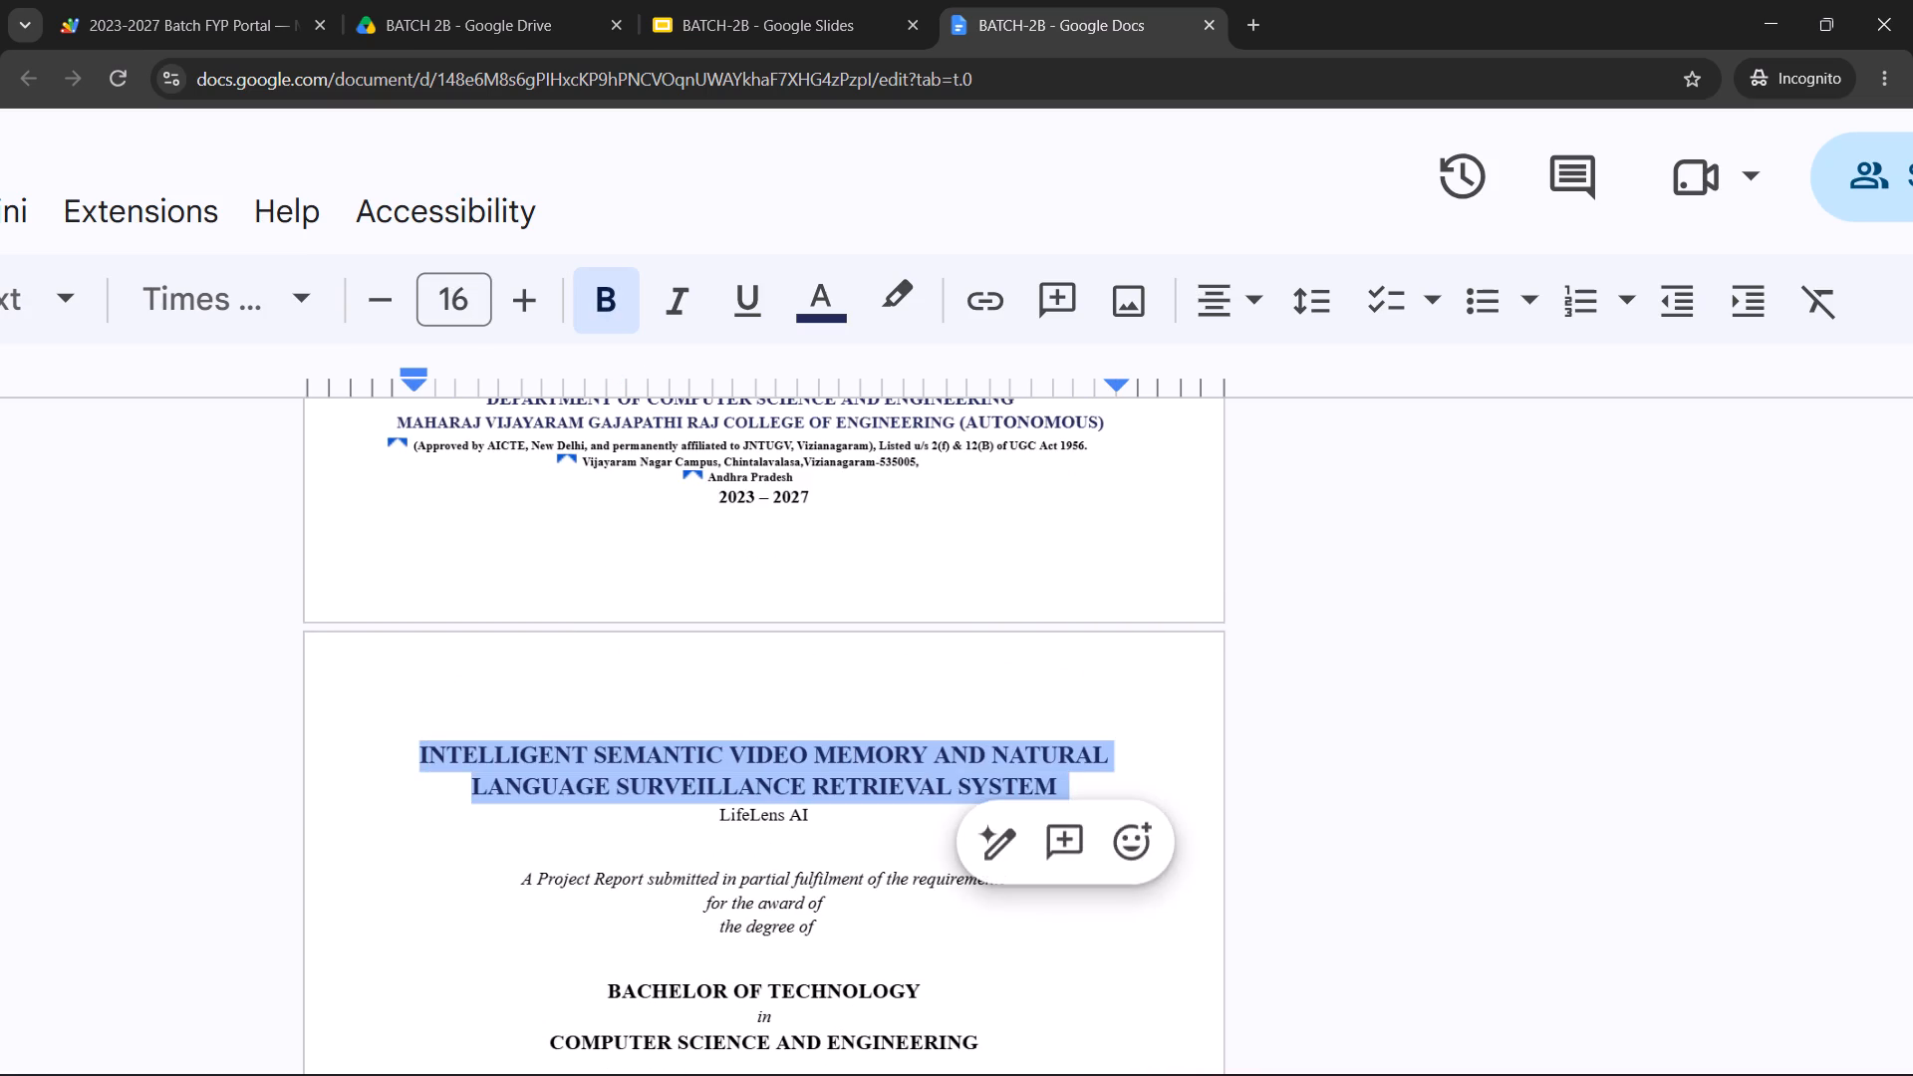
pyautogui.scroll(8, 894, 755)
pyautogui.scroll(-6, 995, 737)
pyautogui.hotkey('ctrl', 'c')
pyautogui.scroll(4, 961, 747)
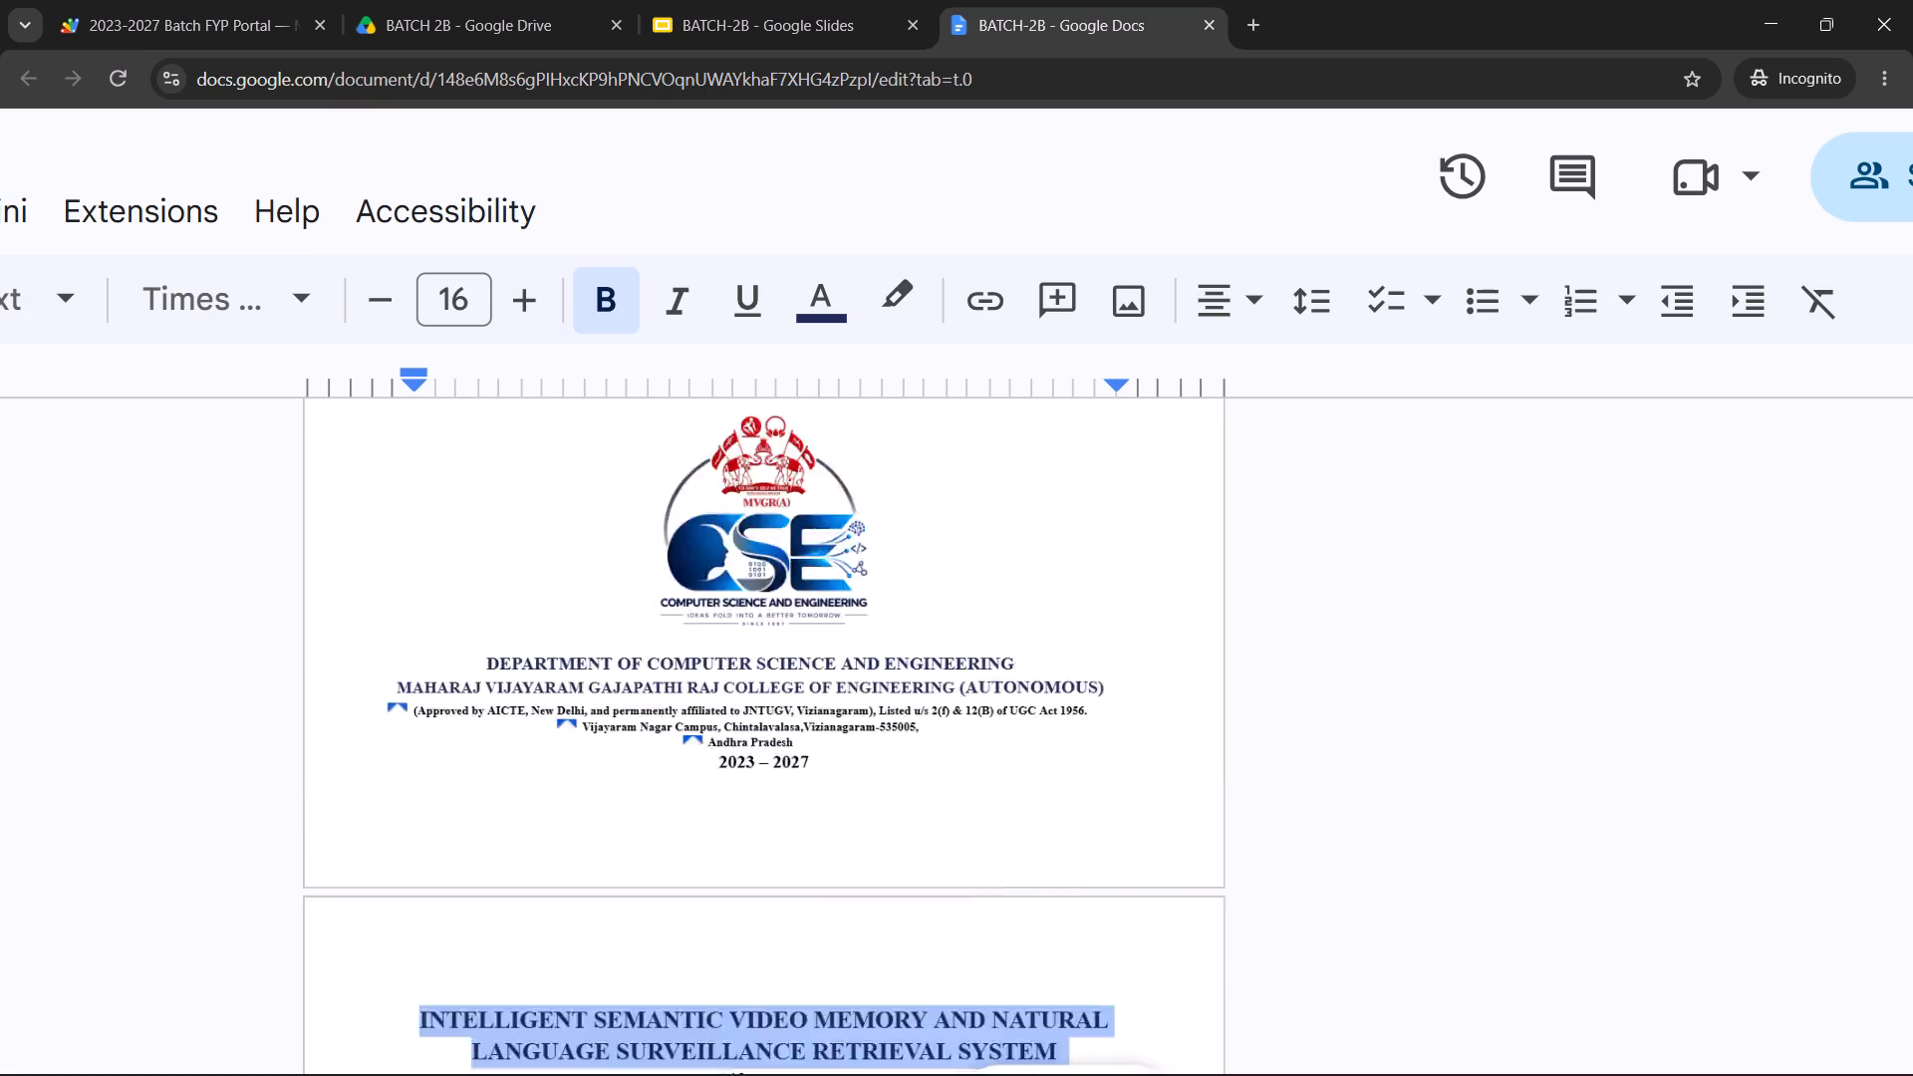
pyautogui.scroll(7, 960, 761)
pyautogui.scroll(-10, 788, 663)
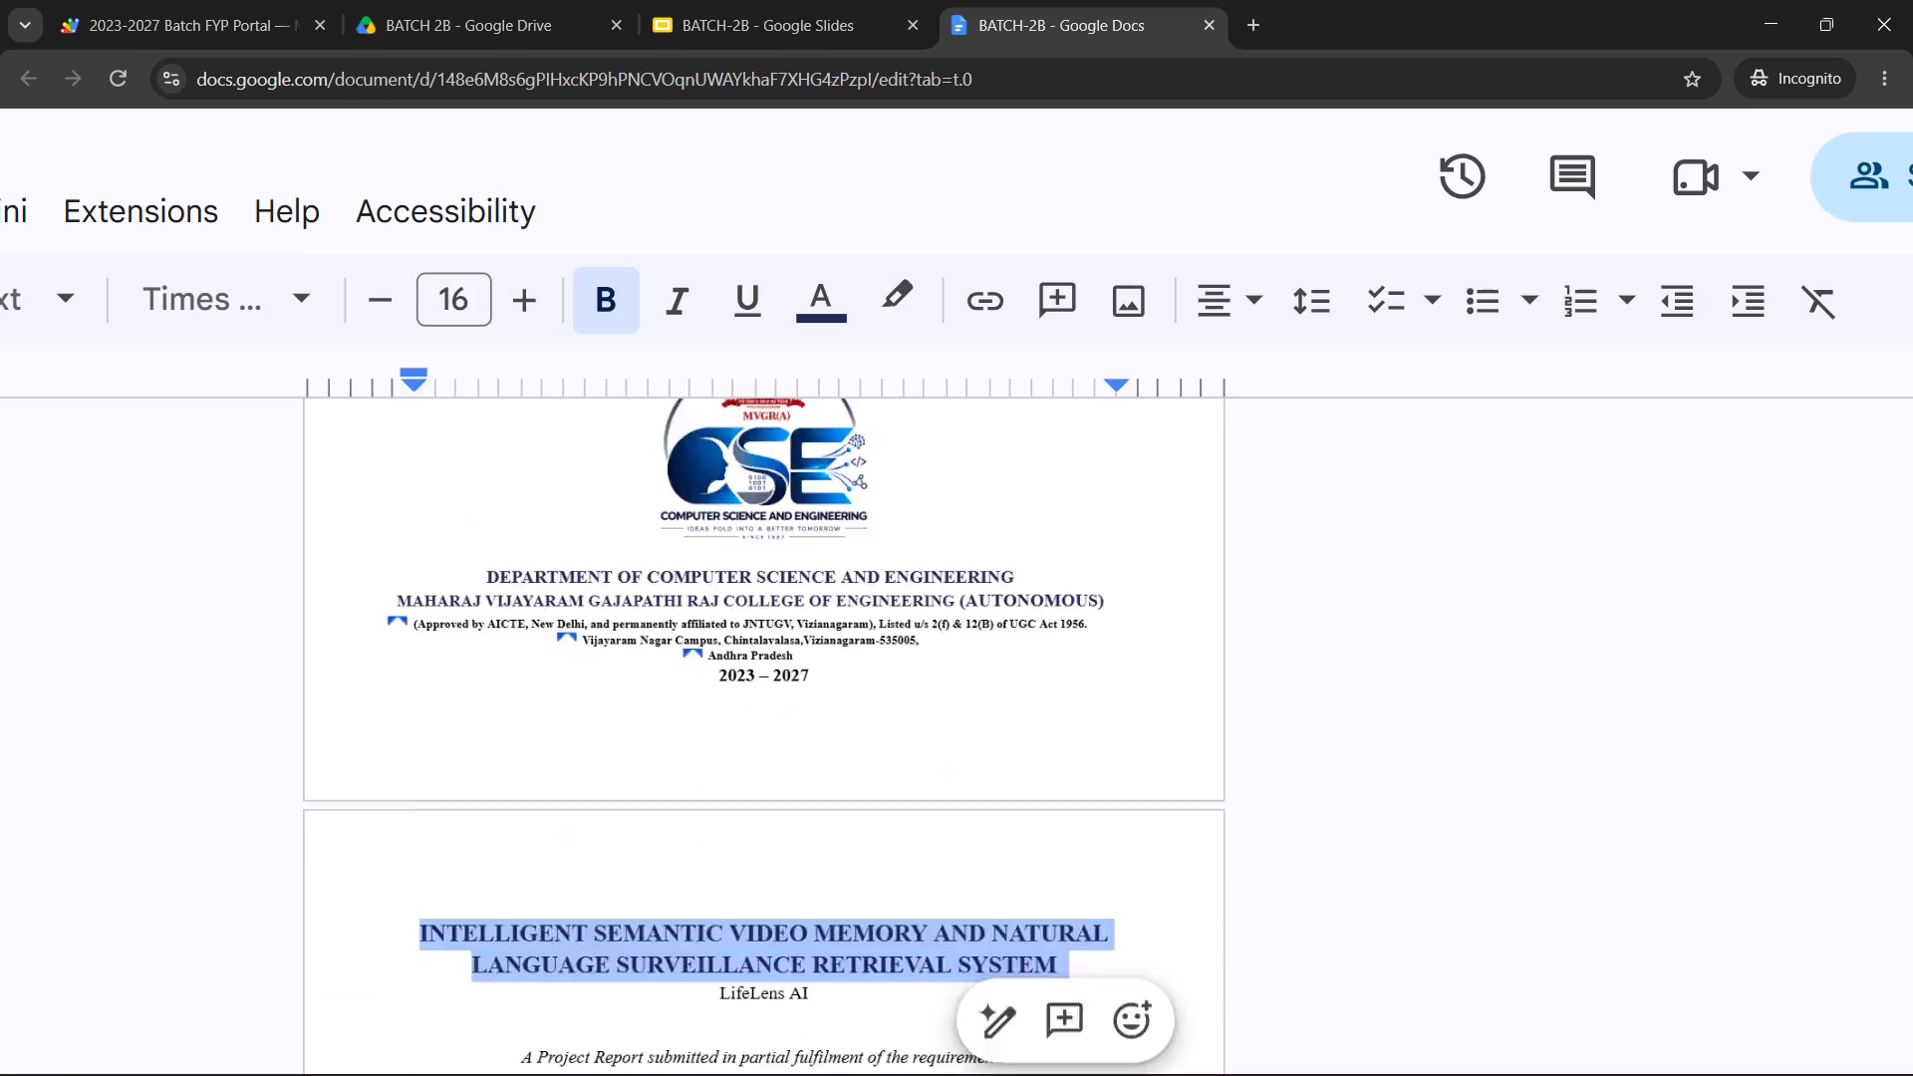
# Replace "( [ SHORT FORM / ACRONYM ] )" on the cover page with "LifeLens AI" copied from the inner title page.
pyautogui.moveTo(823, 566); pyautogui.dragTo(705, 566)
pyautogui.hotkey('ctrl', 'c')
pyautogui.scroll(13, 713, 653)
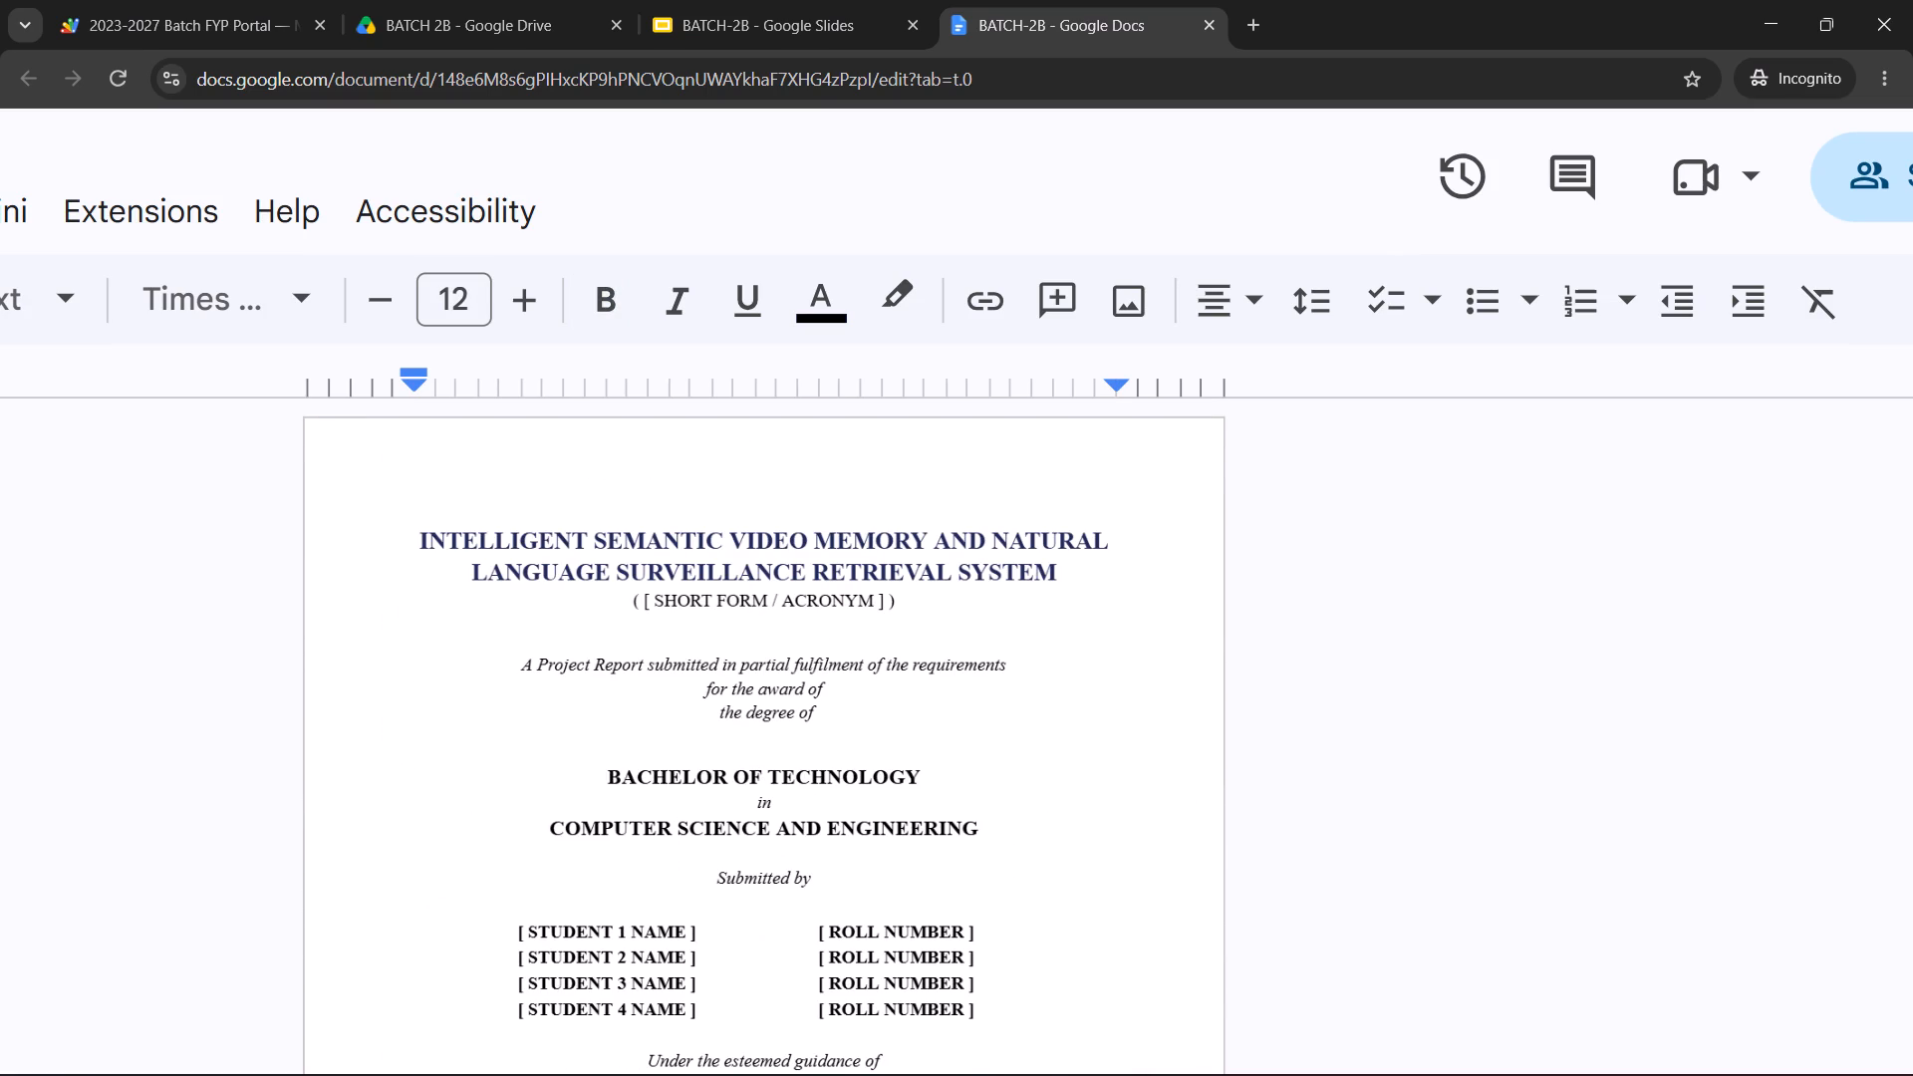
pyautogui.moveTo(898, 615); pyautogui.dragTo(636, 618)
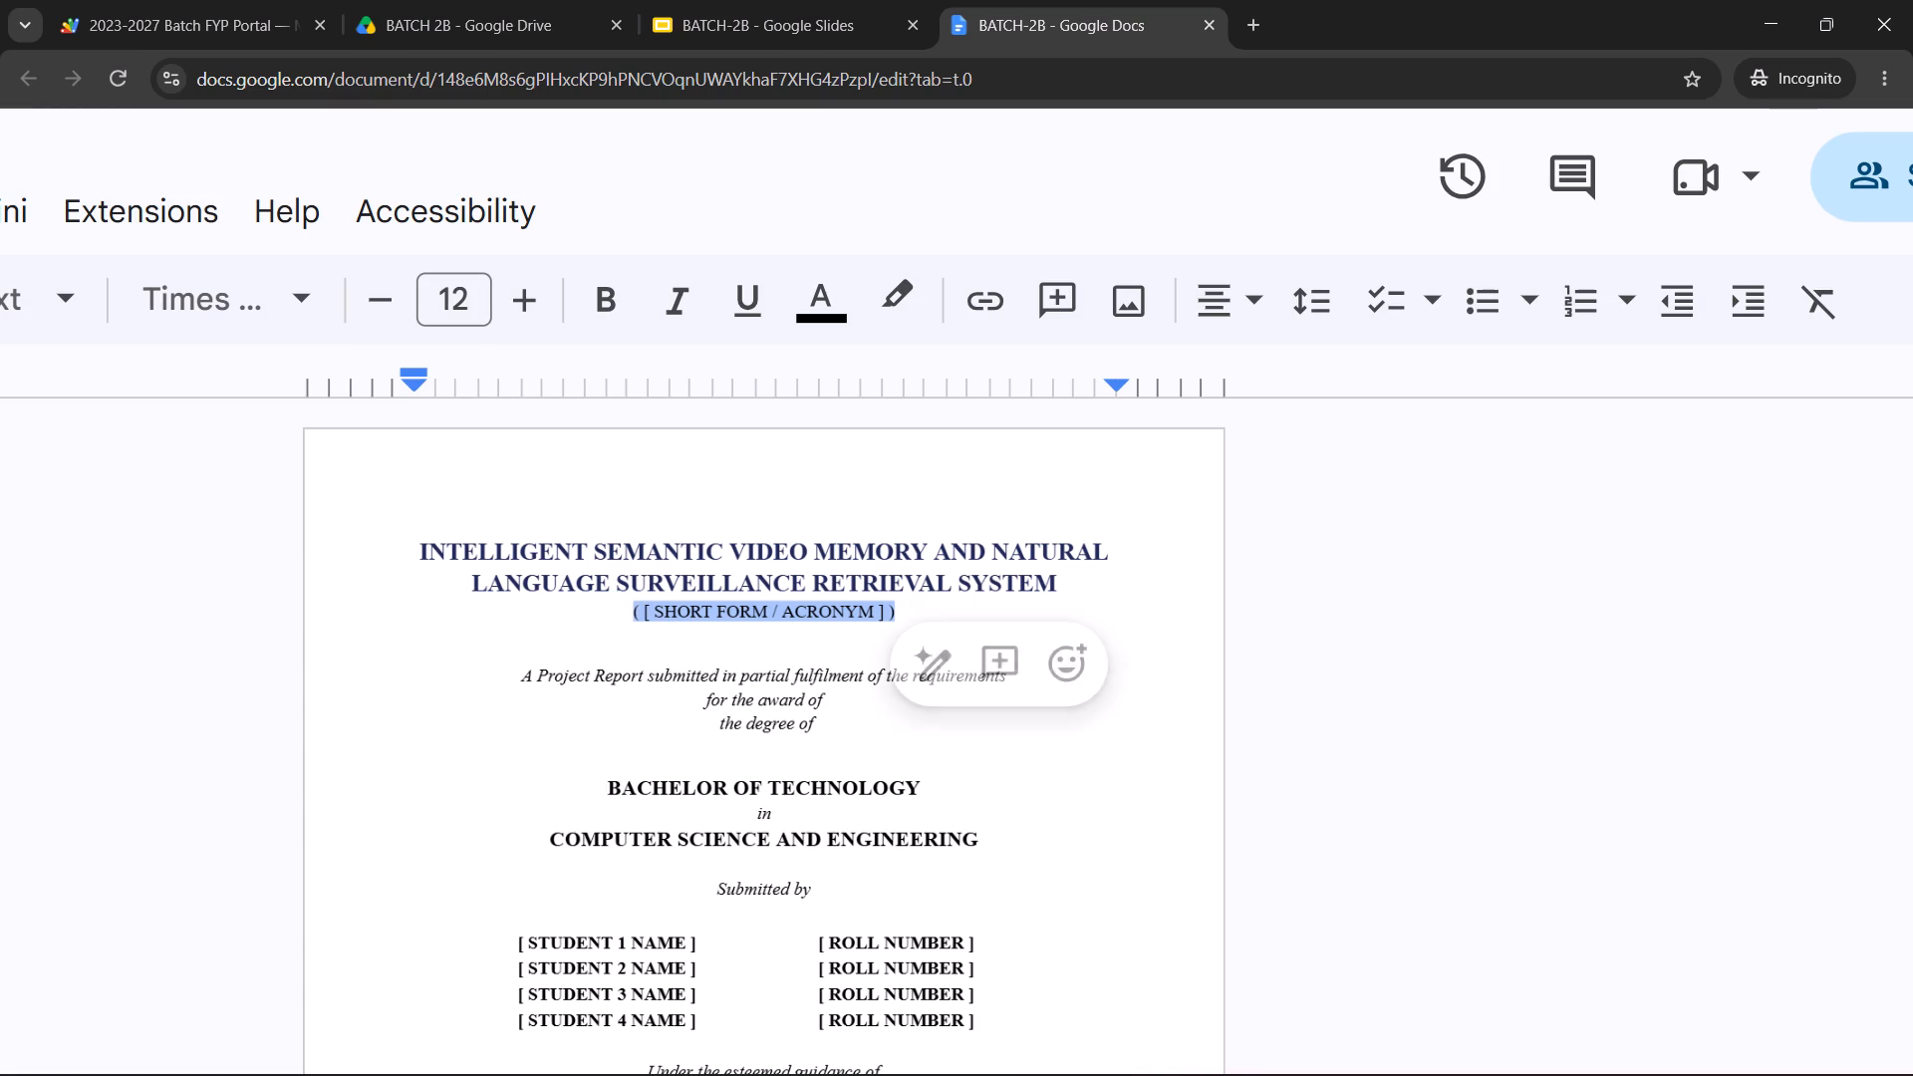
pyautogui.hotkey('ctrl', 'v')
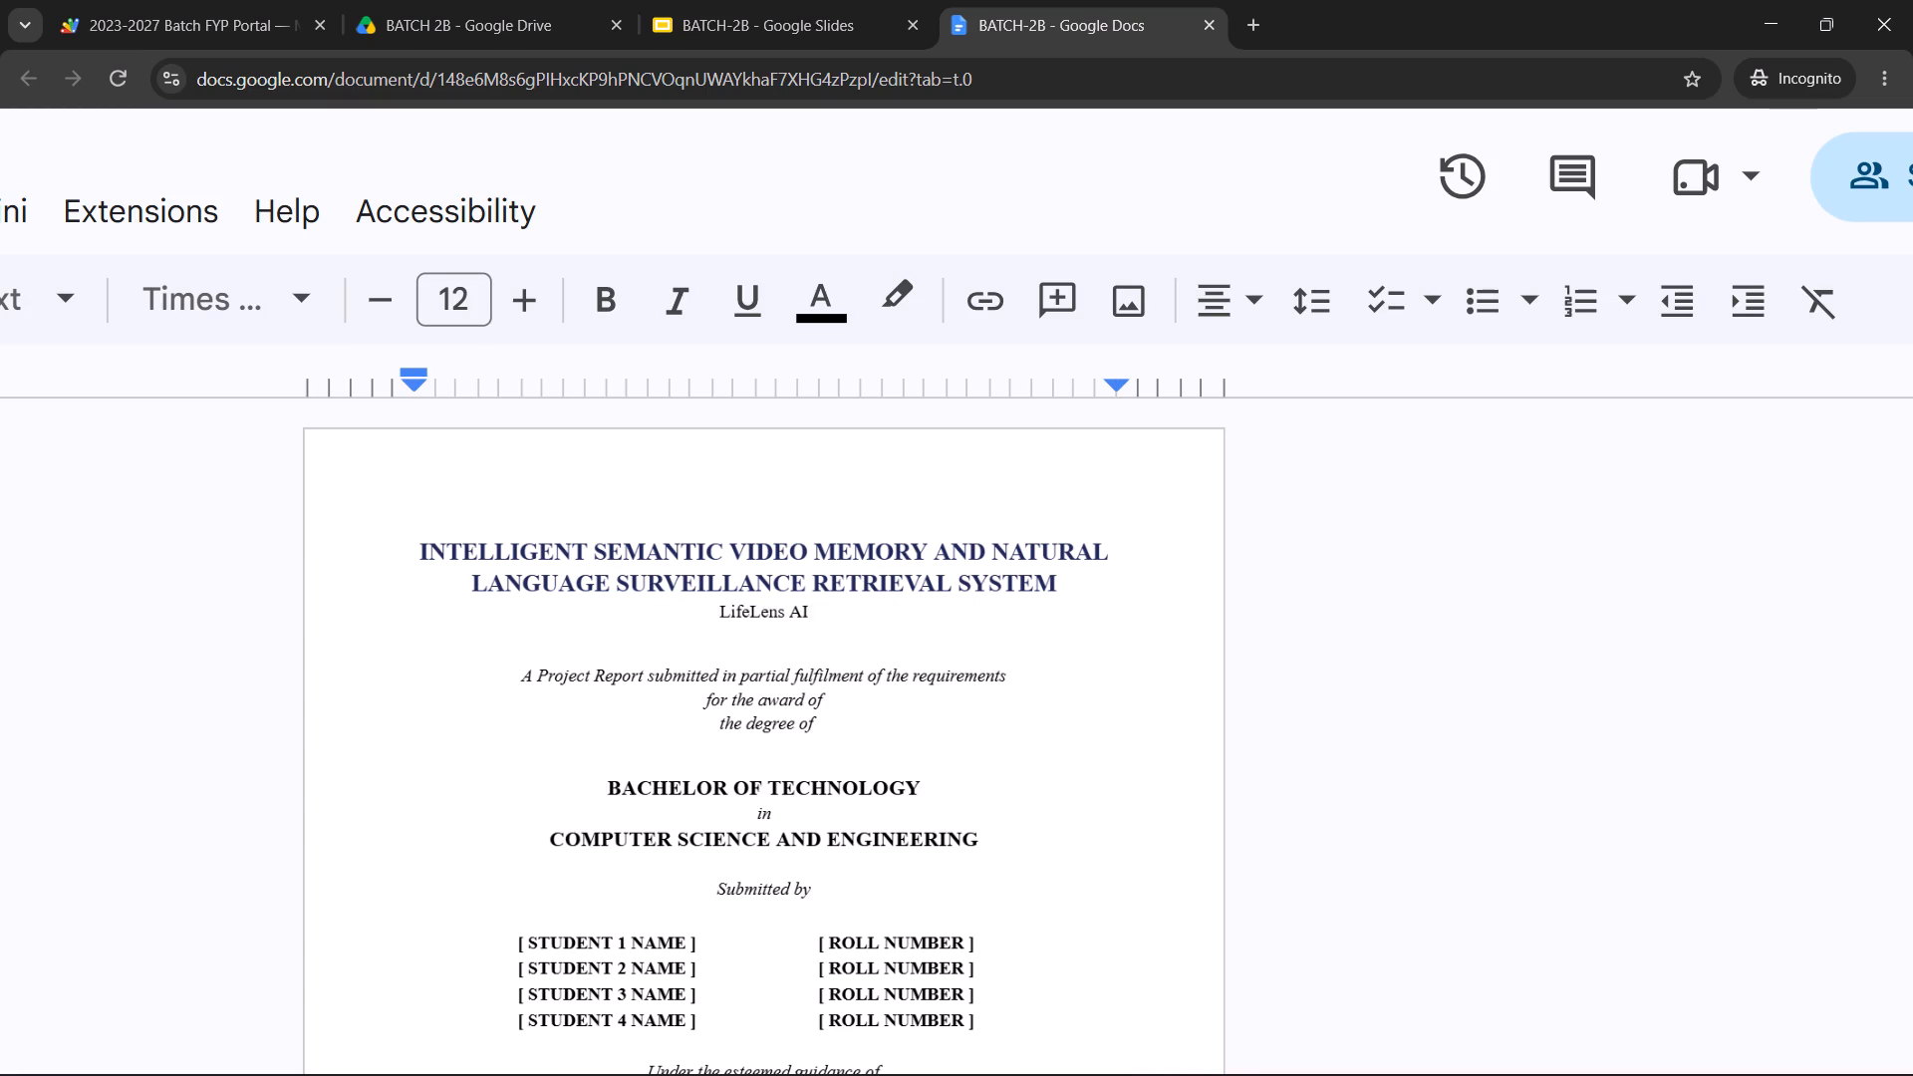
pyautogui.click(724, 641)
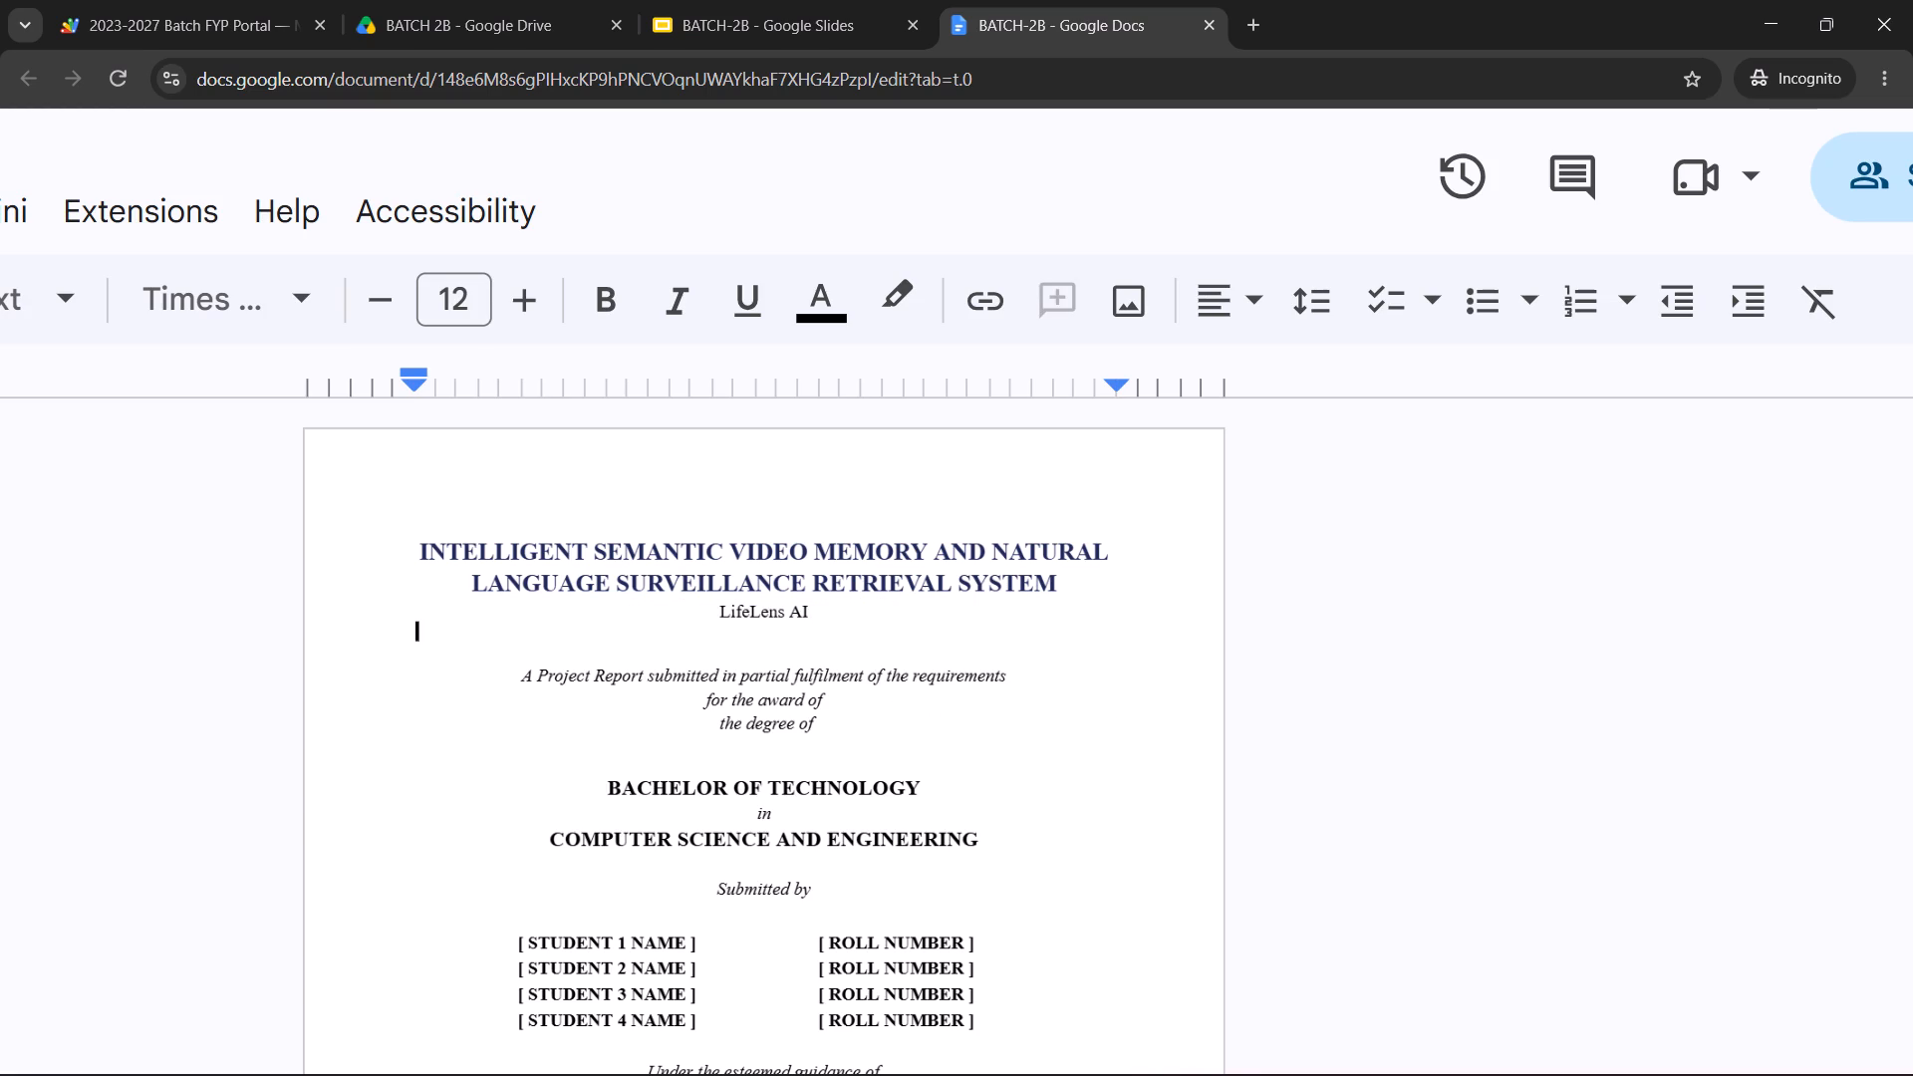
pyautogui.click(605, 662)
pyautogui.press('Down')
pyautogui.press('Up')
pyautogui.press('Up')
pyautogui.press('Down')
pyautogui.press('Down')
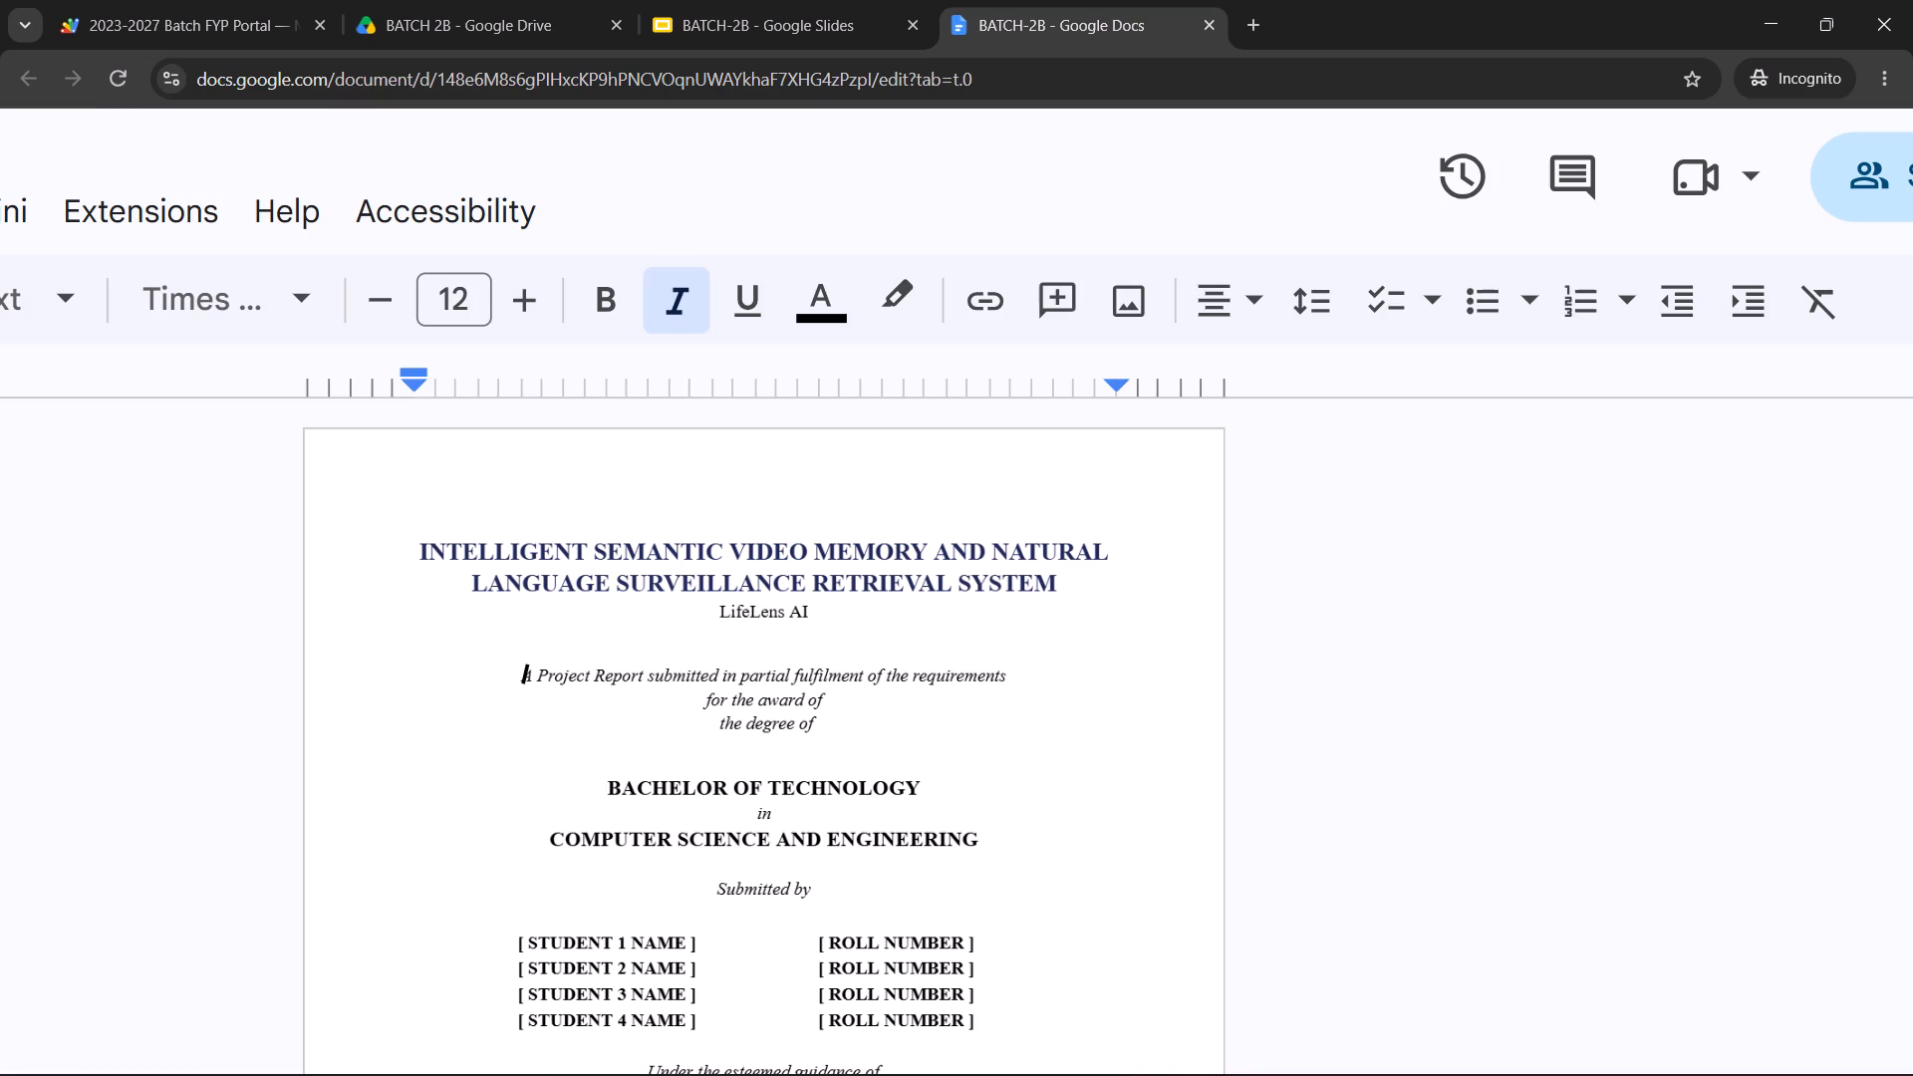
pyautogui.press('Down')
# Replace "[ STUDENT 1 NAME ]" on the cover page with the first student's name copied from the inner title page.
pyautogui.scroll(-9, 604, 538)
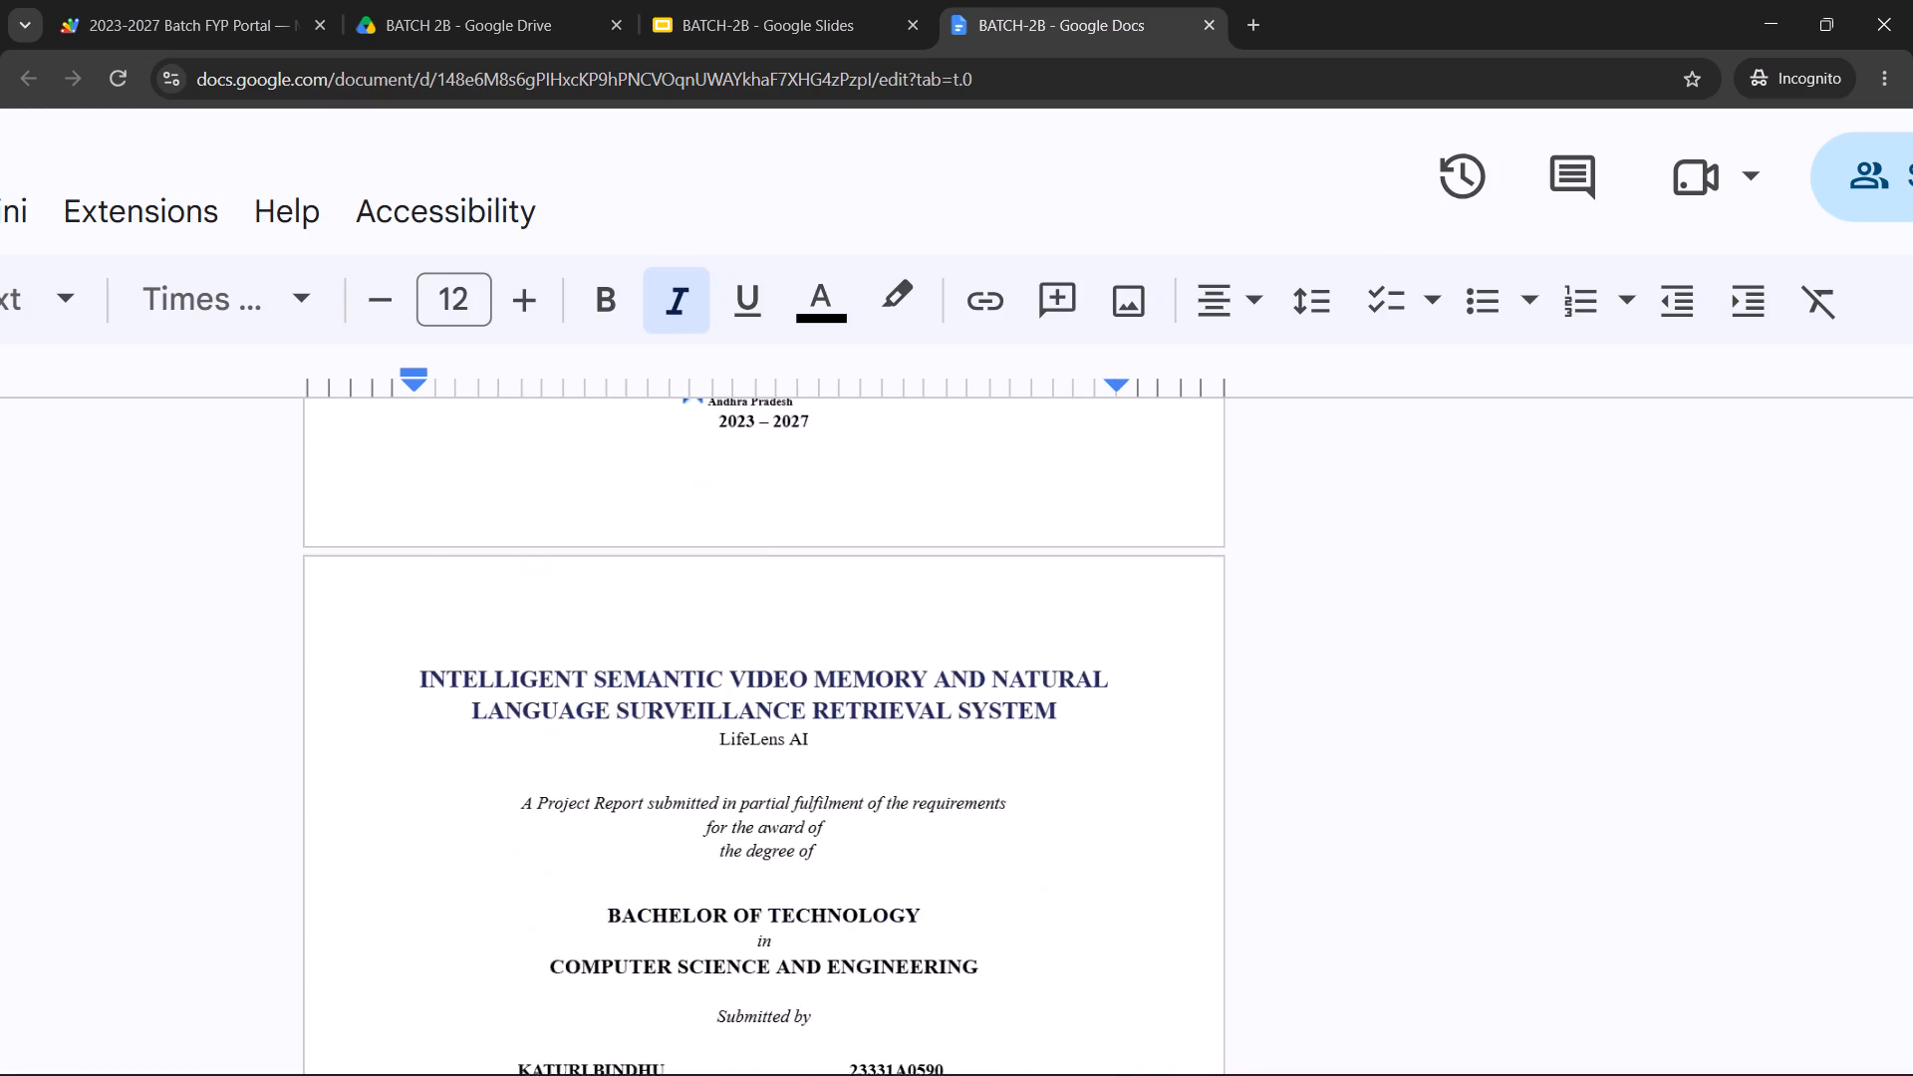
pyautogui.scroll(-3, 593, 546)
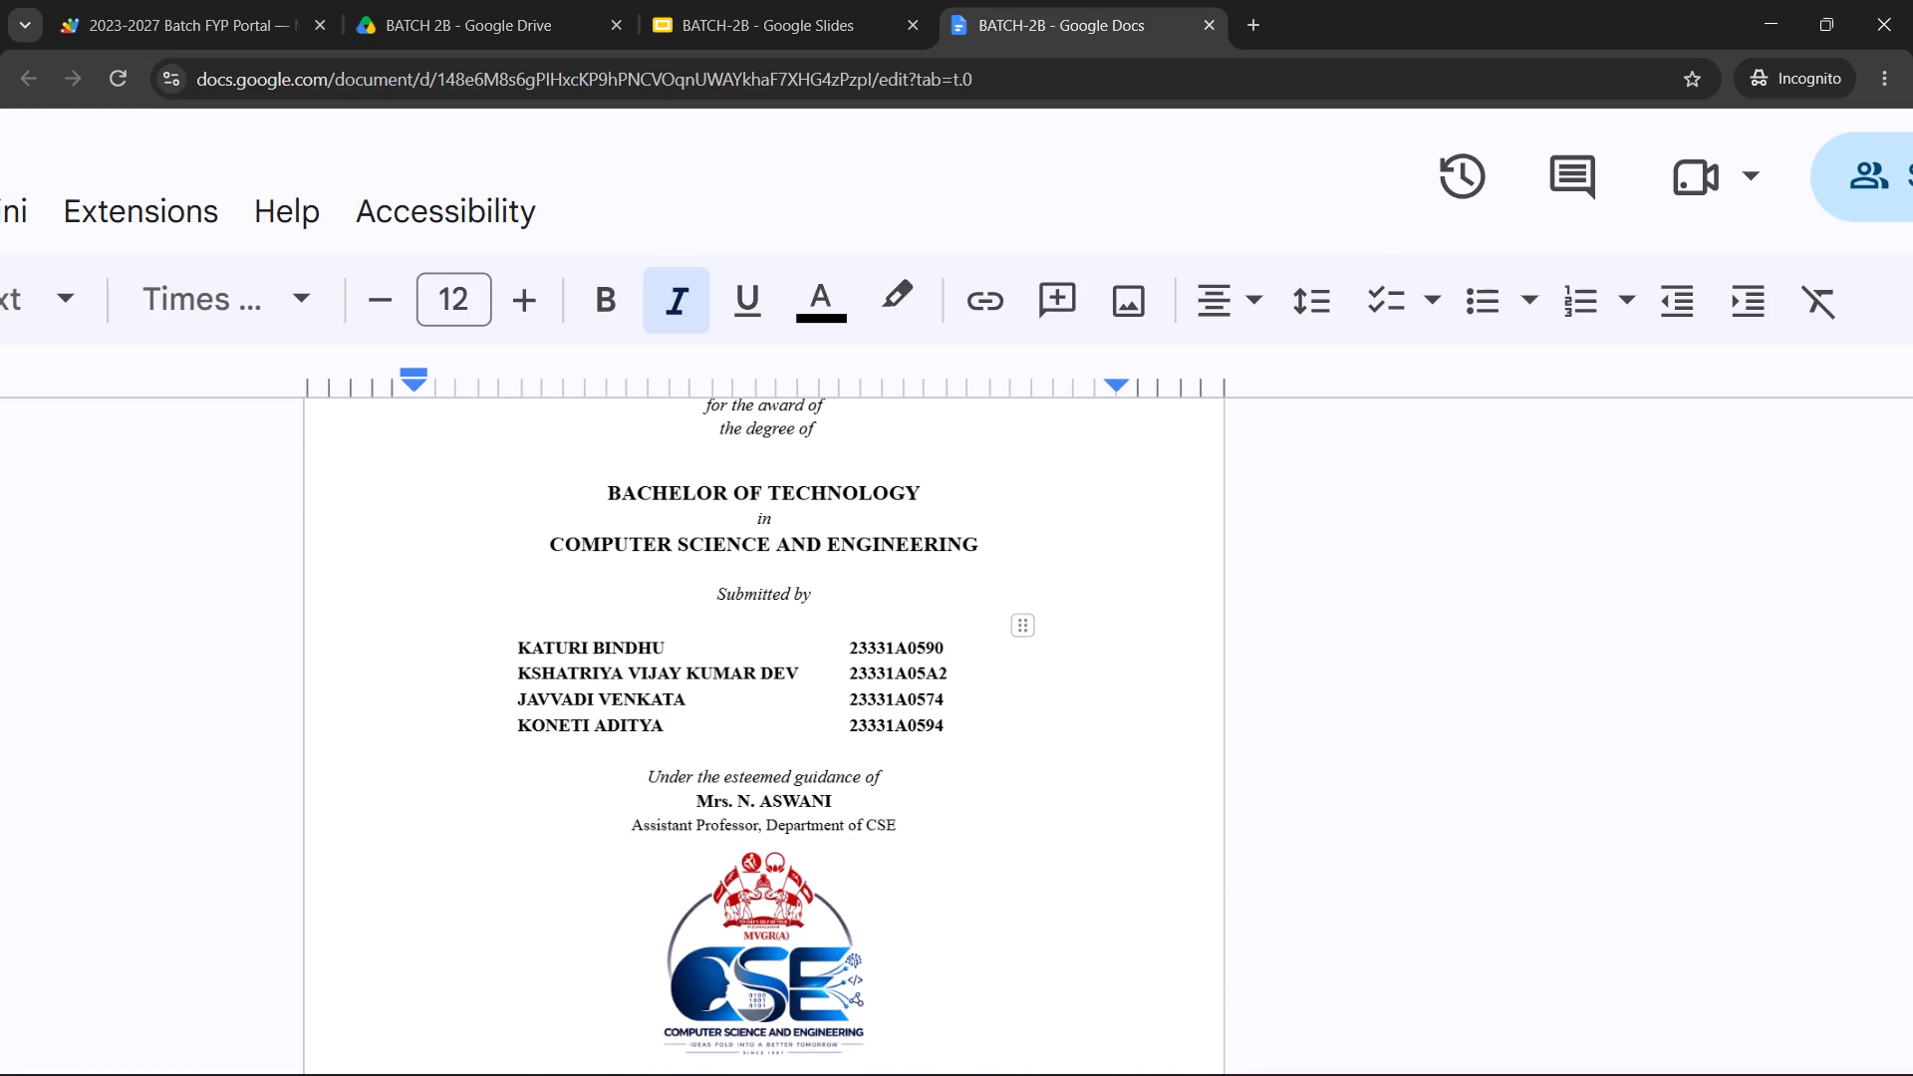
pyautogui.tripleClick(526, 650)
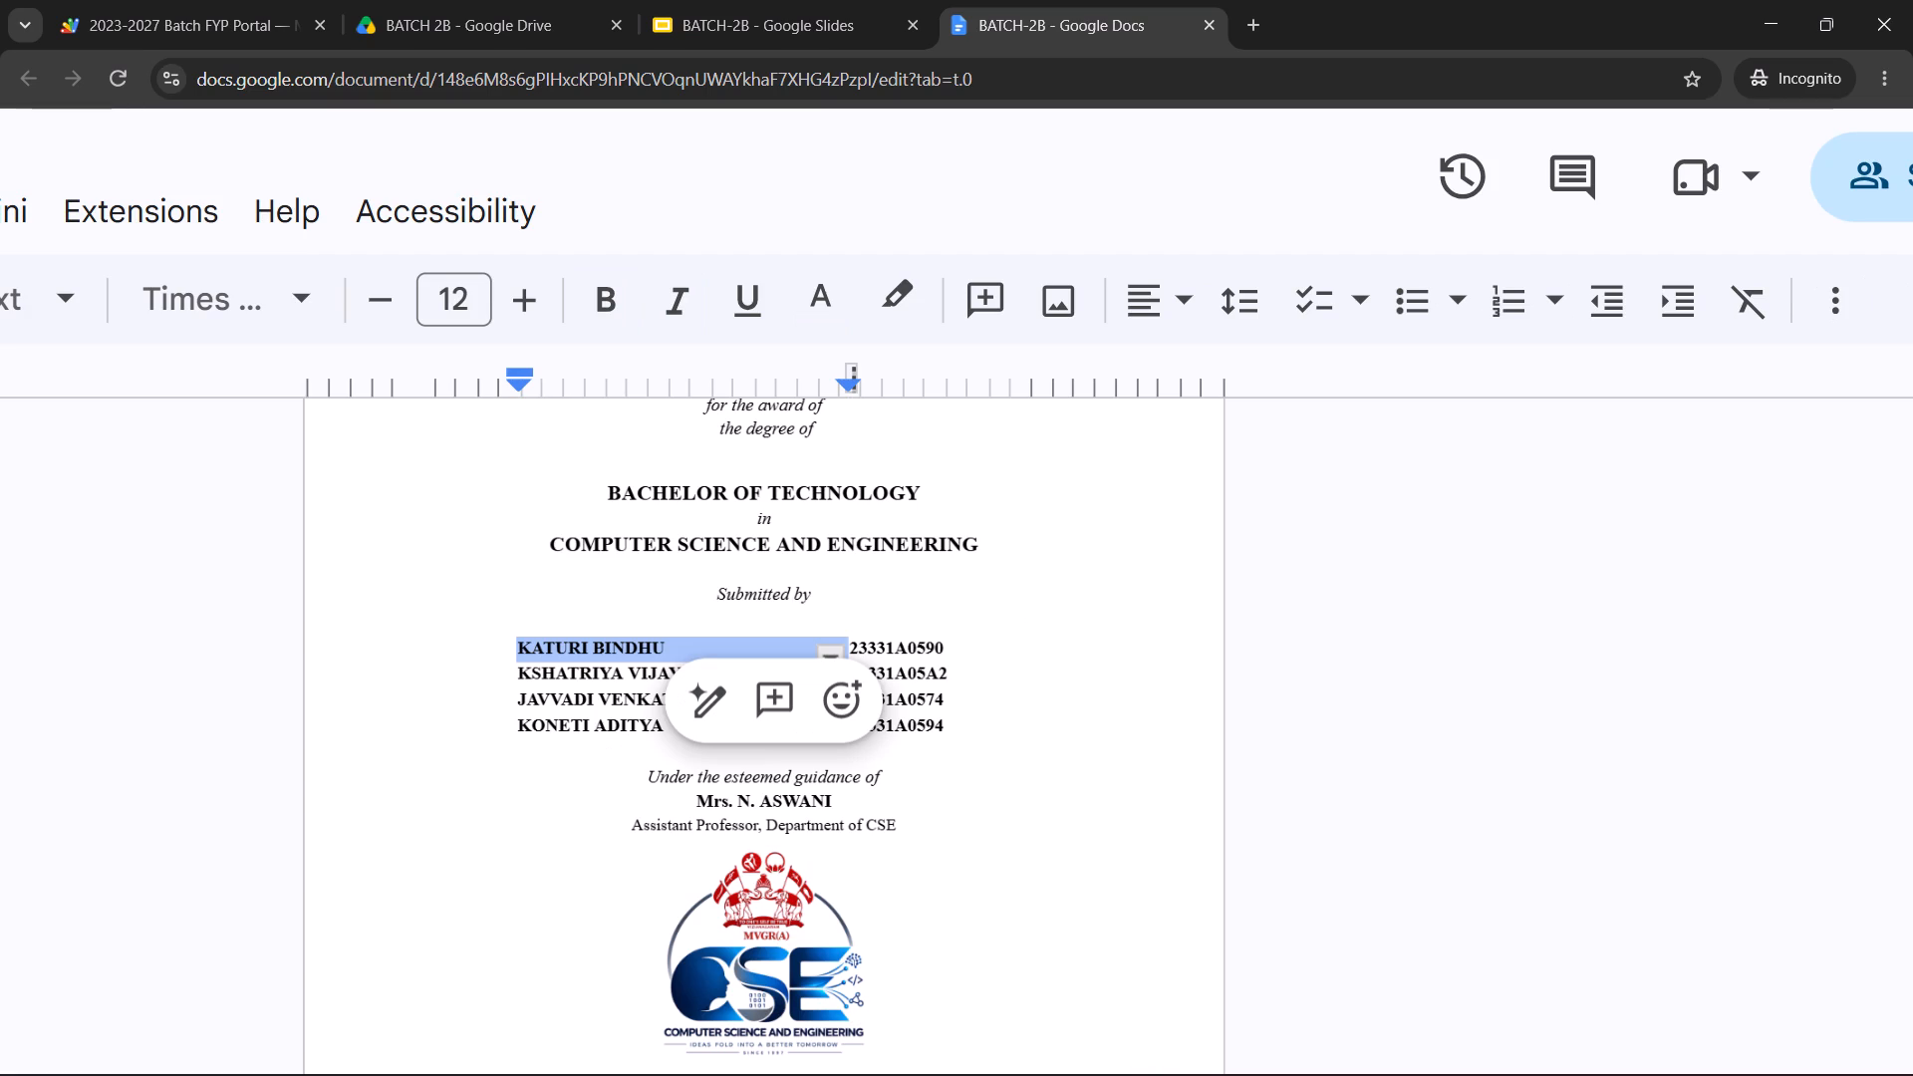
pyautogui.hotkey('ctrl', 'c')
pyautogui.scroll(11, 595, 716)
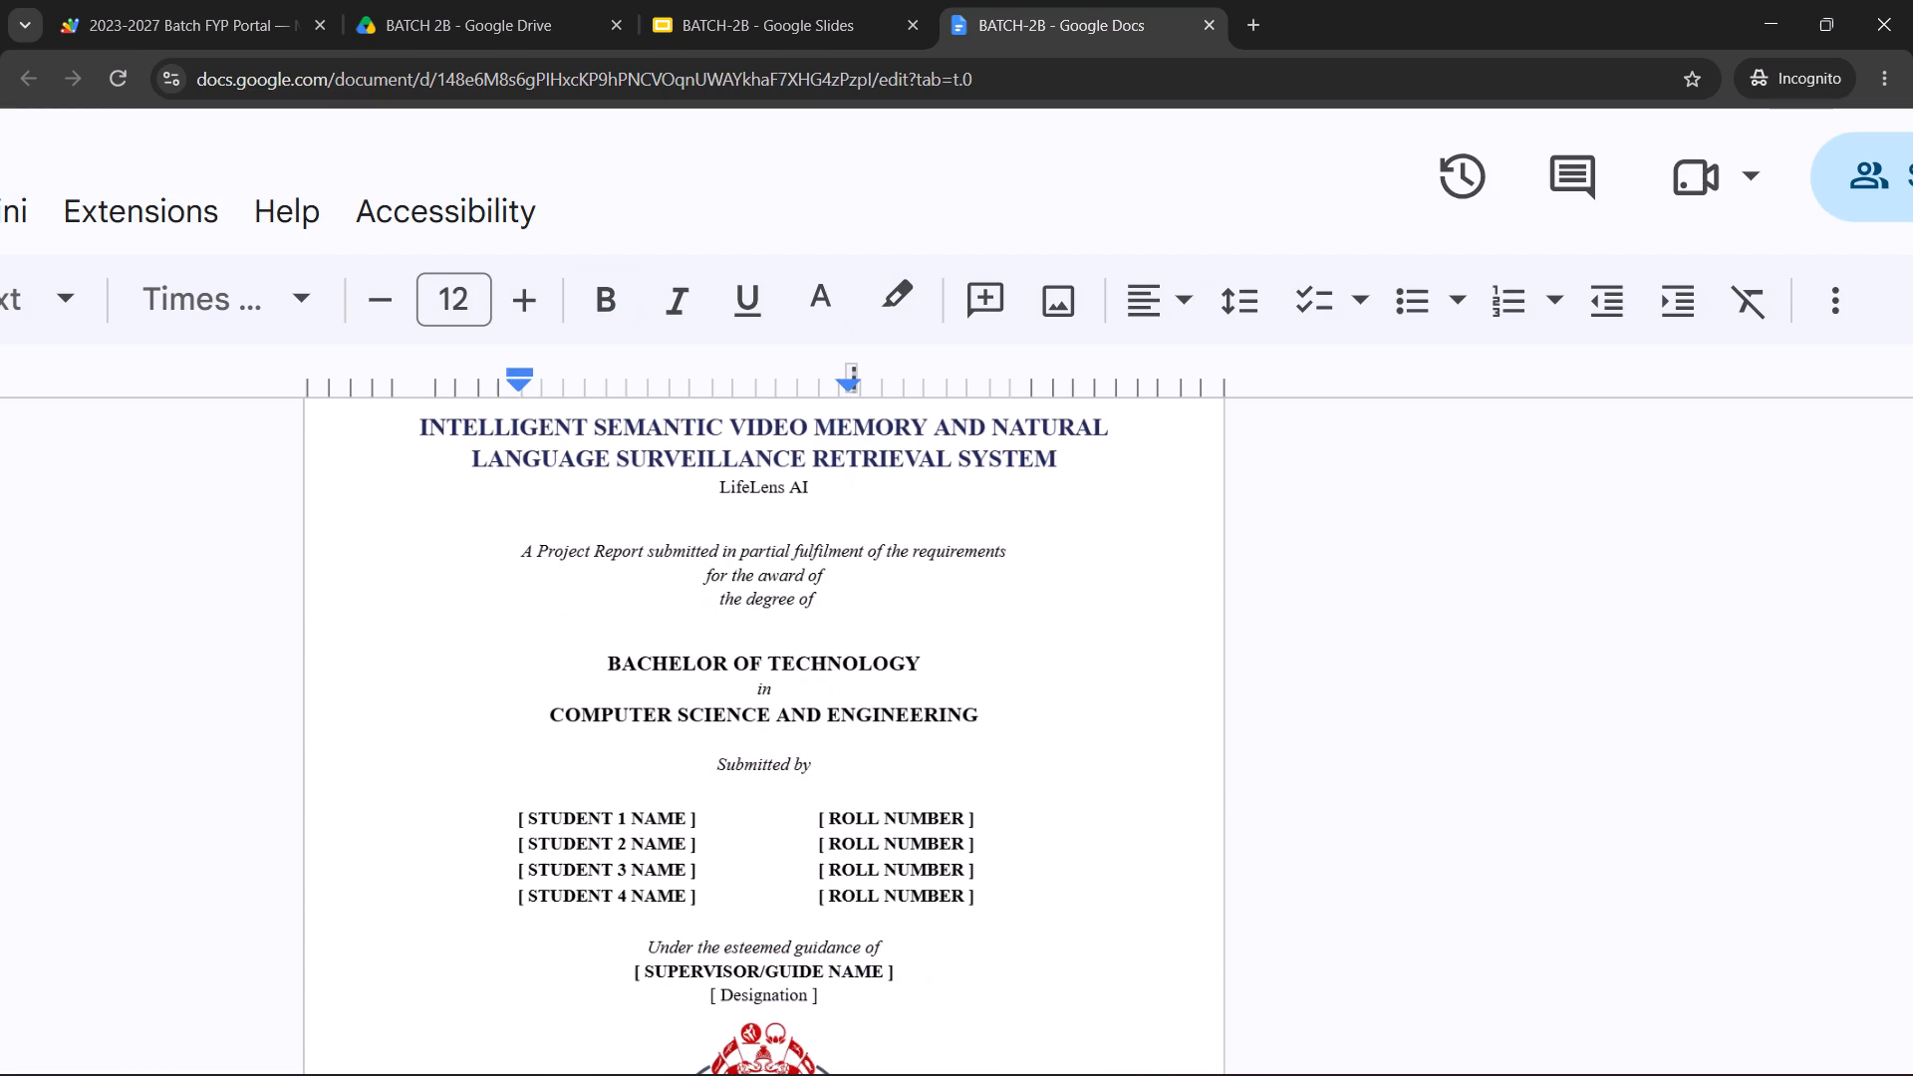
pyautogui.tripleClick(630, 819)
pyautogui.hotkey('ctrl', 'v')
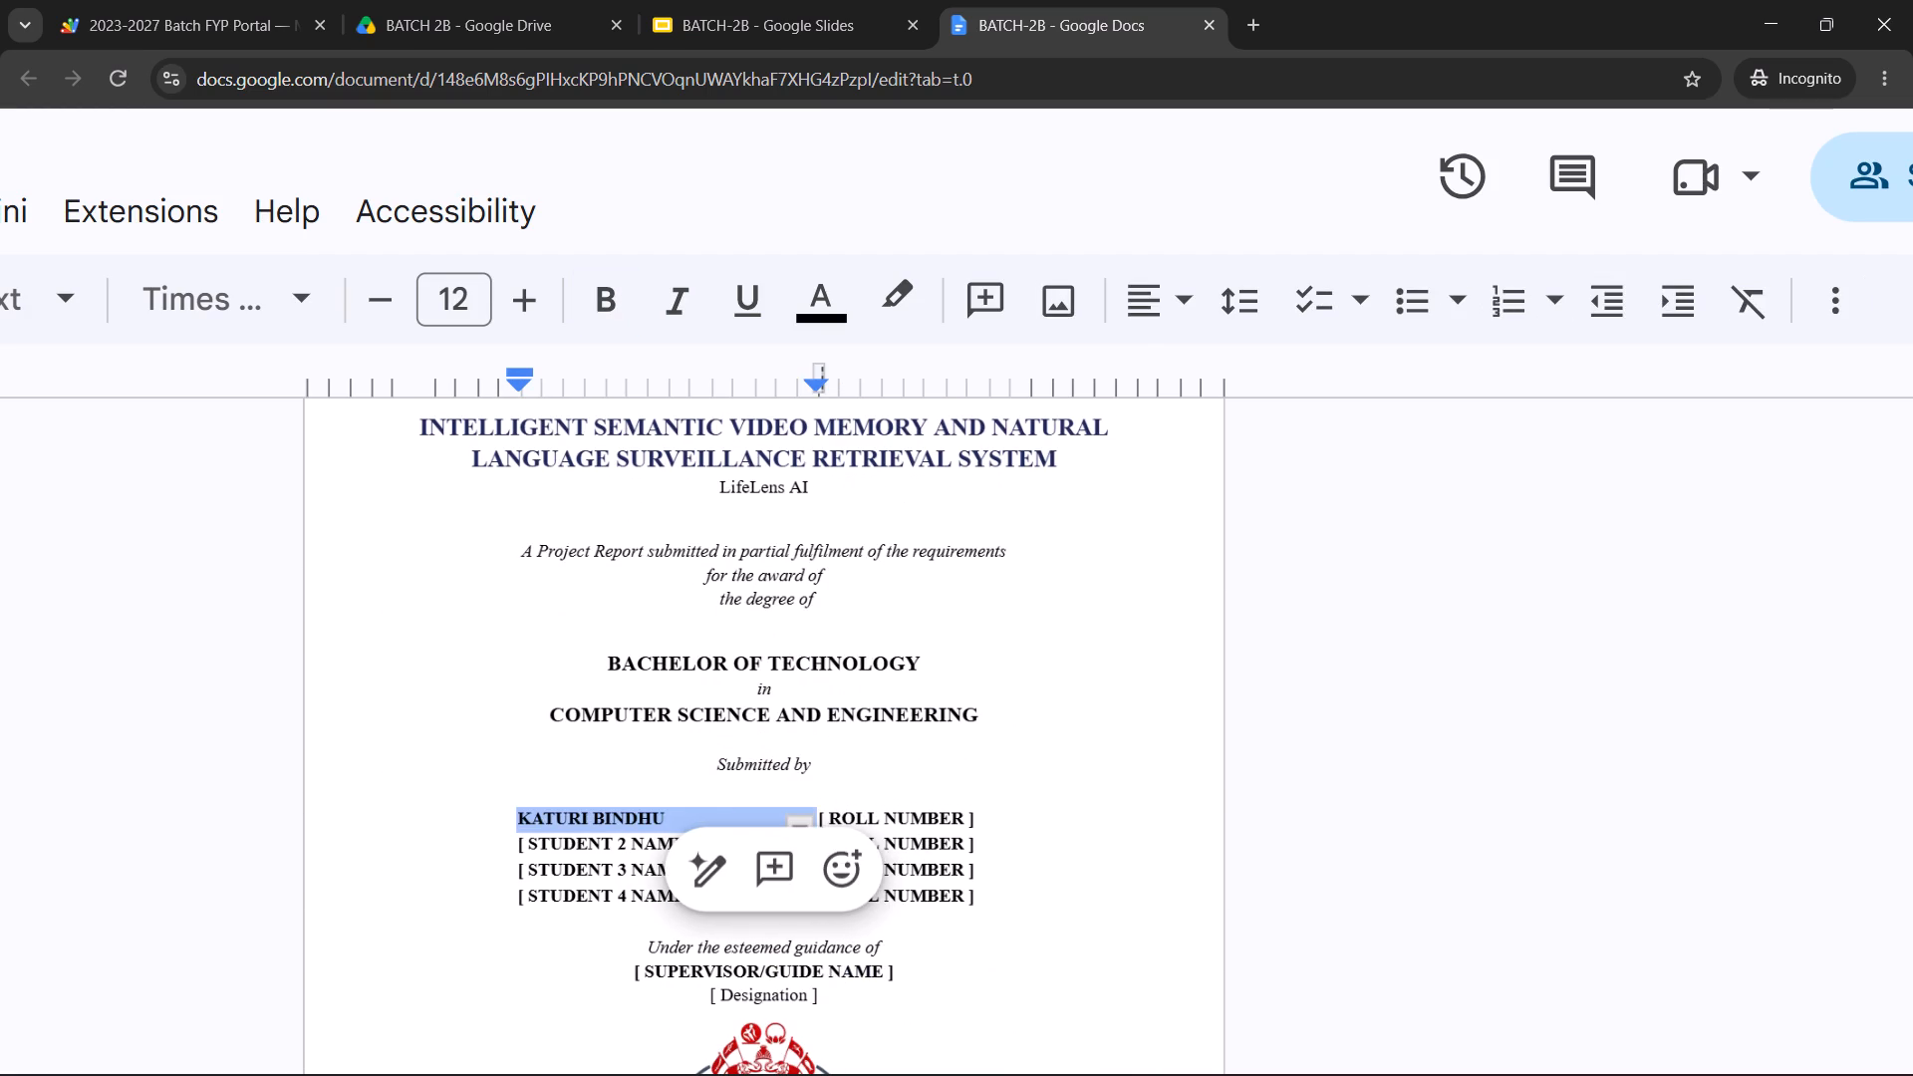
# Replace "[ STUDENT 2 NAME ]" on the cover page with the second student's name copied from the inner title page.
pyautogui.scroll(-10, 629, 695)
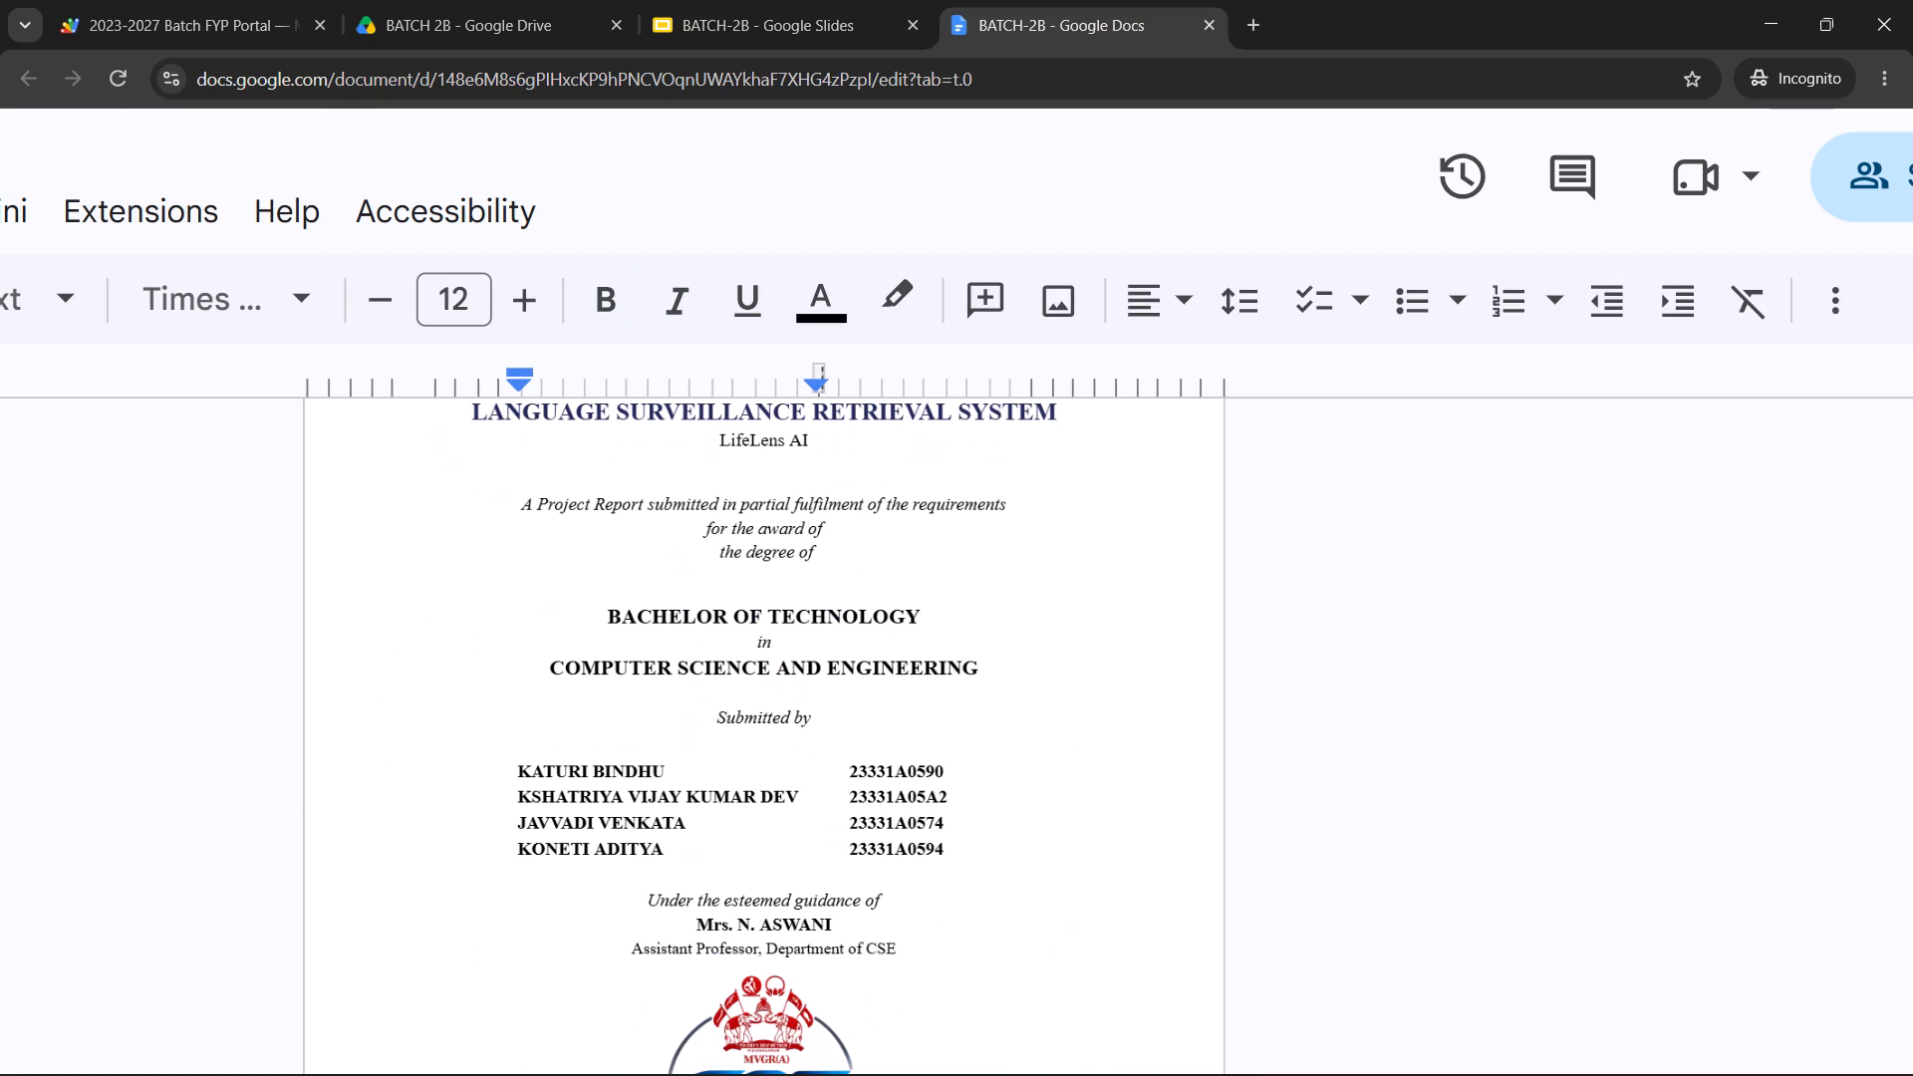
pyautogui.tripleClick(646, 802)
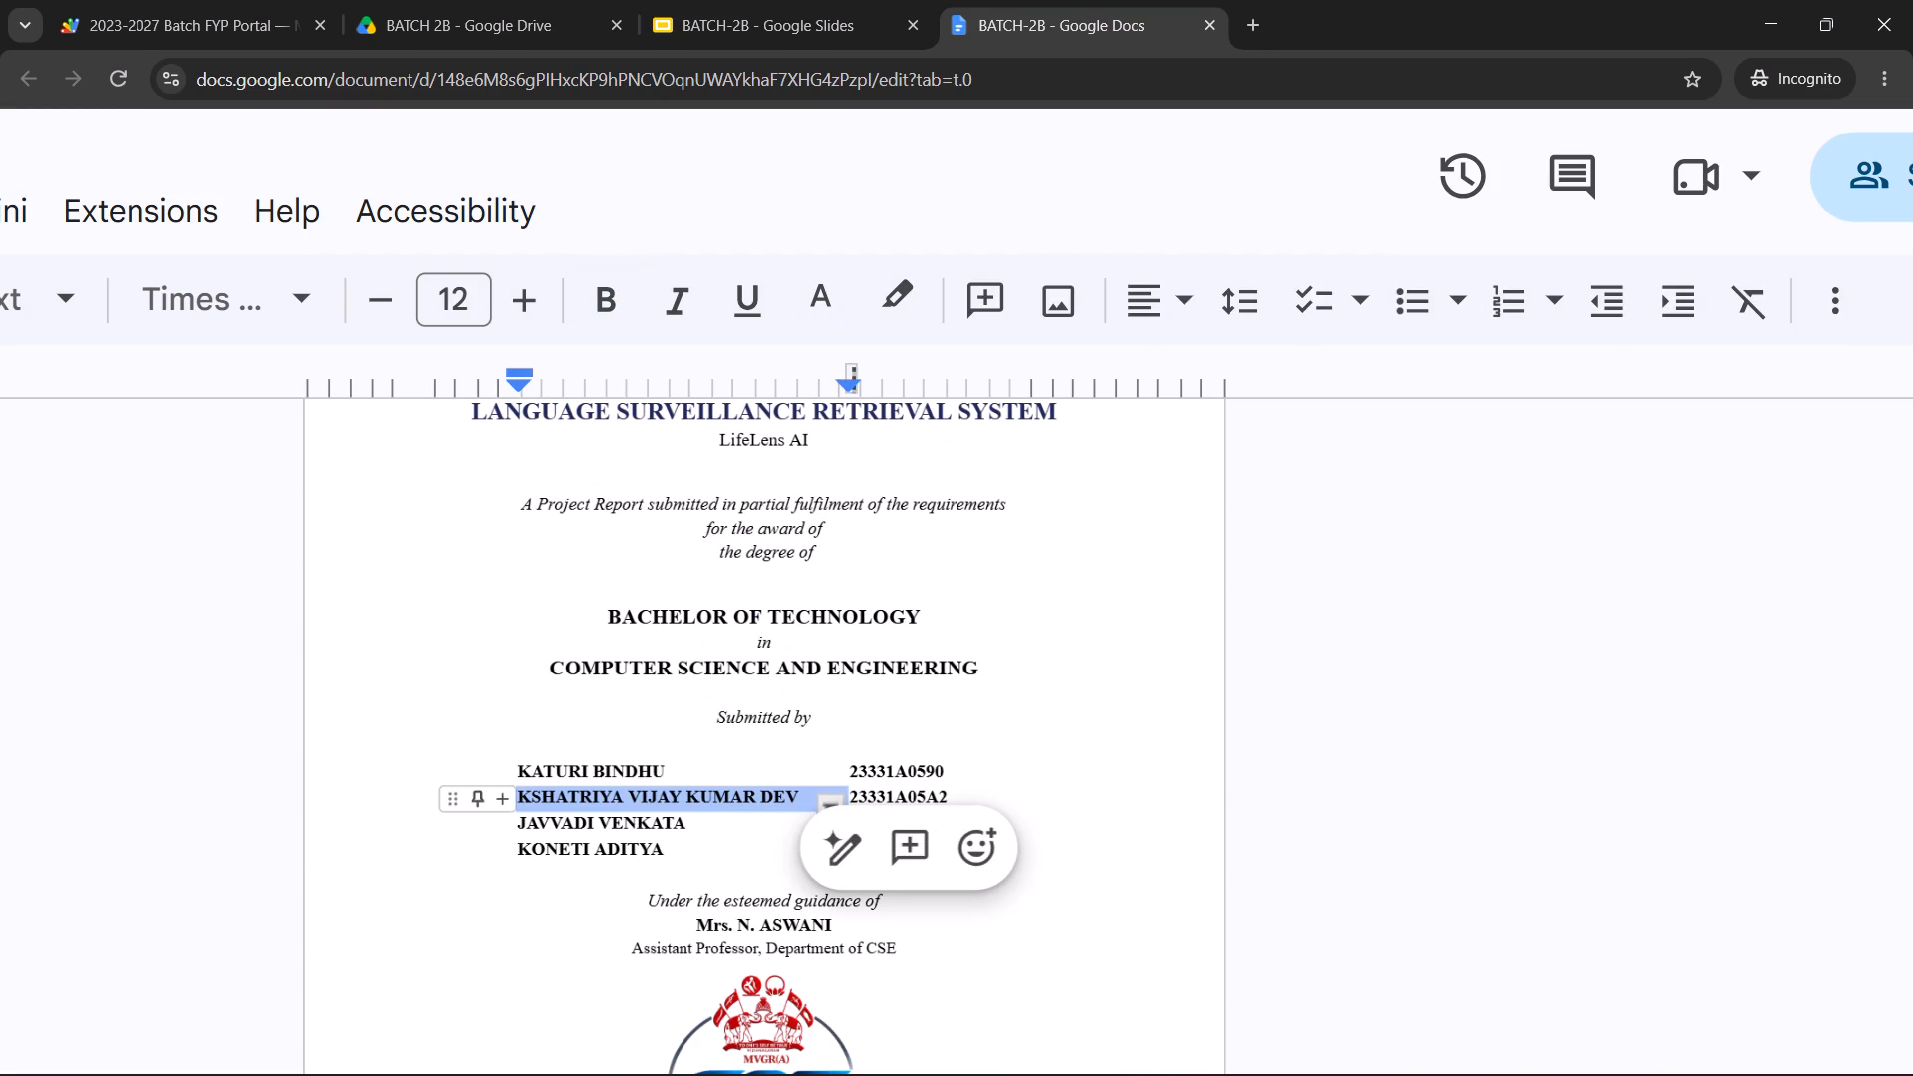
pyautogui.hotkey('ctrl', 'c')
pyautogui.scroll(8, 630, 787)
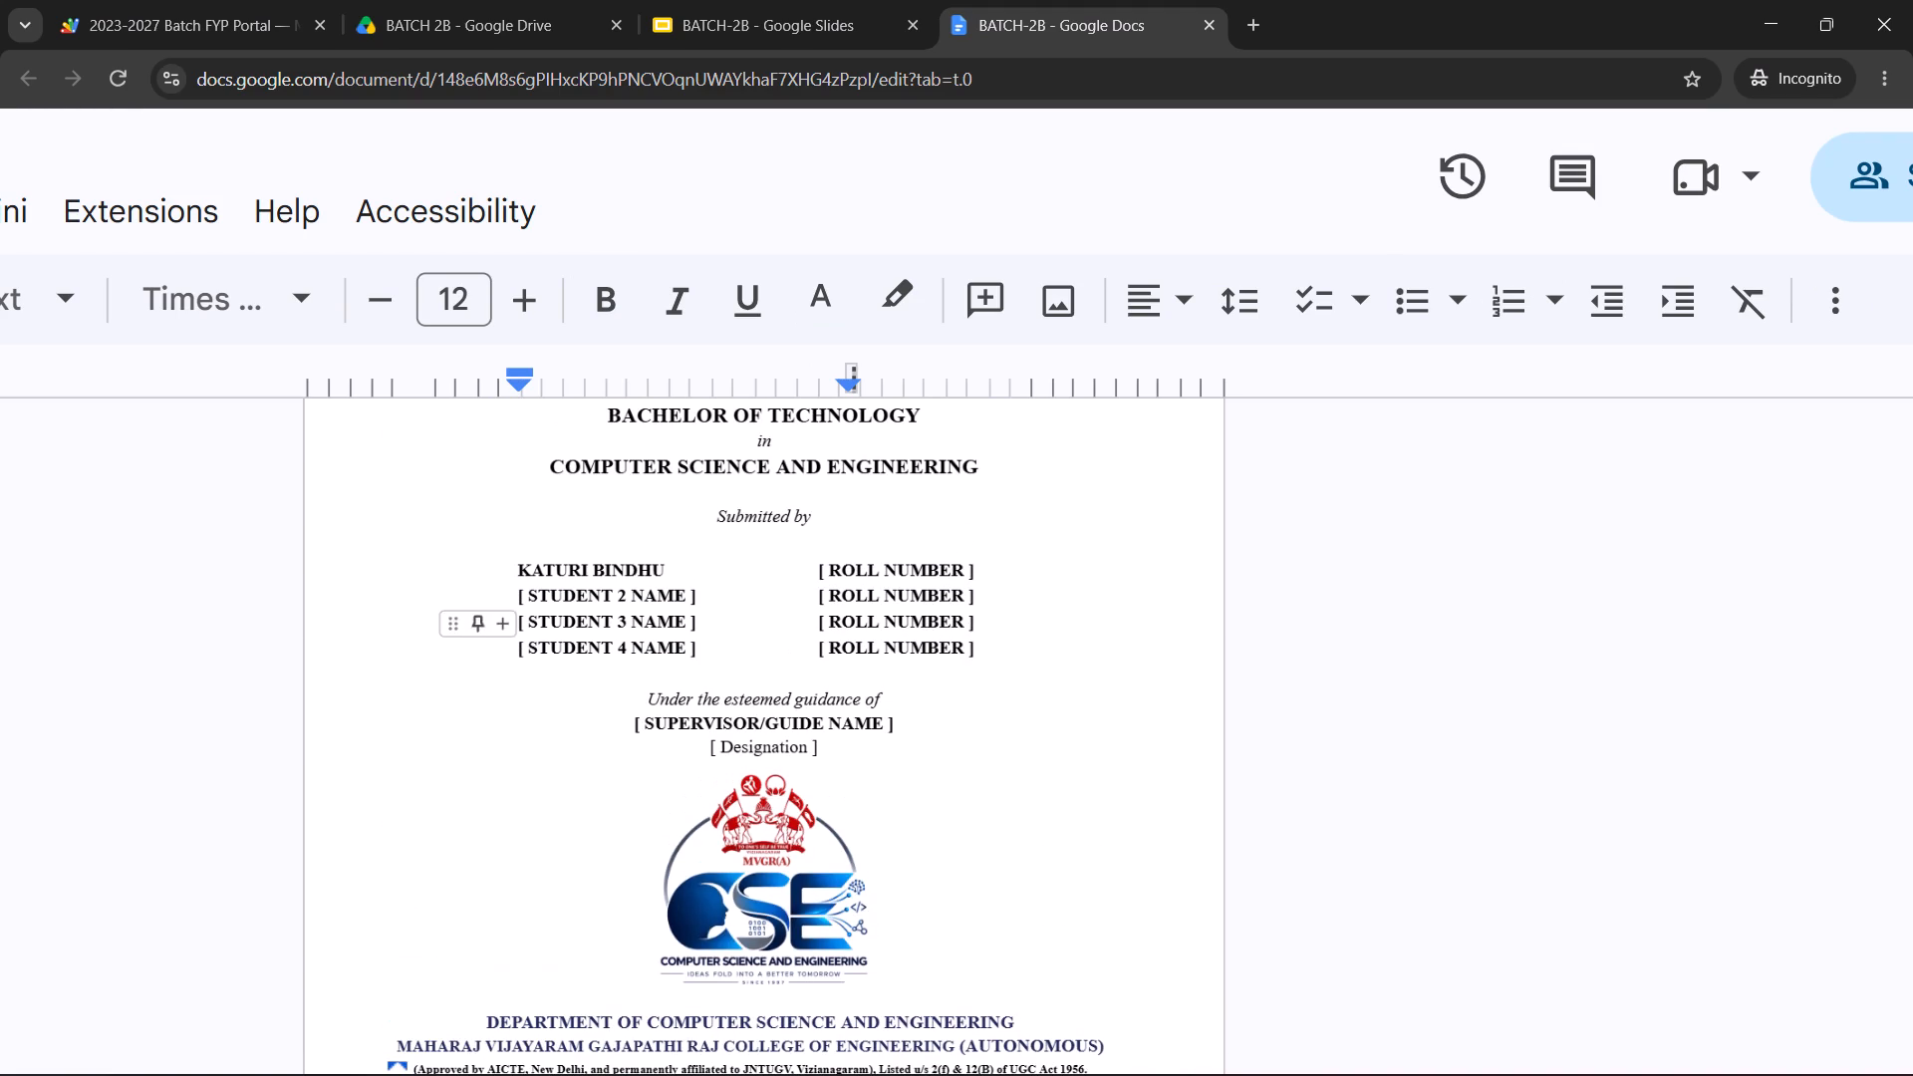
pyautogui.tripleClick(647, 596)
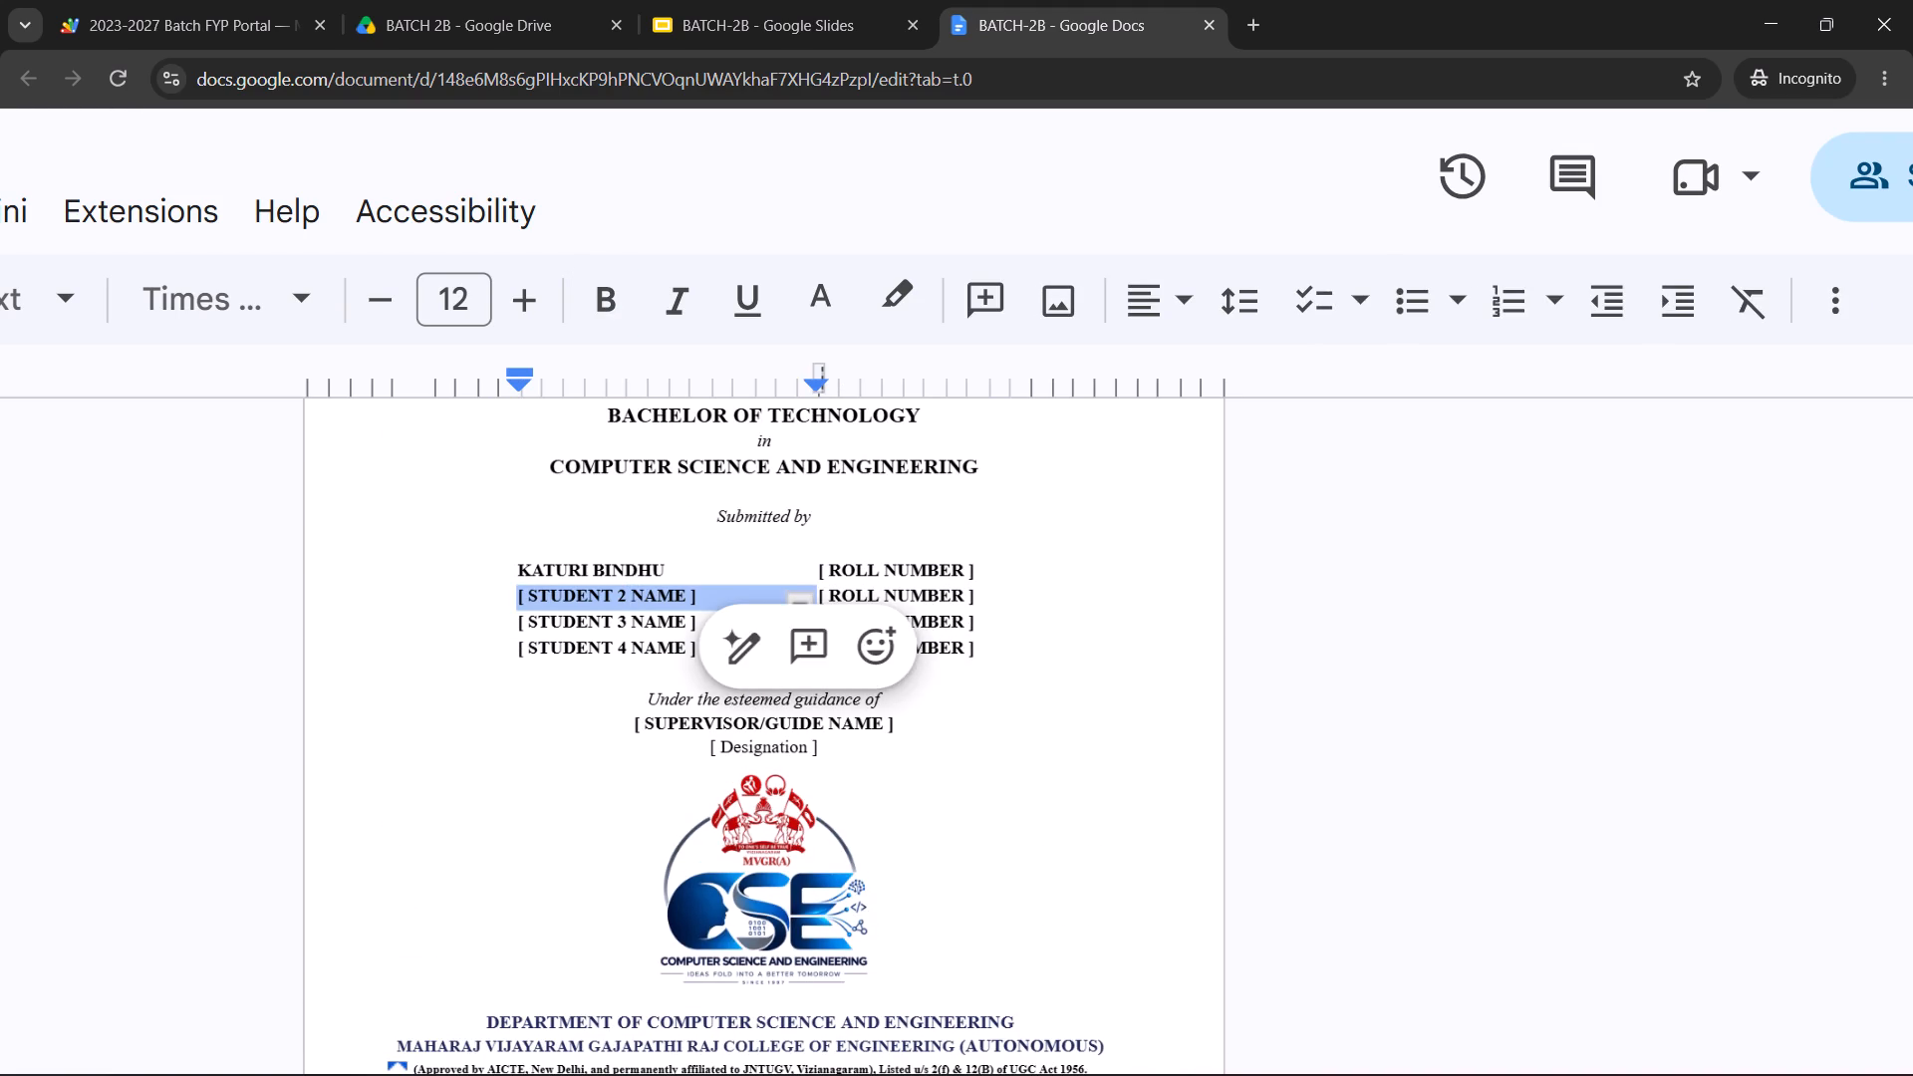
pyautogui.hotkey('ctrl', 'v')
# Copy all four rows of student names and roll numbers from the inner title page over the cover page's student table.
pyautogui.scroll(-9, 654, 596)
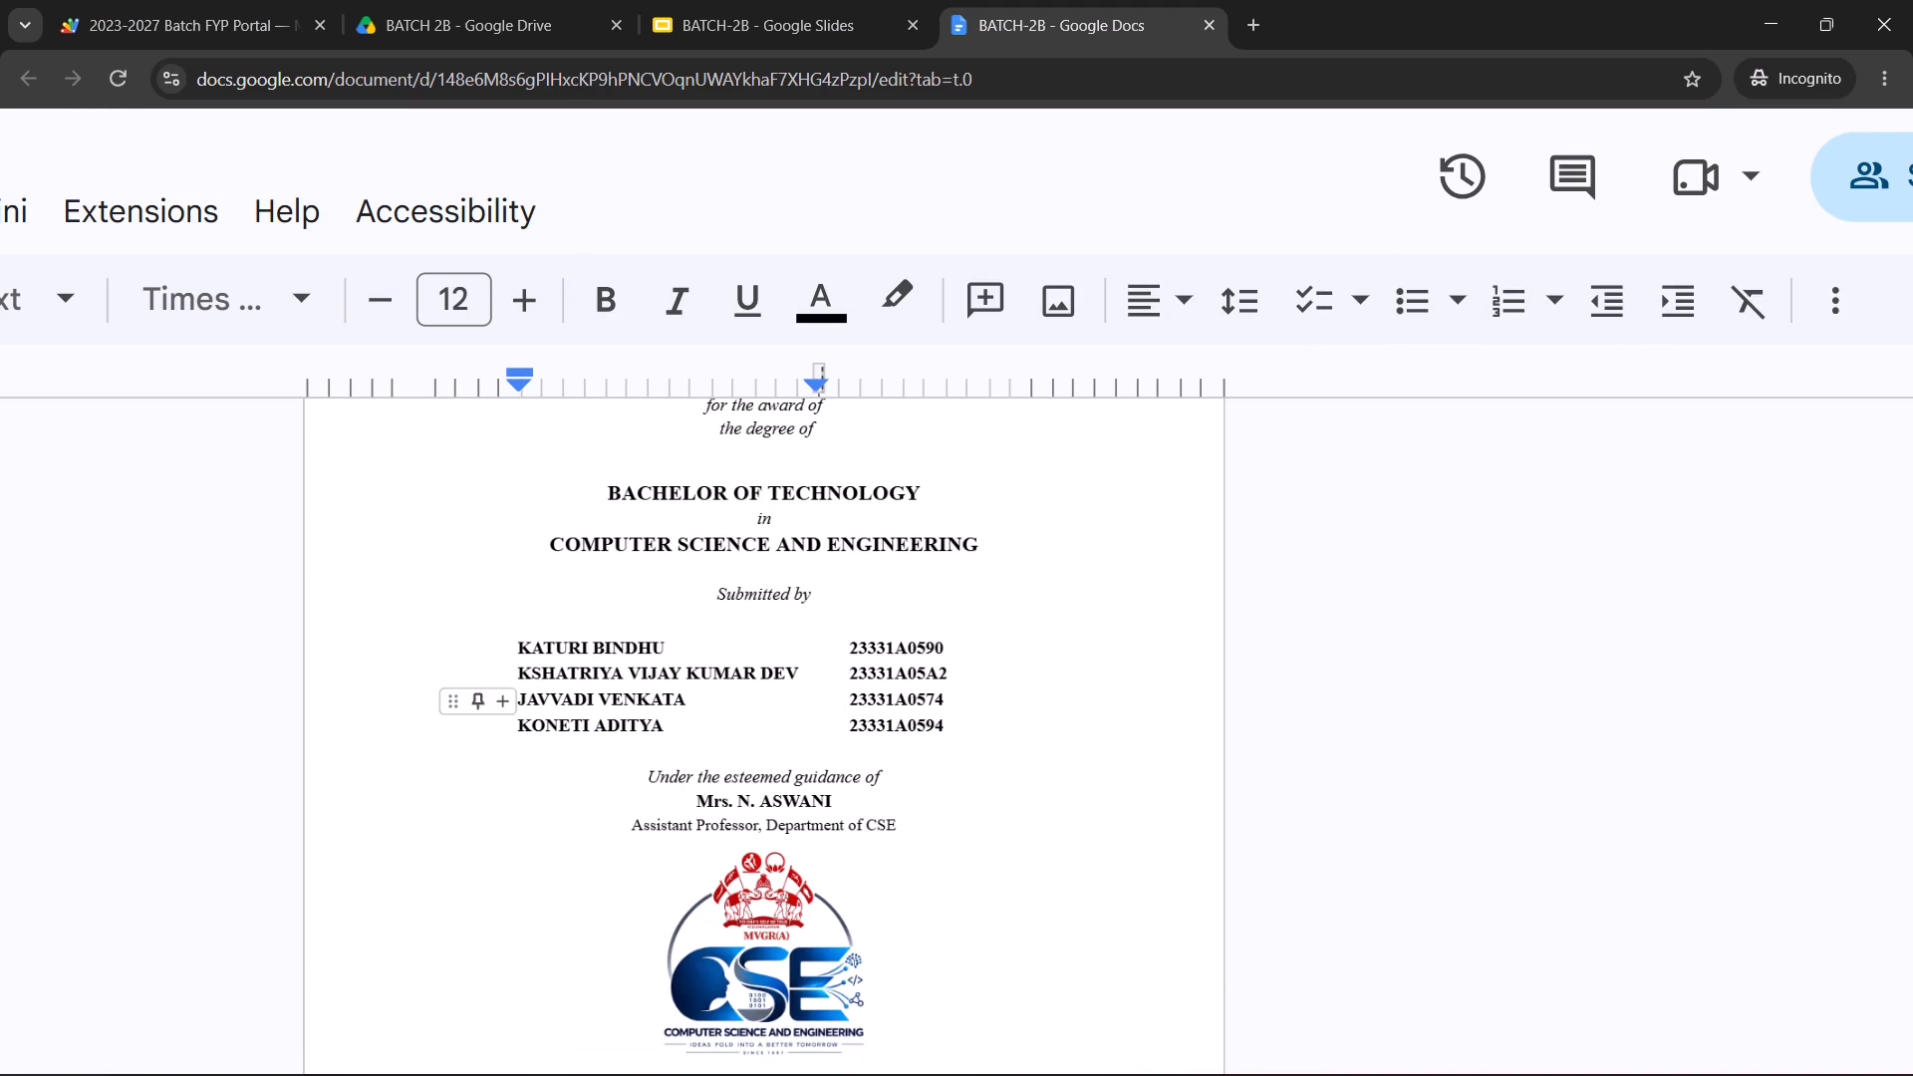
pyautogui.doubleClick(657, 700)
pyautogui.click(657, 700)
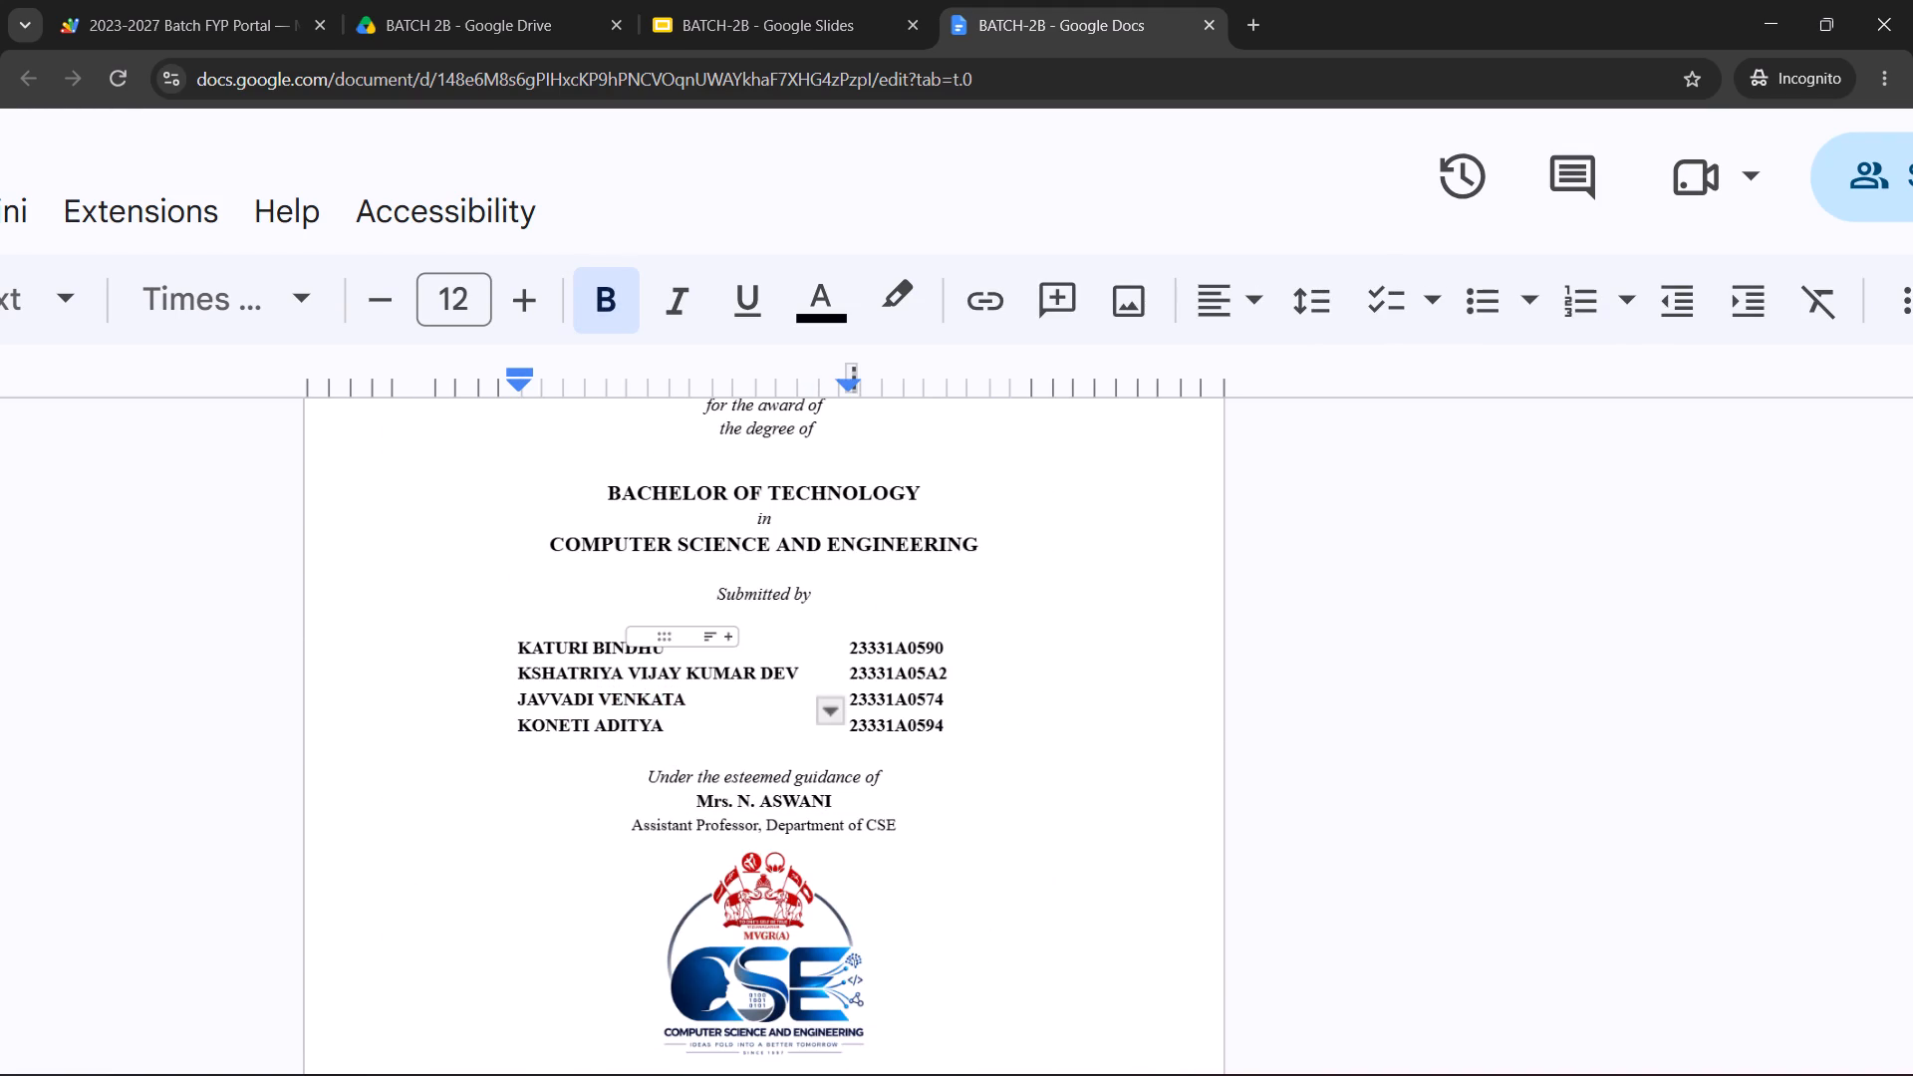
pyautogui.moveTo(533, 644); pyautogui.dragTo(888, 719)
pyautogui.hotkey('ctrl', 'c')
pyautogui.scroll(10, 699, 699)
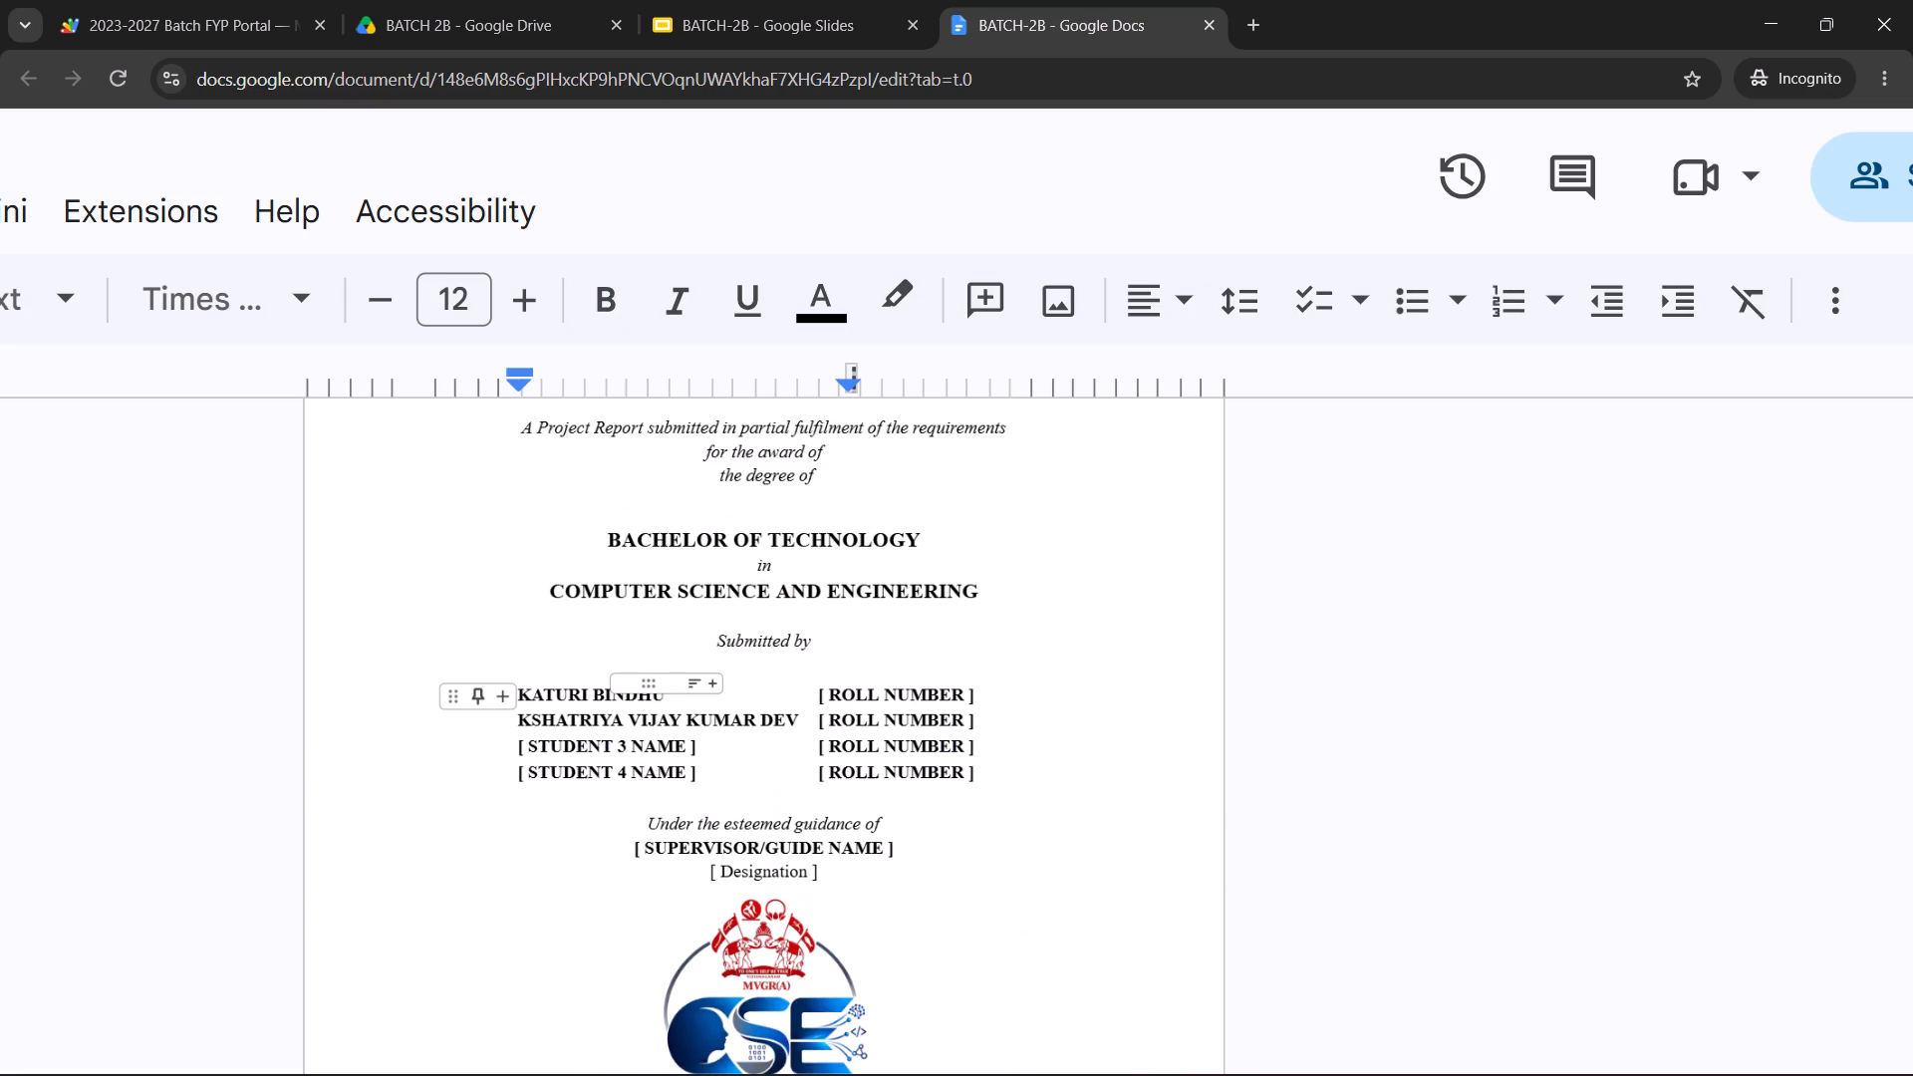
pyautogui.moveTo(542, 694); pyautogui.dragTo(845, 754)
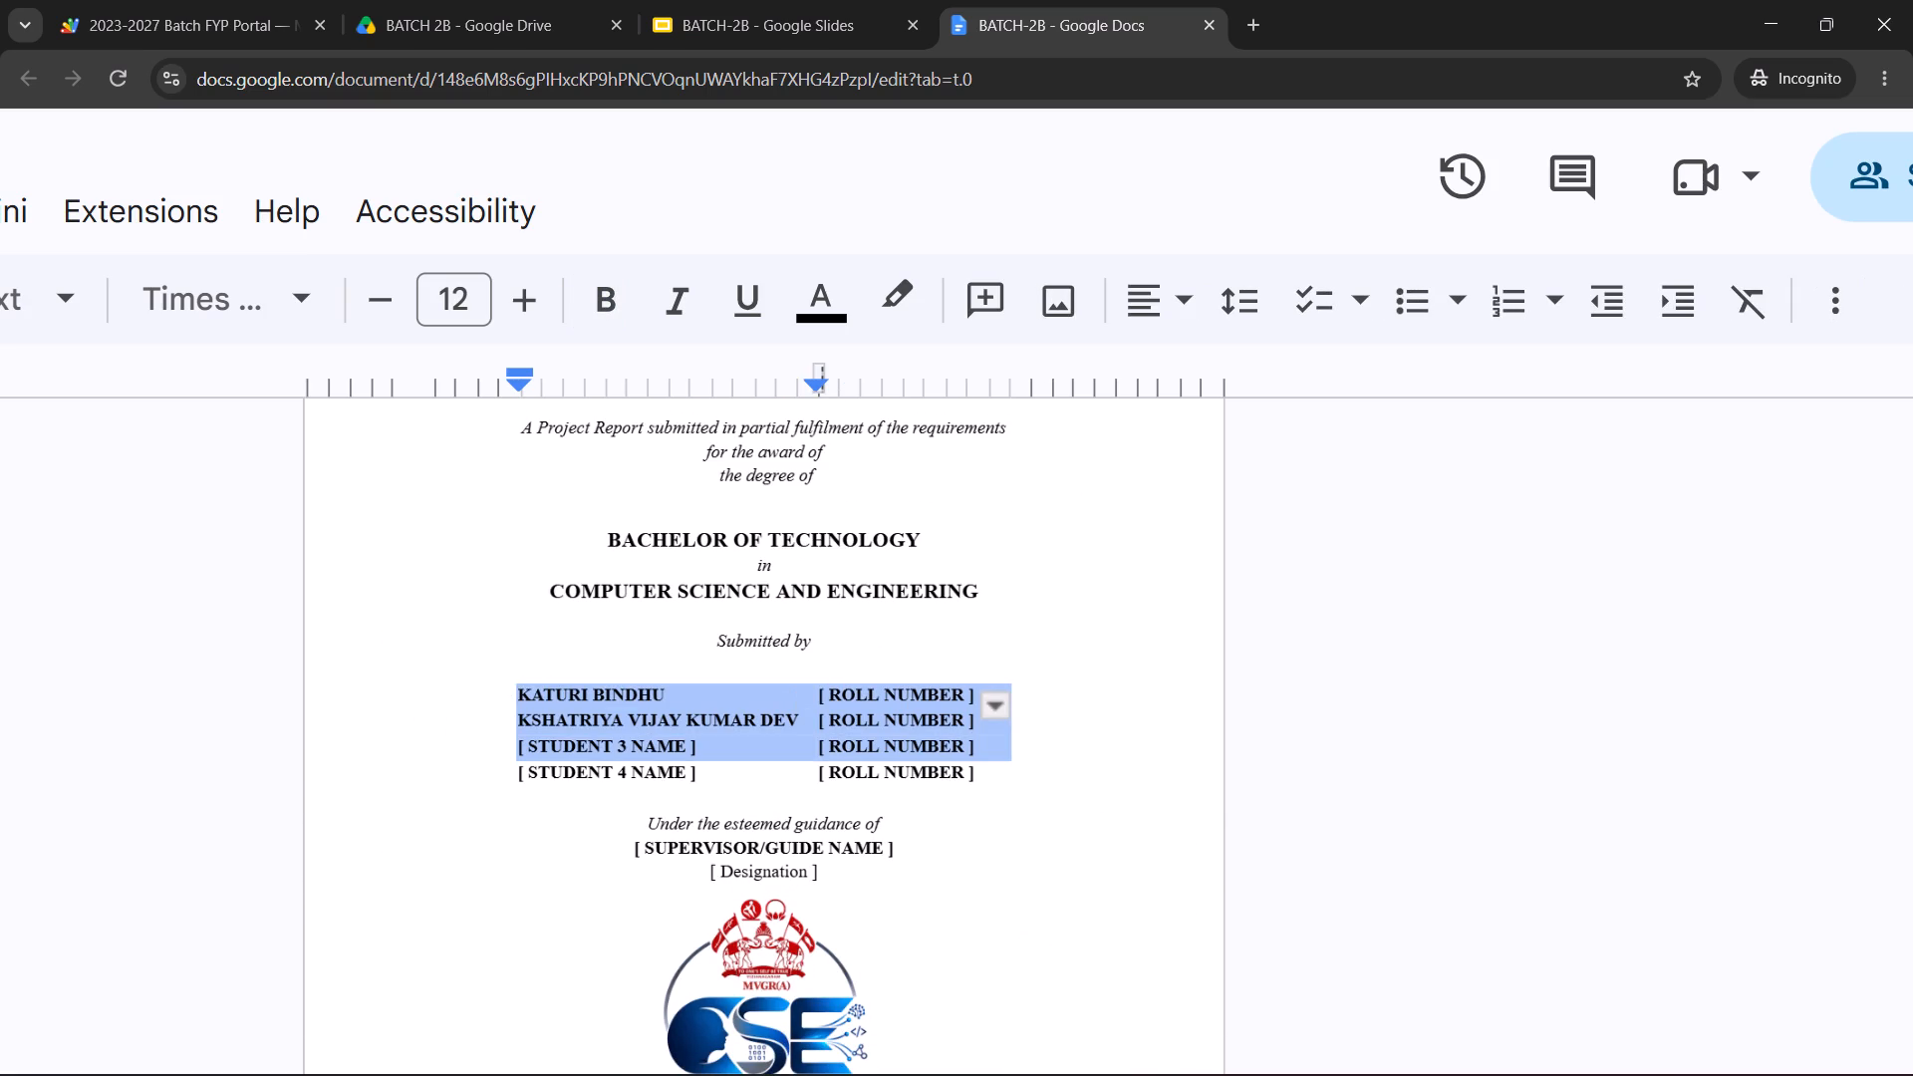
pyautogui.moveTo(845, 754); pyautogui.dragTo(852, 766)
pyautogui.hotkey('ctrl', 'v')
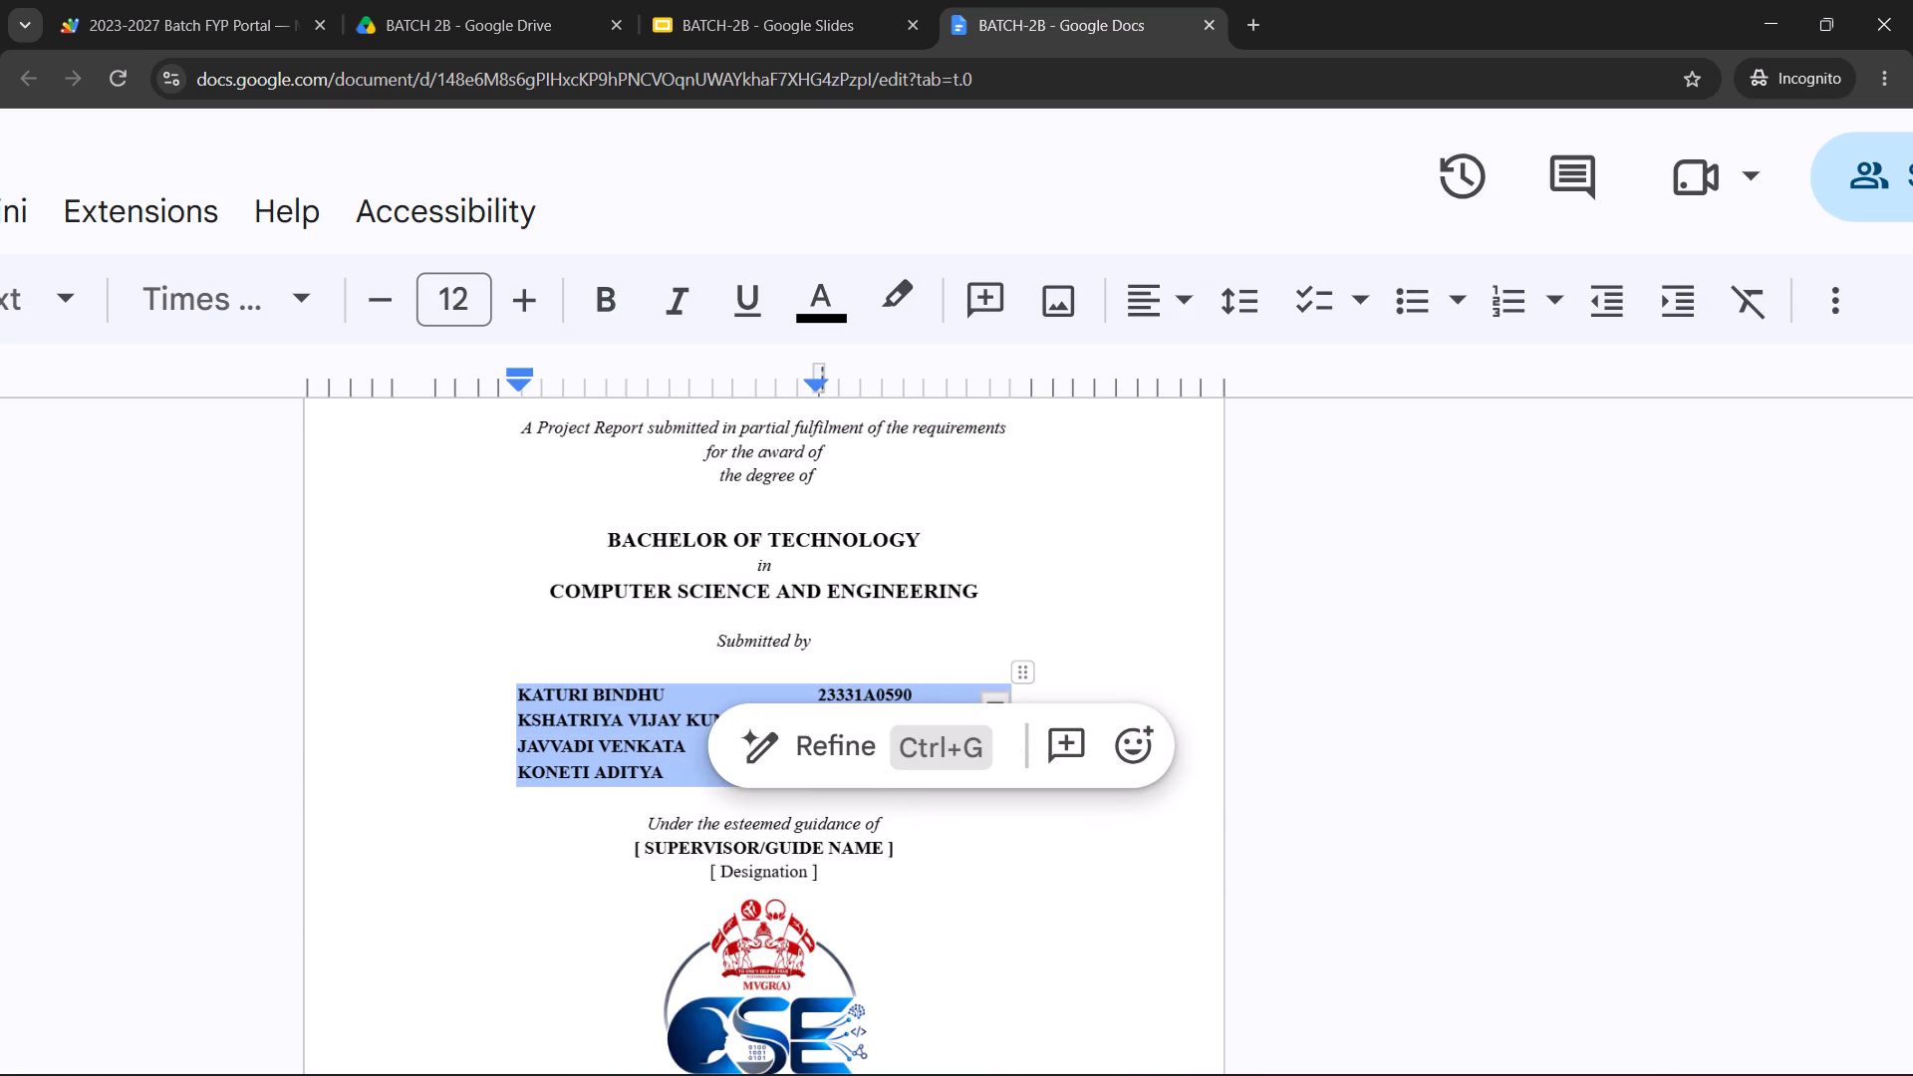
pyautogui.click(1297, 751)
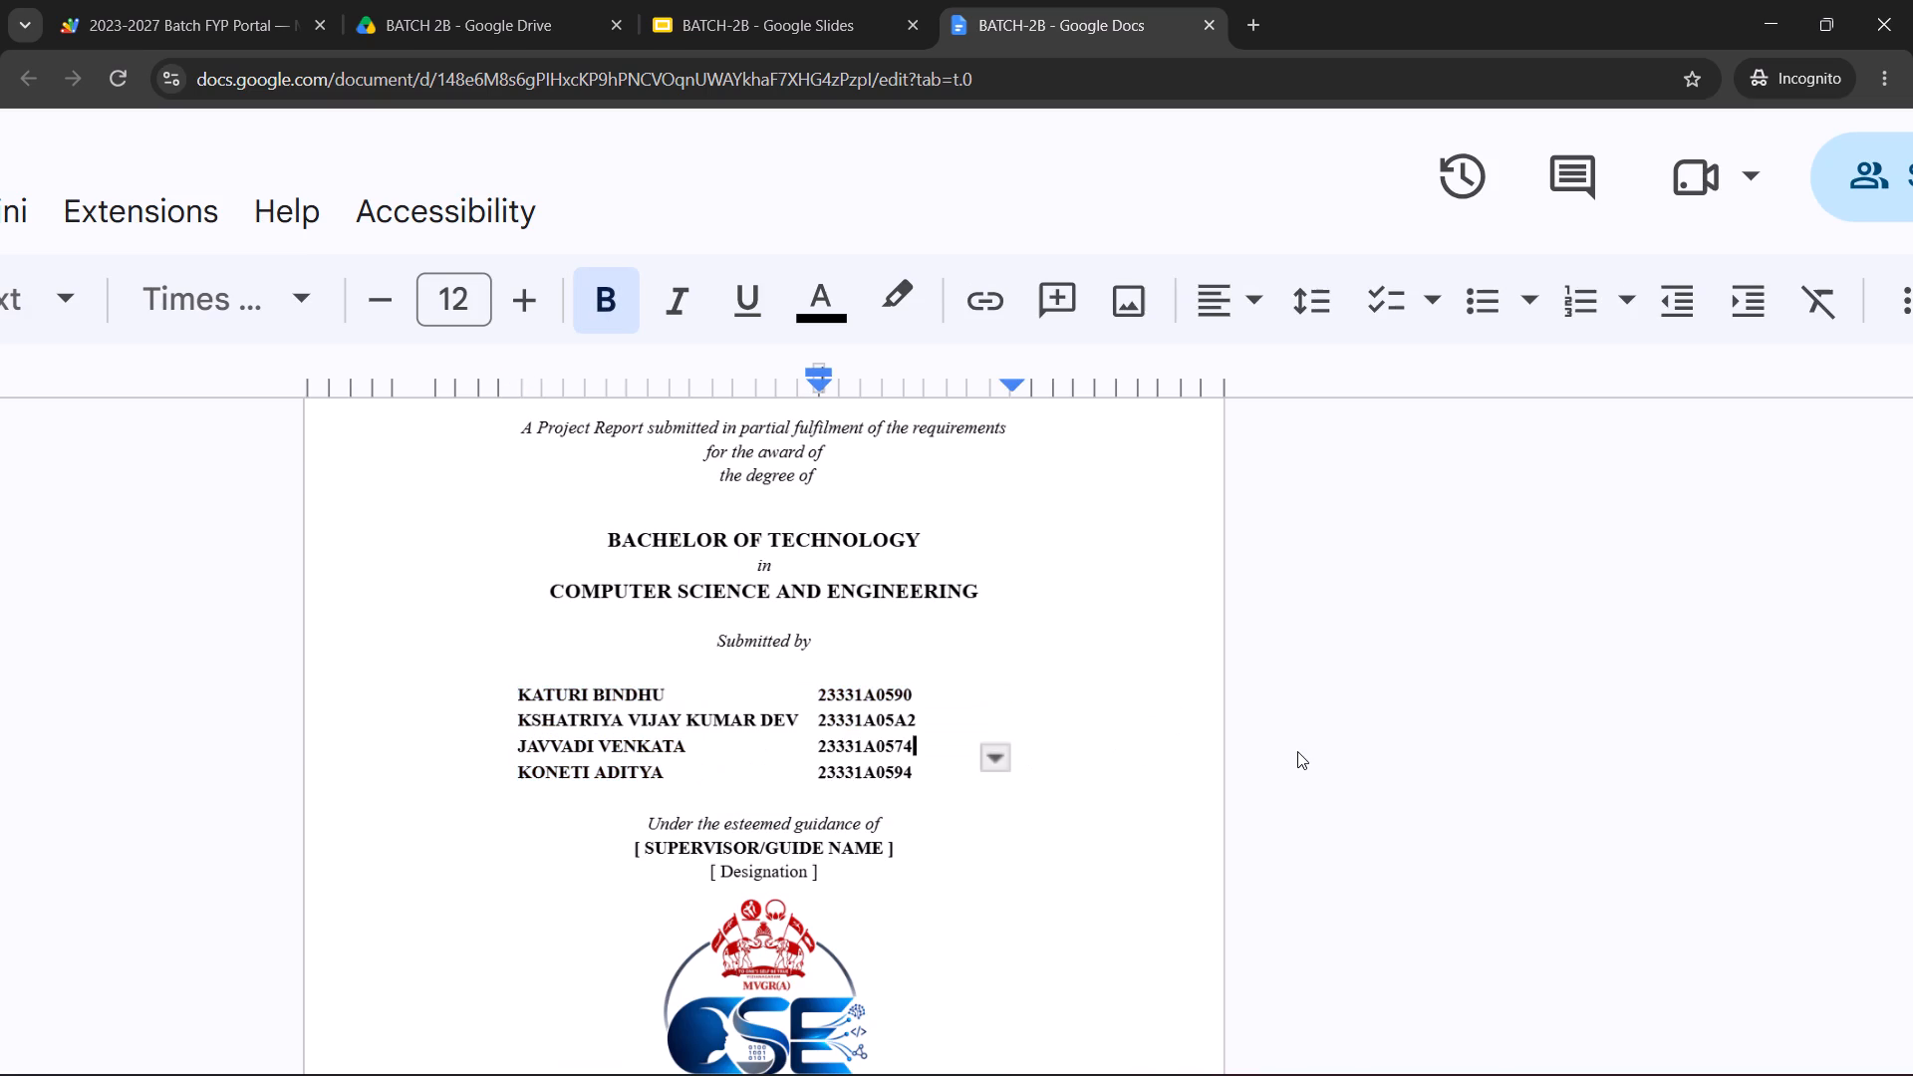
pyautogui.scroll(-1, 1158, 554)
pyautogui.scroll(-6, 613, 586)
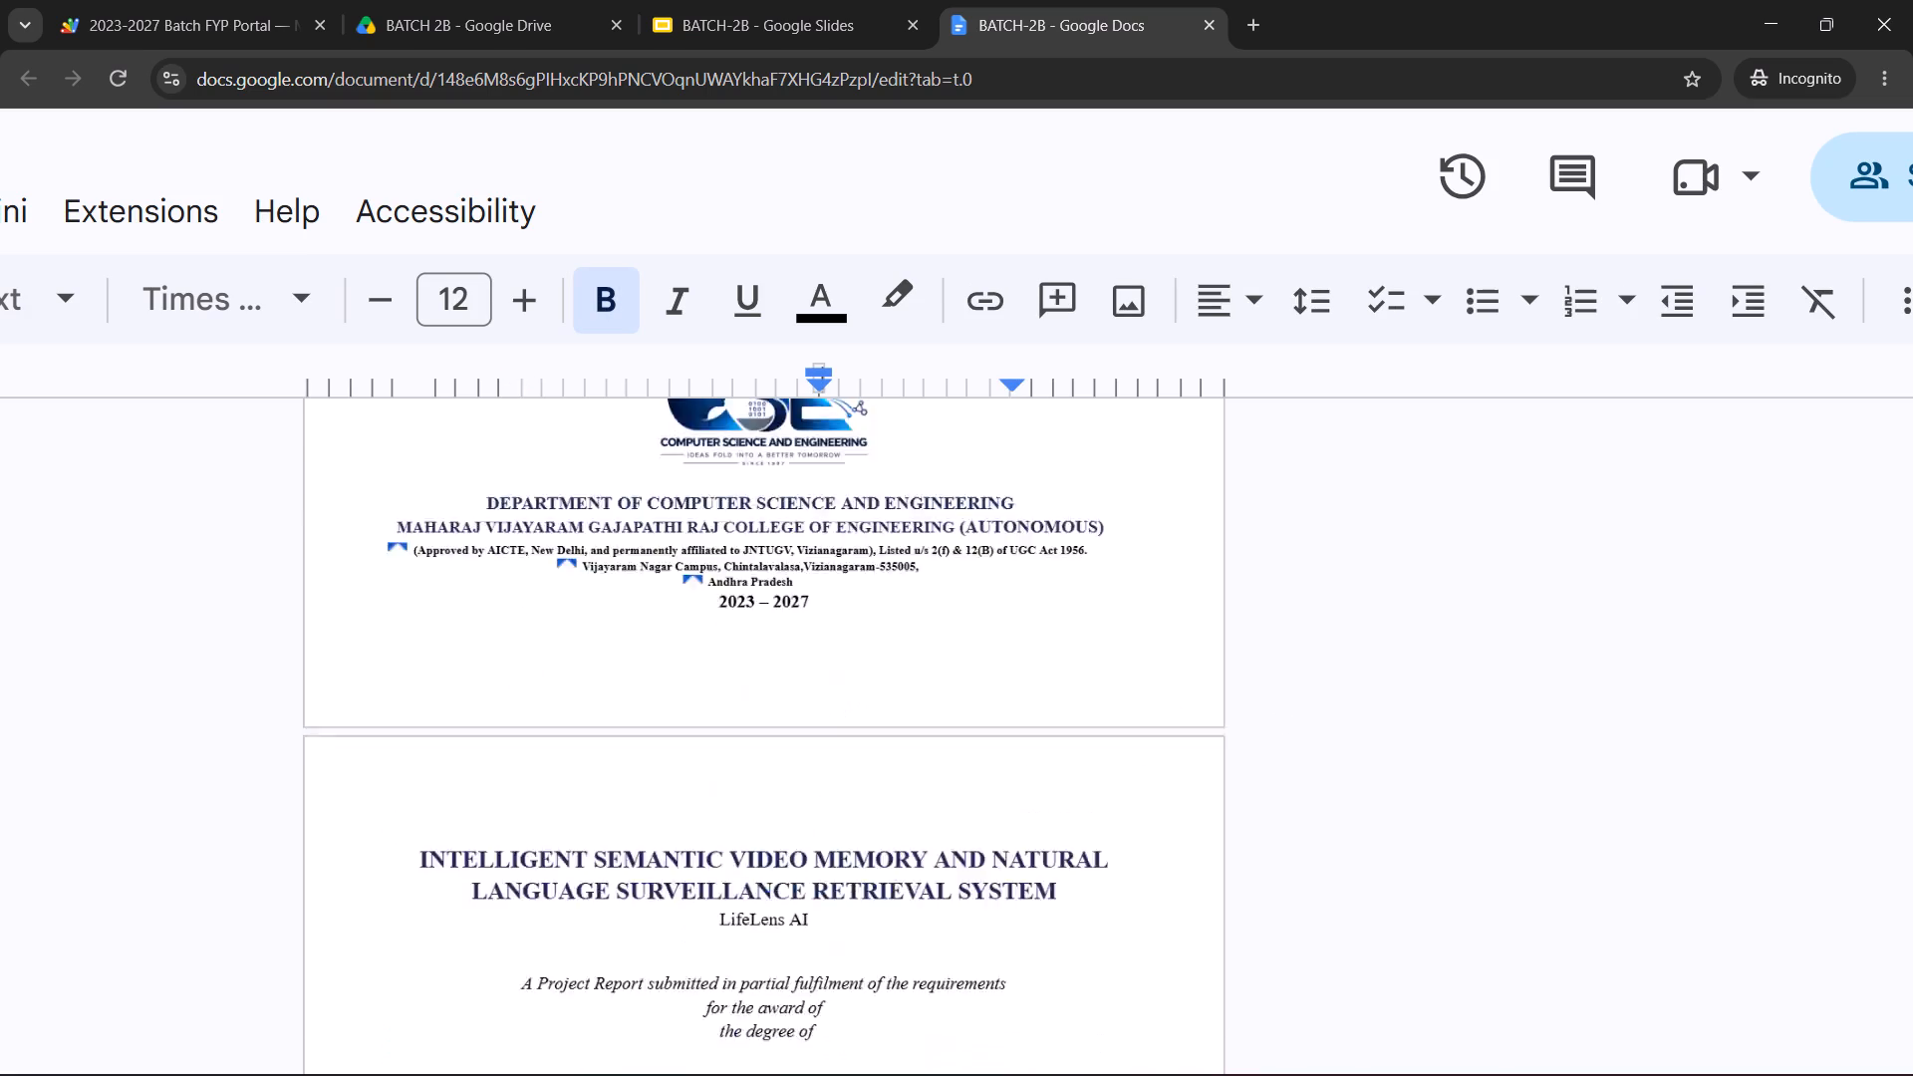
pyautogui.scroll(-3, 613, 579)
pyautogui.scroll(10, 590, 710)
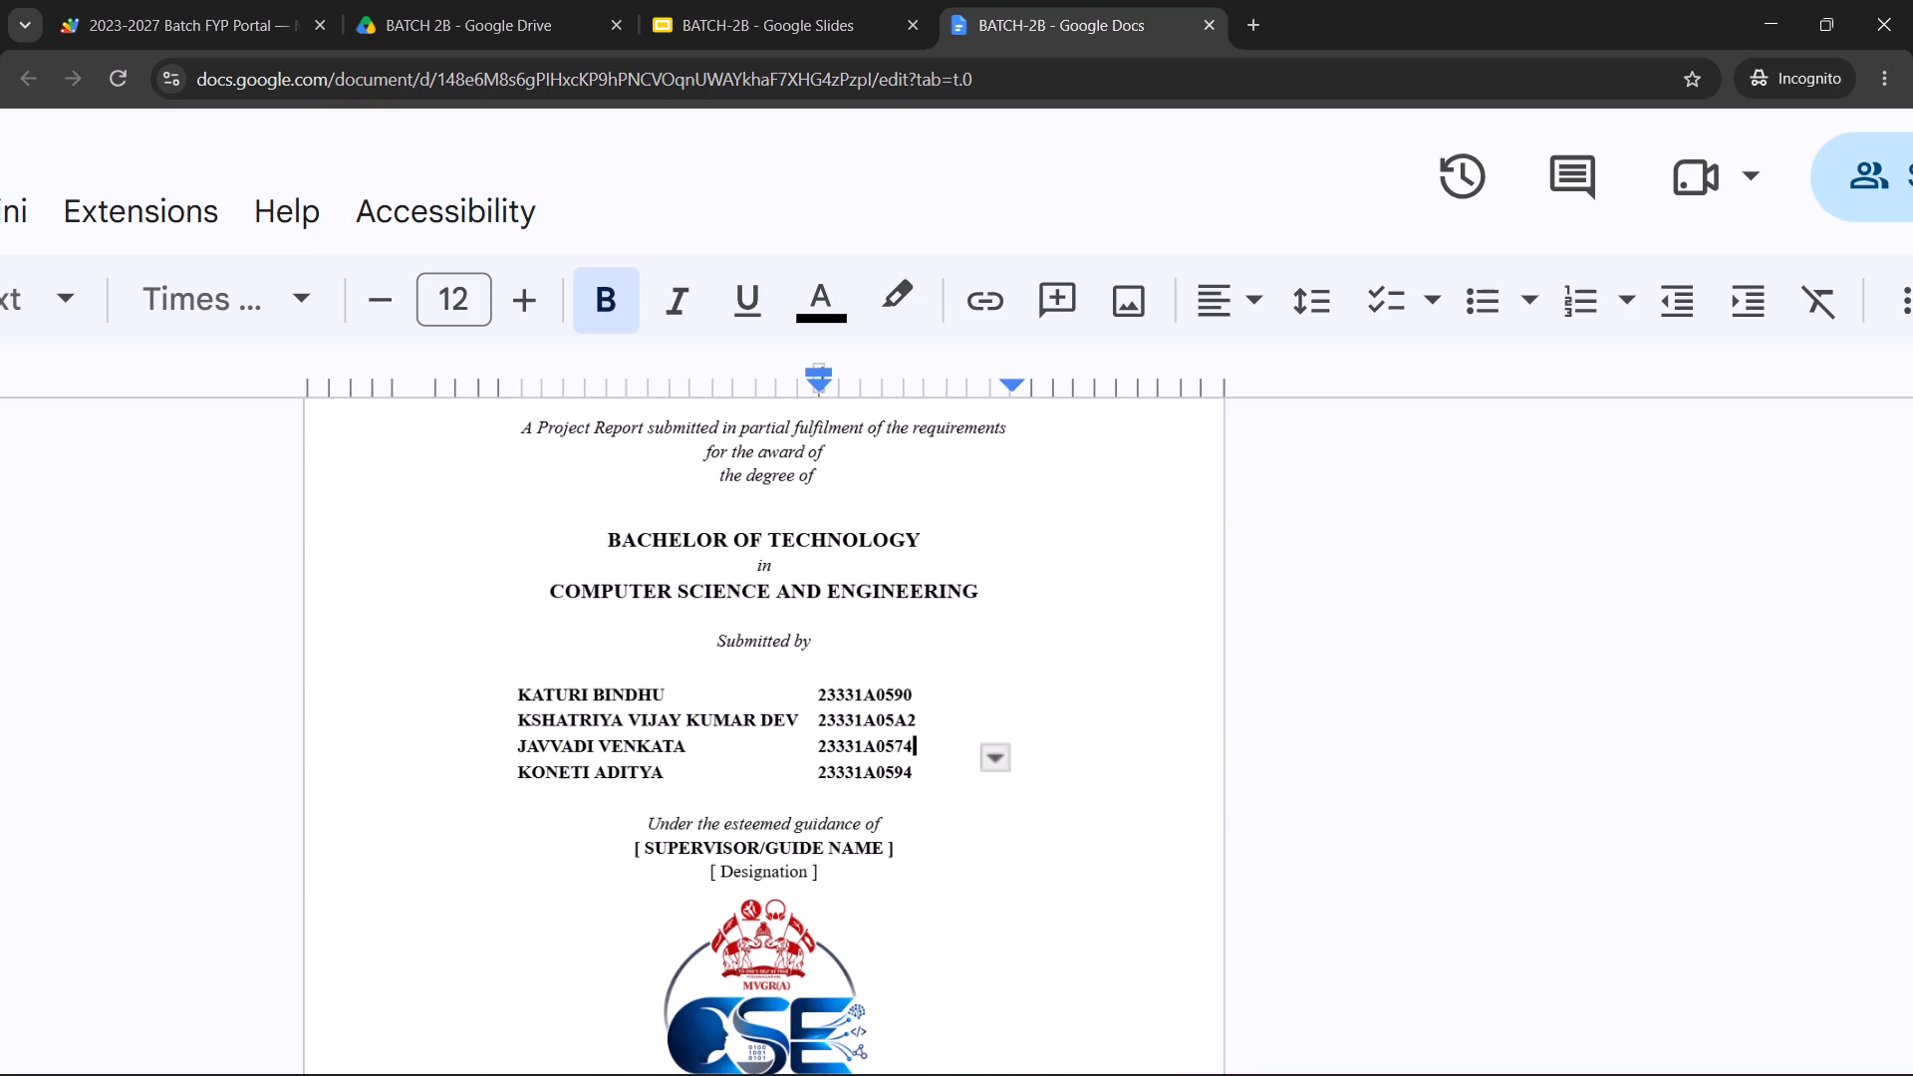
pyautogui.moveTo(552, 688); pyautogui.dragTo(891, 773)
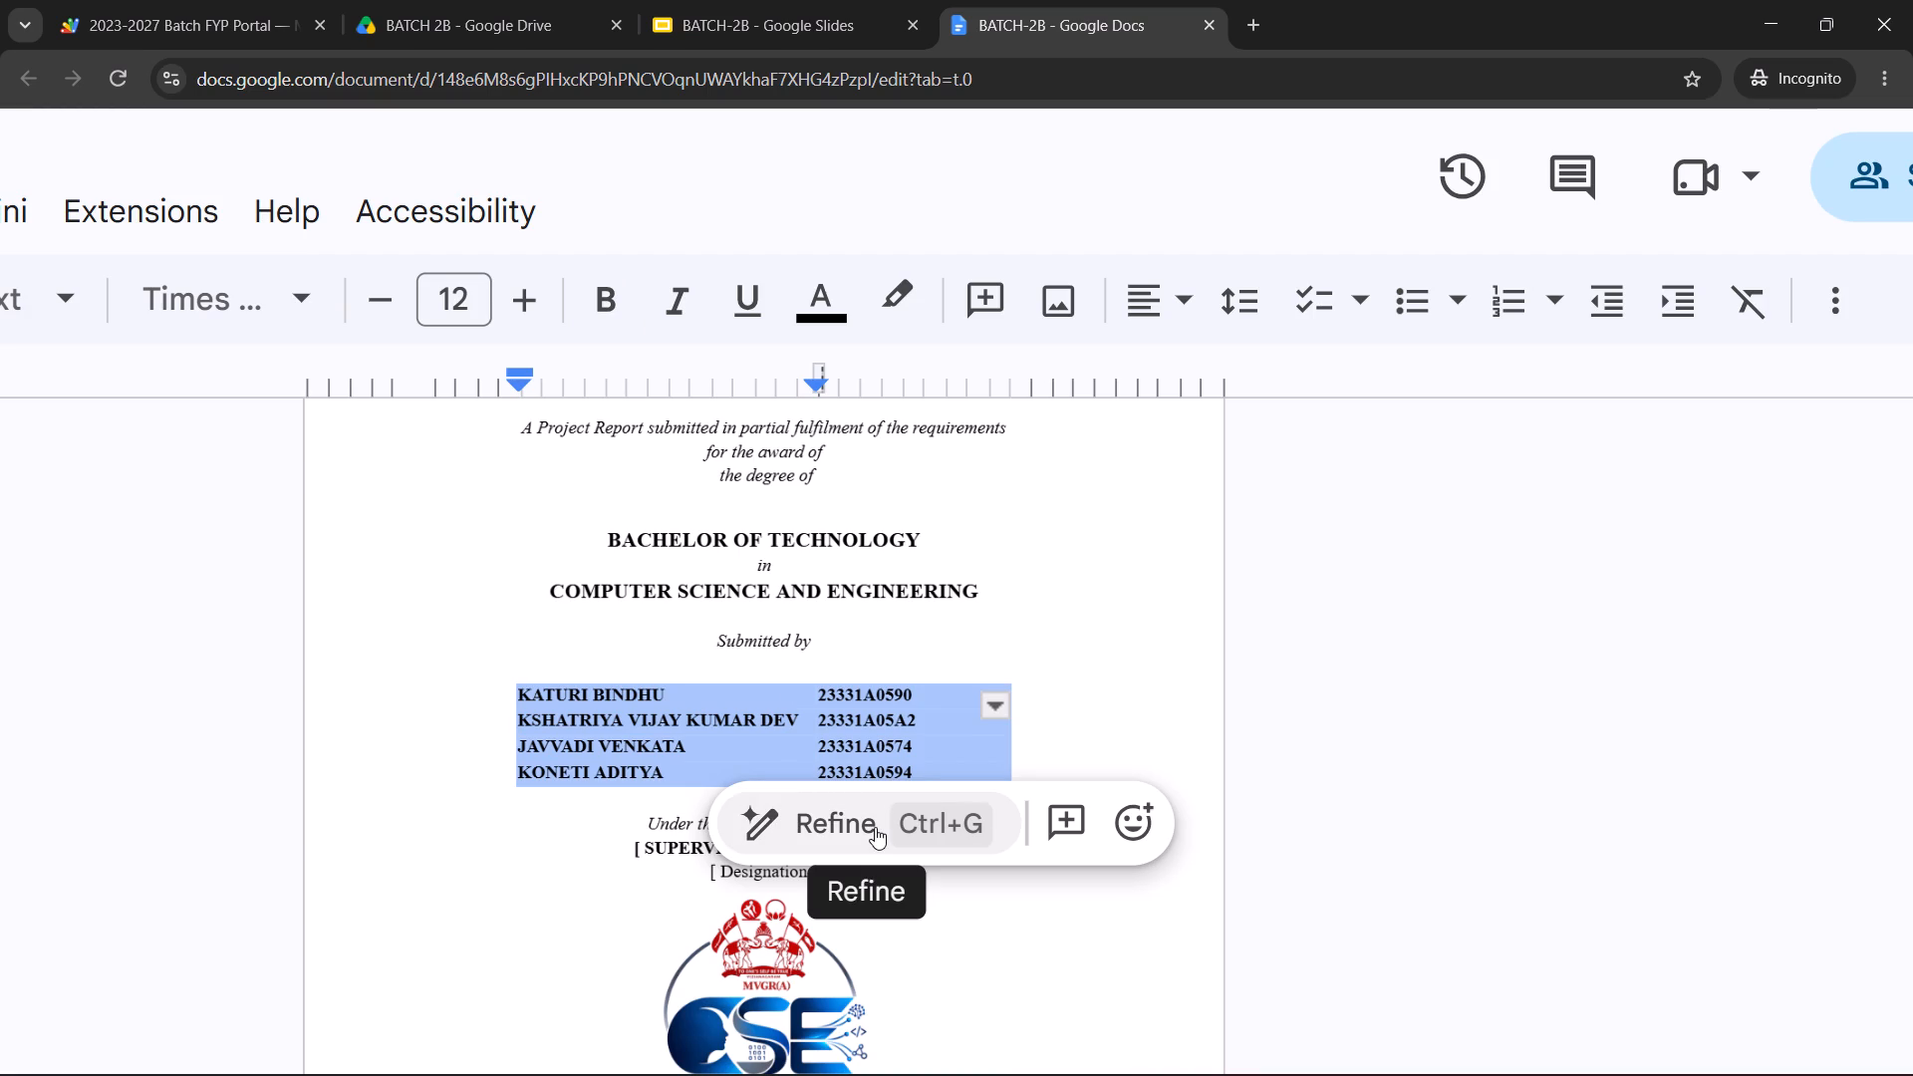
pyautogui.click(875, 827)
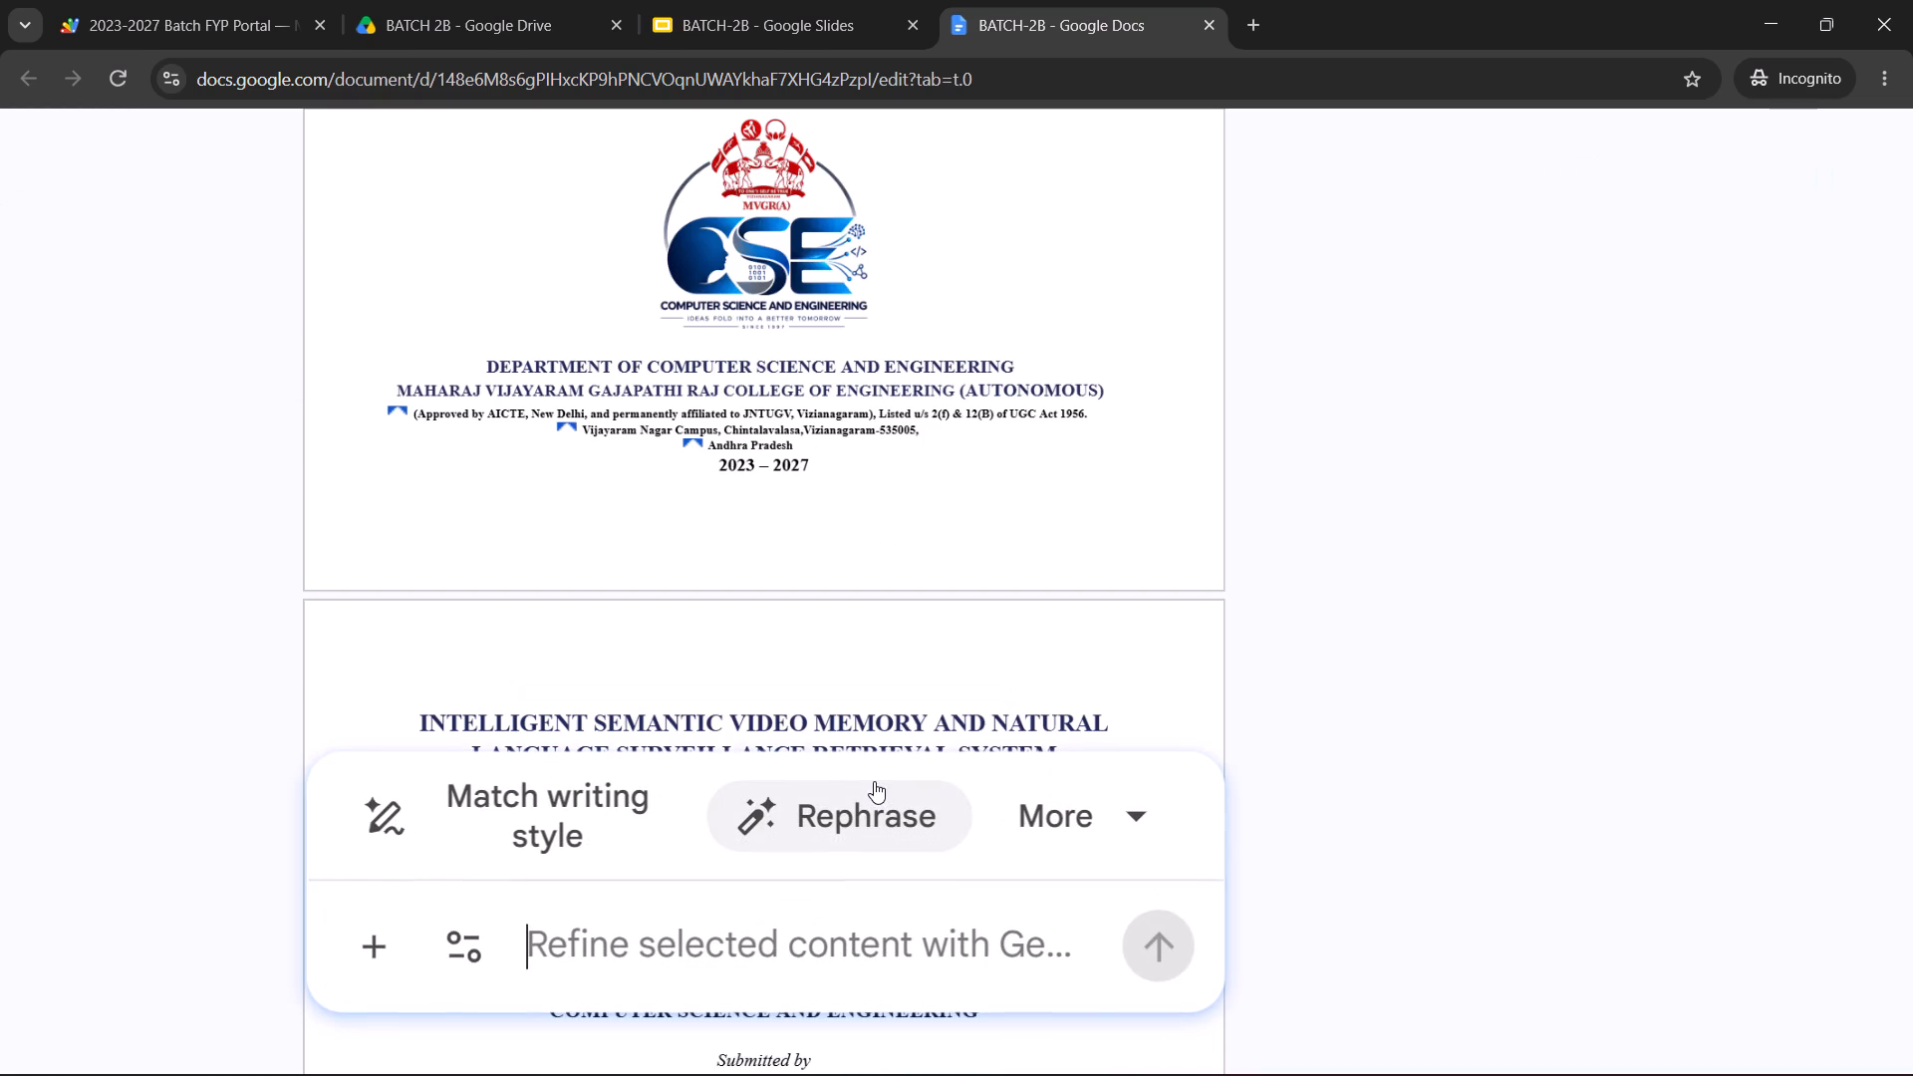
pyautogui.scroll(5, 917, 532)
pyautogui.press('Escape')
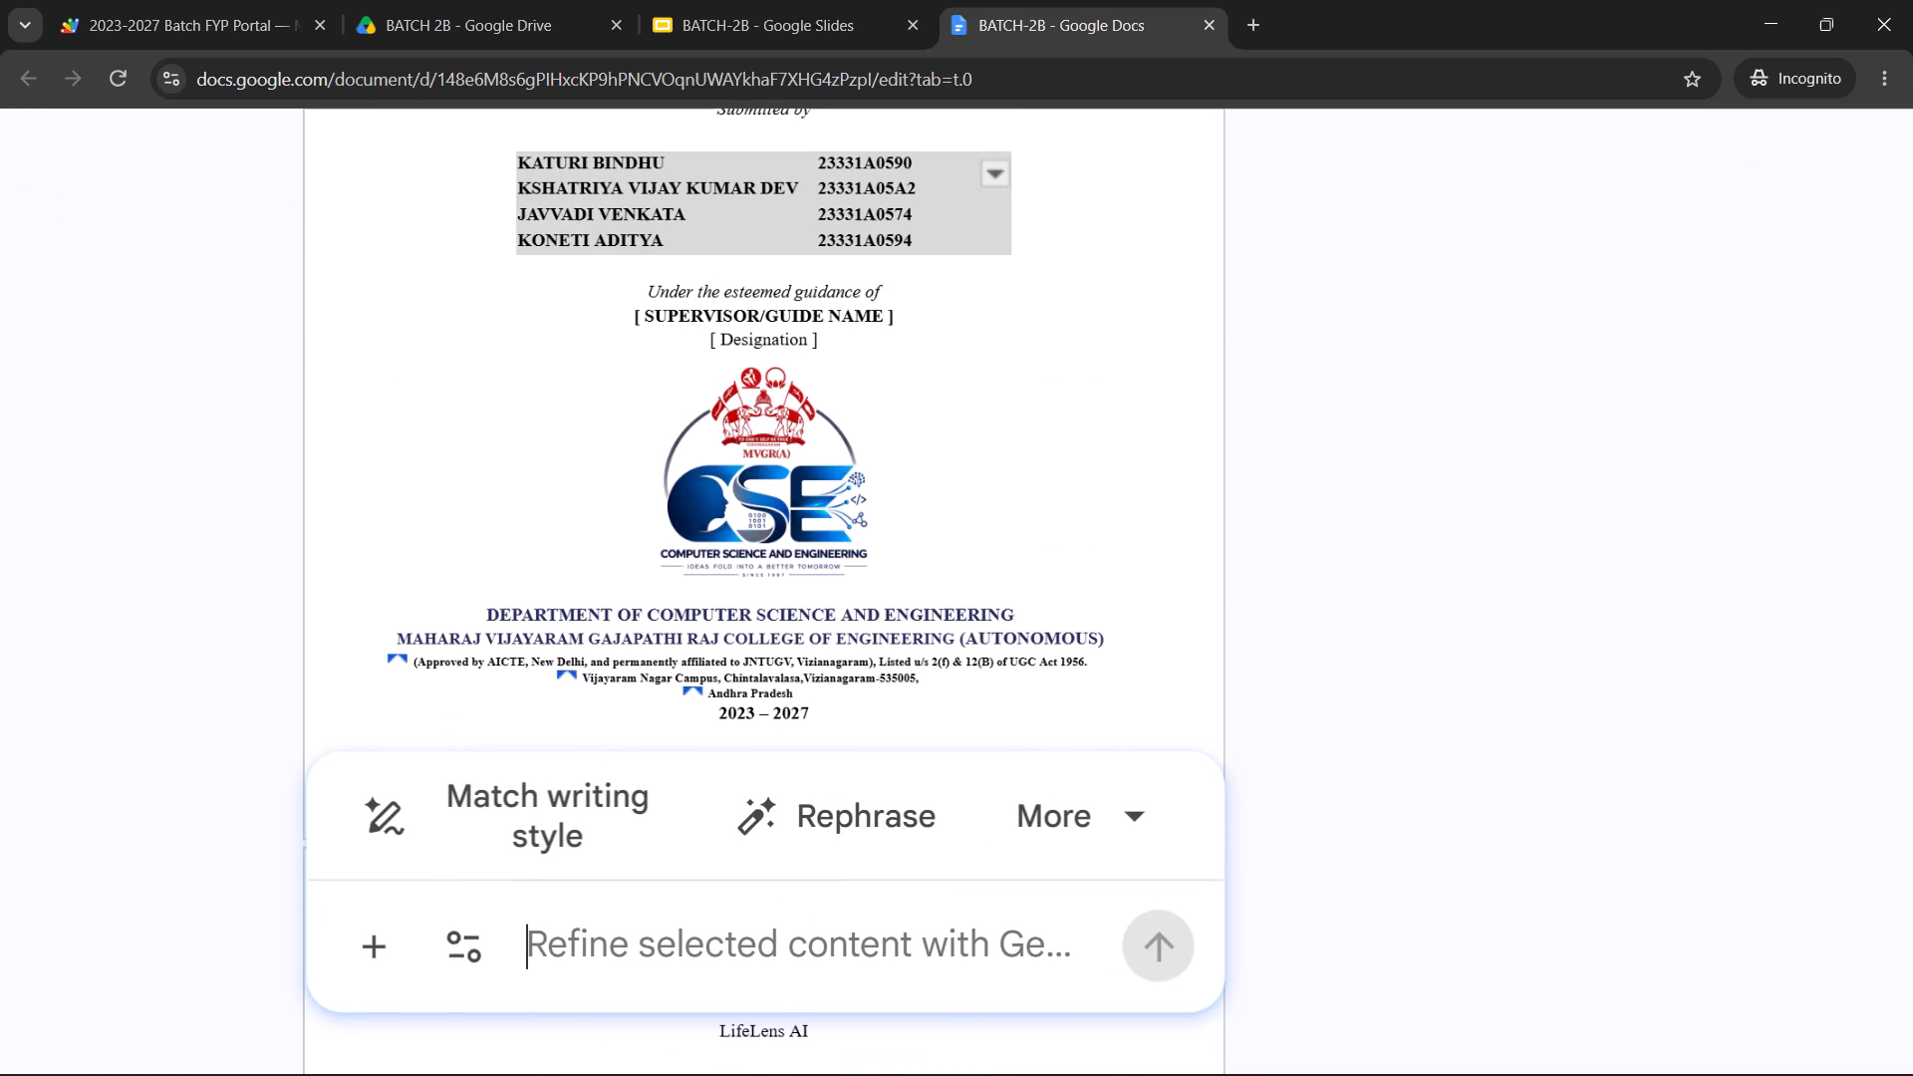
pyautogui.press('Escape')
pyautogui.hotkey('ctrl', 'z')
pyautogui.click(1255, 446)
# Compare the cover page with the inner title page, checking the student table's alignment and the supervisor details.
pyautogui.scroll(6, 882, 618)
pyautogui.scroll(3, 646, 600)
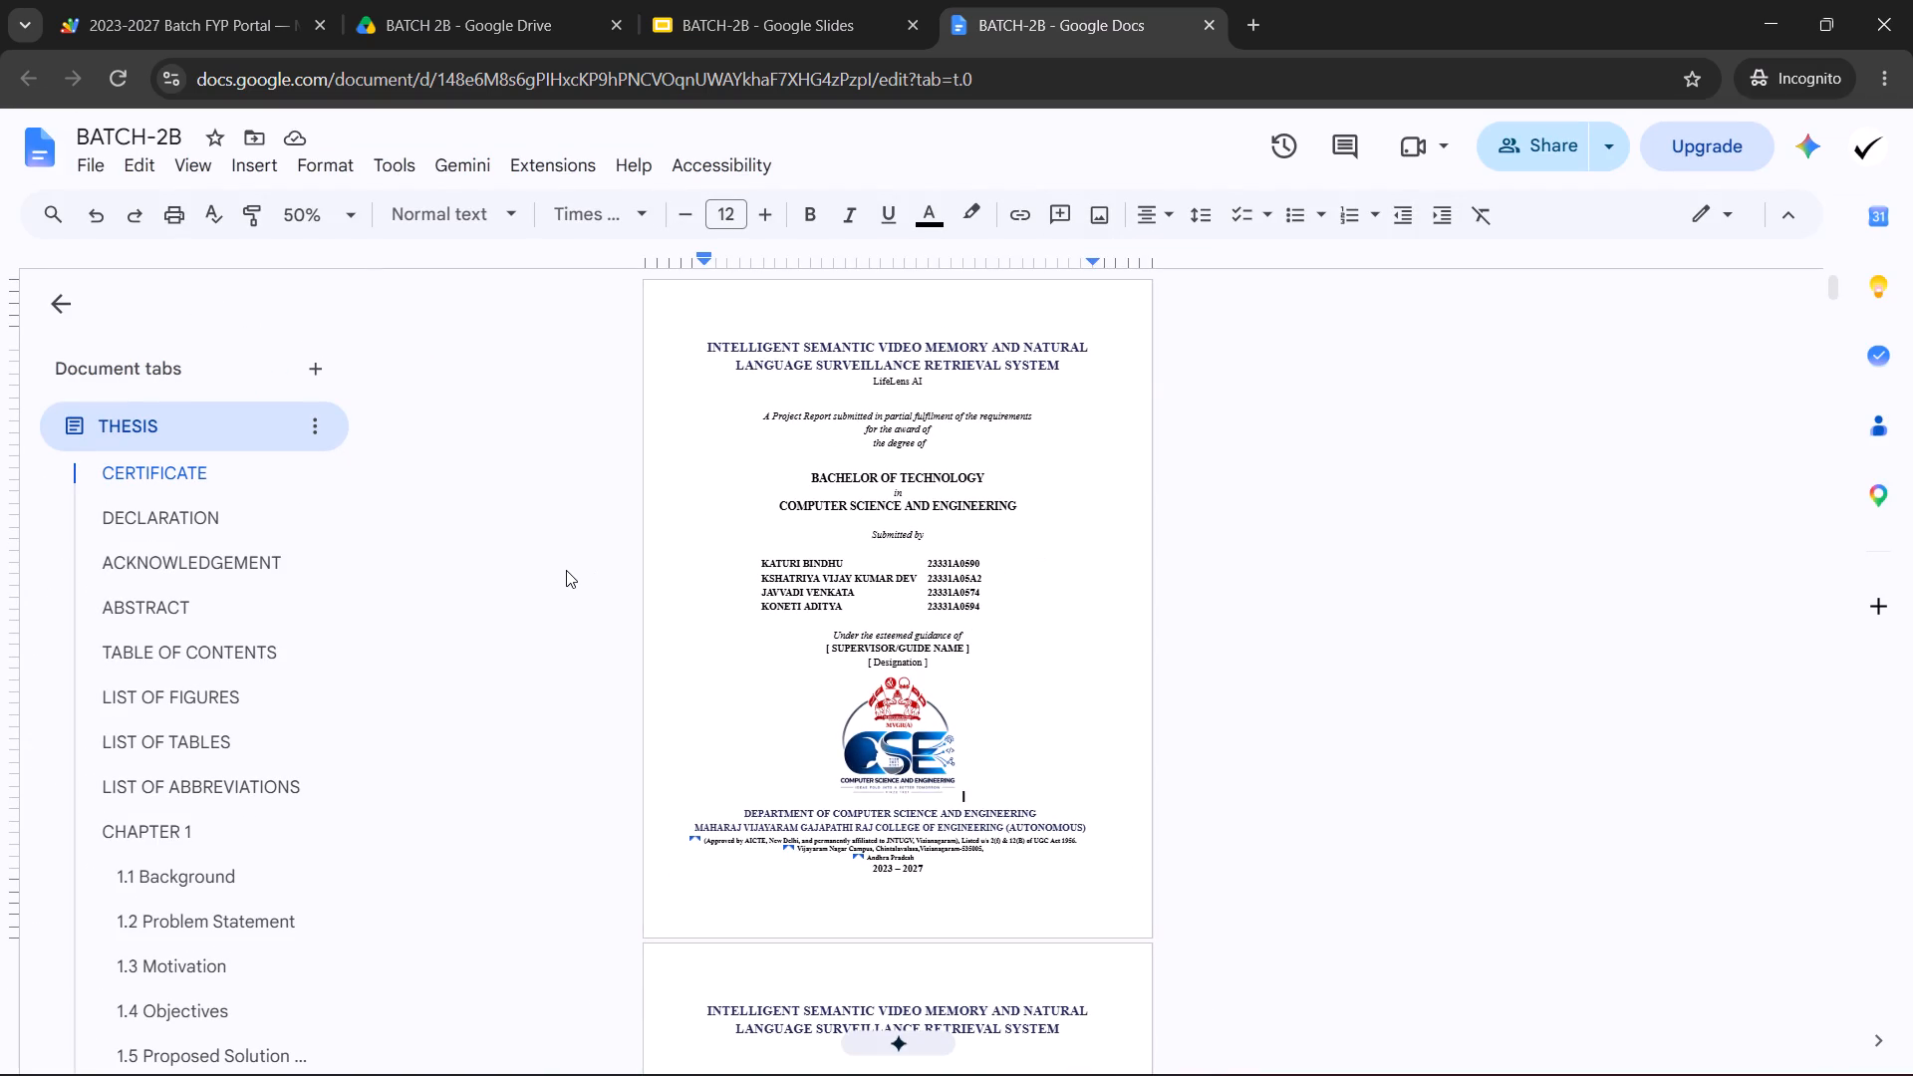
pyautogui.keyDown('ctrl'); pyautogui.scroll(3, 566, 575); pyautogui.keyUp('ctrl')
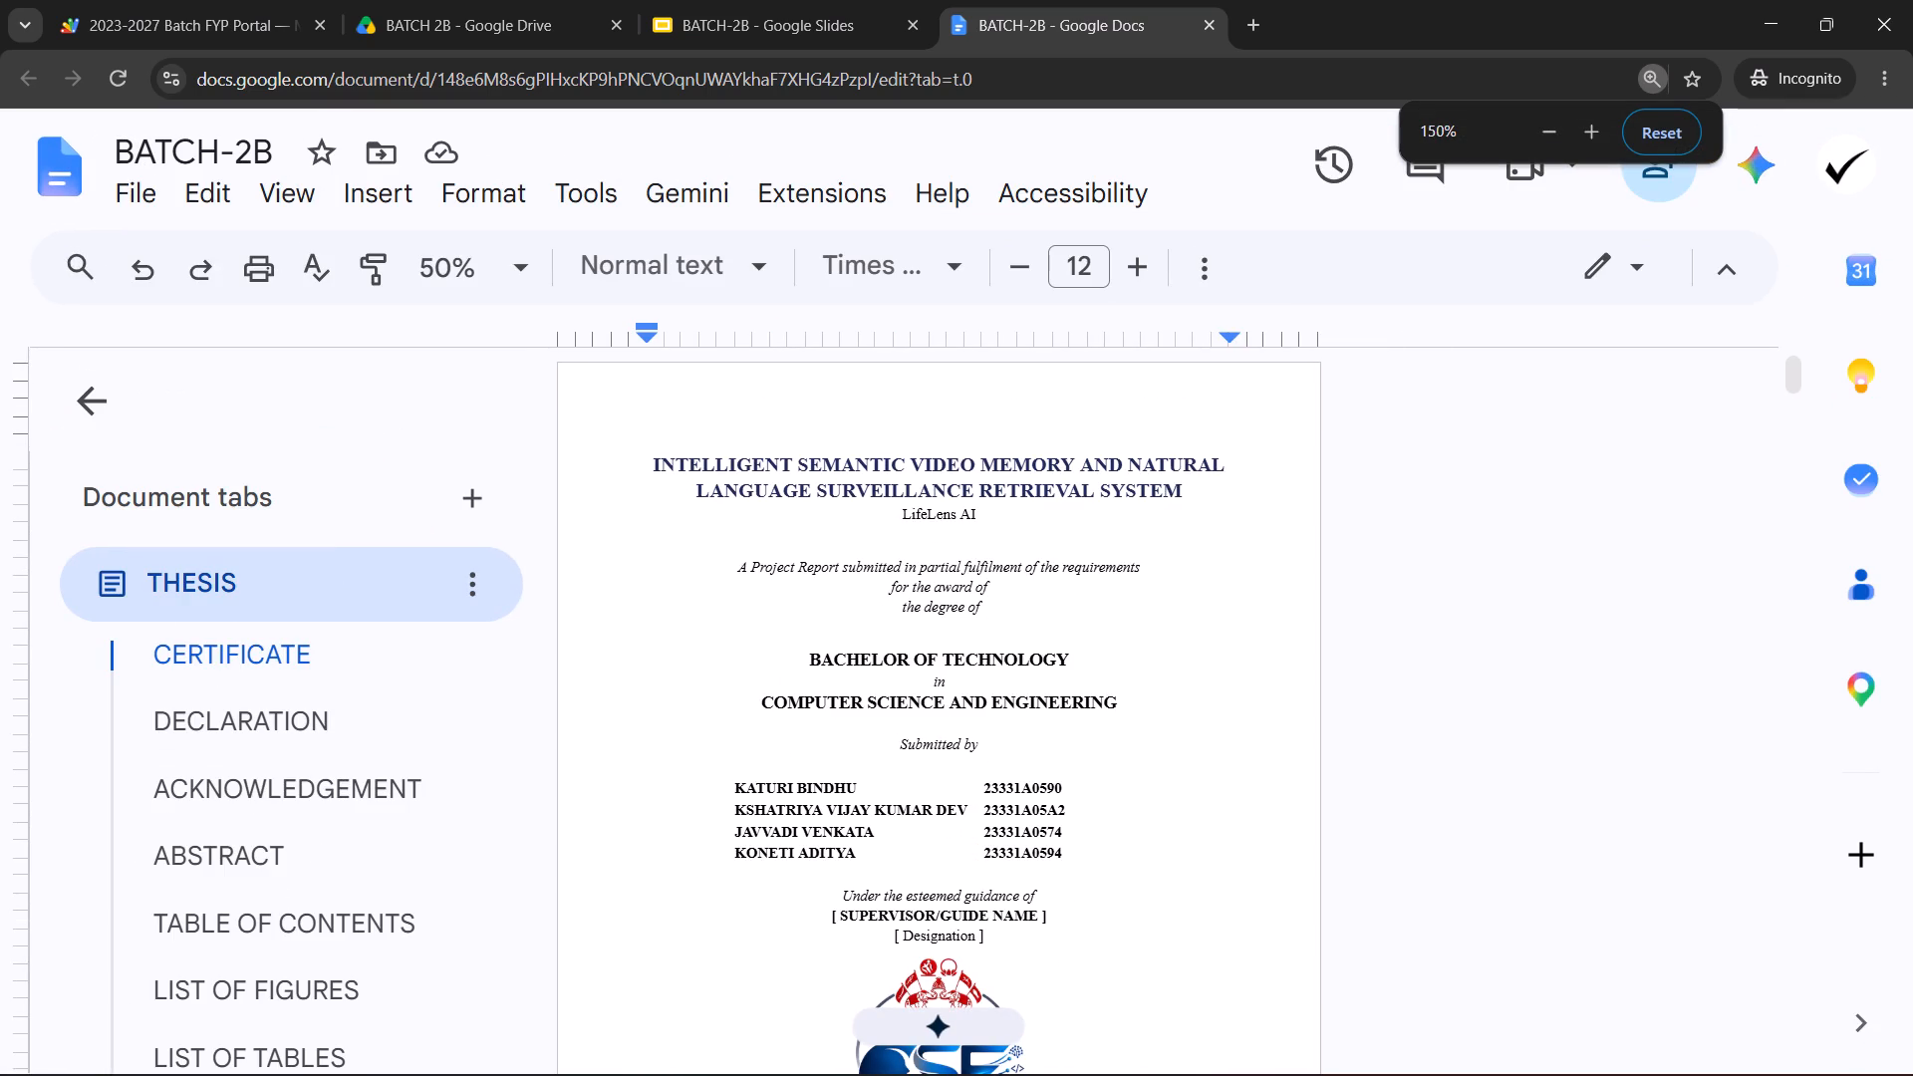
pyautogui.keyDown('ctrl'); pyautogui.scroll(-3, 728, 571); pyautogui.keyUp('ctrl')
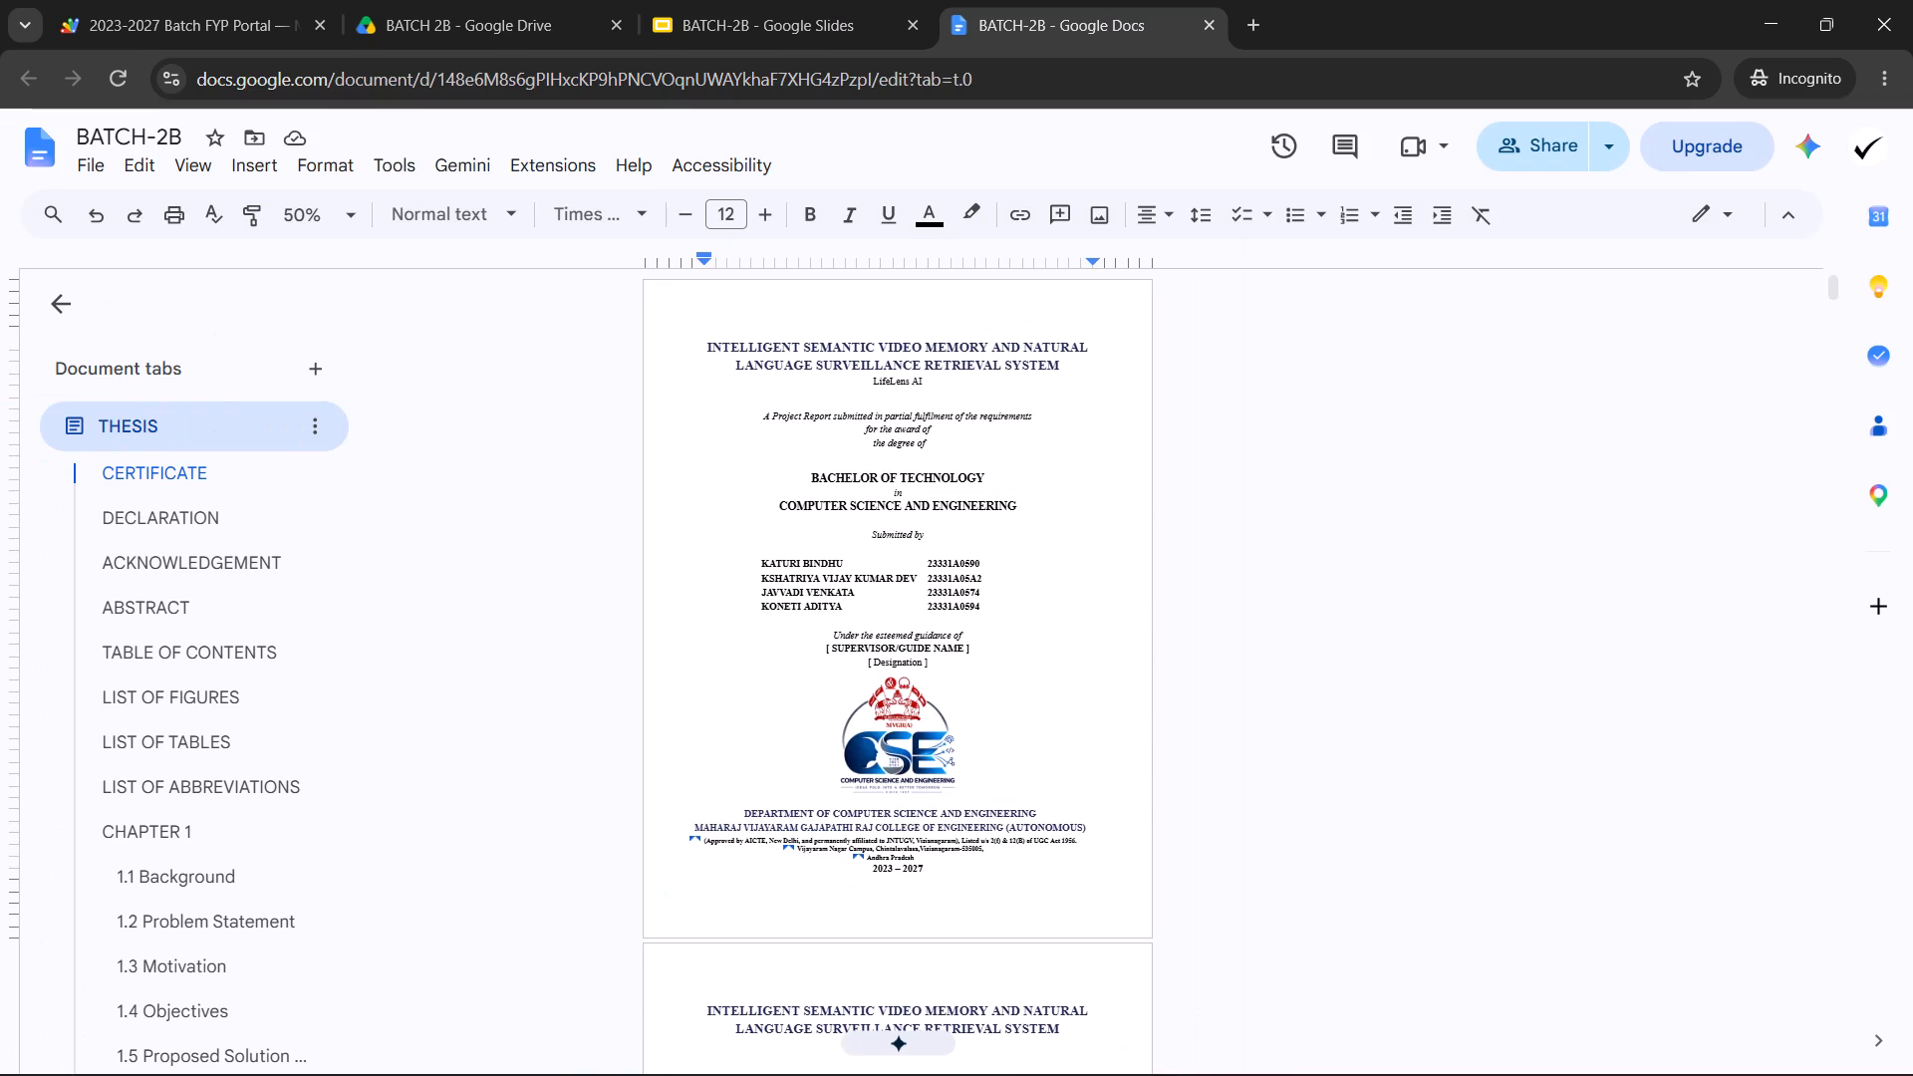
pyautogui.keyDown('ctrl'); pyautogui.scroll(2, 639, 585); pyautogui.keyUp('ctrl')
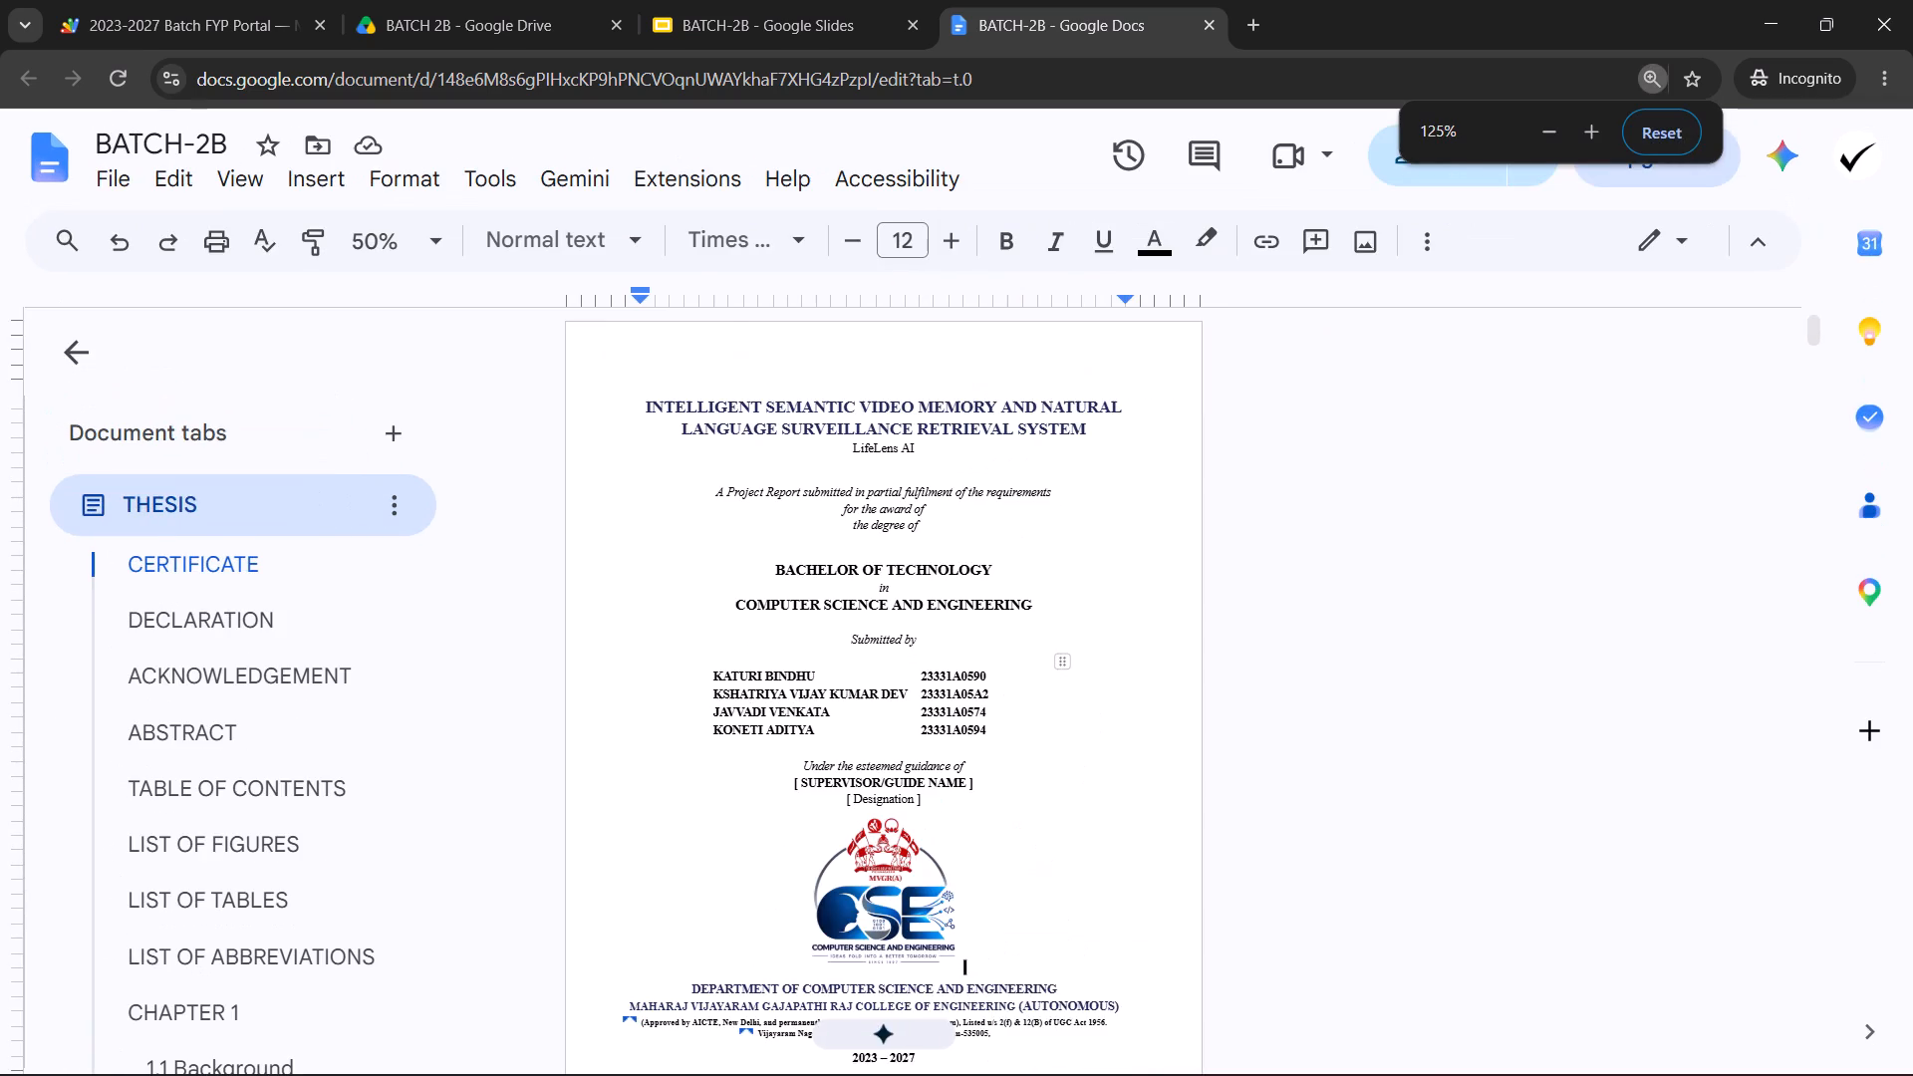
pyautogui.keyDown('ctrl'); pyautogui.scroll(1, 639, 585); pyautogui.keyUp('ctrl')
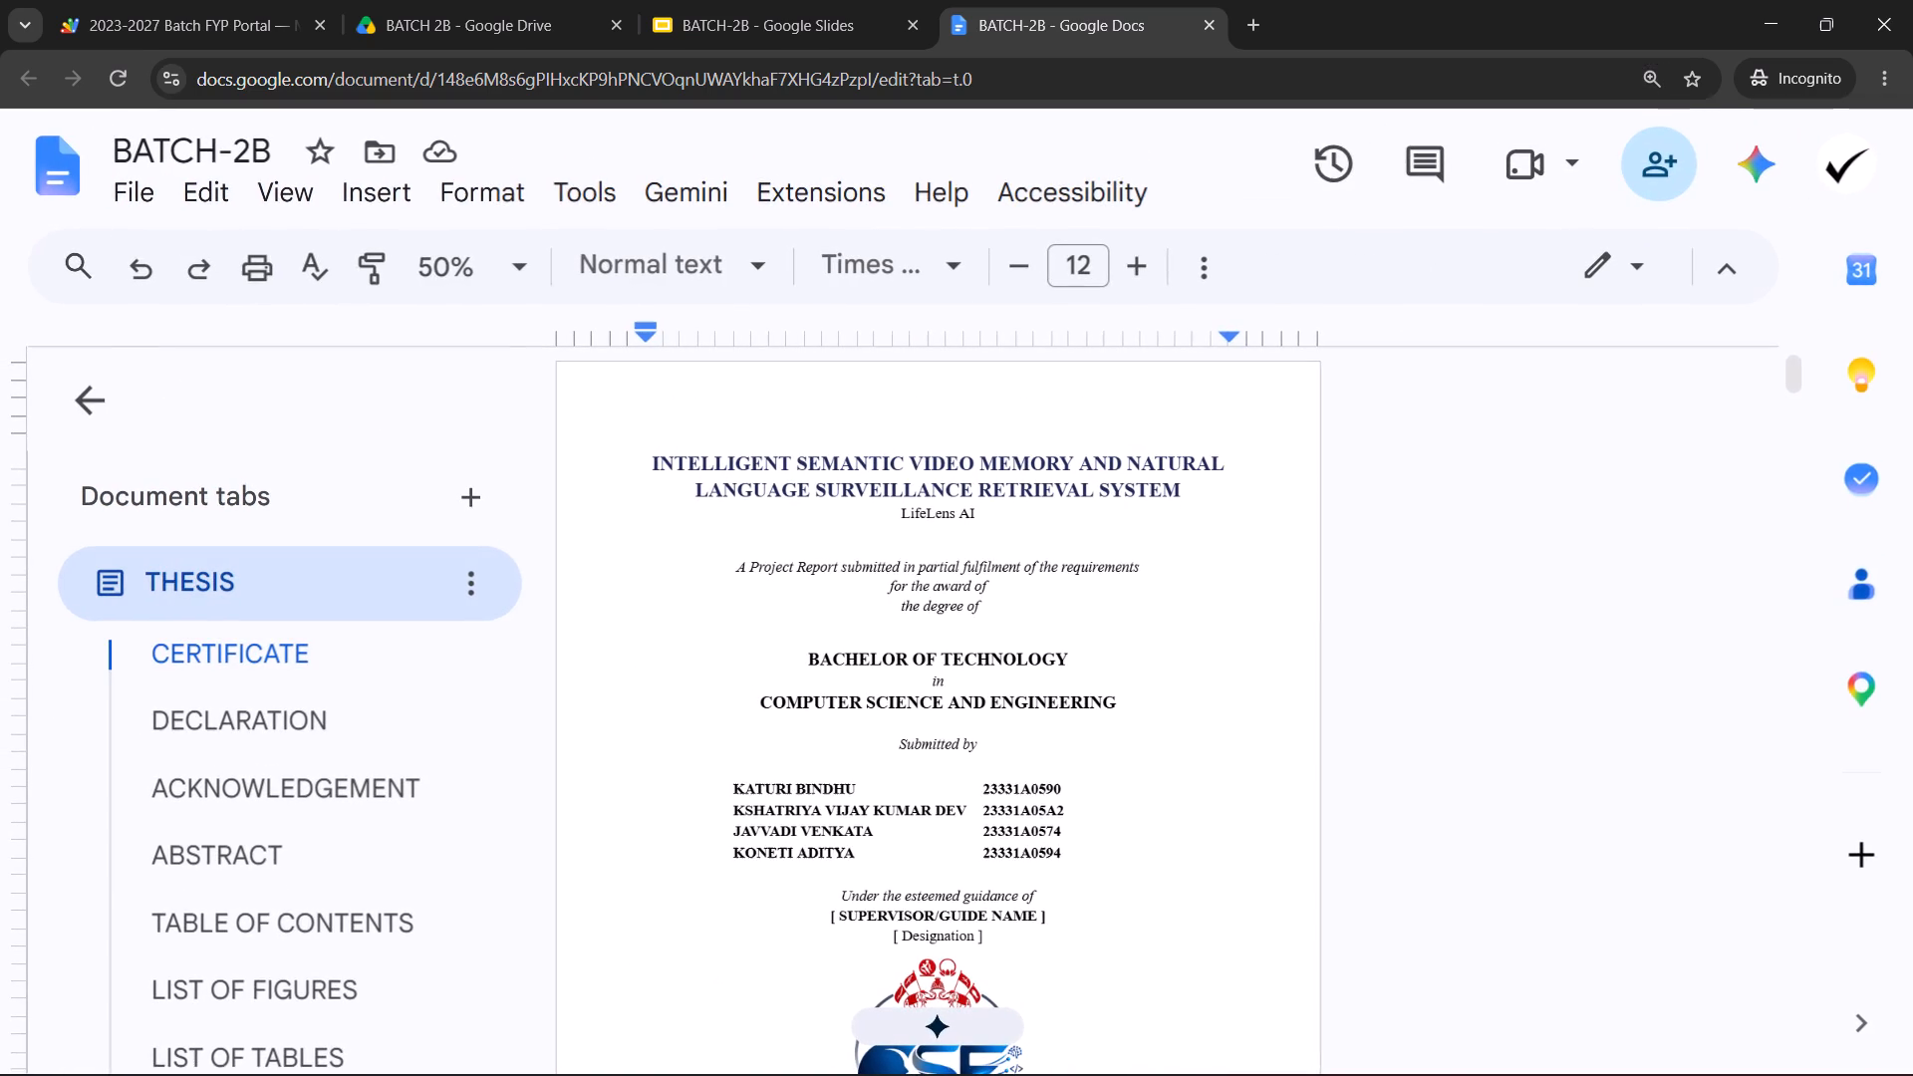
pyautogui.hotkey('ctrl', '-')
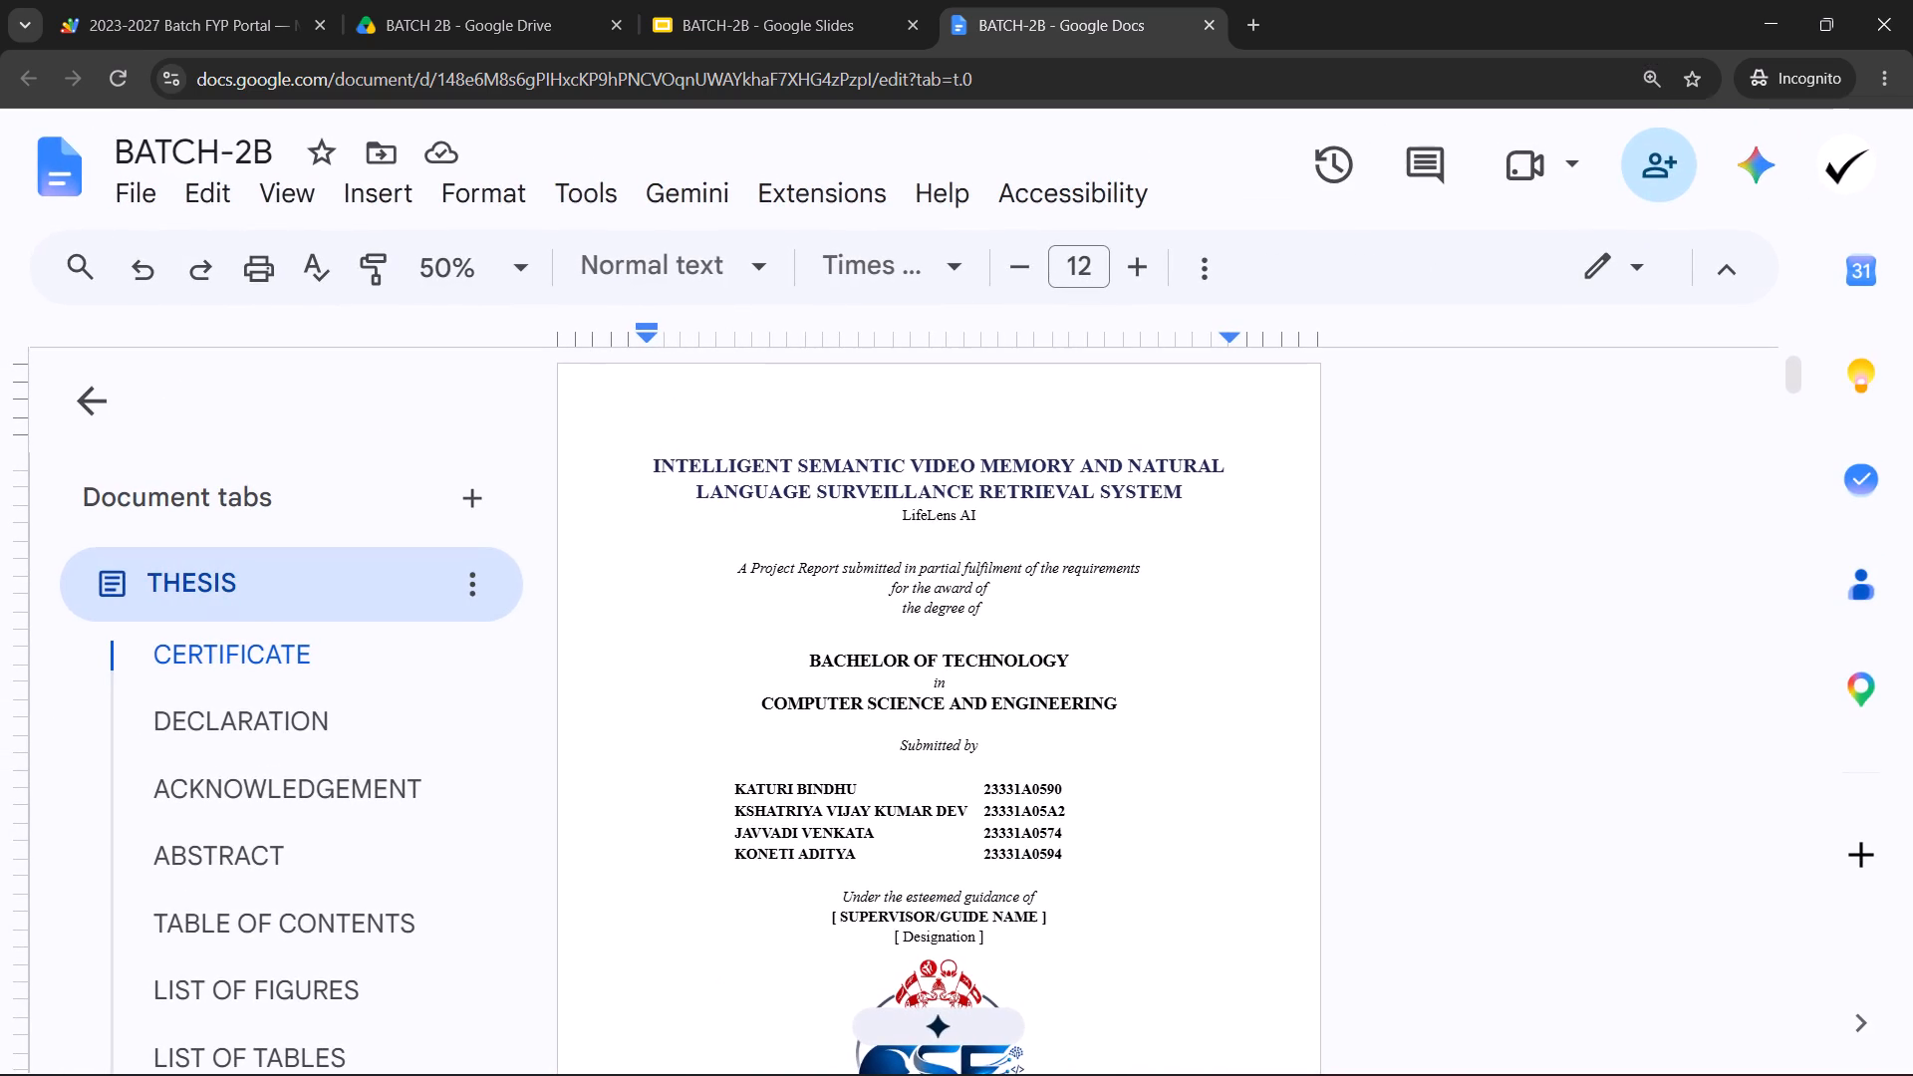
pyautogui.hotkey('ctrl', '-')
pyautogui.hotkey('ctrl', '-')
pyautogui.hotkey('ctrl', '-')
pyautogui.hotkey('ctrl', '-')
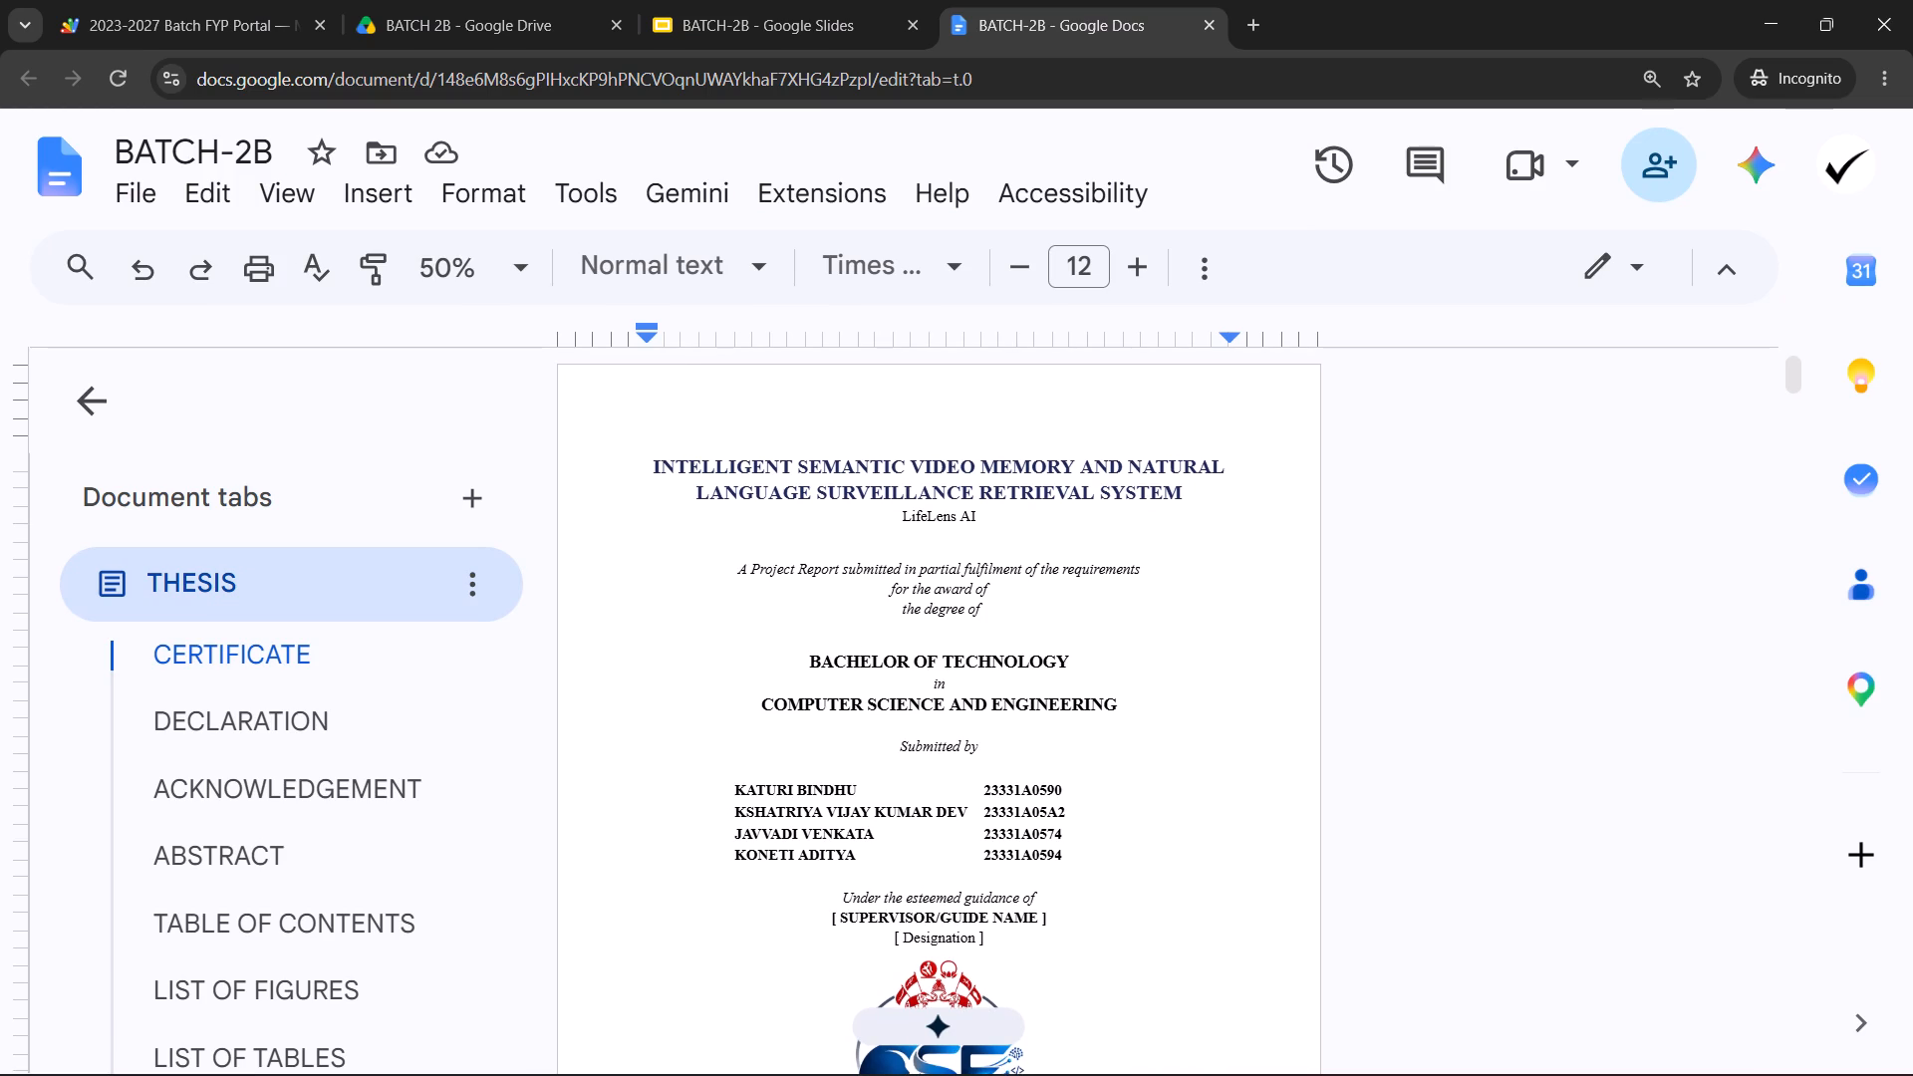
pyautogui.keyDown('ctrl'); pyautogui.scroll(-3, 1176, 637); pyautogui.keyUp('ctrl')
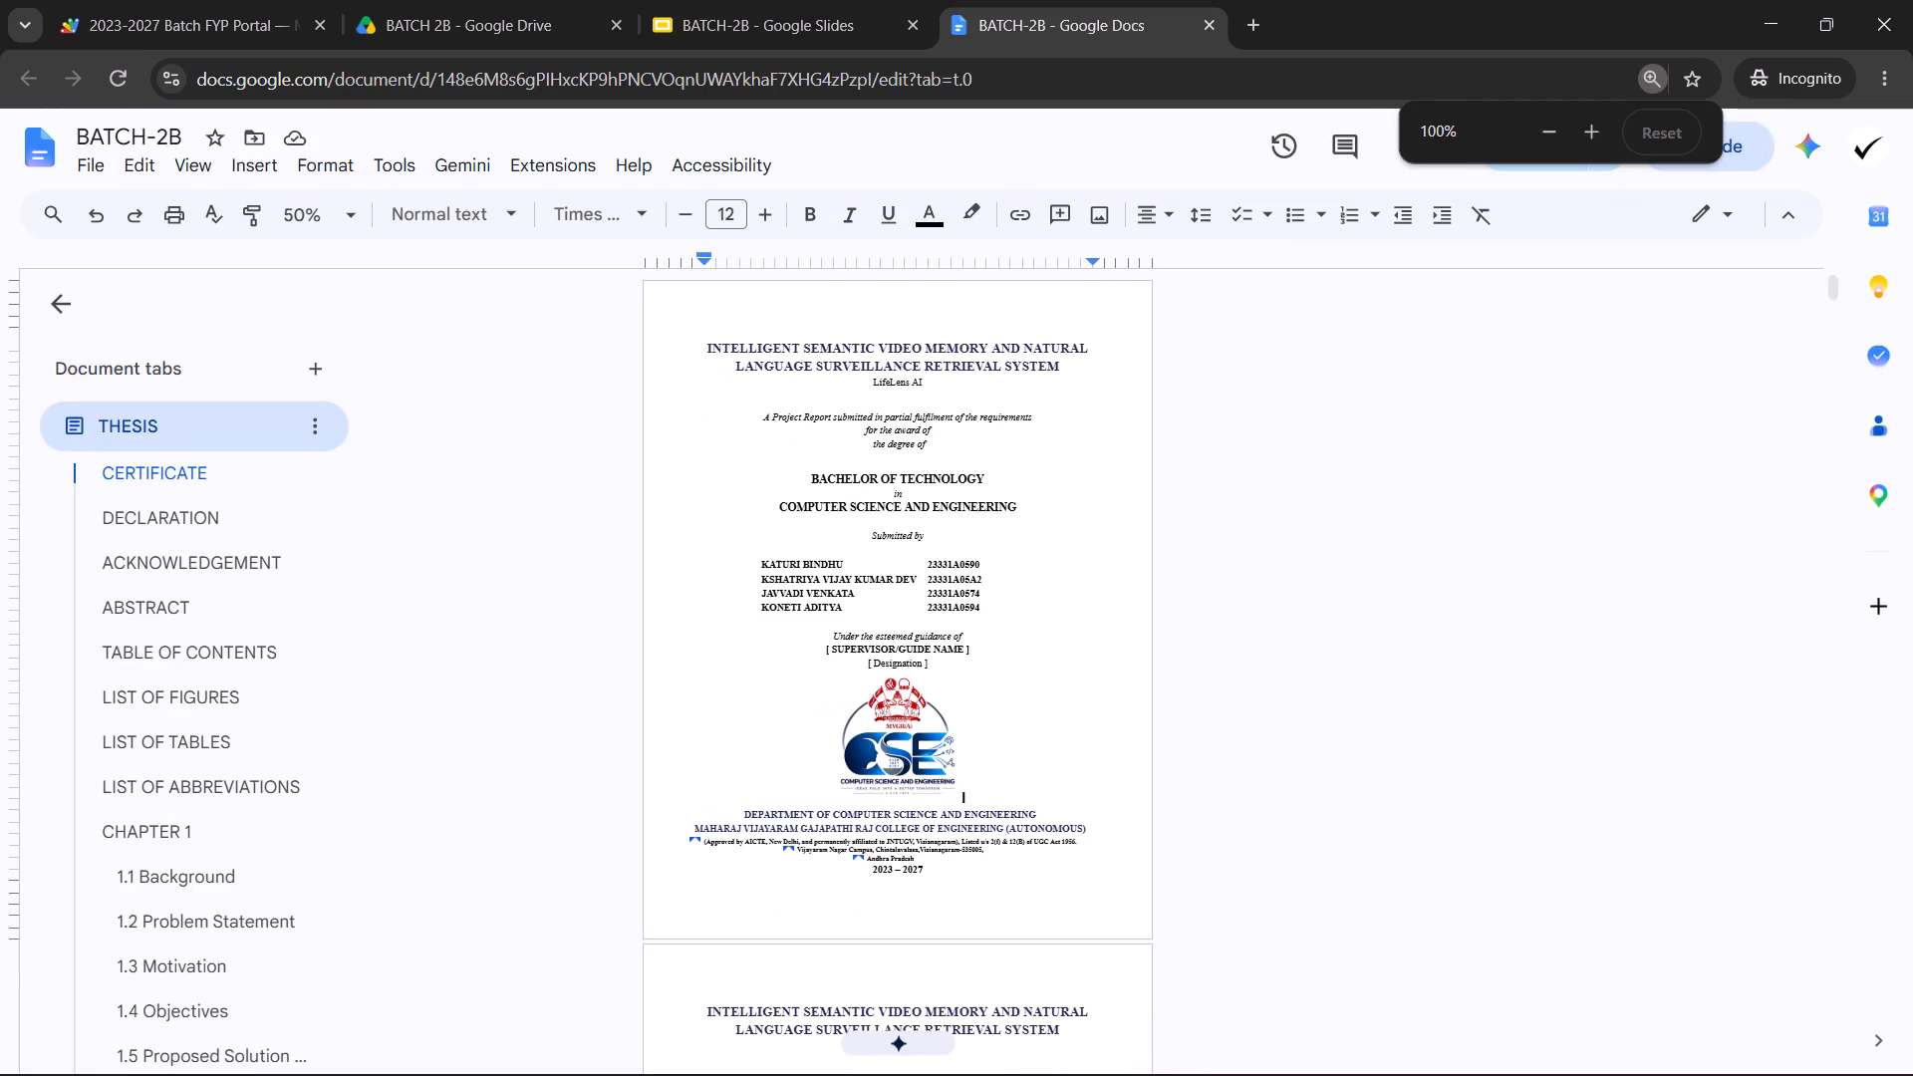
pyautogui.scroll(-5, 684, 459)
pyautogui.scroll(-1, 768, 581)
pyautogui.scroll(6, 718, 621)
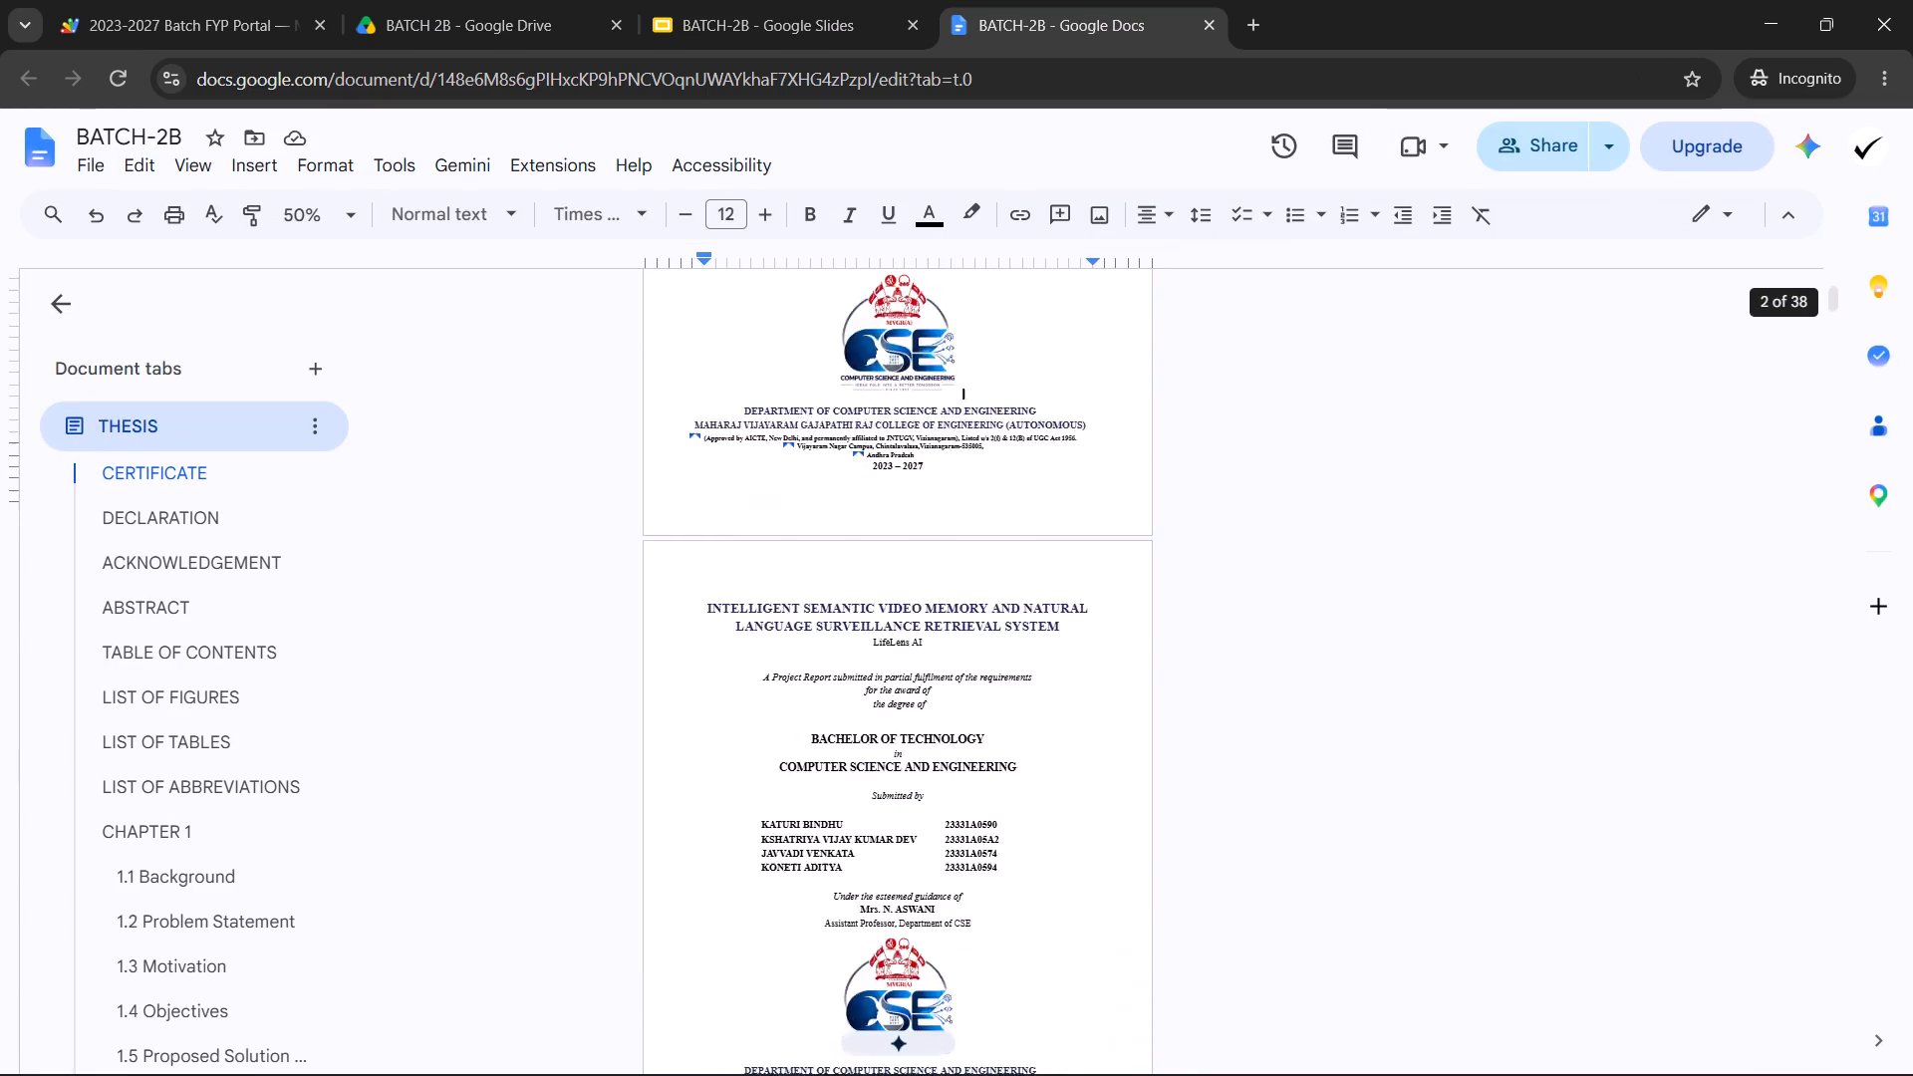
# Examine the Certificate page and its bracketed project title, student and guide placeholders.
pyautogui.click(158, 511)
pyautogui.click(145, 476)
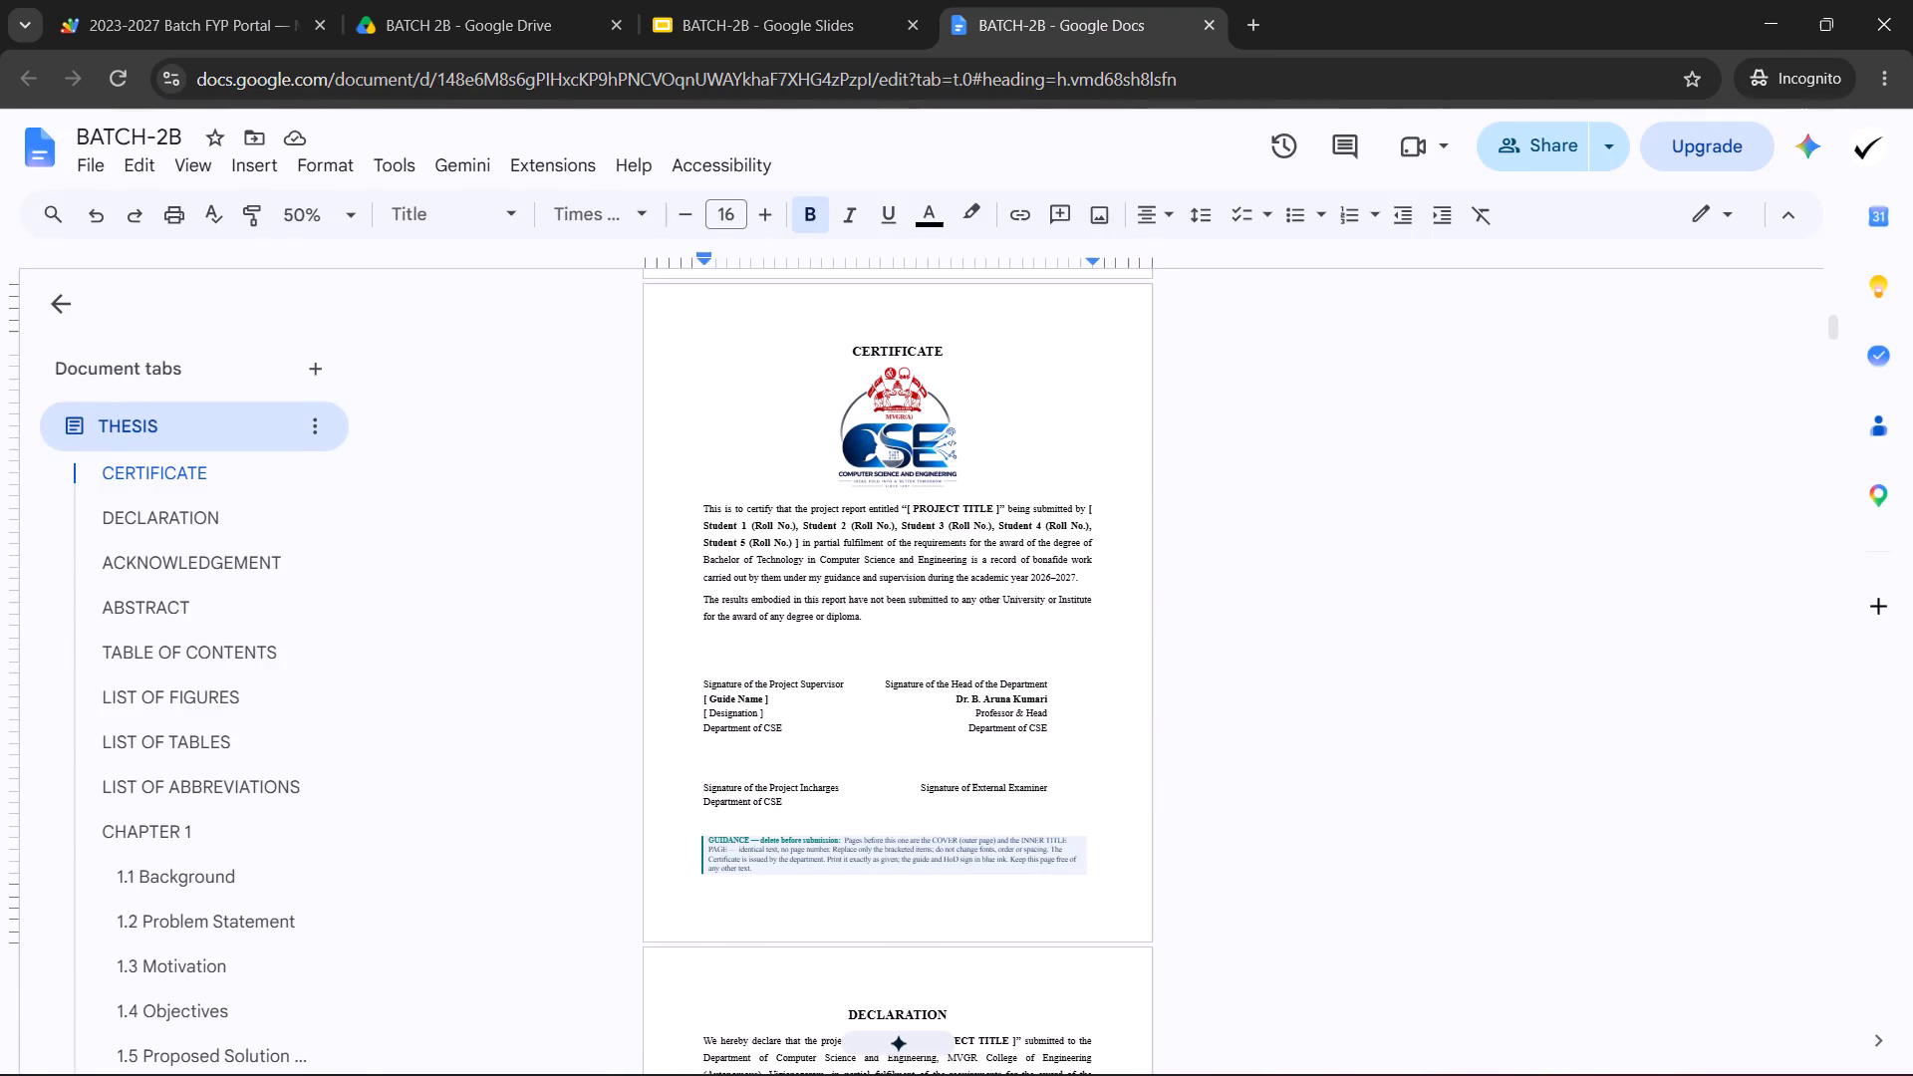
pyautogui.click(860, 549)
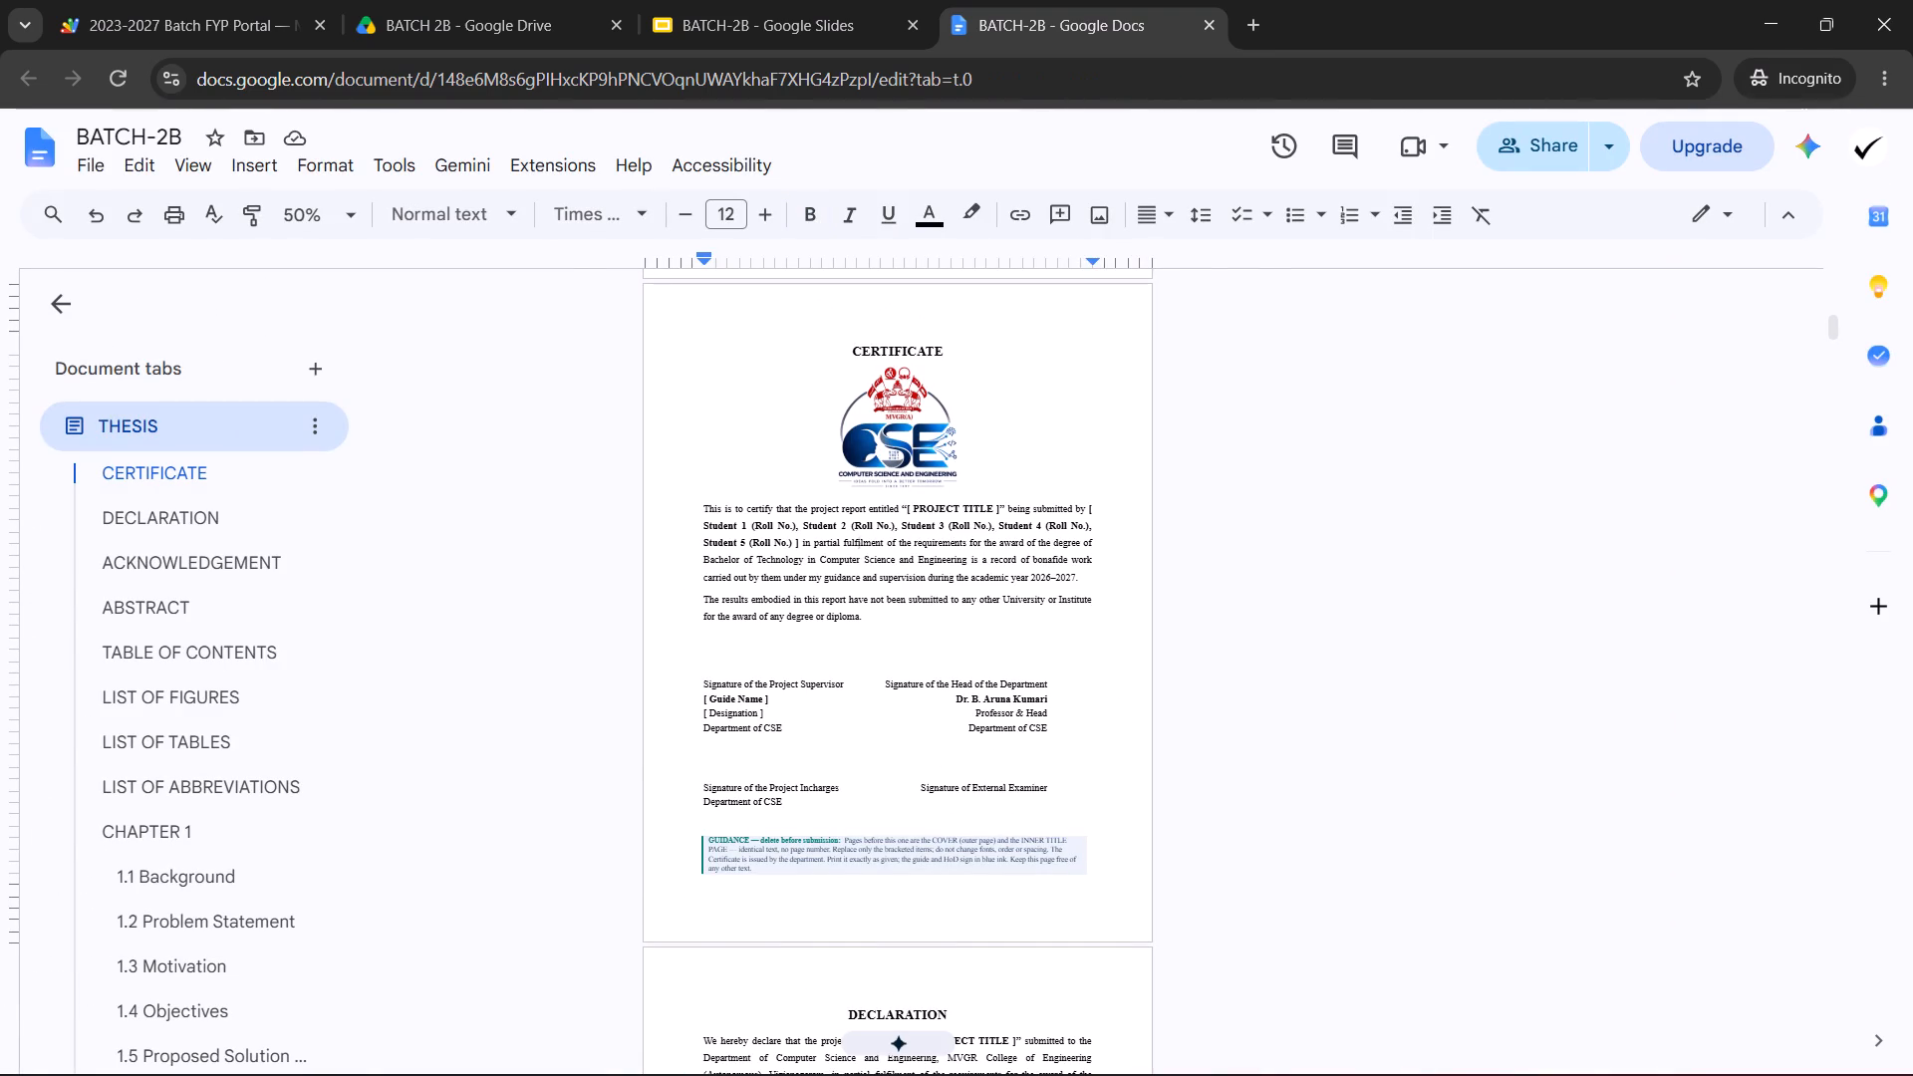
pyautogui.hotkey('ctrl', '=')
pyautogui.hotkey('ctrl', '=')
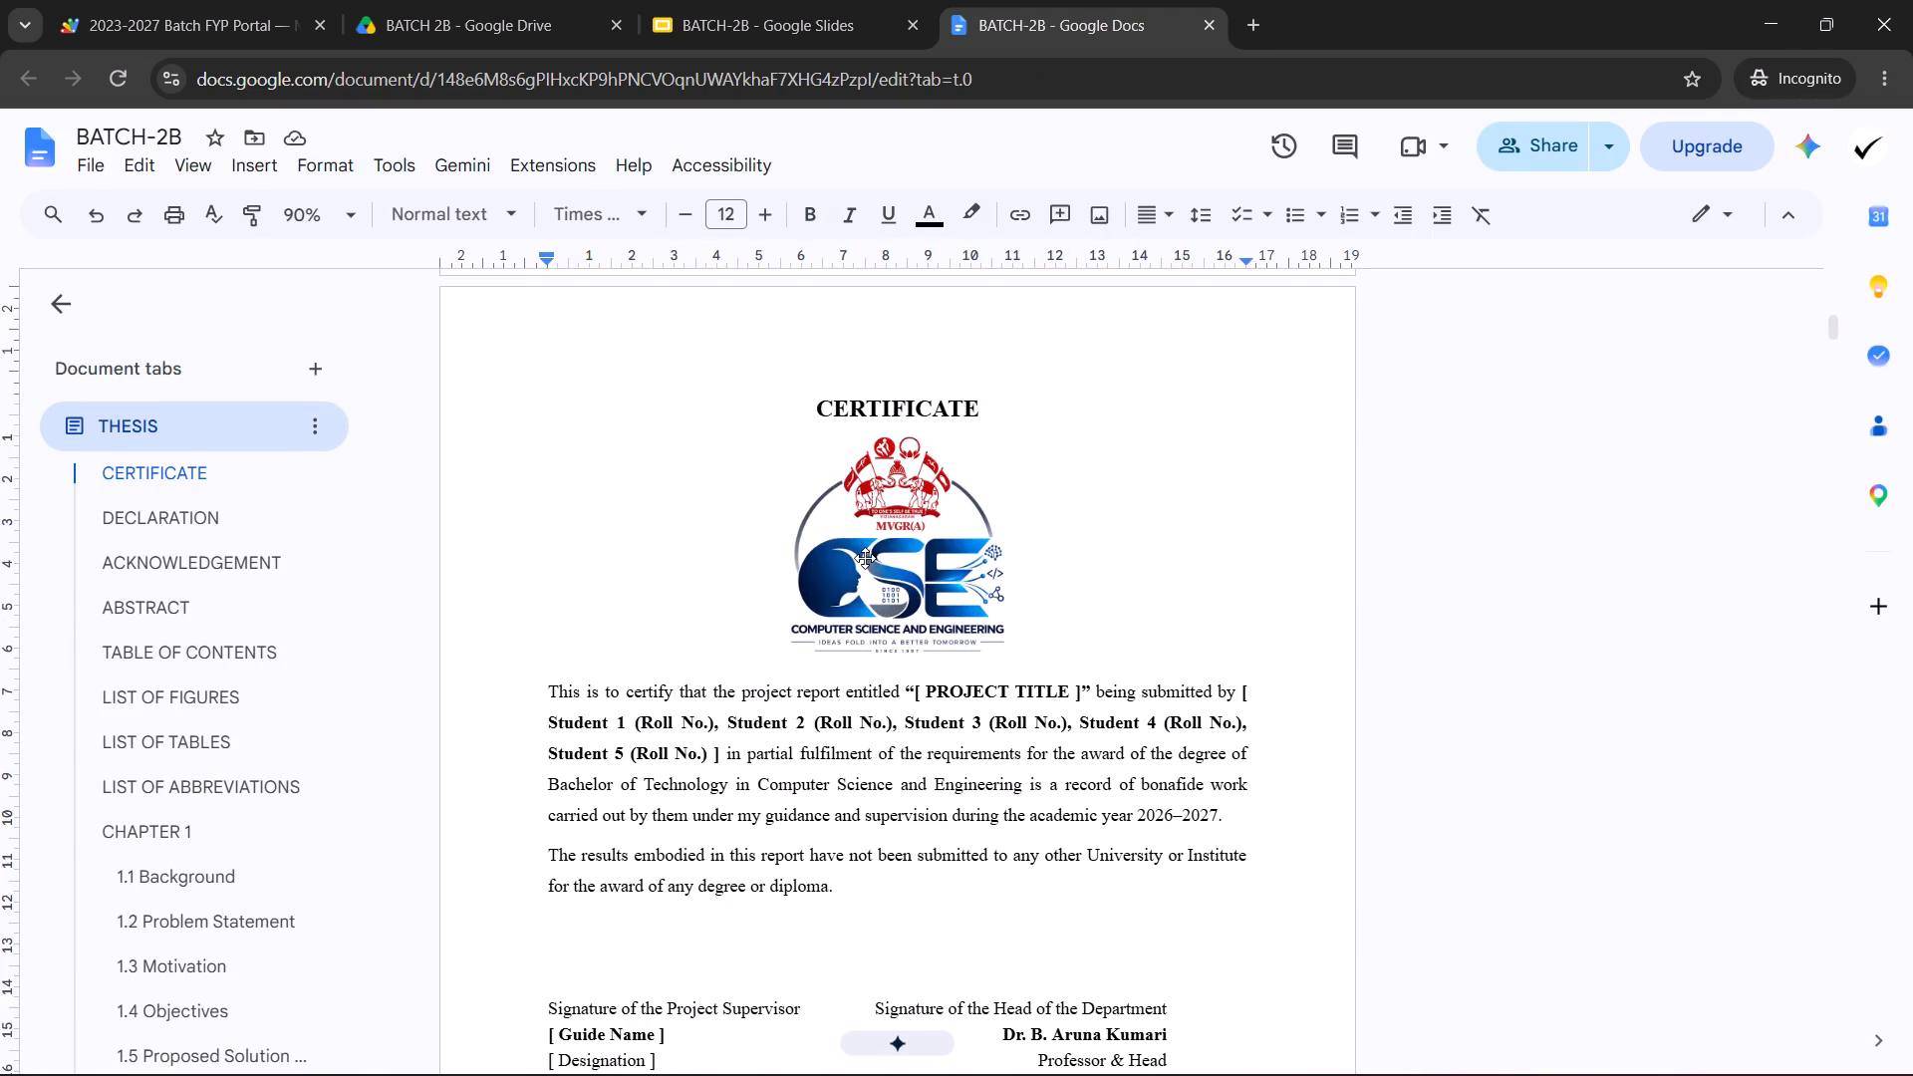
# Widen the name column of the cover page's student table so the roll numbers line up with those on the inner title page.
pyautogui.scroll(13, 865, 558)
pyautogui.scroll(-3, 865, 558)
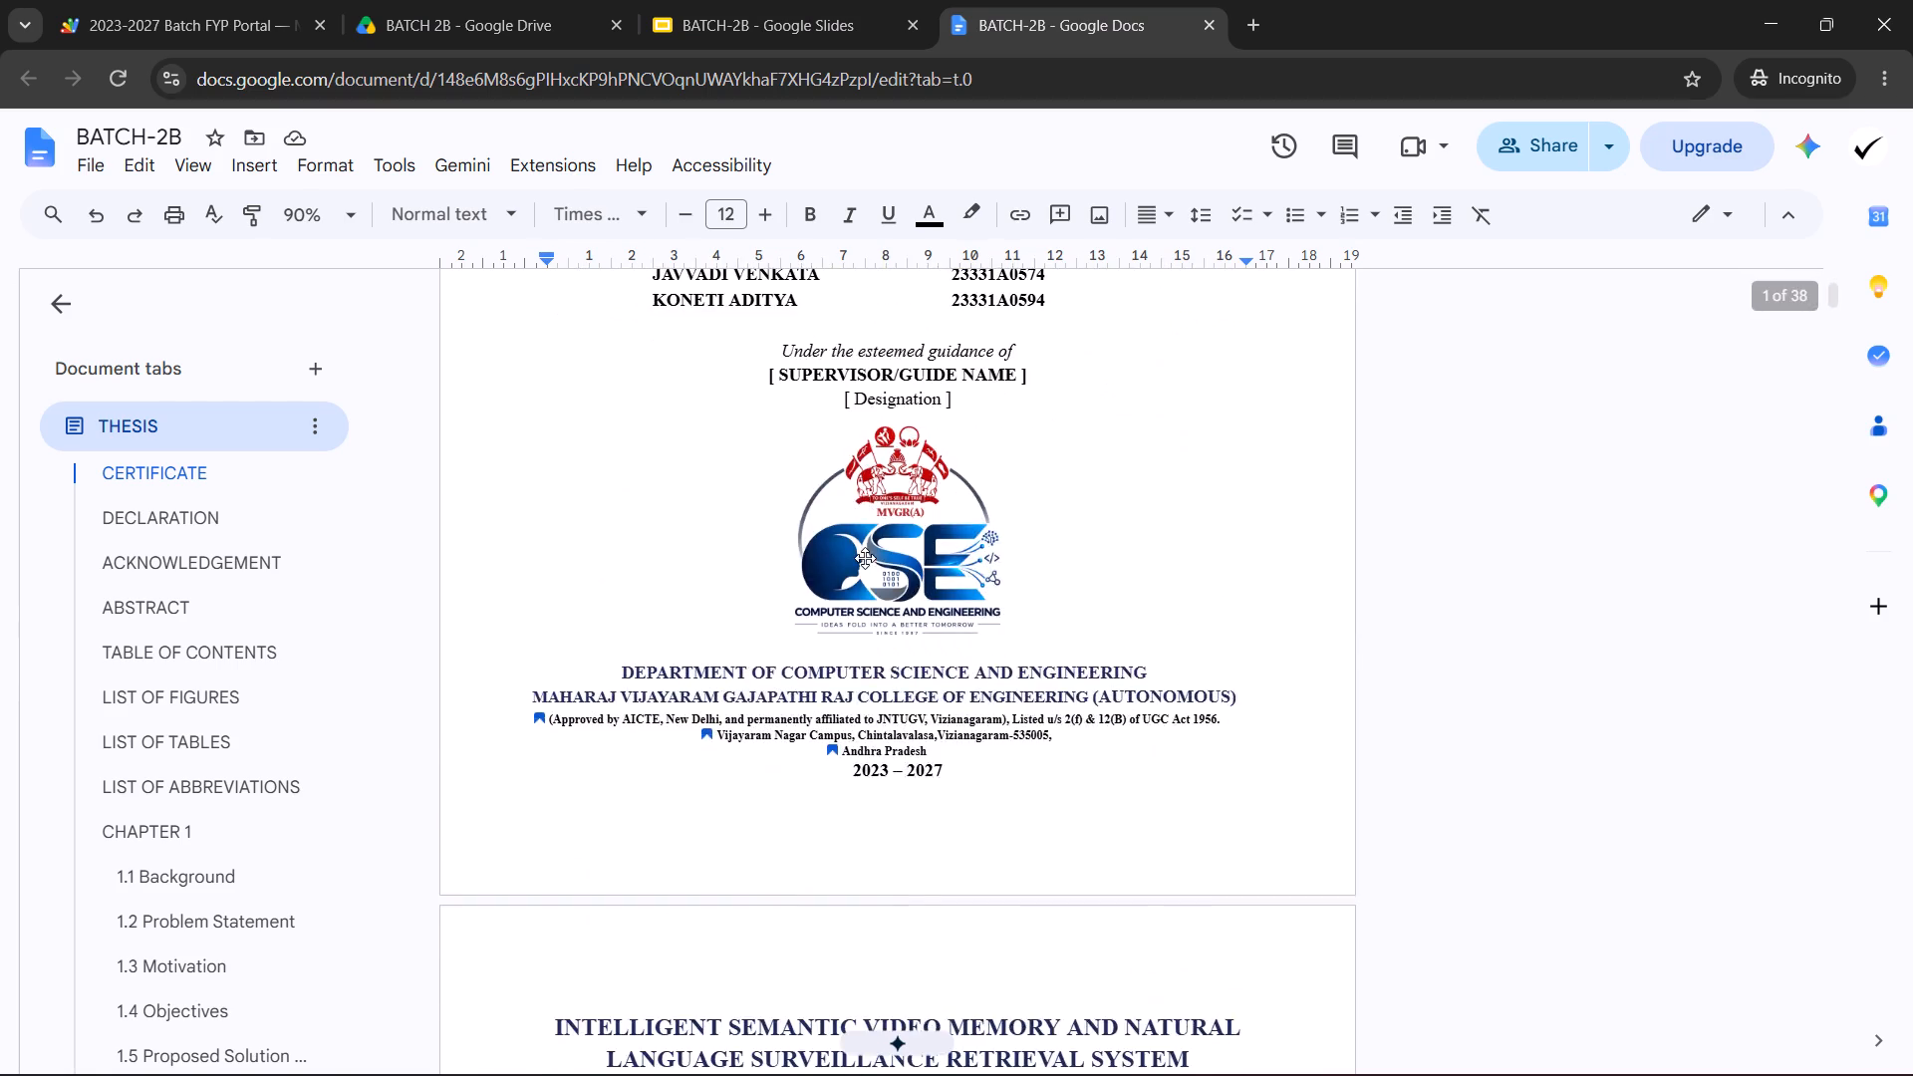
pyautogui.scroll(-2, 865, 558)
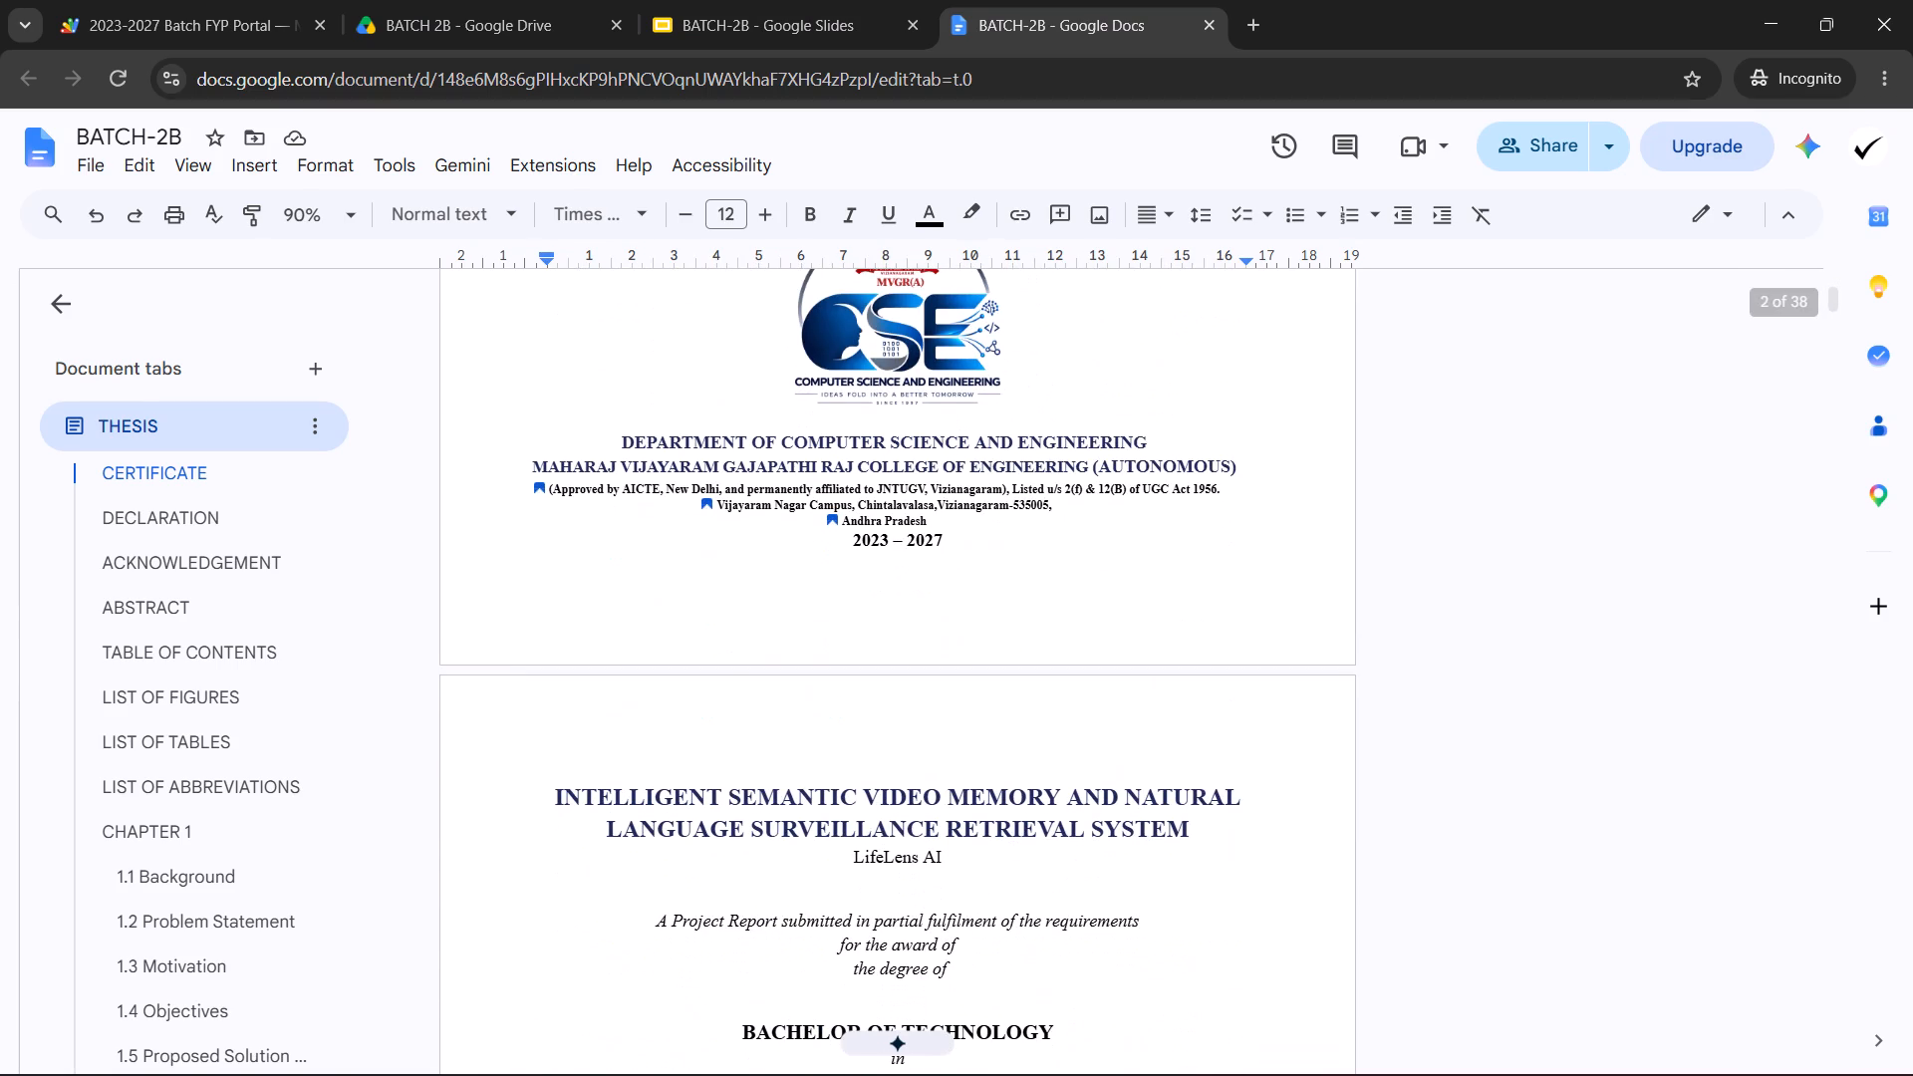
pyautogui.hotkey('ctrl', '-')
pyautogui.hotkey('ctrl', '-')
pyautogui.scroll(1, 865, 558)
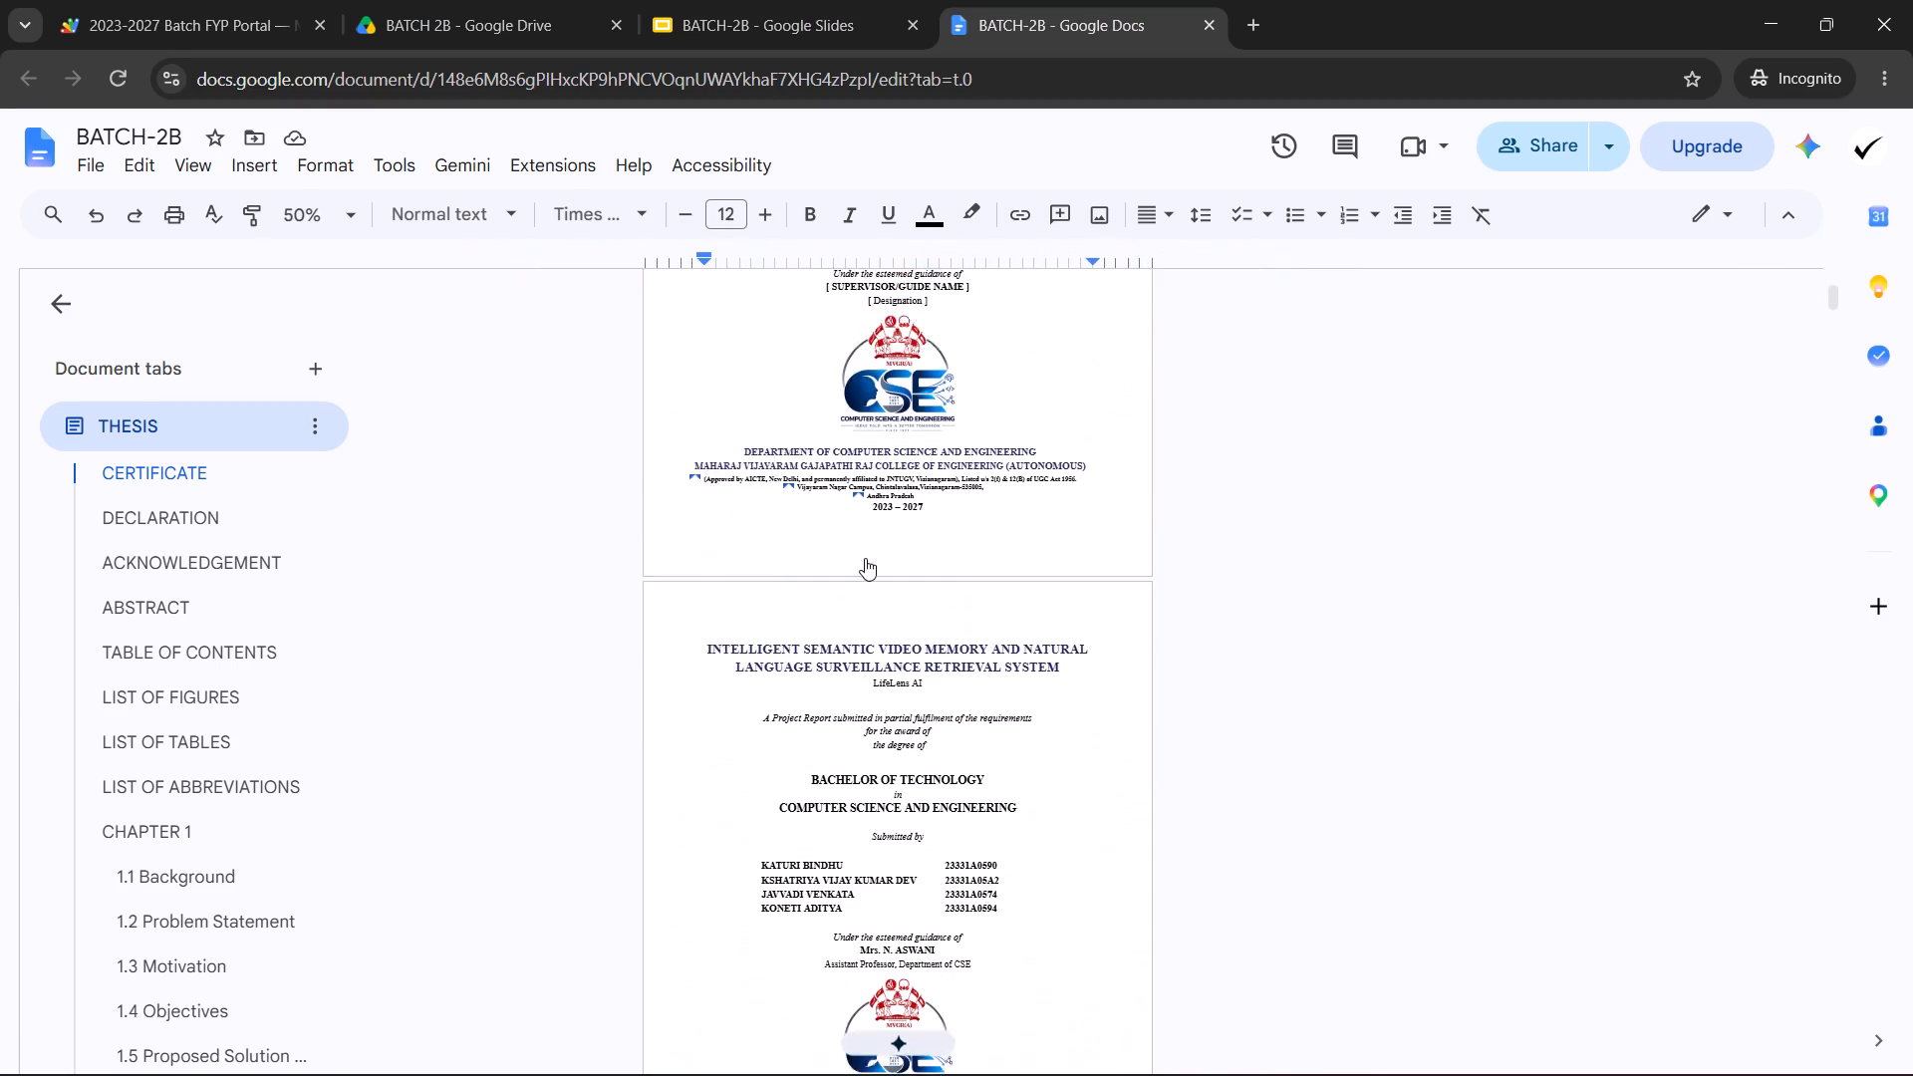
pyautogui.scroll(2, 865, 558)
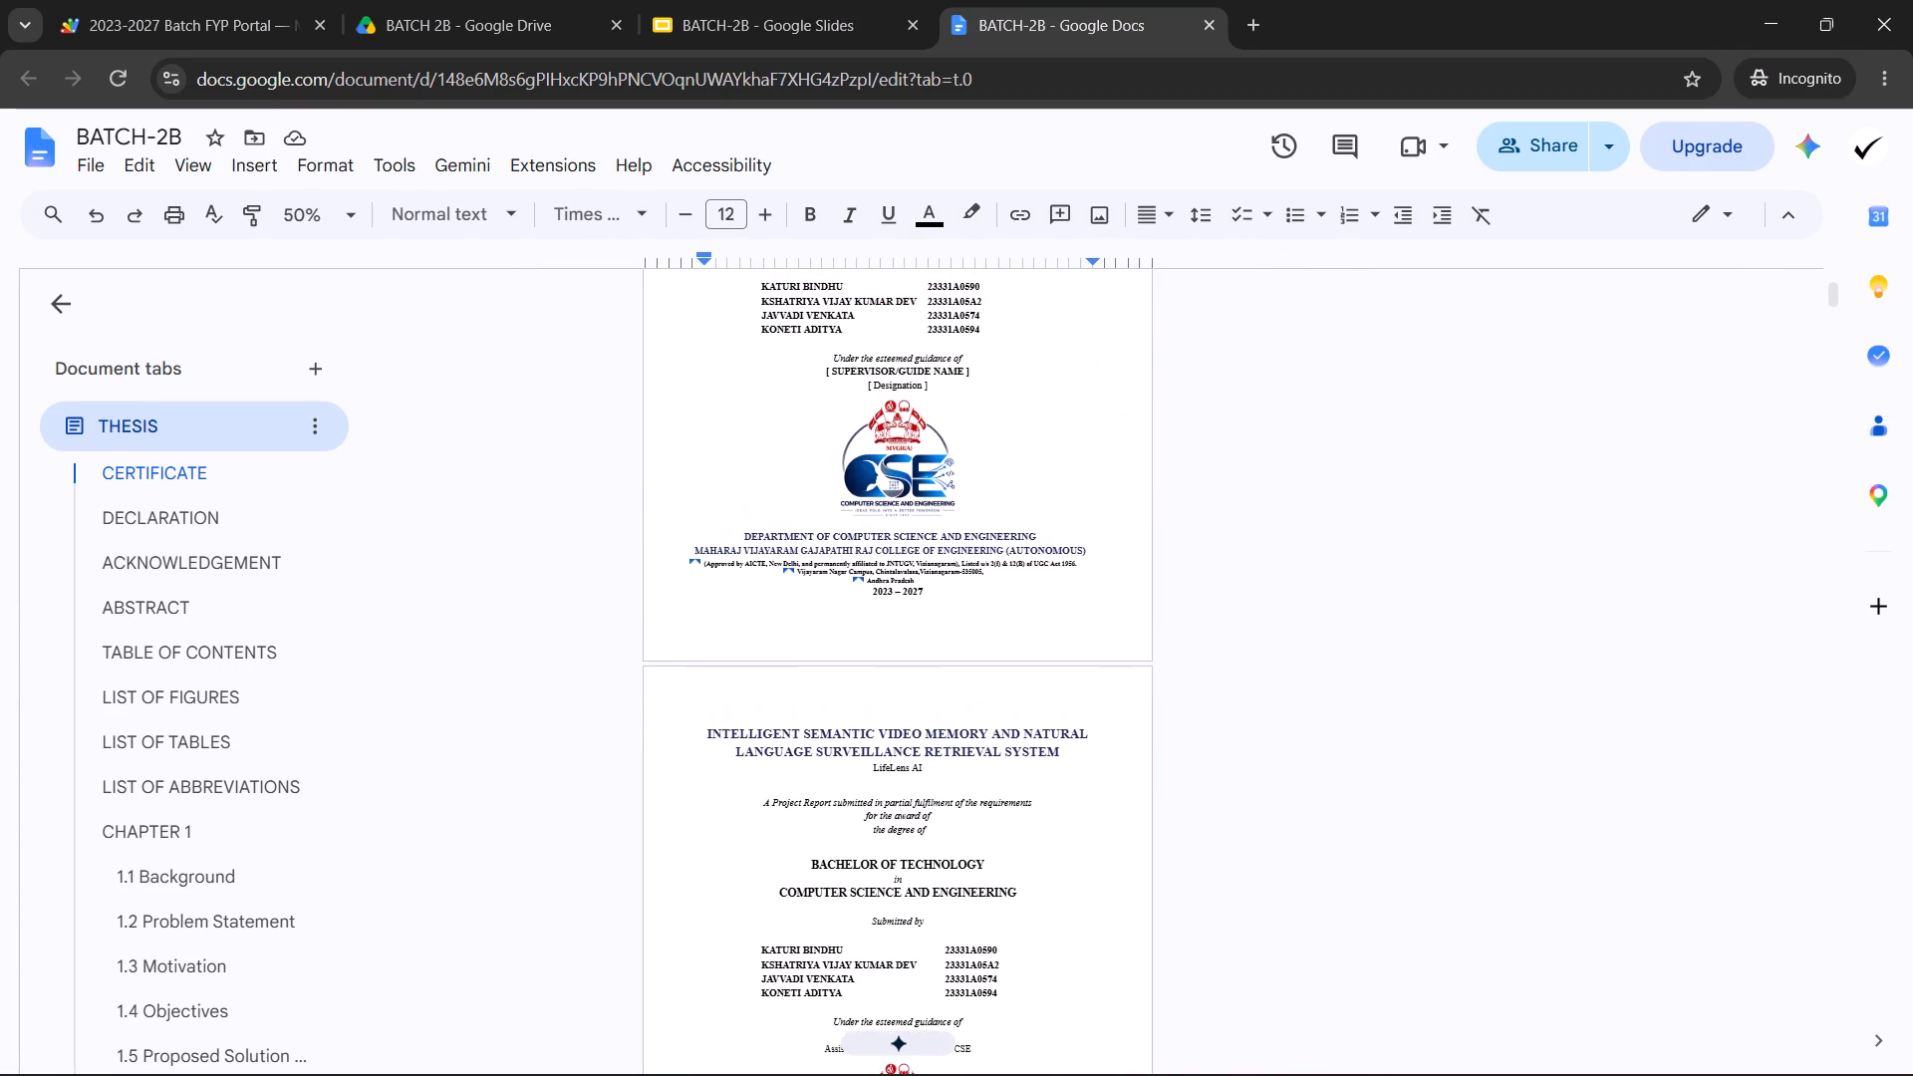
pyautogui.scroll(1, 865, 558)
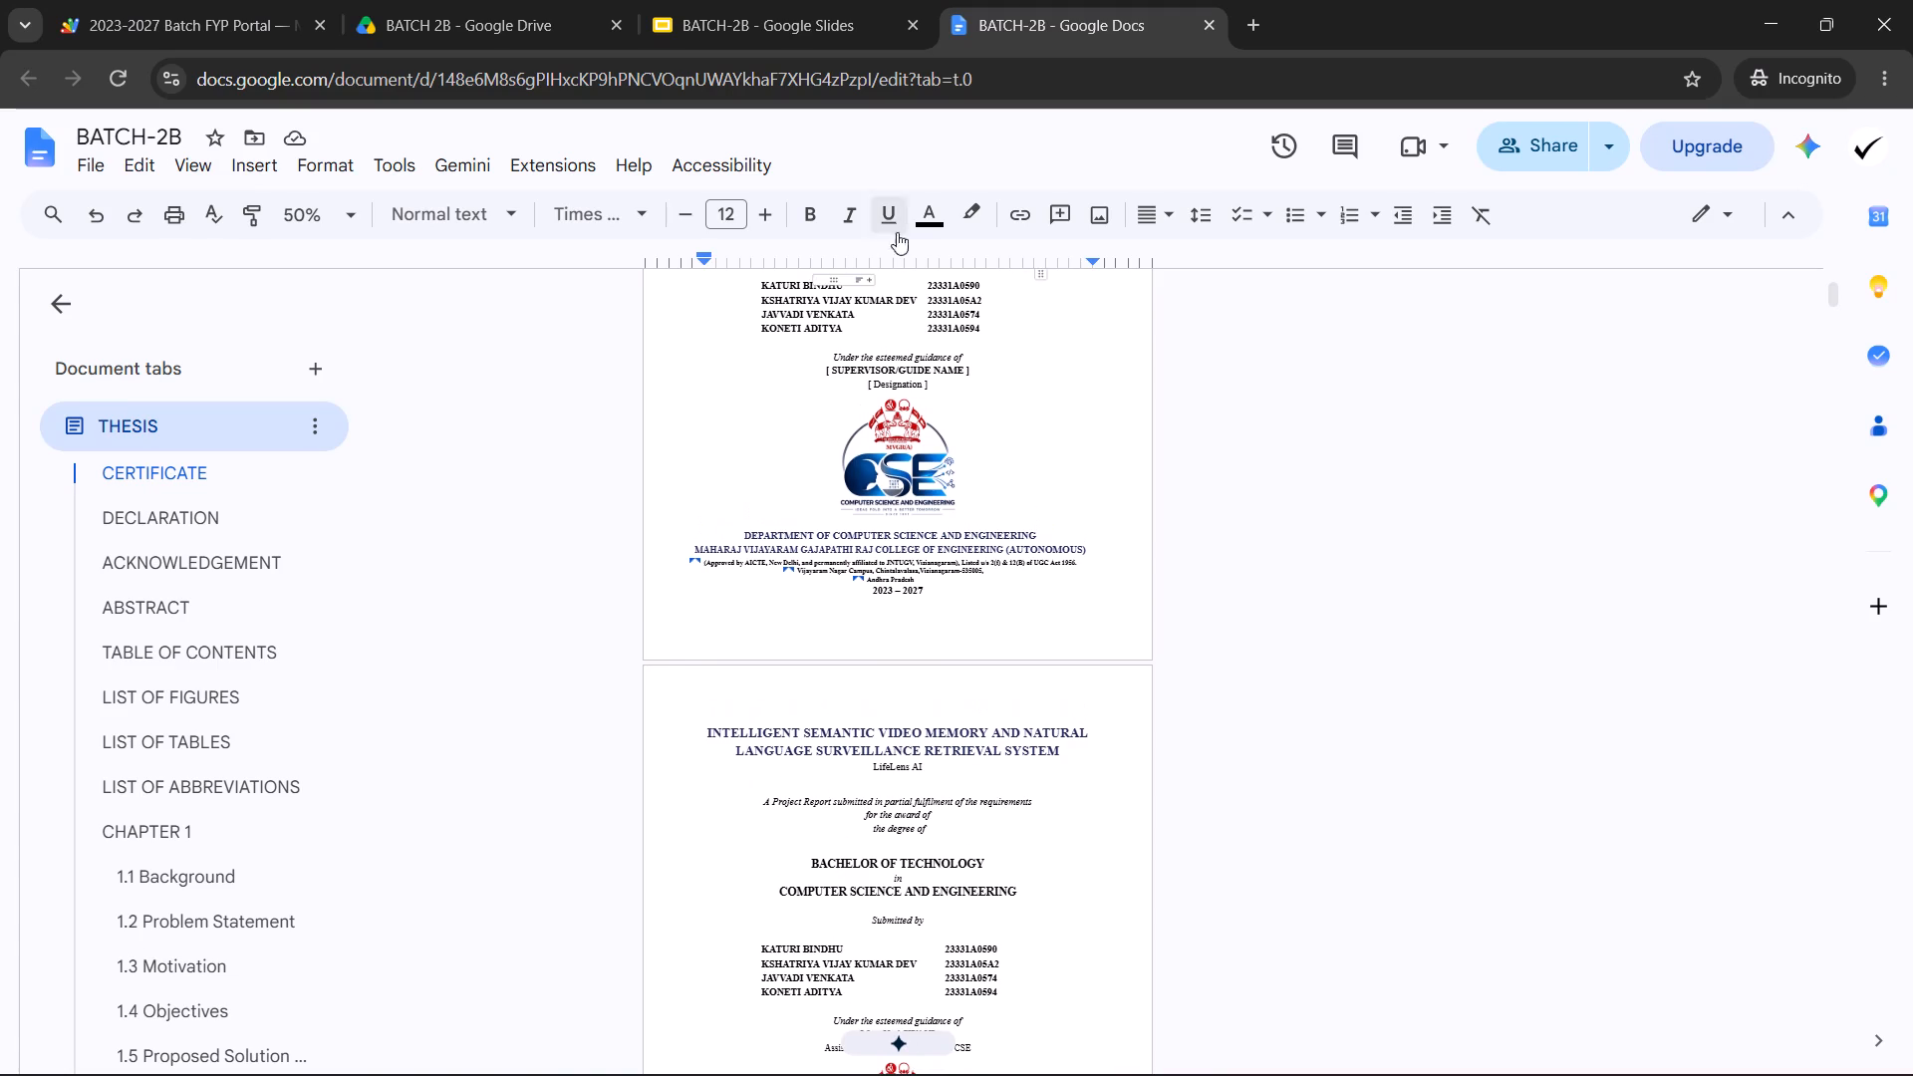
pyautogui.click(922, 297)
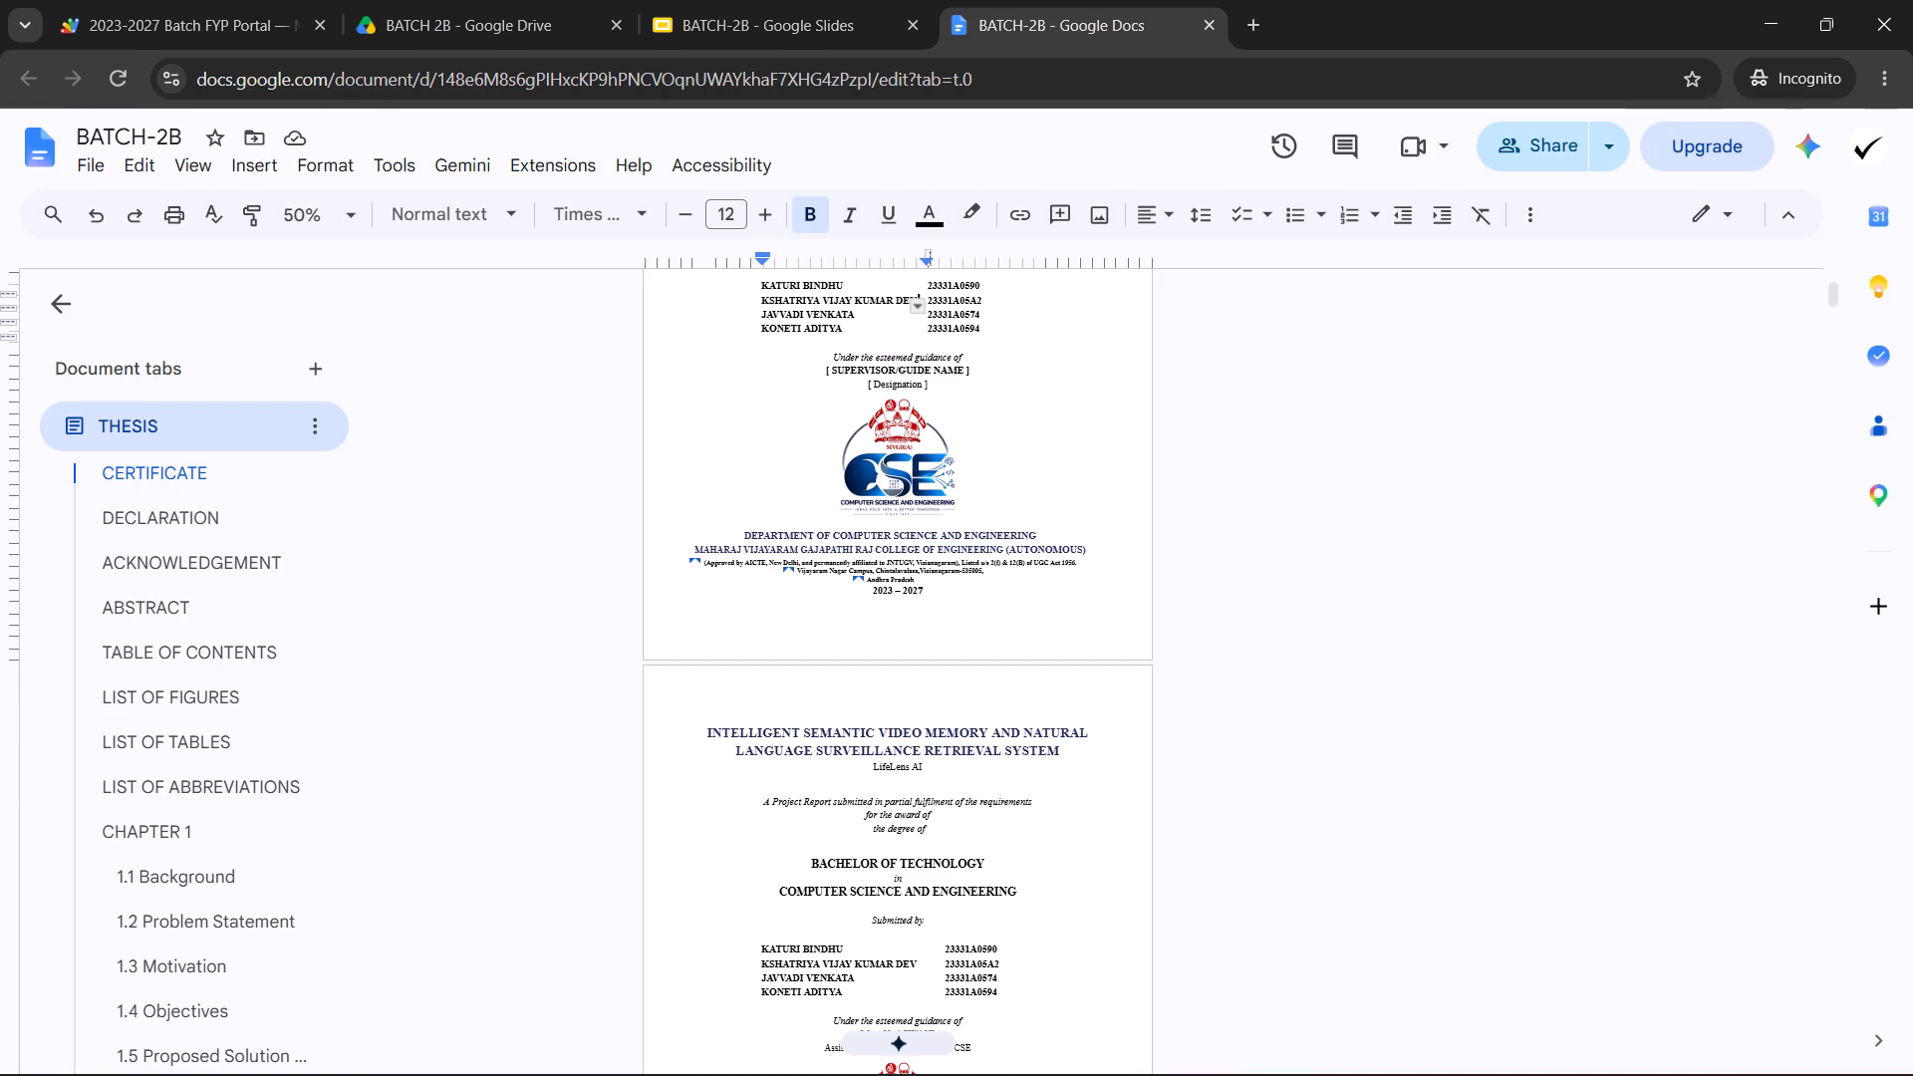
pyautogui.moveTo(927, 324); pyautogui.dragTo(933, 328)
pyautogui.moveTo(933, 328); pyautogui.dragTo(940, 328)
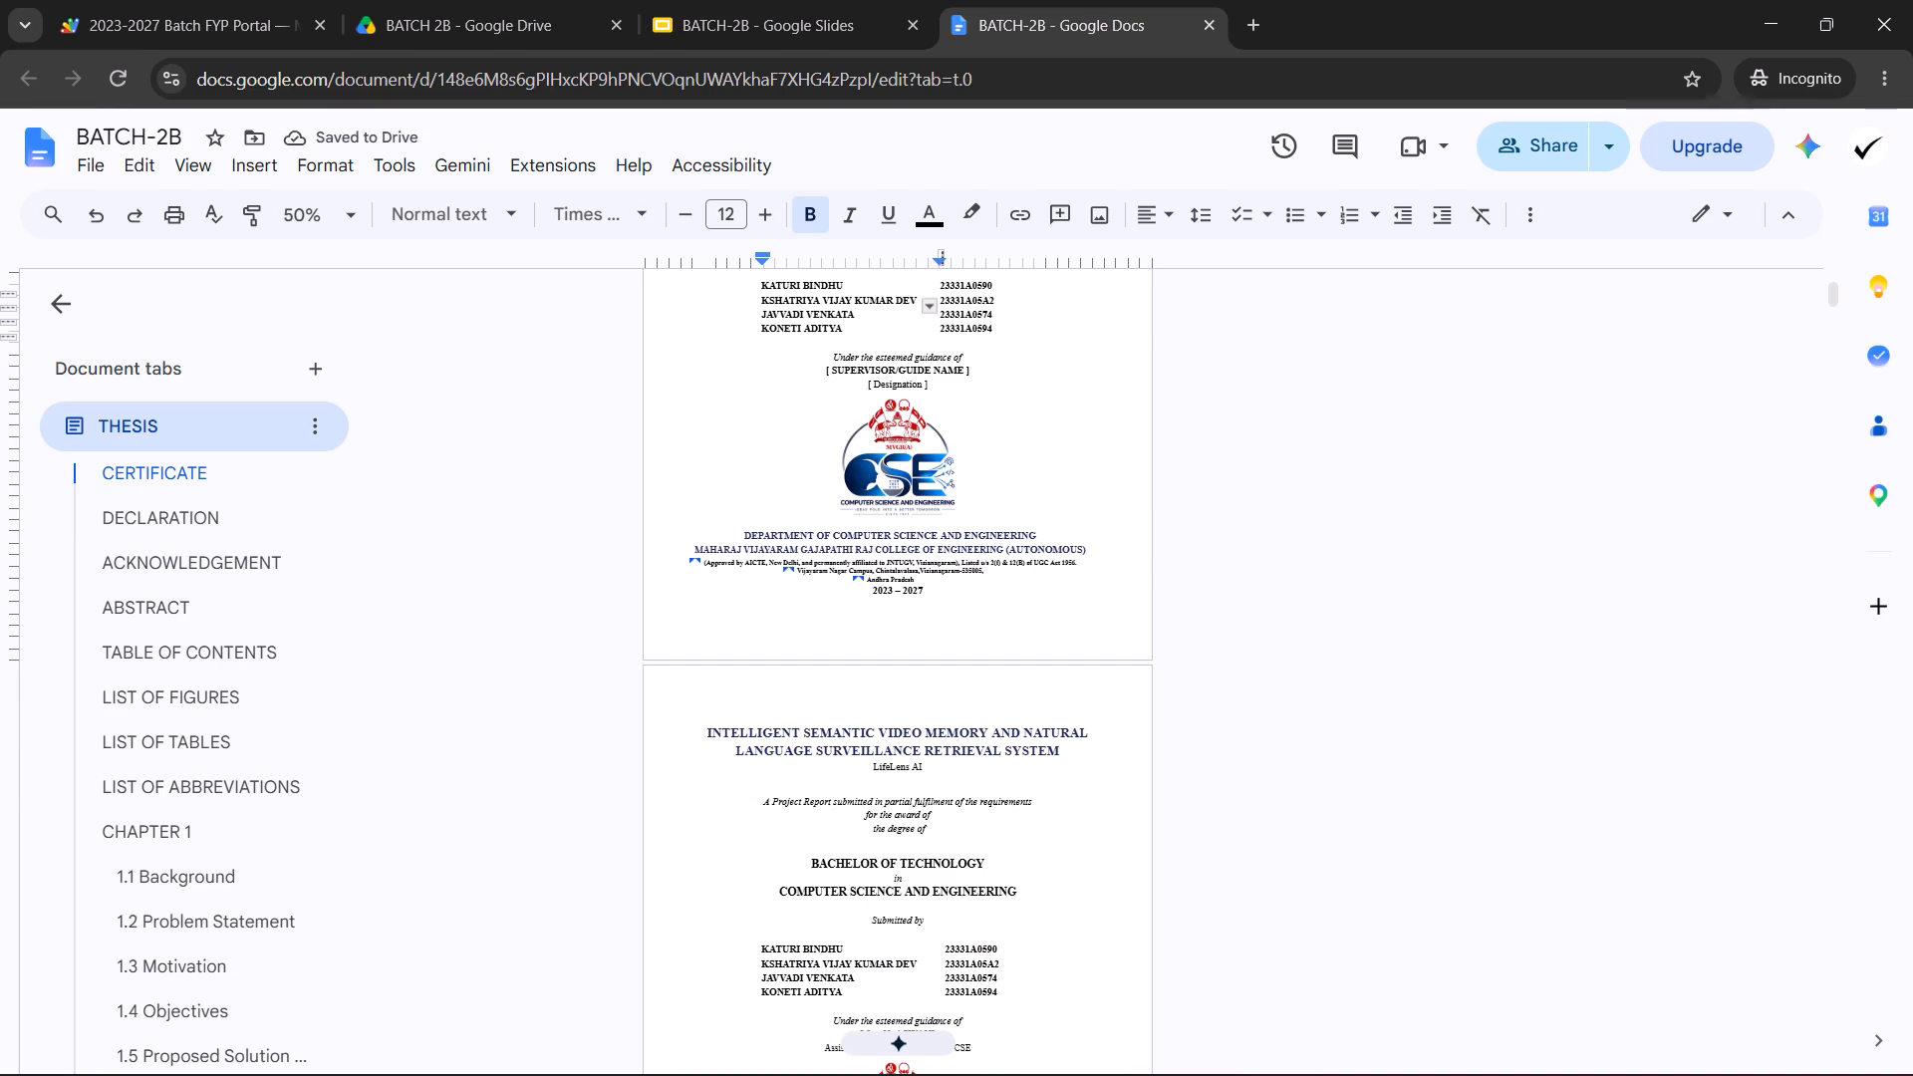
pyautogui.click(945, 962)
pyautogui.click(940, 287)
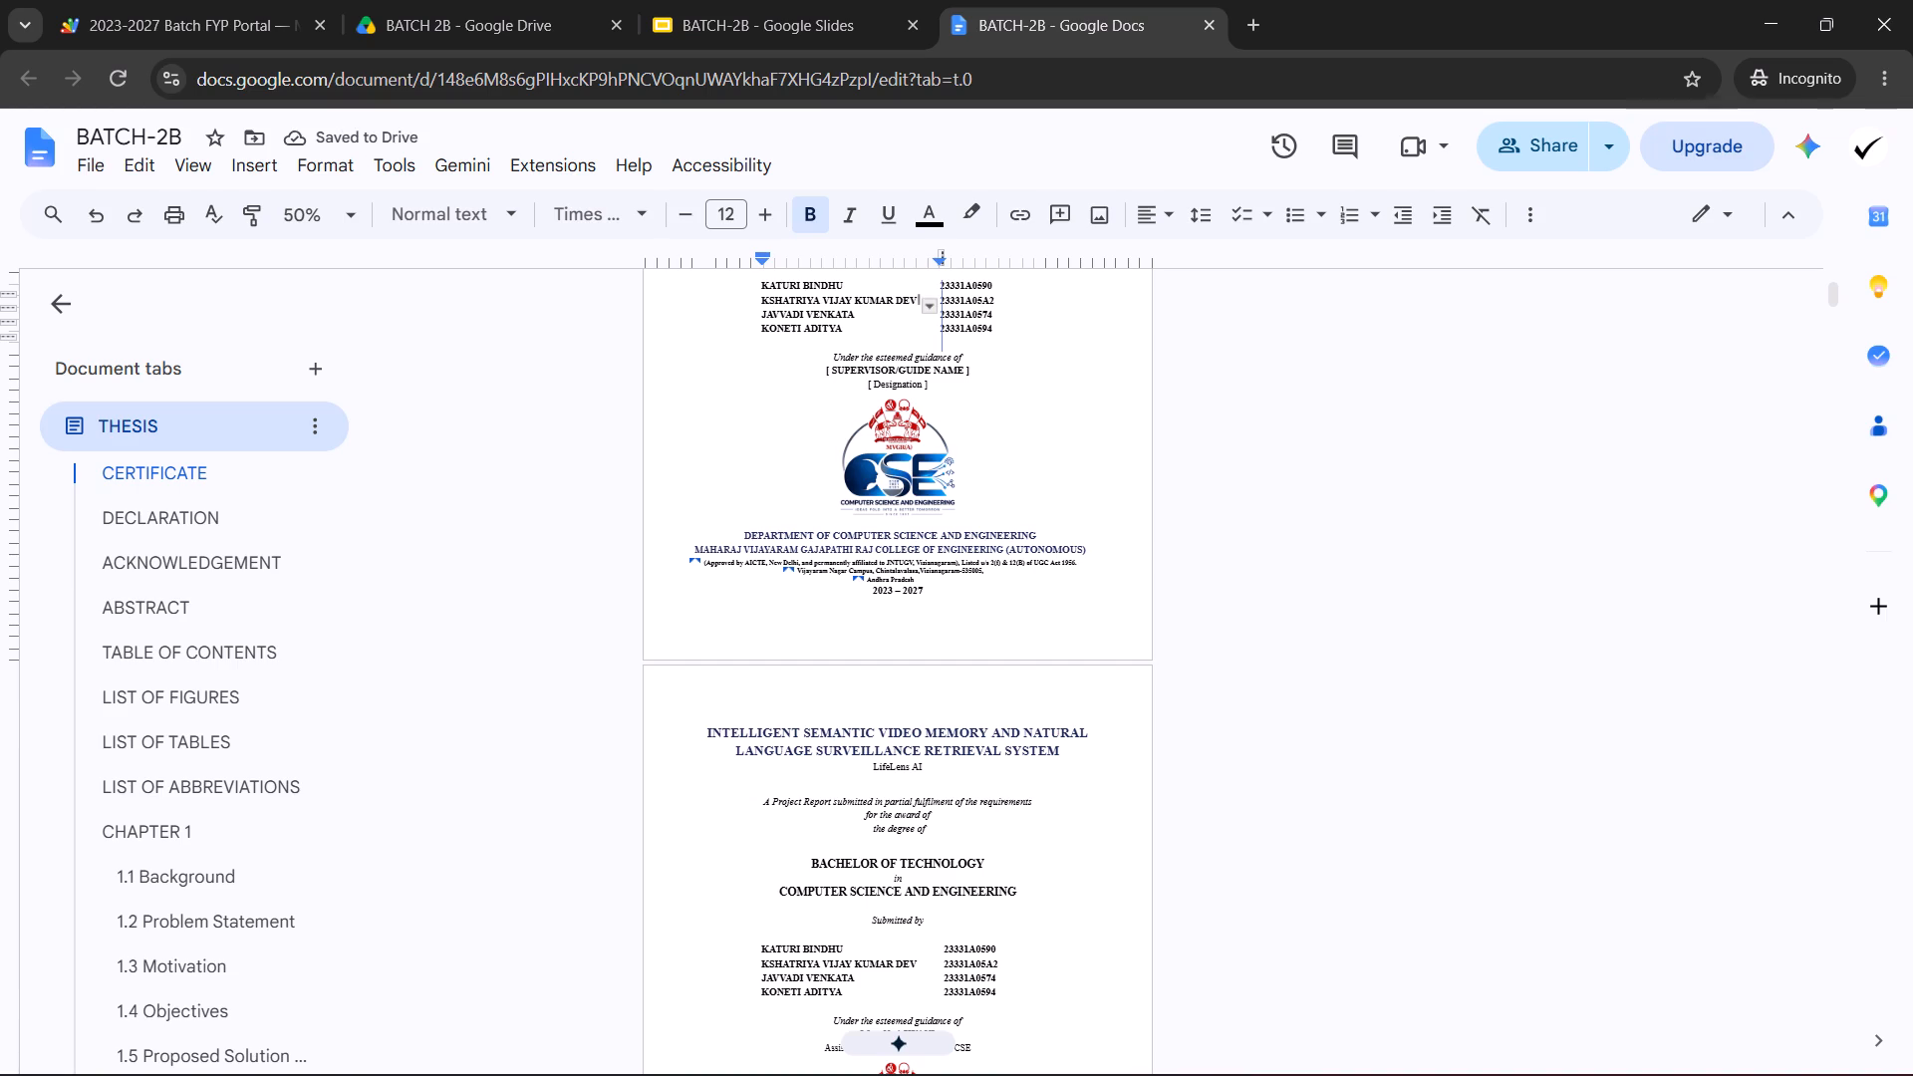
pyautogui.click(1326, 457)
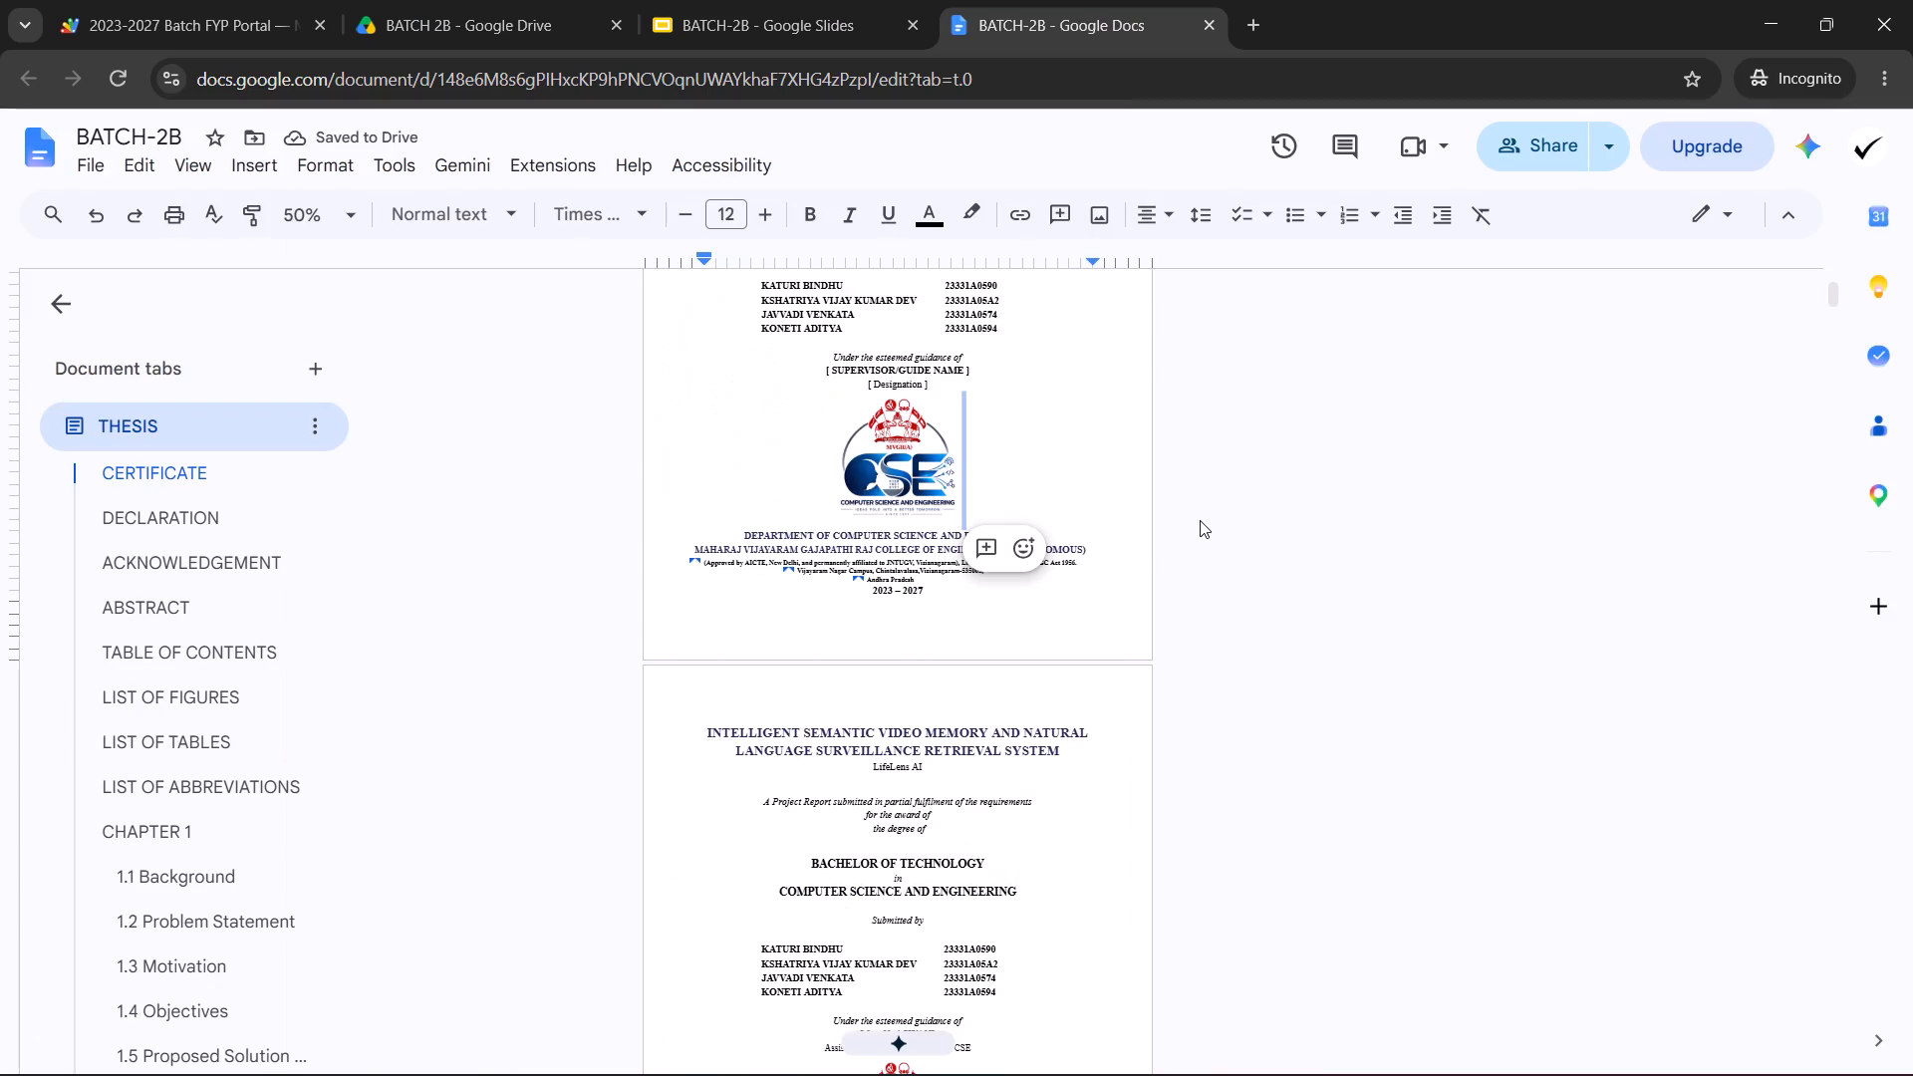
pyautogui.hotkey('ctrl', '-')
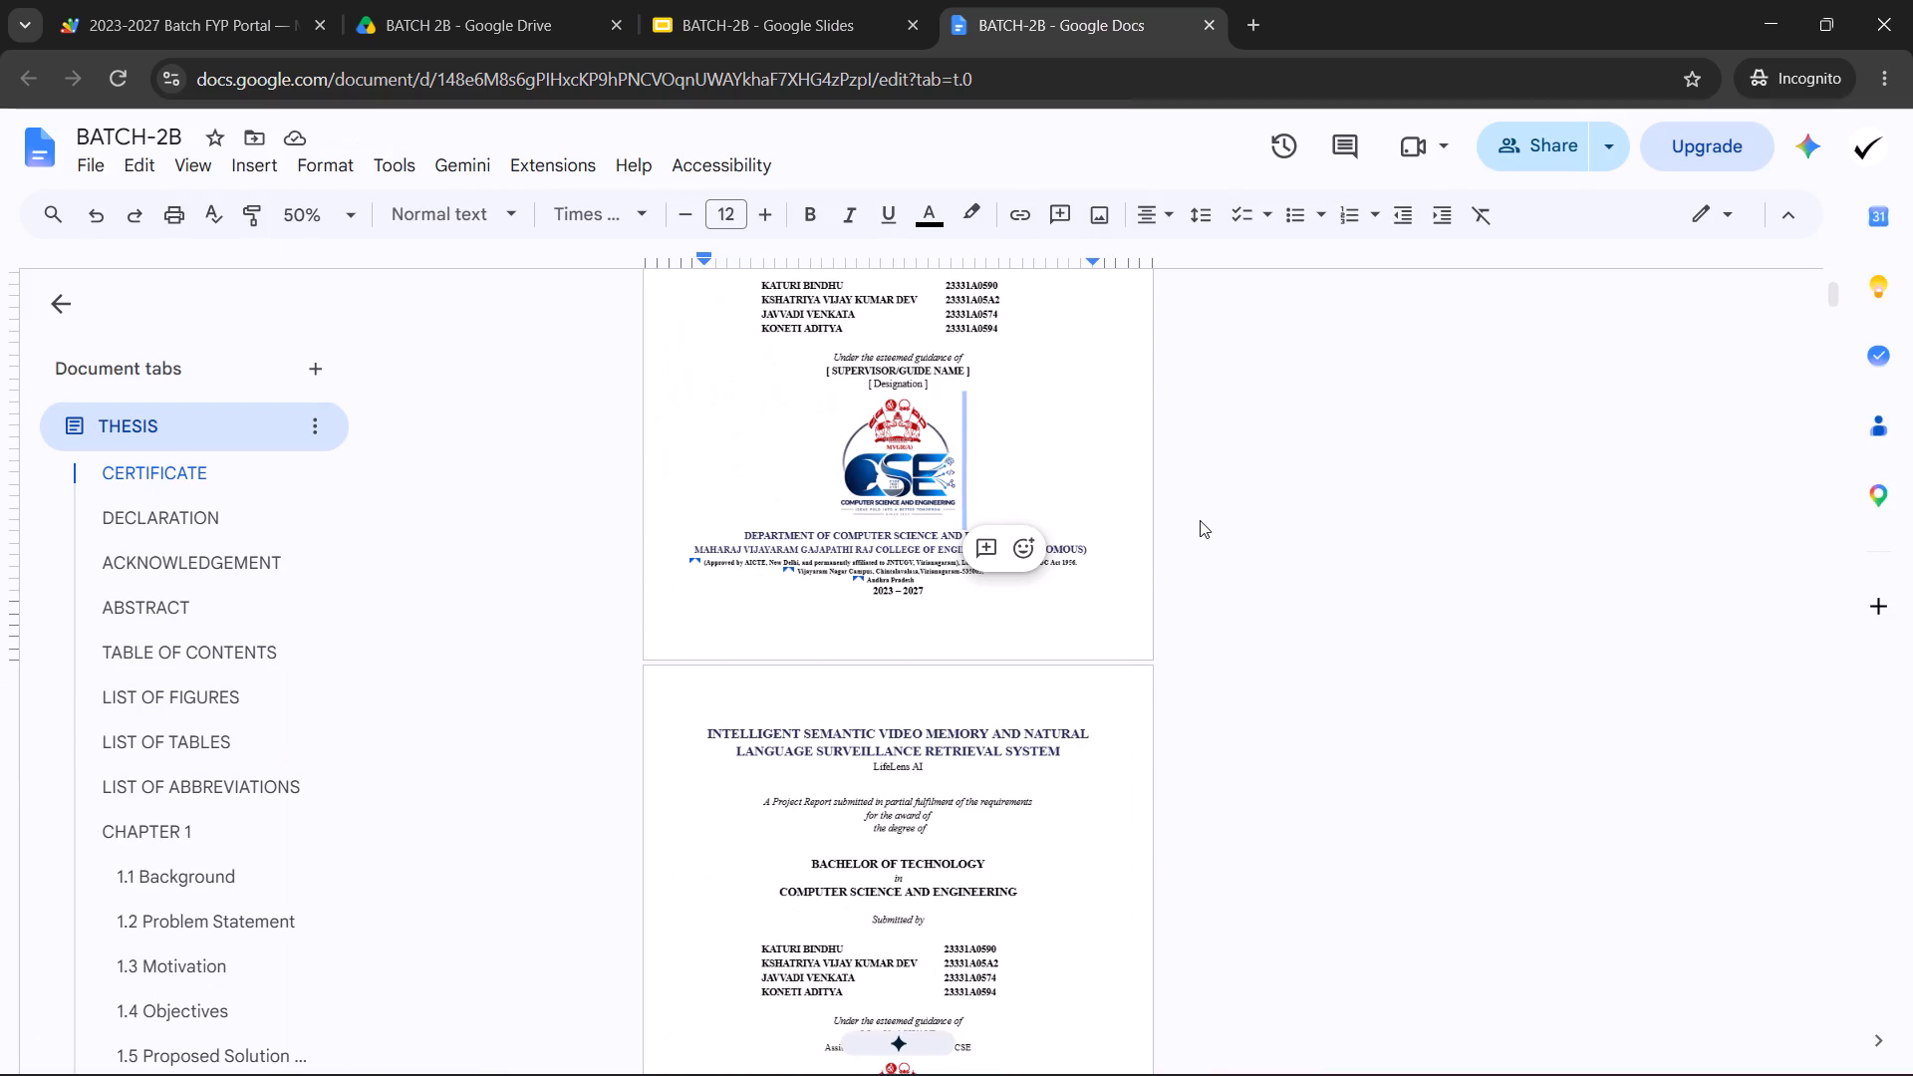
# Replace the [ SUPERVISOR/GUIDE NAME ] placeholder on the cover page with the supervisor's name copied from the inner title page.
pyautogui.click(911, 568)
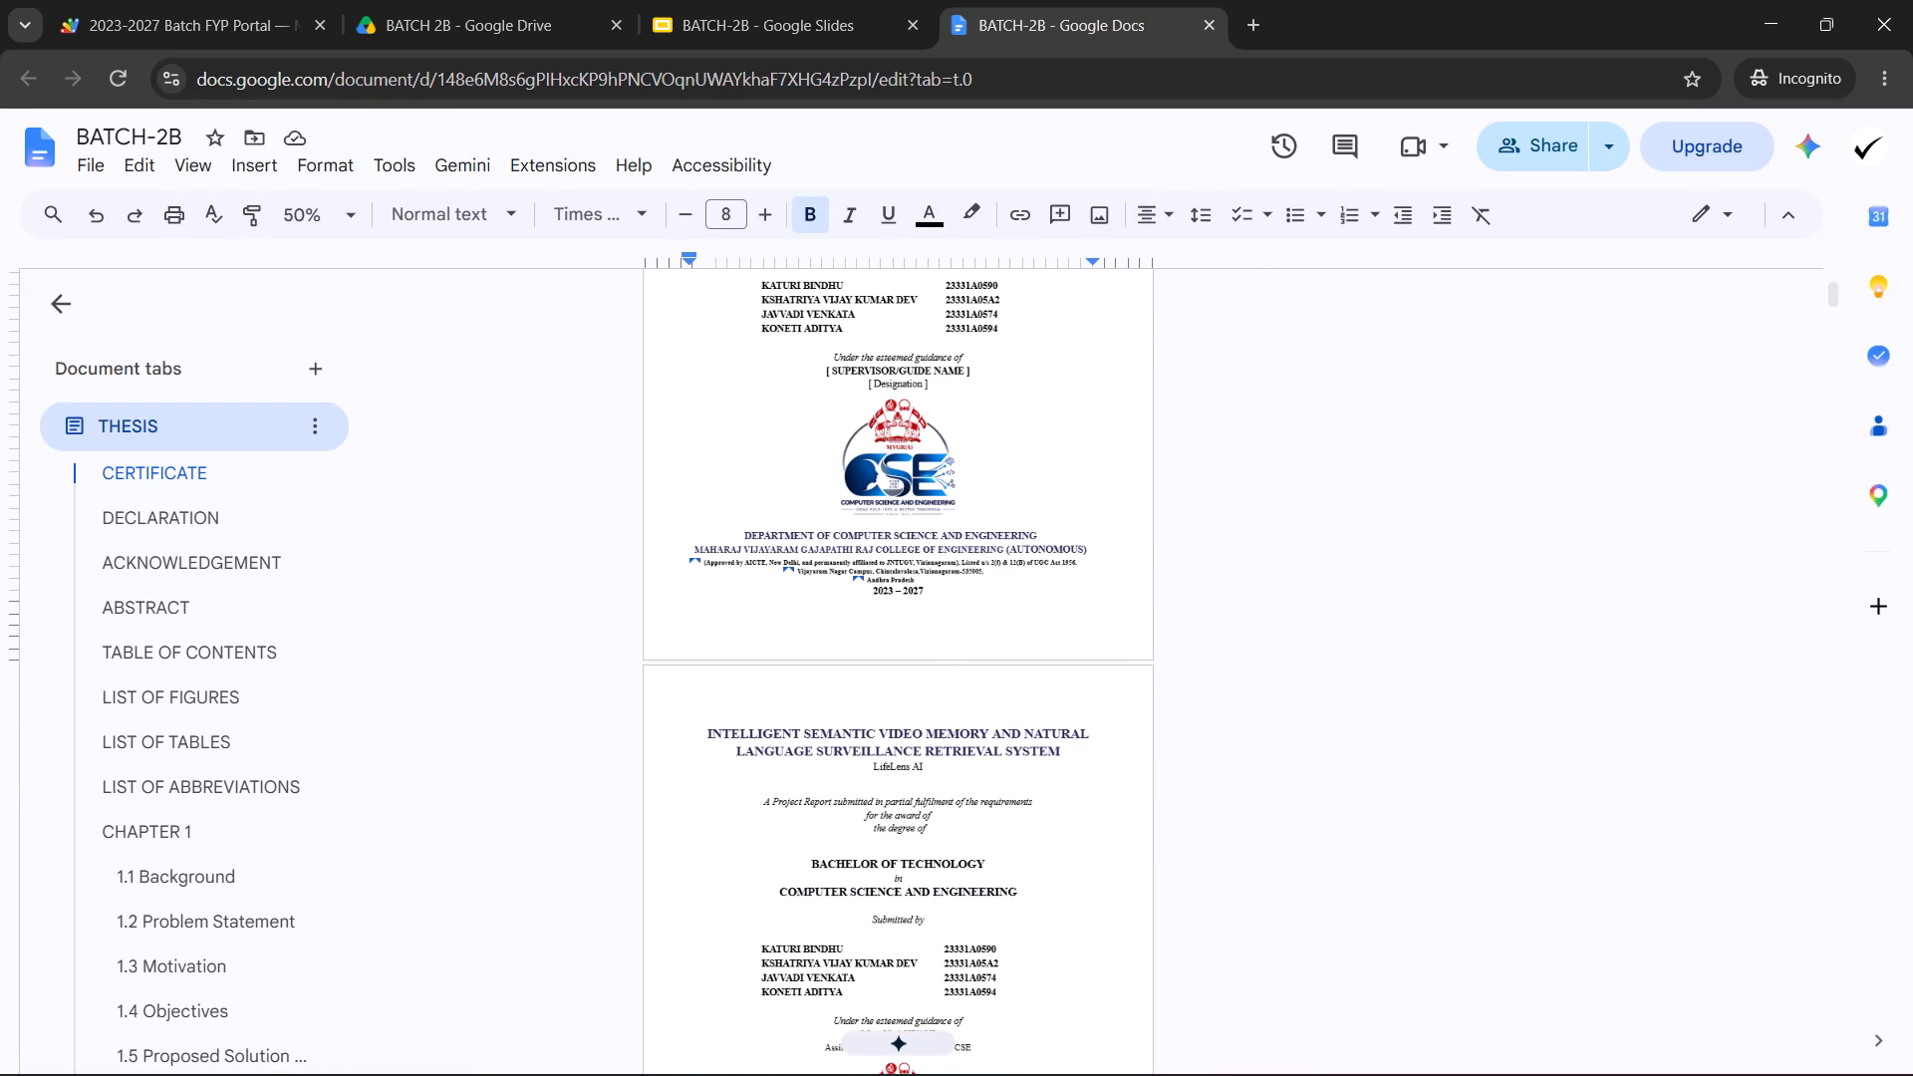
pyautogui.hotkey('ctrl', '=')
pyautogui.hotkey('ctrl', '=')
pyautogui.scroll(3, 921, 563)
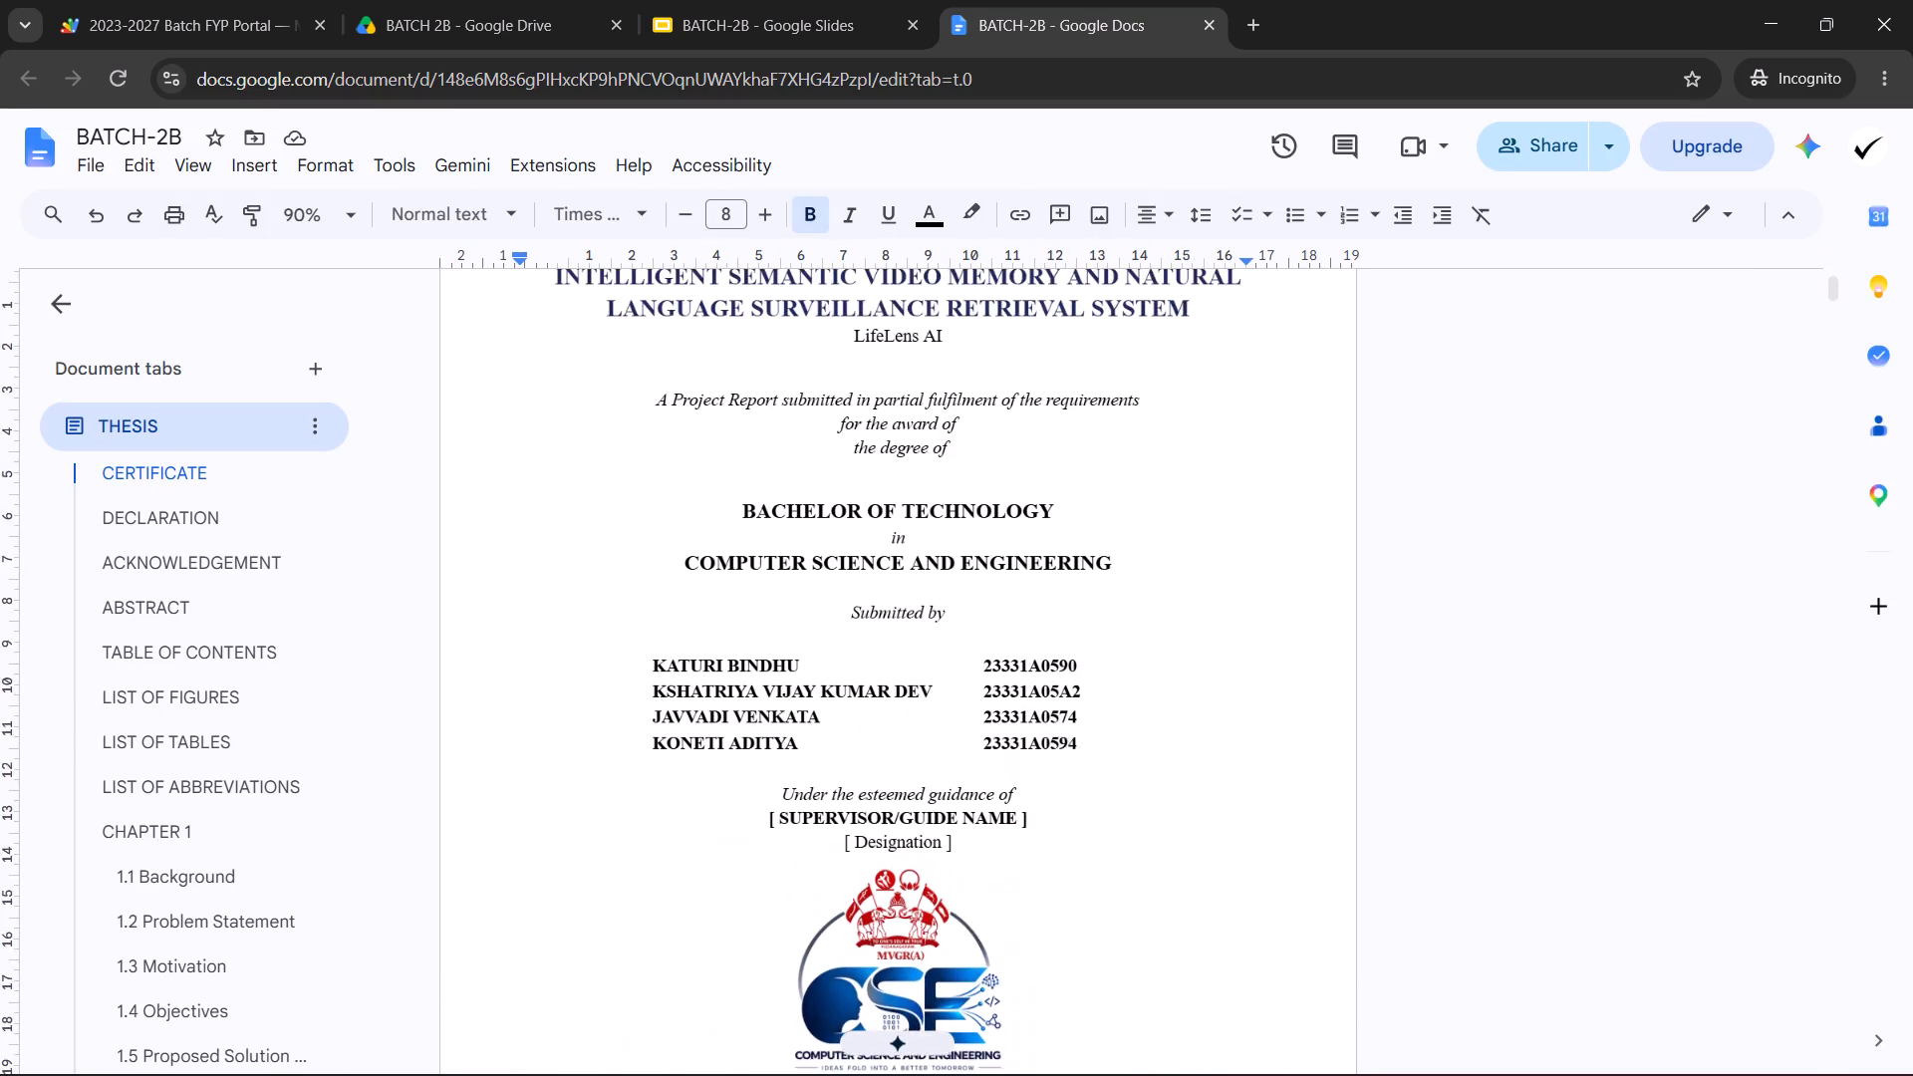
pyautogui.scroll(-11, 906, 541)
pyautogui.scroll(4, 944, 558)
pyautogui.moveTo(974, 770); pyautogui.dragTo(867, 770)
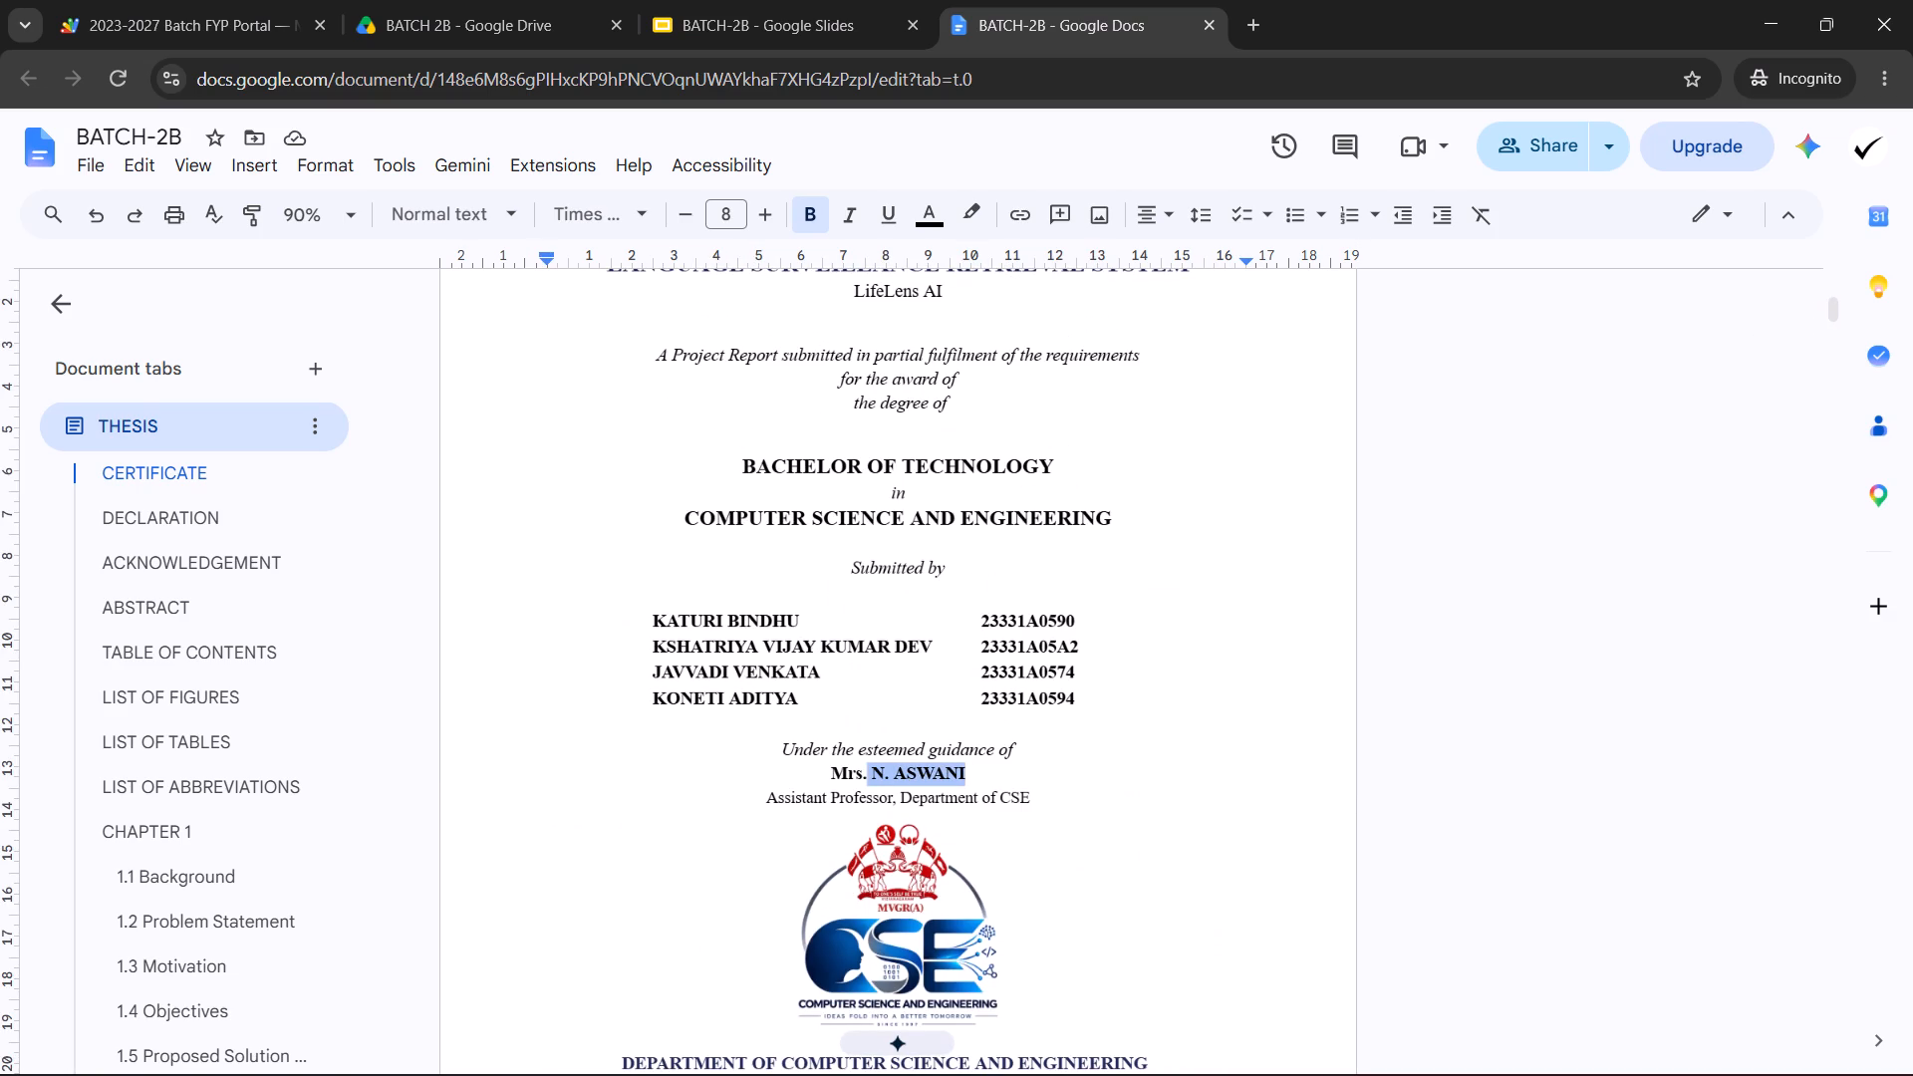
pyautogui.moveTo(867, 770); pyautogui.dragTo(829, 770)
pyautogui.hotkey('ctrl', 'c')
pyautogui.scroll(8, 876, 668)
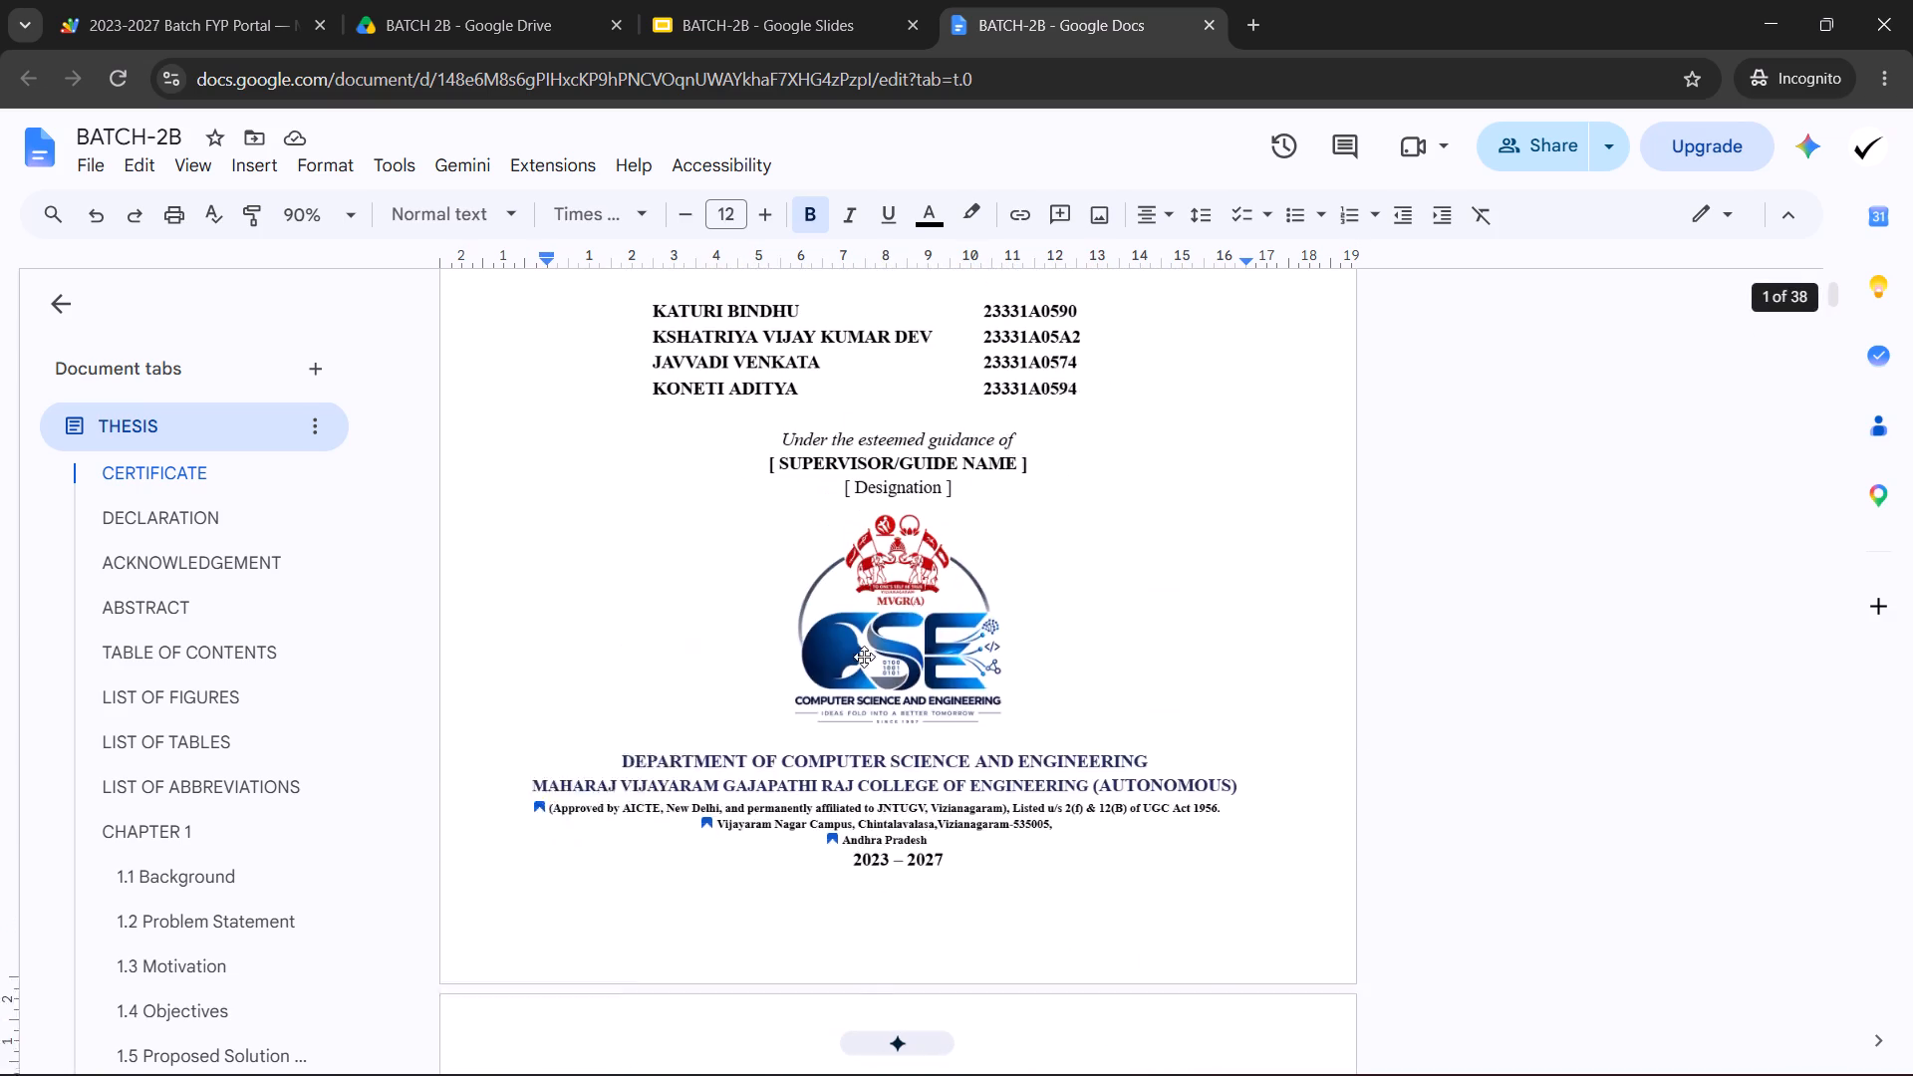
pyautogui.moveTo(1032, 575); pyautogui.dragTo(797, 596)
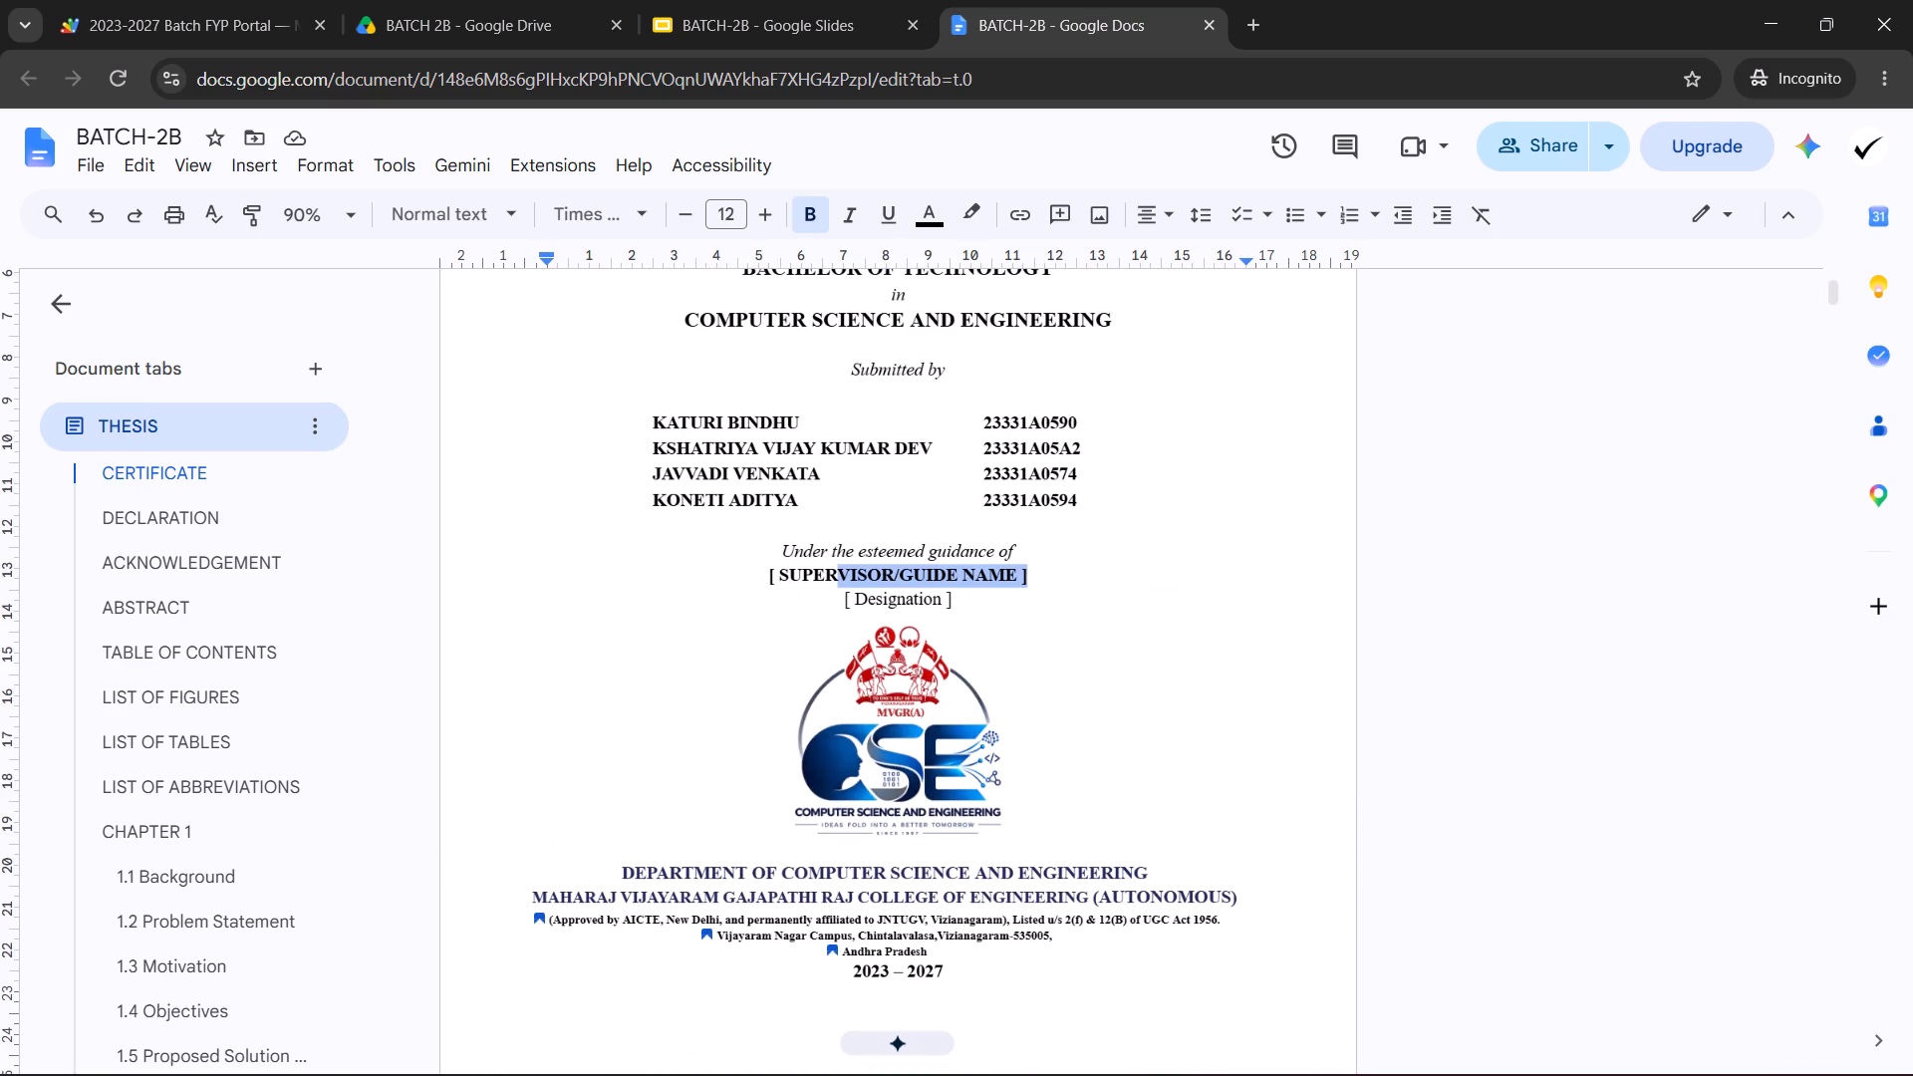
pyautogui.moveTo(797, 596); pyautogui.dragTo(770, 577)
pyautogui.hotkey('ctrl', 'v')
# Replace the cover page's [ Designation ] placeholder with "Assistant Professor, Department of CSE" copied from the inner title page.
pyautogui.scroll(-5, 893, 539)
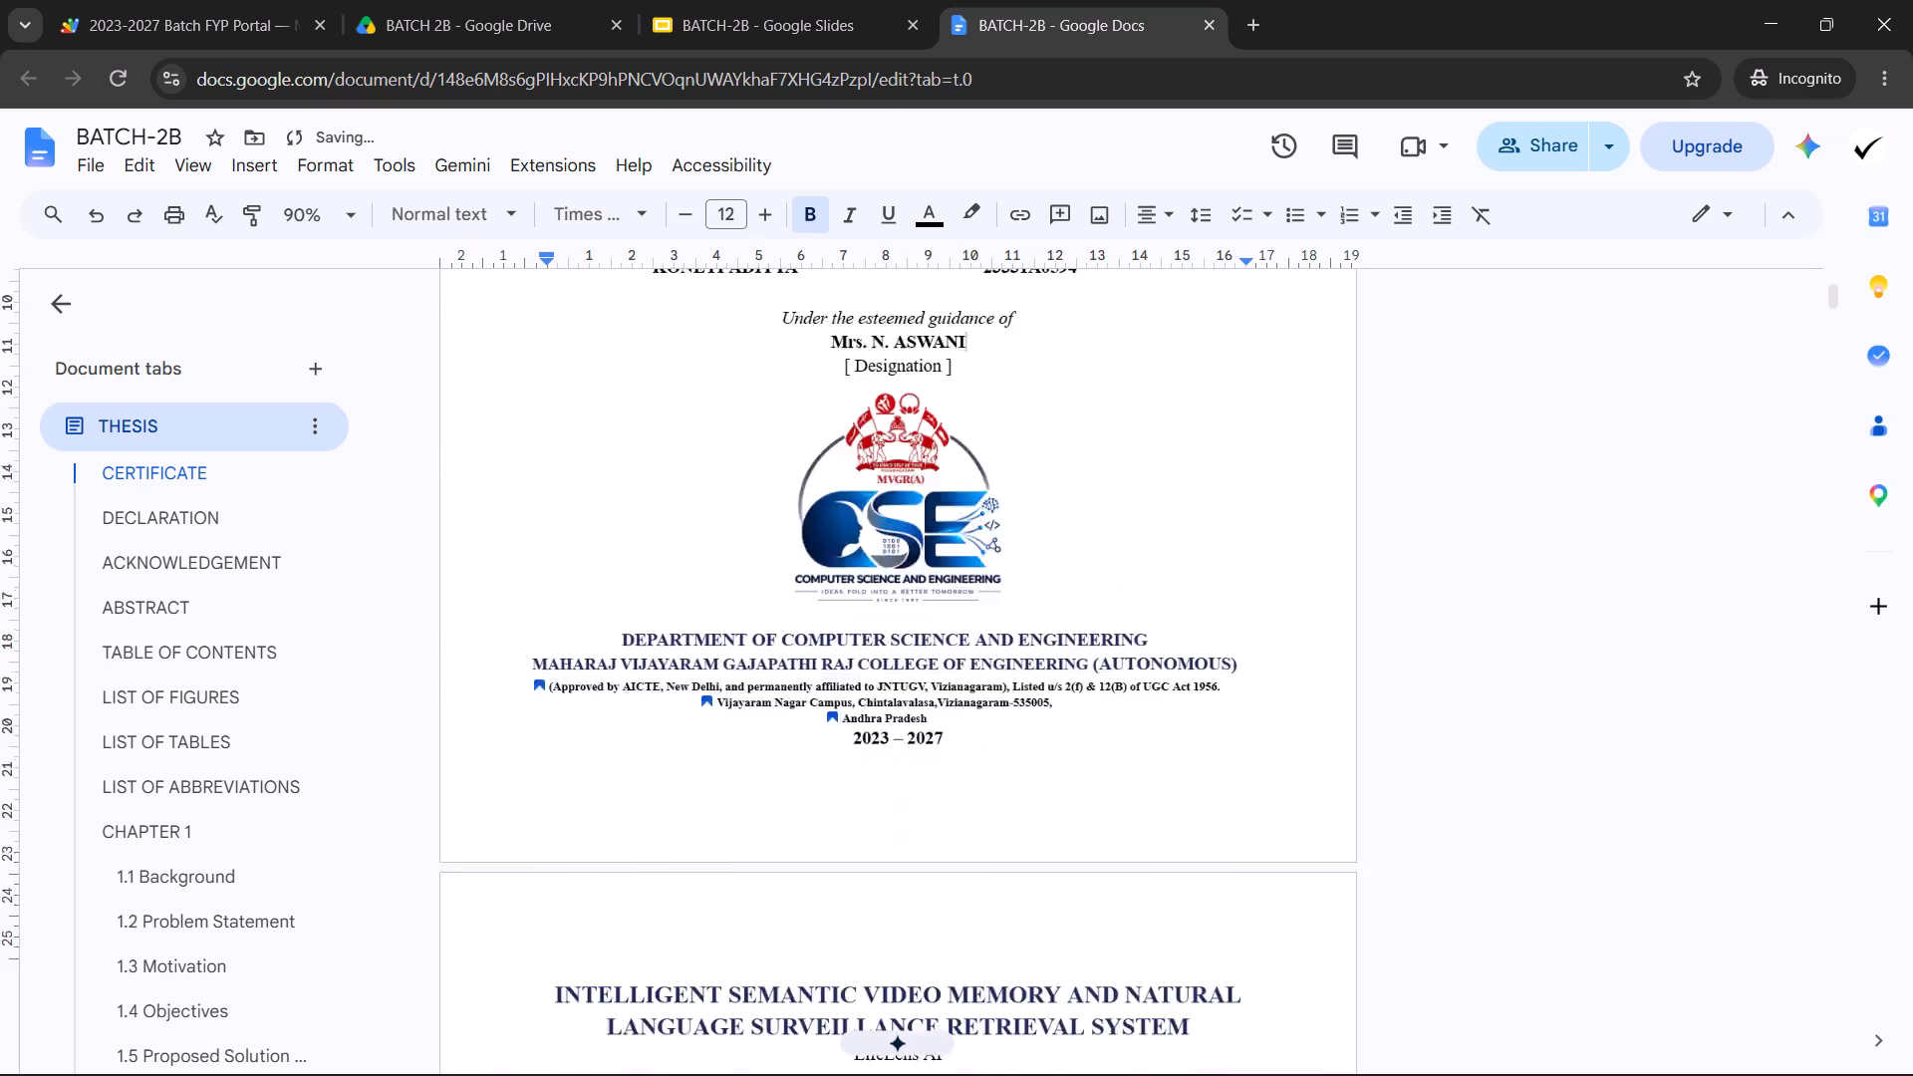
pyautogui.scroll(-3, 892, 547)
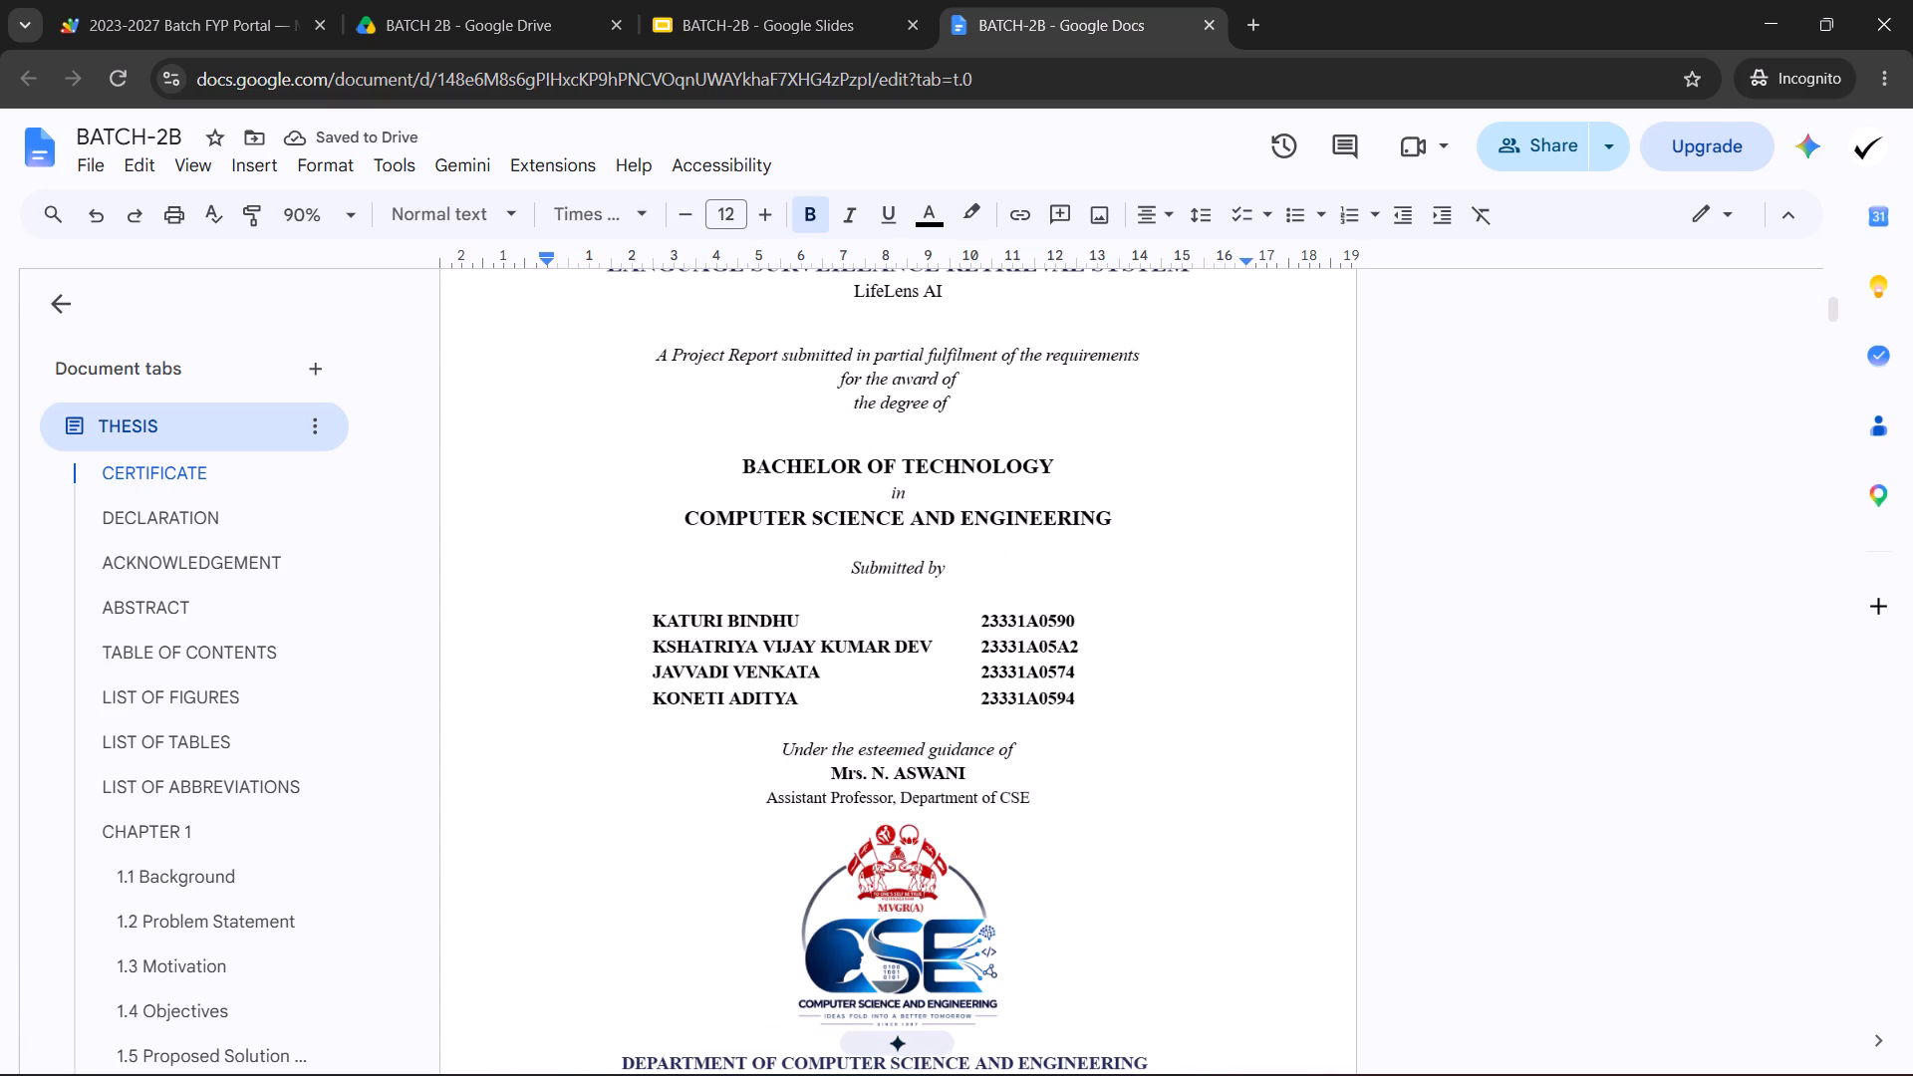
pyautogui.moveTo(1031, 795); pyautogui.dragTo(771, 790)
pyautogui.hotkey('ctrl', 'c')
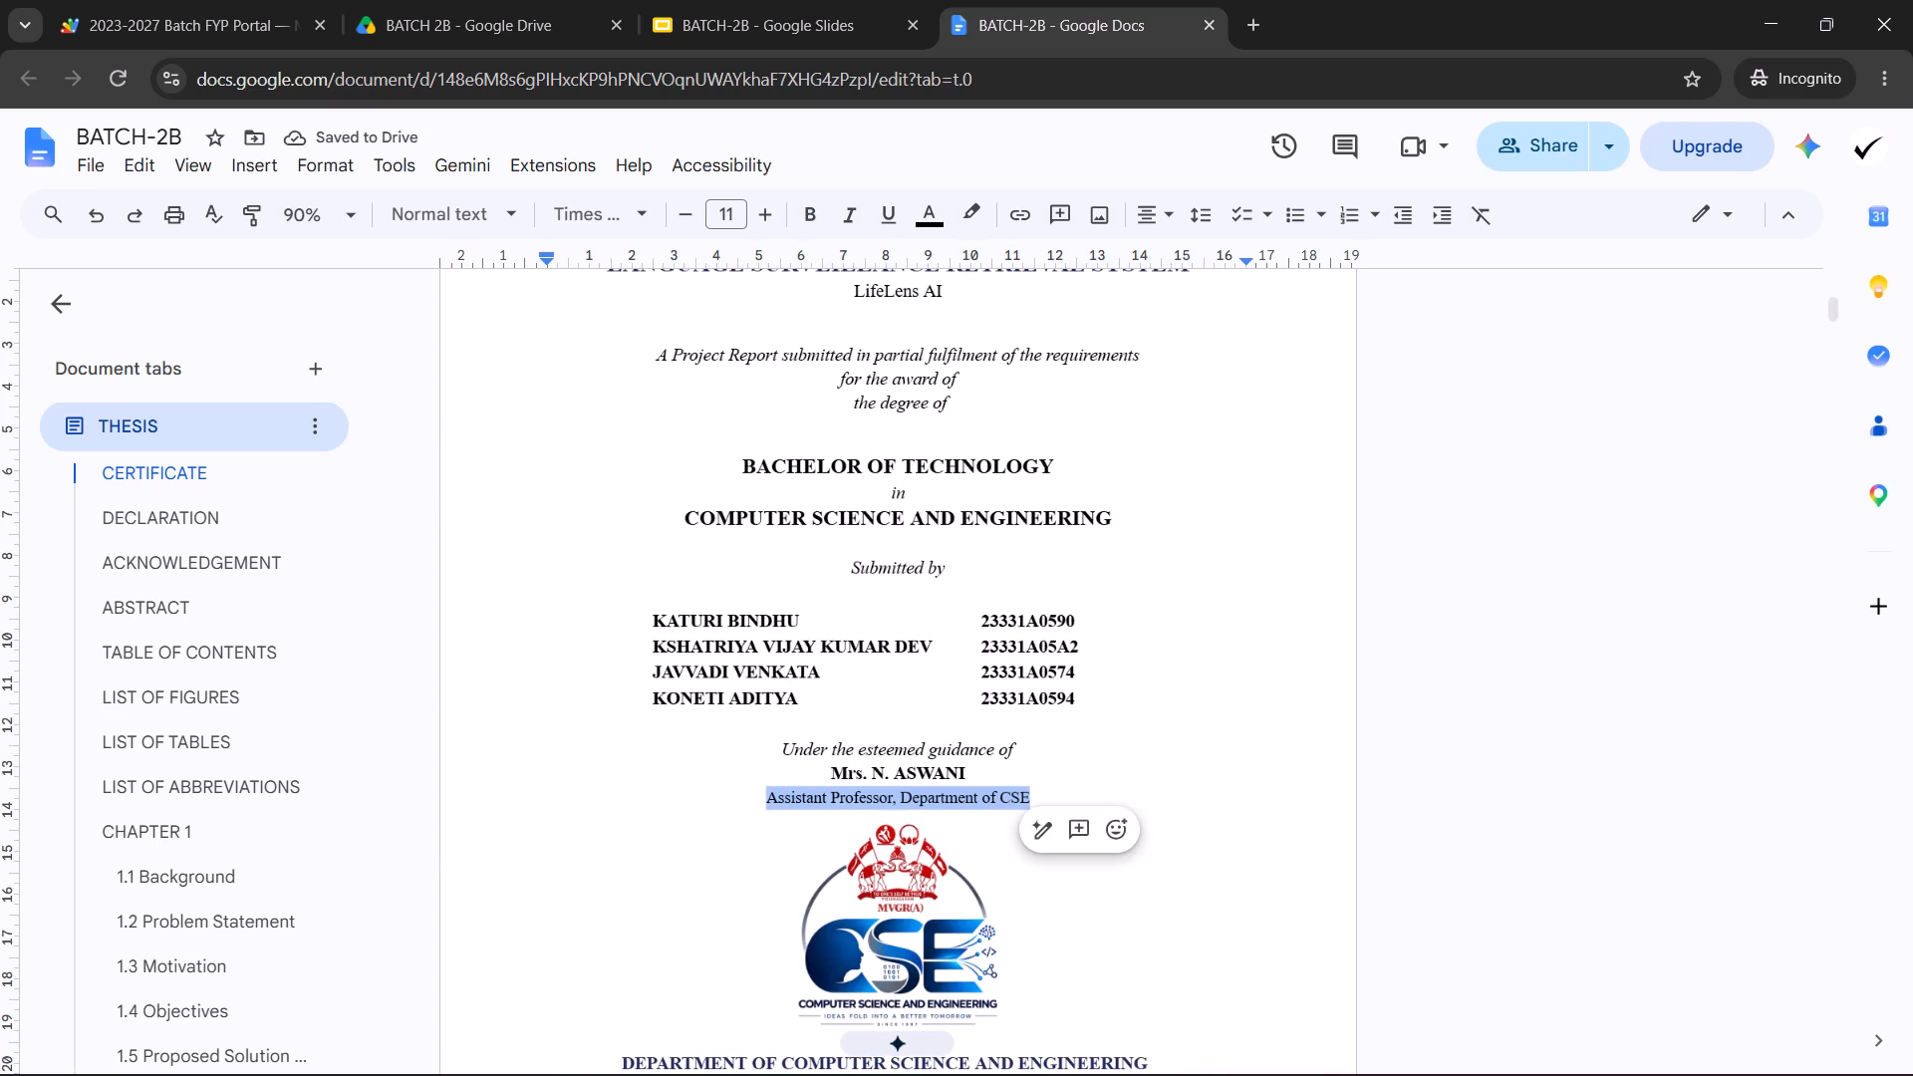
pyautogui.scroll(9, 821, 733)
pyautogui.moveTo(956, 724); pyautogui.dragTo(838, 712)
pyautogui.click(879, 727)
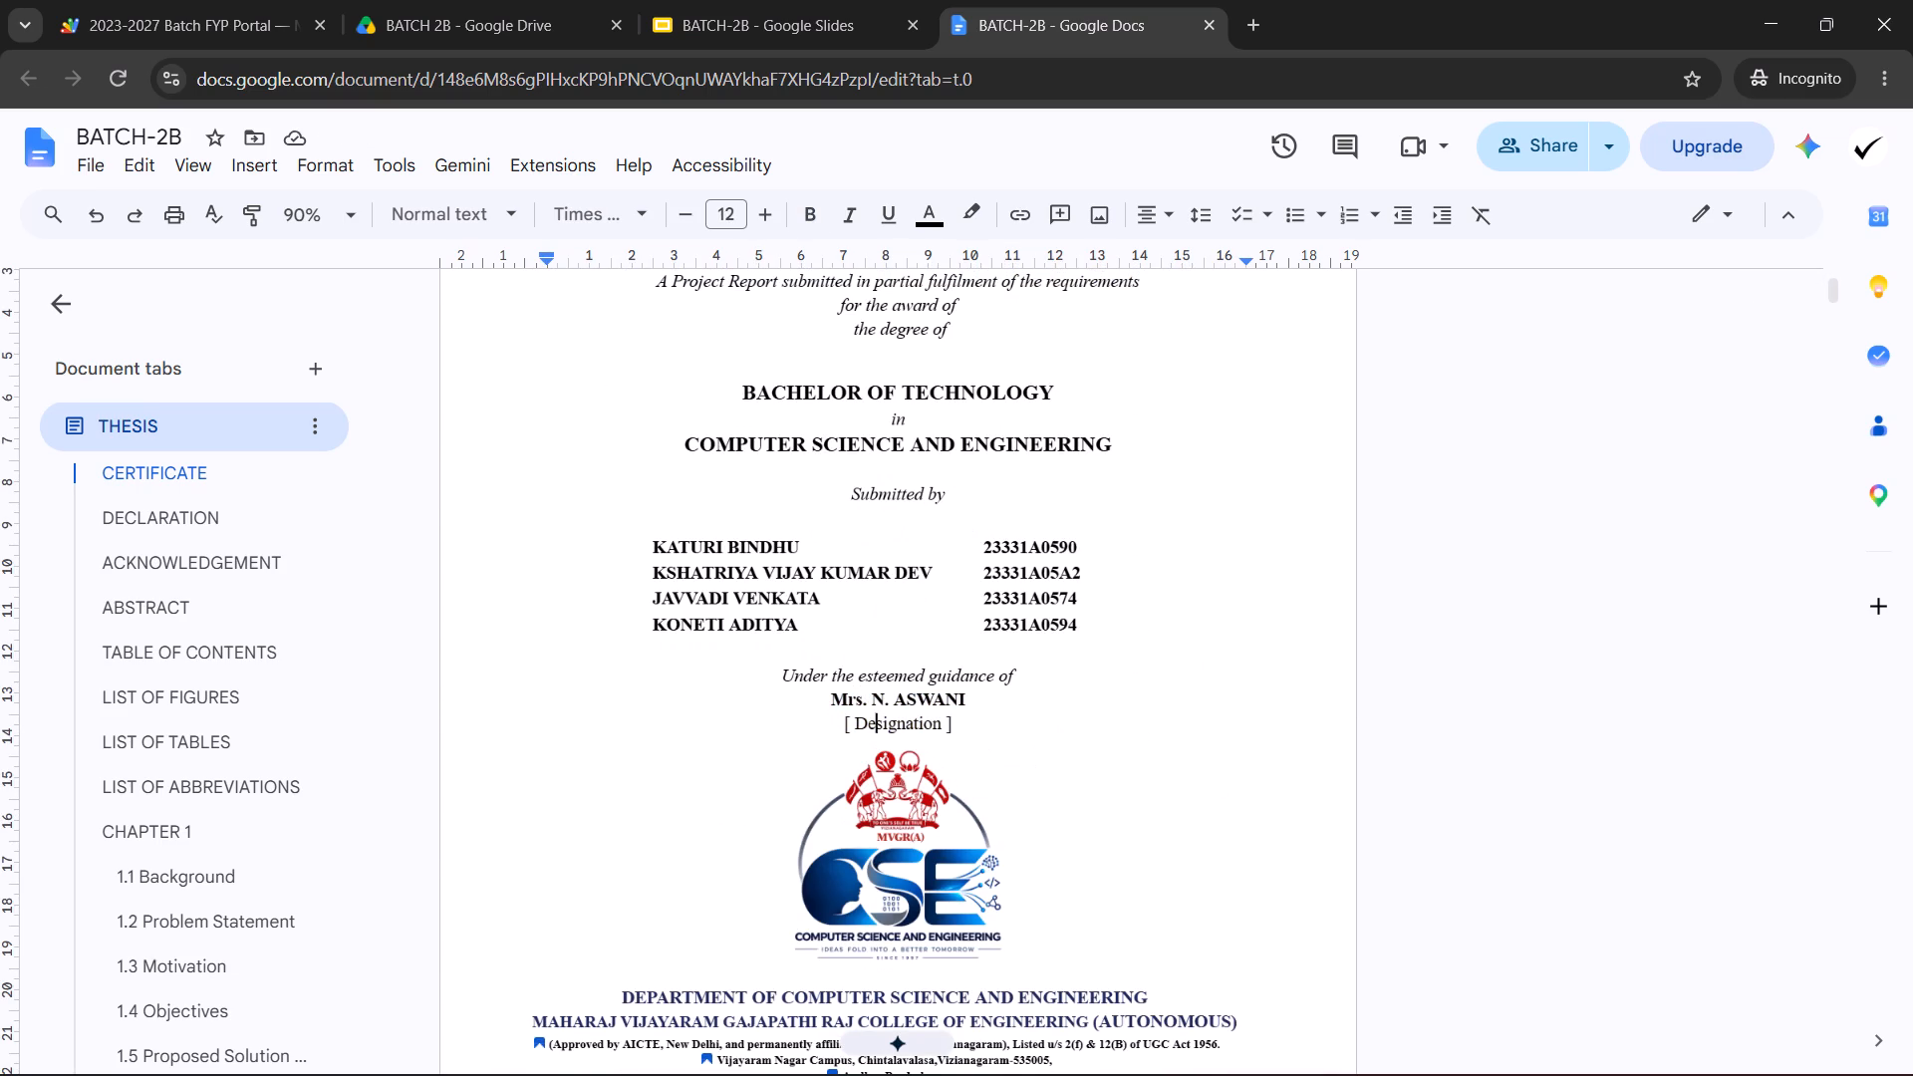
pyautogui.click(956, 730)
pyautogui.moveTo(956, 728); pyautogui.dragTo(846, 725)
pyautogui.hotkey('ctrl', 'v')
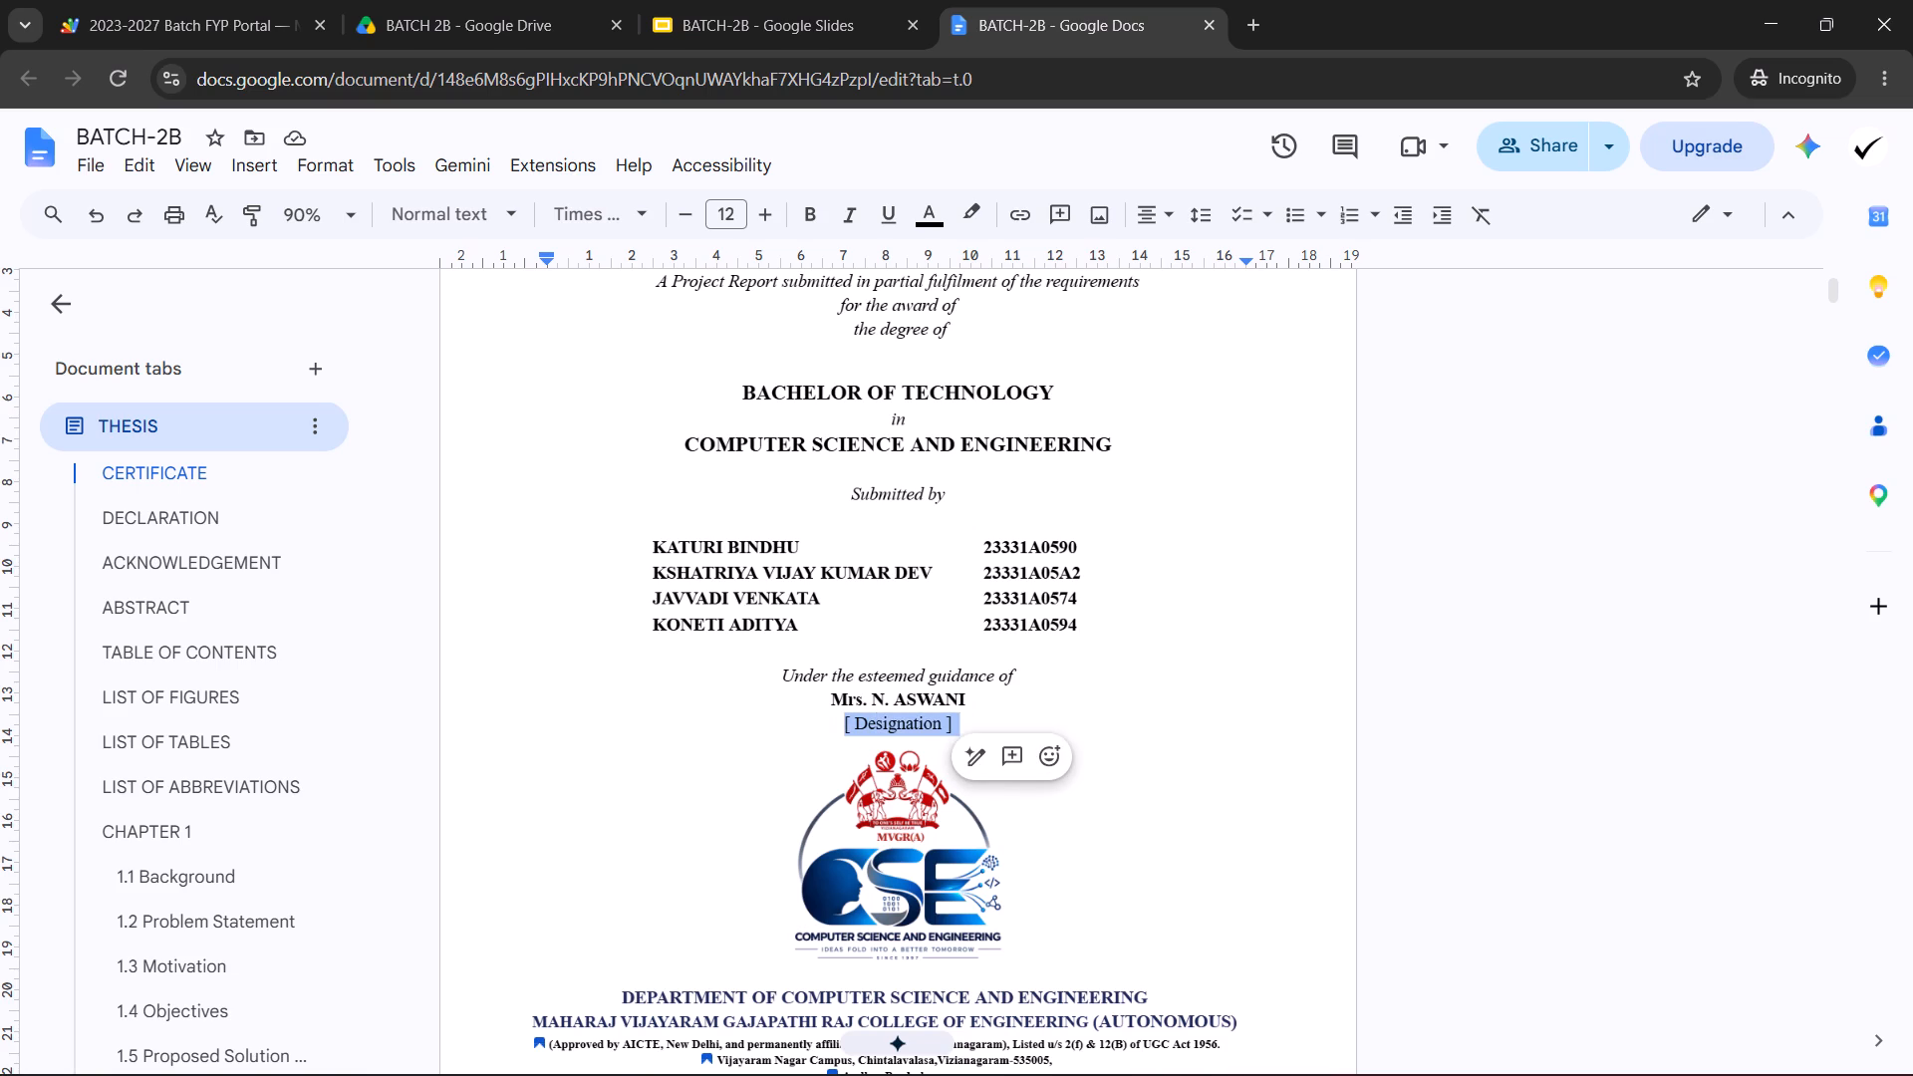
pyautogui.scroll(-9, 1091, 578)
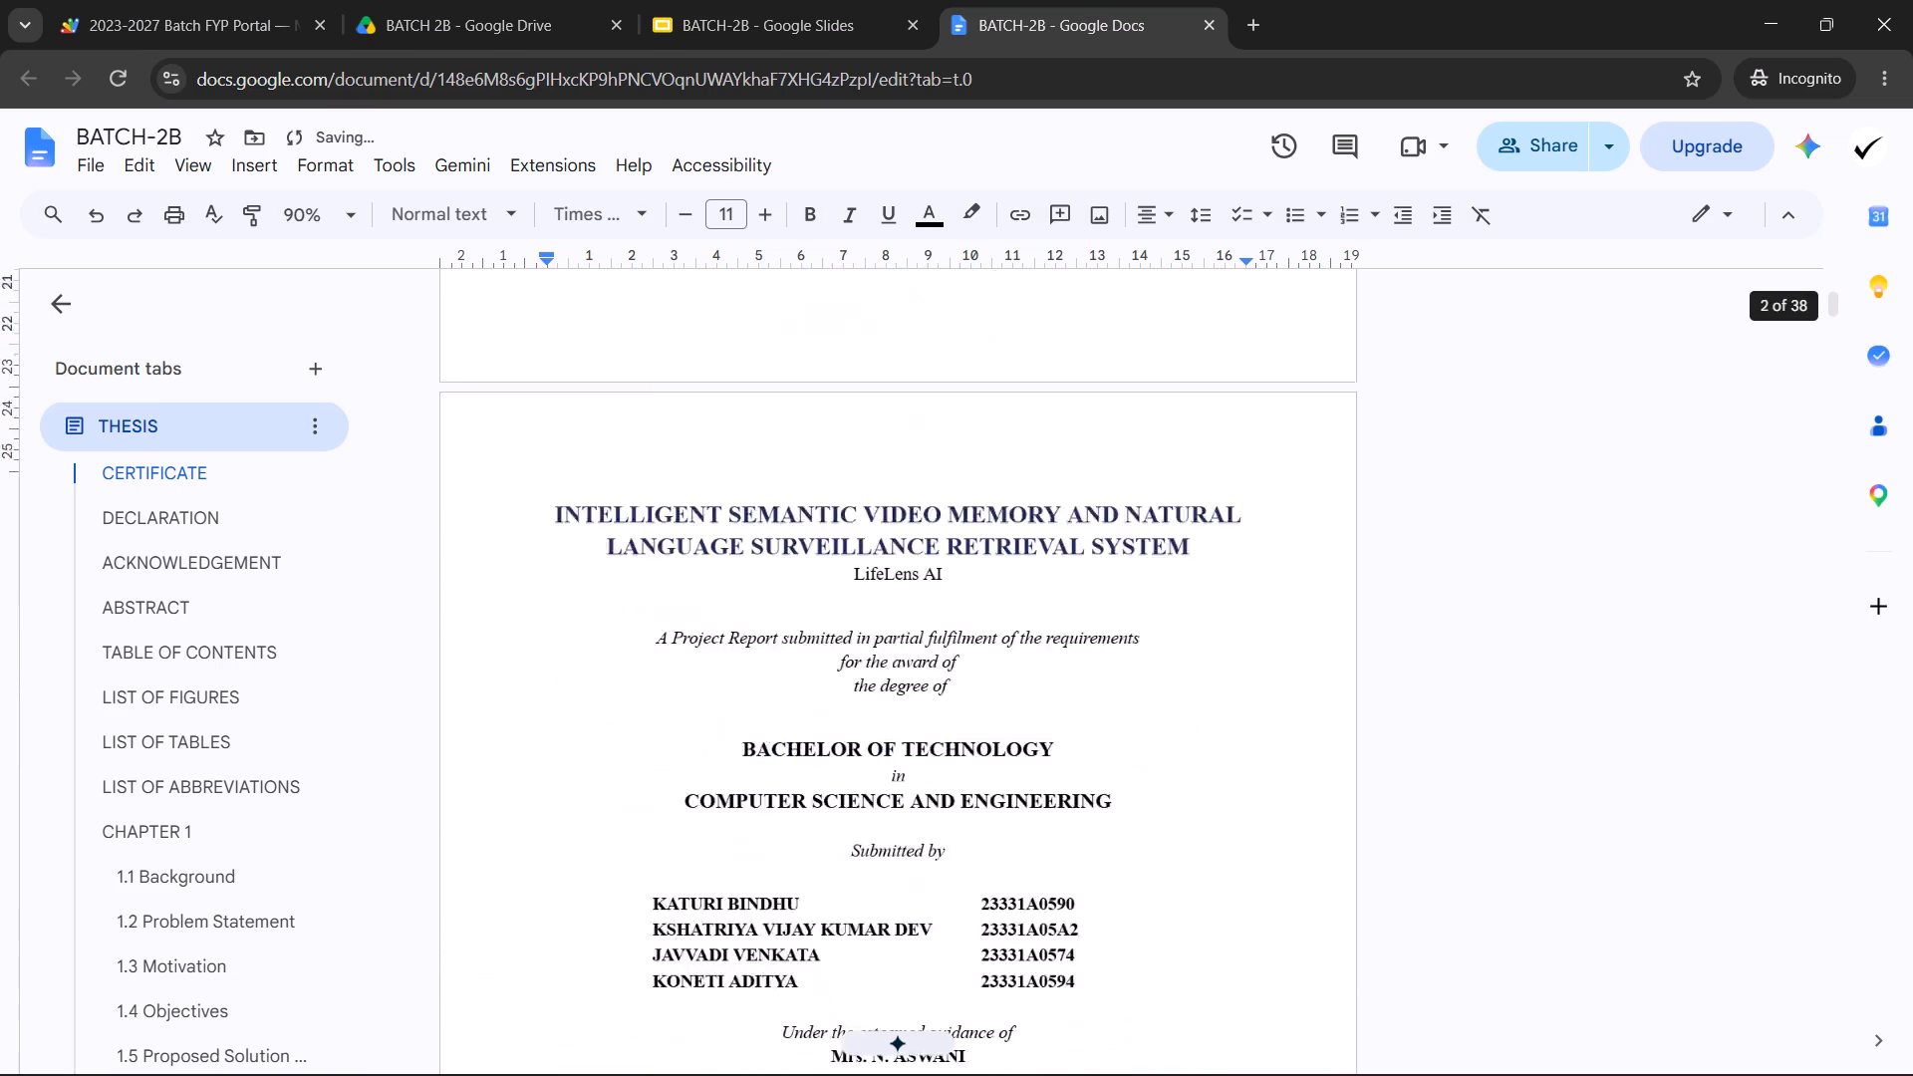
# Switch to the LifeLens AI thesis in Word and select the project title inside the quotation marks of the Certificate paragraph.
pyautogui.scroll(-9, 1083, 582)
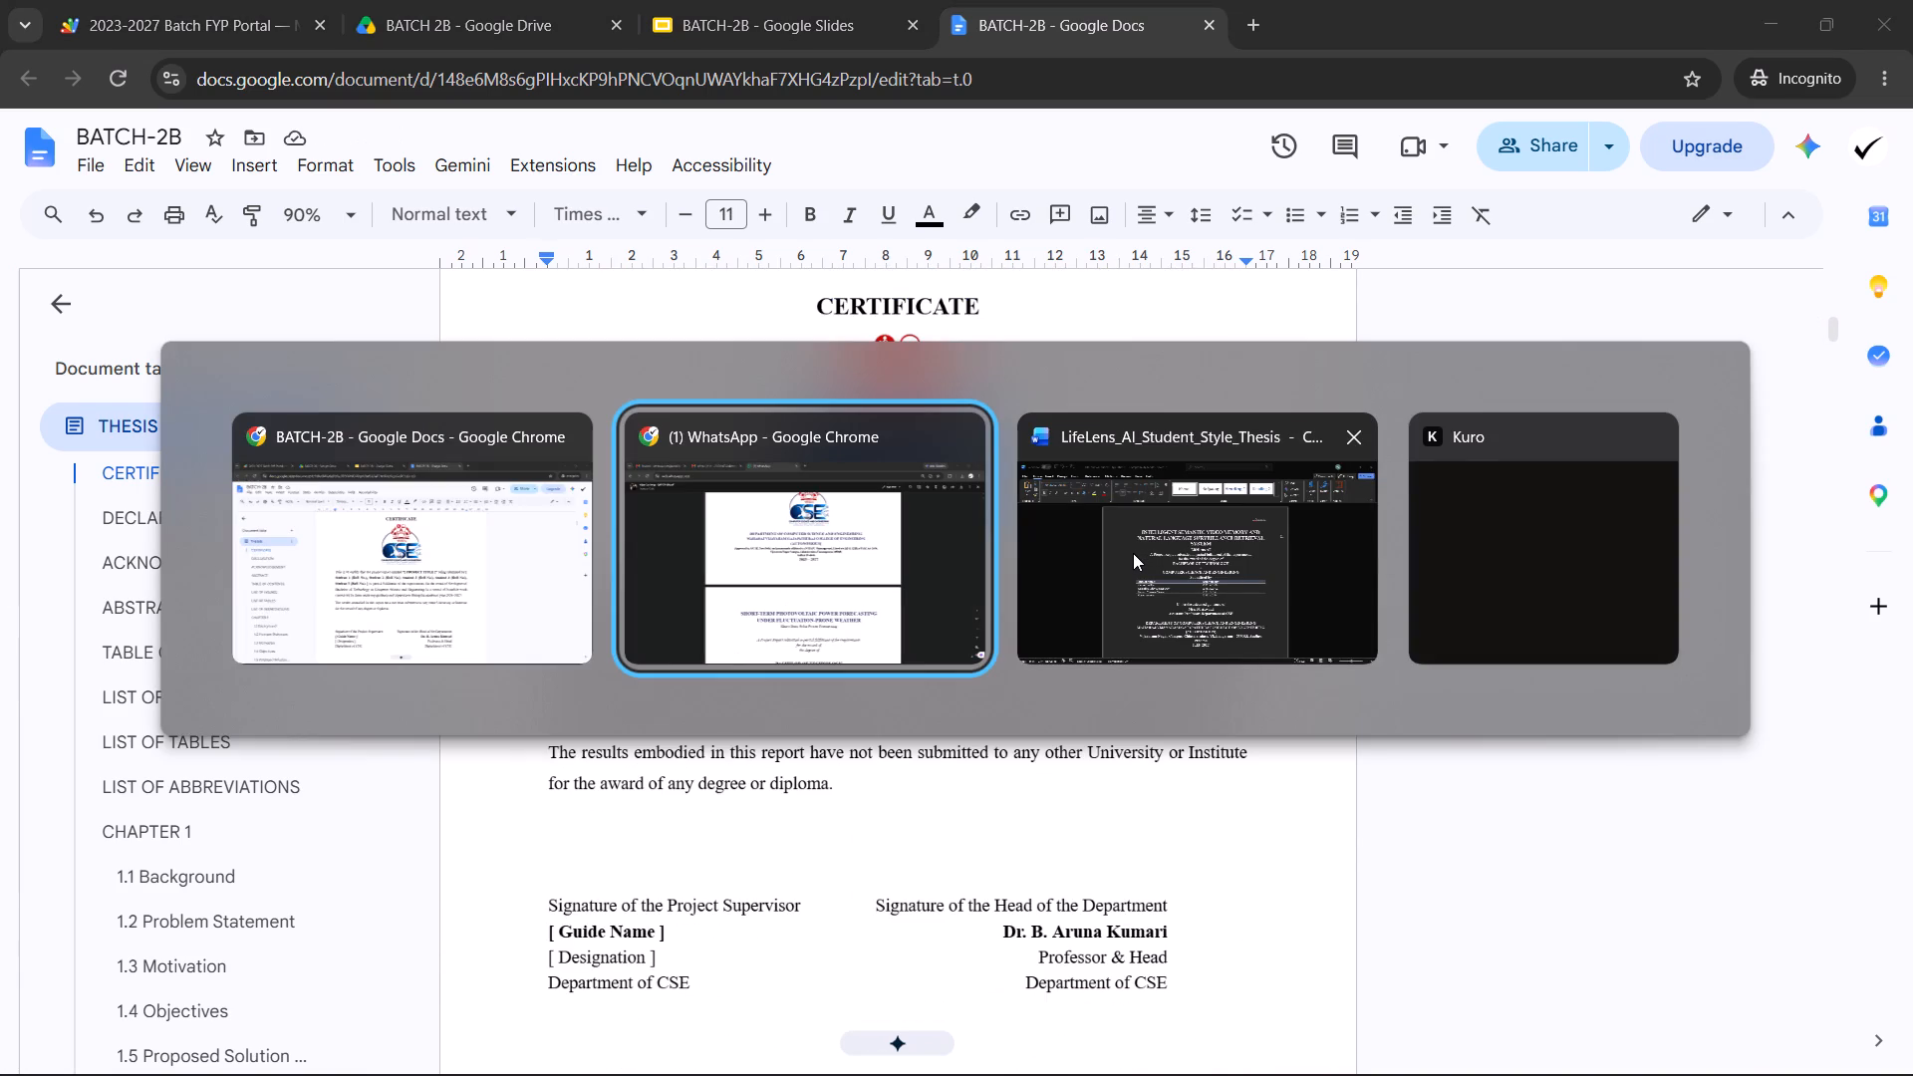
pyautogui.scroll(-20, 1105, 572)
pyautogui.scroll(-2, 1105, 572)
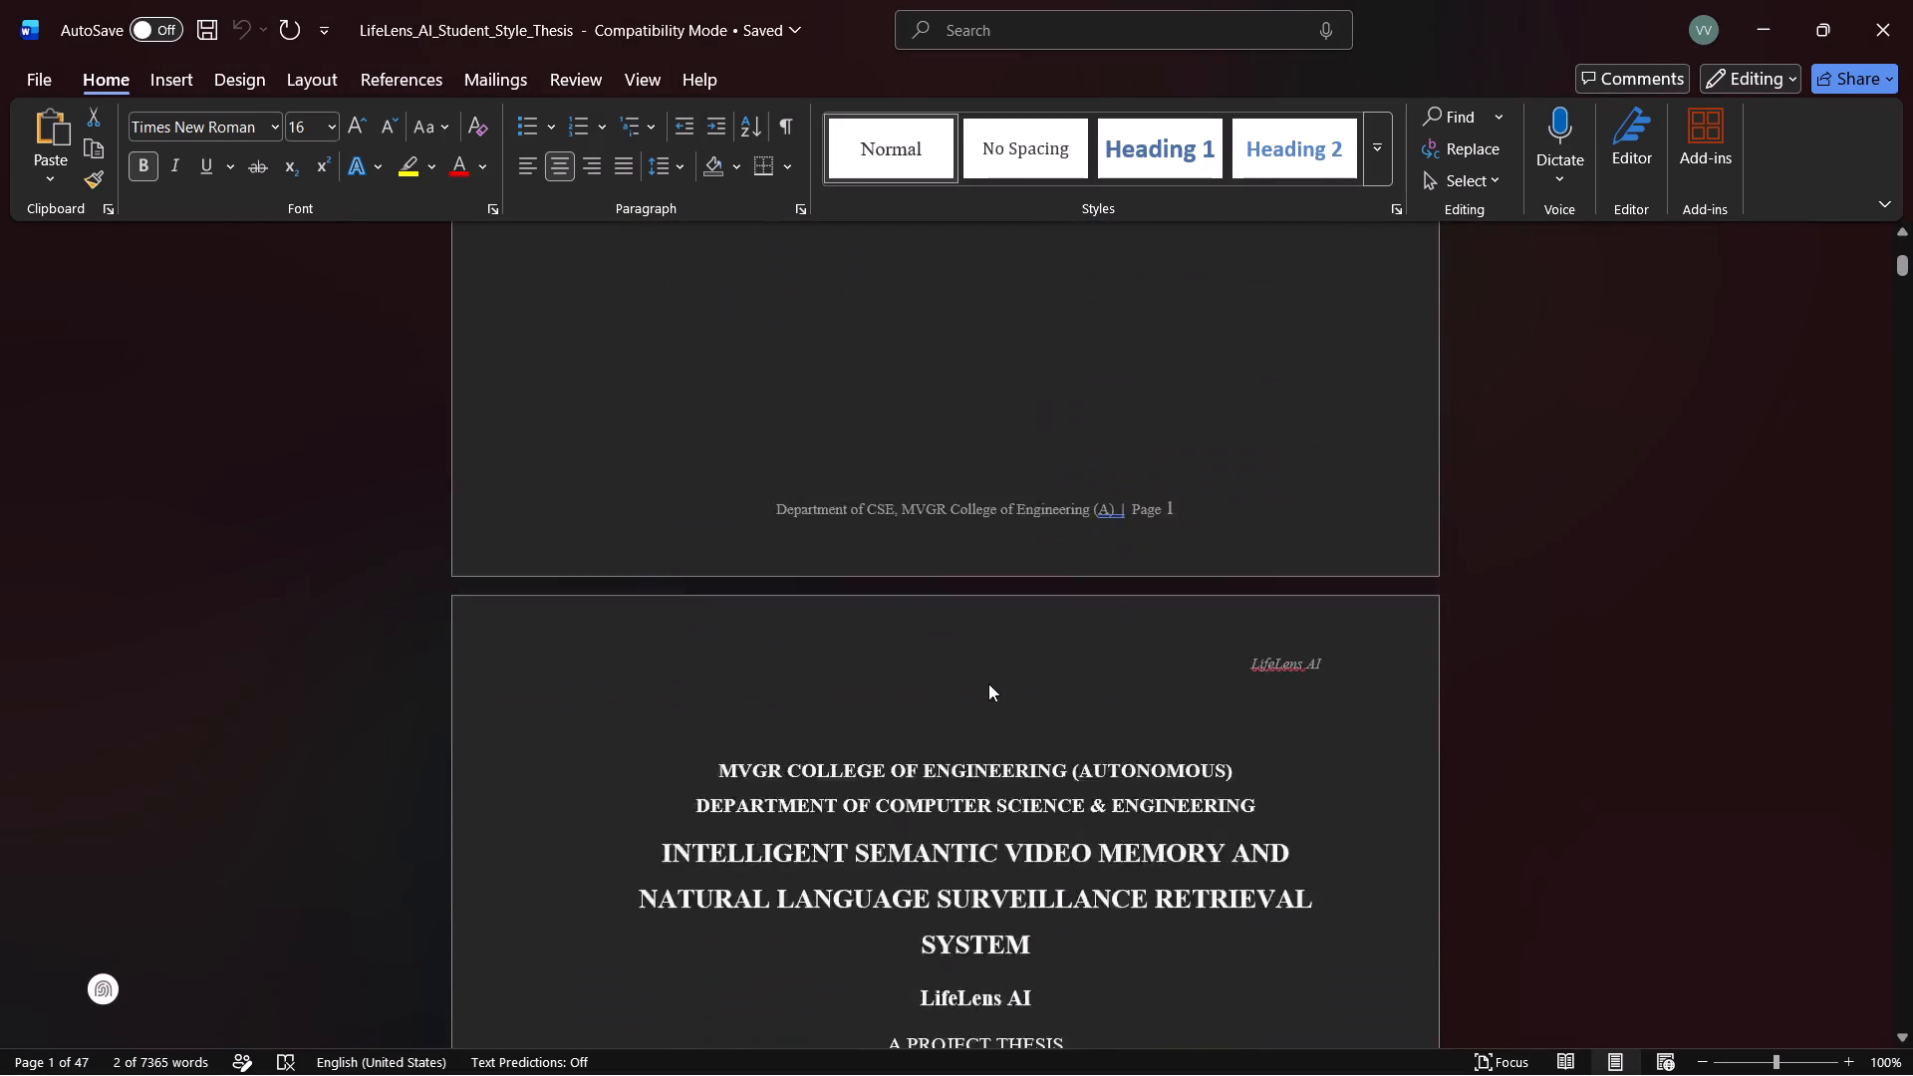
pyautogui.scroll(-16, 988, 683)
pyautogui.scroll(-6, 841, 641)
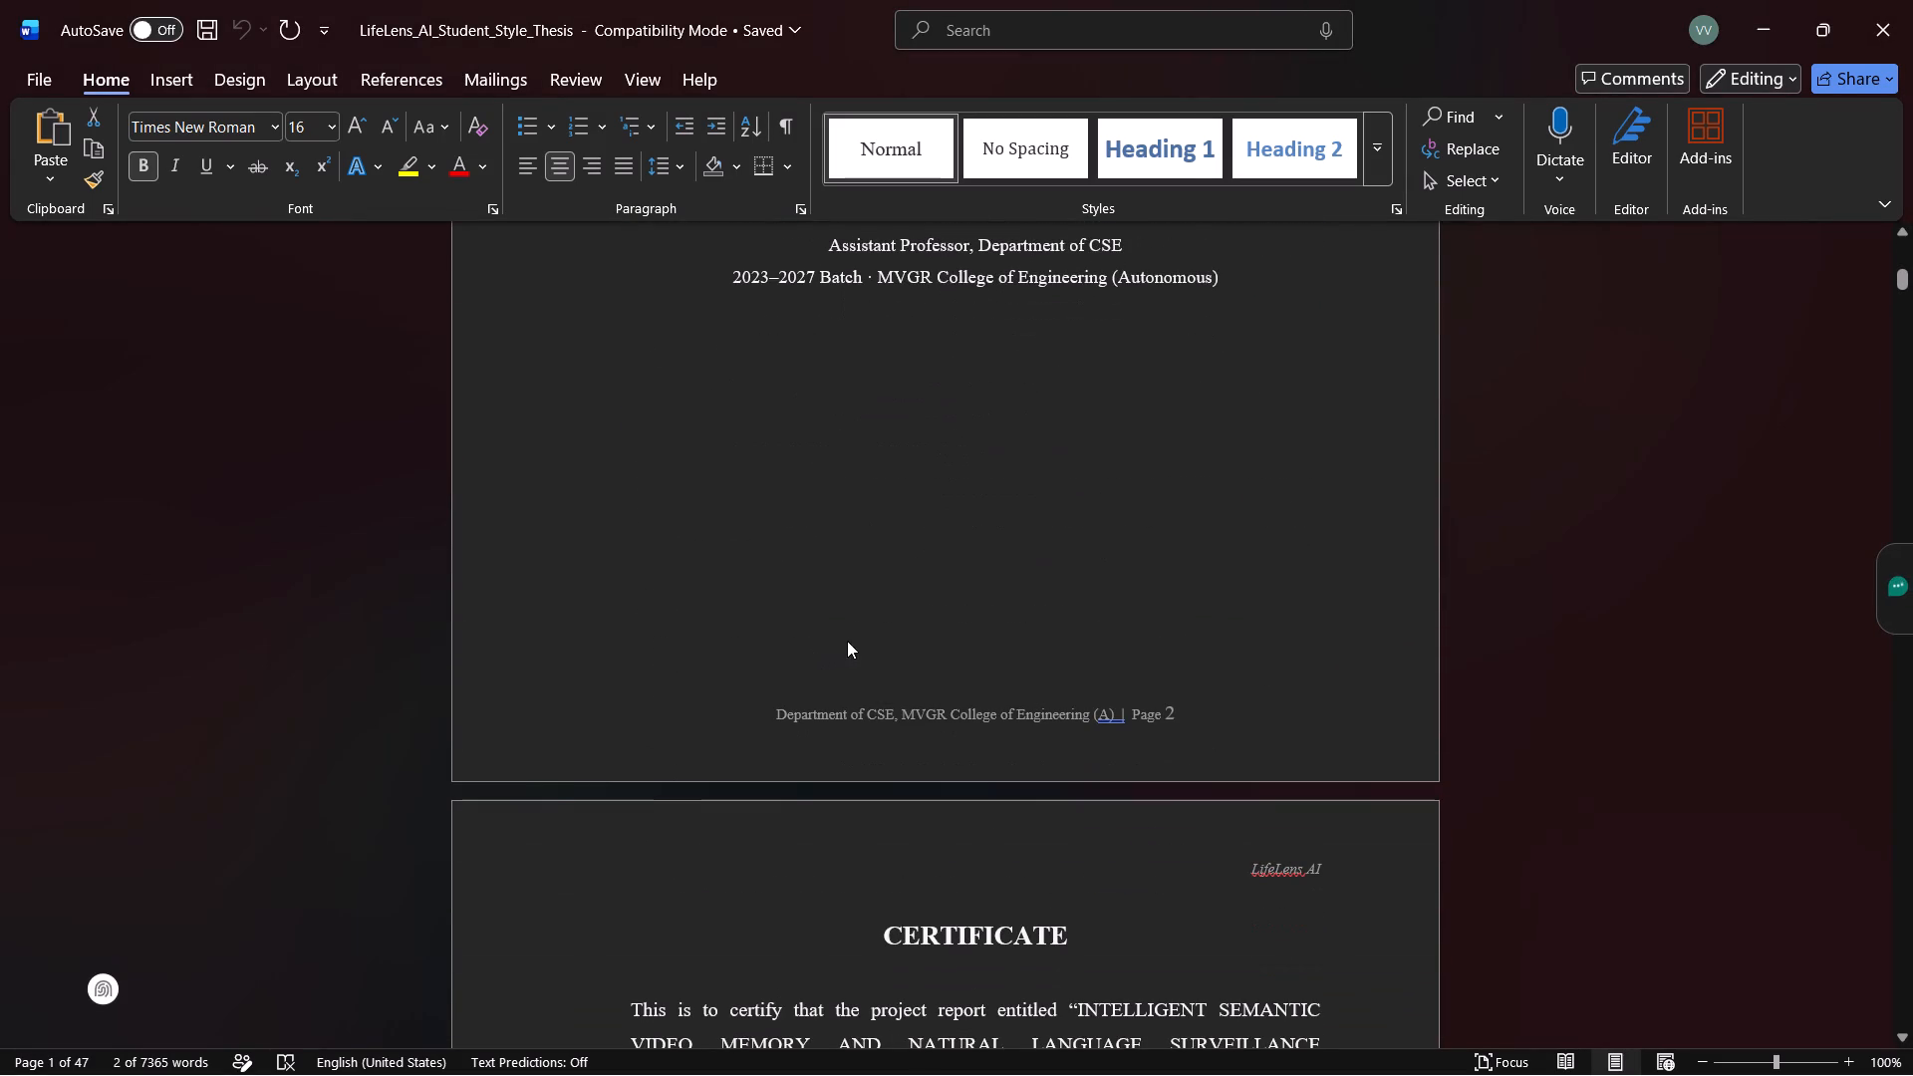
pyautogui.scroll(-2, 1668, 710)
pyautogui.scroll(-6, 1238, 672)
pyautogui.scroll(-4, 1313, 765)
pyautogui.scroll(1, 1313, 765)
pyautogui.scroll(-1, 1105, 588)
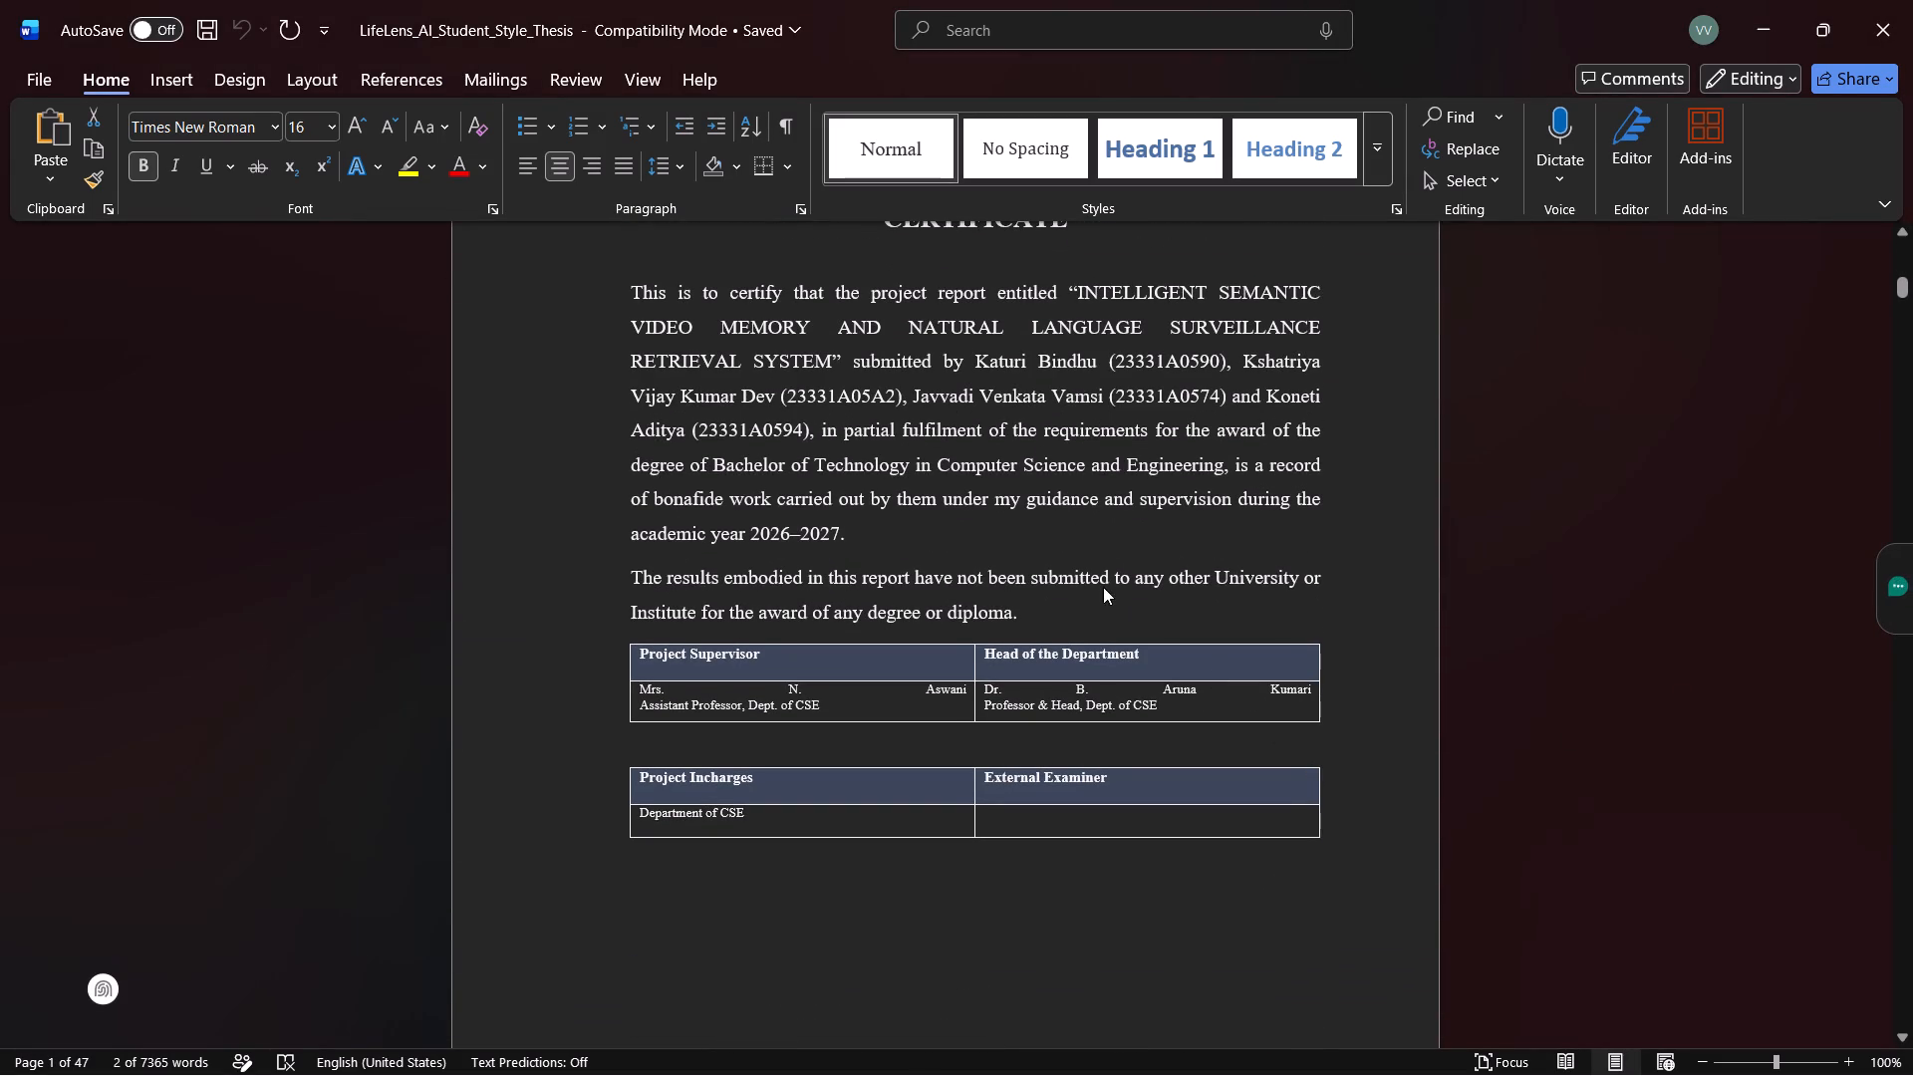
pyautogui.scroll(-10, 914, 706)
pyautogui.scroll(14, 900, 714)
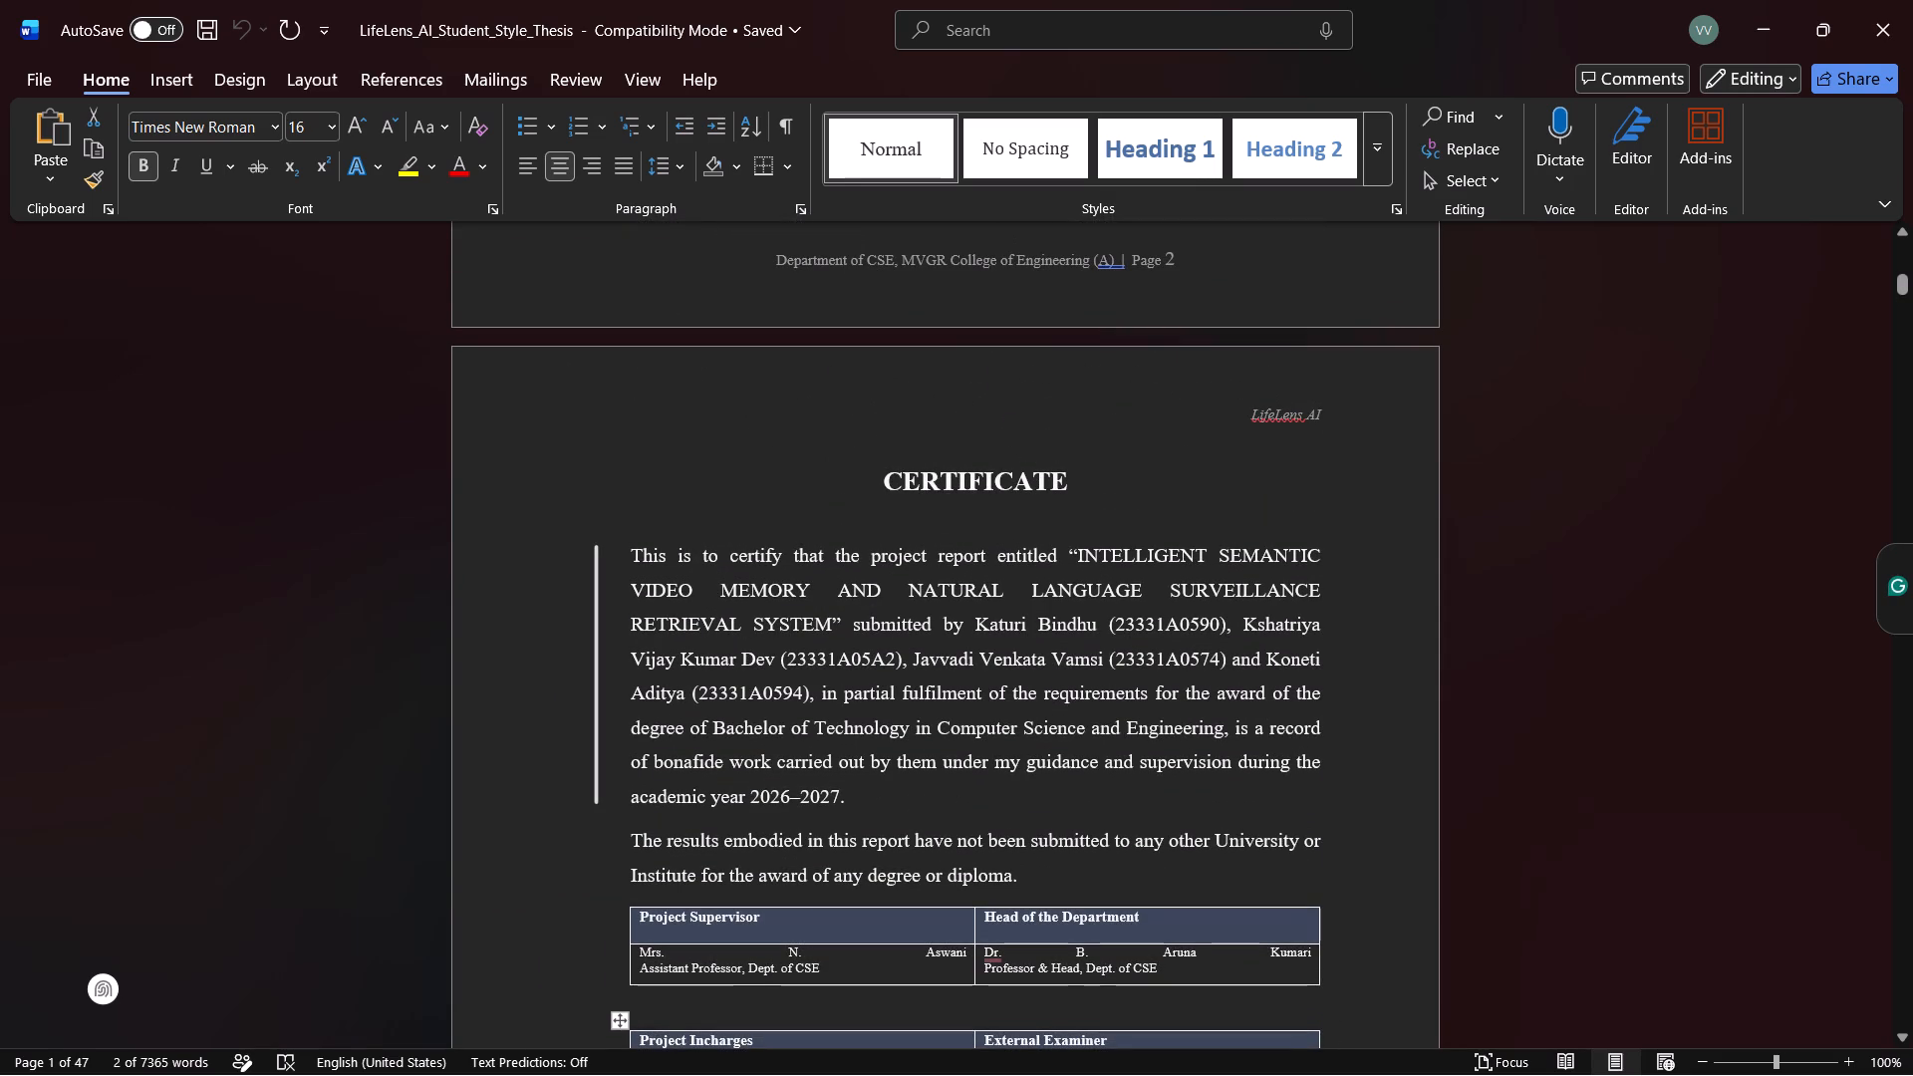
pyautogui.moveTo(1076, 556); pyautogui.dragTo(855, 626)
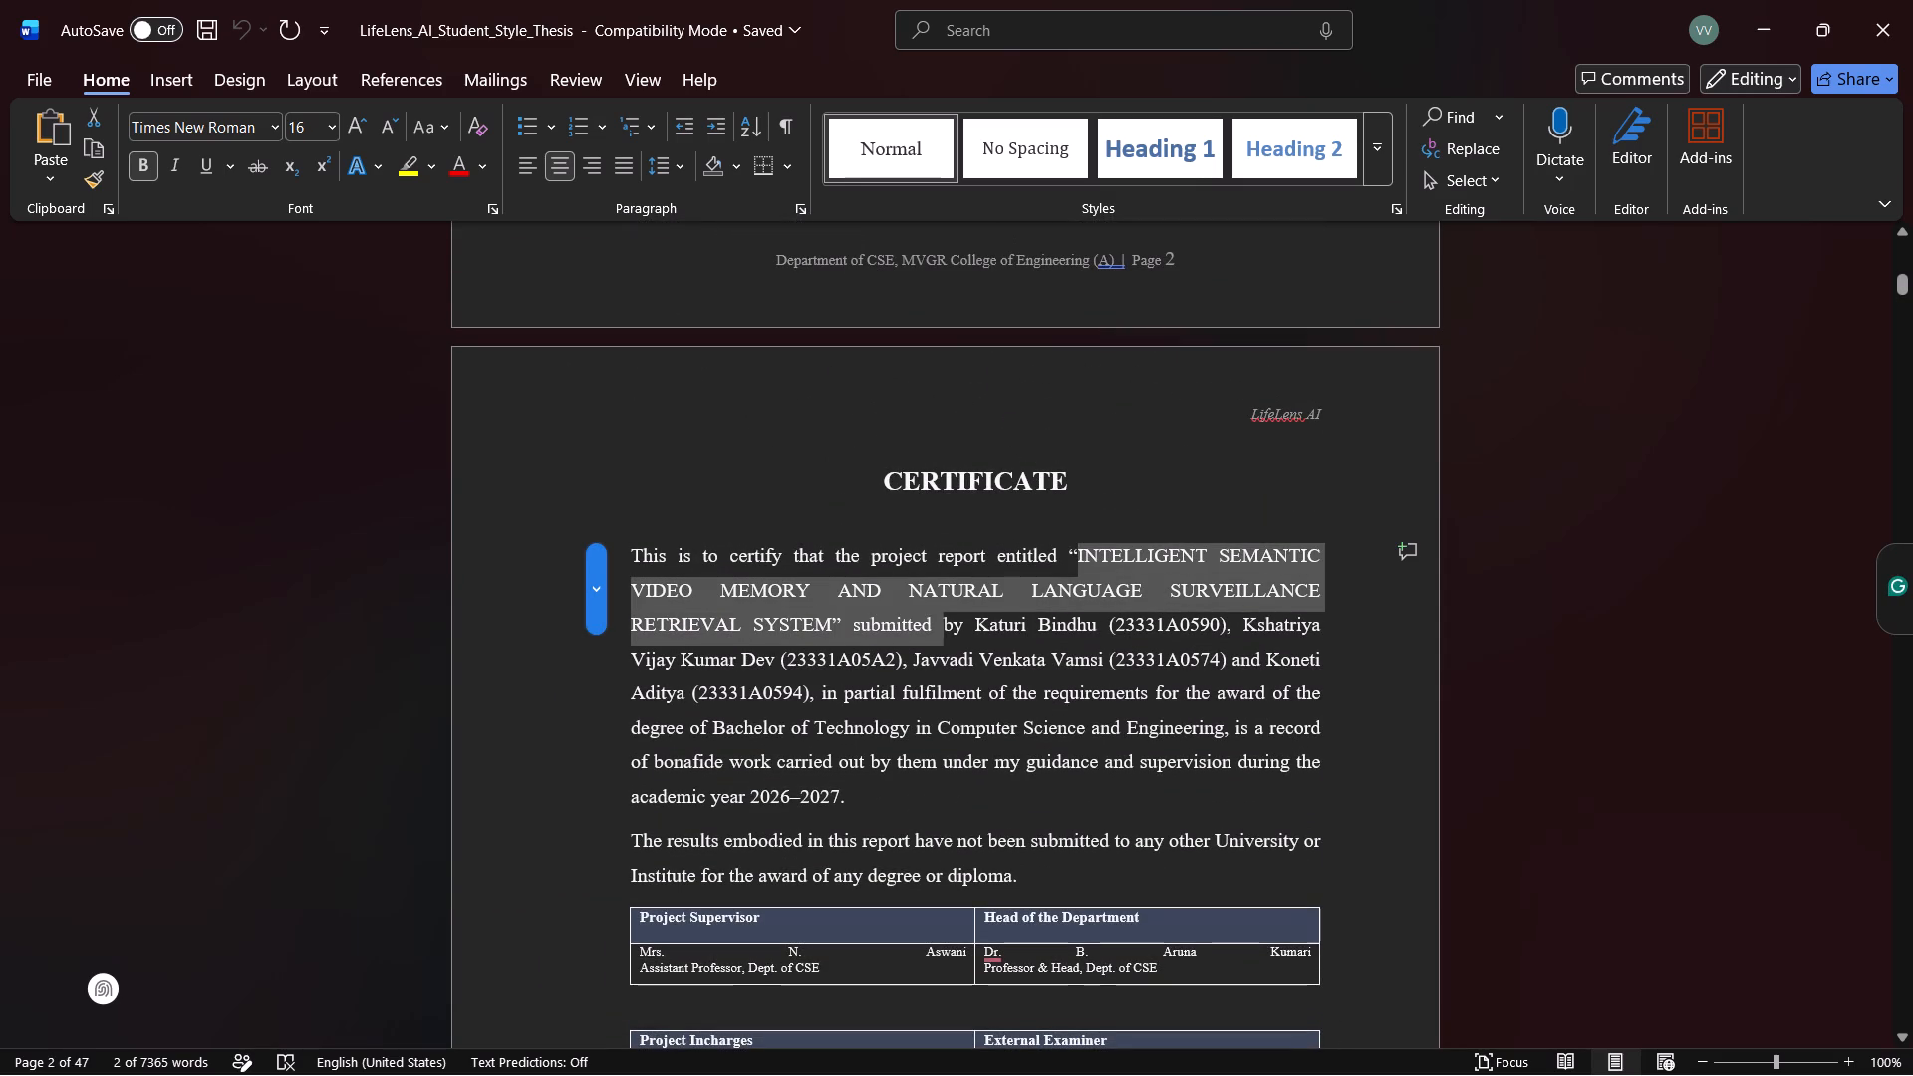
pyautogui.moveTo(855, 626); pyautogui.dragTo(834, 626)
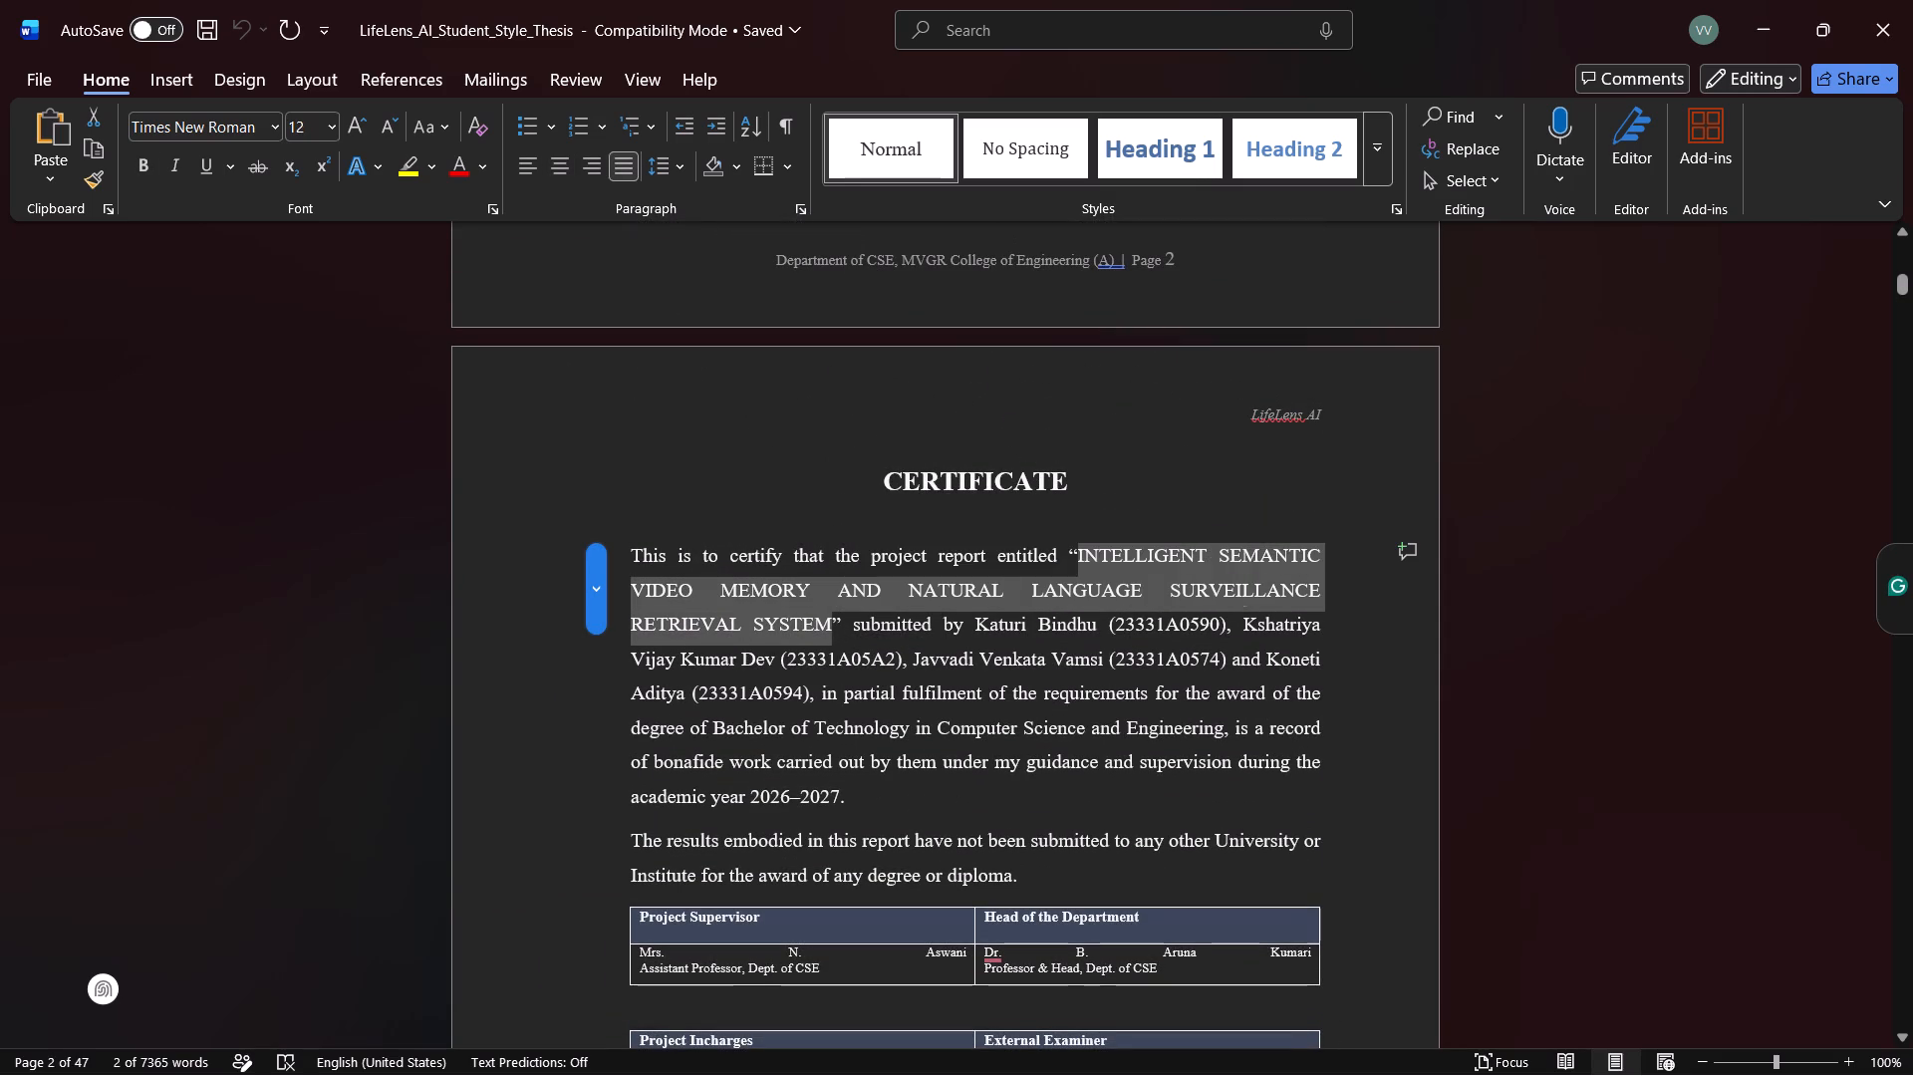
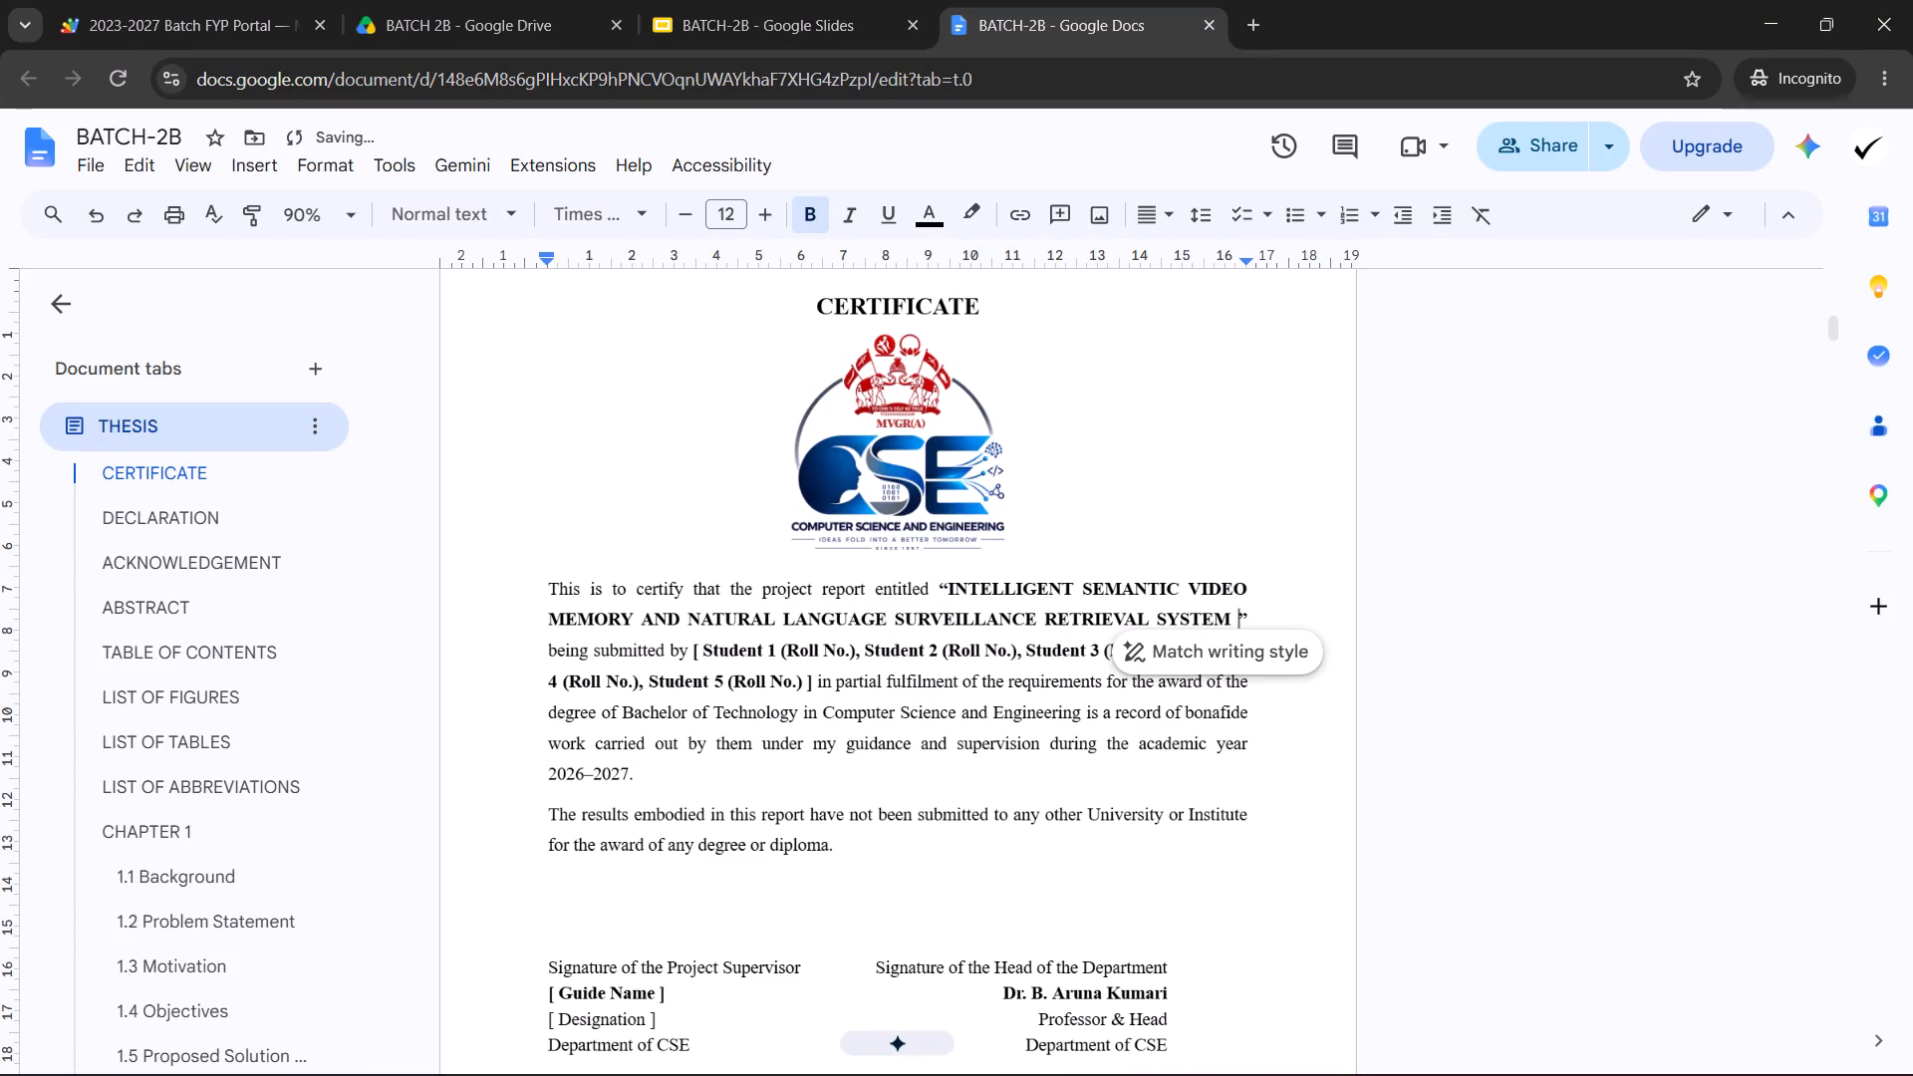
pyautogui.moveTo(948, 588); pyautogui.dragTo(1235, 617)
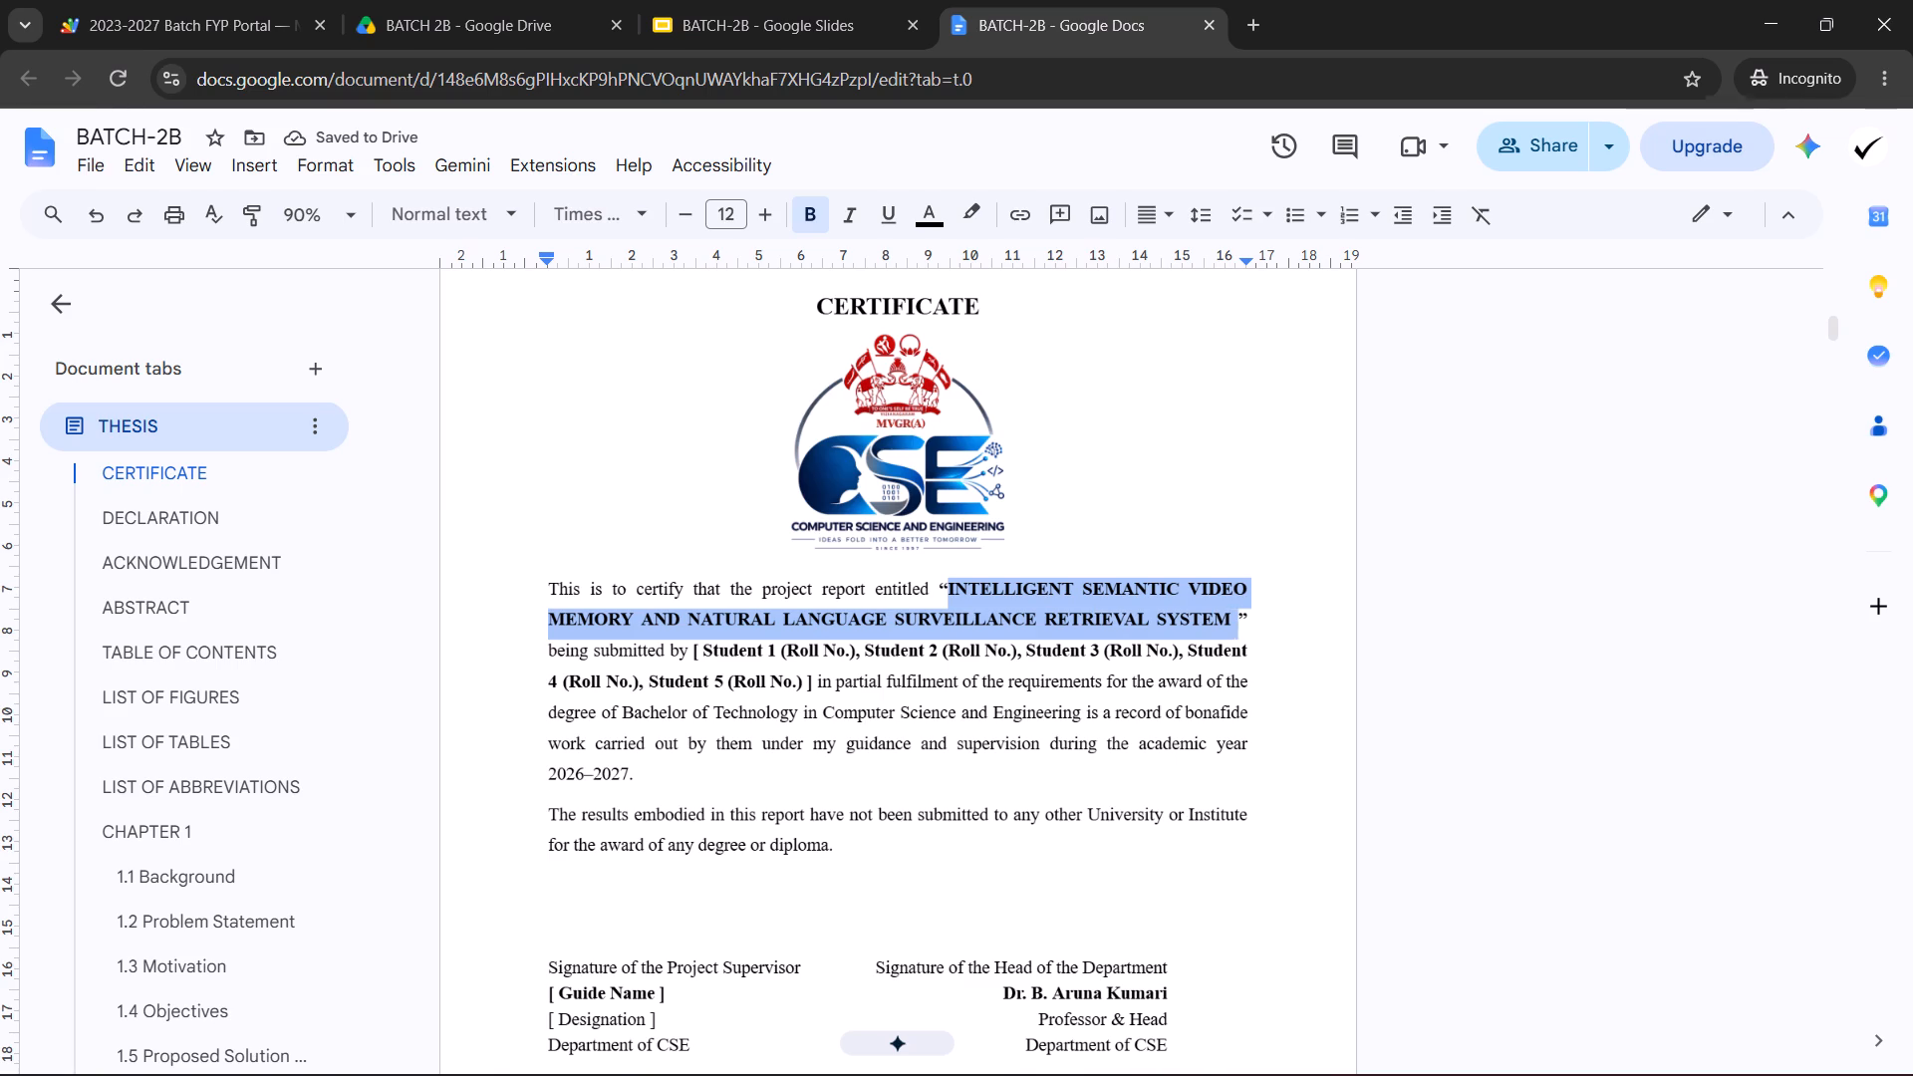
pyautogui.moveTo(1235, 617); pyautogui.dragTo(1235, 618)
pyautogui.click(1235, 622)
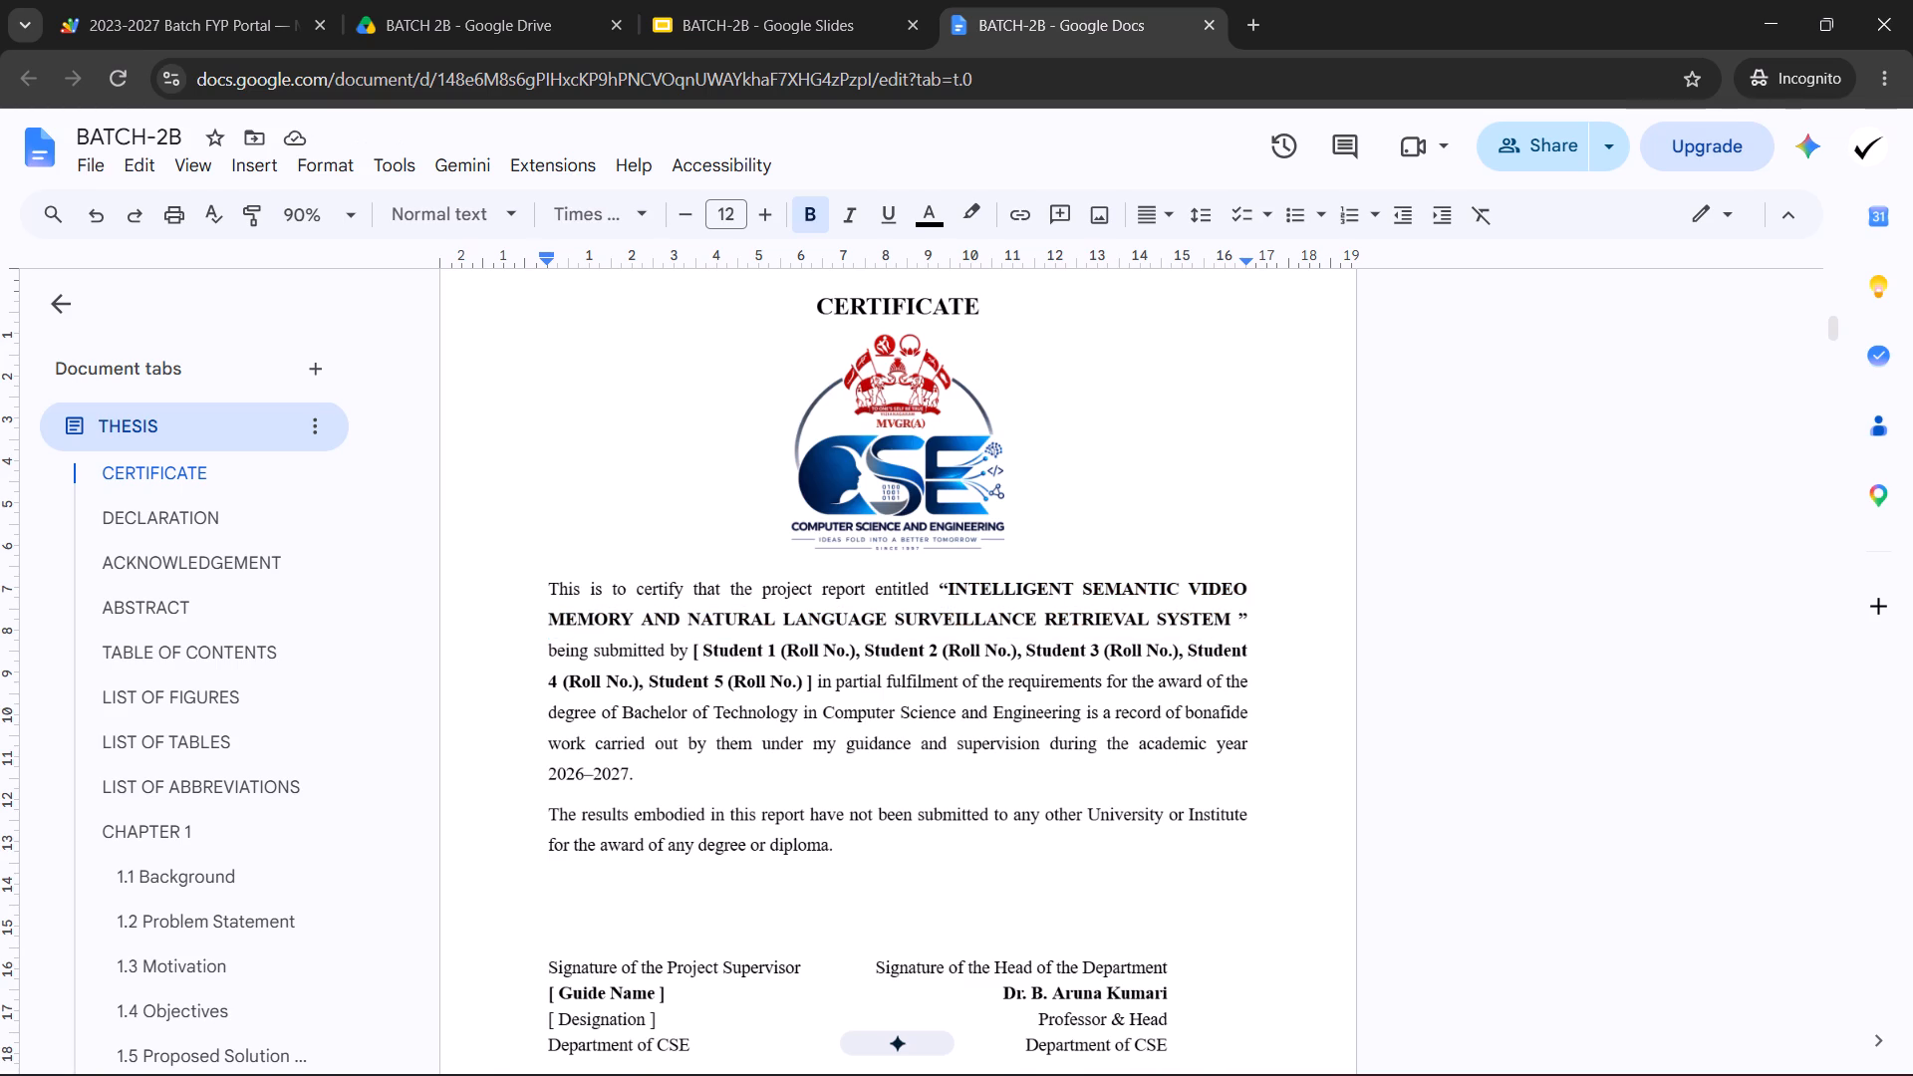
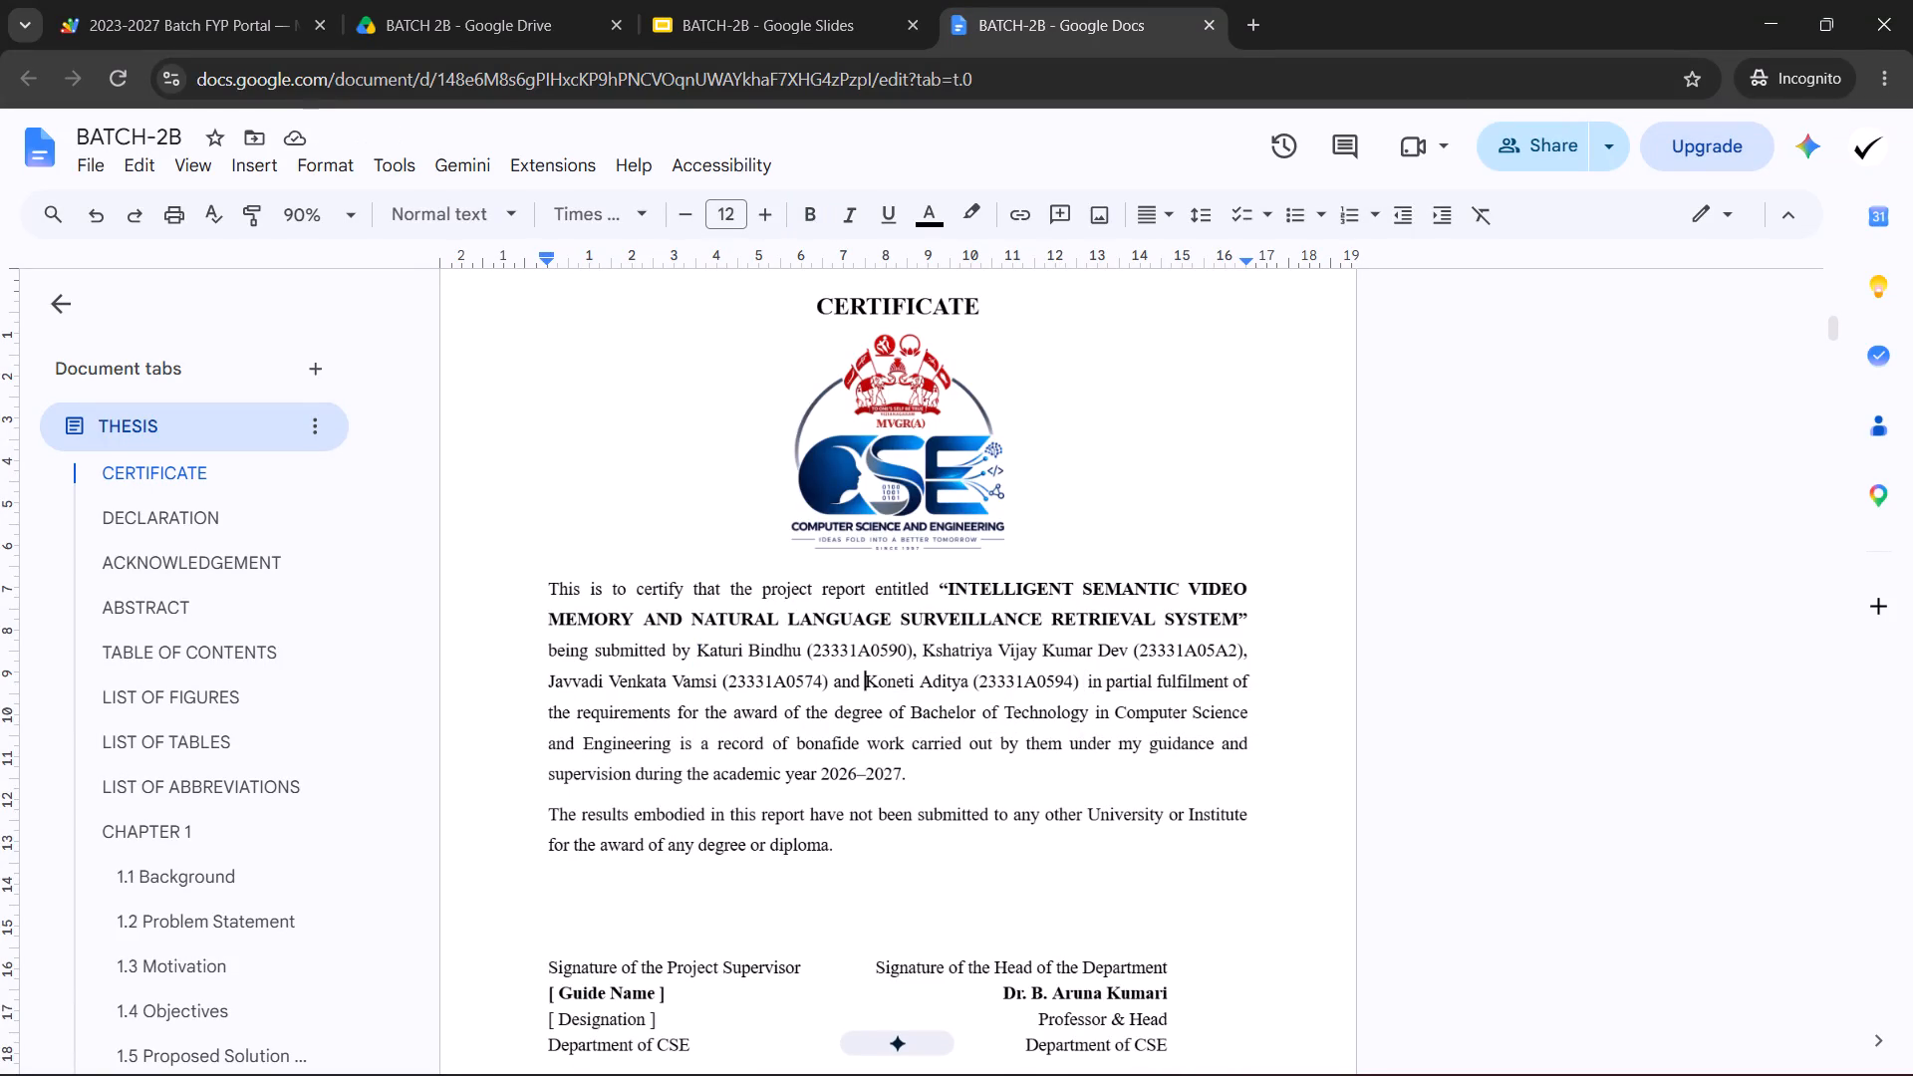
# Replace the bracketed student placeholder in the Certificate paragraph with the copied list of four student names and roll numbers, removing the extra trailing space.
pyautogui.hotkey('ctrl', 'z')
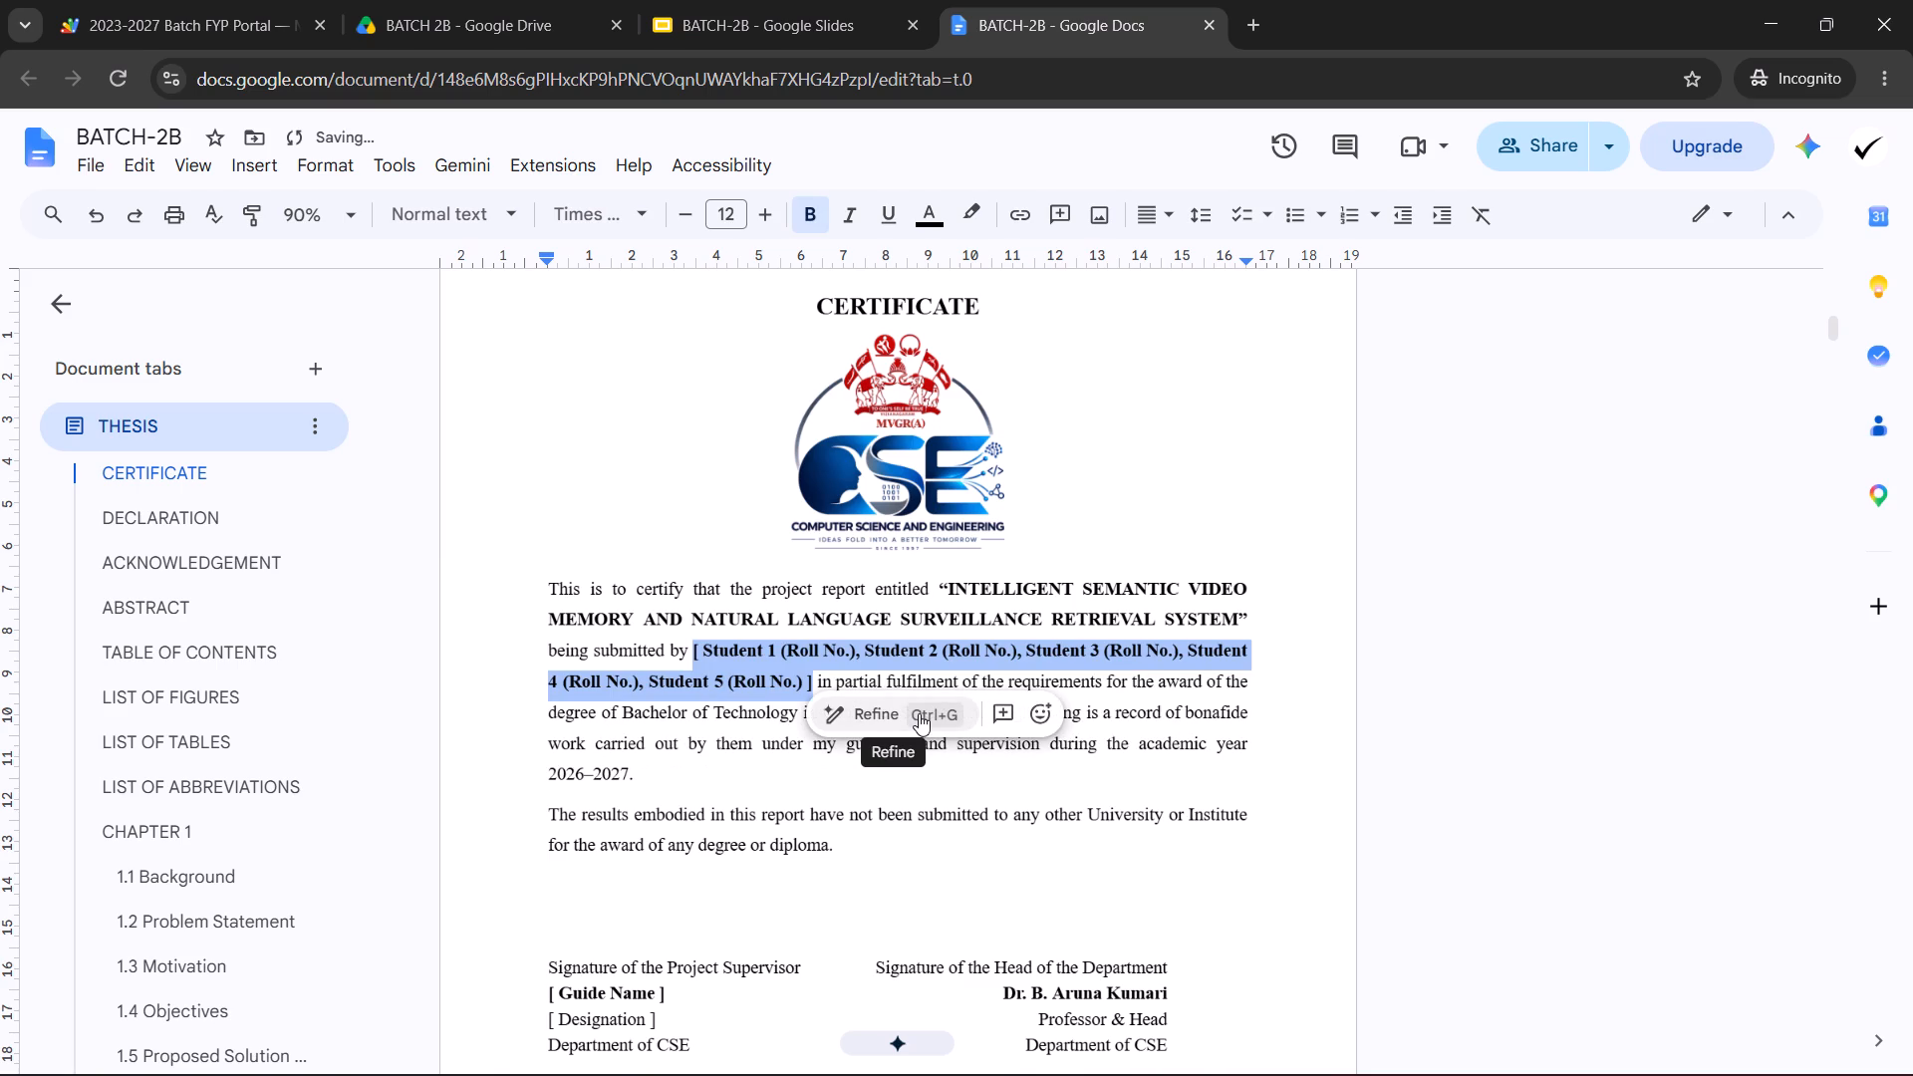
pyautogui.hotkey('ctrl', 'v')
pyautogui.hotkey('ctrl', 'z')
pyautogui.hotkey('ctrl', 'v')
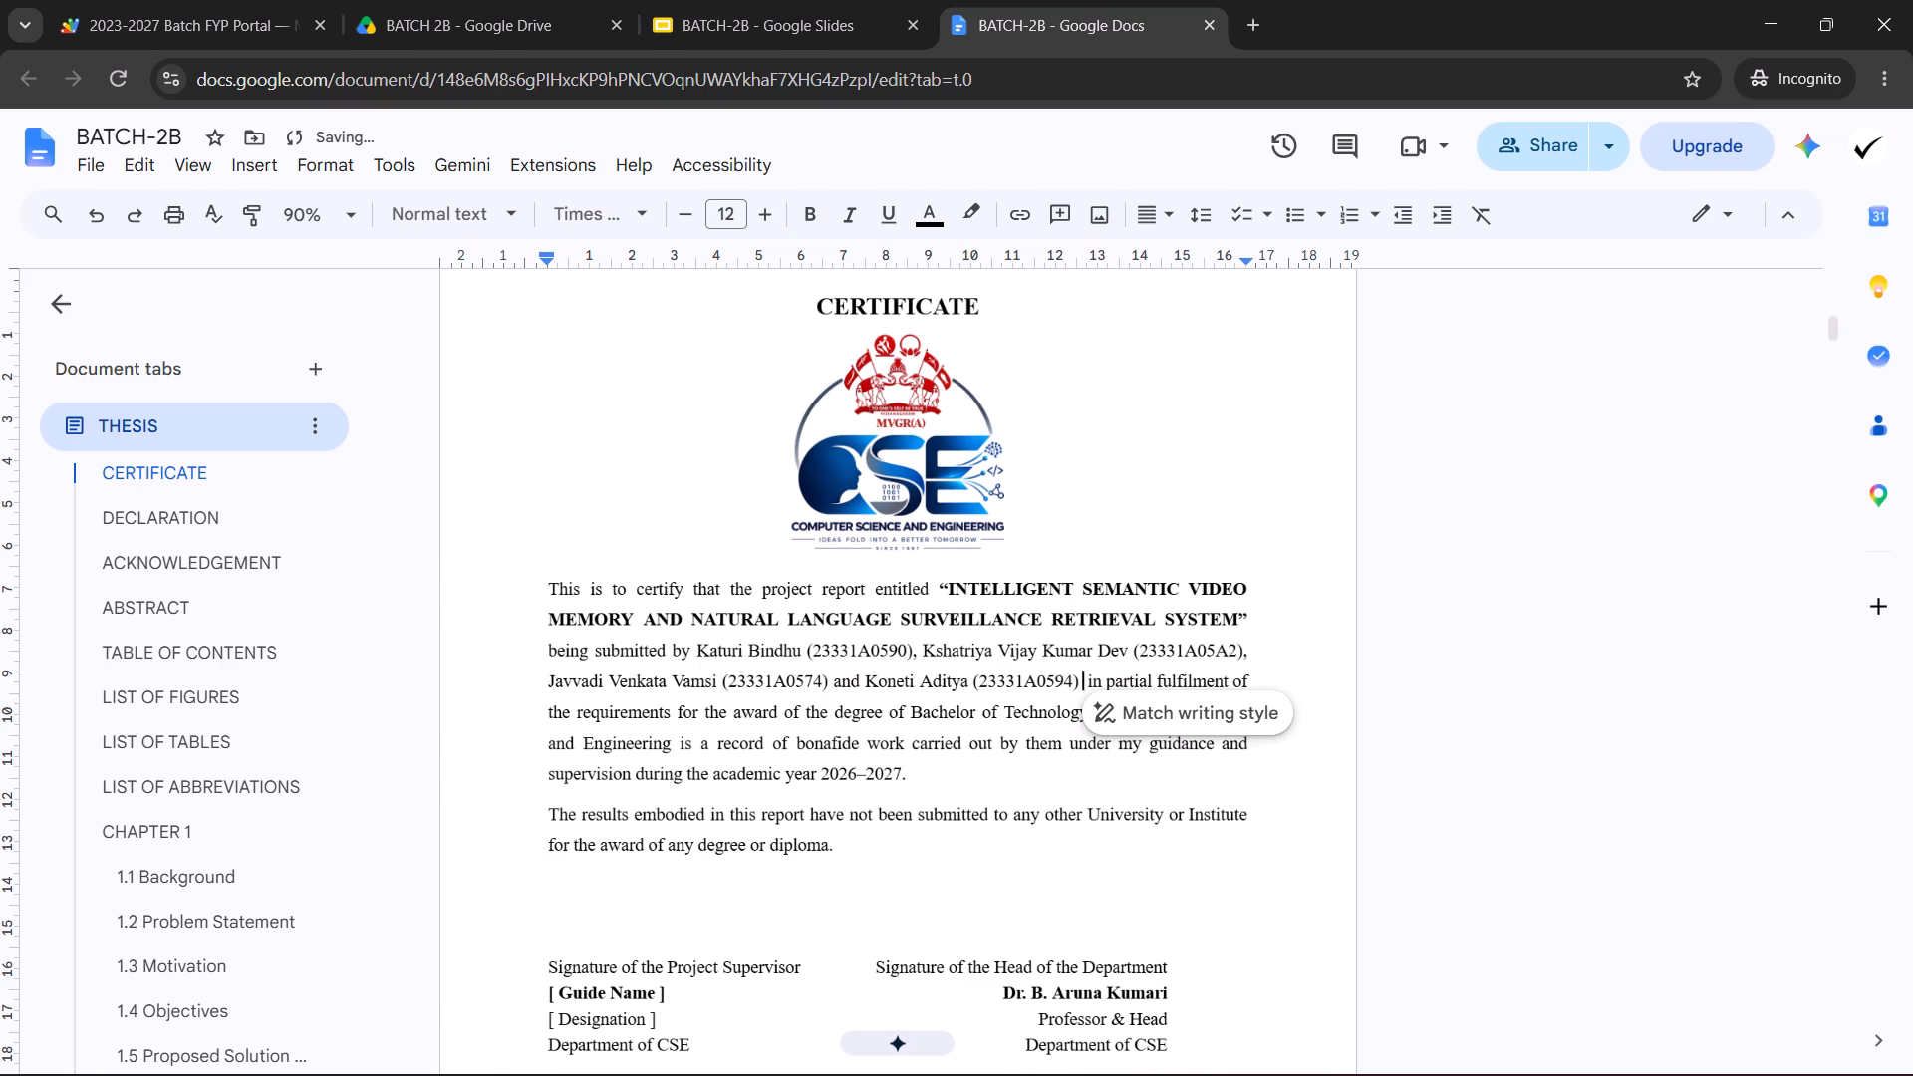
pyautogui.press('BackSpace')
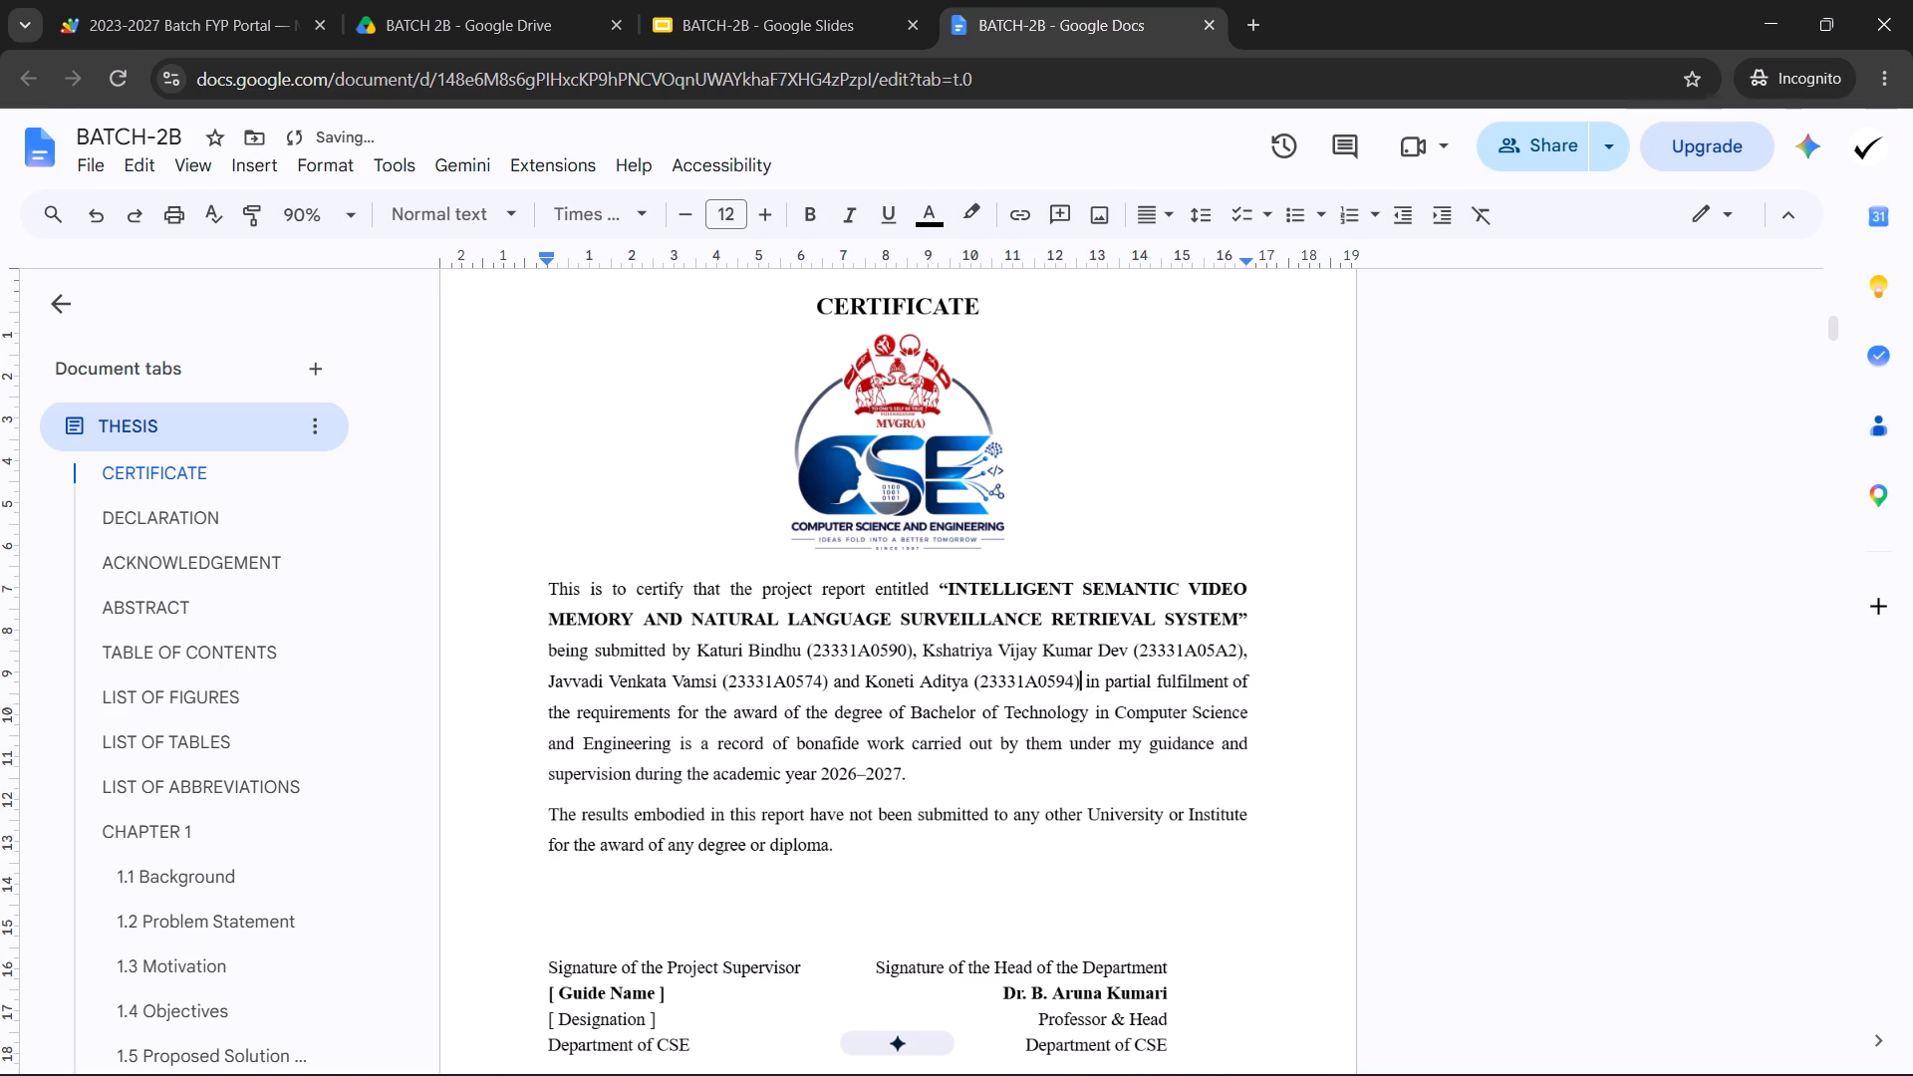
# Replace the "and" before the last student's name in the Certificate paragraph with a comma.
pyautogui.click(861, 686)
pyautogui.press('BackSpace')
pyautogui.press('BackSpace')
pyautogui.press('BackSpace')
pyautogui.press('BackSpace')
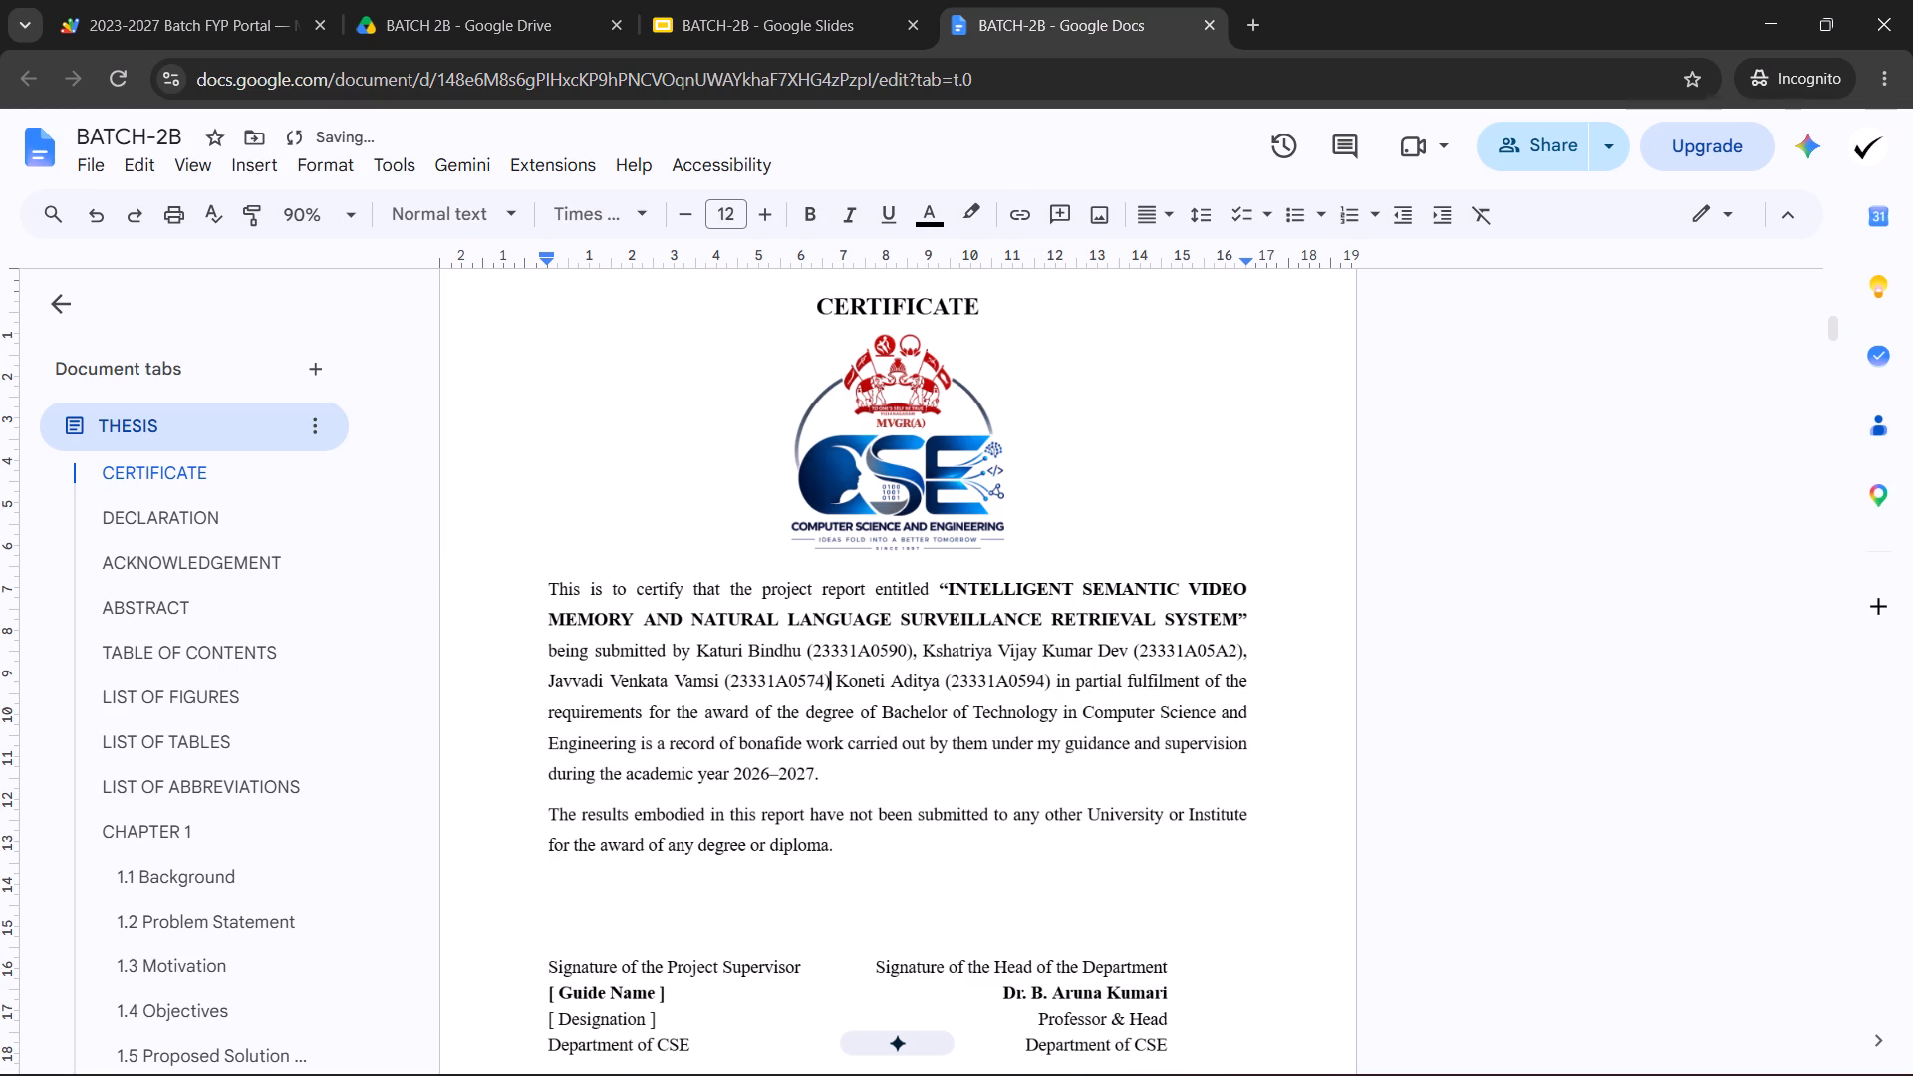
pyautogui.press(',')
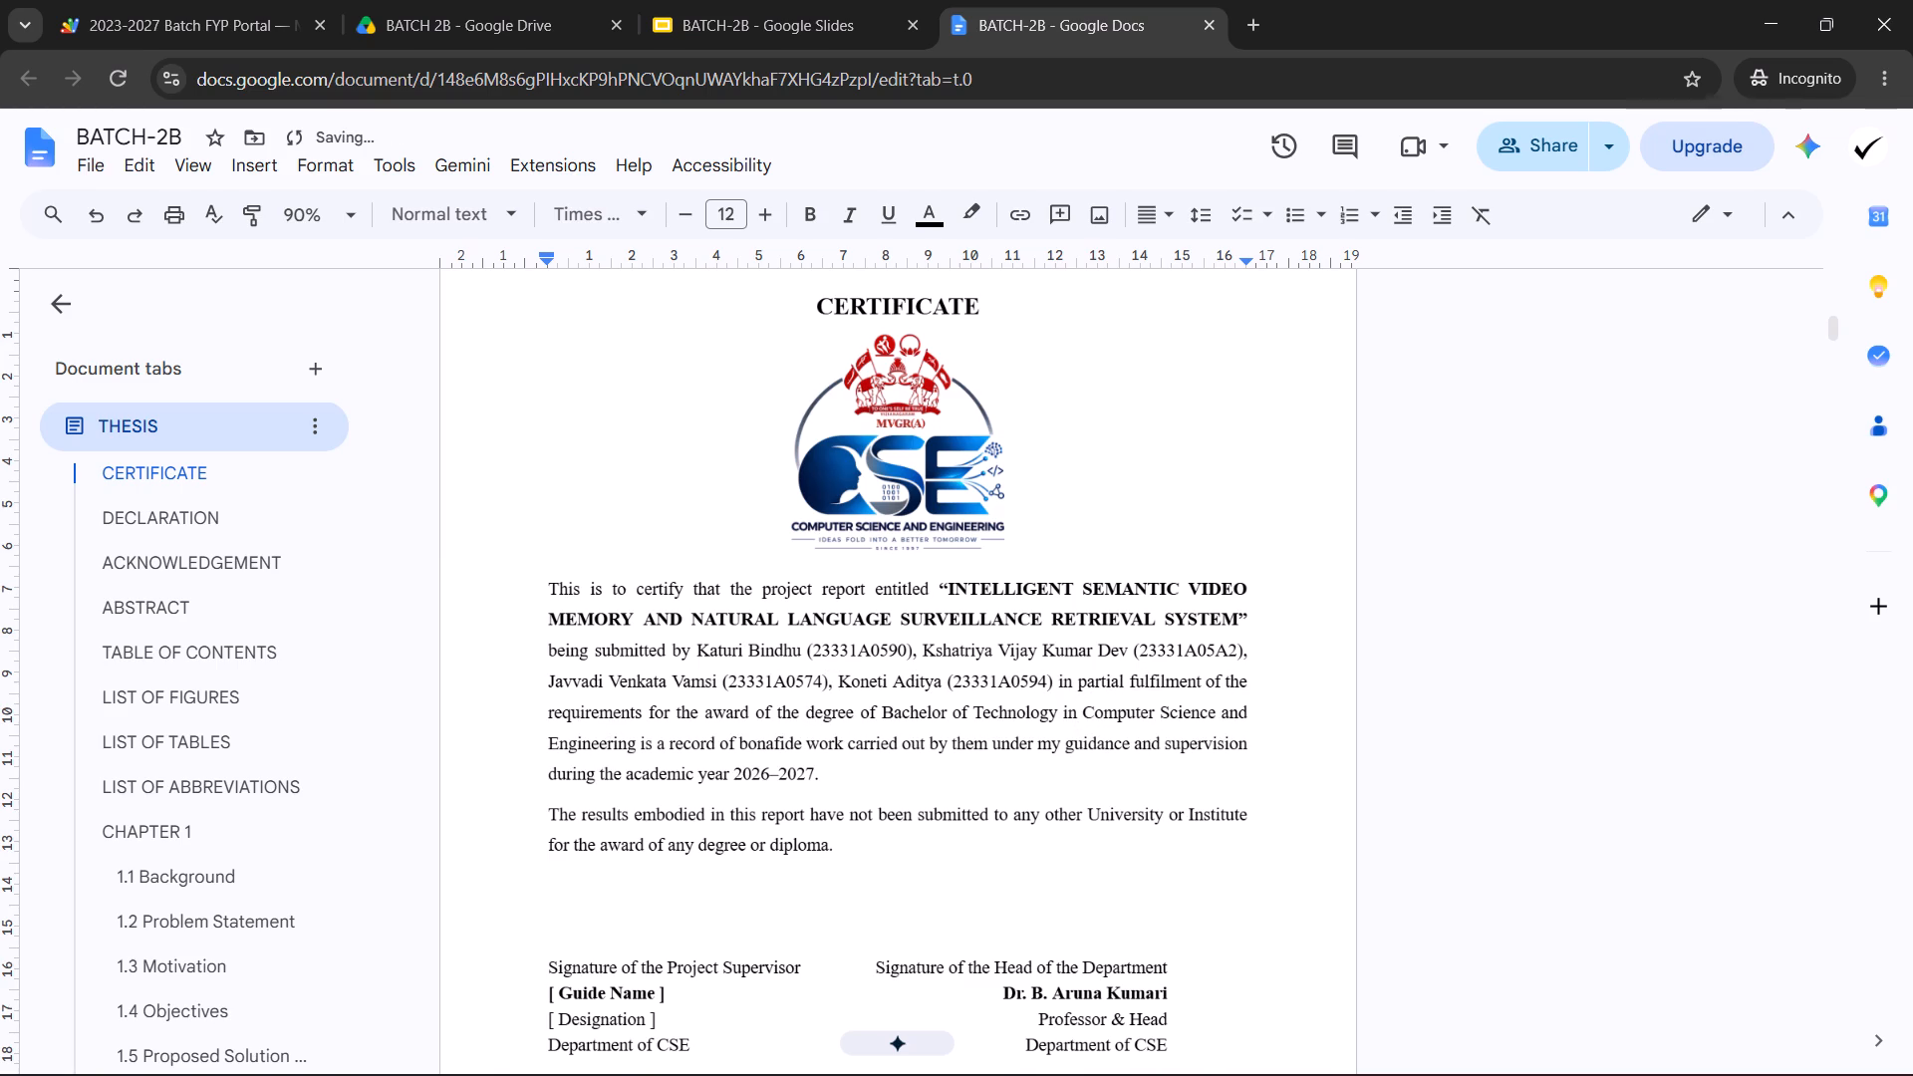
# Select the full list of four student names and roll numbers in the Certificate paragraph.
pyautogui.moveTo(698, 652); pyautogui.dragTo(837, 665)
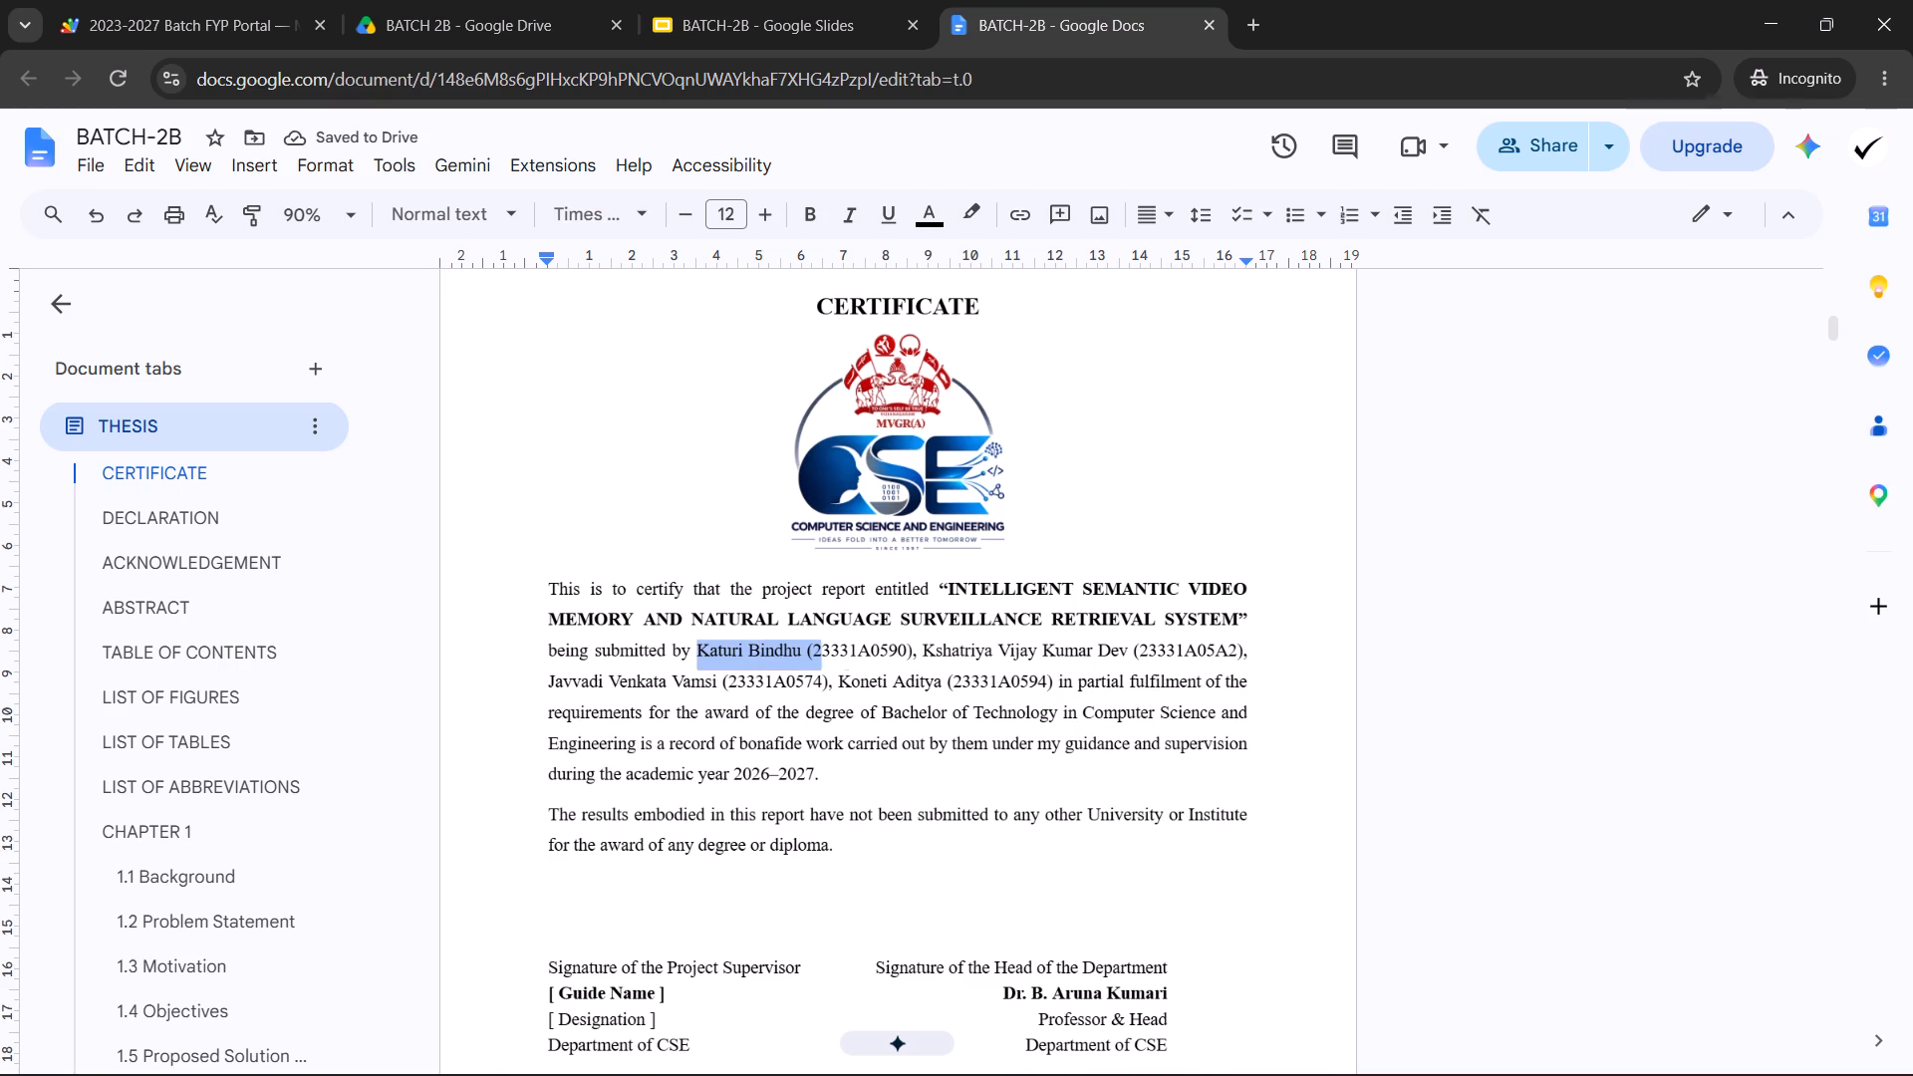
pyautogui.moveTo(837, 665); pyautogui.dragTo(1052, 683)
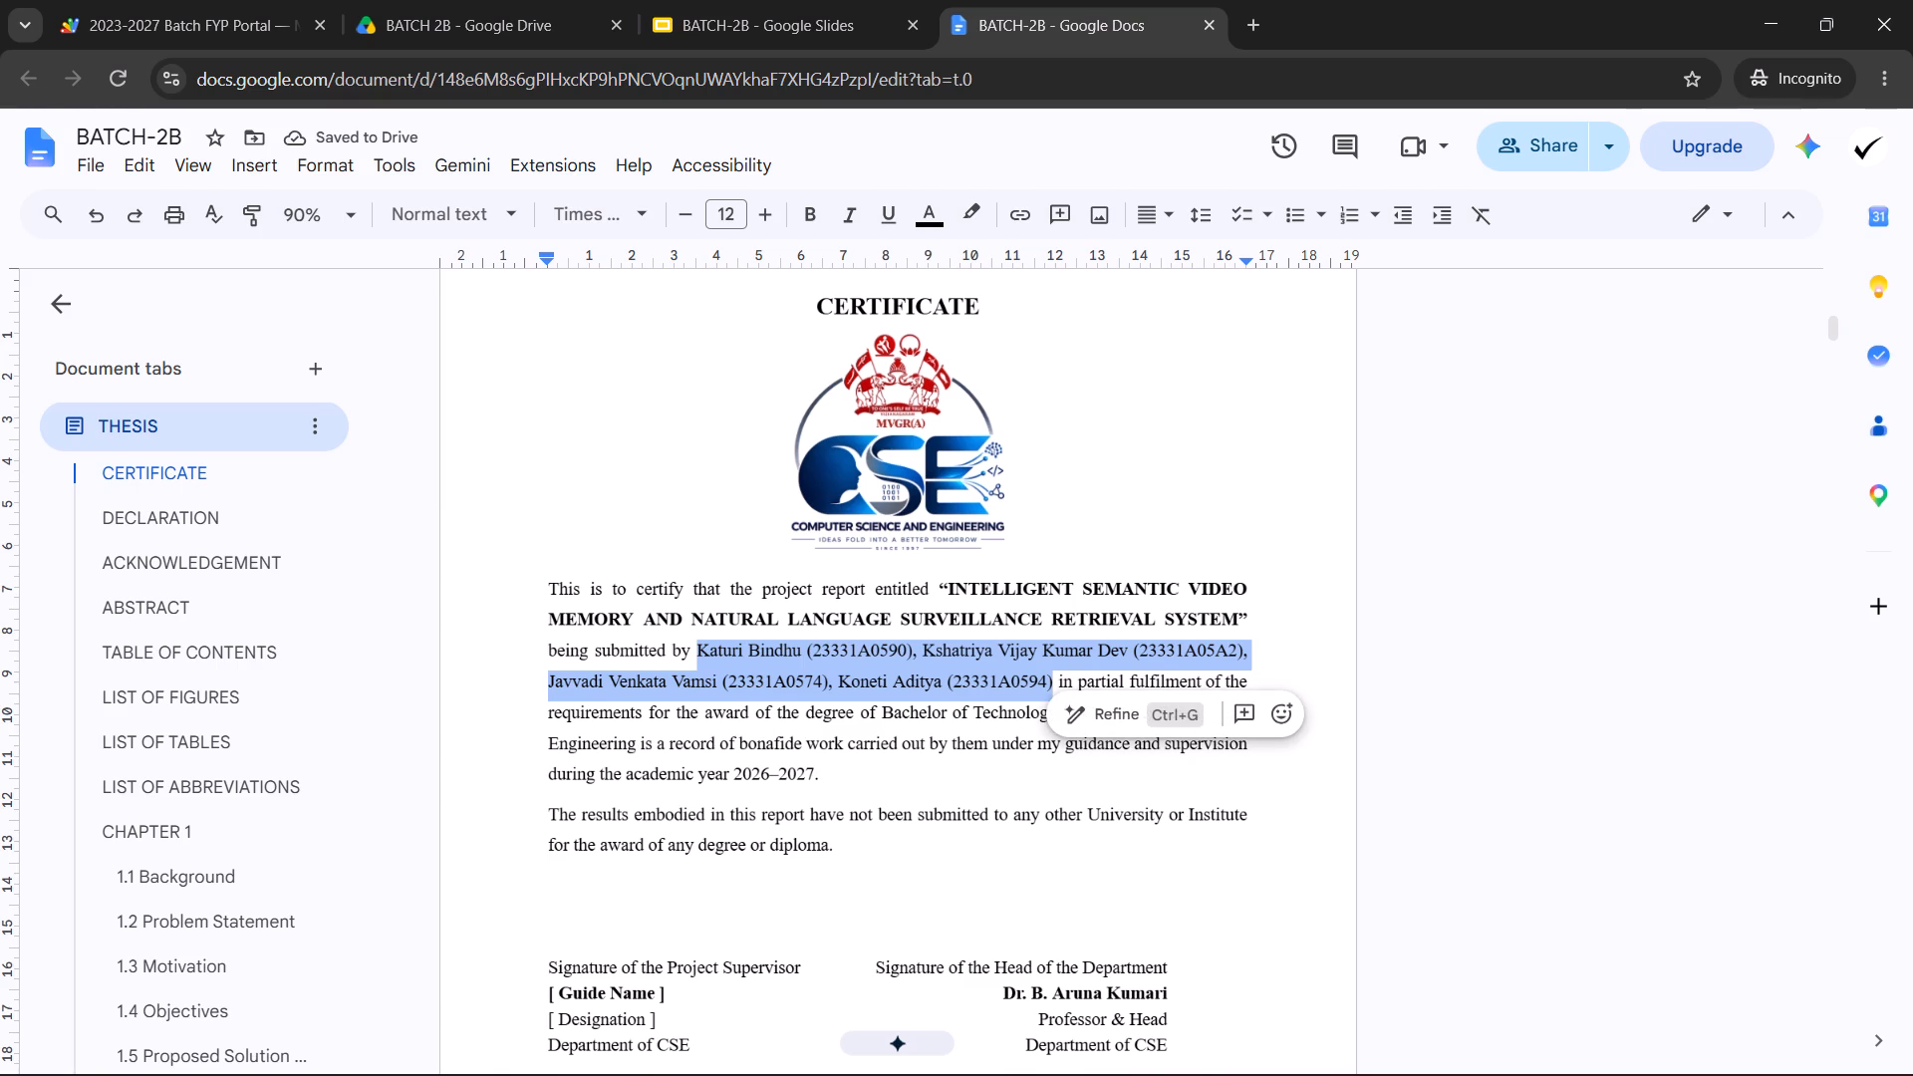
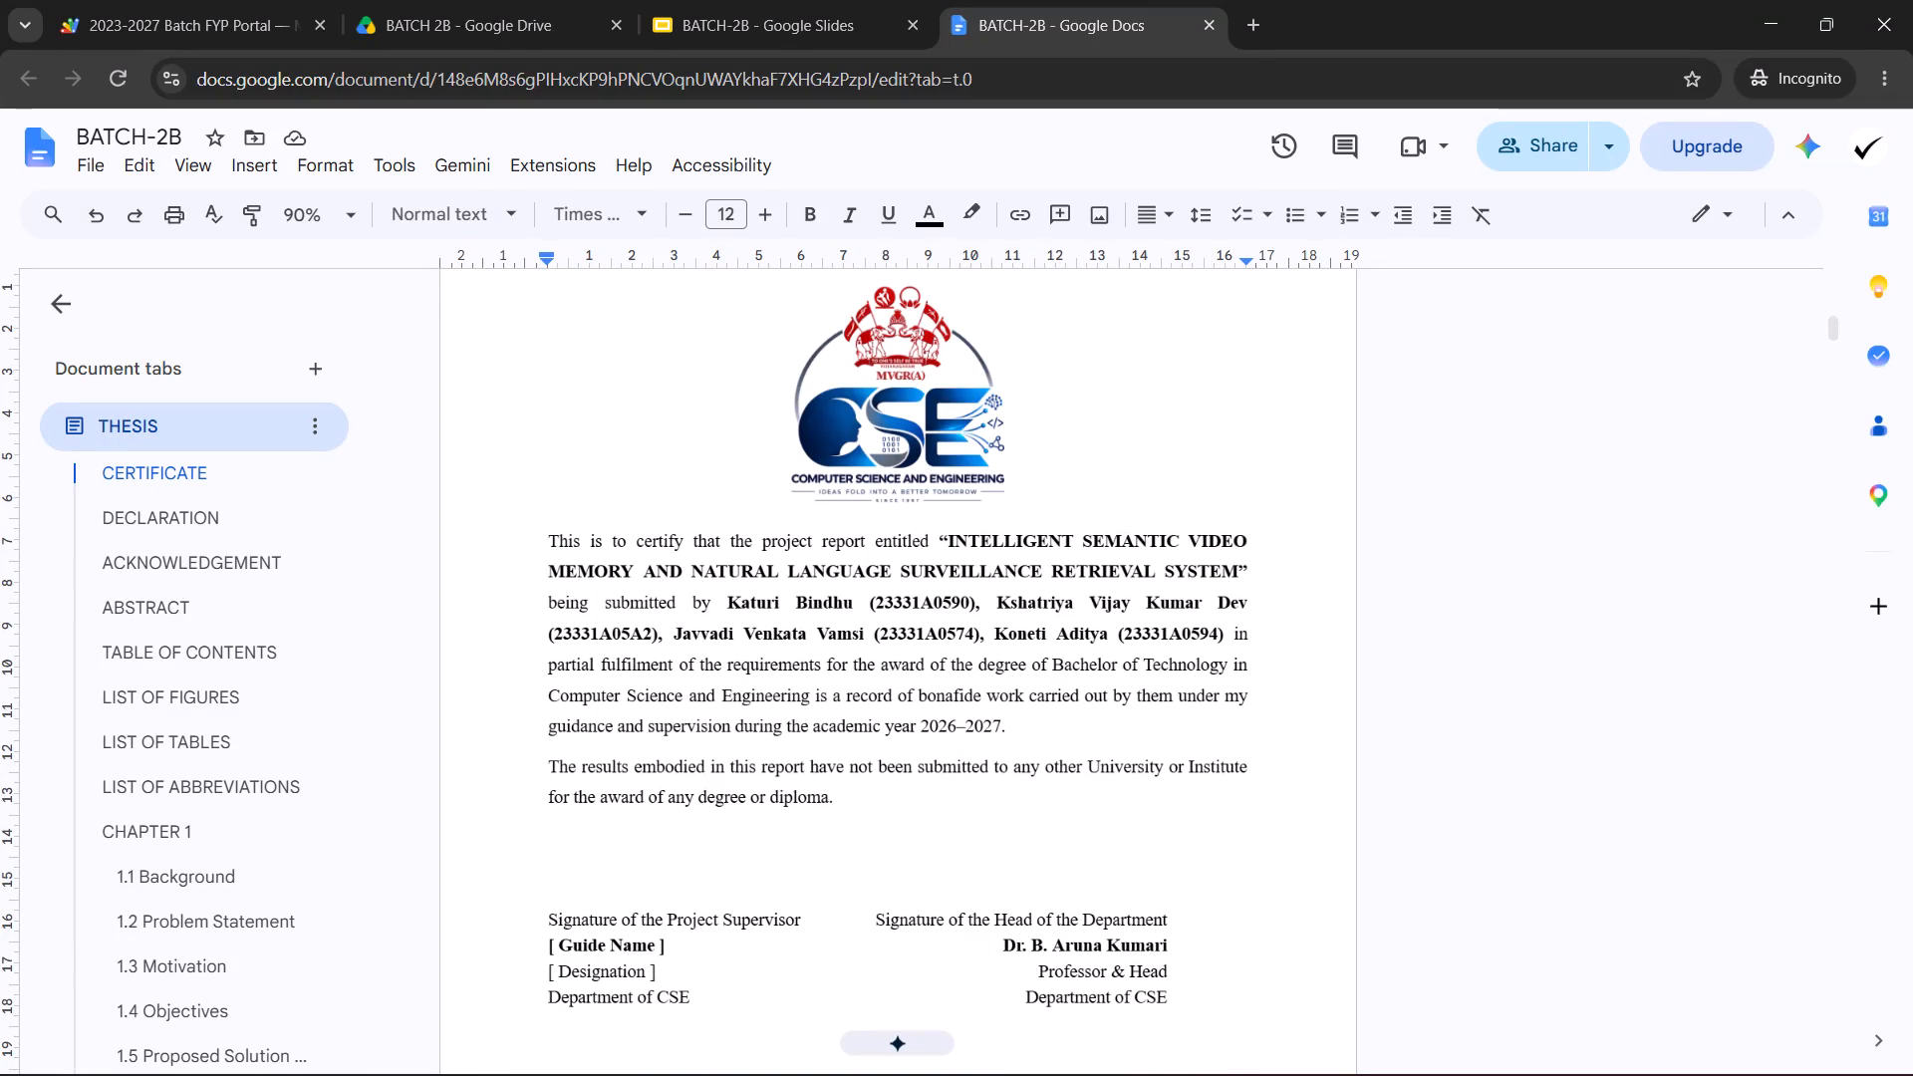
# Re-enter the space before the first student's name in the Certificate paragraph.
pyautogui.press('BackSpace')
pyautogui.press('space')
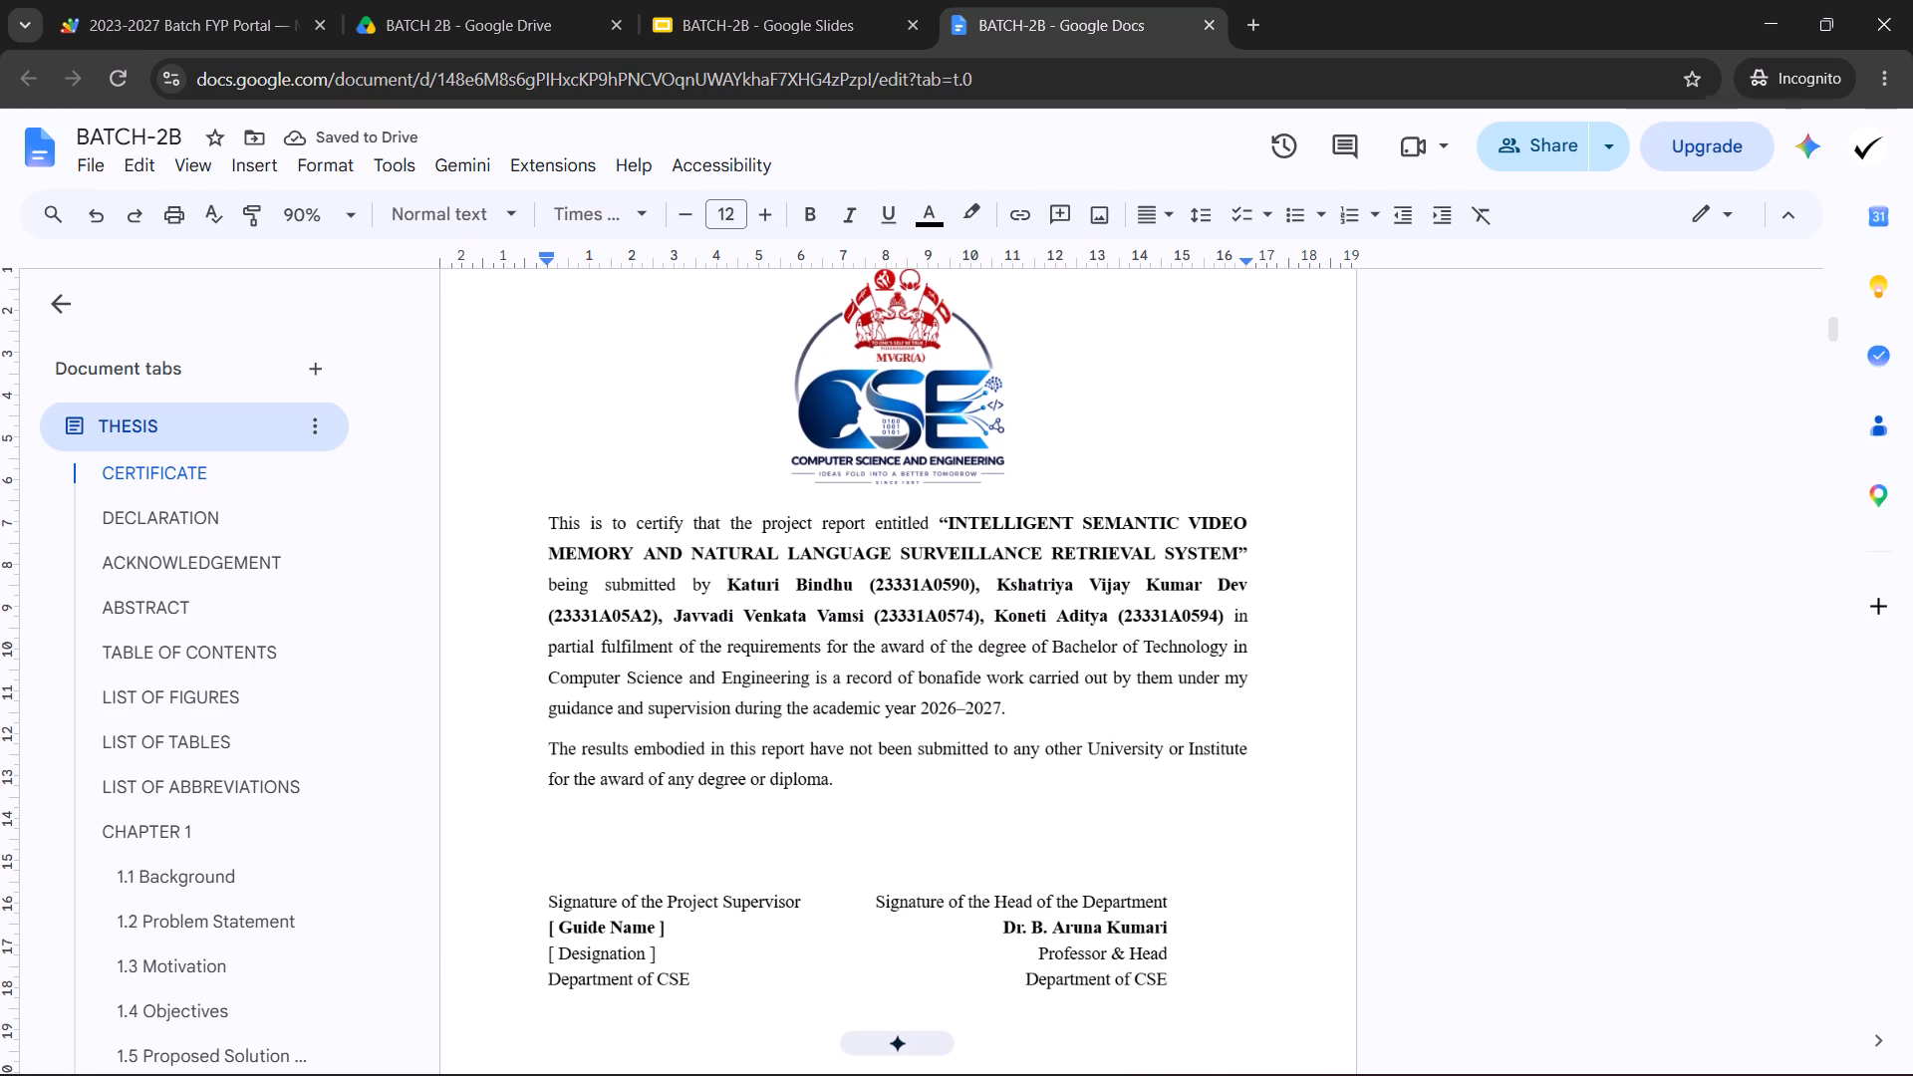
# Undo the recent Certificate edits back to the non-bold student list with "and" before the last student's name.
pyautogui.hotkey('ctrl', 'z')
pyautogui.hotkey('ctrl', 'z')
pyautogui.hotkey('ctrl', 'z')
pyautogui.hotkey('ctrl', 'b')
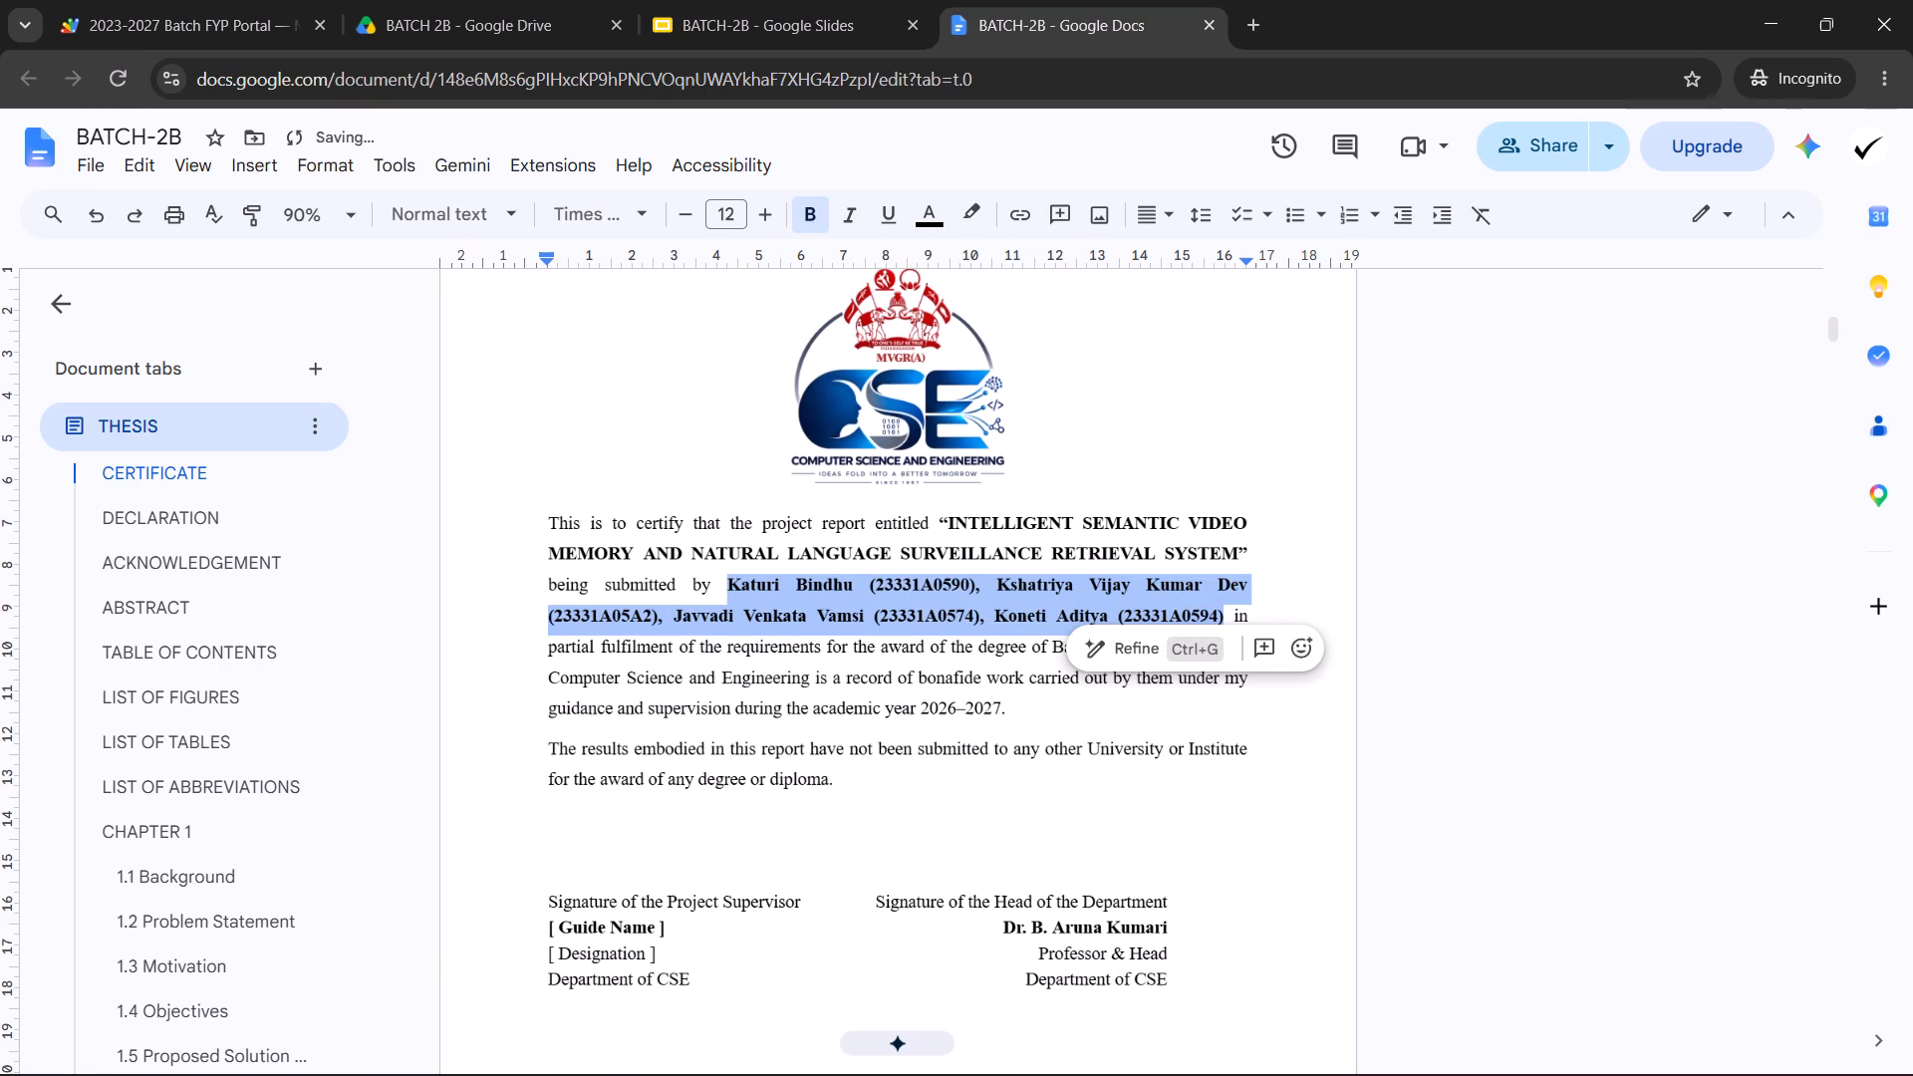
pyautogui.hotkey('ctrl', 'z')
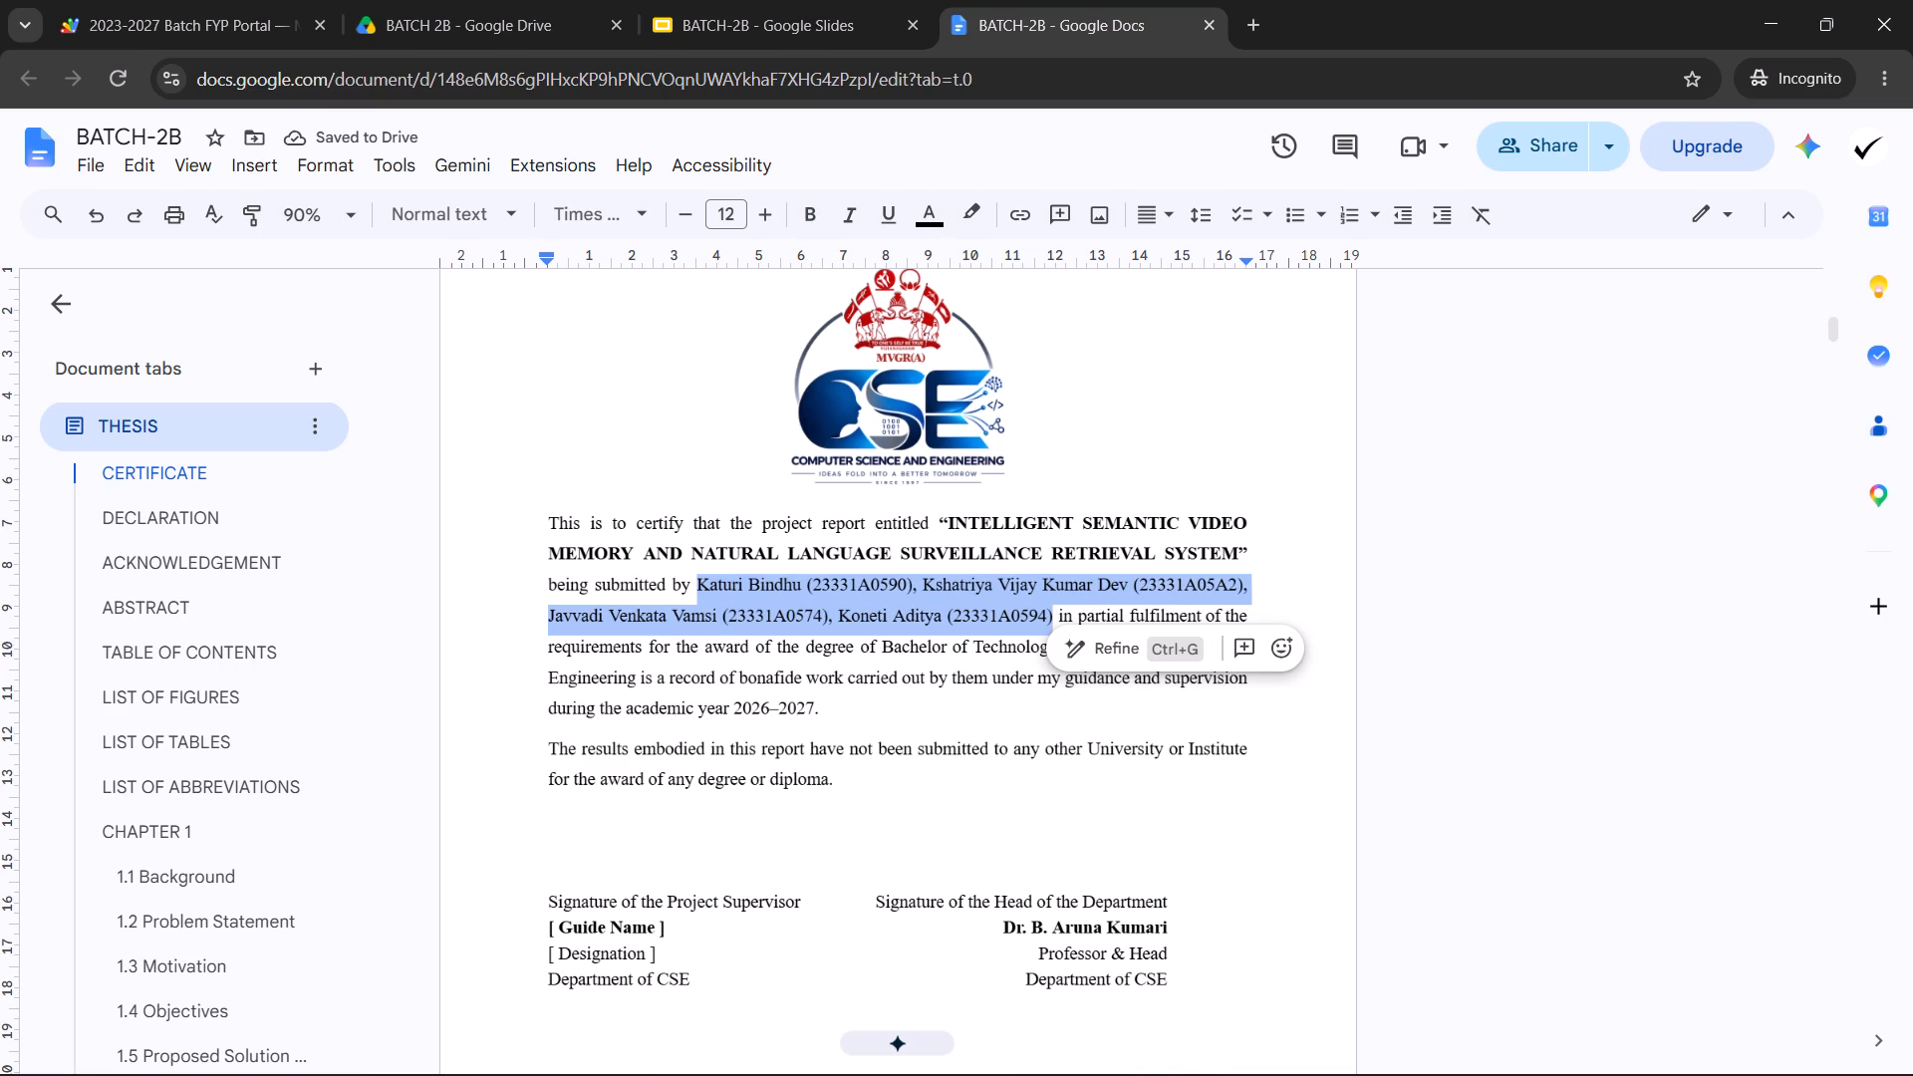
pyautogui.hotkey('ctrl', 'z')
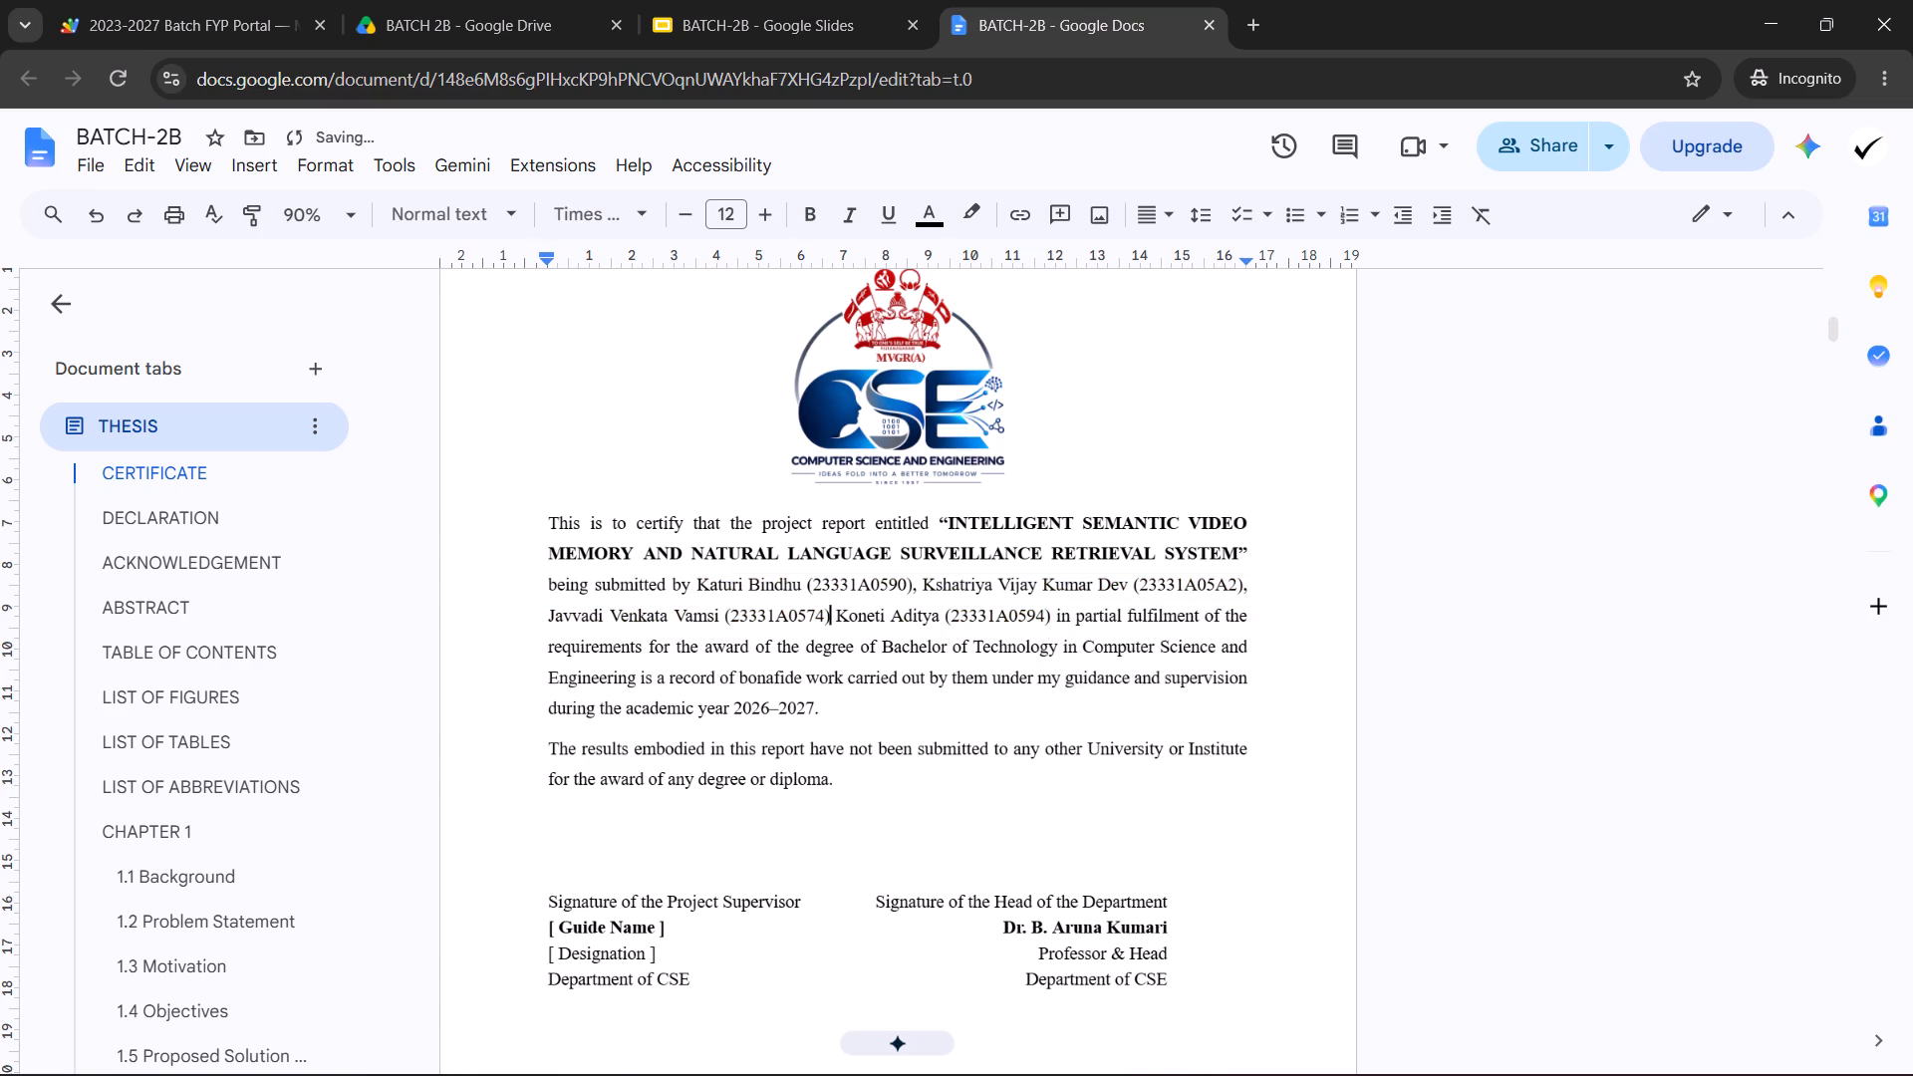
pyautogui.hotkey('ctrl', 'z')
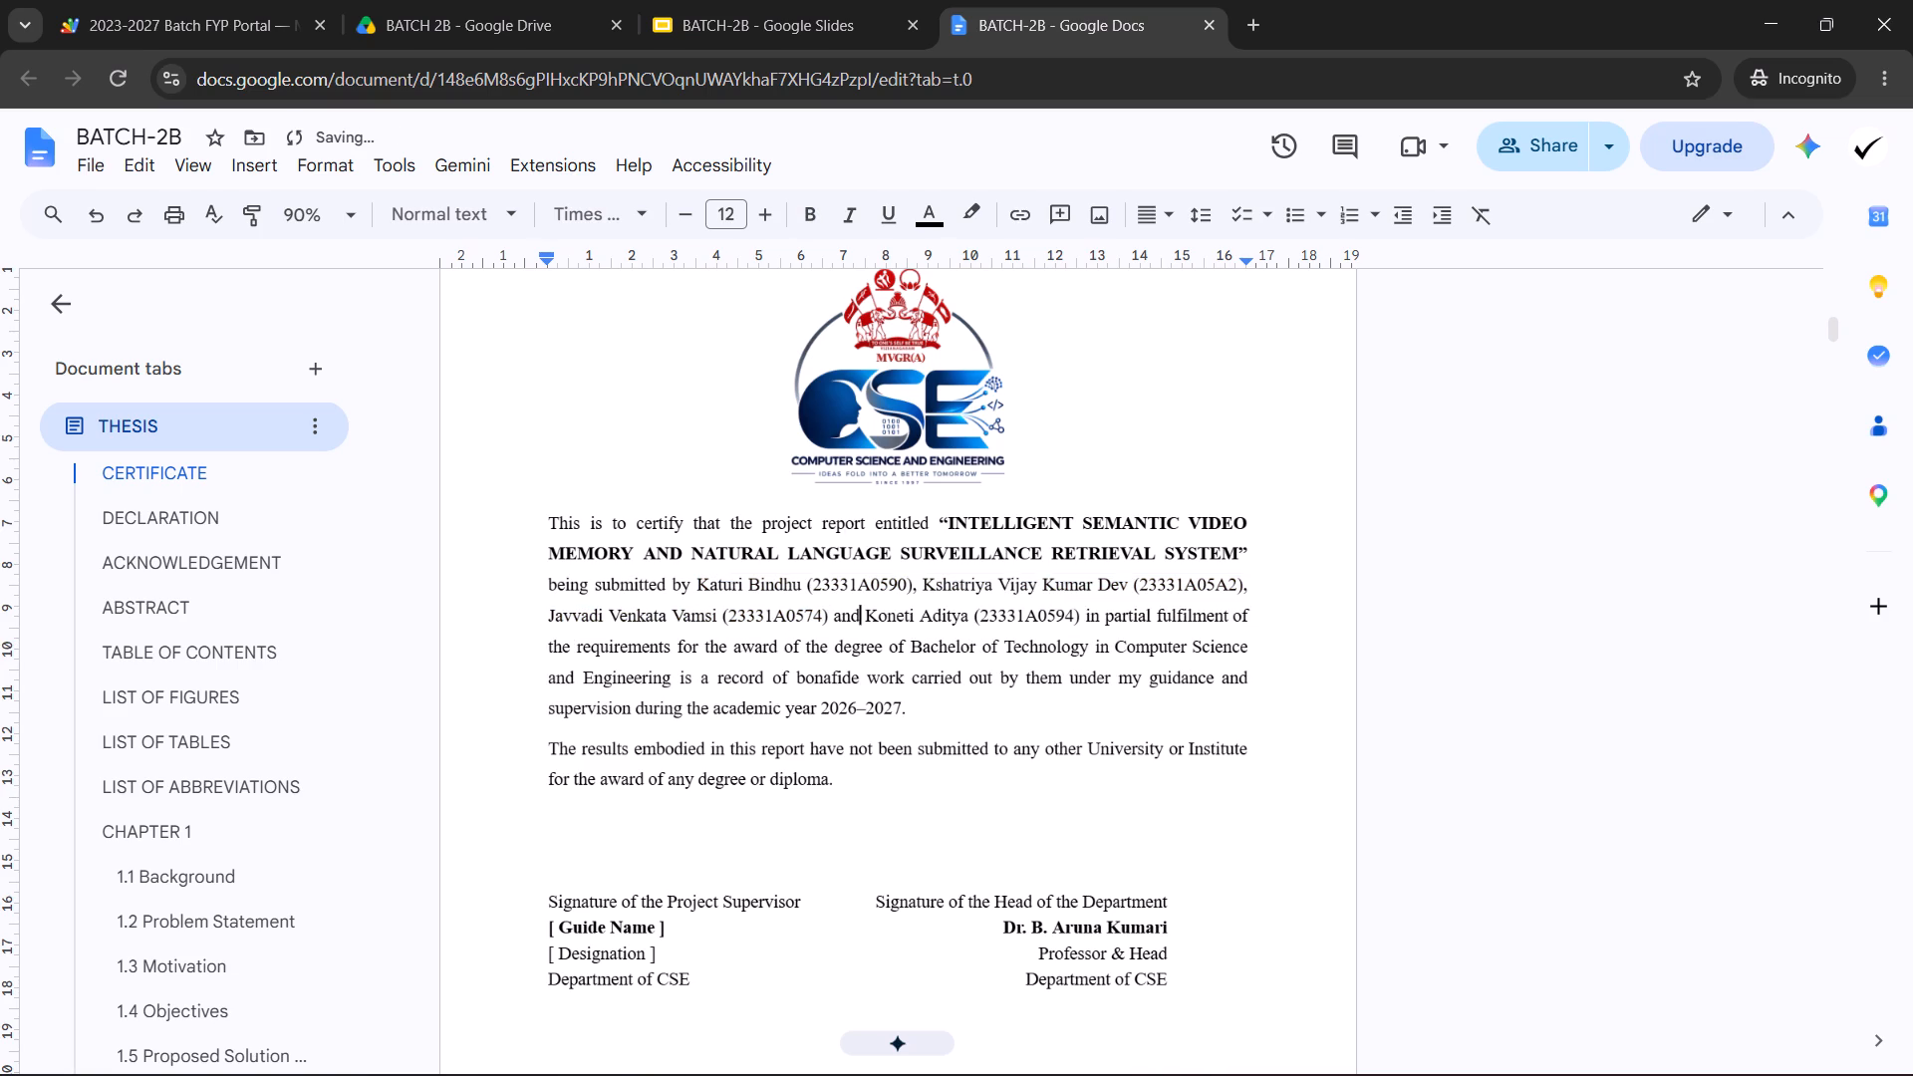
# Make the full list of four student names and roll numbers in the Certificate paragraph bold.
pyautogui.moveTo(698, 583); pyautogui.dragTo(1092, 611)
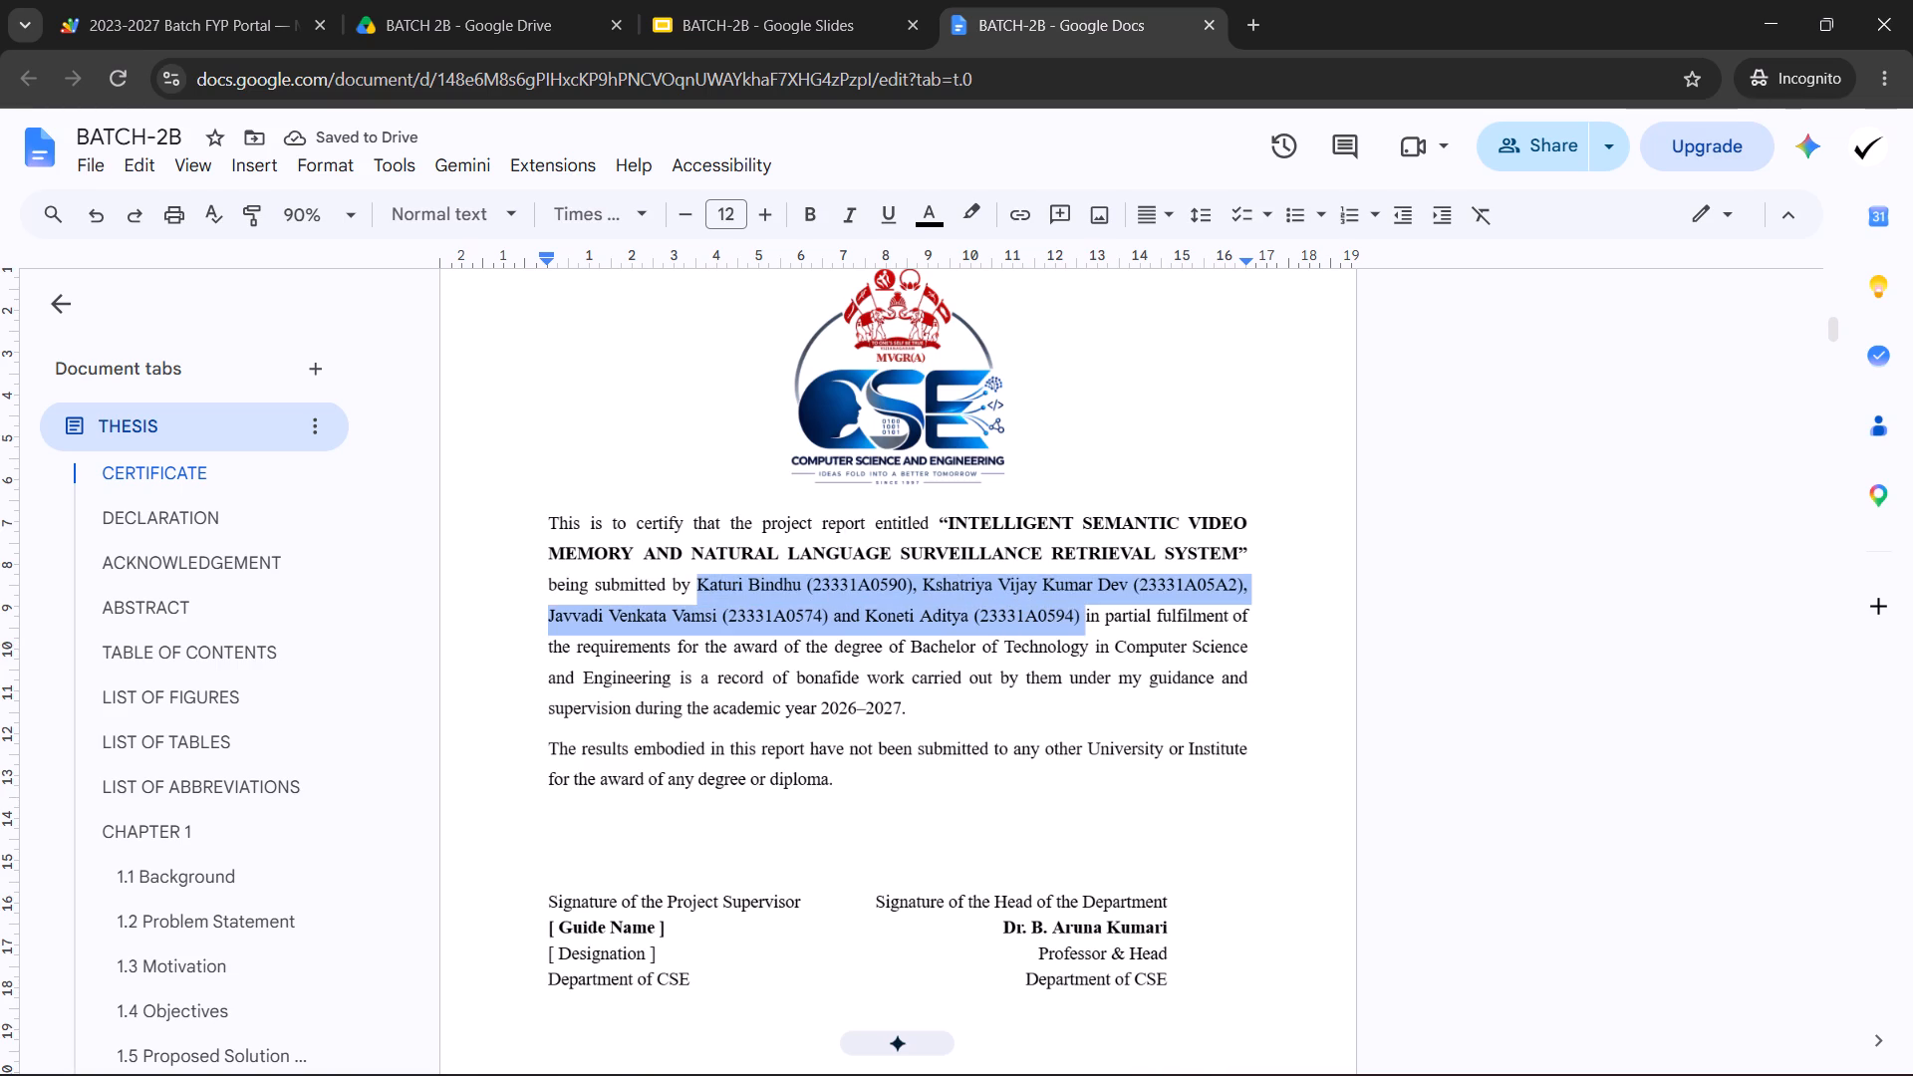
pyautogui.moveTo(1092, 611); pyautogui.dragTo(1081, 611)
pyautogui.hotkey('ctrl', 'b')
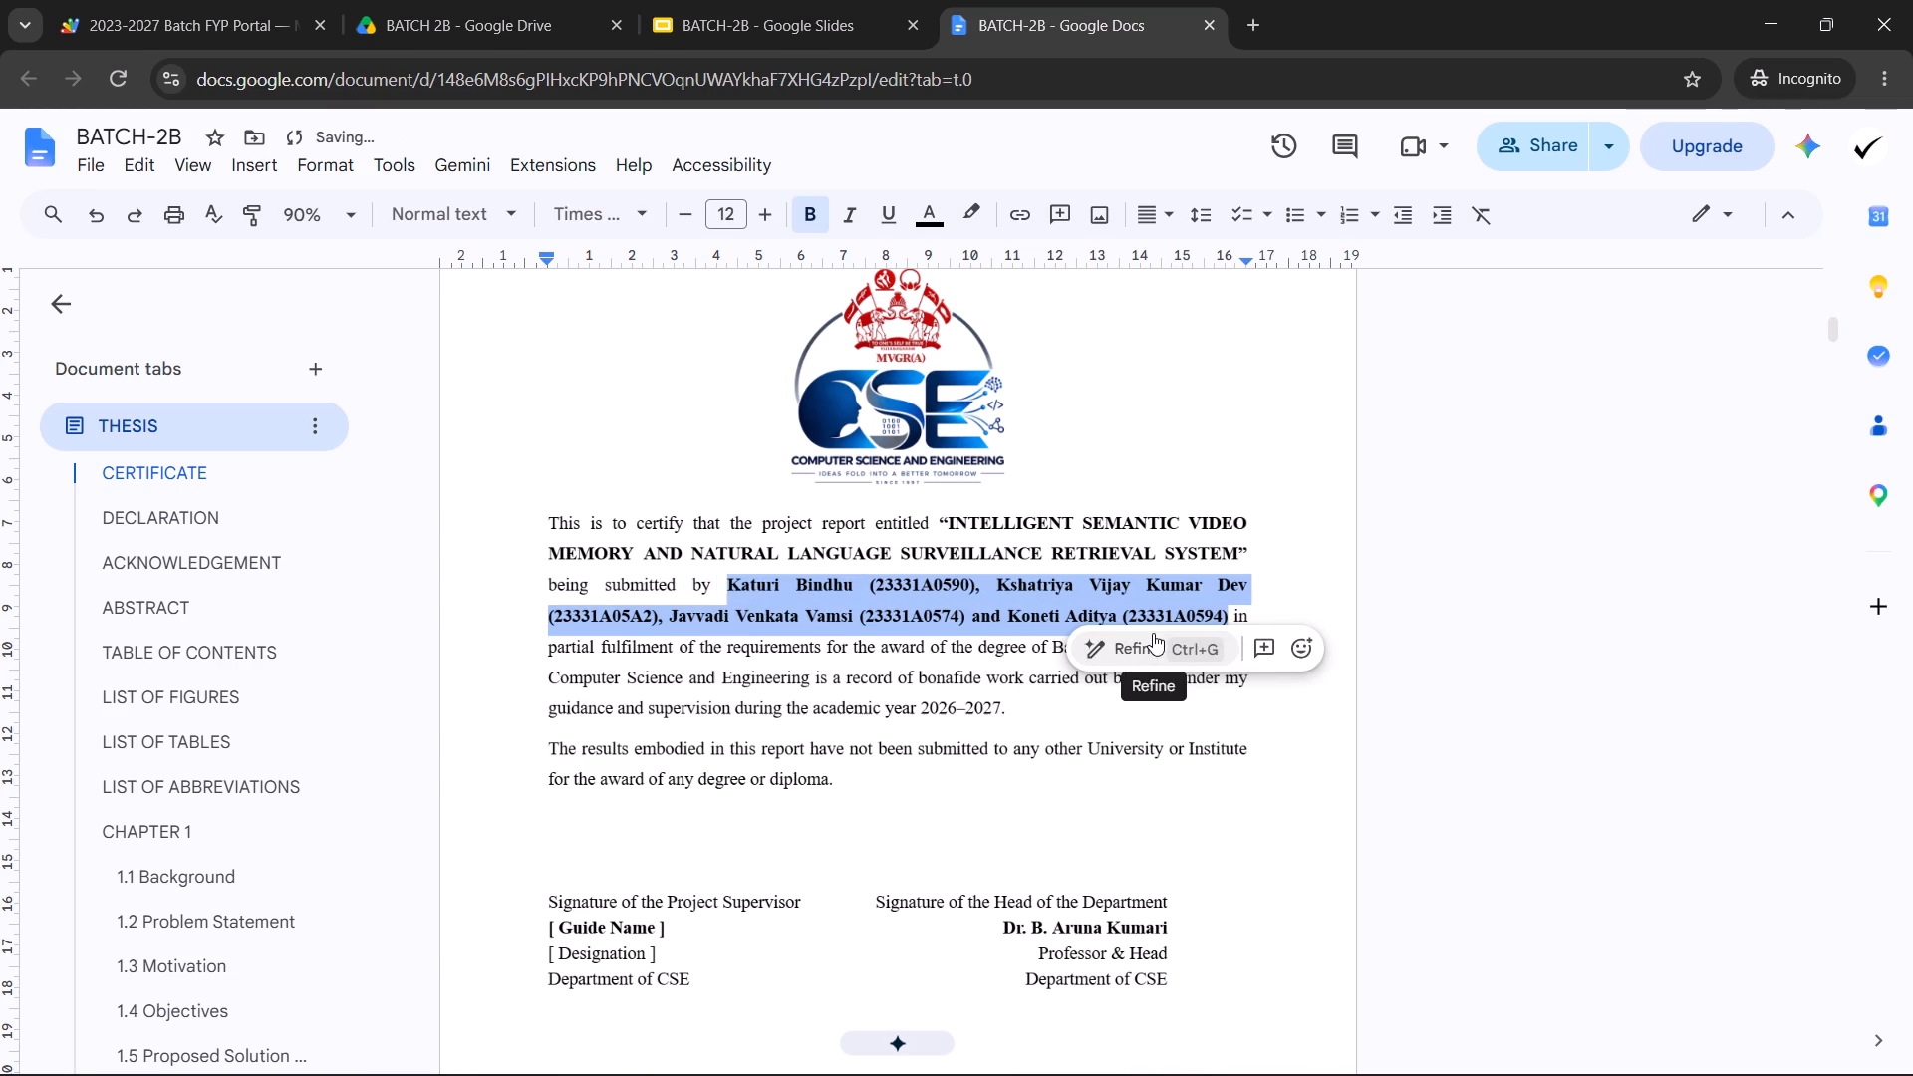
# Replace the "and" before the last student's name in the Certificate paragraph with a comma.
pyautogui.click(922, 604)
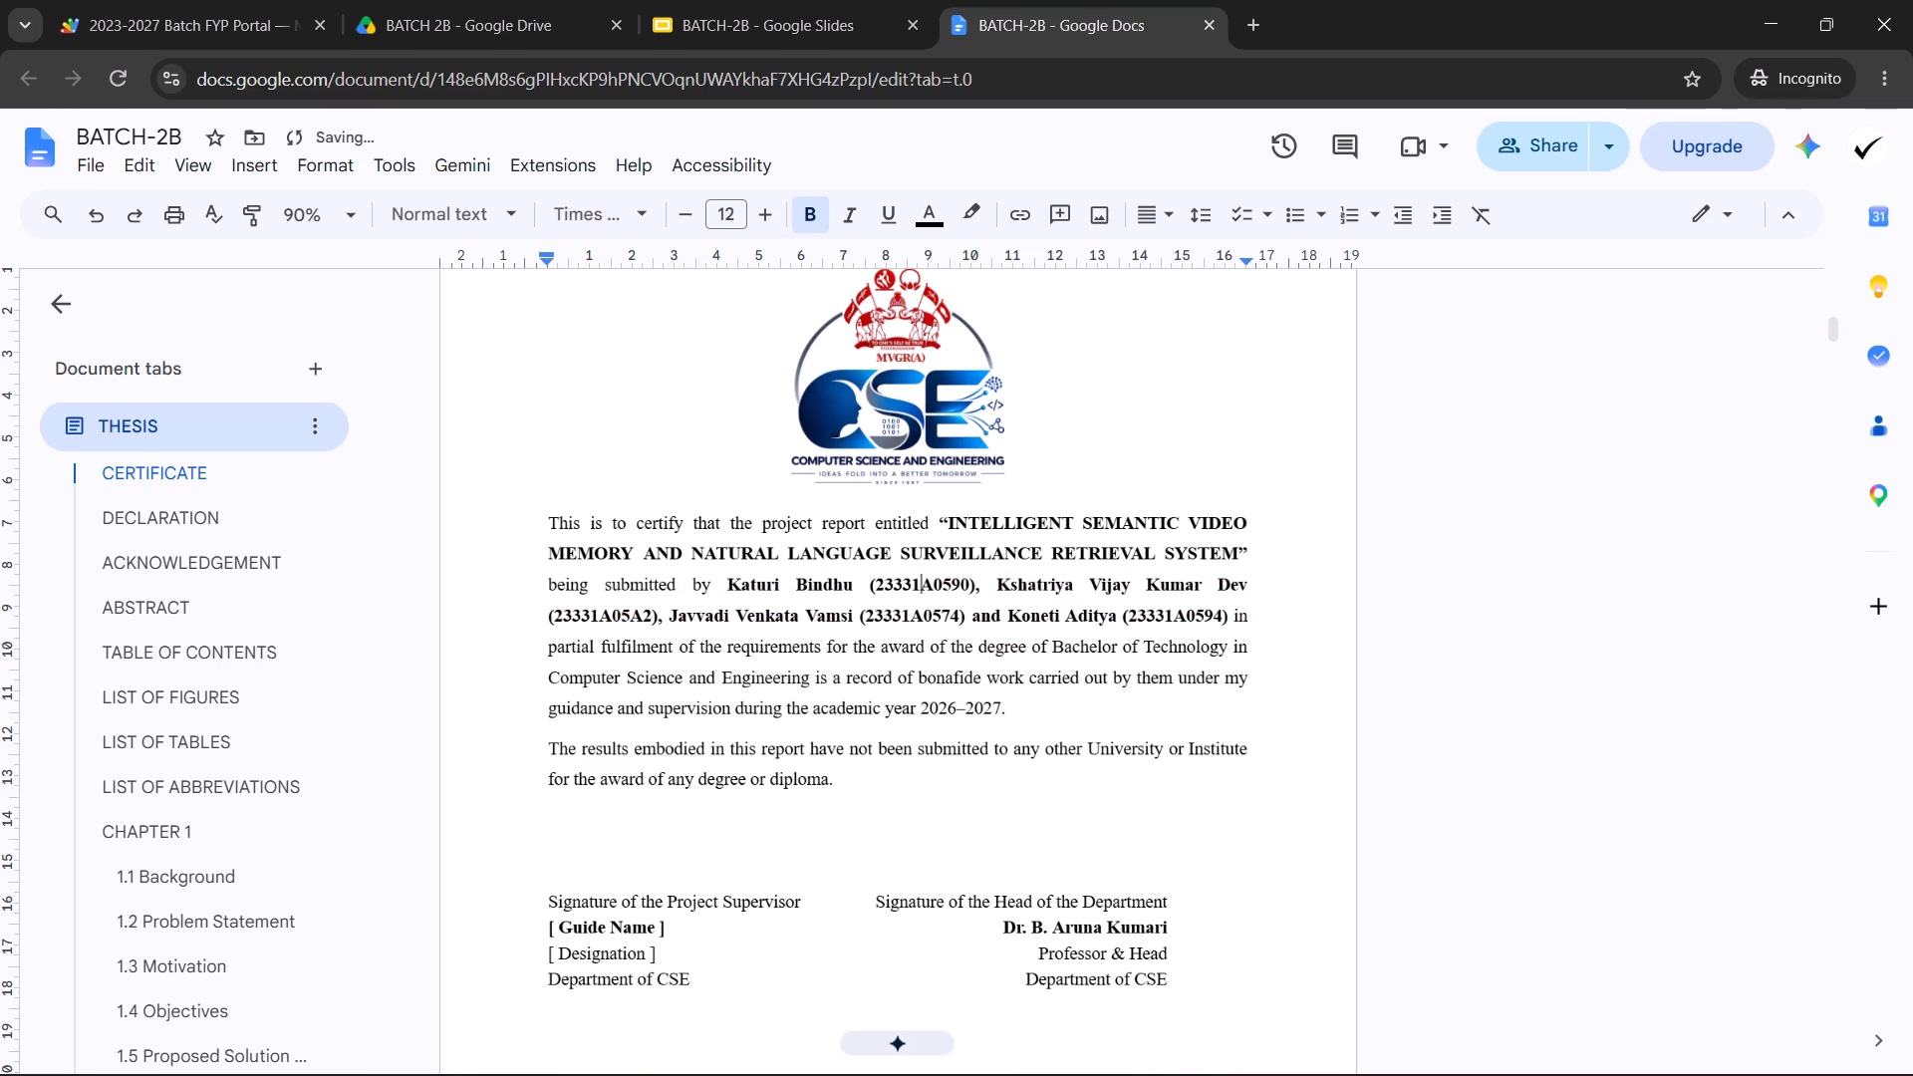
pyautogui.click(1008, 618)
pyautogui.press('BackSpace')
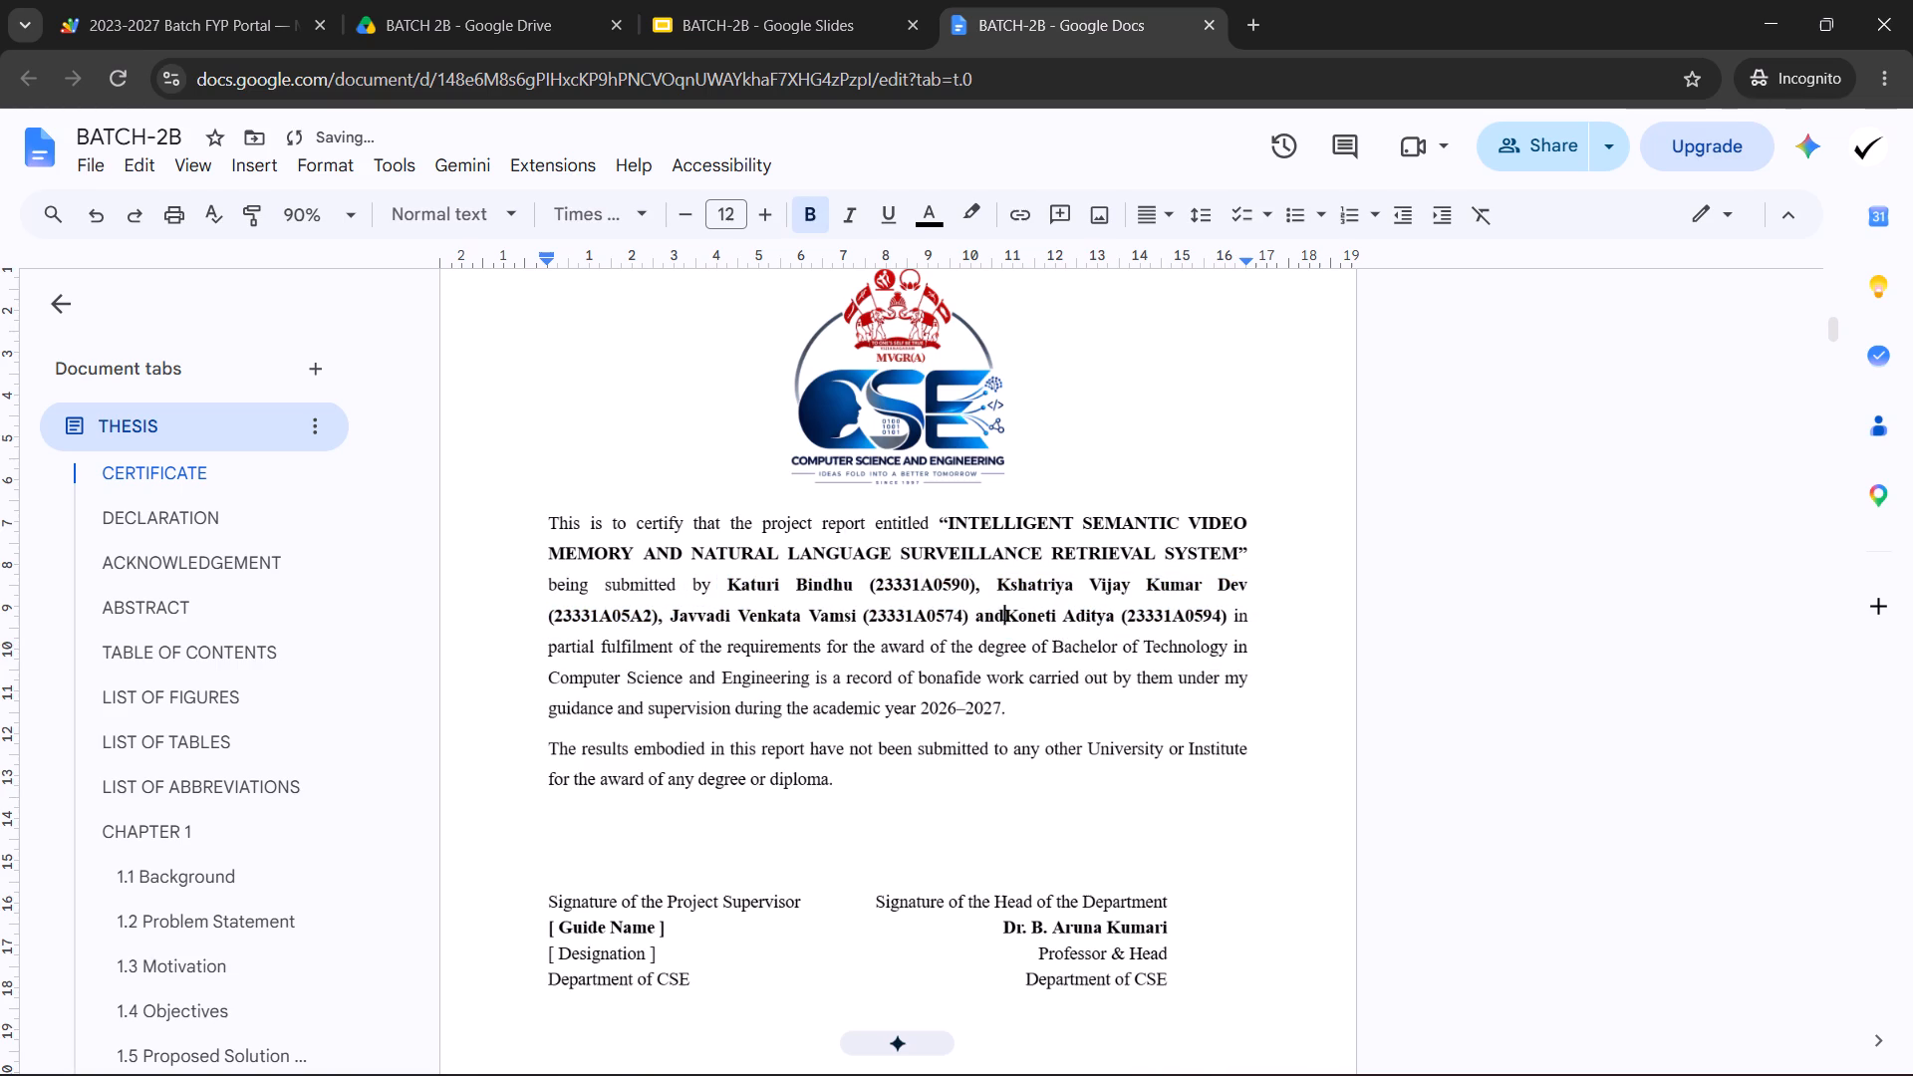
pyautogui.press('BackSpace')
pyautogui.press('BackSpace')
pyautogui.press('BackSpace')
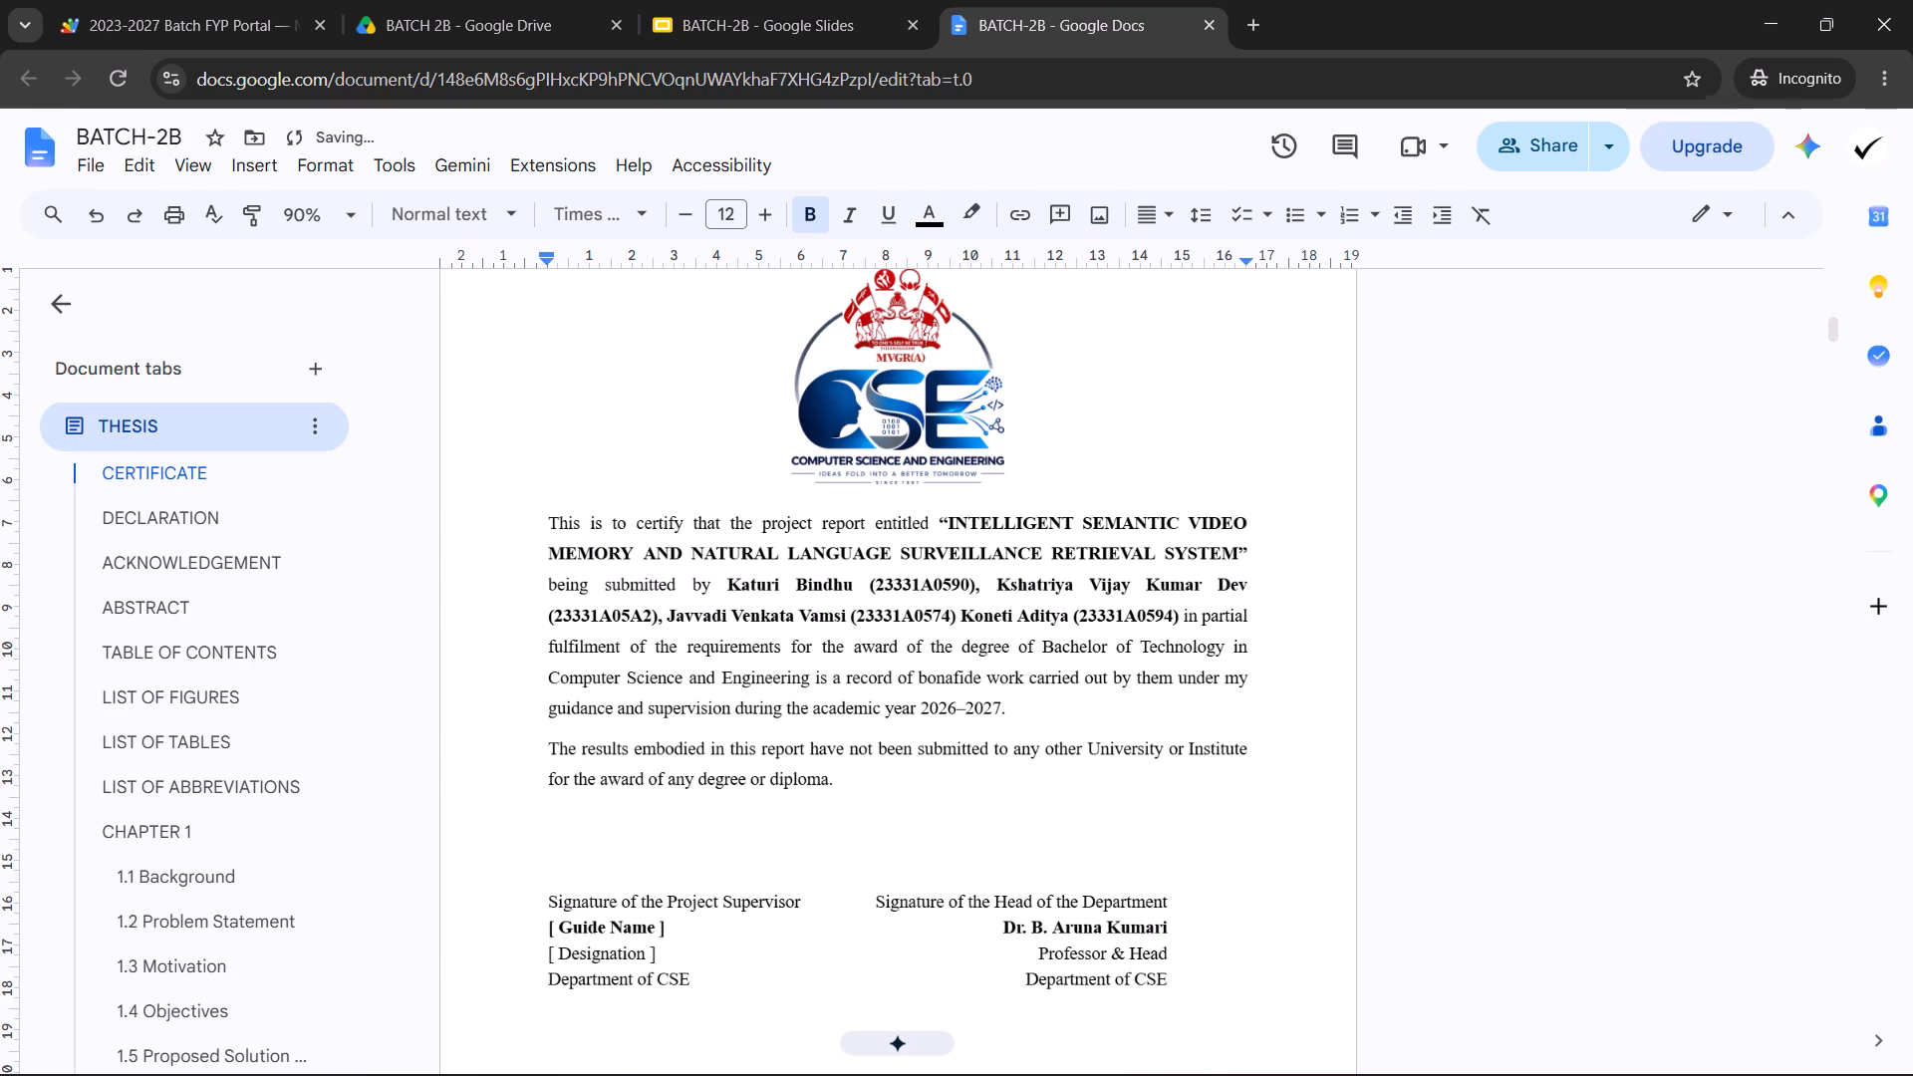
pyautogui.press('Left')
pyautogui.press(',')
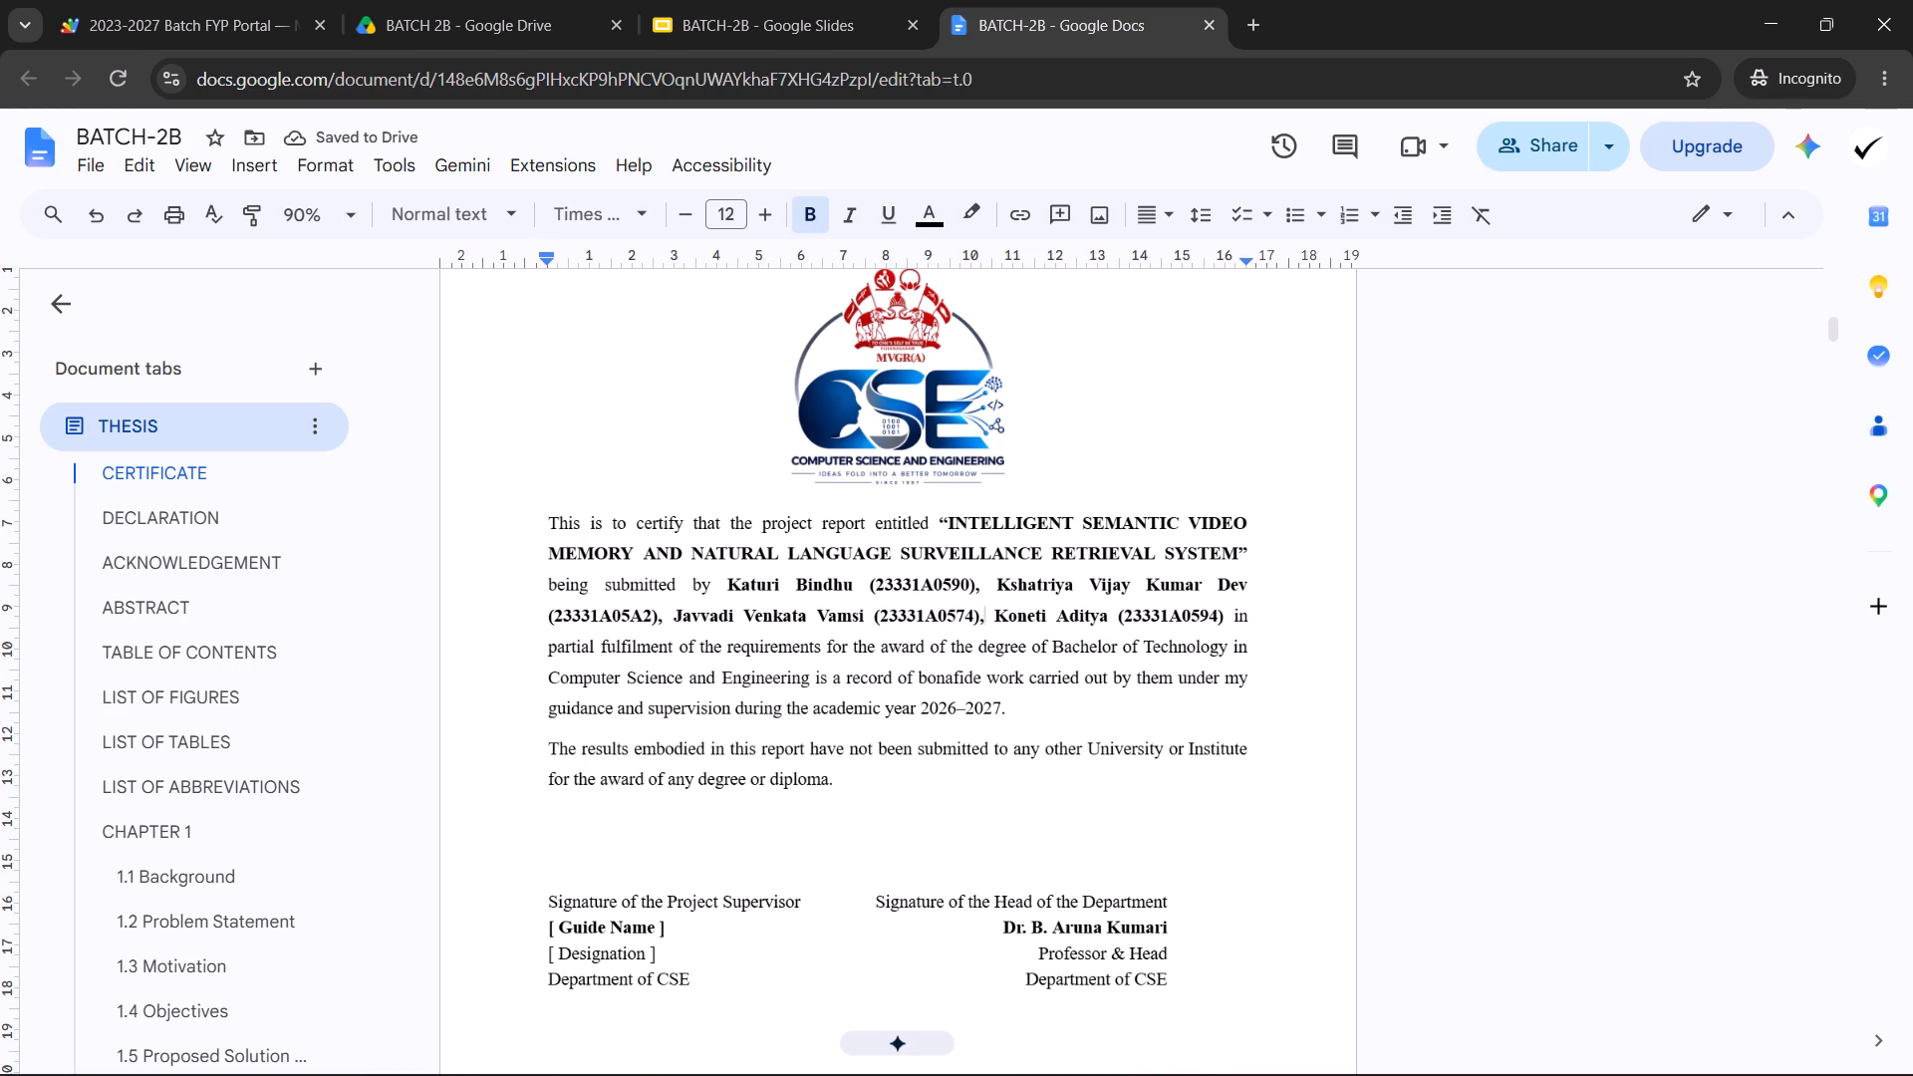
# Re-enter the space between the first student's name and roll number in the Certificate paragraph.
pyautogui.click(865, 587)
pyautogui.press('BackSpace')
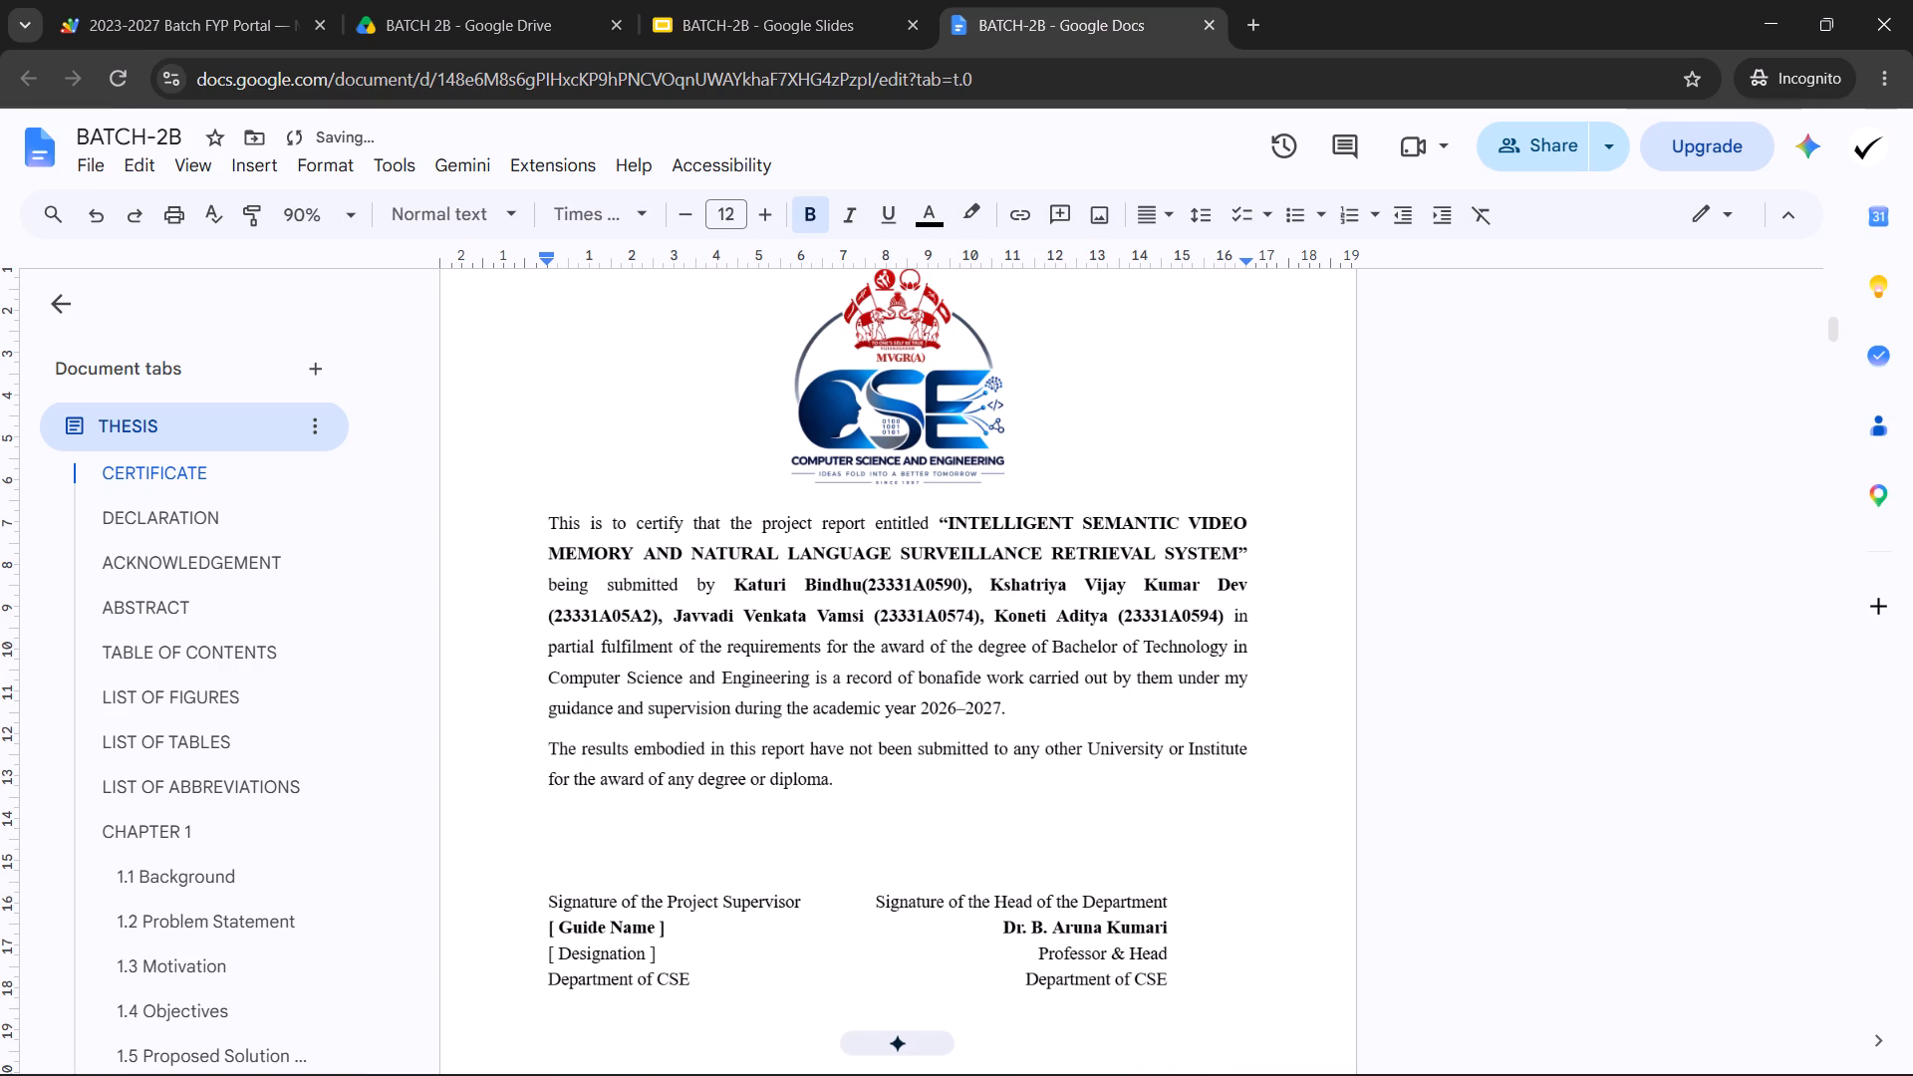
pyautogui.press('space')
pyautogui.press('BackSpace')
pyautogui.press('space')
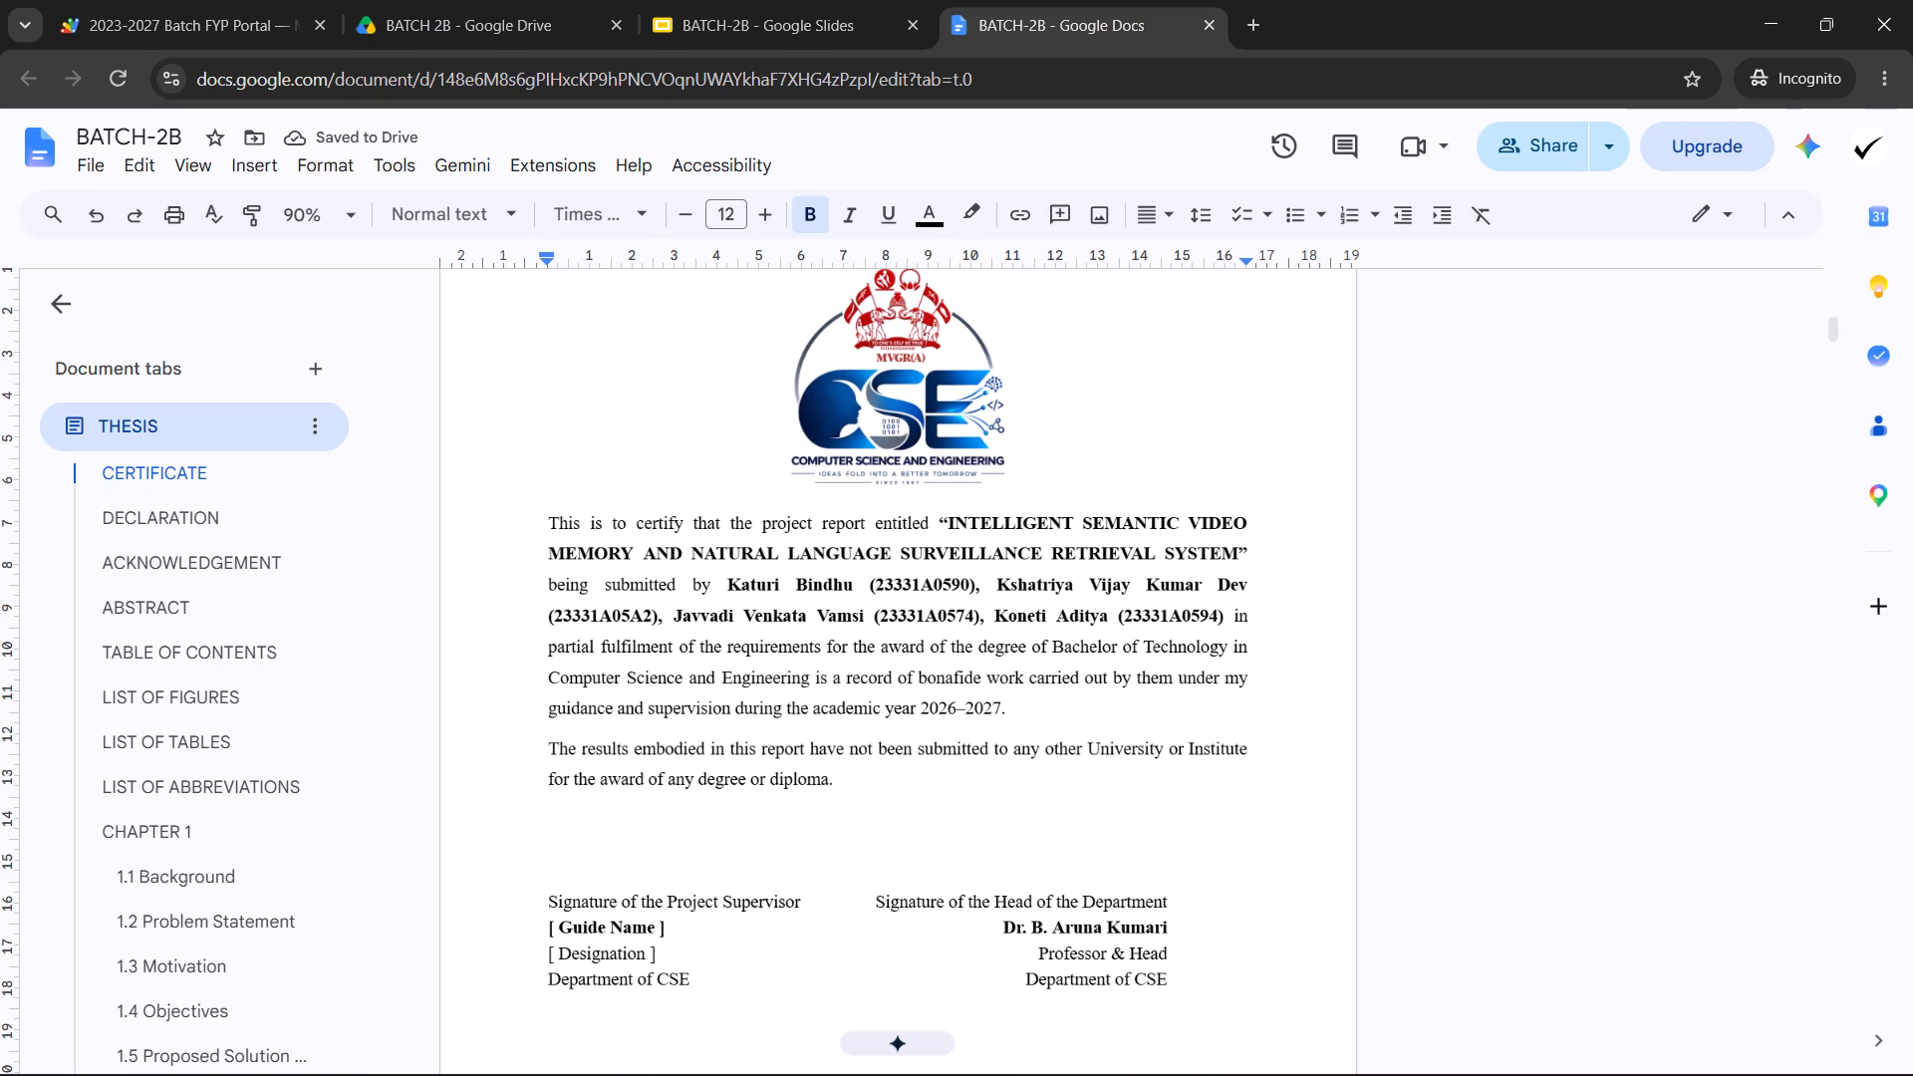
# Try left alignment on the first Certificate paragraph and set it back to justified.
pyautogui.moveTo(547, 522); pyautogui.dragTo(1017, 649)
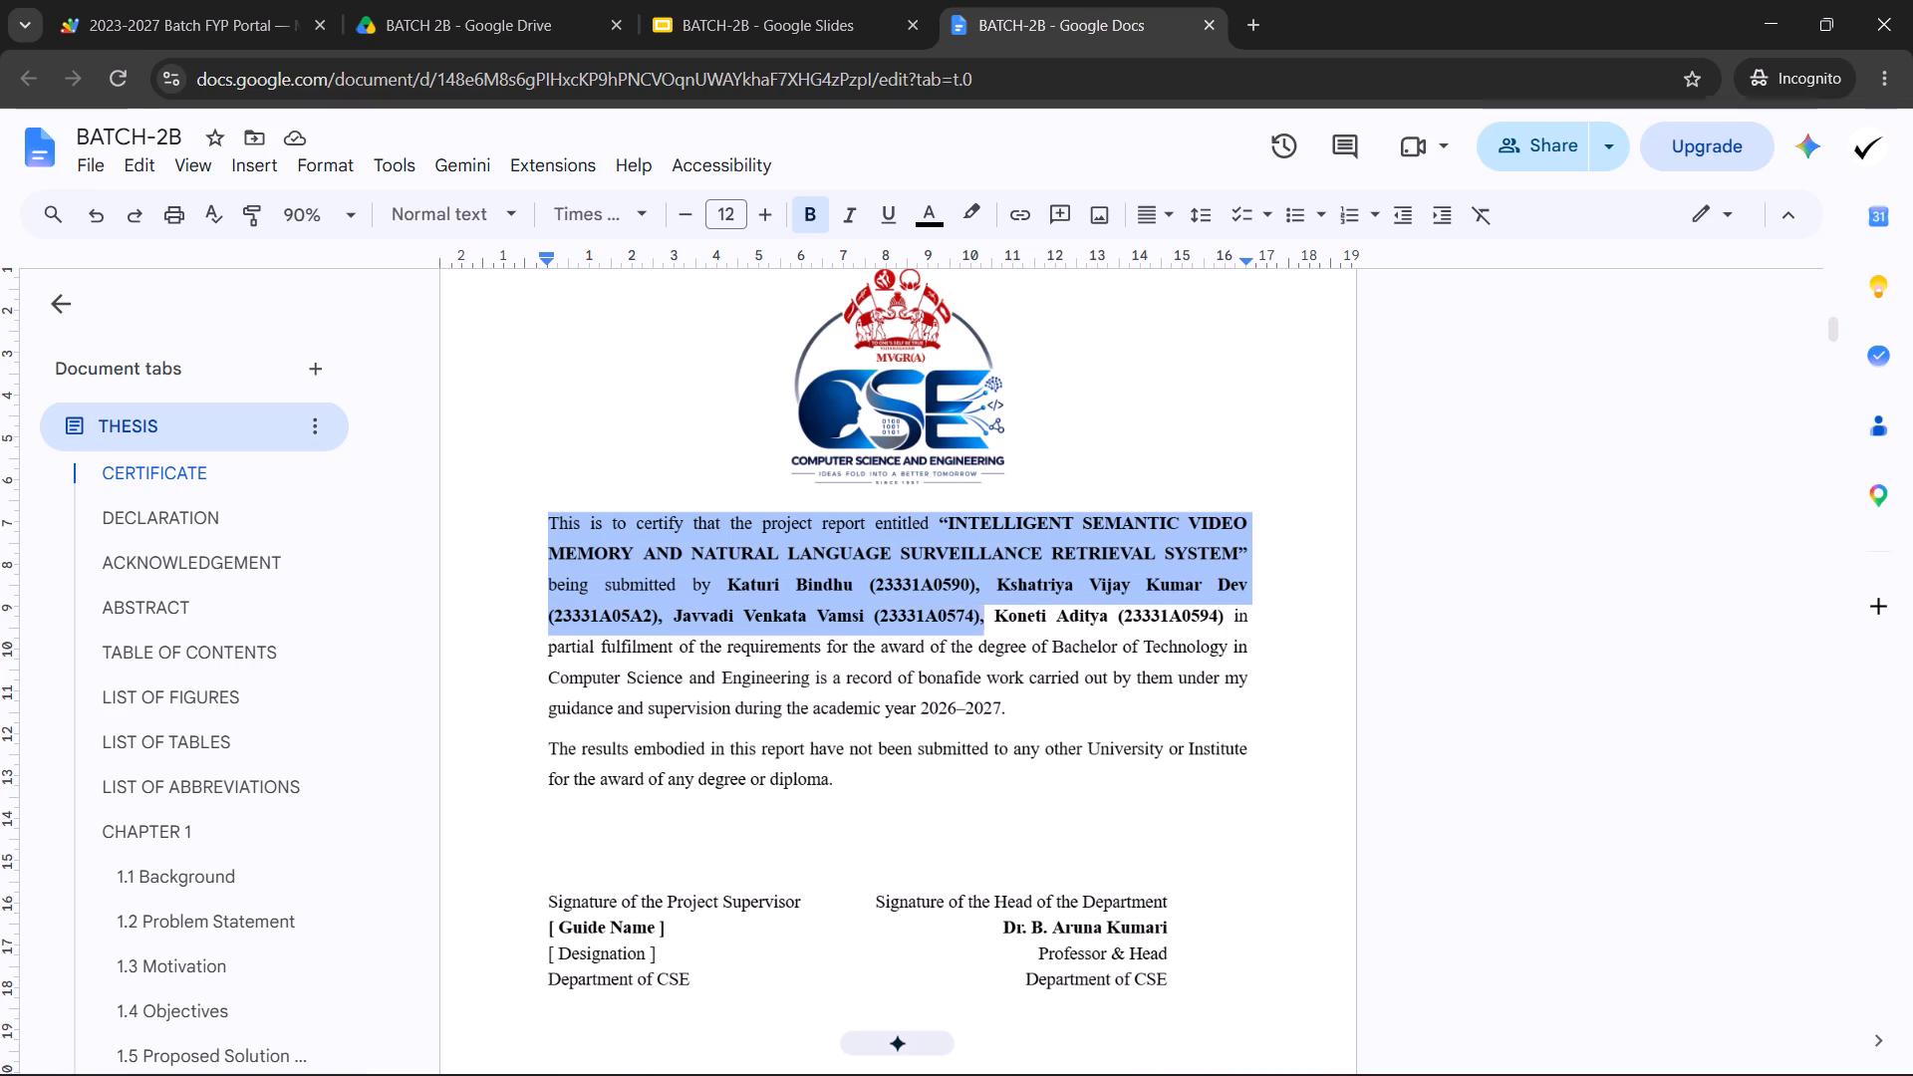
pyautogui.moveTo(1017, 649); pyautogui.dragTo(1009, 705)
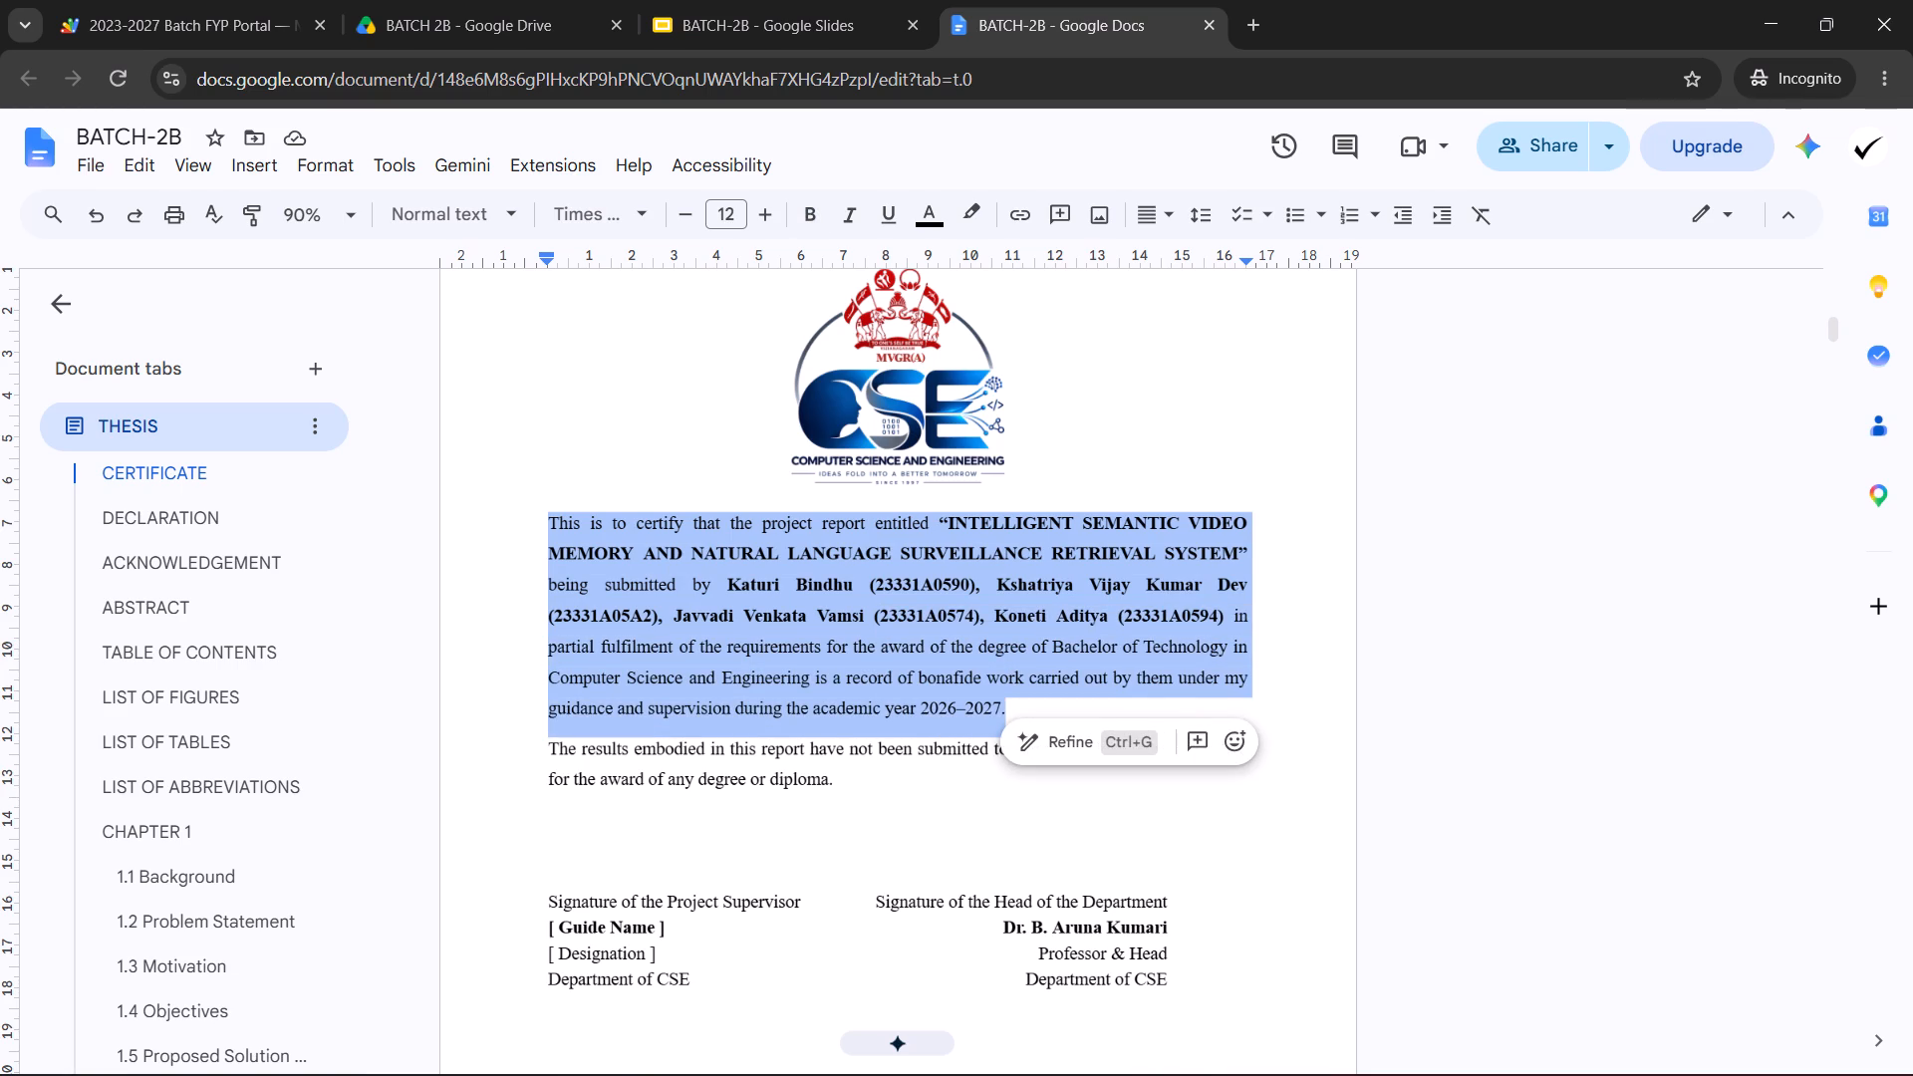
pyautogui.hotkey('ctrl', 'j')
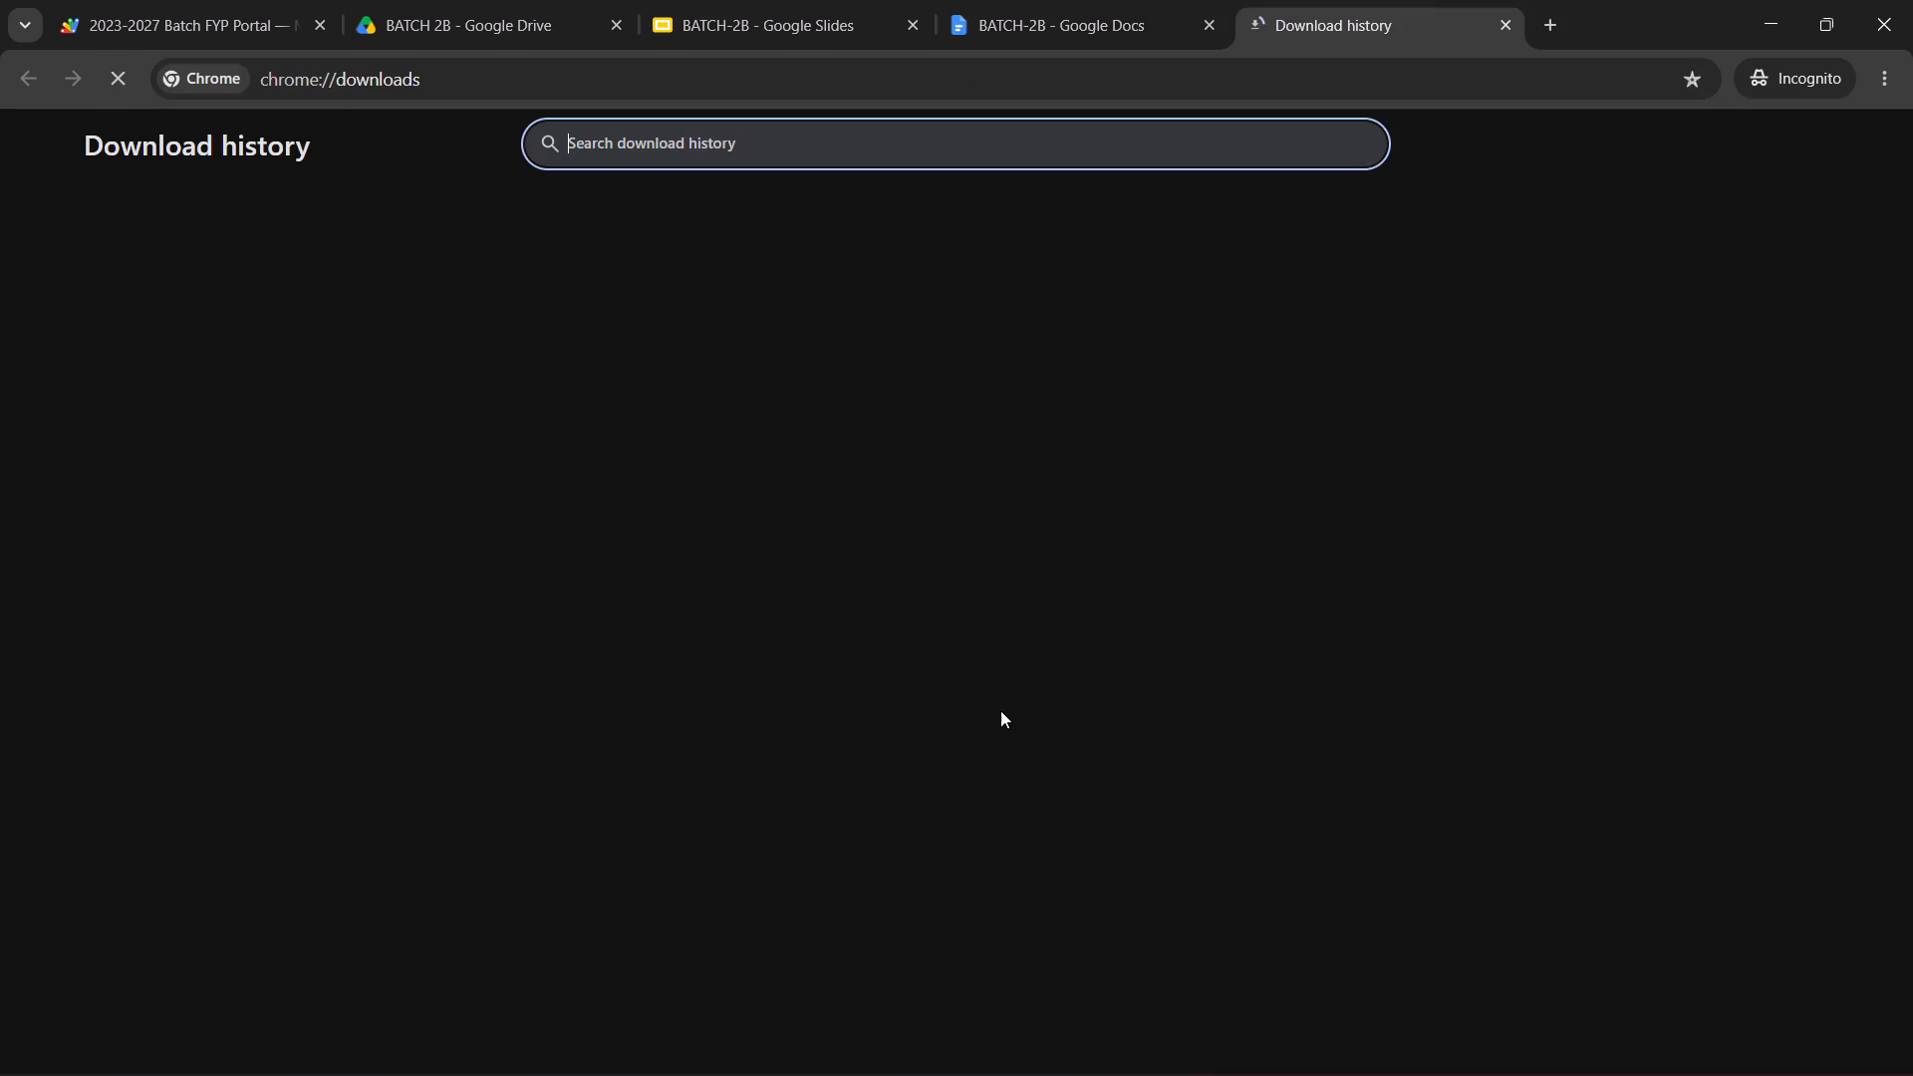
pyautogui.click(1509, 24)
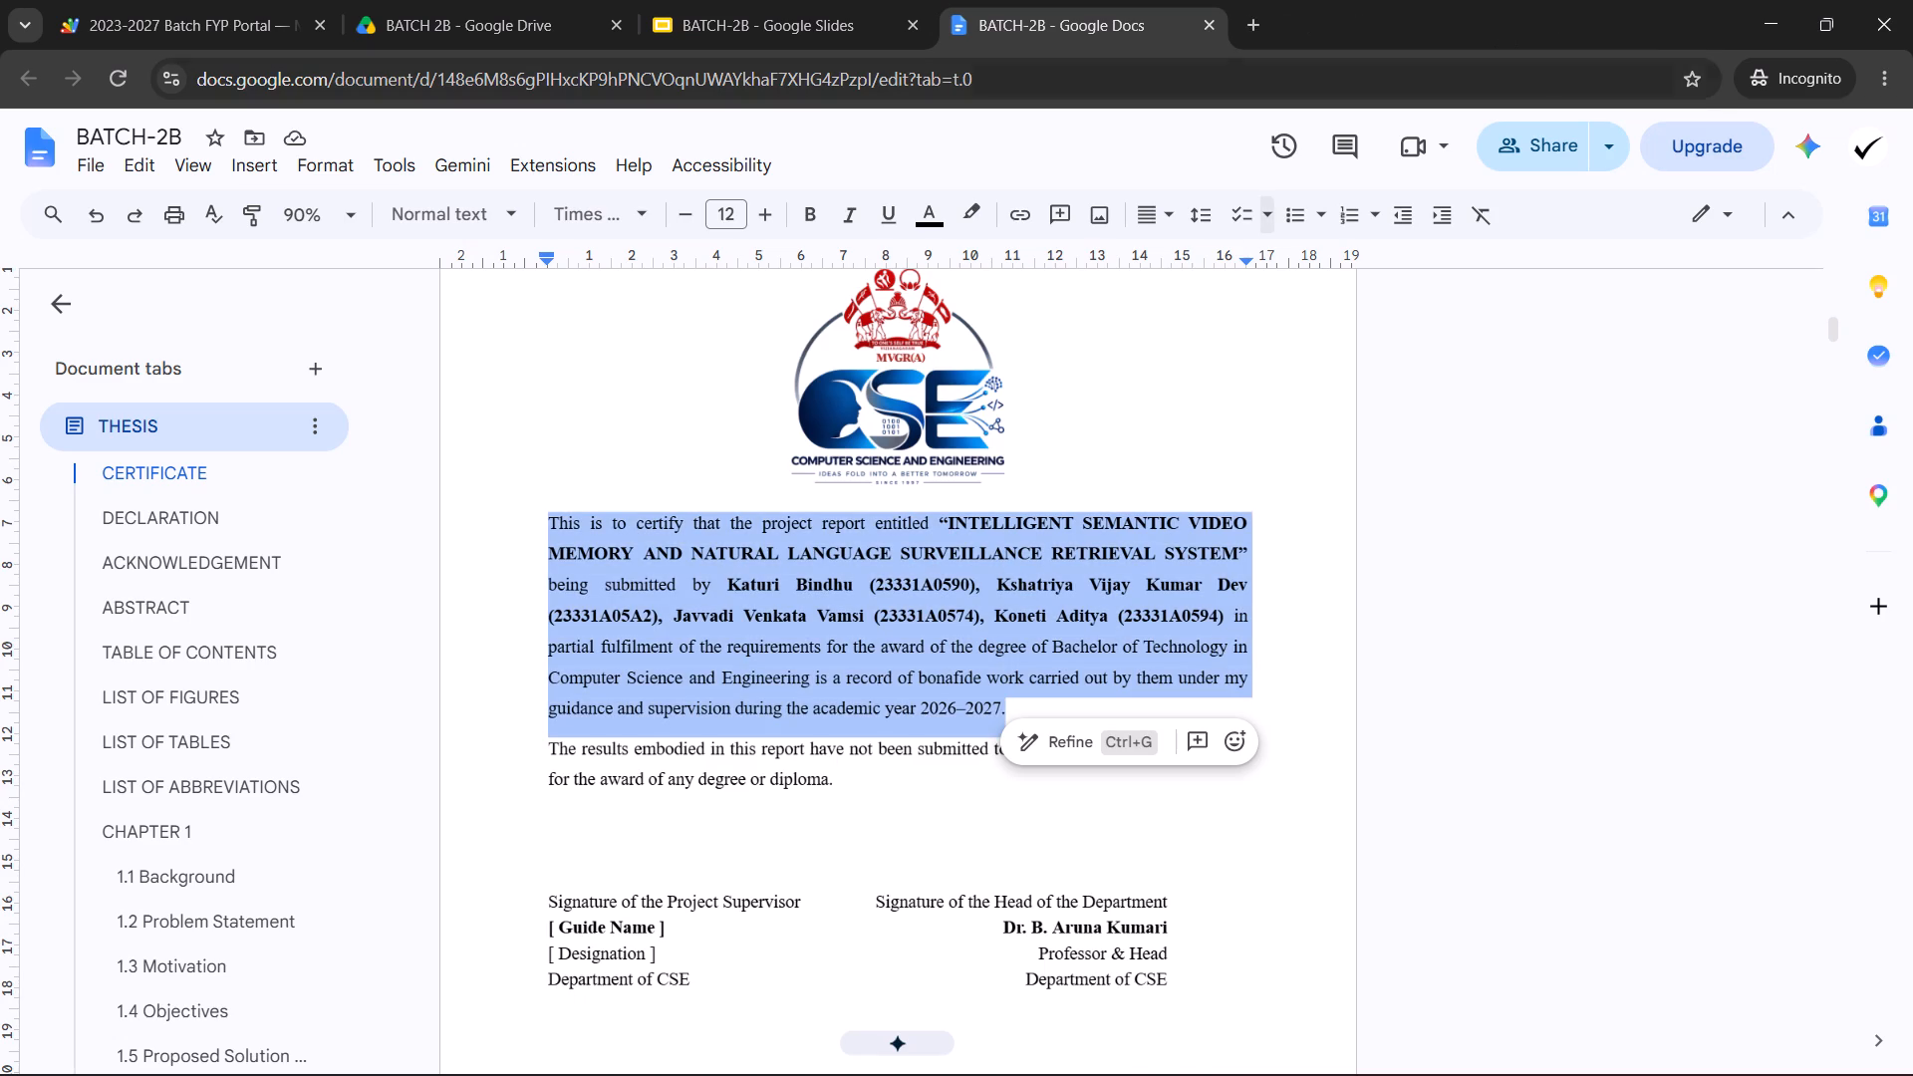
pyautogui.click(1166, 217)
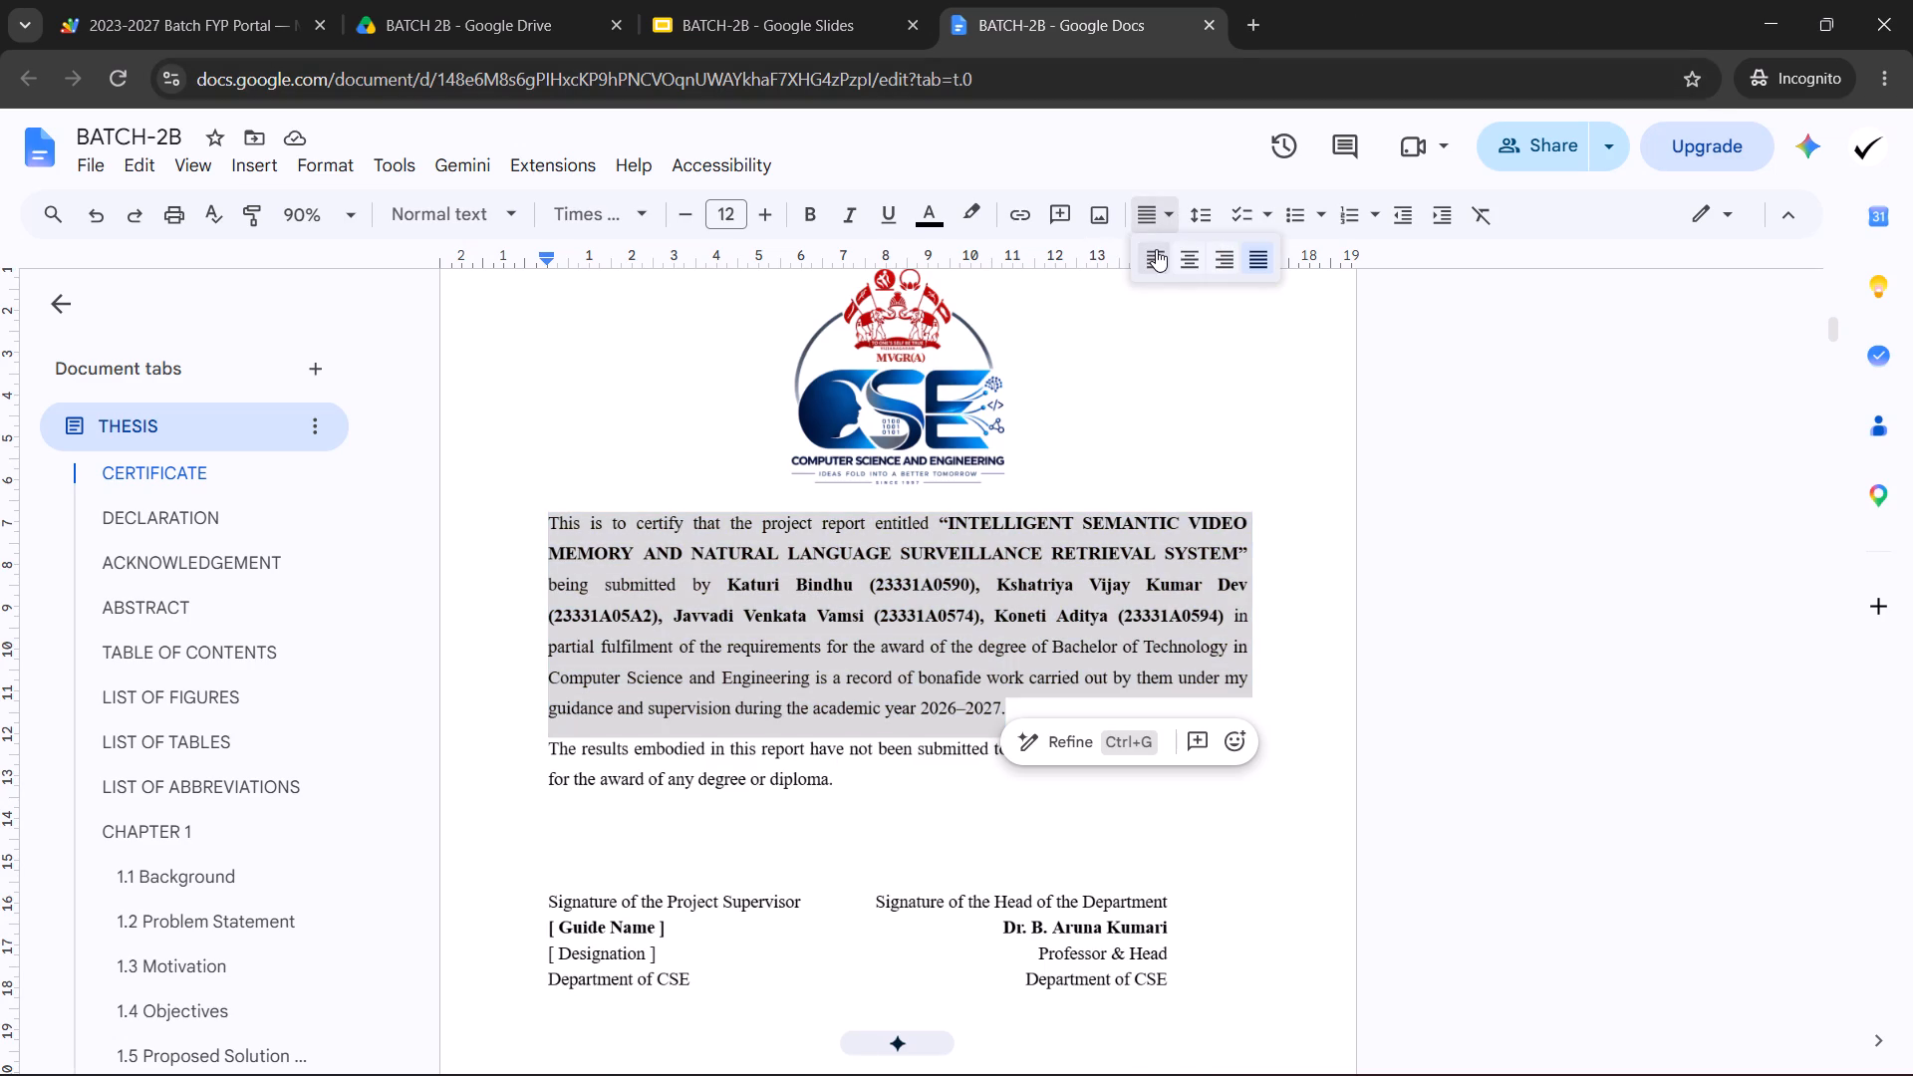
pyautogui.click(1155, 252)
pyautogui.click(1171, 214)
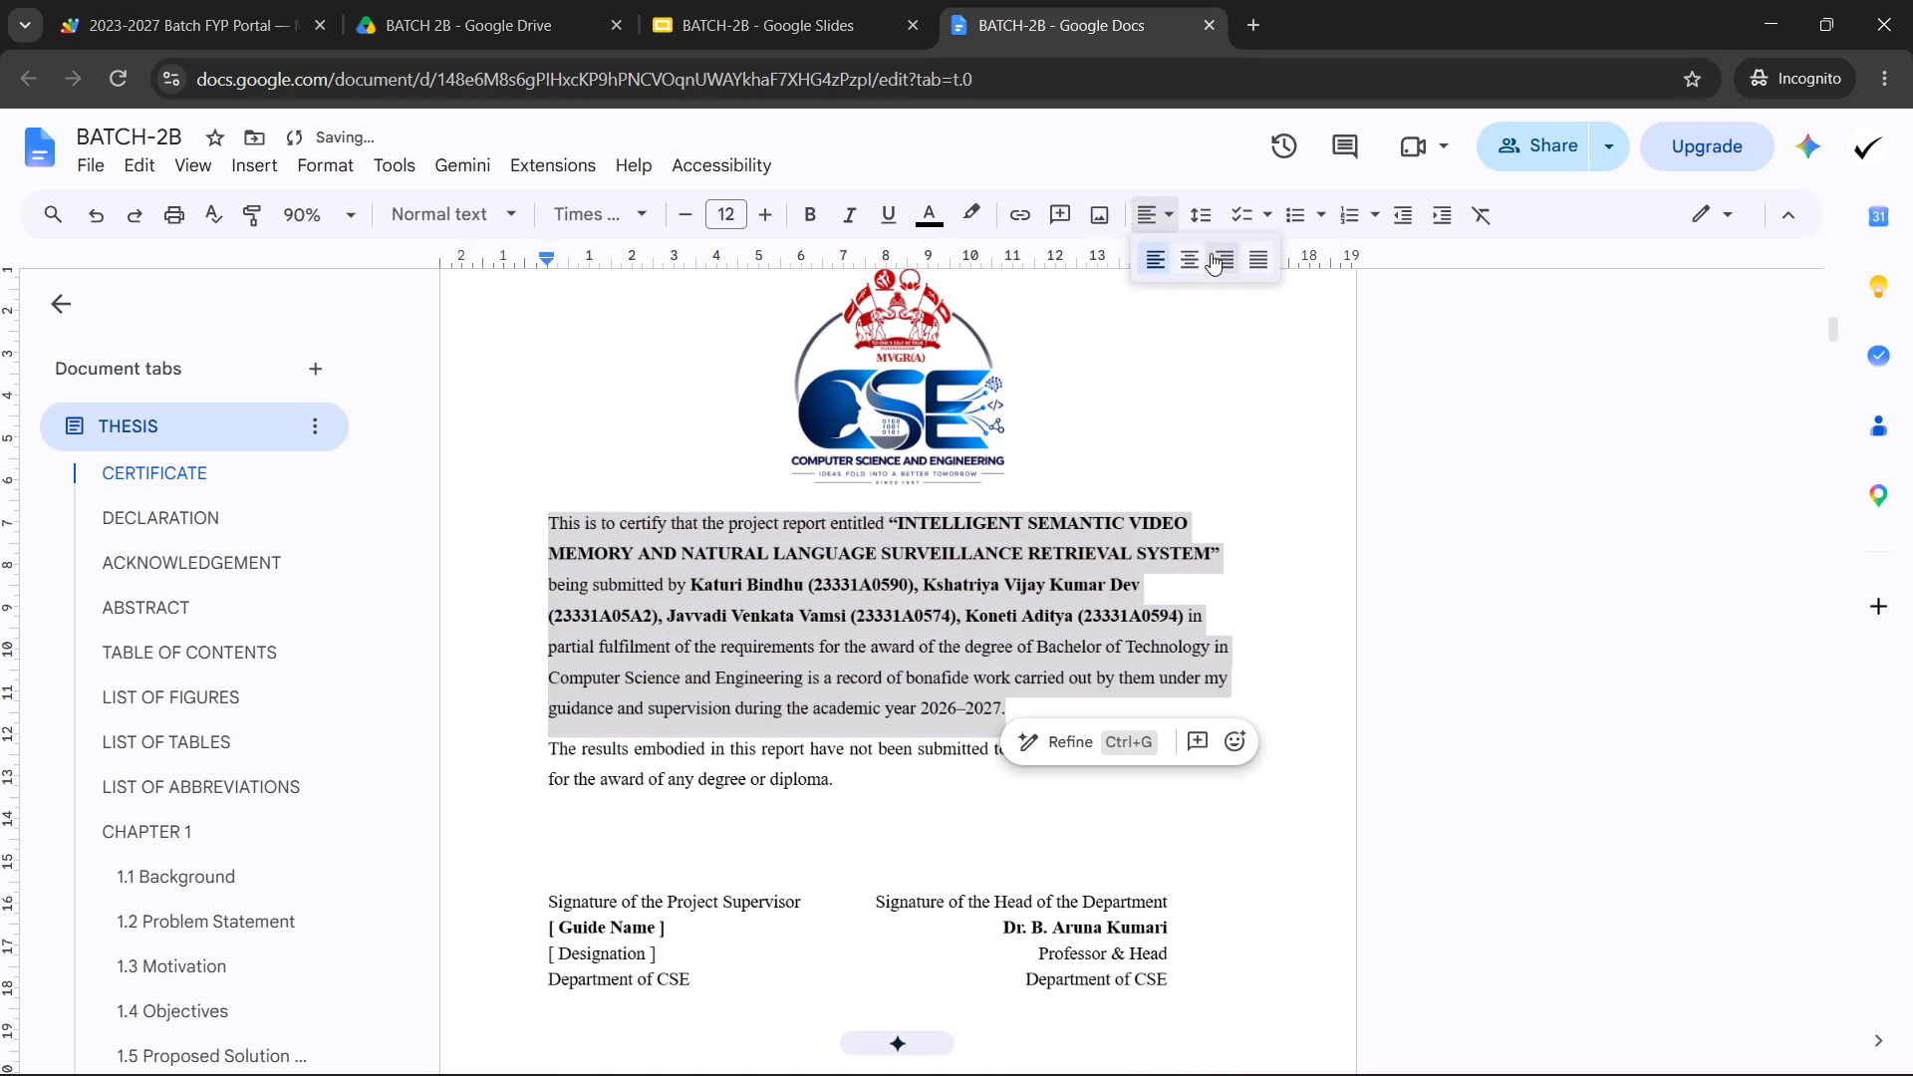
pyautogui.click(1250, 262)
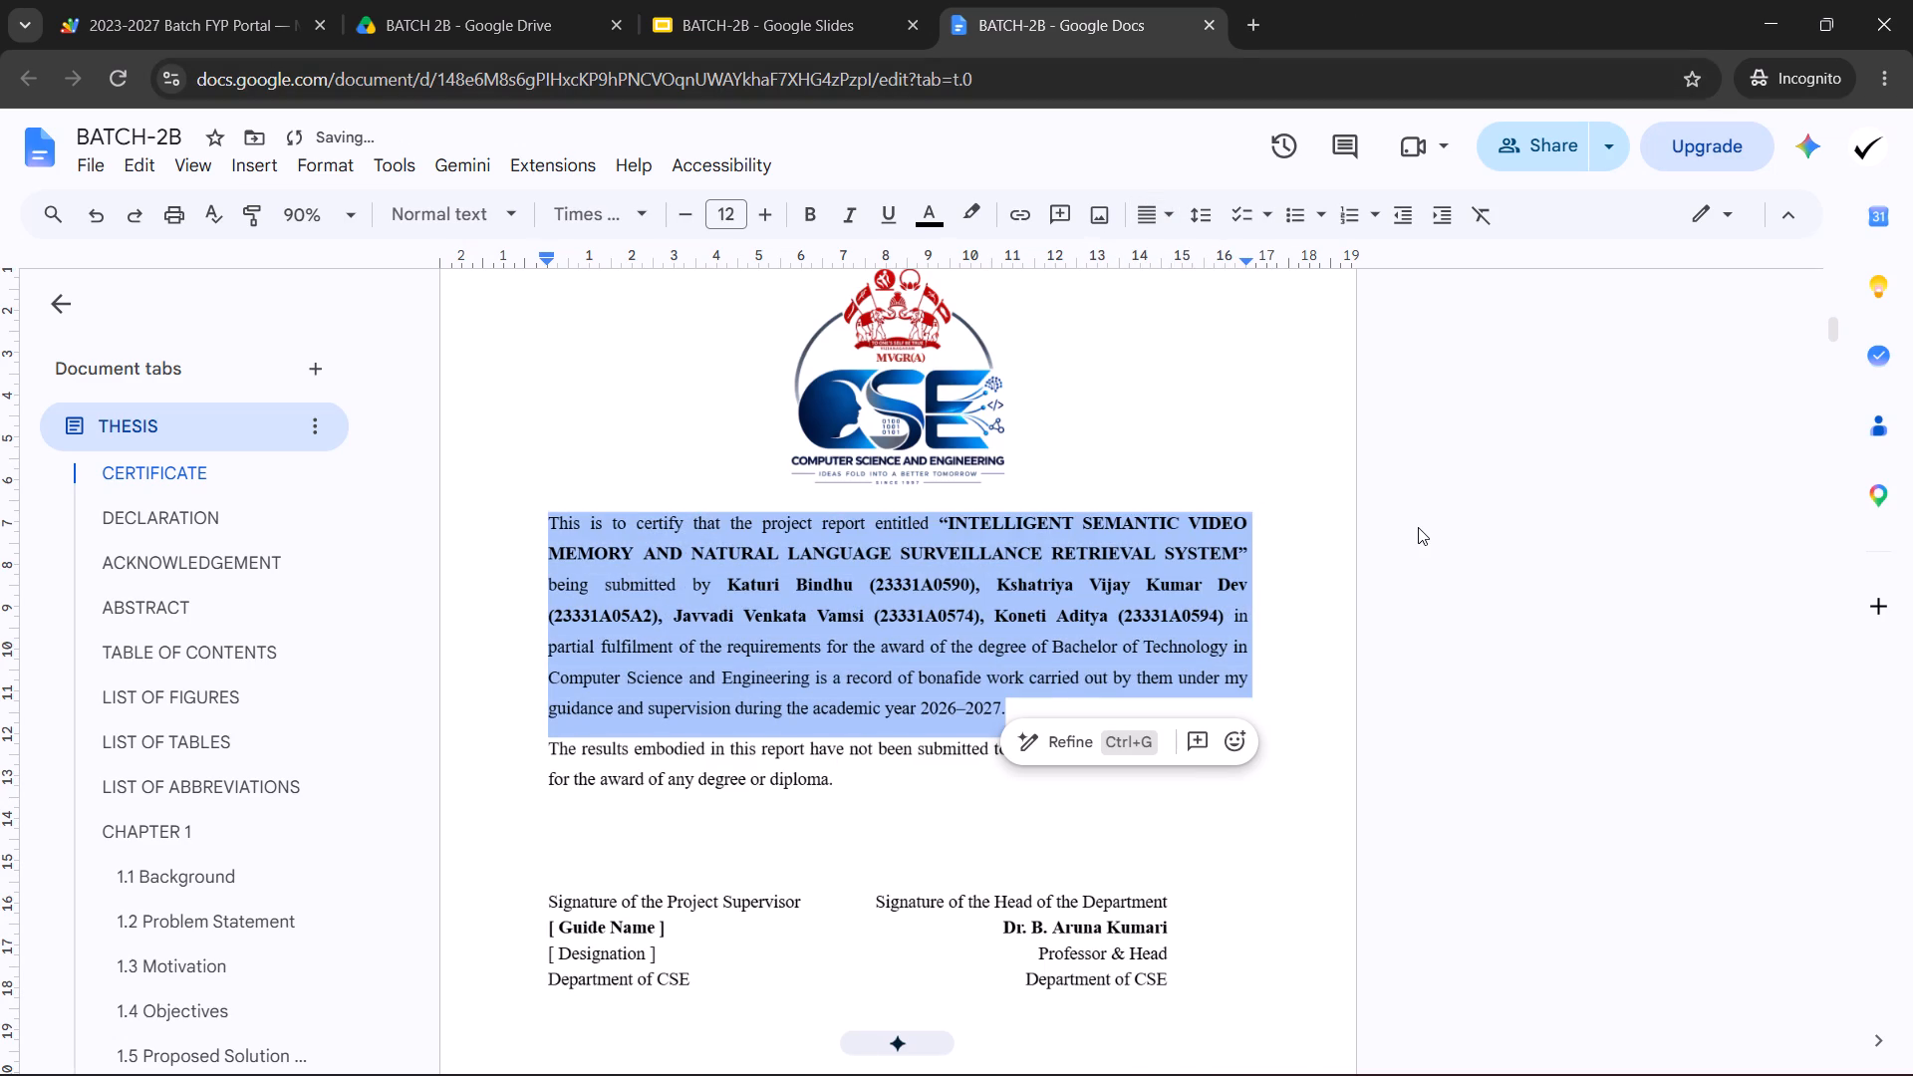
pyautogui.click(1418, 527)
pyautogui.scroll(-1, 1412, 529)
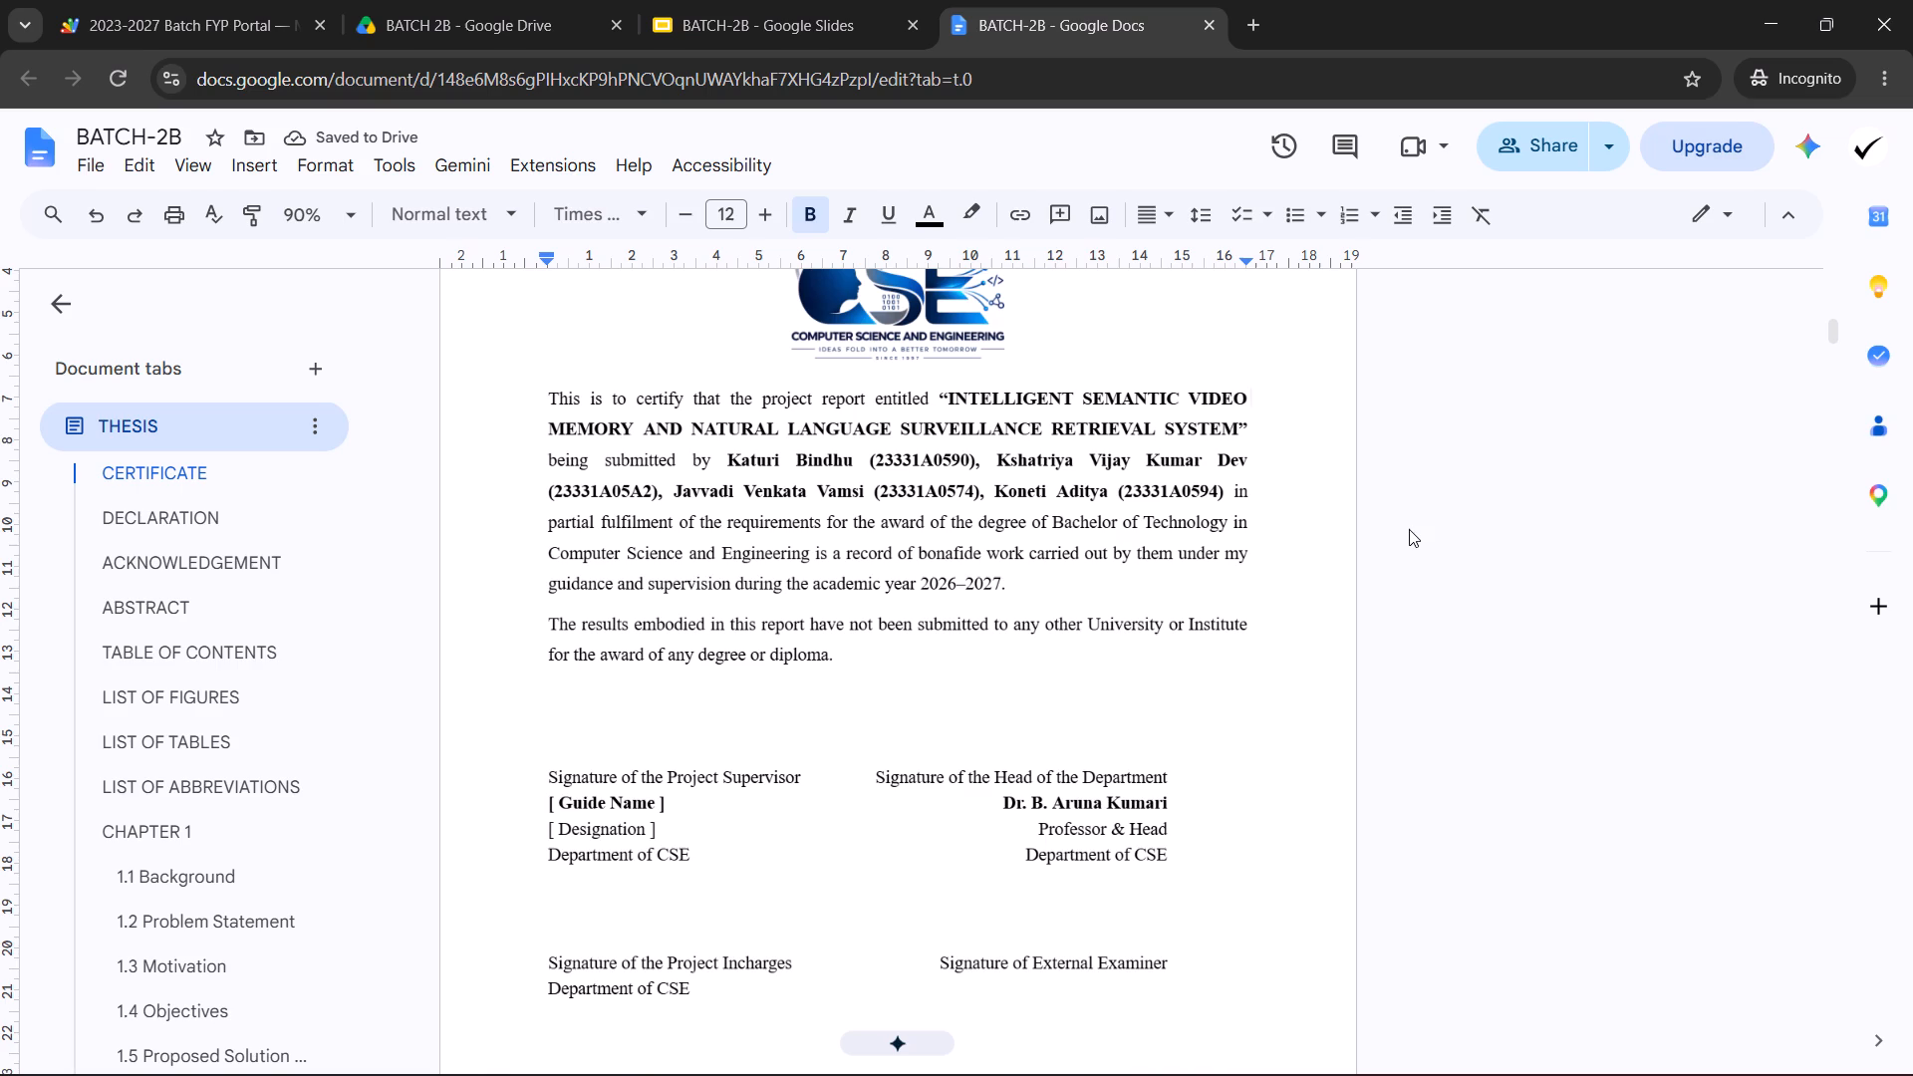
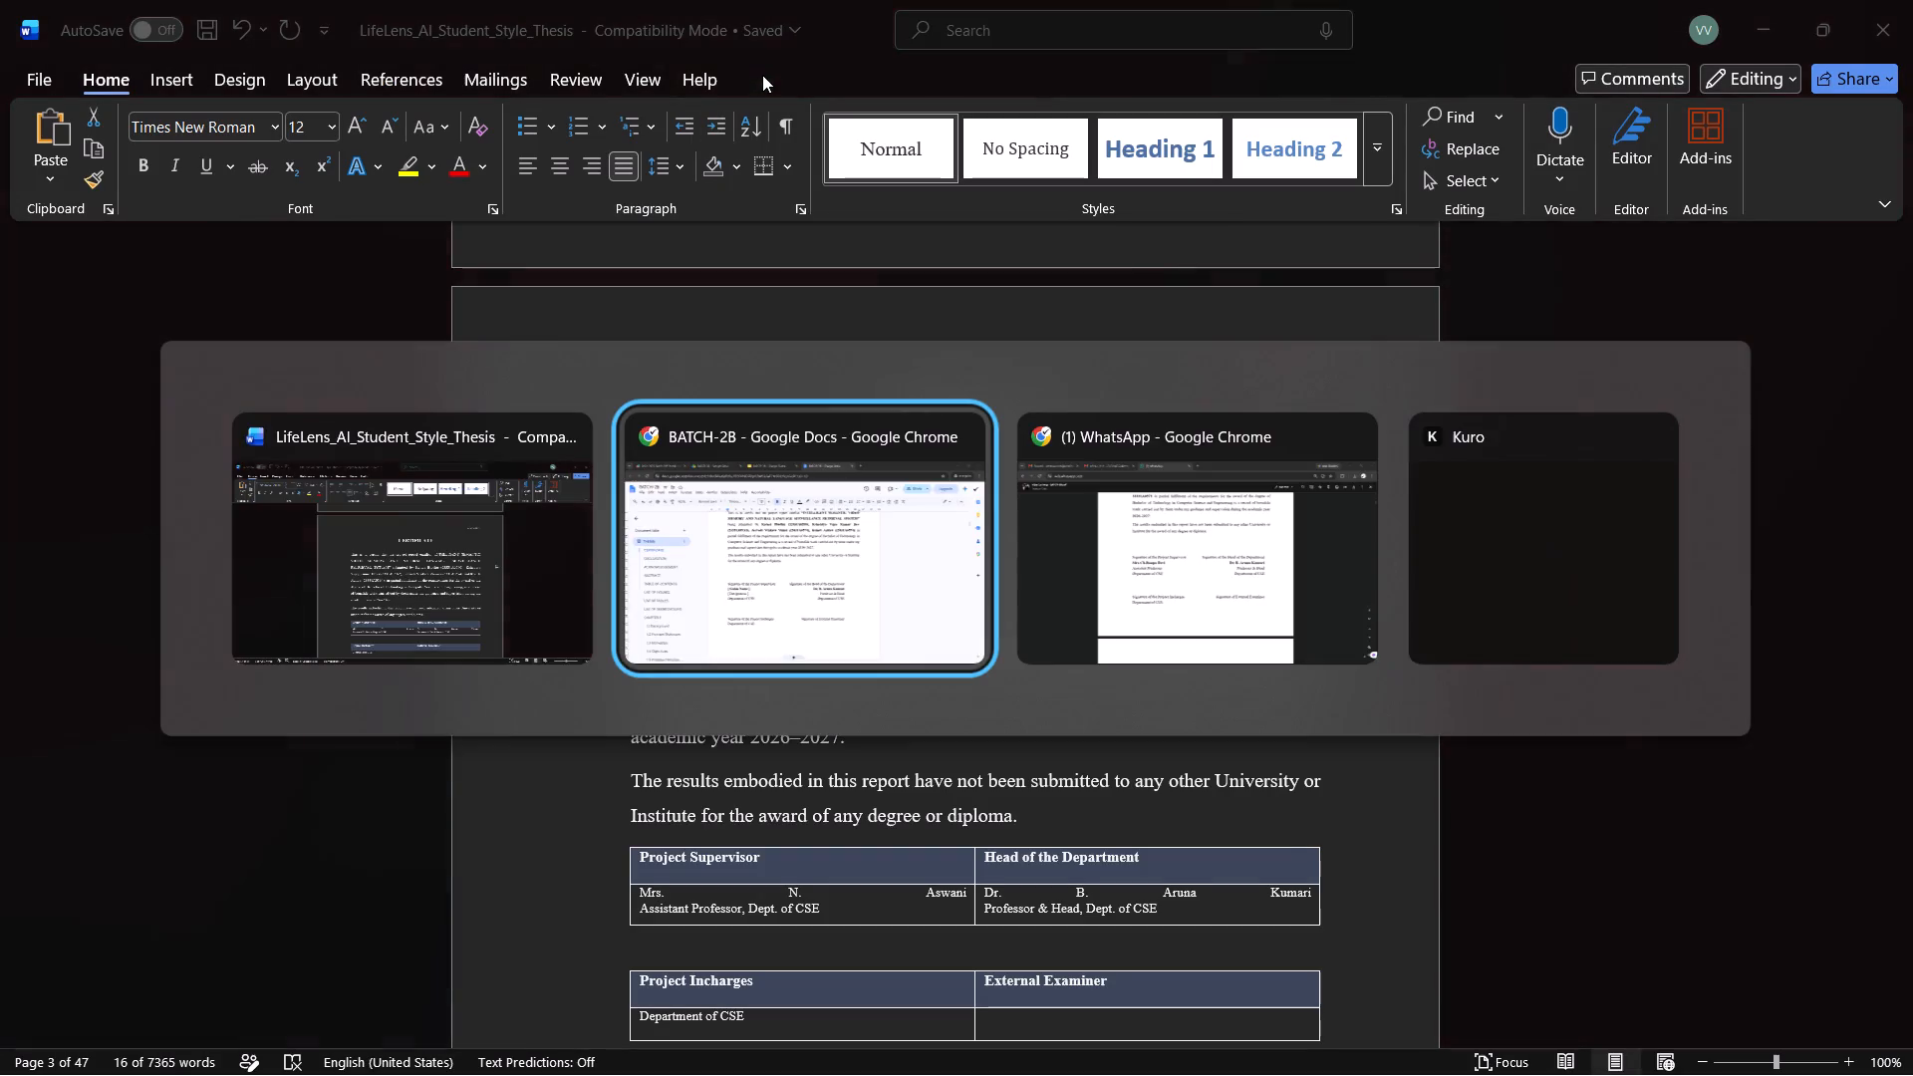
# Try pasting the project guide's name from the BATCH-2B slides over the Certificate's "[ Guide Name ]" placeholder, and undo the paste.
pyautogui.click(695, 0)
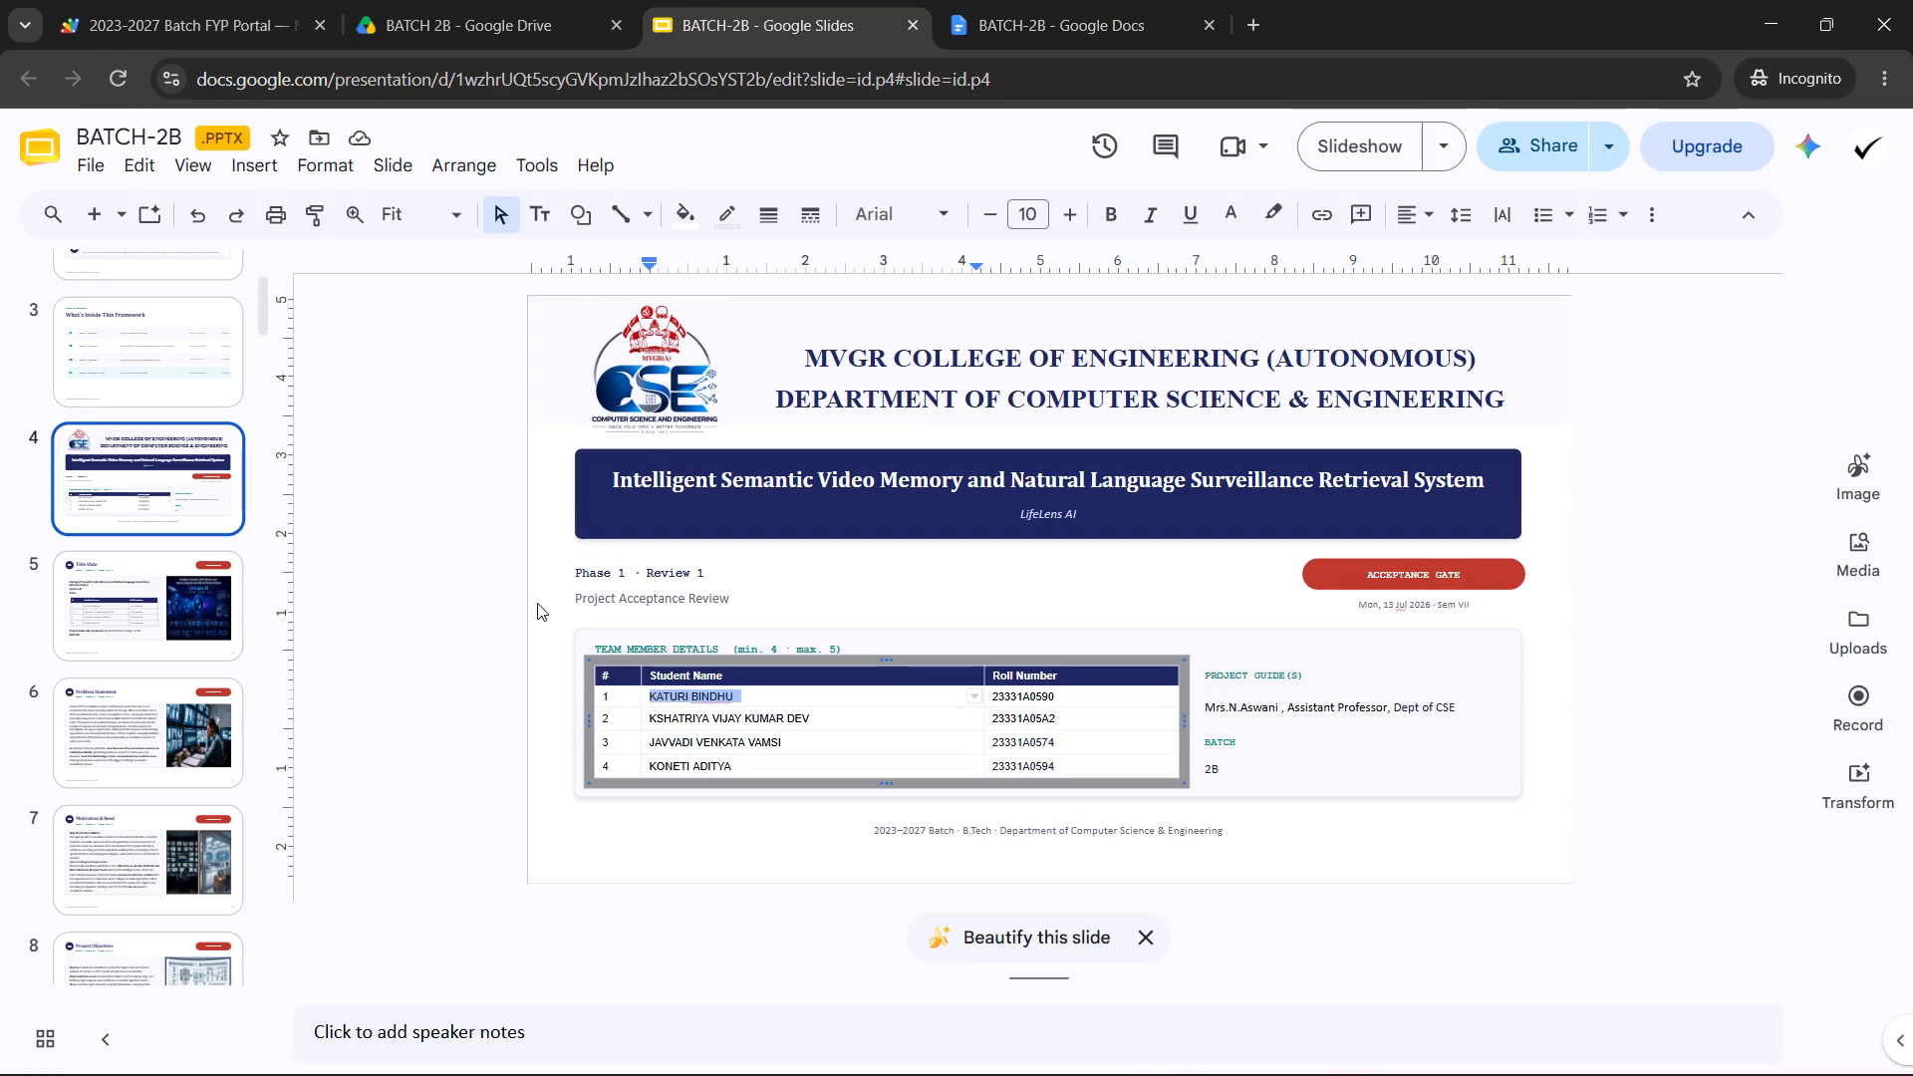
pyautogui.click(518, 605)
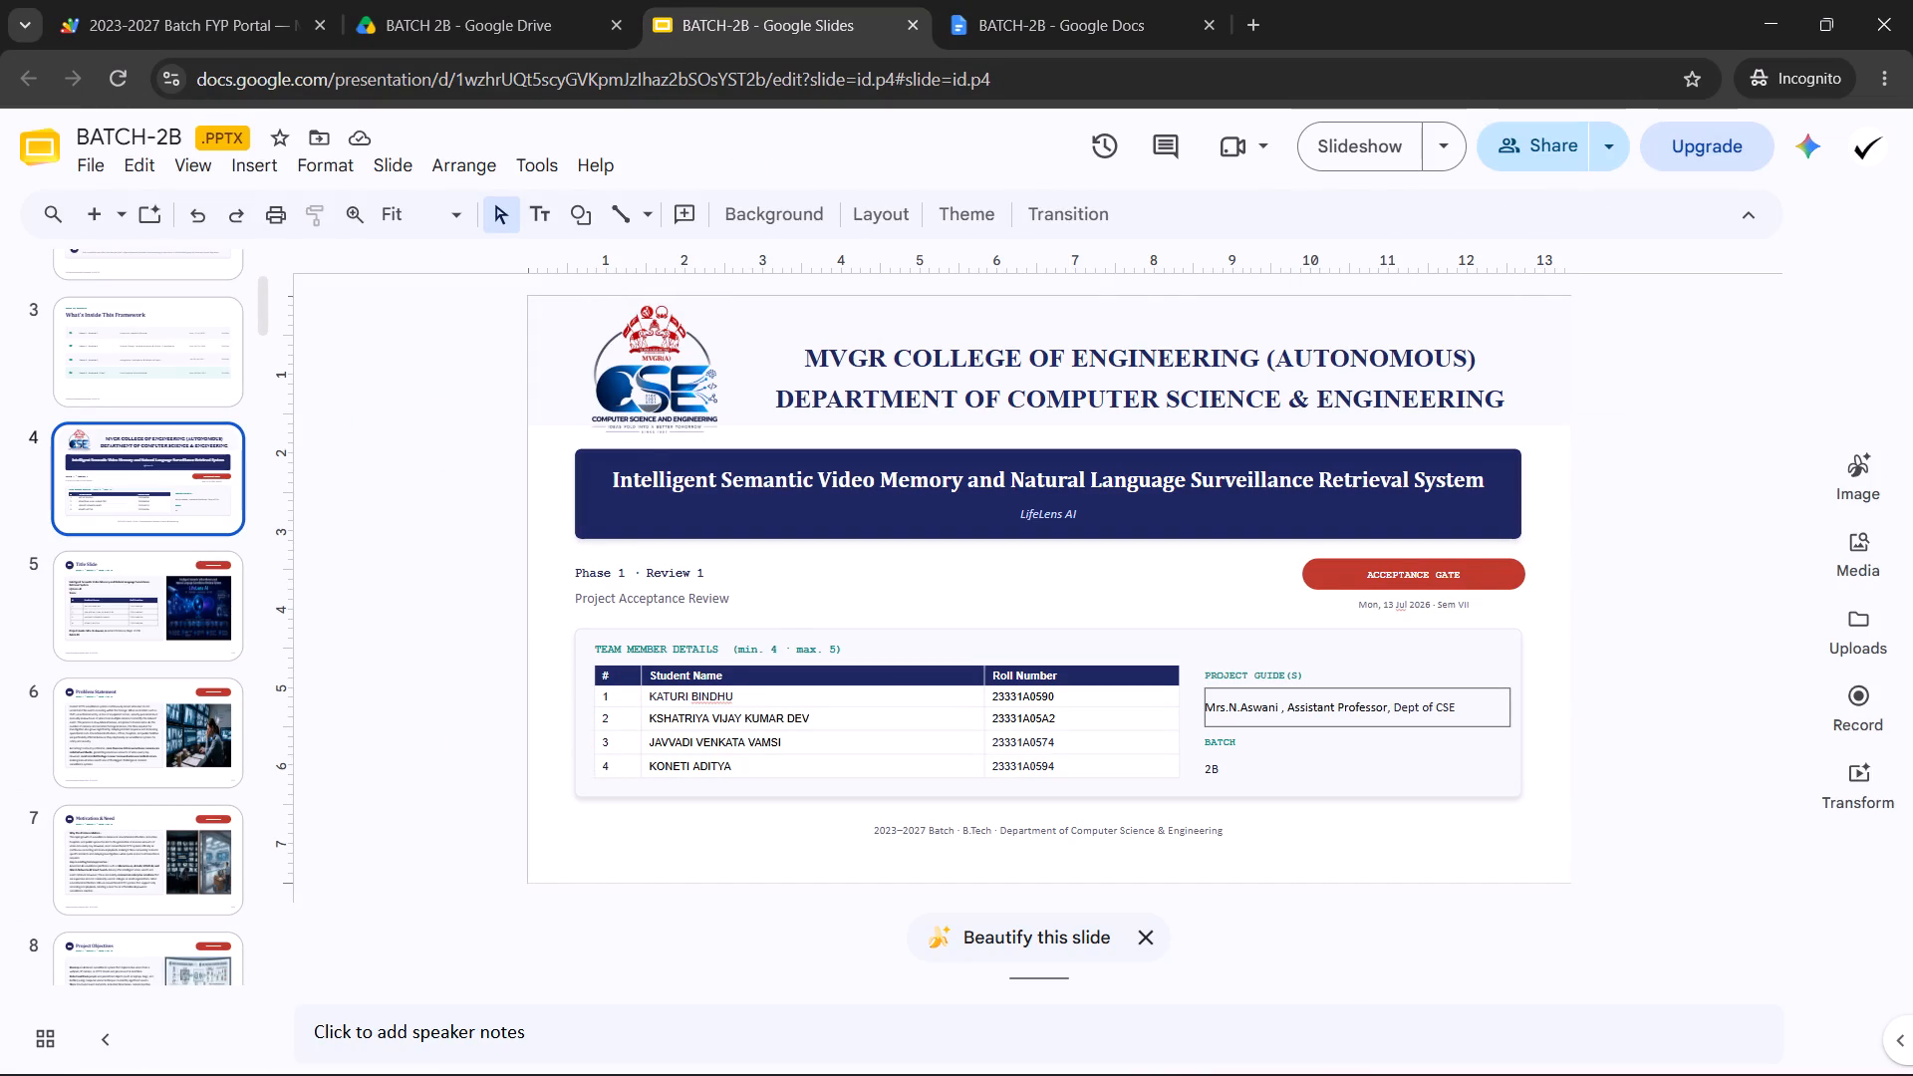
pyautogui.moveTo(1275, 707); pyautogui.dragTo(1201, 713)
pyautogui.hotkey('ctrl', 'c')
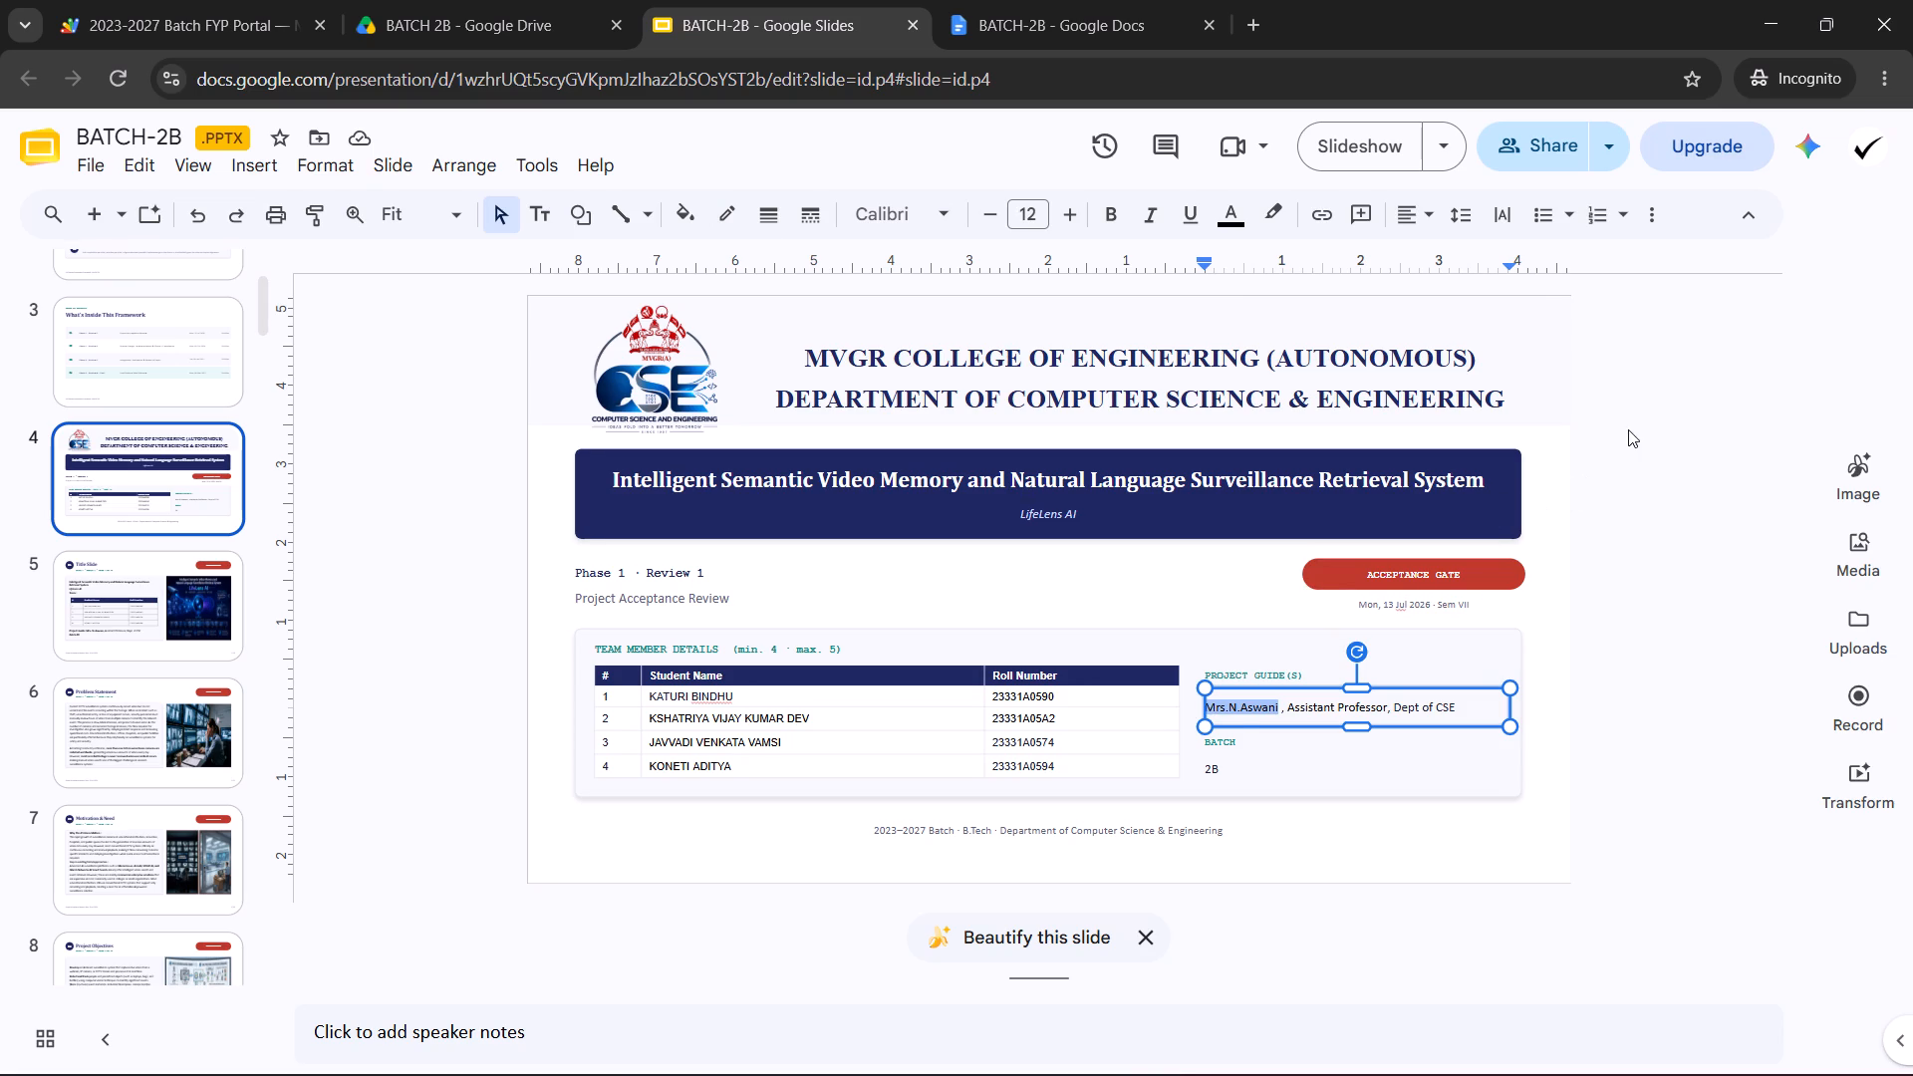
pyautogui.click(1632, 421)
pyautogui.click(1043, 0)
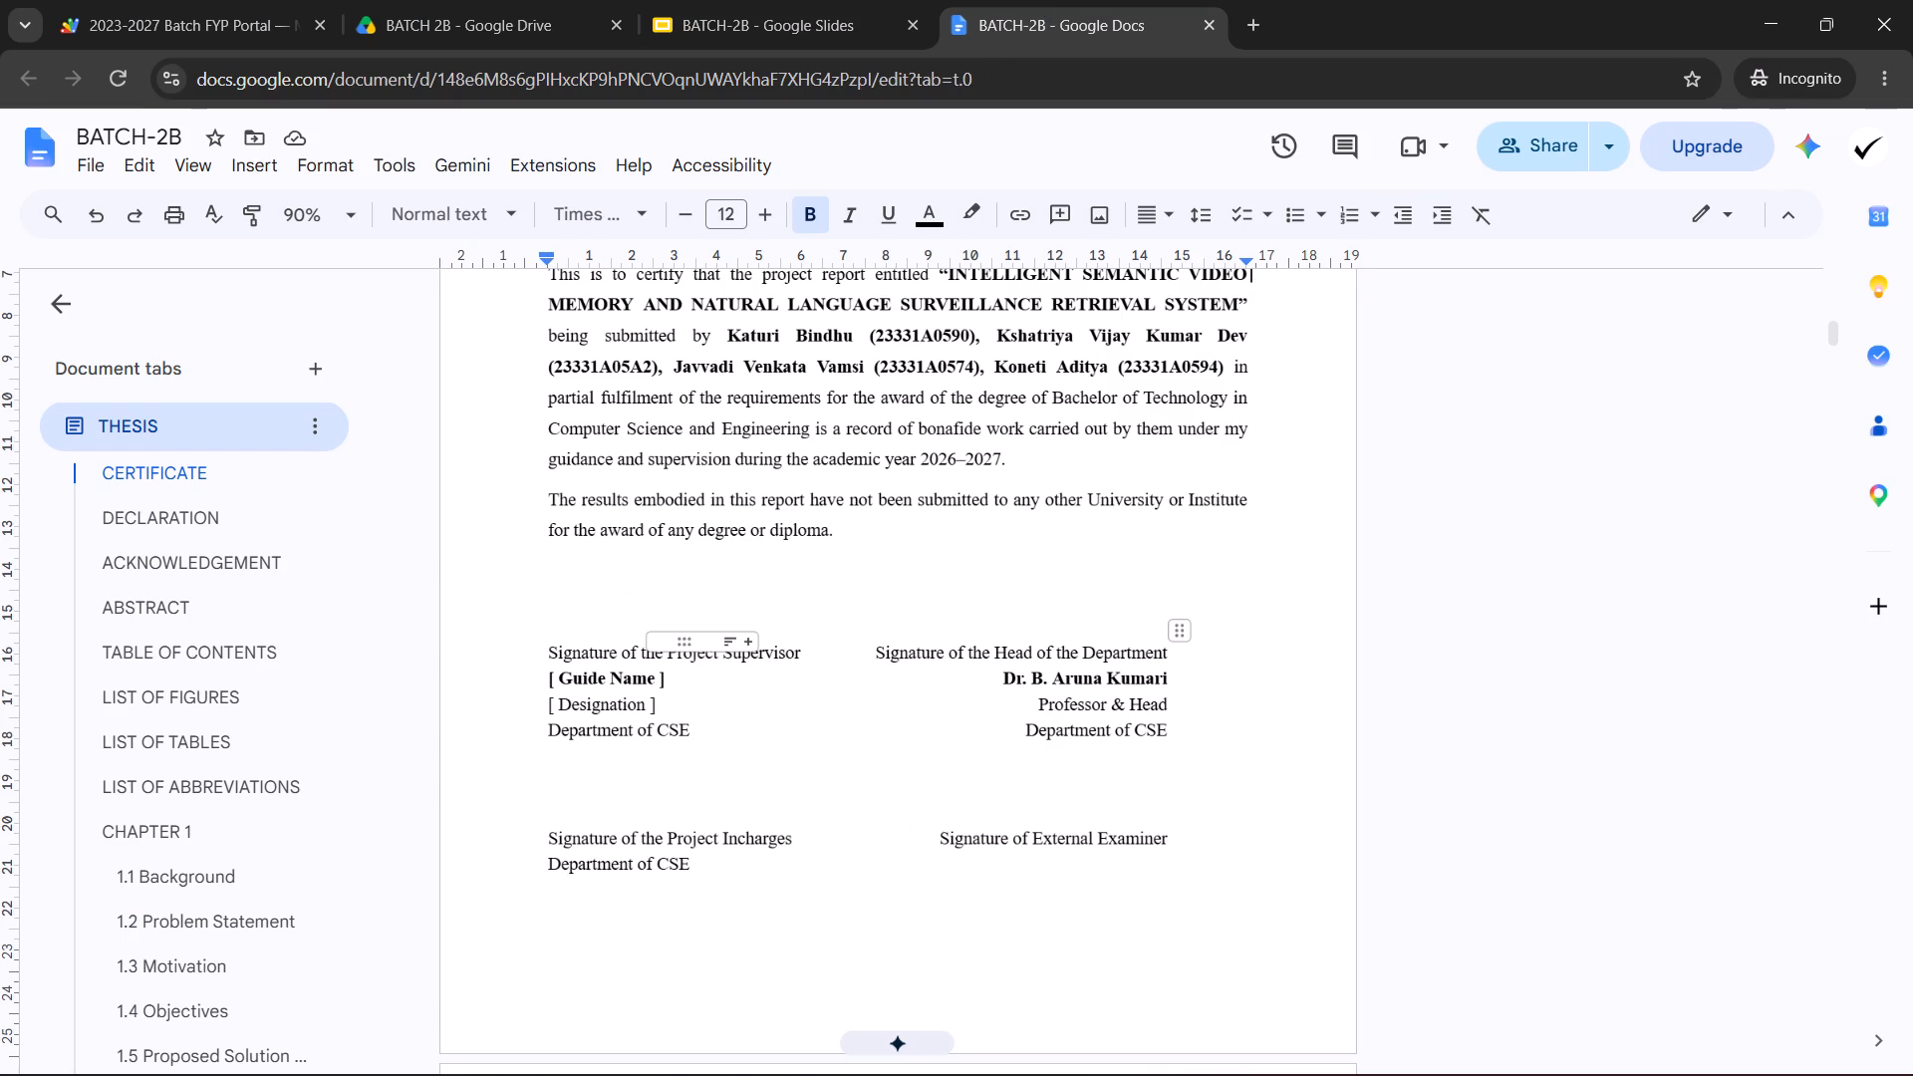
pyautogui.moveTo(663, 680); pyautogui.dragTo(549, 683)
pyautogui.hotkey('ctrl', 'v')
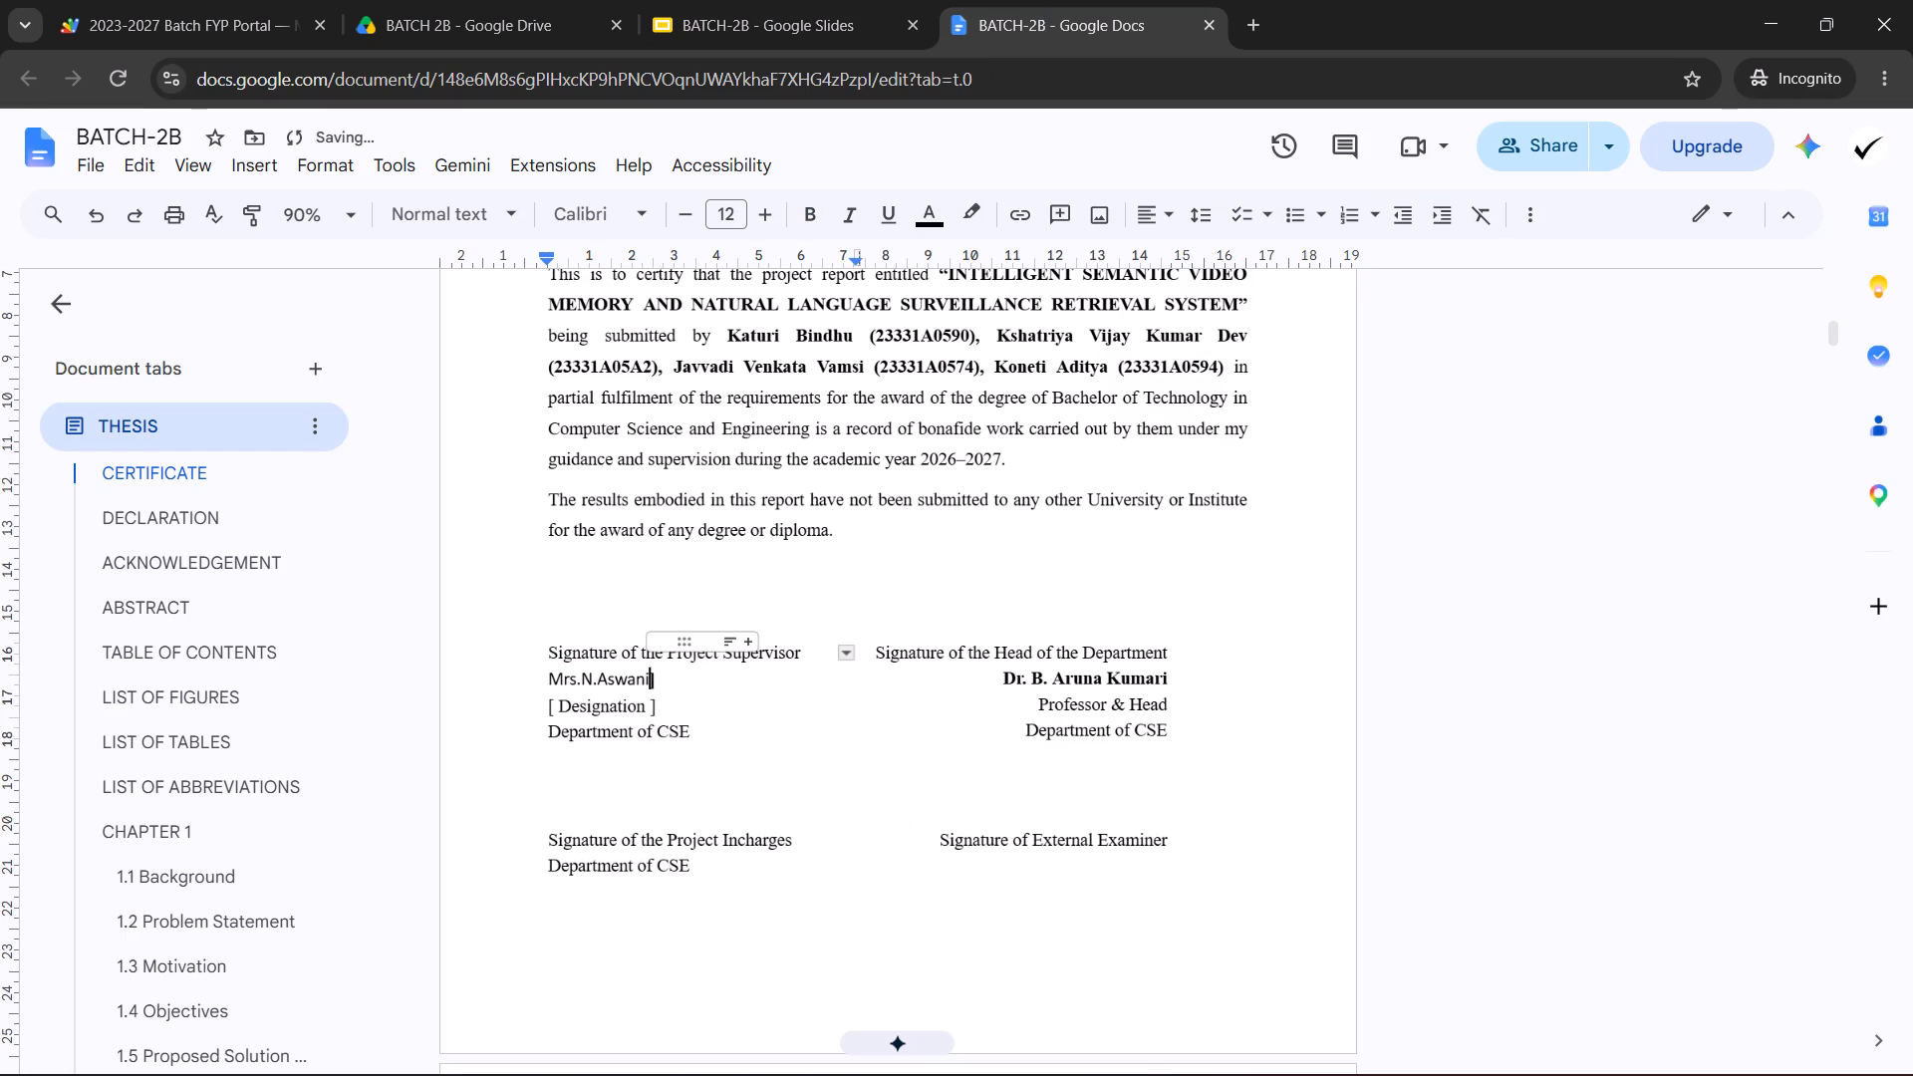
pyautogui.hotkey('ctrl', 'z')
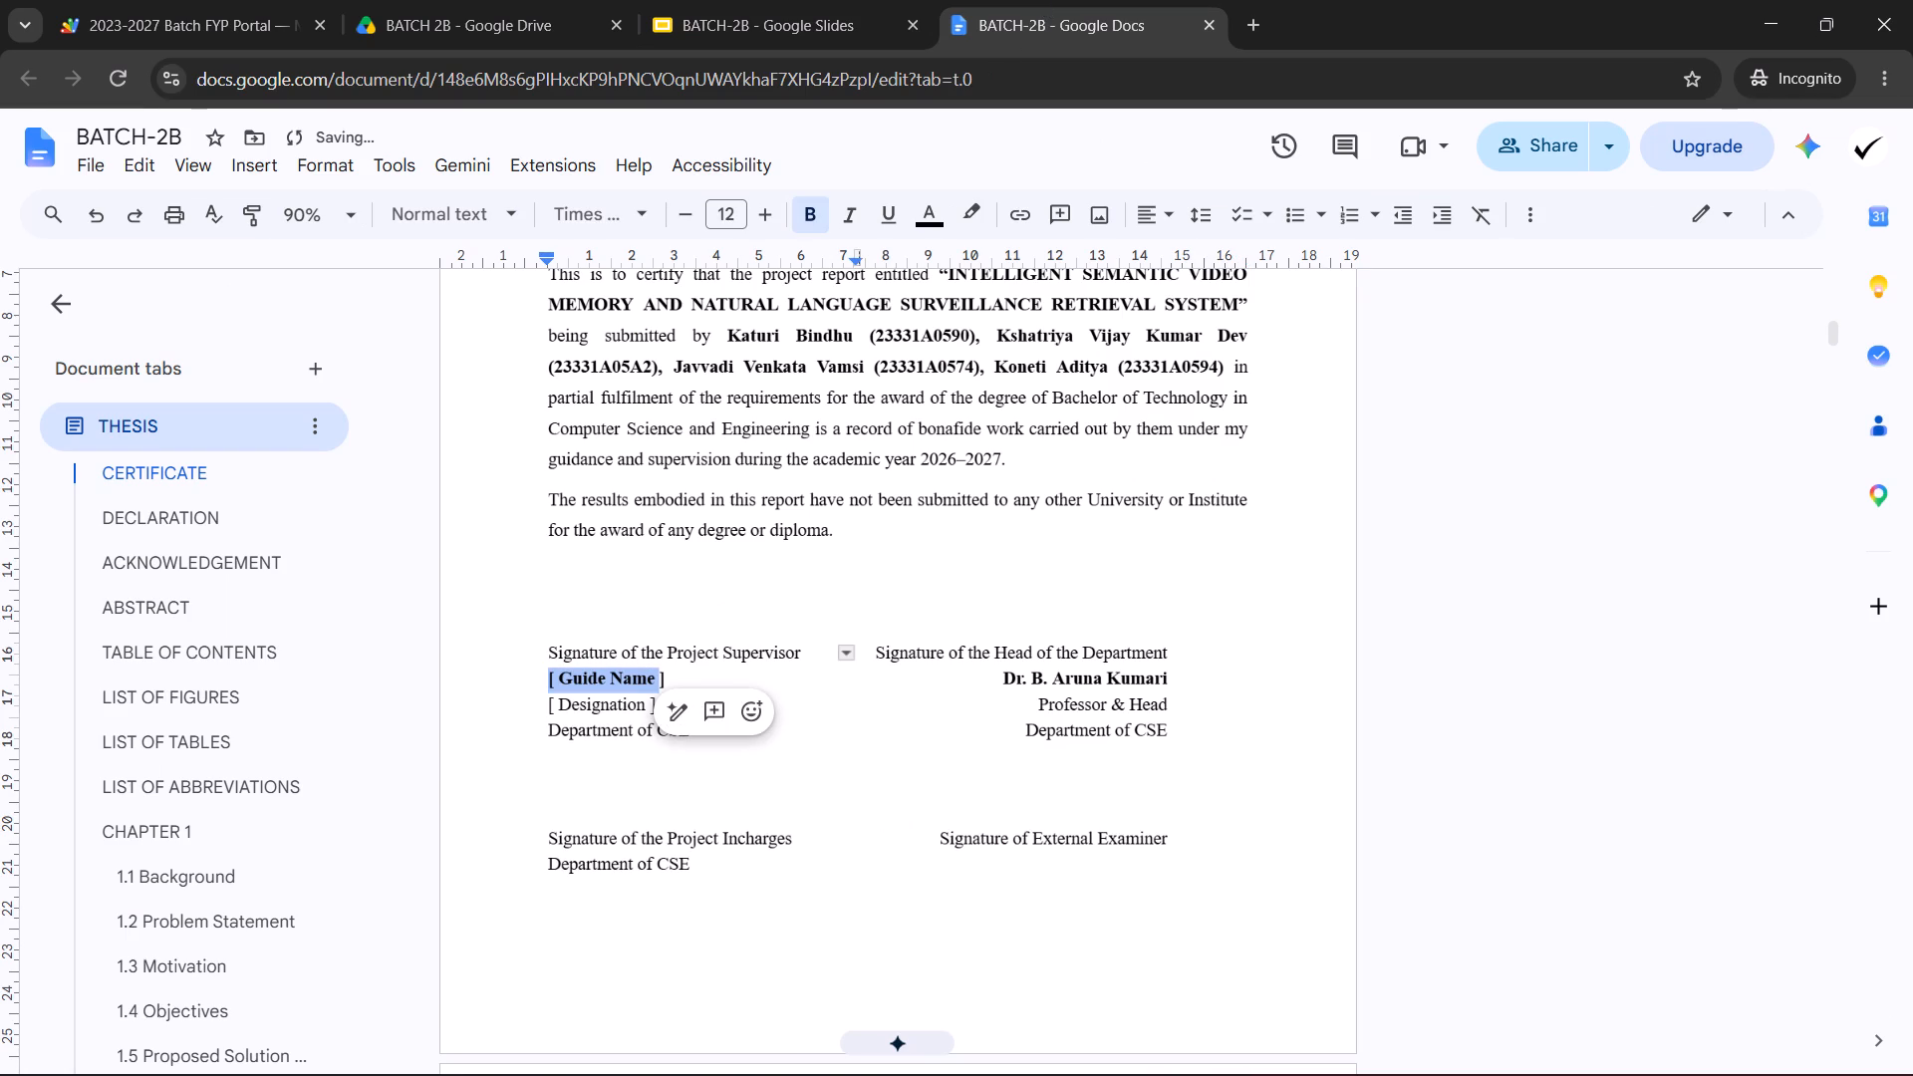
# Replace the "[ Guide Name ]" placeholder under the Project Supervisor signature with the guide's title, initial and name, separated by spaces.
pyautogui.click(678, 676)
pyautogui.moveTo(678, 677); pyautogui.dragTo(552, 674)
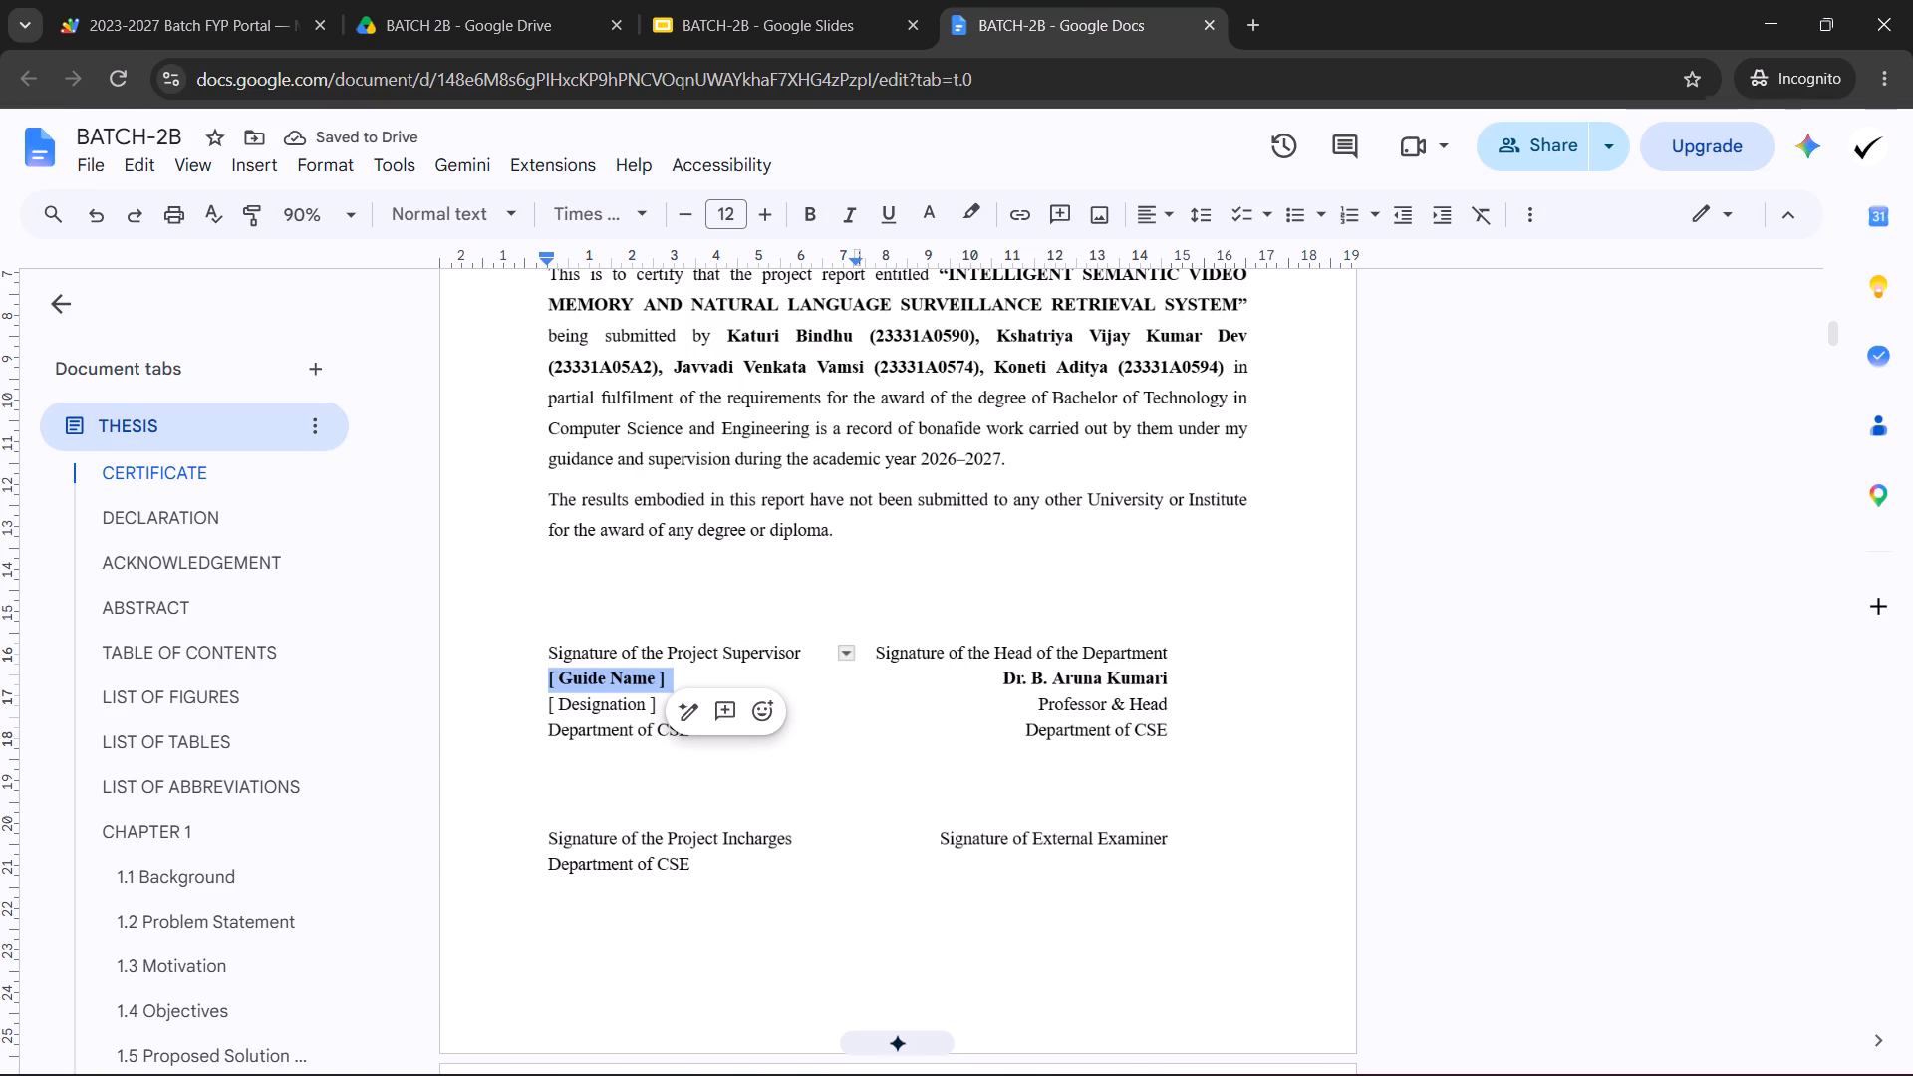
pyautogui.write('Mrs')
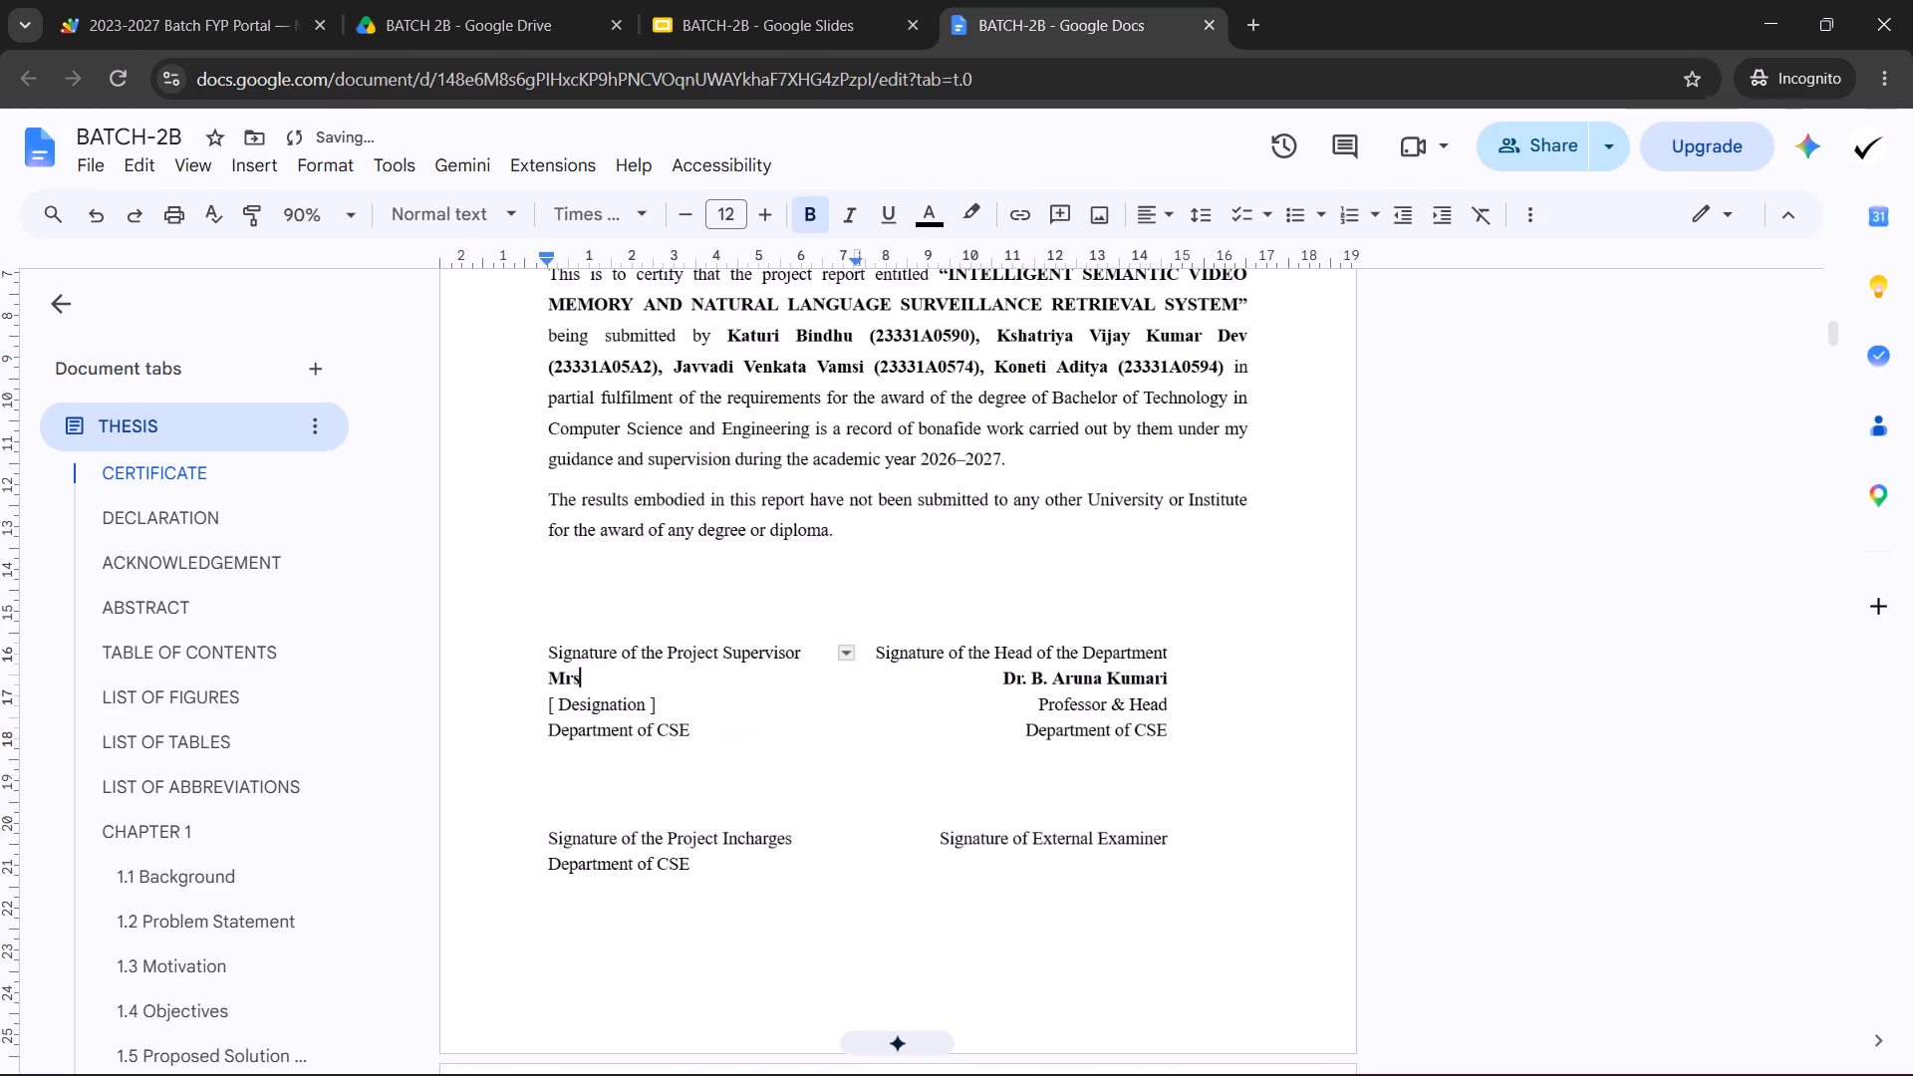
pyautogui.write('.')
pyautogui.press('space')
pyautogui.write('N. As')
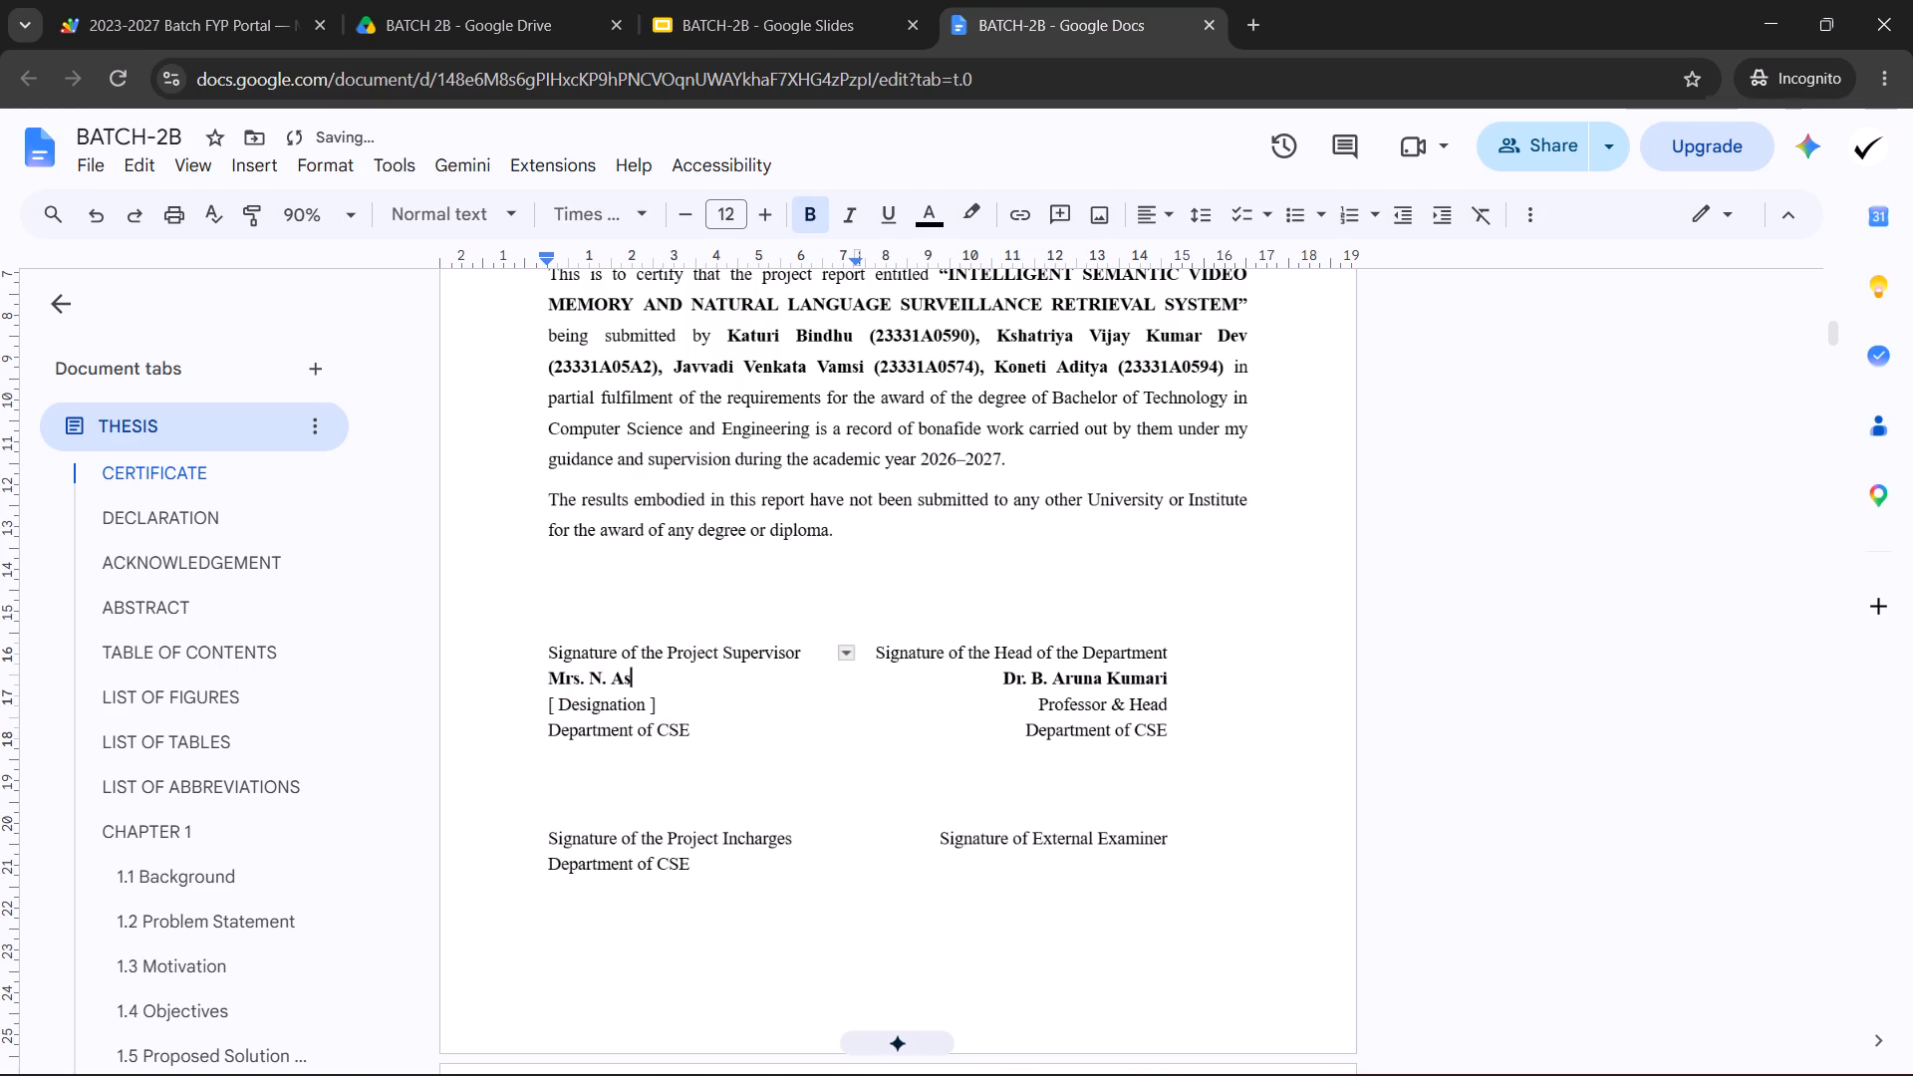
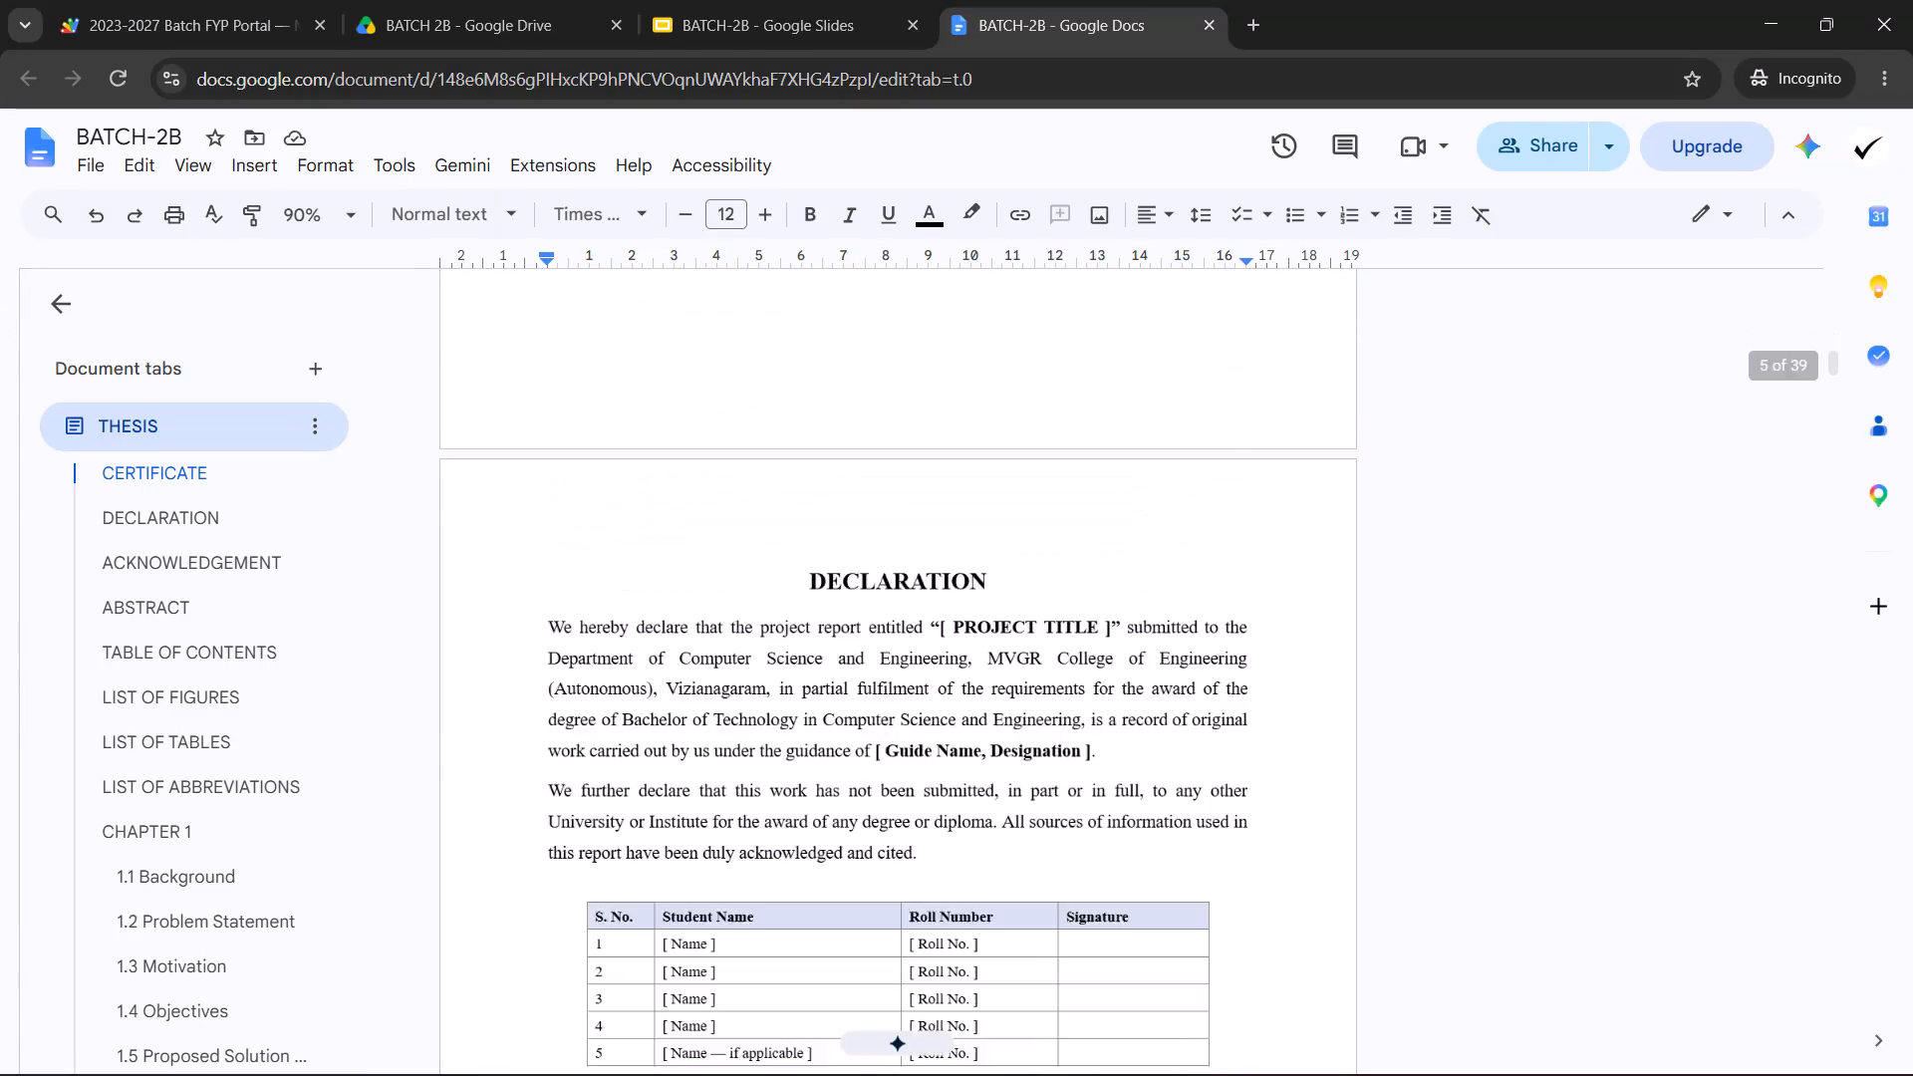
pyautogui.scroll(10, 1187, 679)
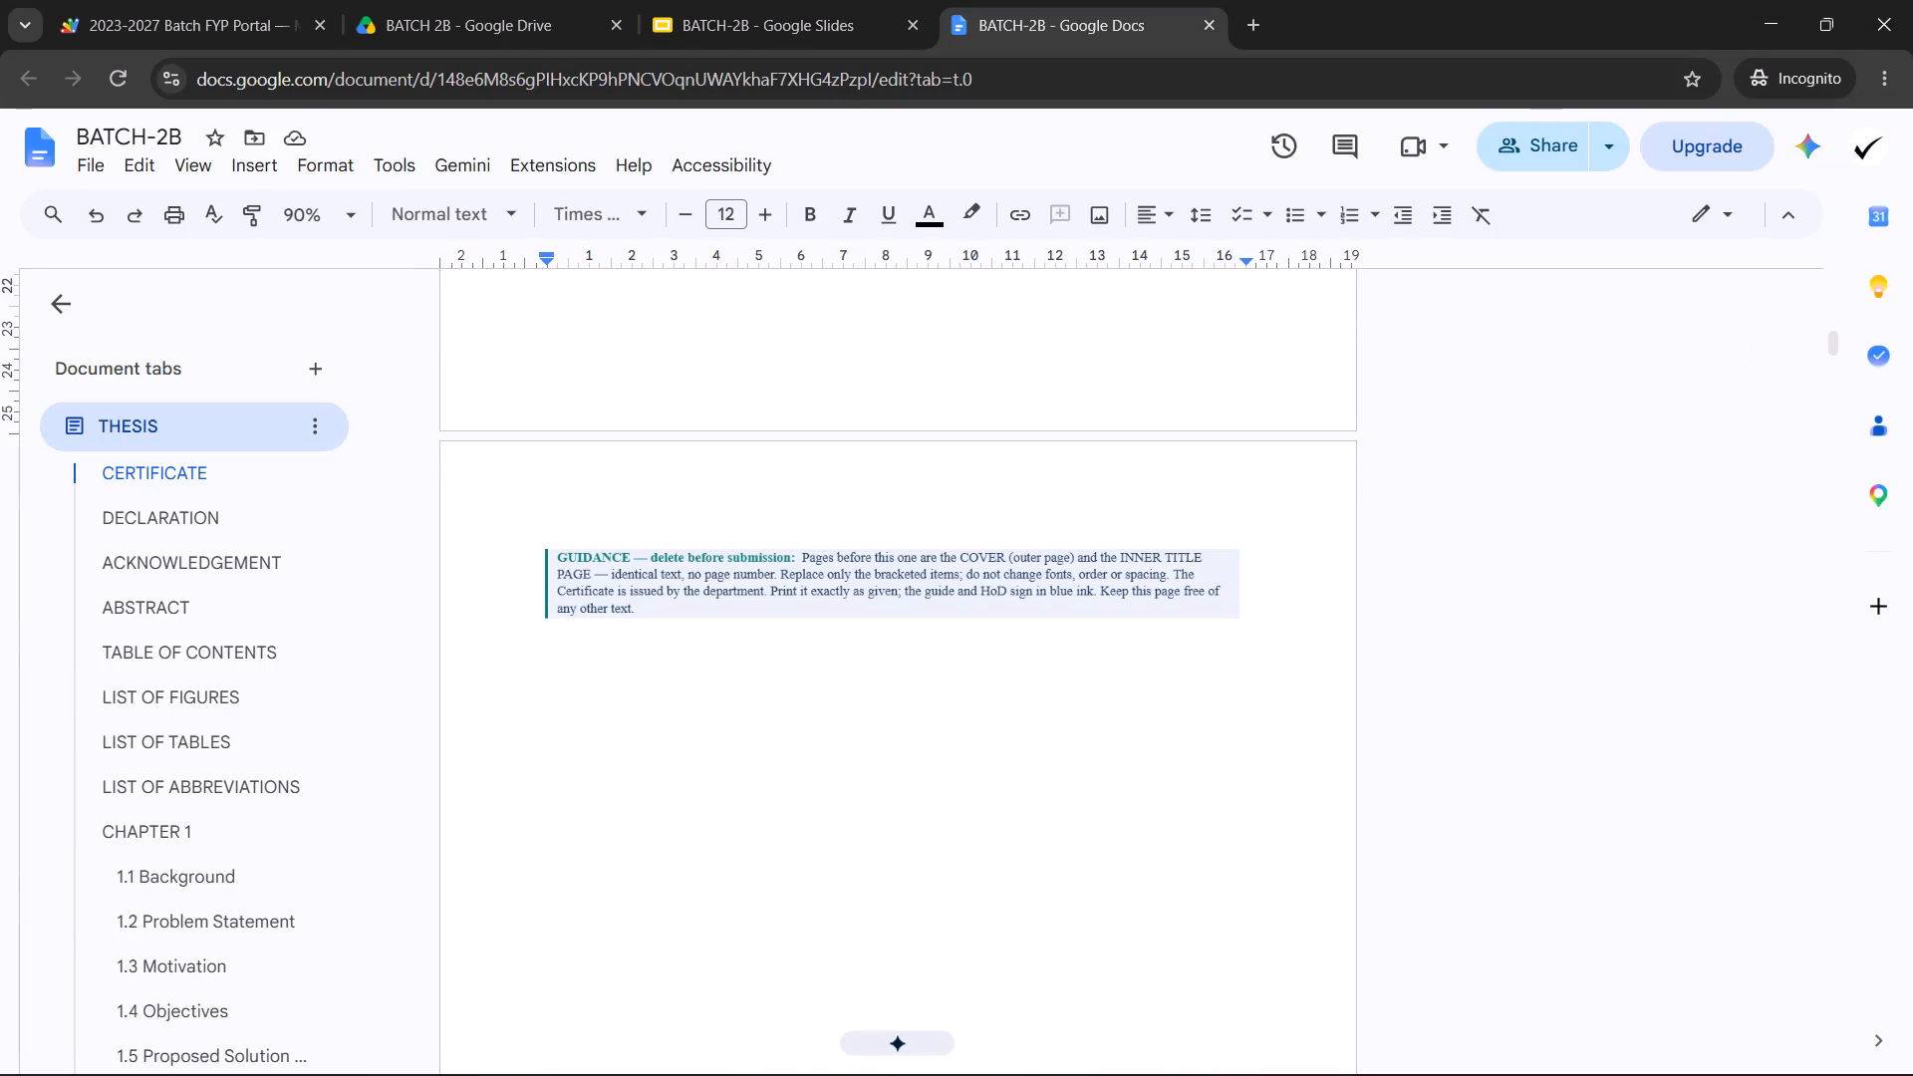
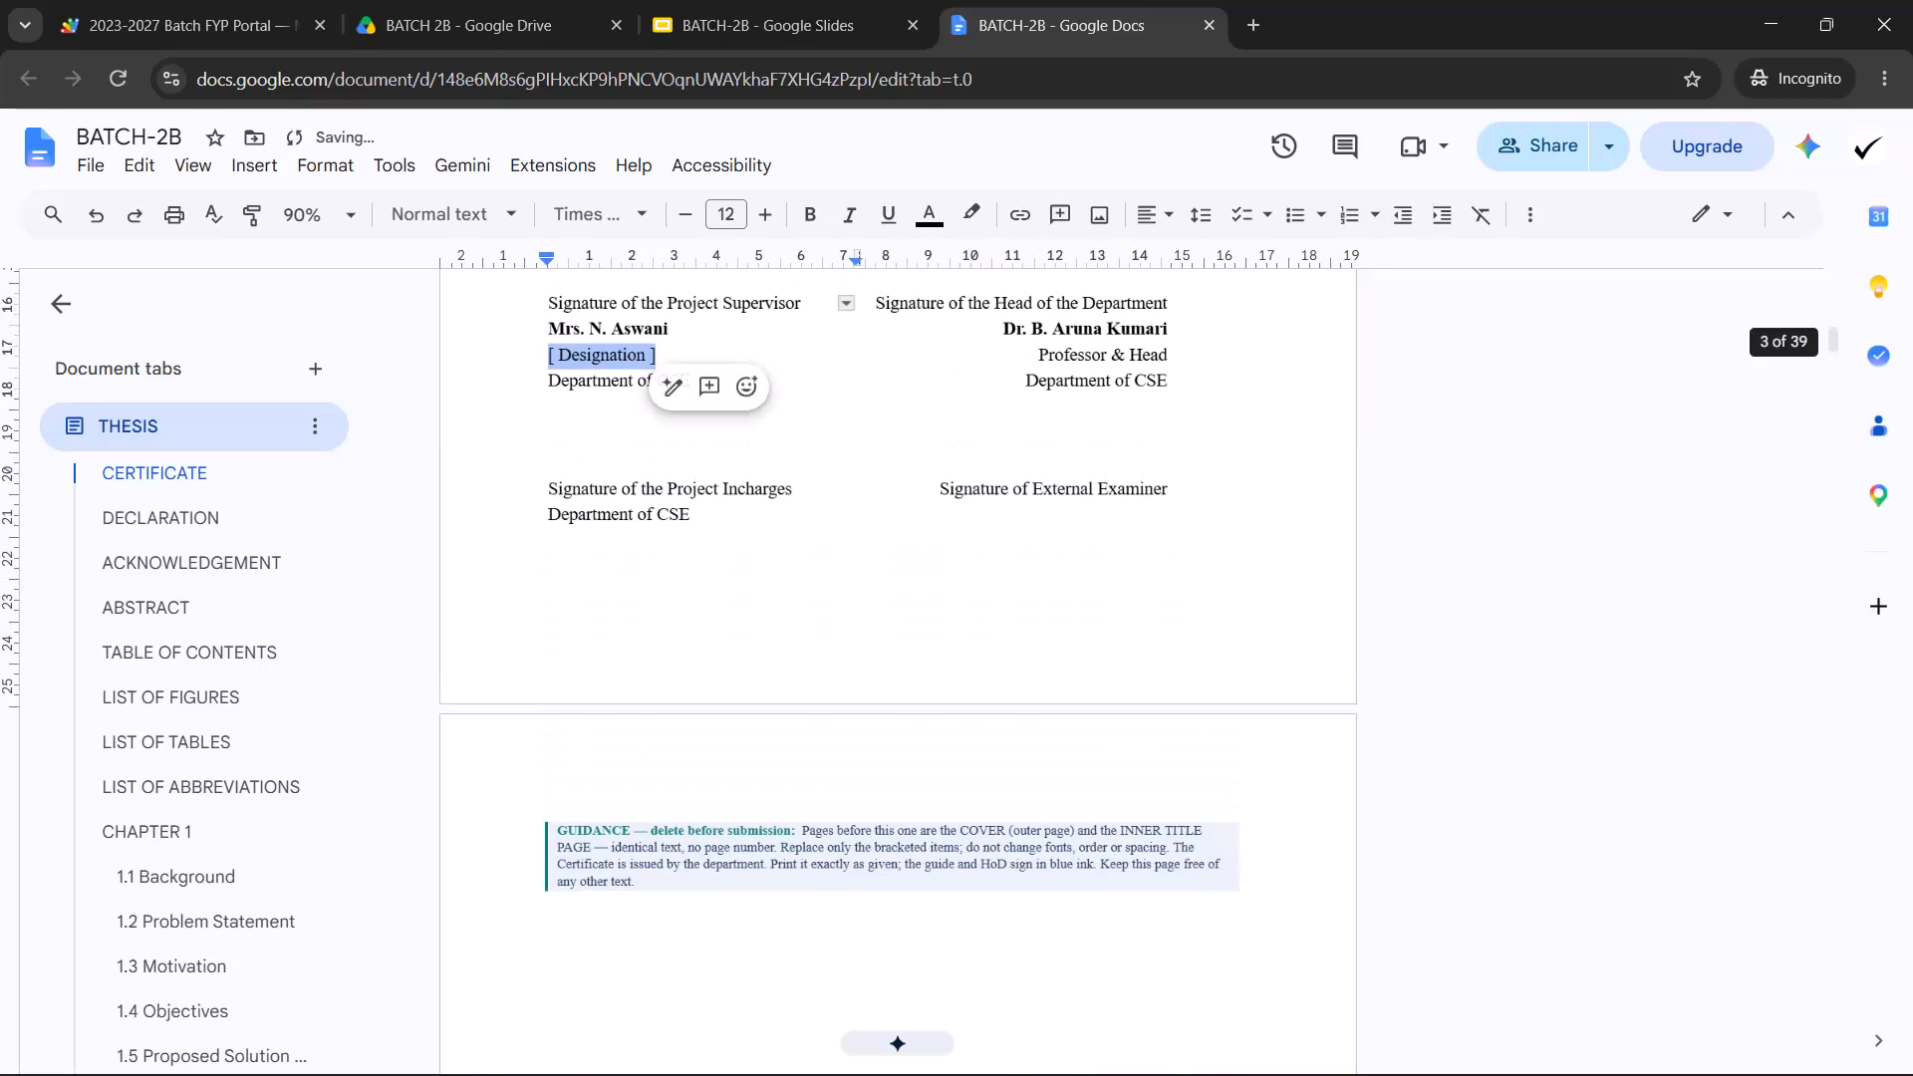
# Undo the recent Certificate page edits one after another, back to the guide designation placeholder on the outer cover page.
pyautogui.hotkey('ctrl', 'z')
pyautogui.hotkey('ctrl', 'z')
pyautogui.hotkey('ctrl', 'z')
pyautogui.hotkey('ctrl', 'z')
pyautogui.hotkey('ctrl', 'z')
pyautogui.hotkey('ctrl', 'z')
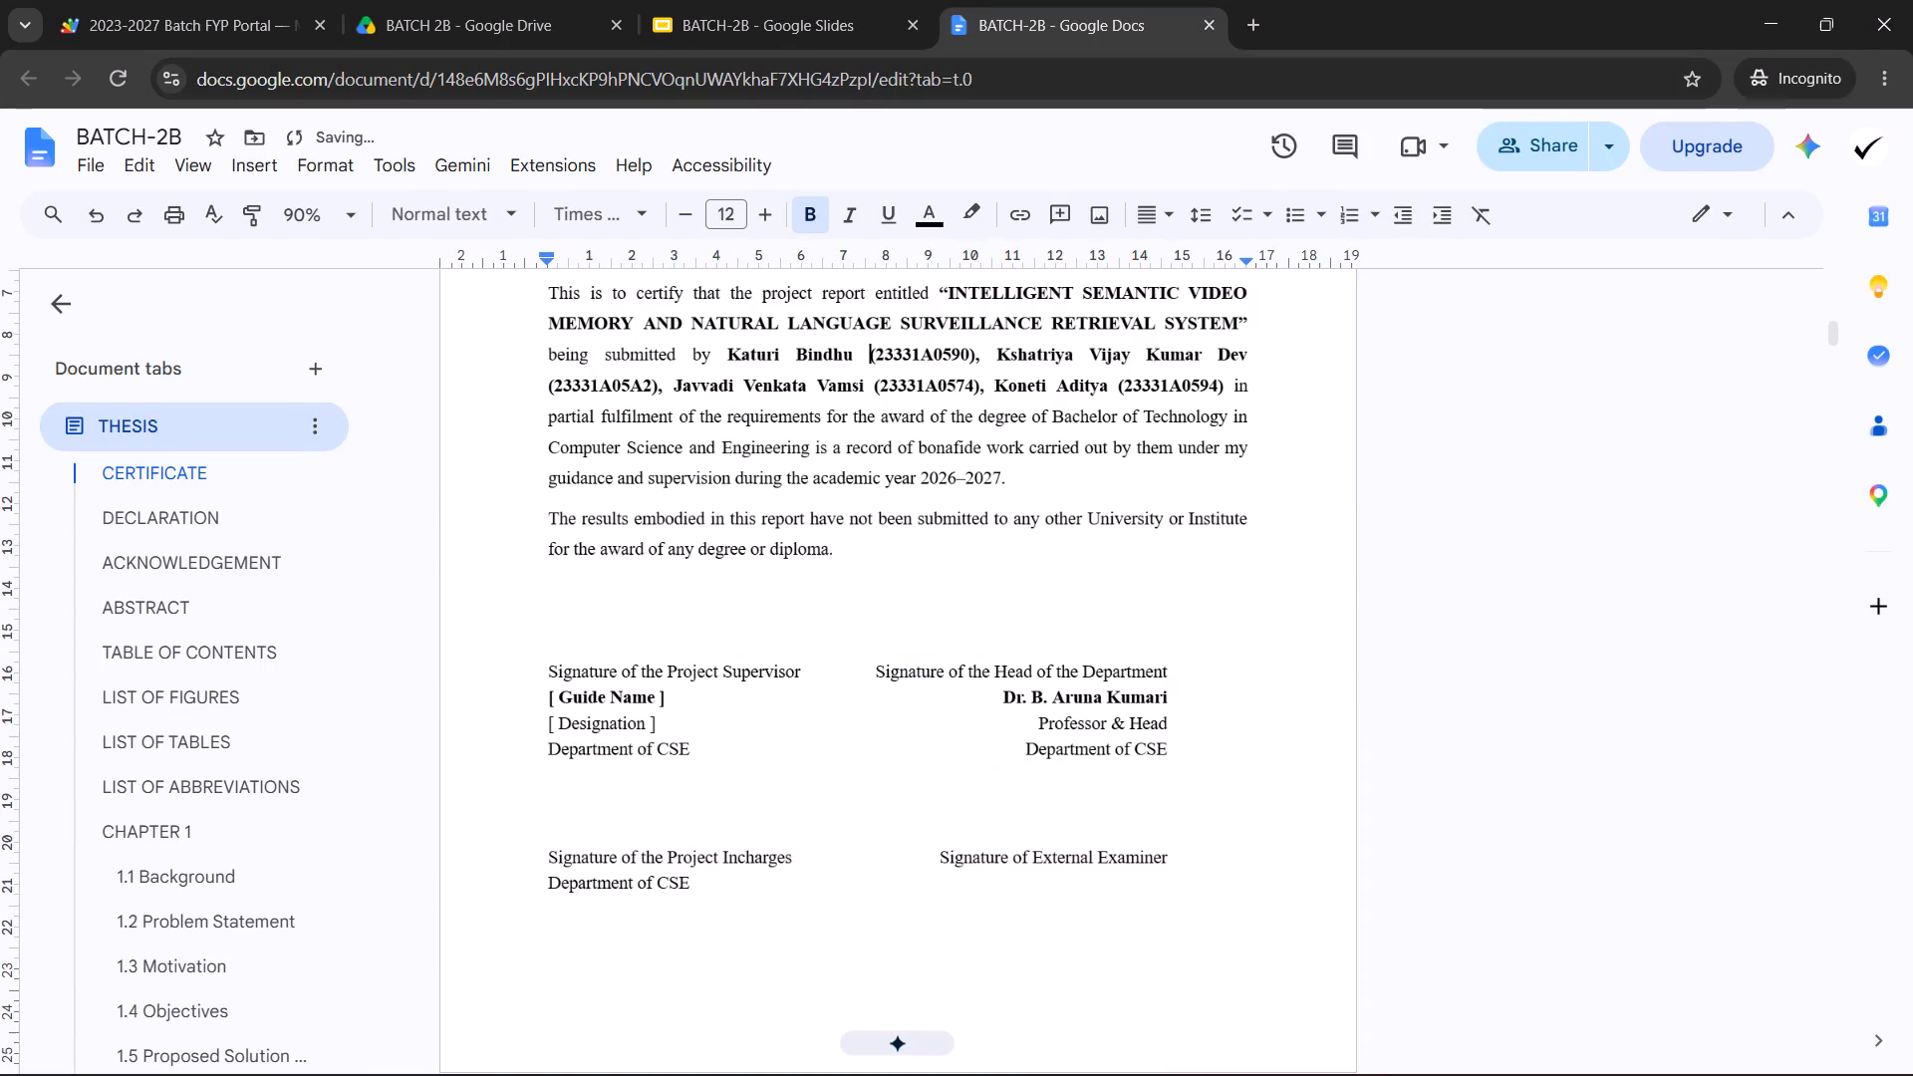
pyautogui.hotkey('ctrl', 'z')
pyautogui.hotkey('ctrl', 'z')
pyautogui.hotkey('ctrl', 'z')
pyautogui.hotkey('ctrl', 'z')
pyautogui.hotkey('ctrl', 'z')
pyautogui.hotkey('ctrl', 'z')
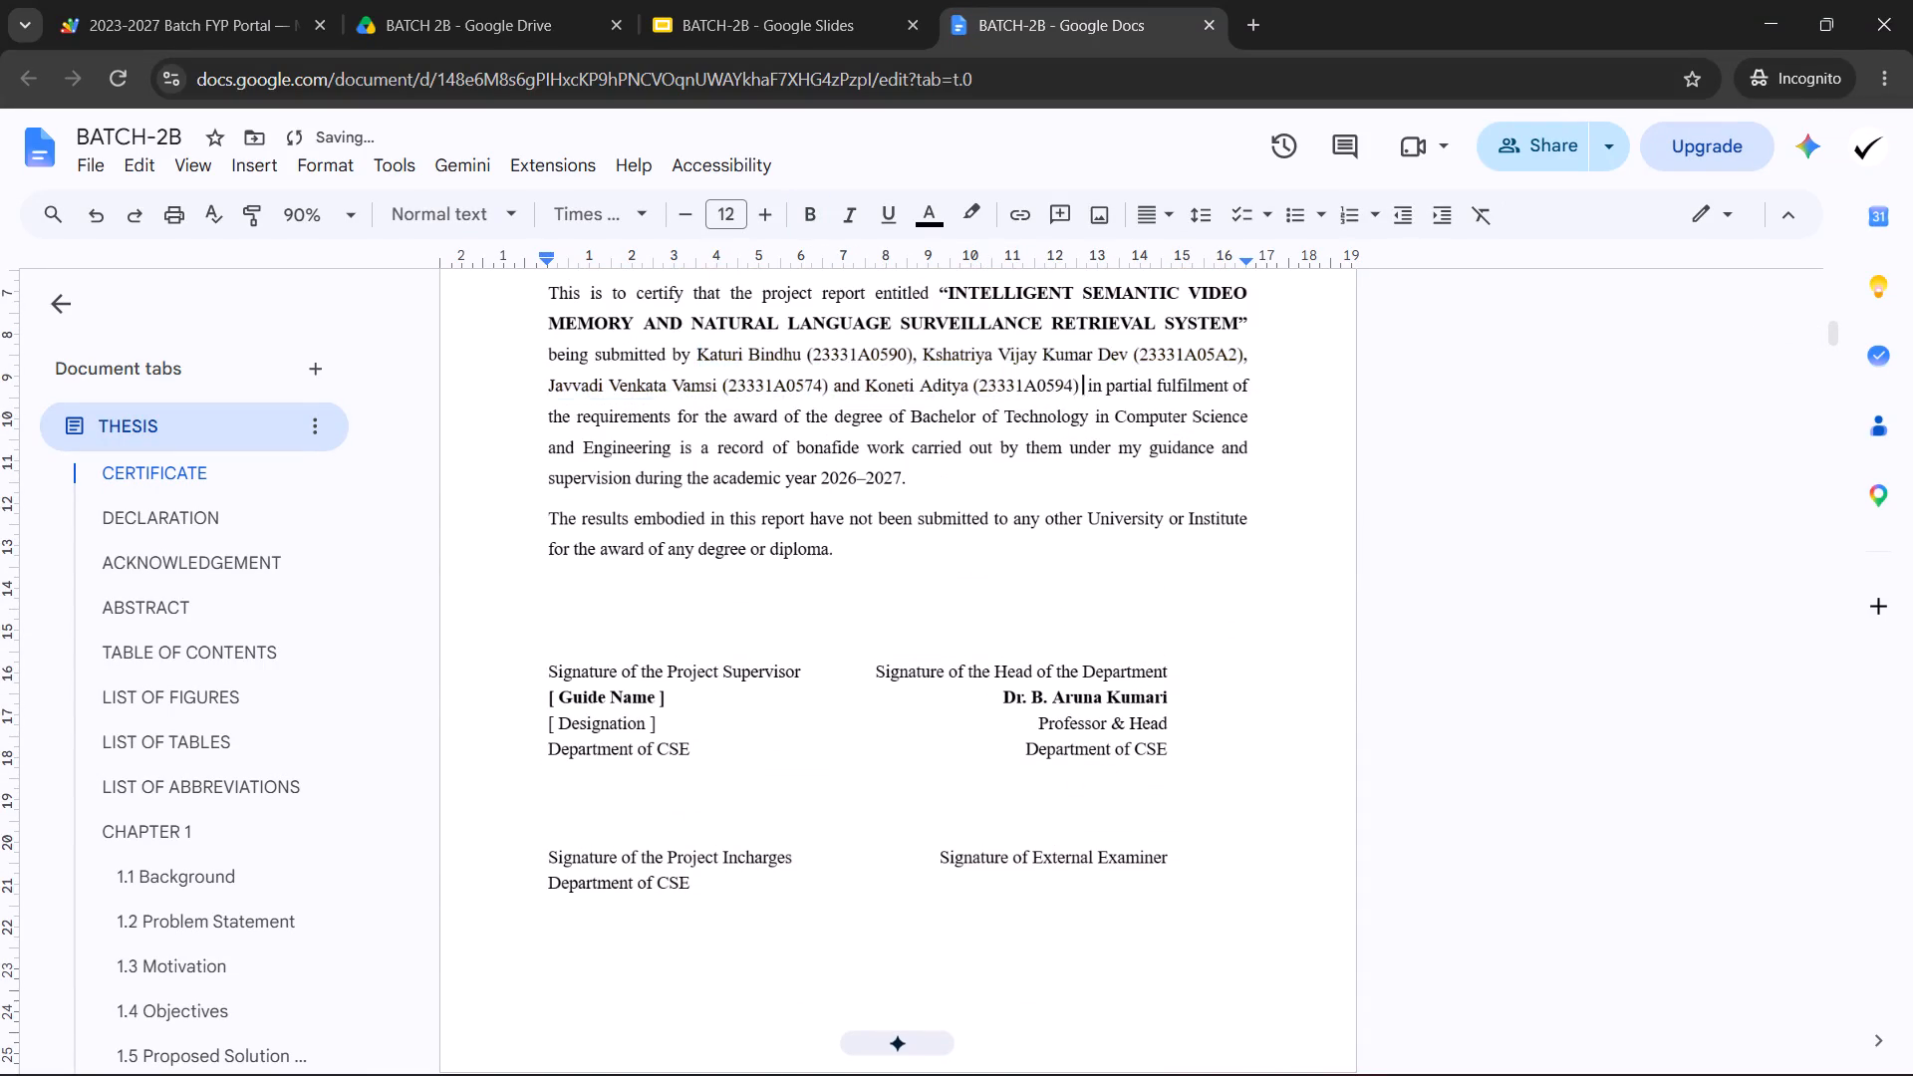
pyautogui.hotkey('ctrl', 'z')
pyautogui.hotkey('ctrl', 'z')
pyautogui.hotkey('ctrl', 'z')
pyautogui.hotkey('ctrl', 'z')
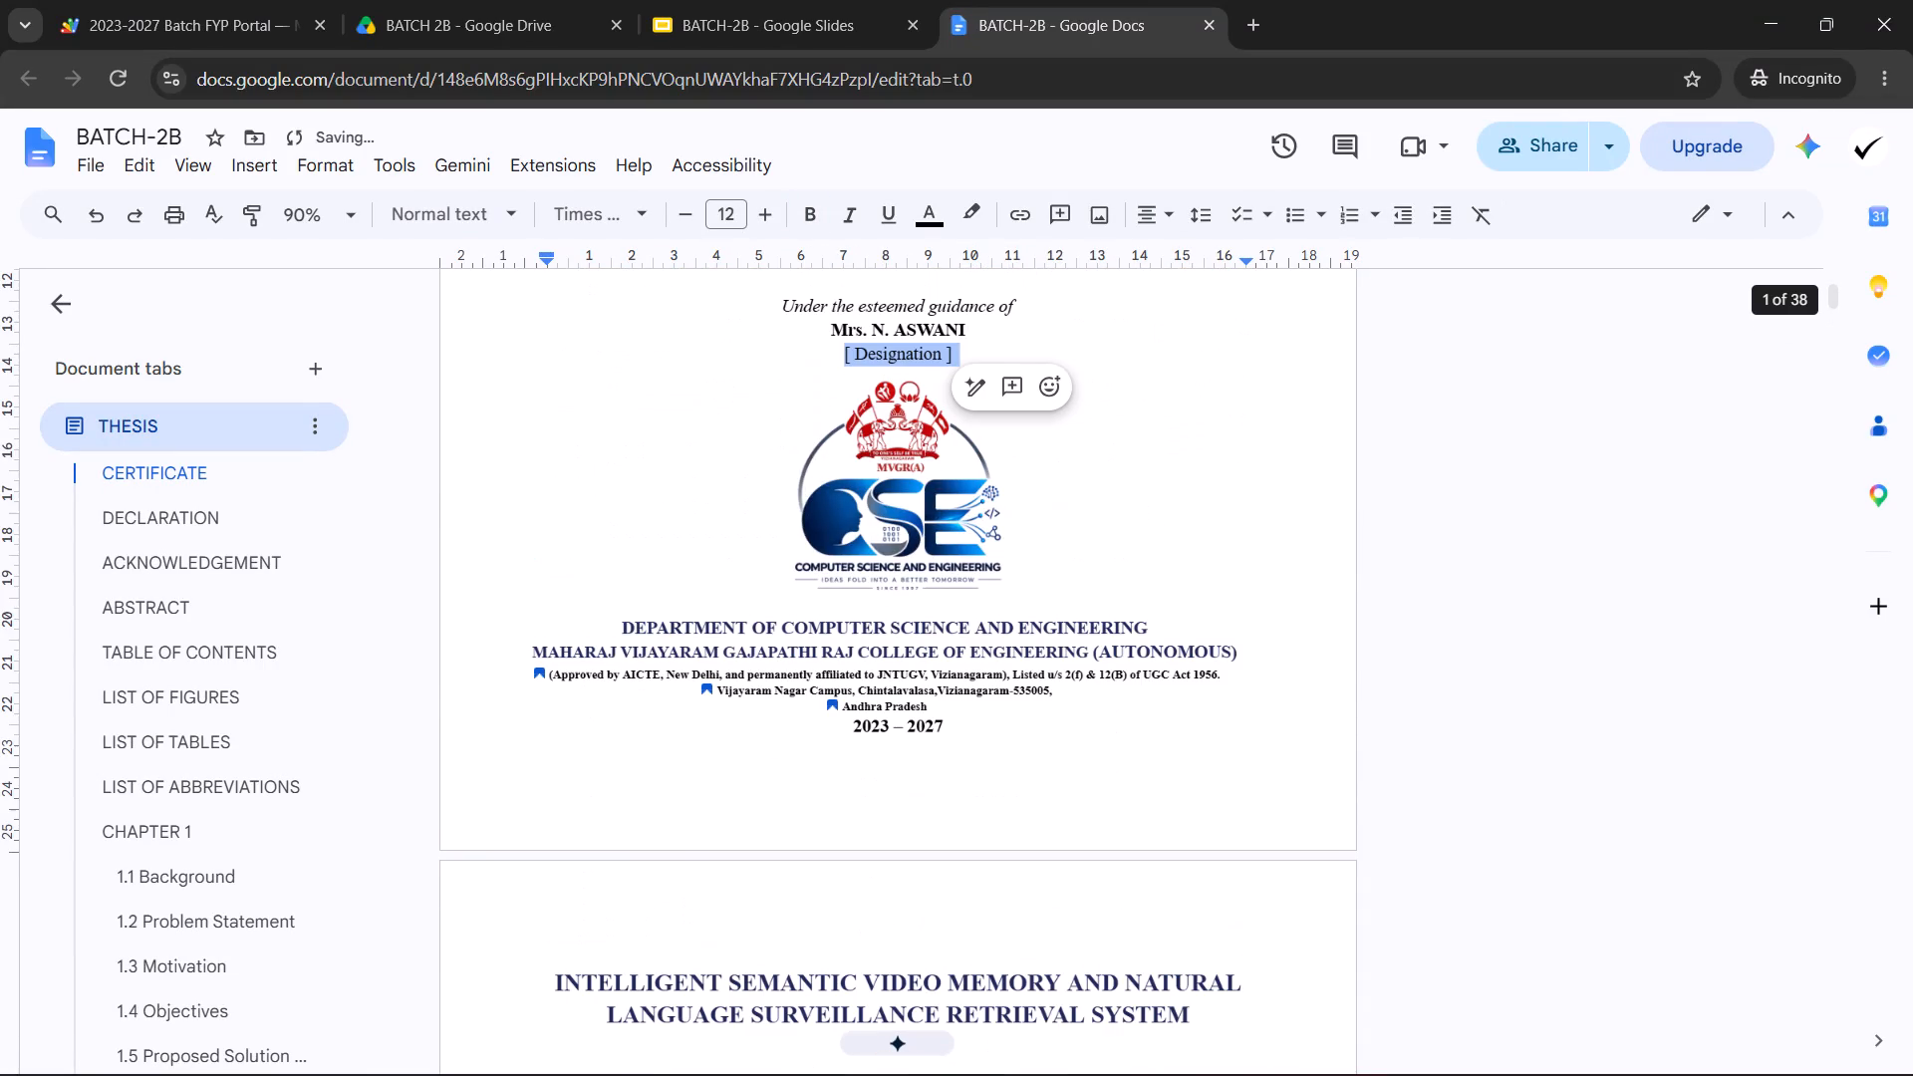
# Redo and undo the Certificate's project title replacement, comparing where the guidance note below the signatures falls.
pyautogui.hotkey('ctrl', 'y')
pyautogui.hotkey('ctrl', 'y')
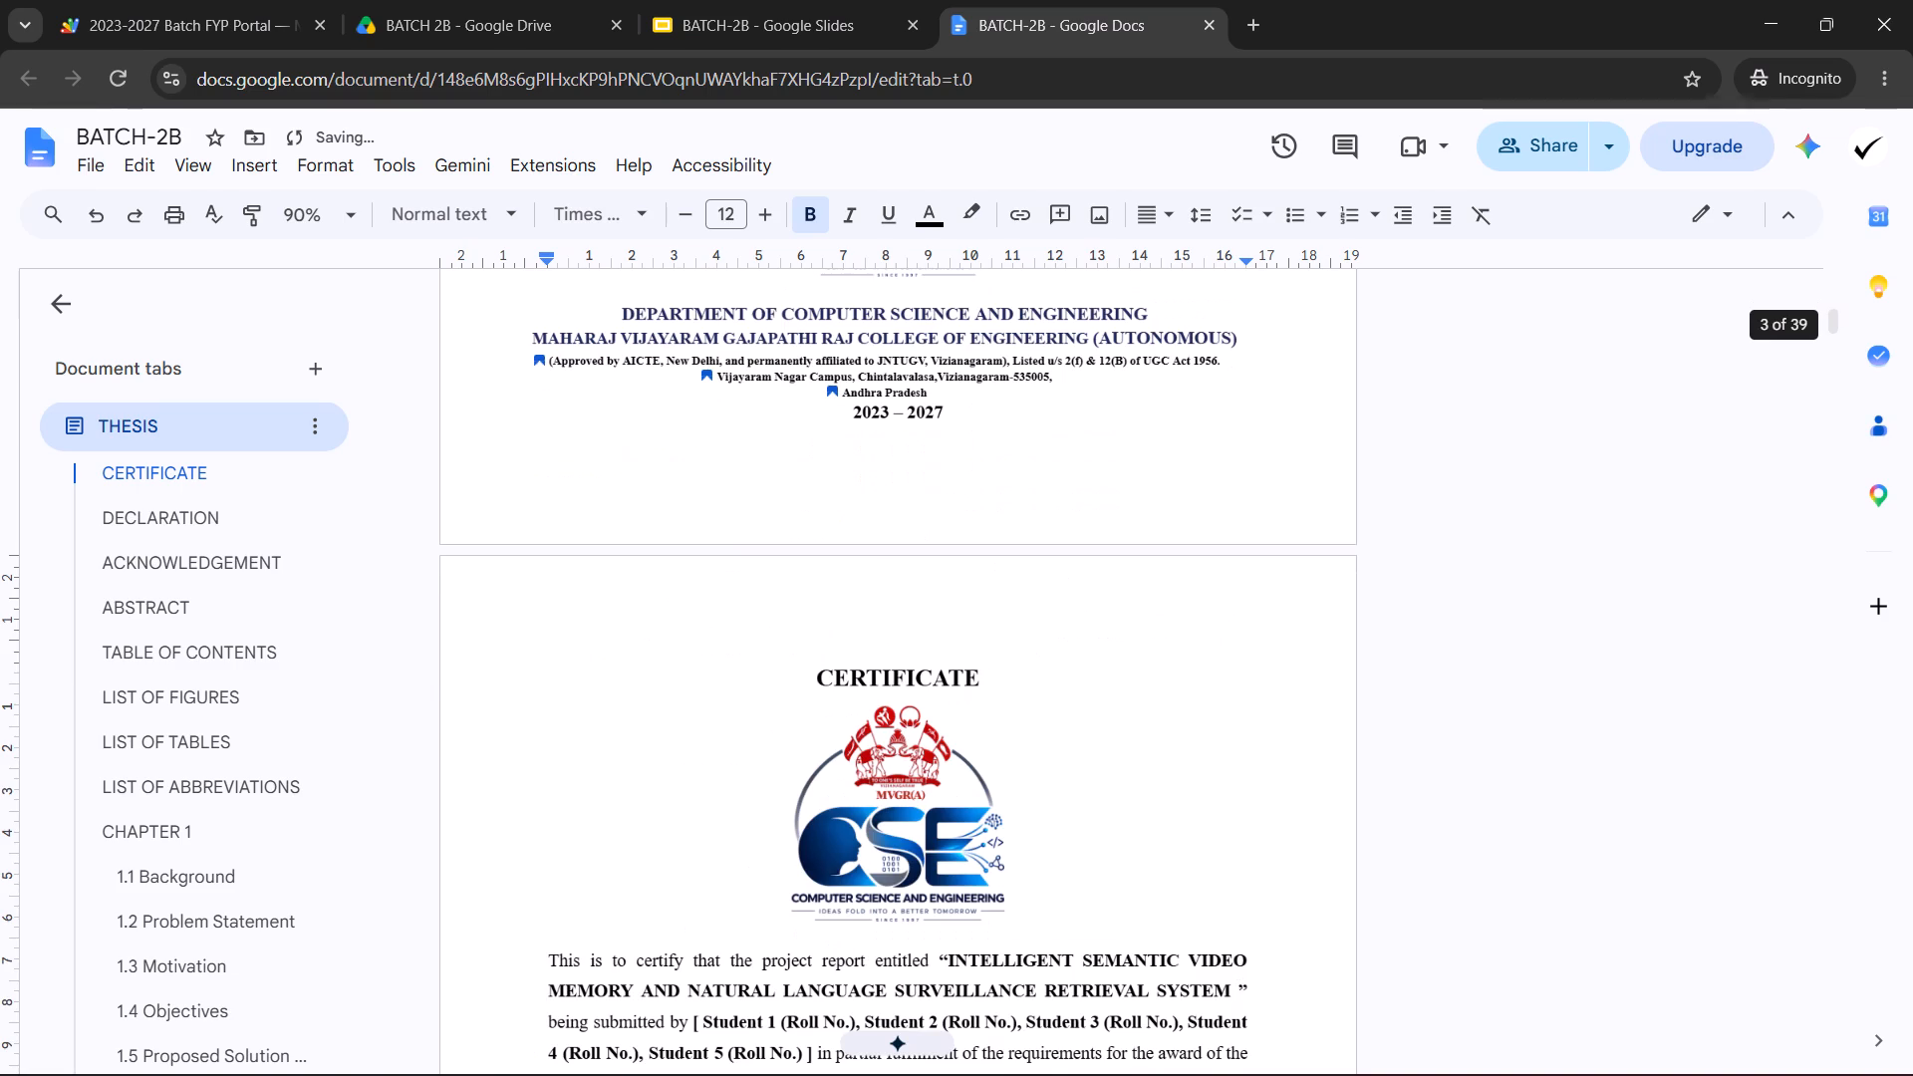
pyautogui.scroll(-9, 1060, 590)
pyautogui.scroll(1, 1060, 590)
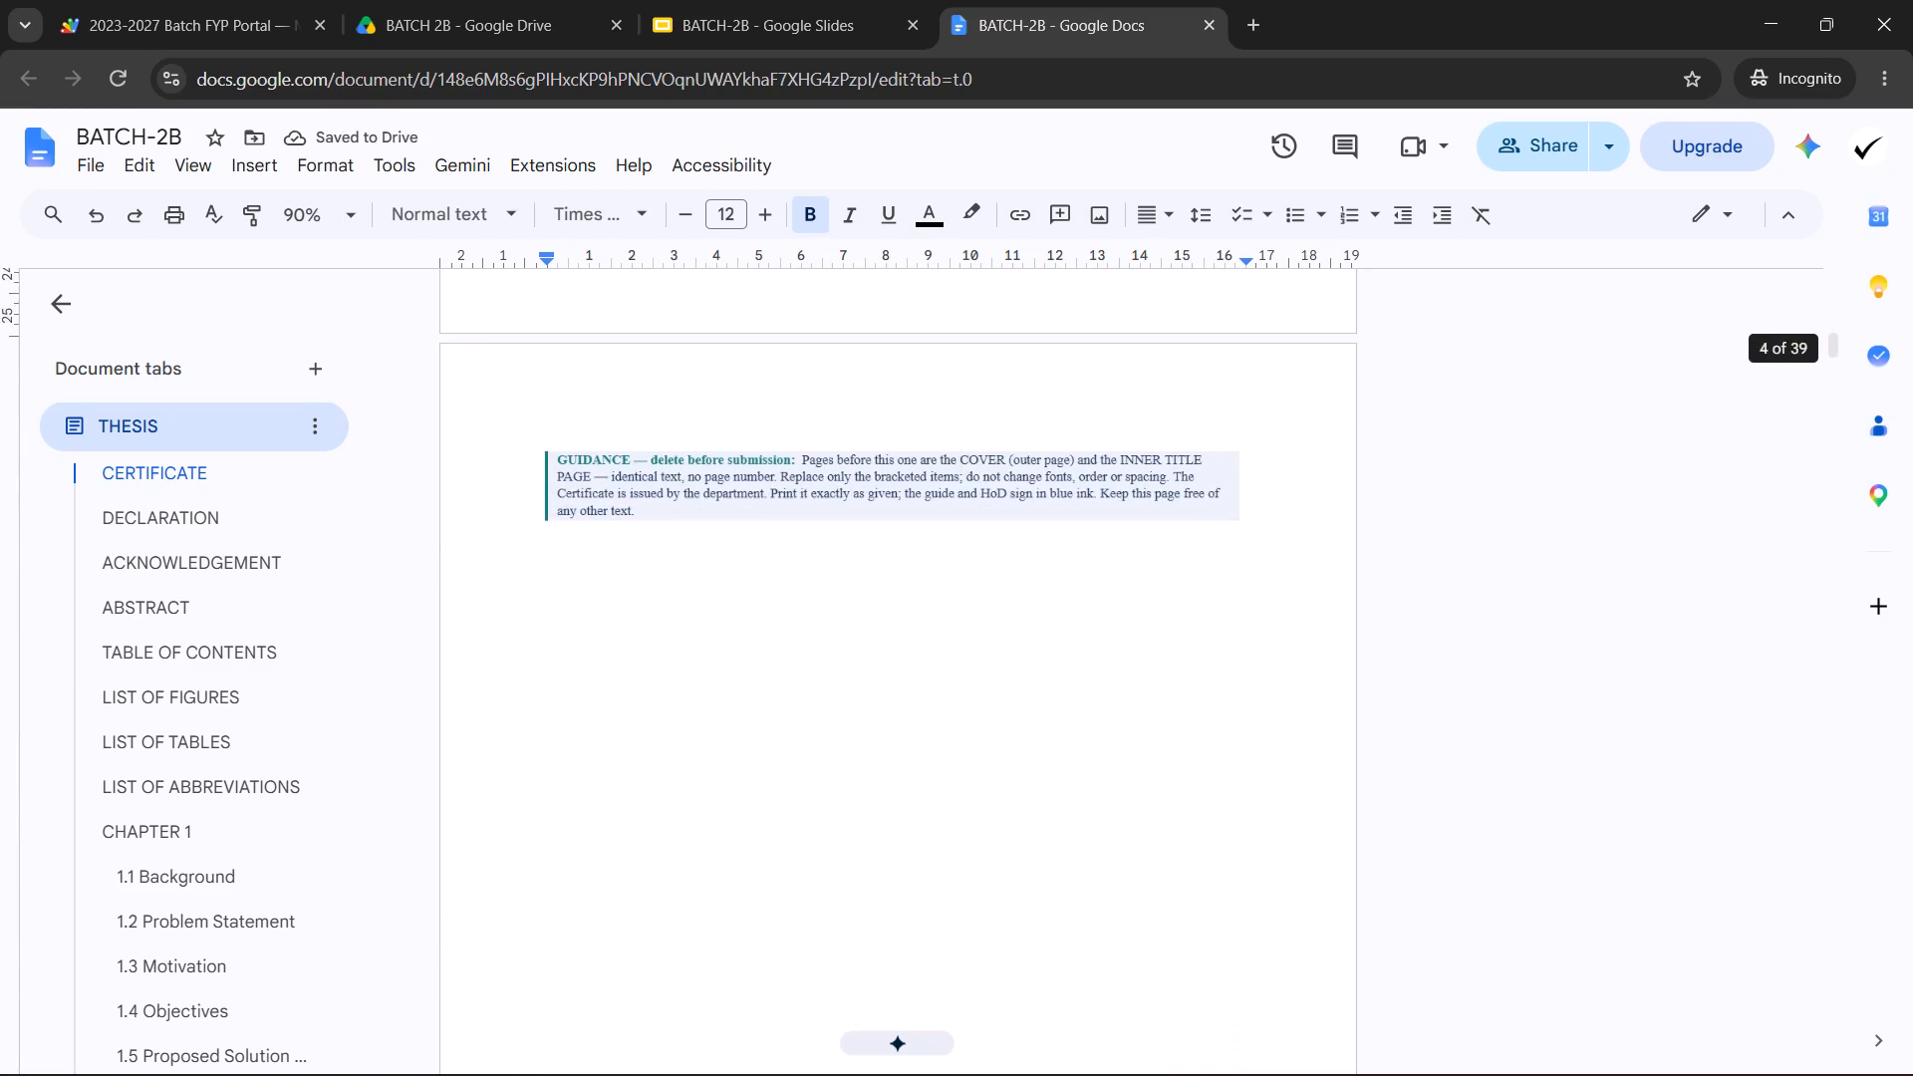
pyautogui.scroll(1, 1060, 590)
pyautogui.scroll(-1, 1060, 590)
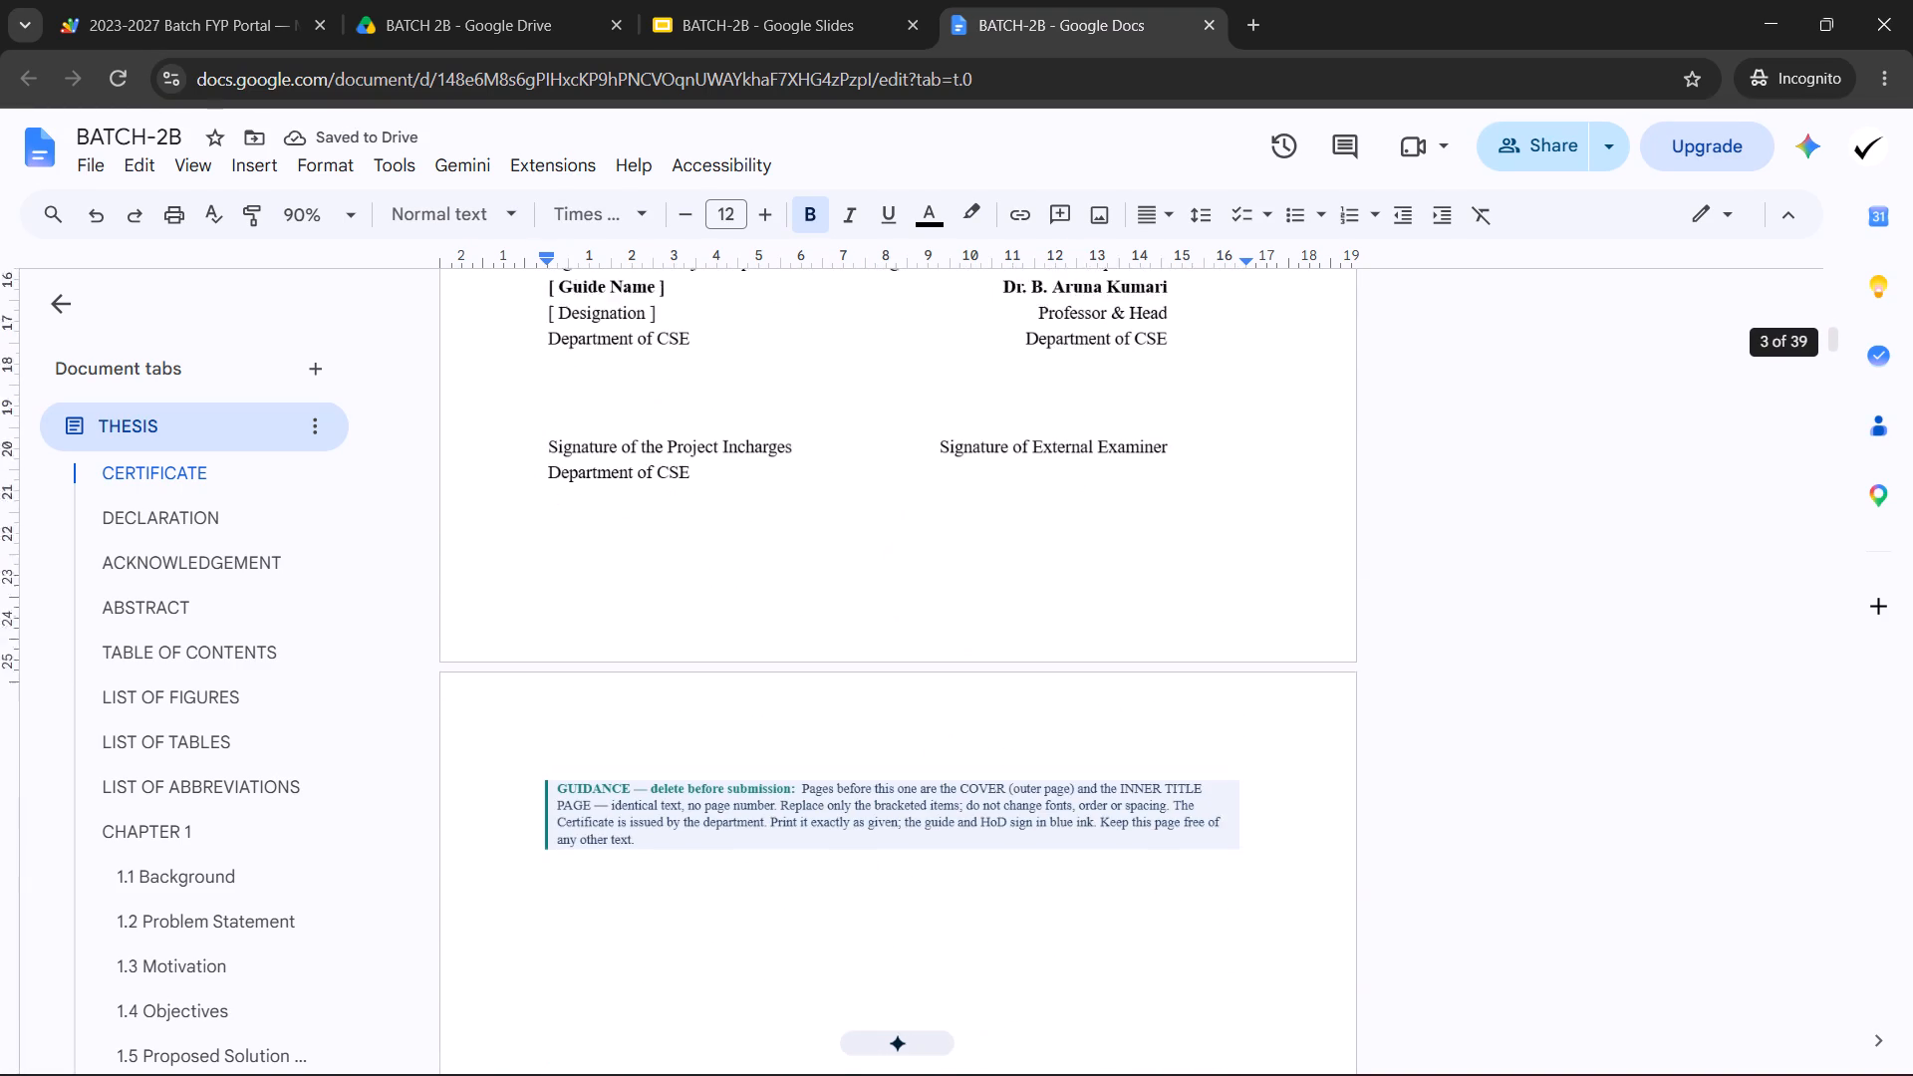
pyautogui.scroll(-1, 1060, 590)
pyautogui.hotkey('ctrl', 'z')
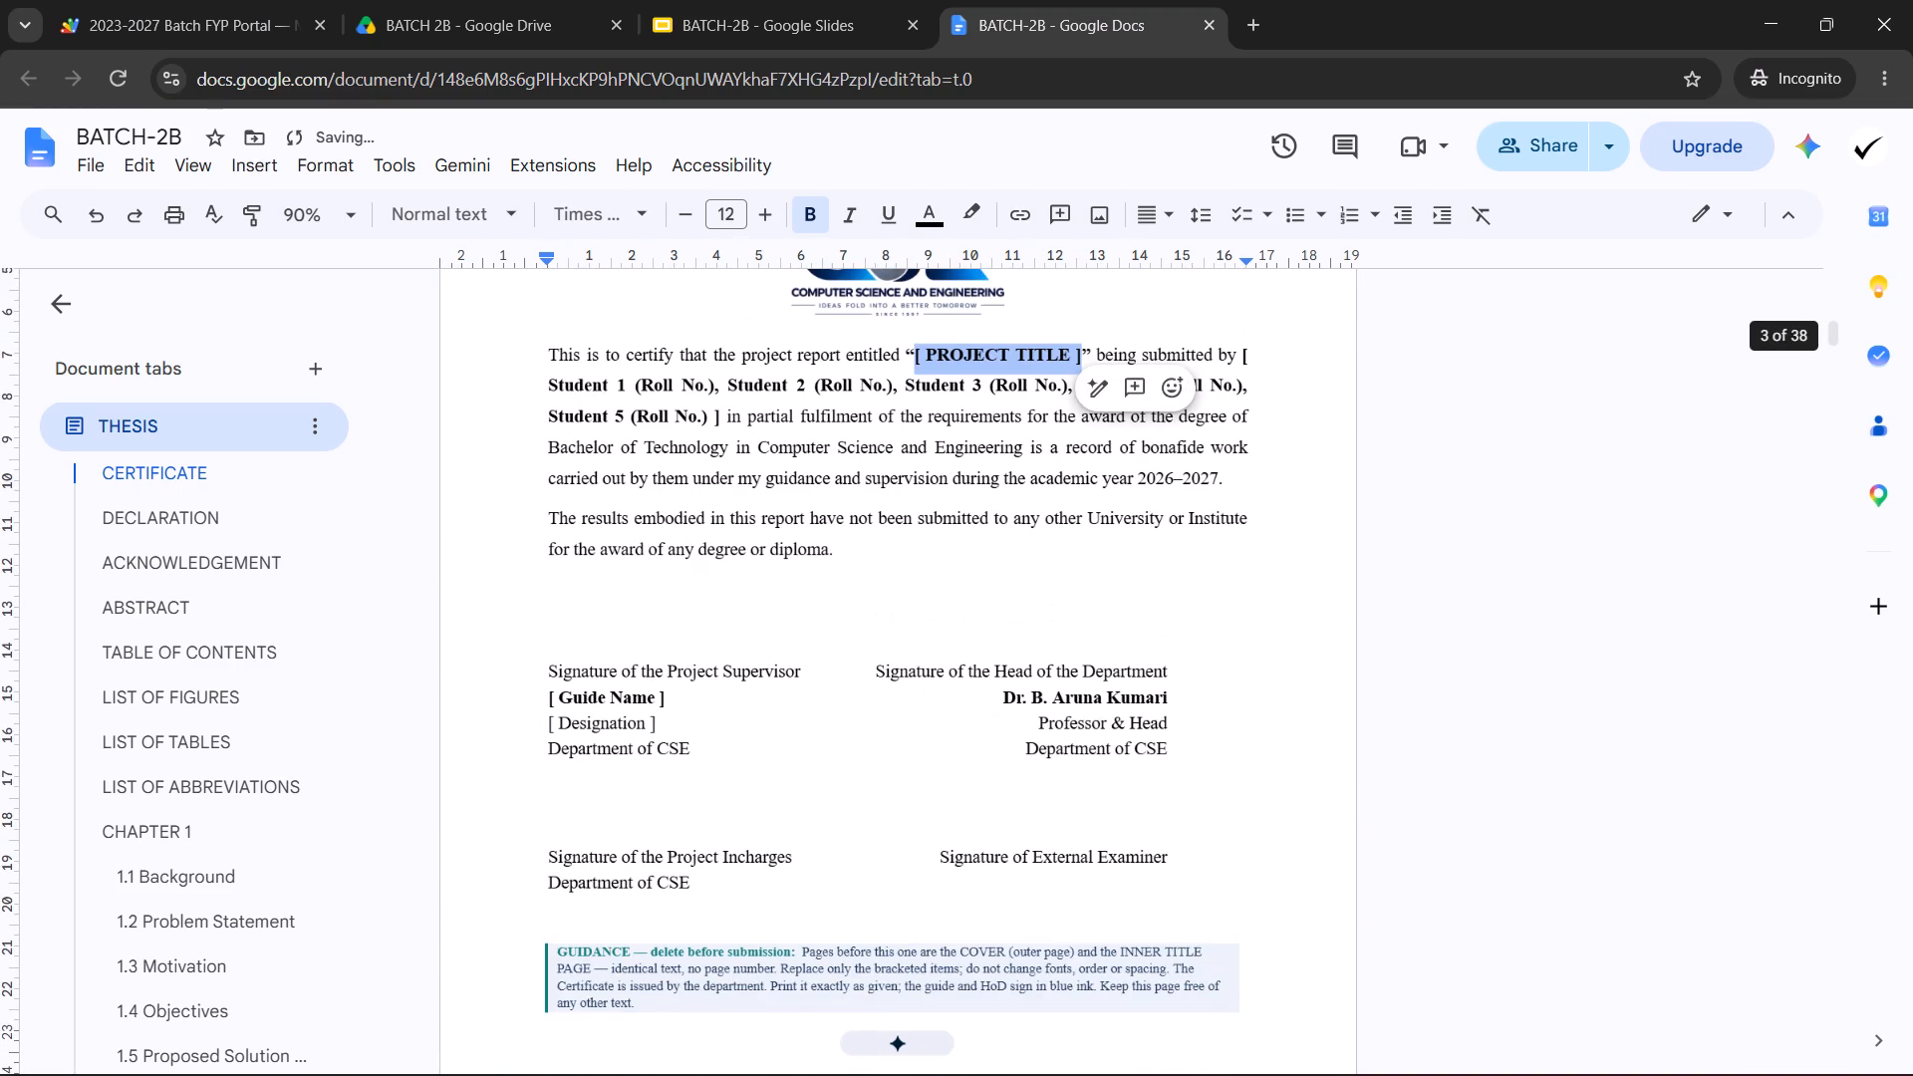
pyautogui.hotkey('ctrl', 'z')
# Examine the layout of the Certificate page with its guidance note and the Declaration and Acknowledgement pages that follow.
pyautogui.scroll(-11, 1060, 590)
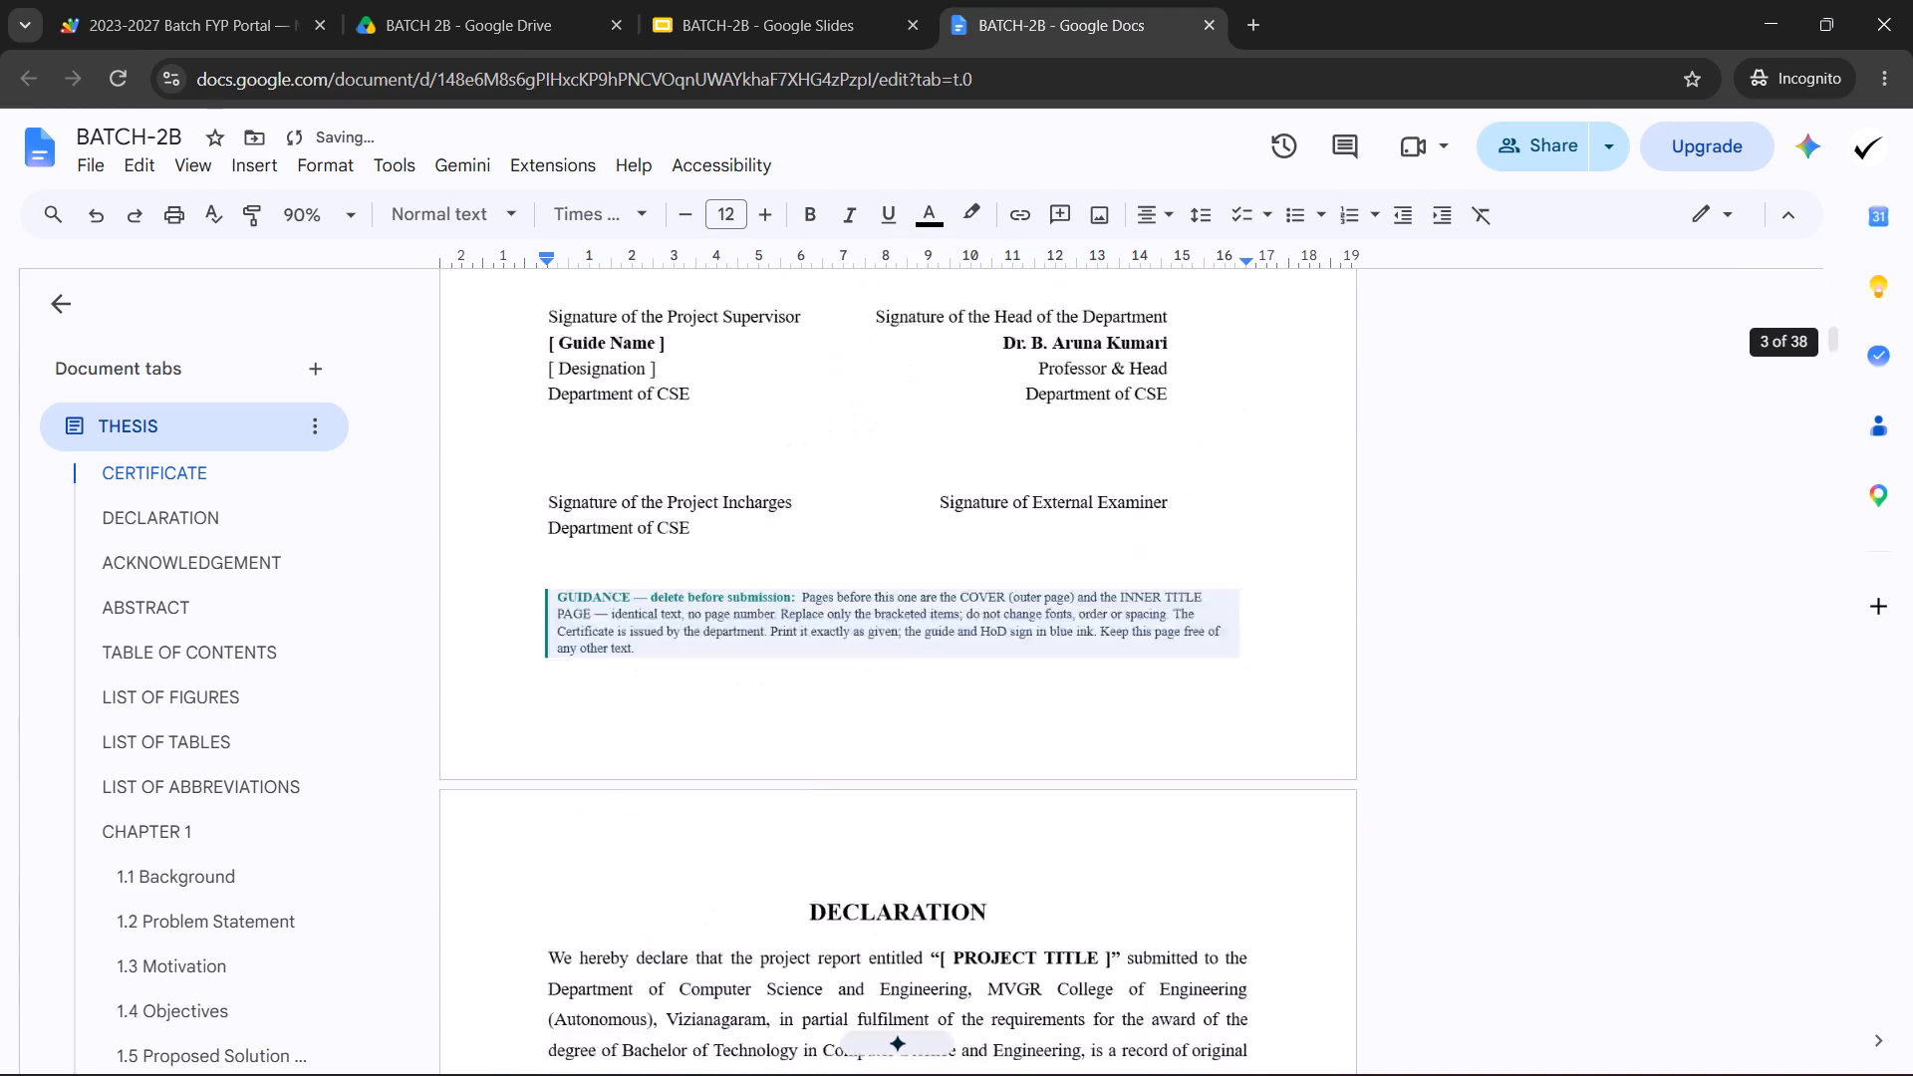
pyautogui.scroll(-7, 1060, 590)
pyautogui.hscroll(-1, 1060, 590)
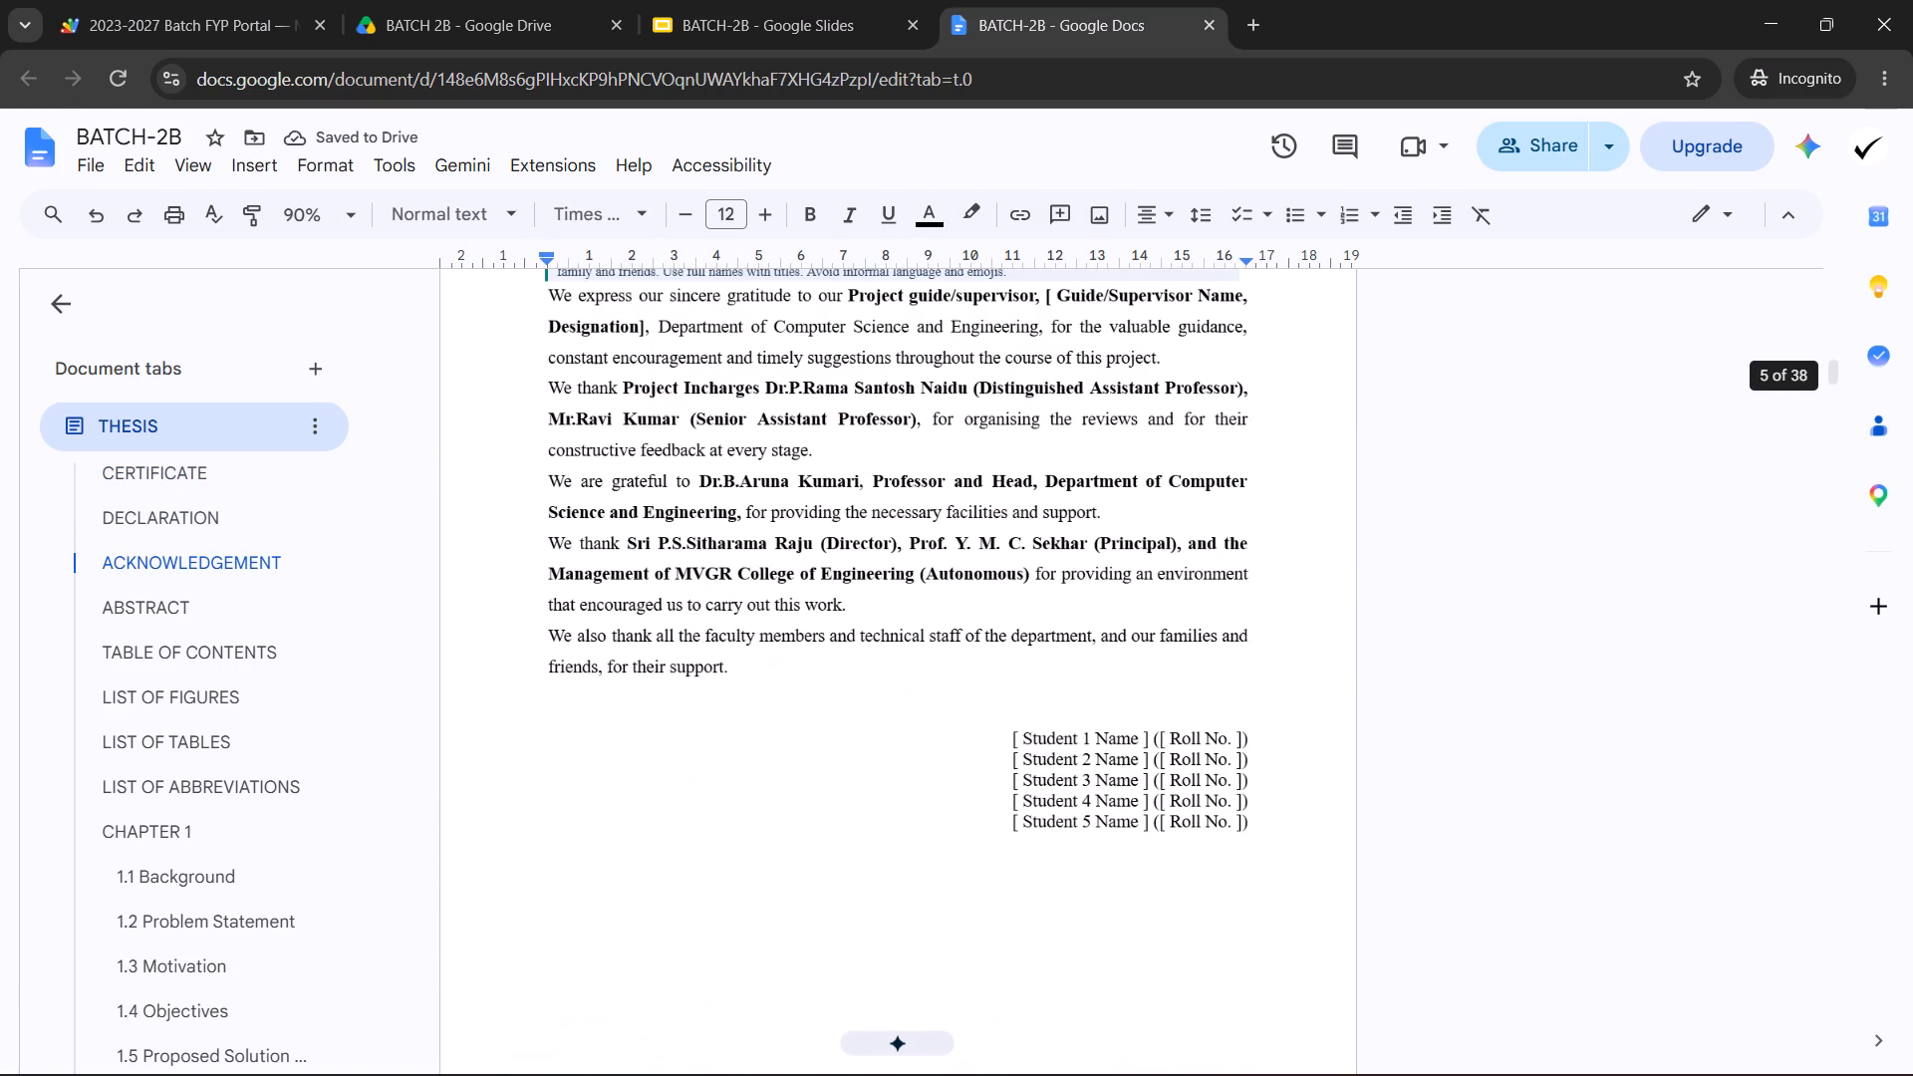
pyautogui.hscroll(-1, 1060, 590)
pyautogui.scroll(2, 1060, 590)
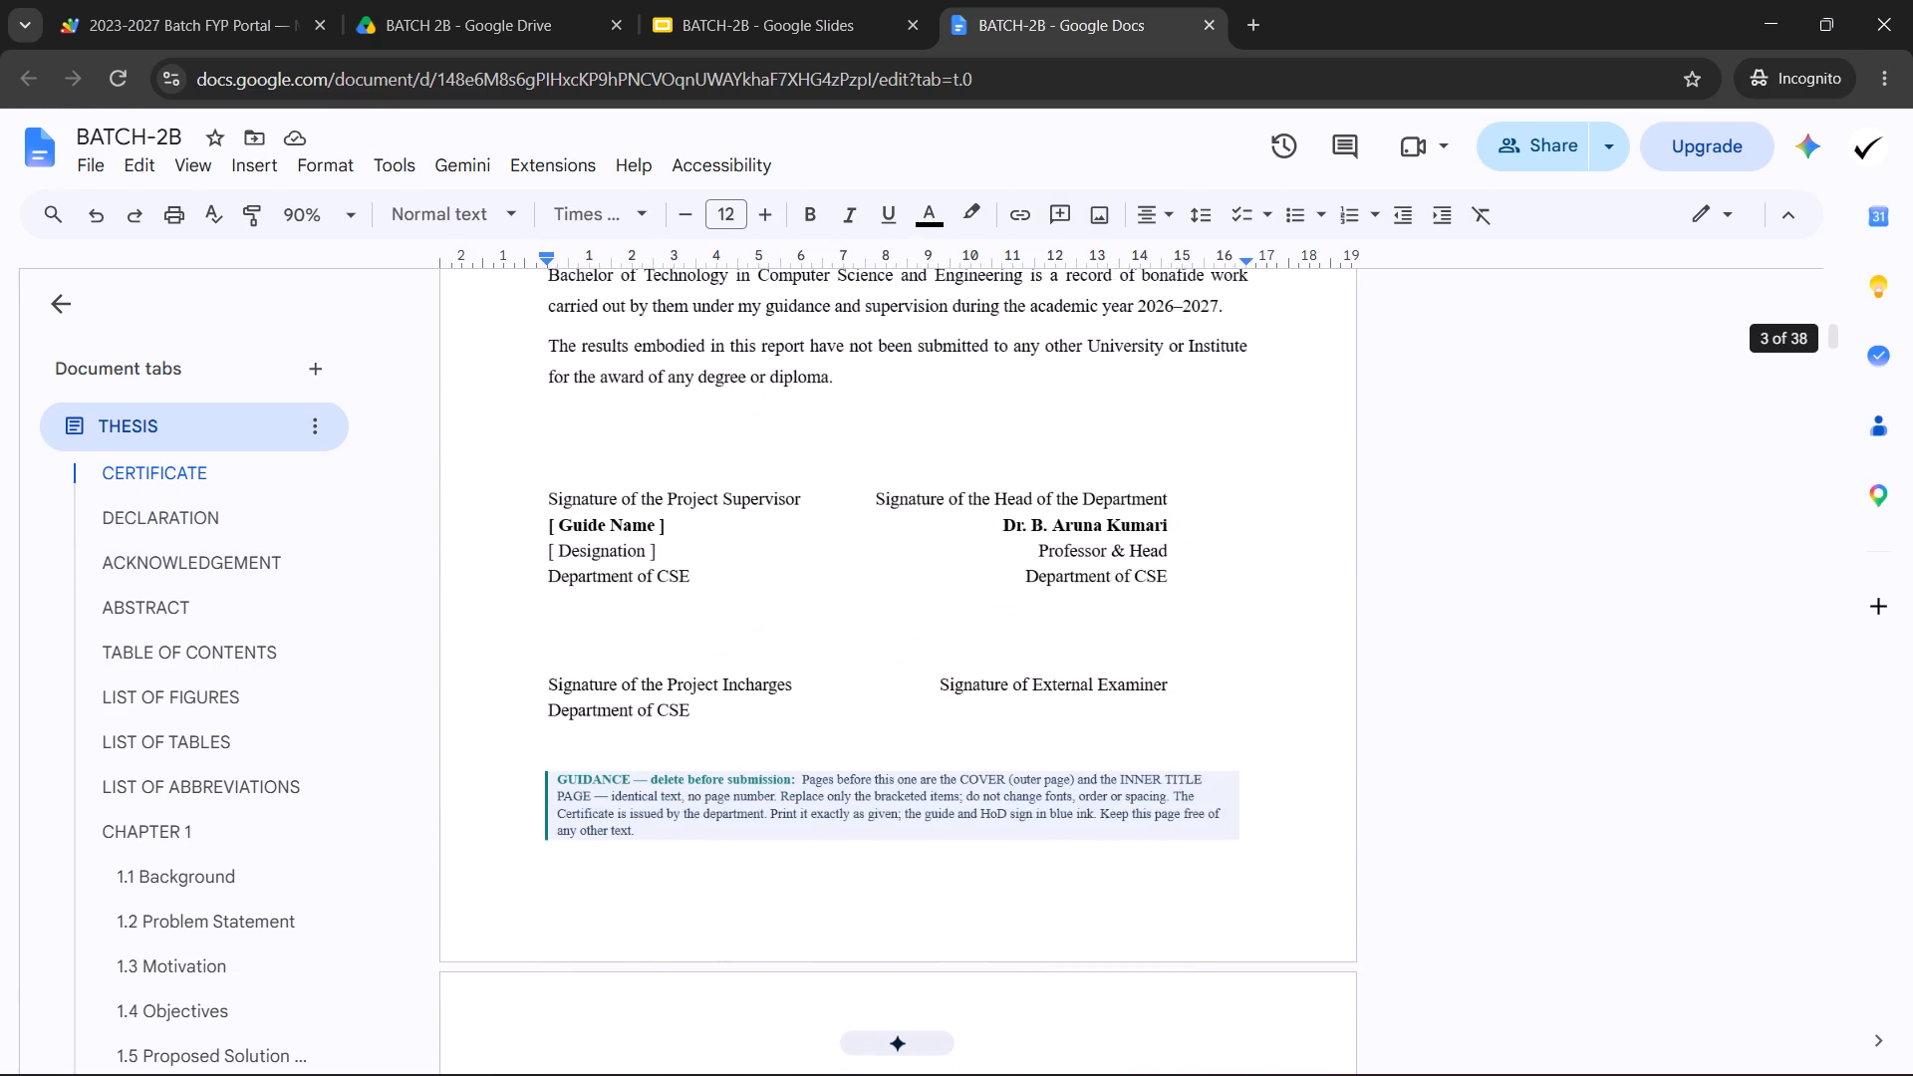
pyautogui.scroll(3, 1060, 590)
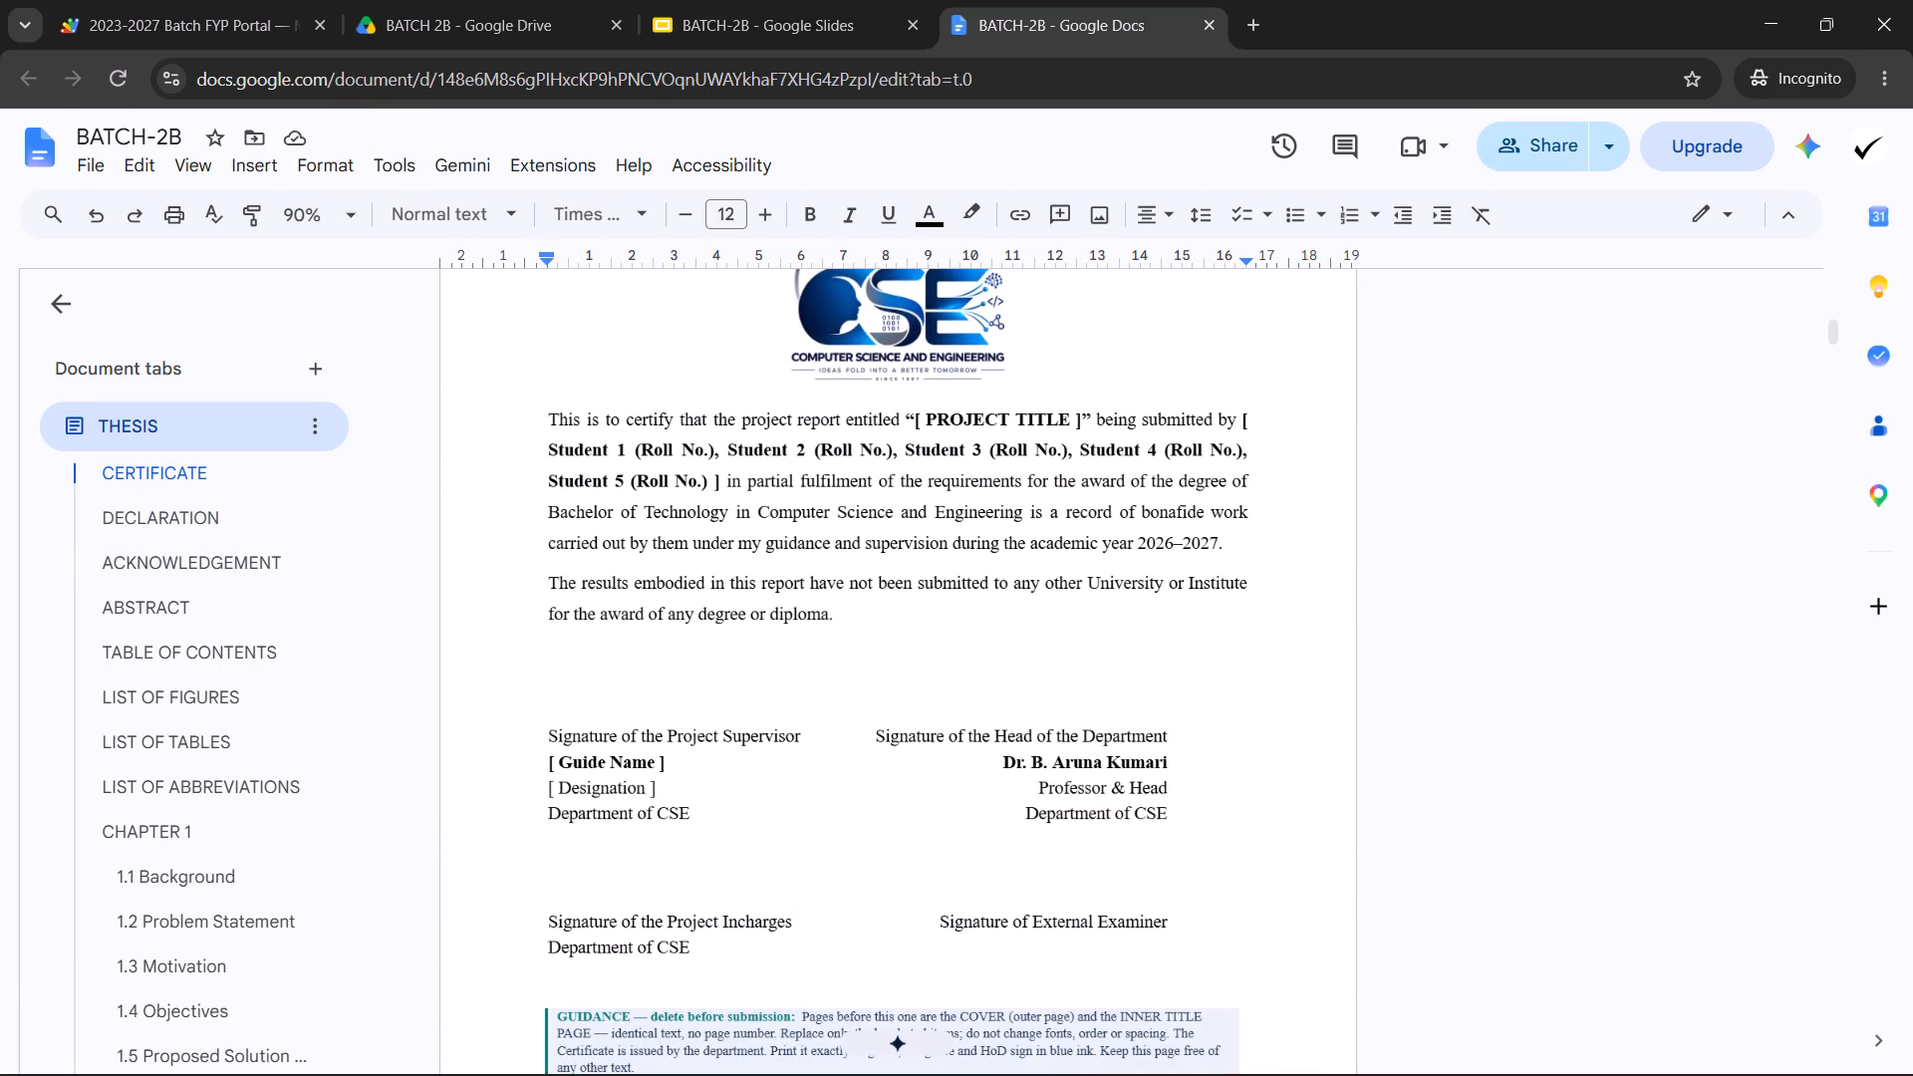
# Redo the Certificate's project title replacement with "INTELLIGENT SEMANTIC VIDEO MEMORY AND NATURAL LANGUAGE SURVEILLANCE RETRIEVAL SYSTEM".
pyautogui.hotkey('ctrl', '-')
pyautogui.hotkey('ctrl', '-')
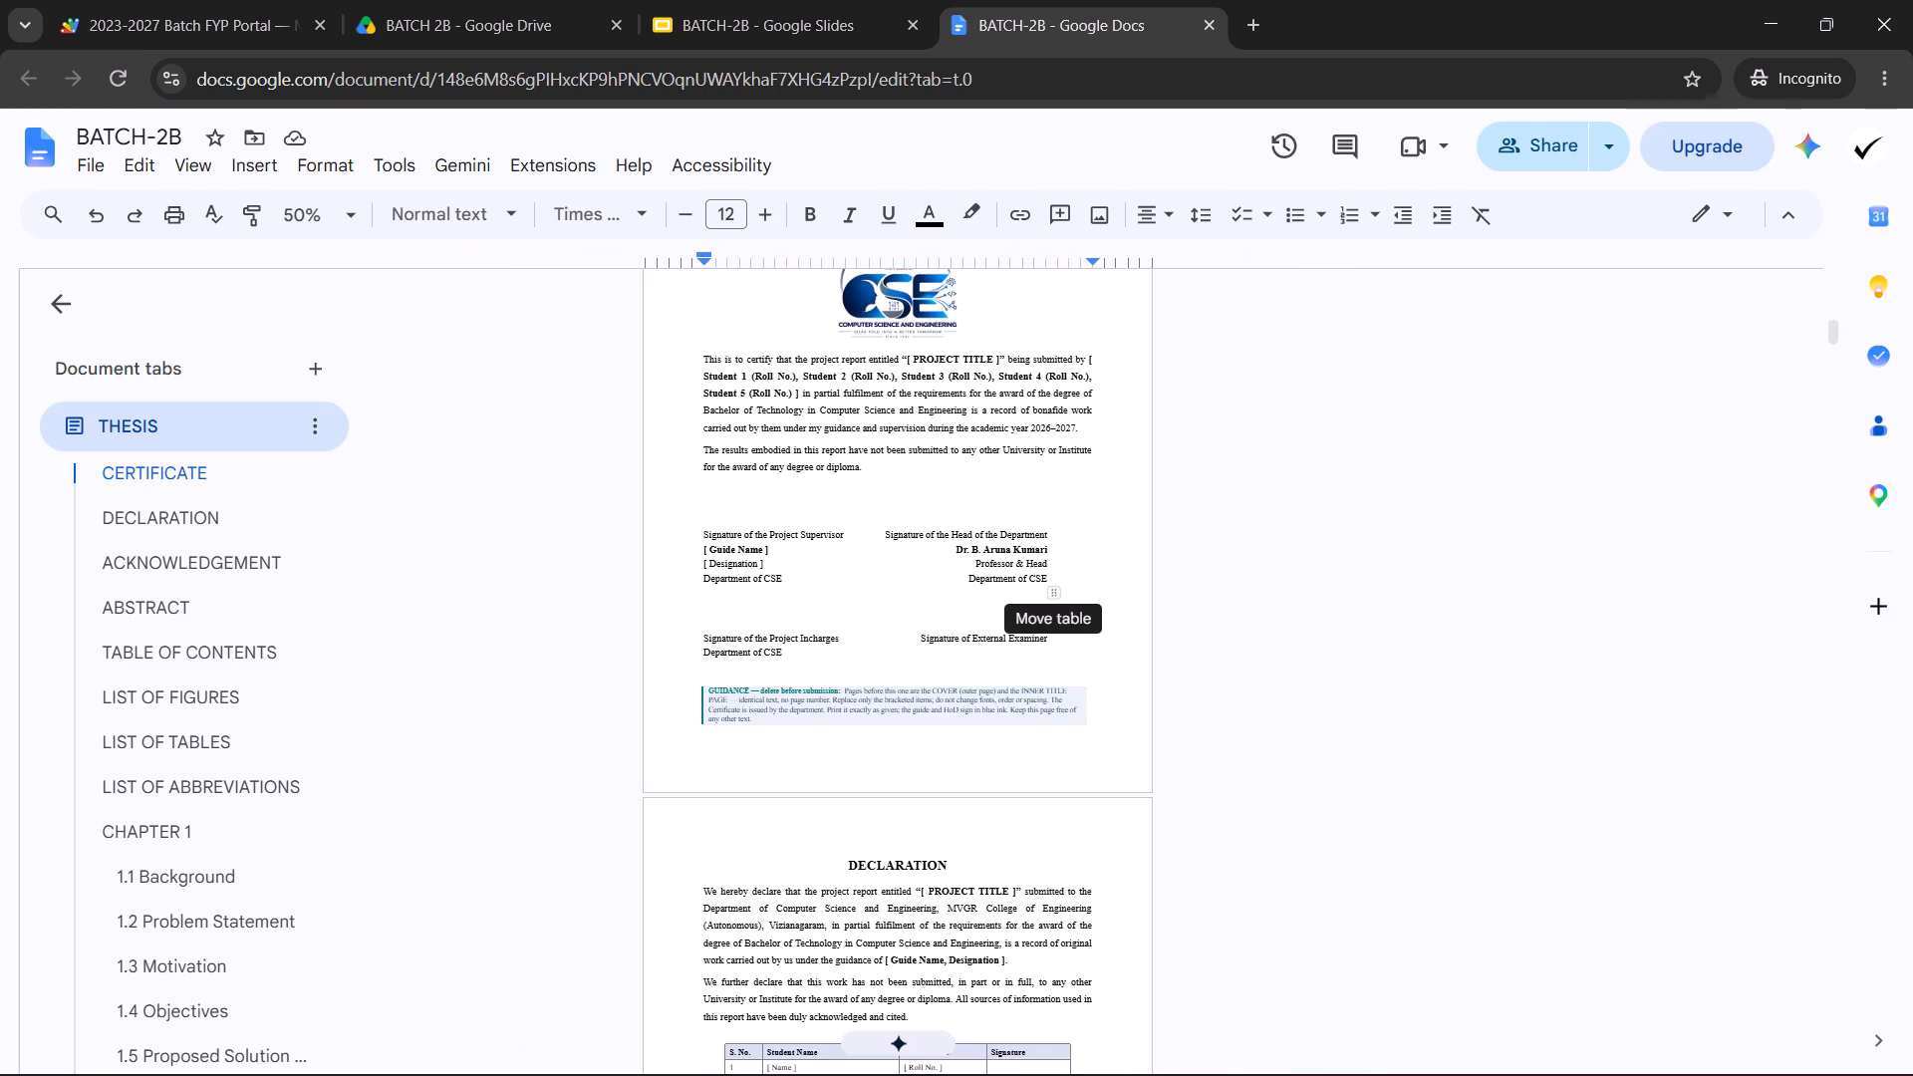
pyautogui.hotkey('ctrl', 'y')
pyautogui.scroll(-8, 1060, 590)
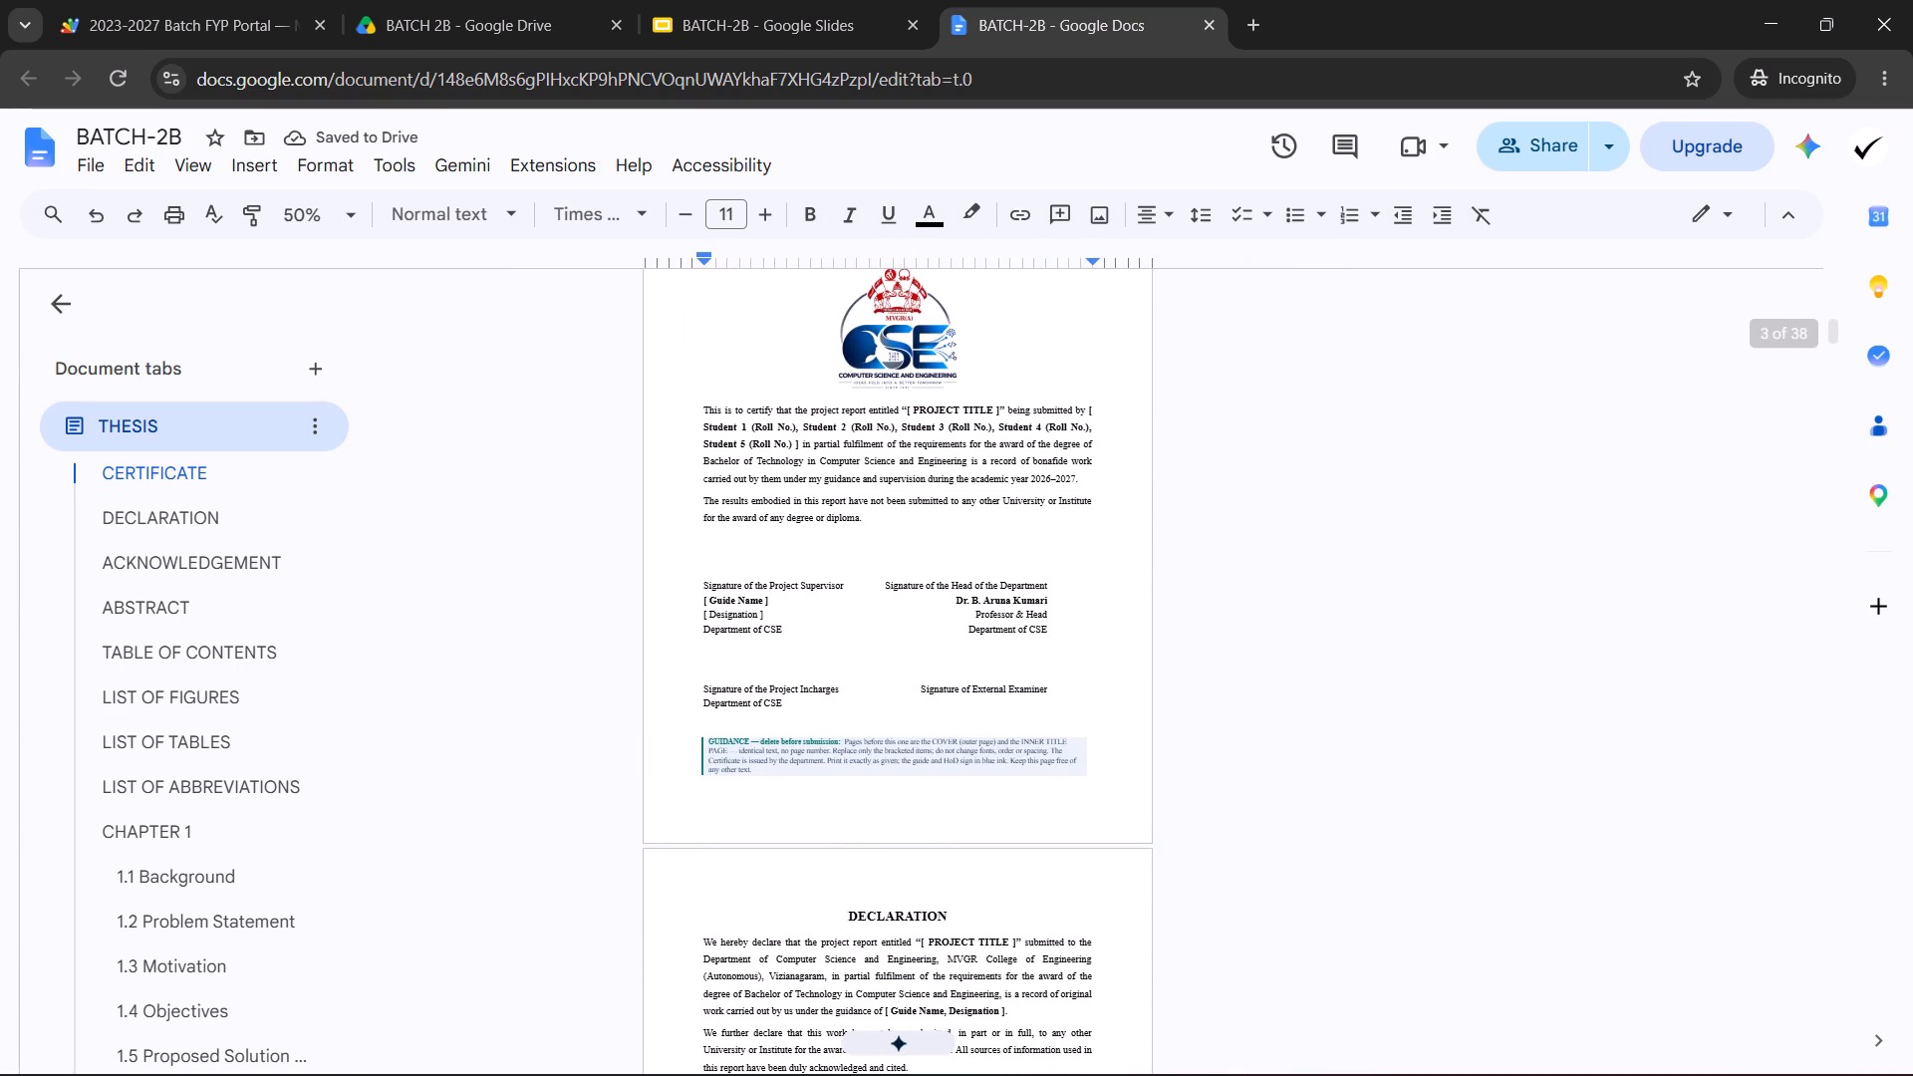
pyautogui.hotkey('ctrl', 'y')
pyautogui.scroll(1, 1060, 590)
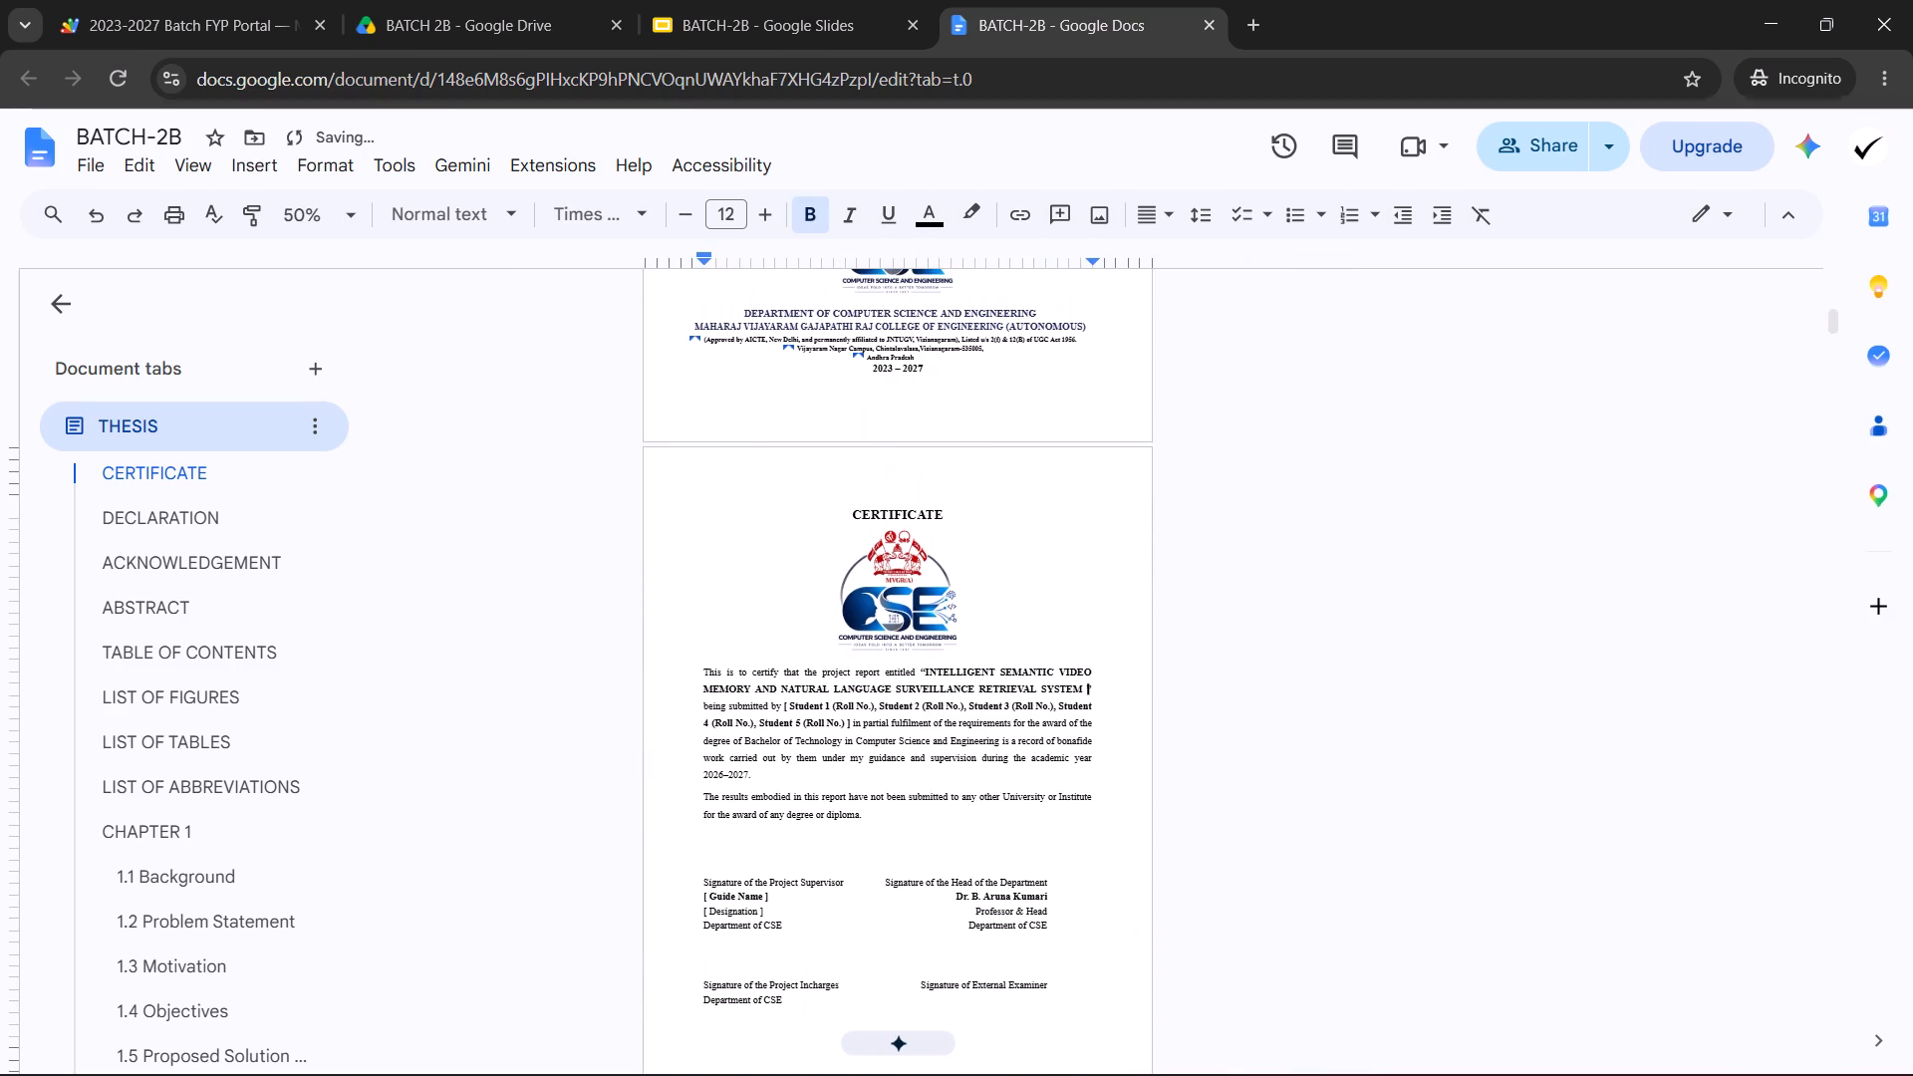
pyautogui.scroll(1, 1060, 590)
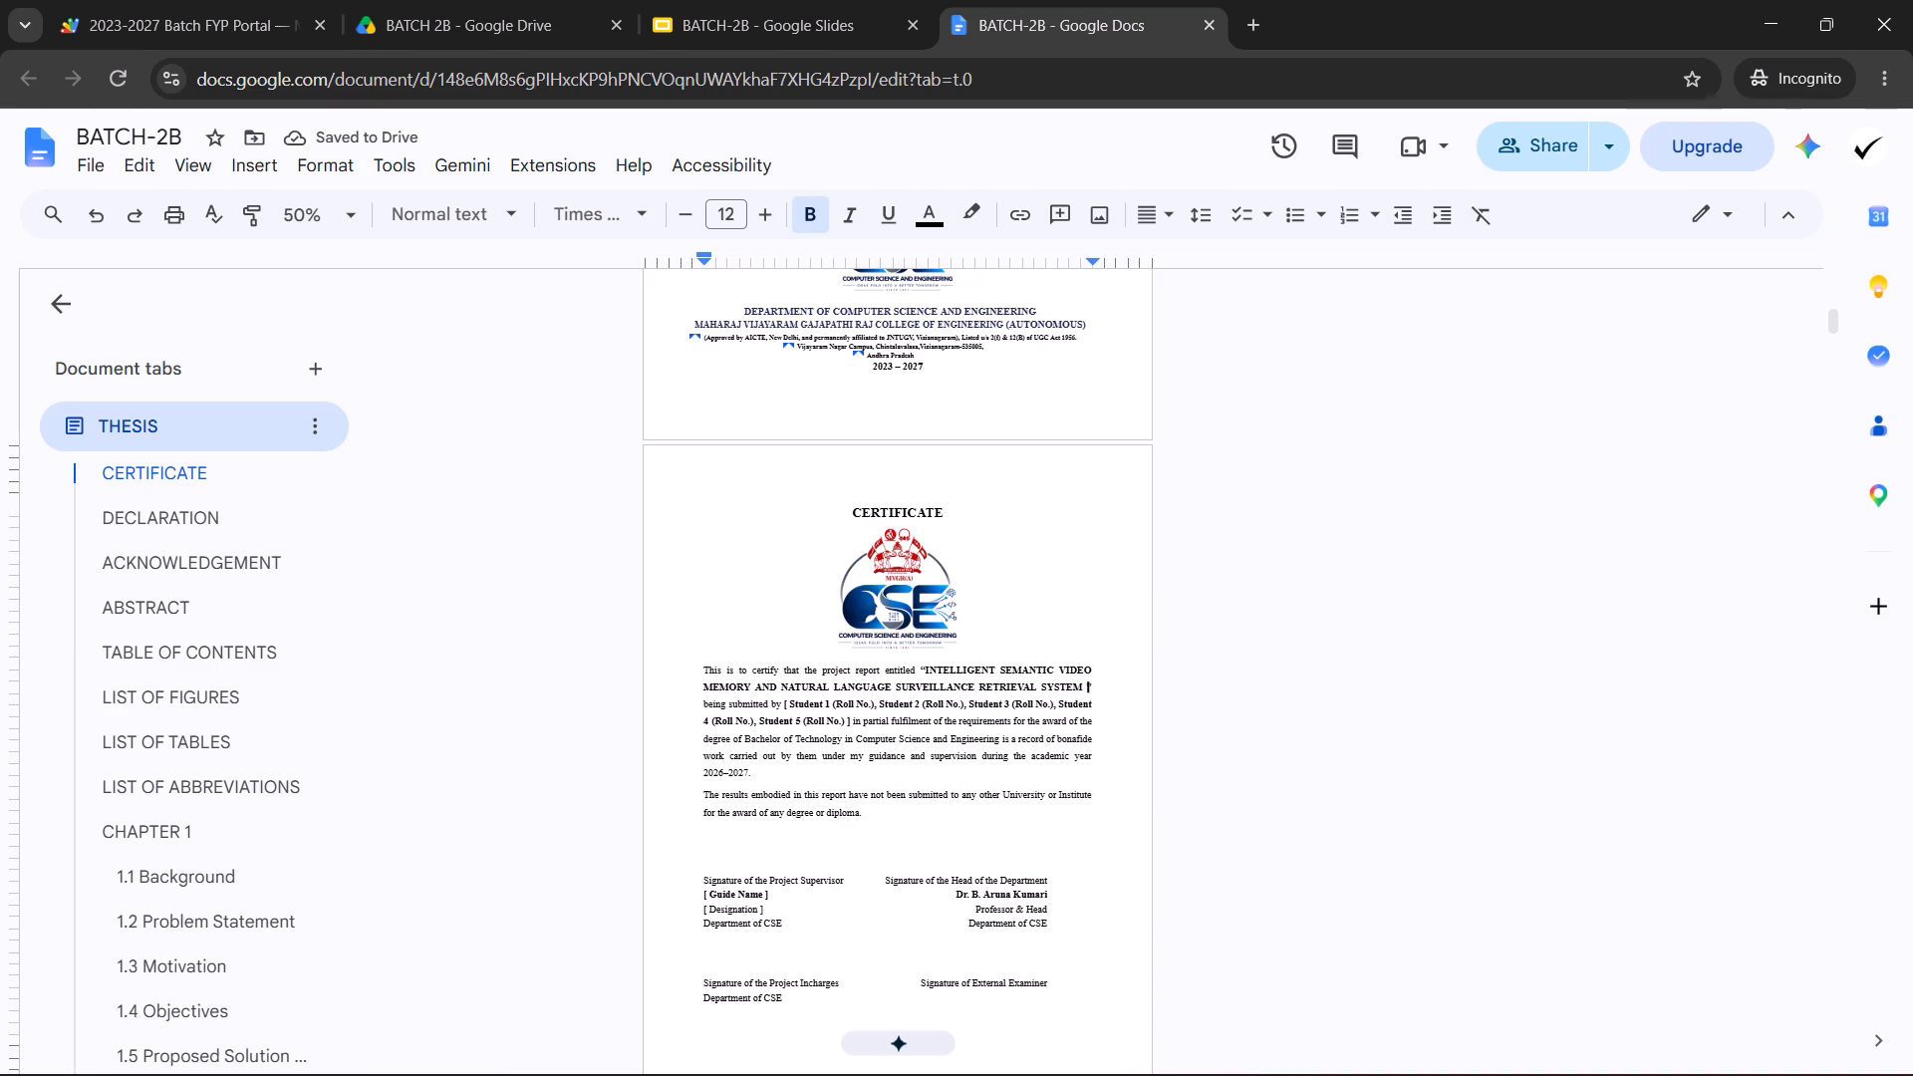
pyautogui.hotkey('ctrl', 'z')
pyautogui.hotkey('ctrl', 'y')
# Redo all remaining Certificate edits, including the bold student names and roll numbers, supervisor name and Assistant Professor designation.
pyautogui.hotkey('ctrl', 'y')
pyautogui.hotkey('ctrl', 'y')
pyautogui.hotkey('ctrl', 'y')
pyautogui.hotkey('ctrl', 'y')
pyautogui.hotkey('ctrl', 'y')
pyautogui.hotkey('ctrl', 'y')
pyautogui.hotkey('ctrl', 'y')
pyautogui.hotkey('ctrl', 'y')
pyautogui.hotkey('ctrl', 'y')
pyautogui.hotkey('ctrl', 'y')
pyautogui.hotkey('ctrl', 'y')
pyautogui.hotkey('ctrl', 'y')
pyautogui.hotkey('ctrl', 'y')
pyautogui.hotkey('ctrl', 'y')
pyautogui.hotkey('ctrl', 'y')
pyautogui.hotkey('ctrl', 'y')
pyautogui.hotkey('ctrl', 'y')
pyautogui.hotkey('ctrl', 'y')
pyautogui.hotkey('ctrl', 'y')
pyautogui.hotkey('ctrl', 'y')
pyautogui.hotkey('ctrl', 'y')
pyautogui.hotkey('ctrl', 'y')
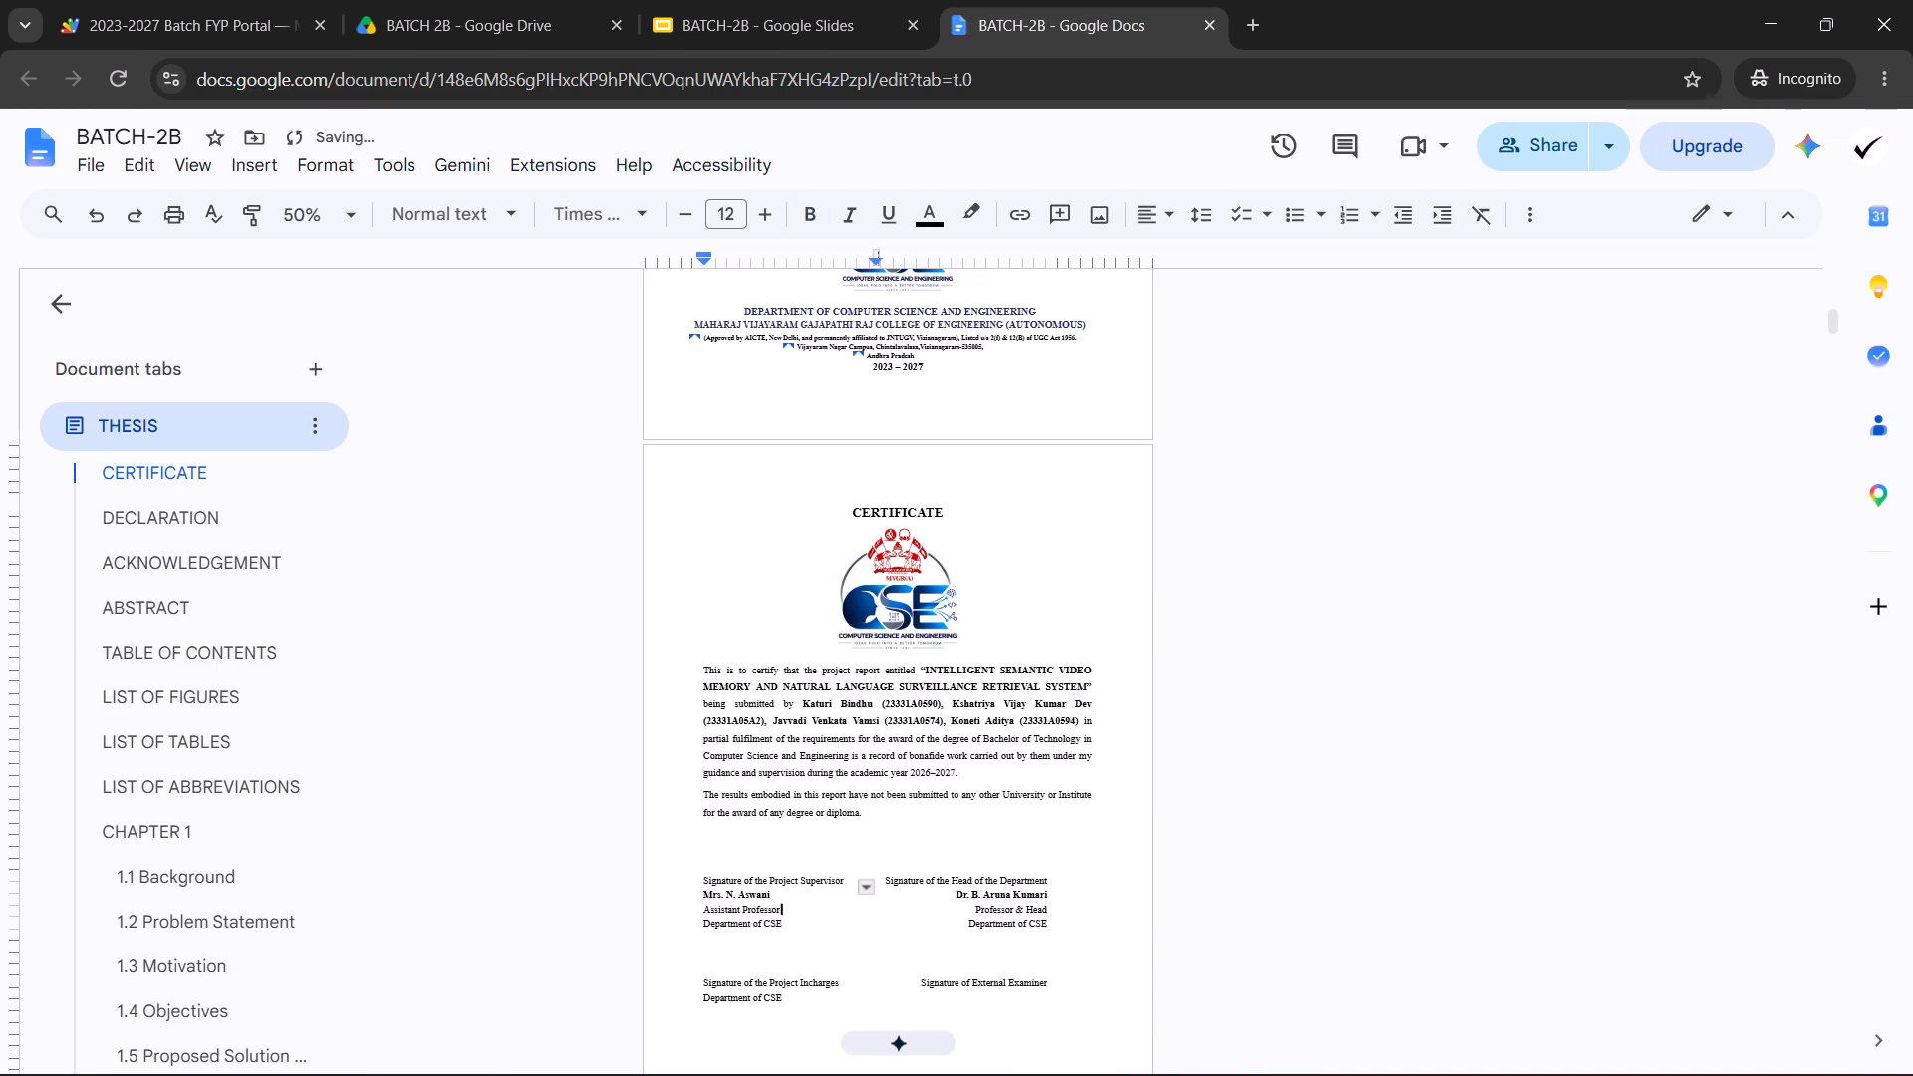
# Review the title page, the Certificate page and the guidance note on the page after the Certificate.
pyautogui.scroll(-3, 1060, 590)
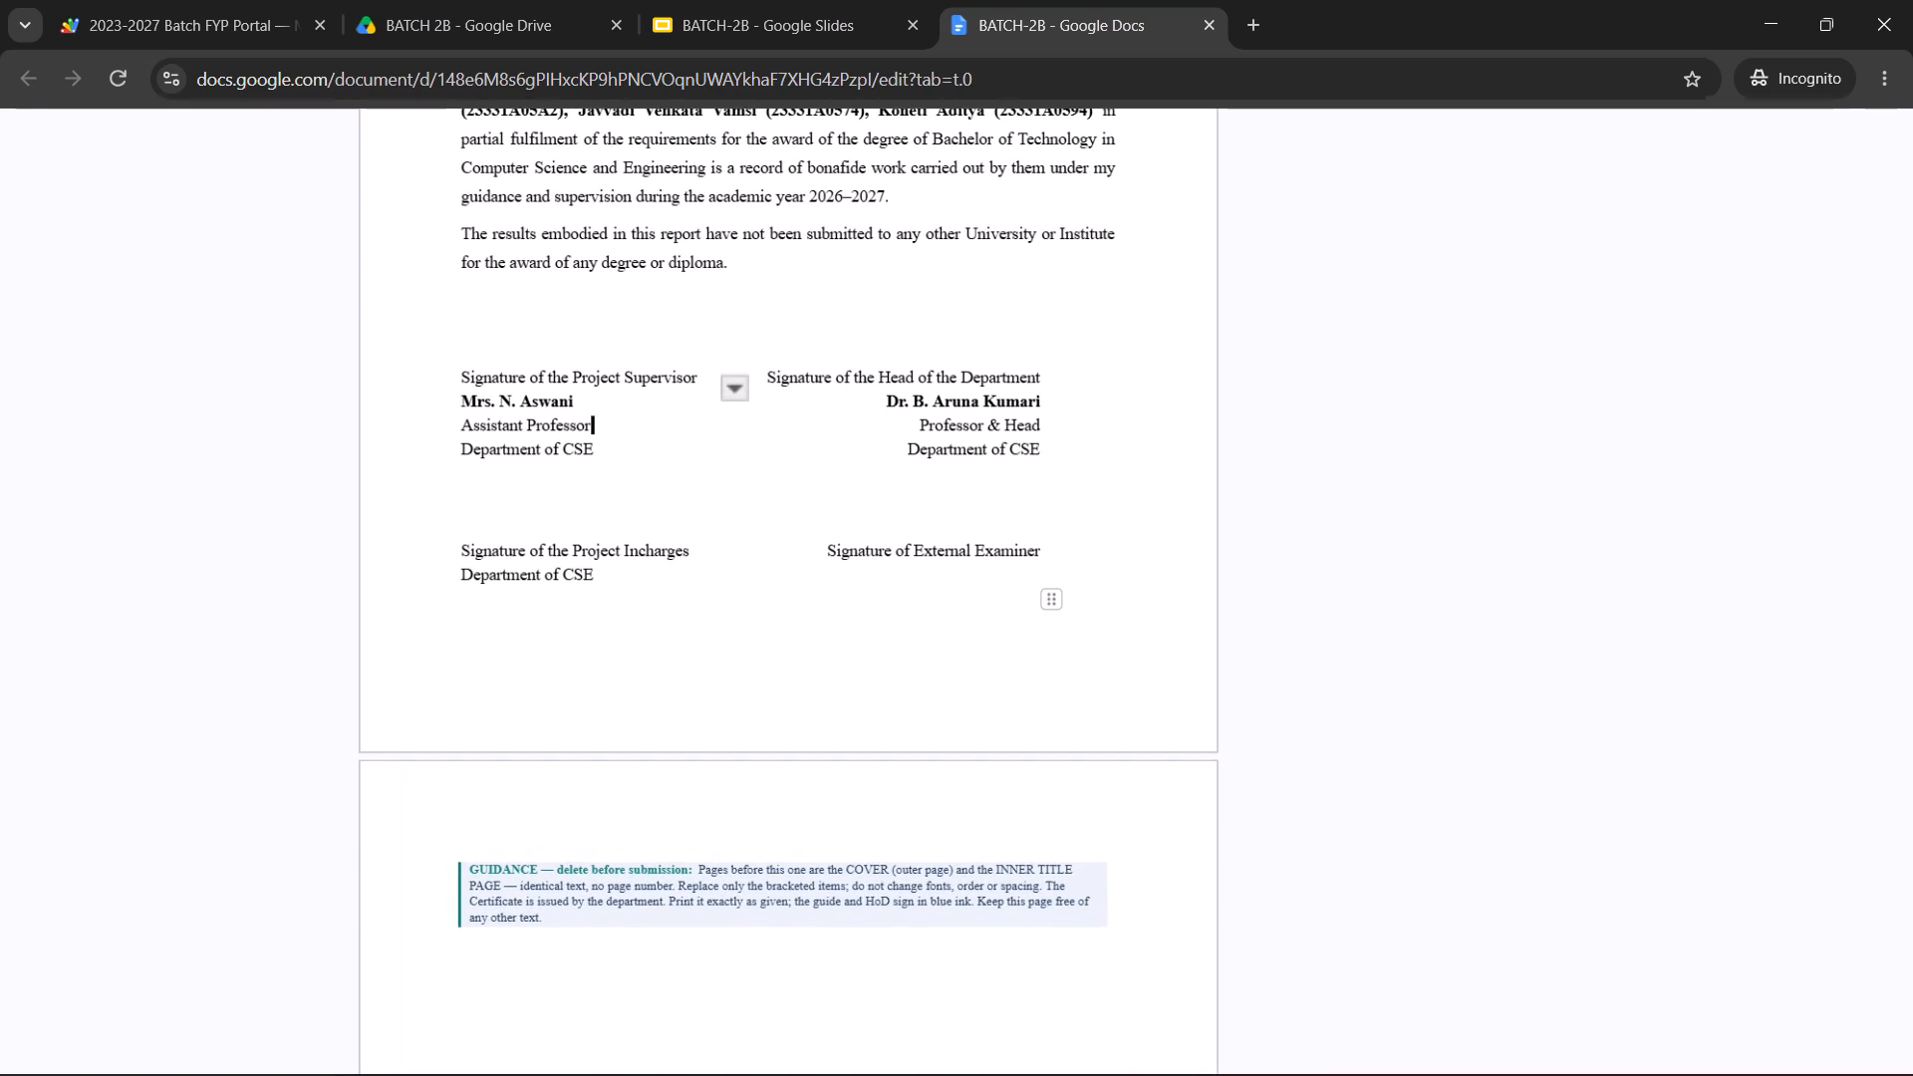
pyautogui.scroll(5, 623, 838)
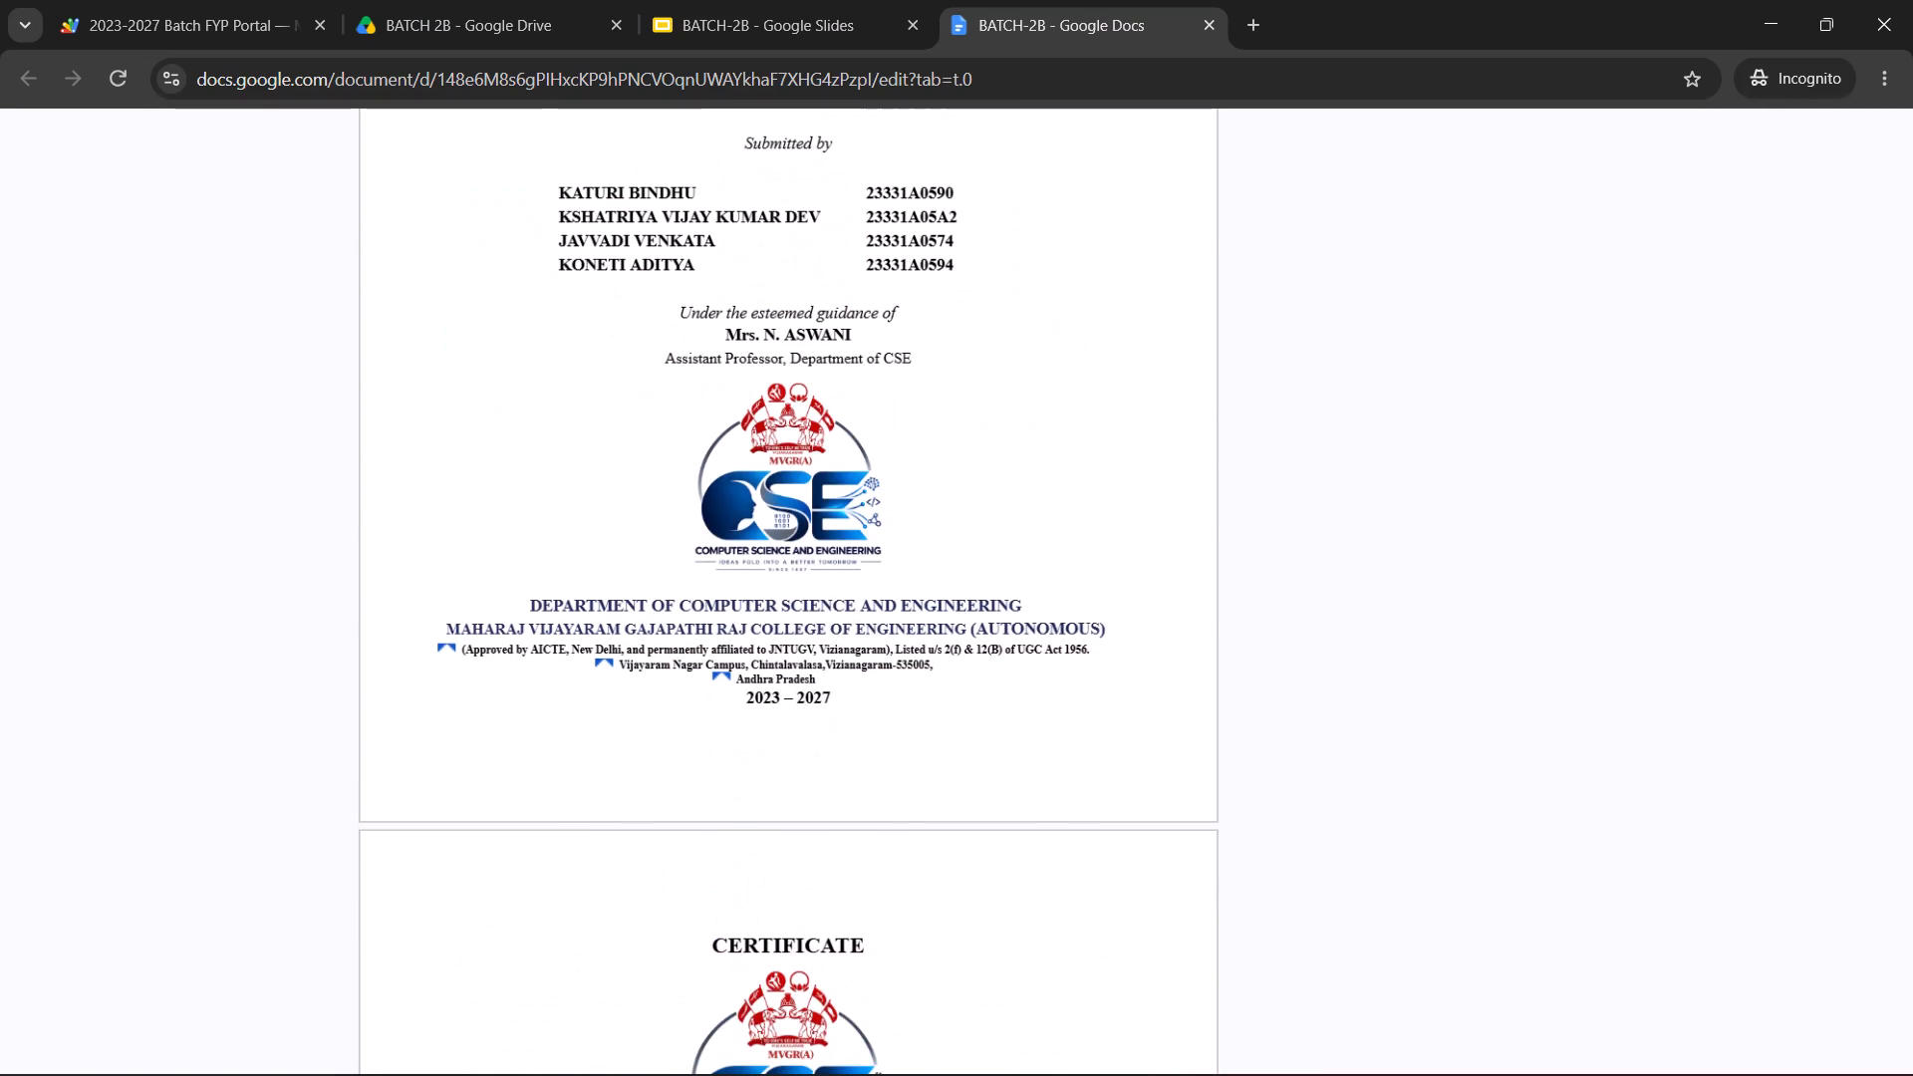
pyautogui.scroll(-7, 623, 838)
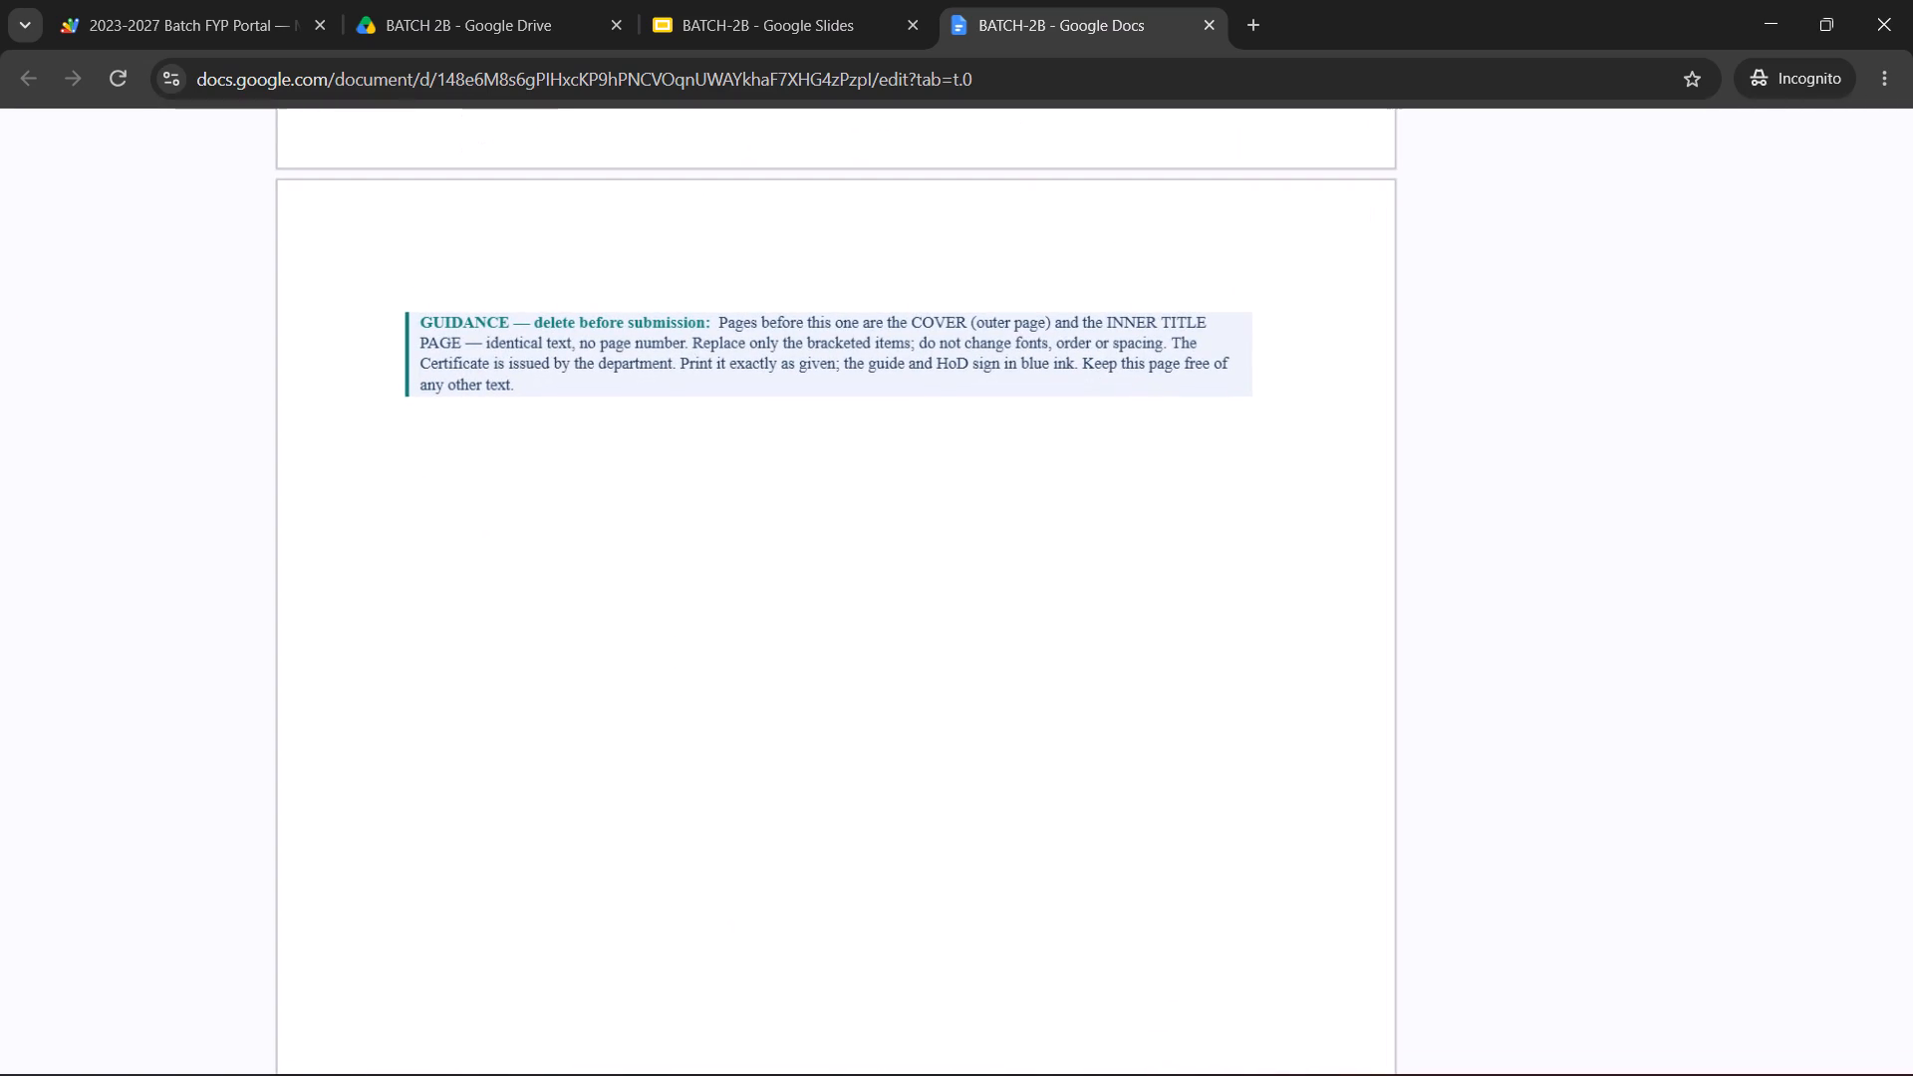
pyautogui.scroll(2, 623, 838)
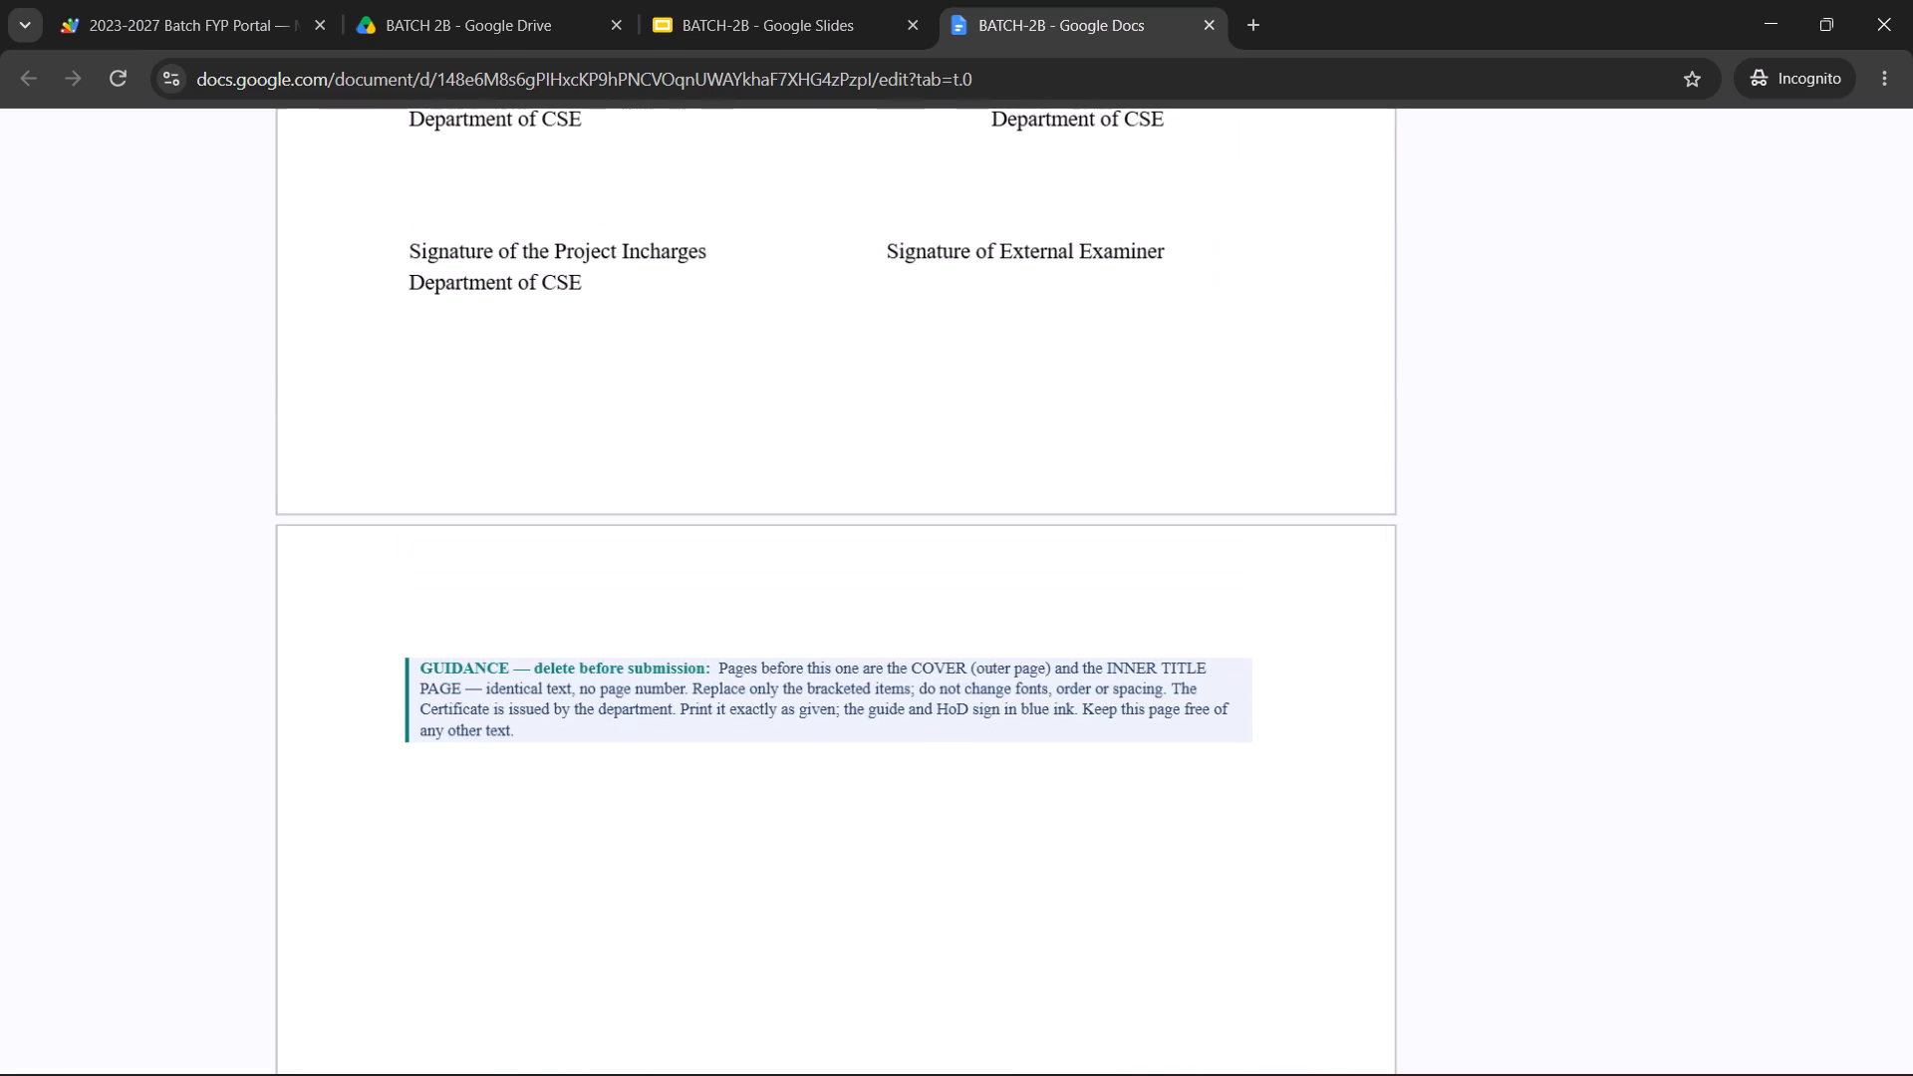
pyautogui.hscroll(1, 619, 744)
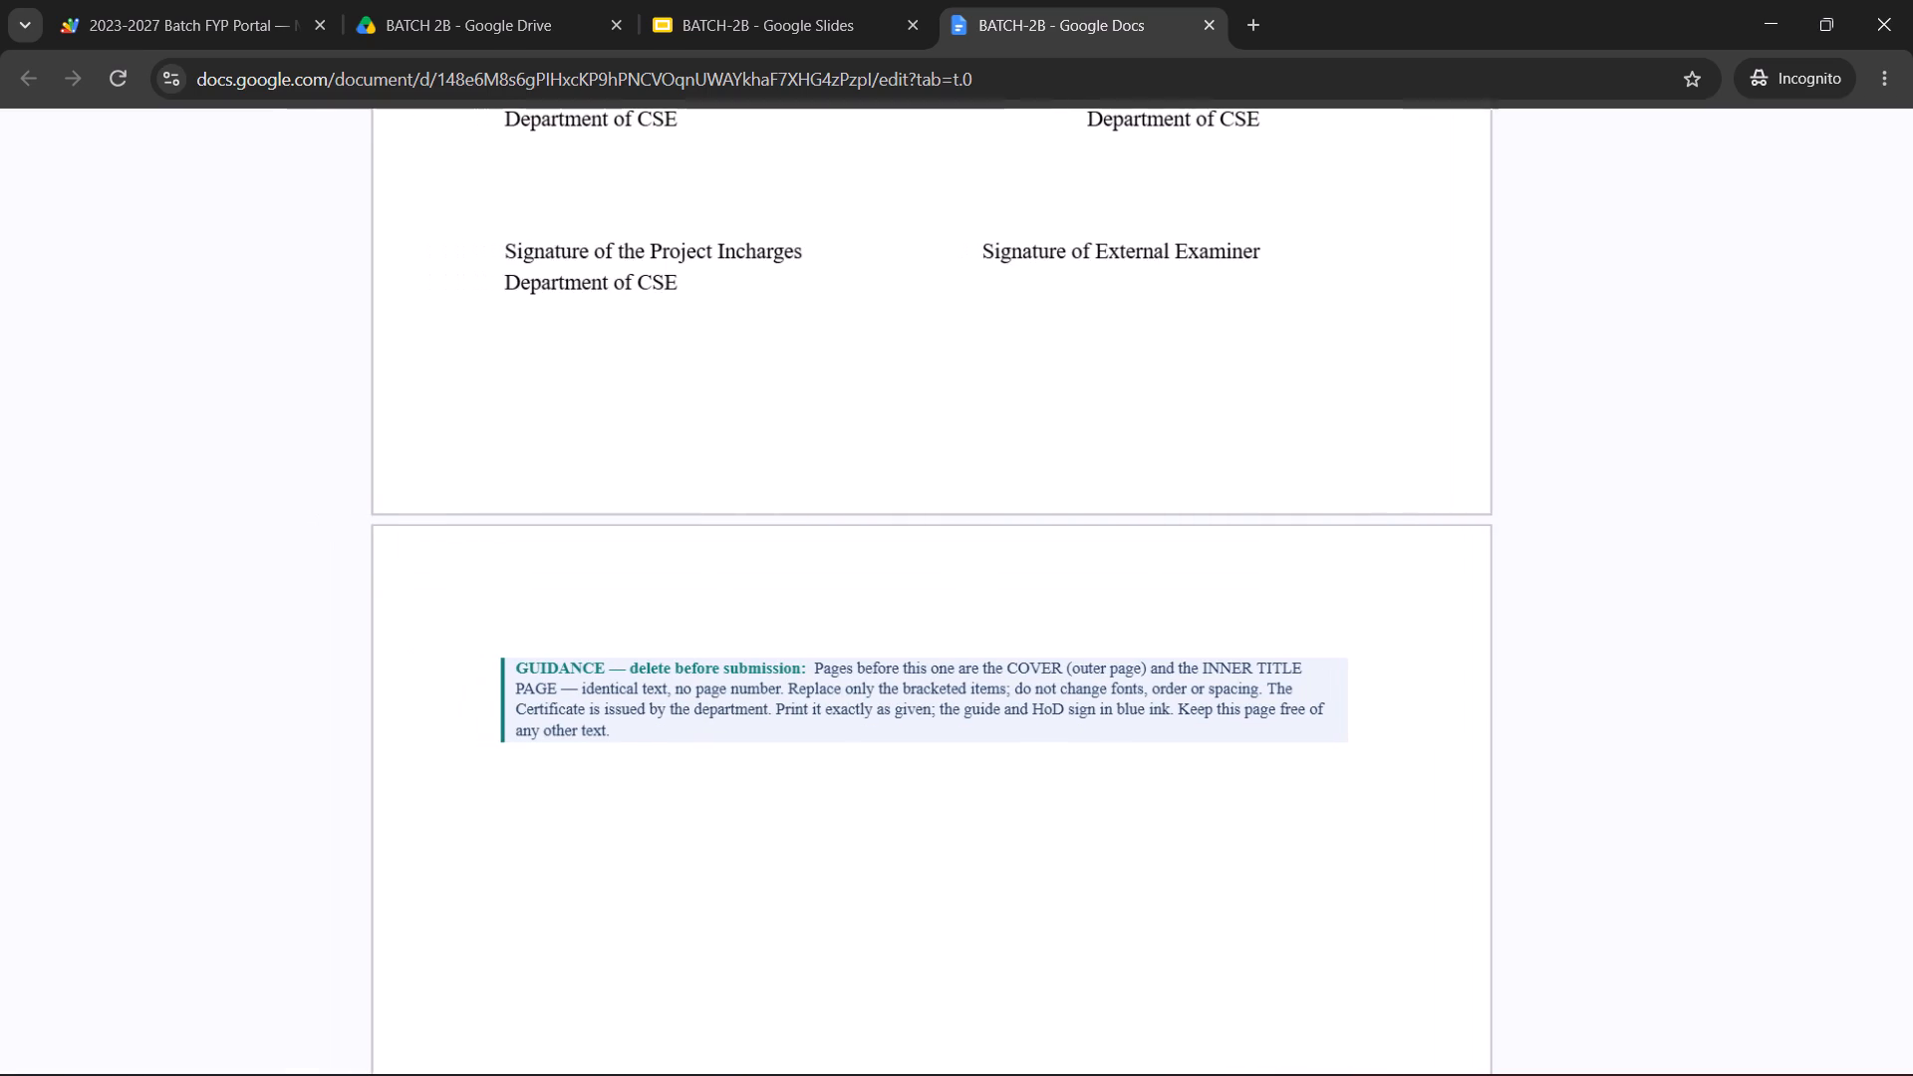
pyautogui.hscroll(1, 619, 744)
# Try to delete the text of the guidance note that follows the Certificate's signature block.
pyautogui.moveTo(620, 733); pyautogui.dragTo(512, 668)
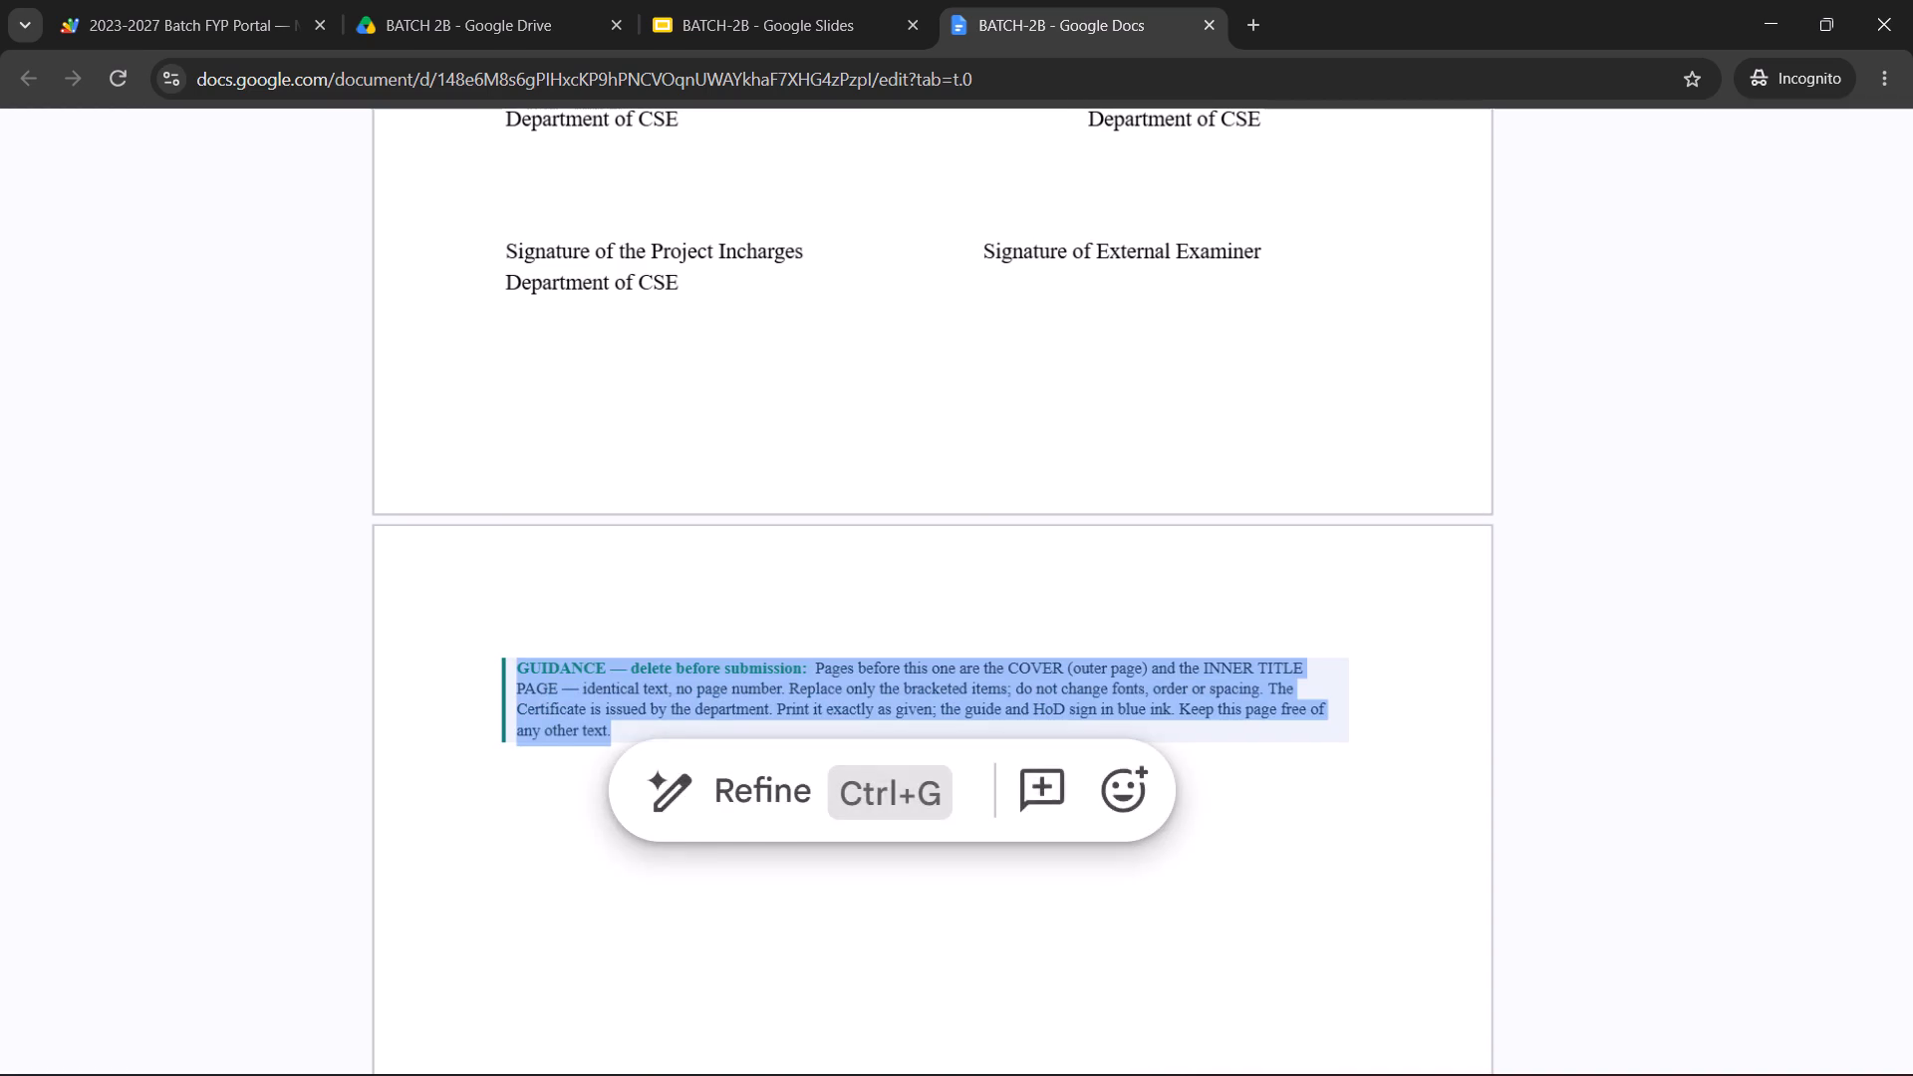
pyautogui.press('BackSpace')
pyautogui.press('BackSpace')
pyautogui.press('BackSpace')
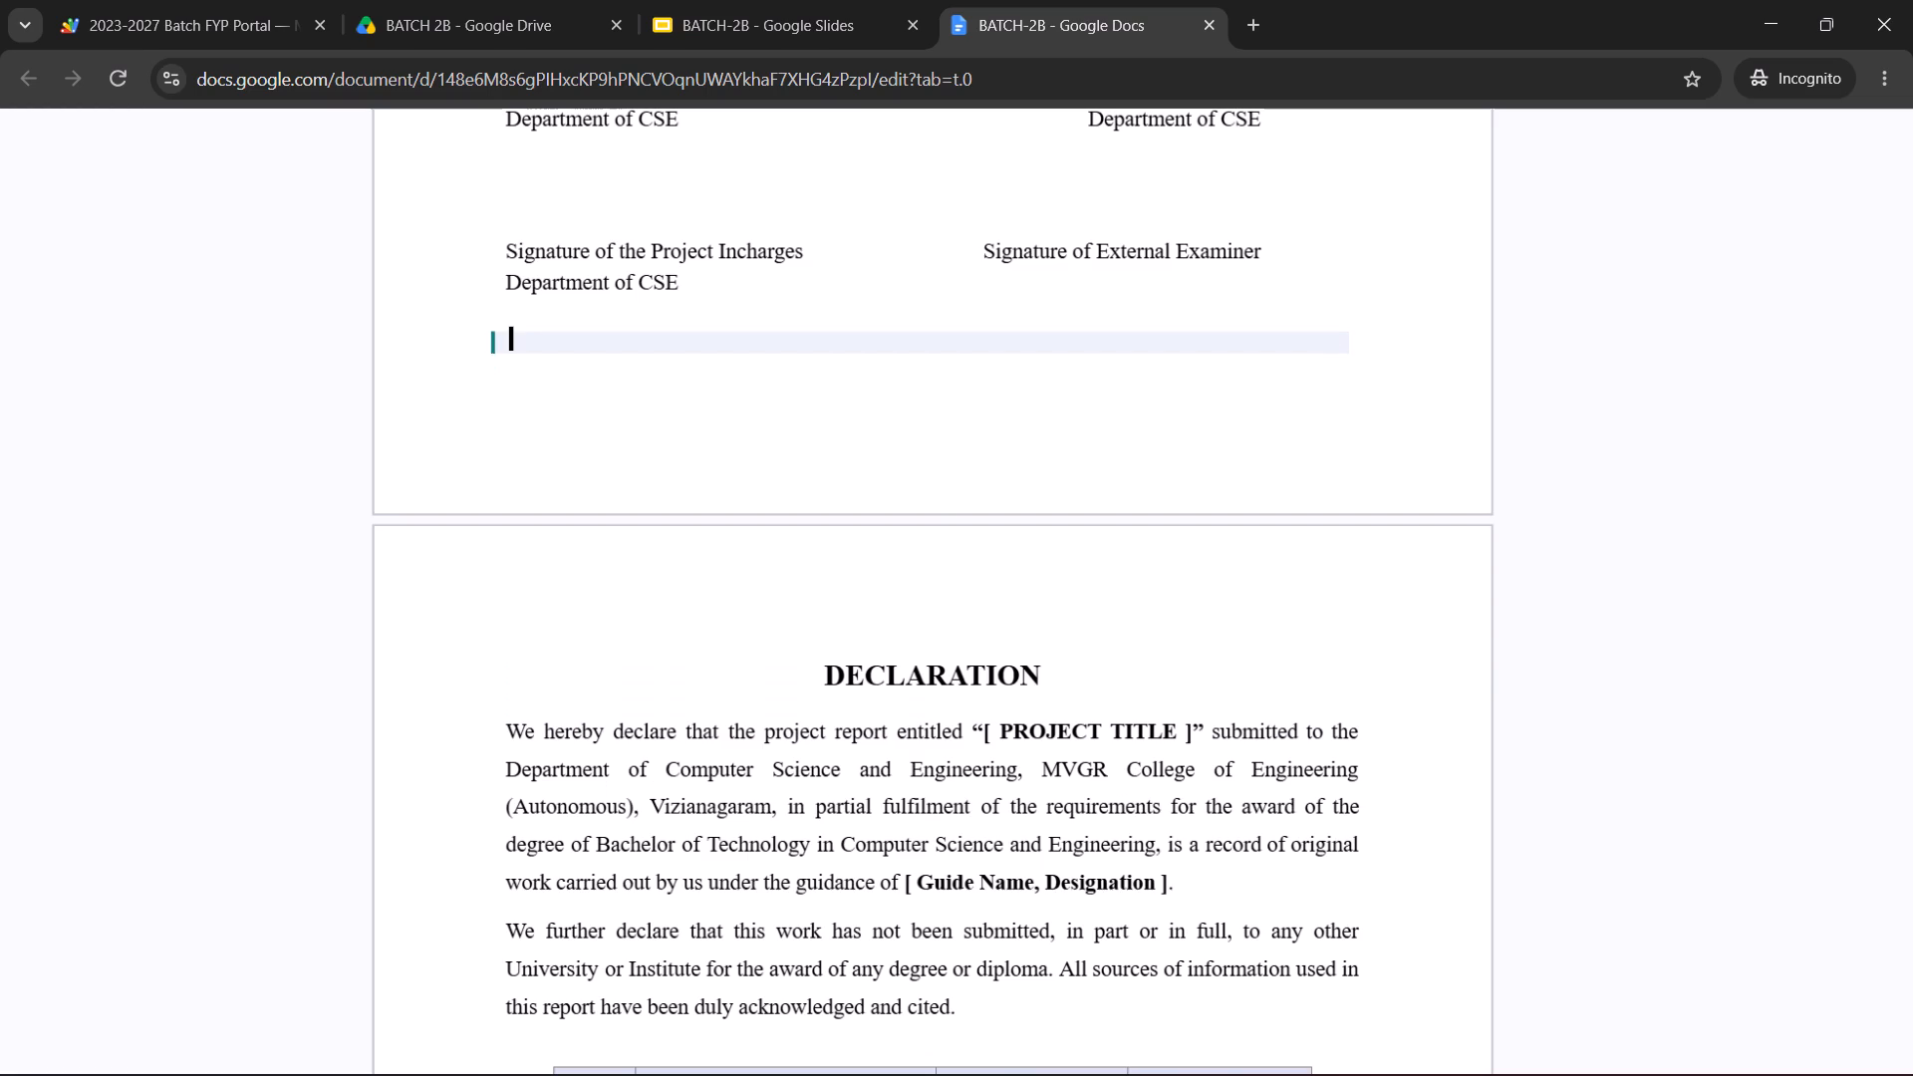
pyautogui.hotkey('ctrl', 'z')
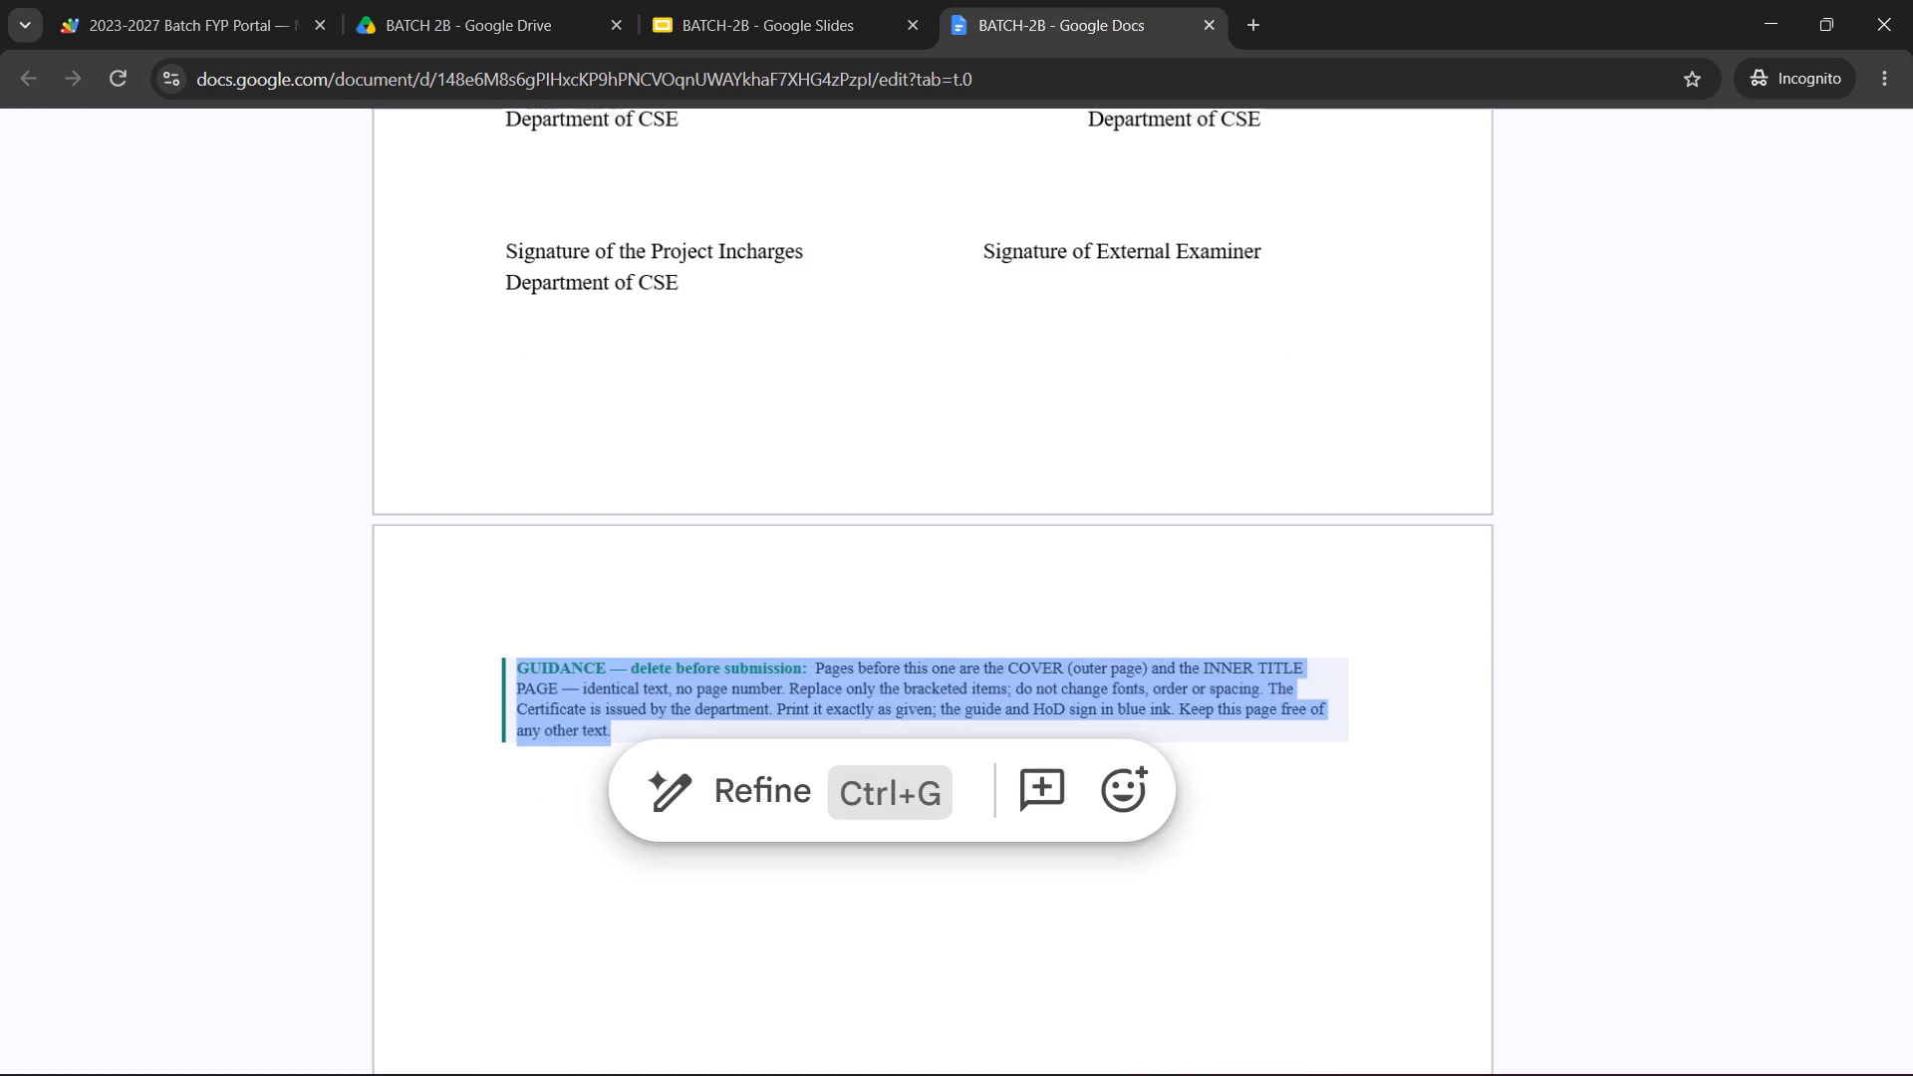
# Delete the entire guidance note after the Certificate's signature block together with its shaded paragraph.
pyautogui.click(517, 695)
pyautogui.moveTo(469, 663); pyautogui.dragTo(655, 739)
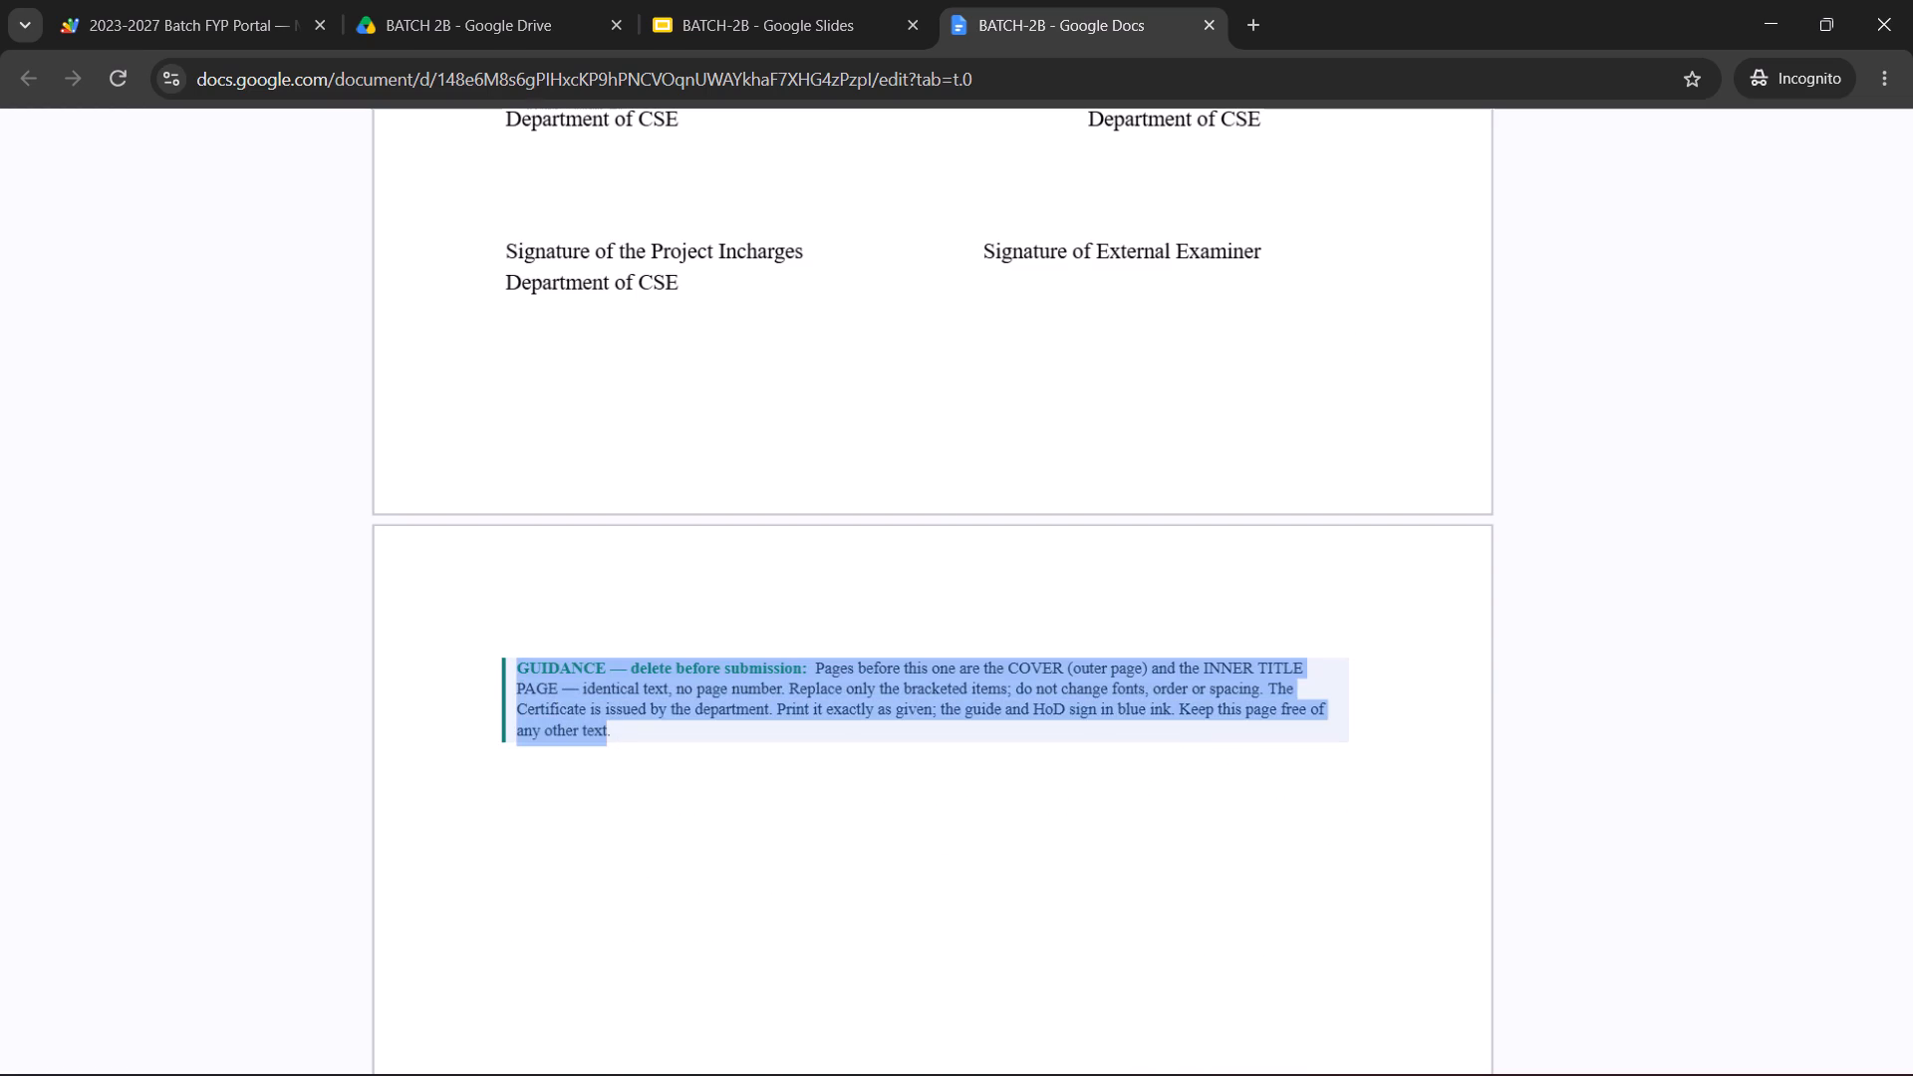
pyautogui.moveTo(655, 739); pyautogui.dragTo(681, 741)
pyautogui.press('Delete')
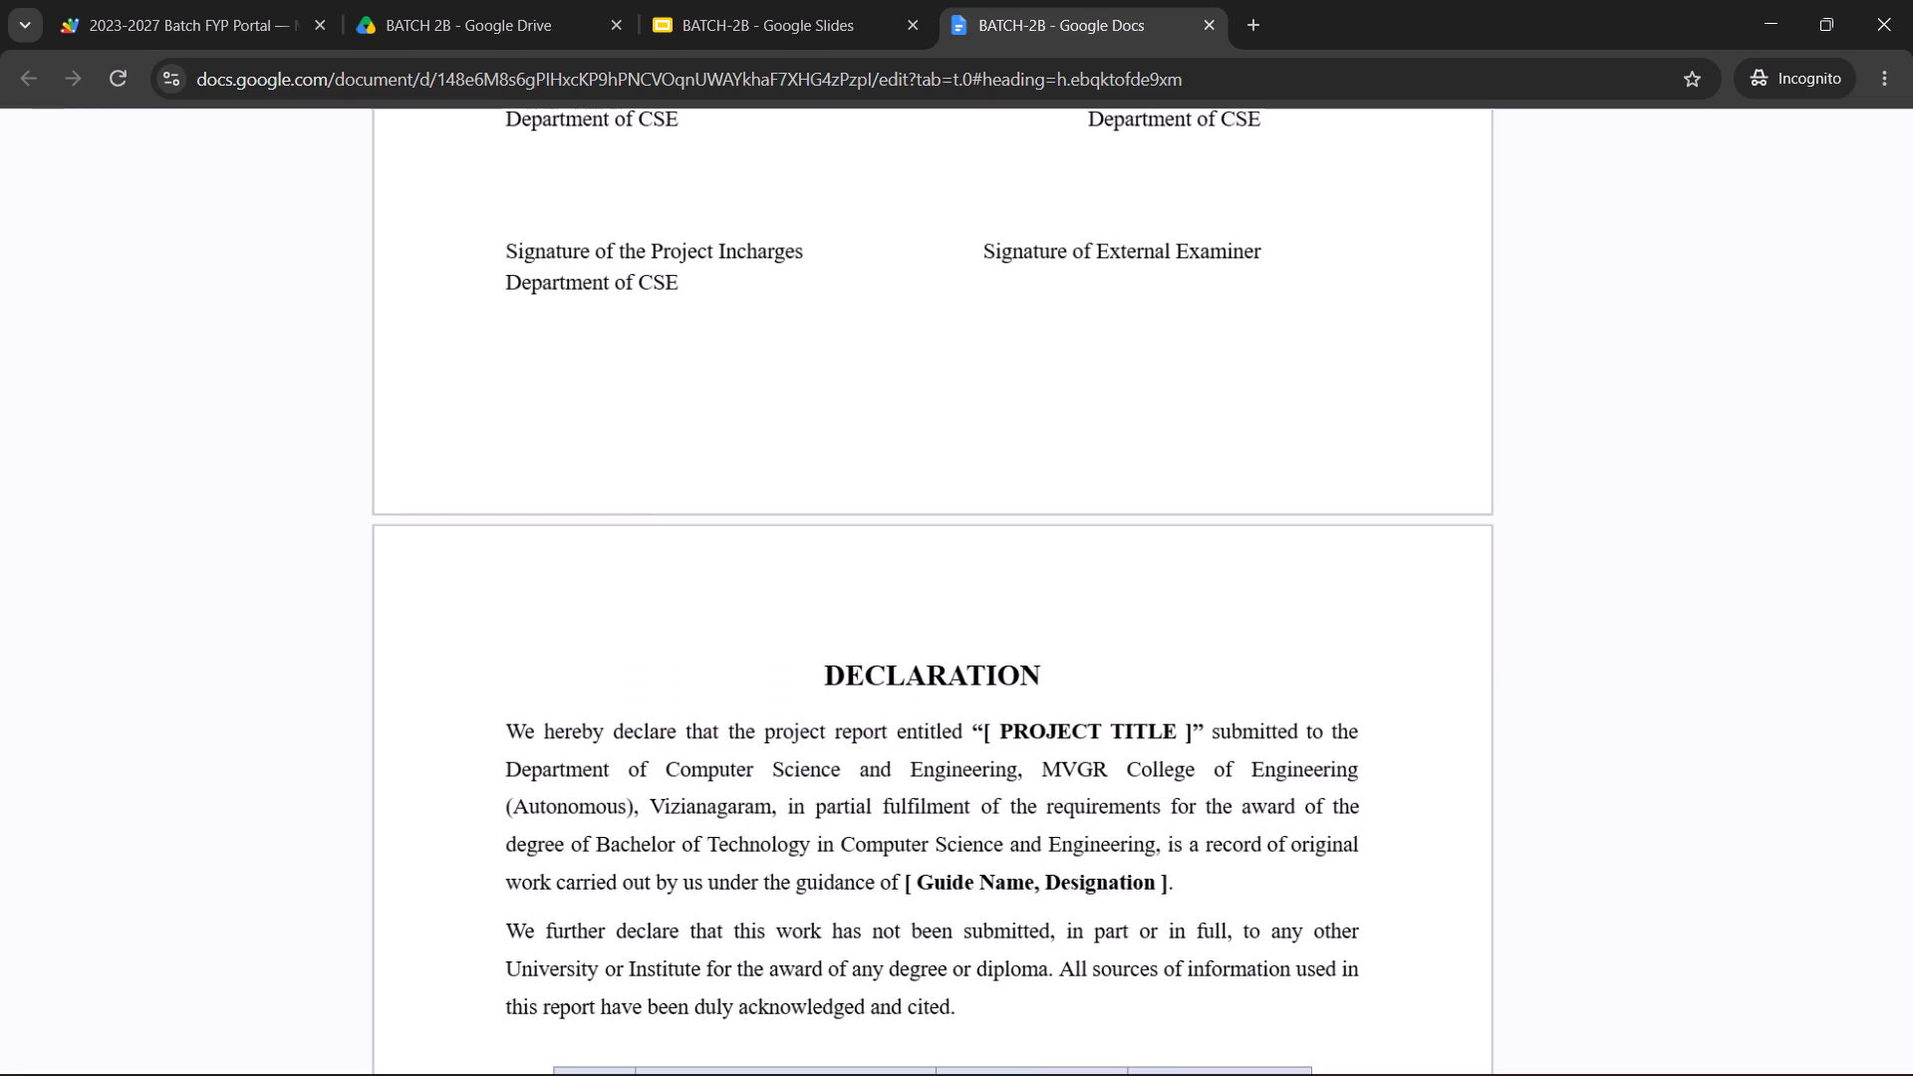
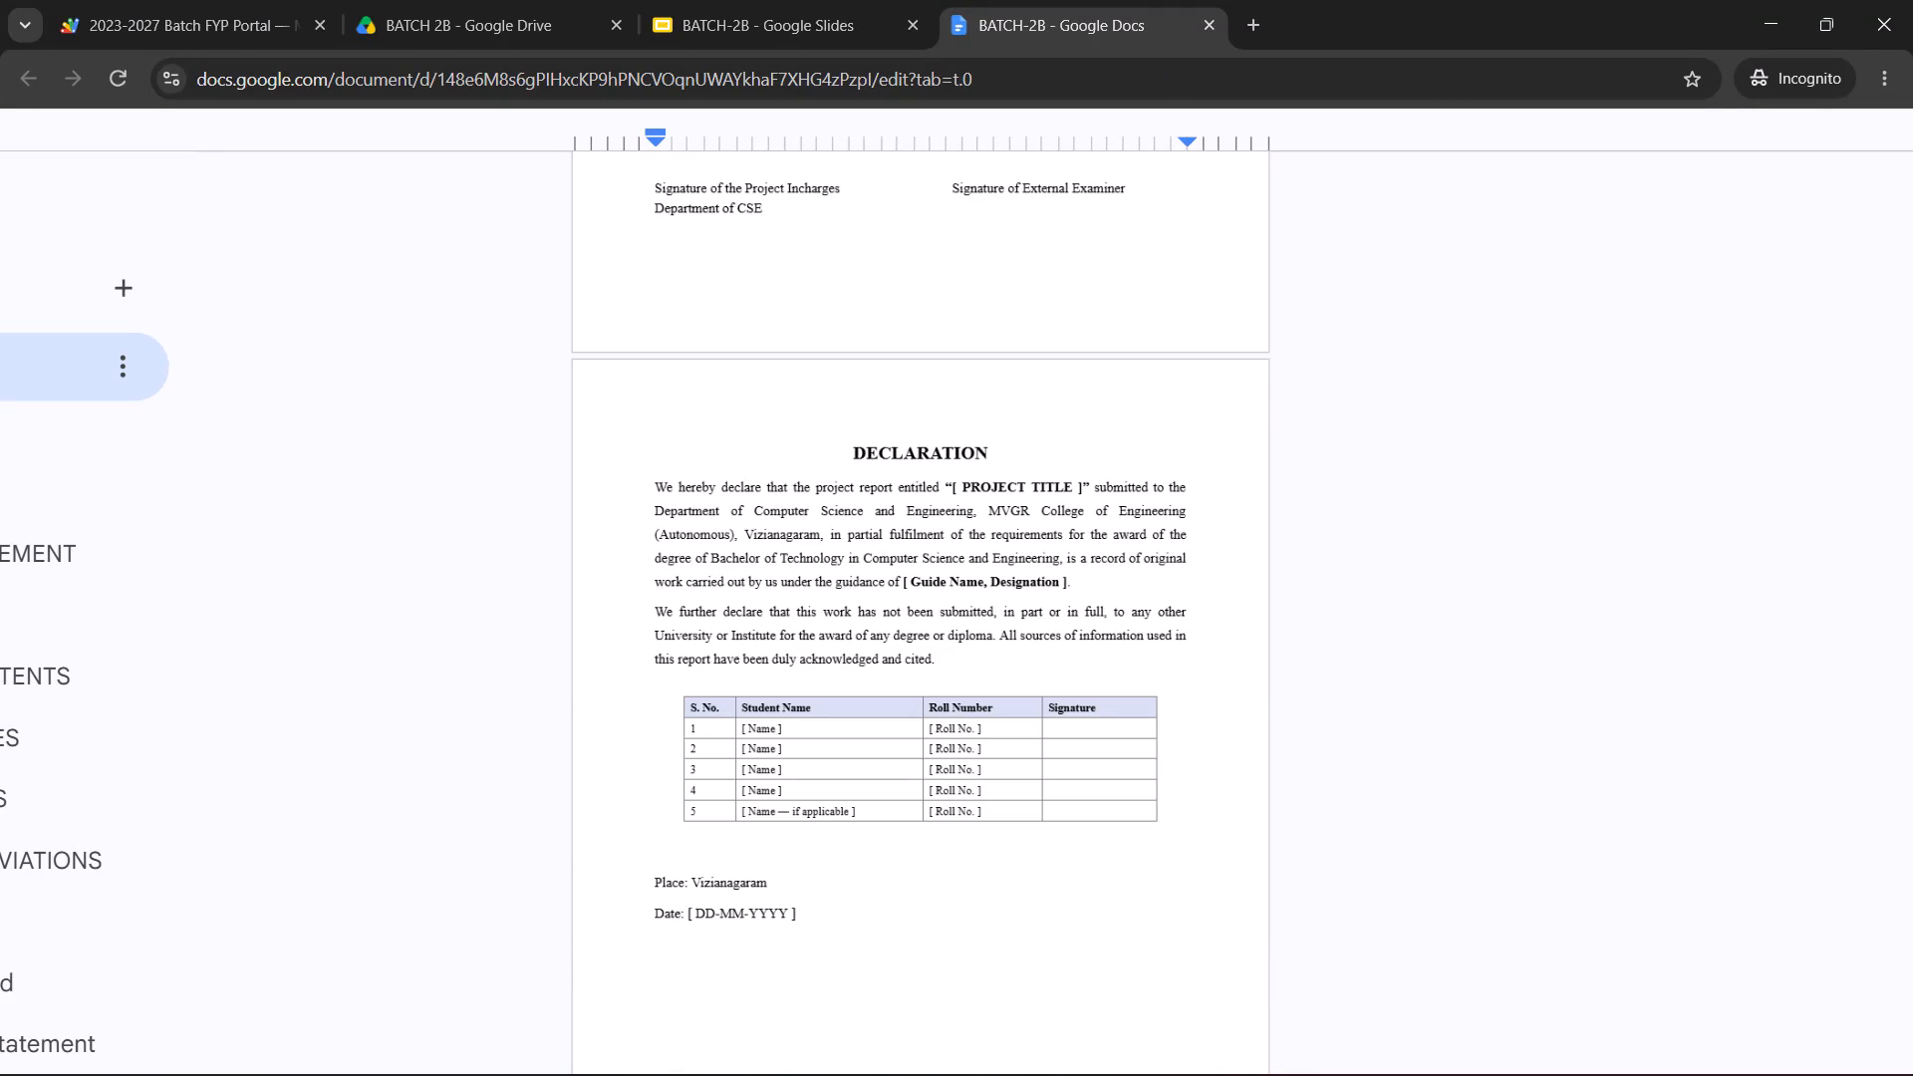
# Replace the project title placeholder in the Declaration with “INTELLIGENT SEMANTIC VIDEO MEMORY AND NATURAL LANGUAGE SURVEILLANCE RETRIEVAL SYSTEM”, keeping the surrounding quotation marks.
pyautogui.scroll(1, 1174, 449)
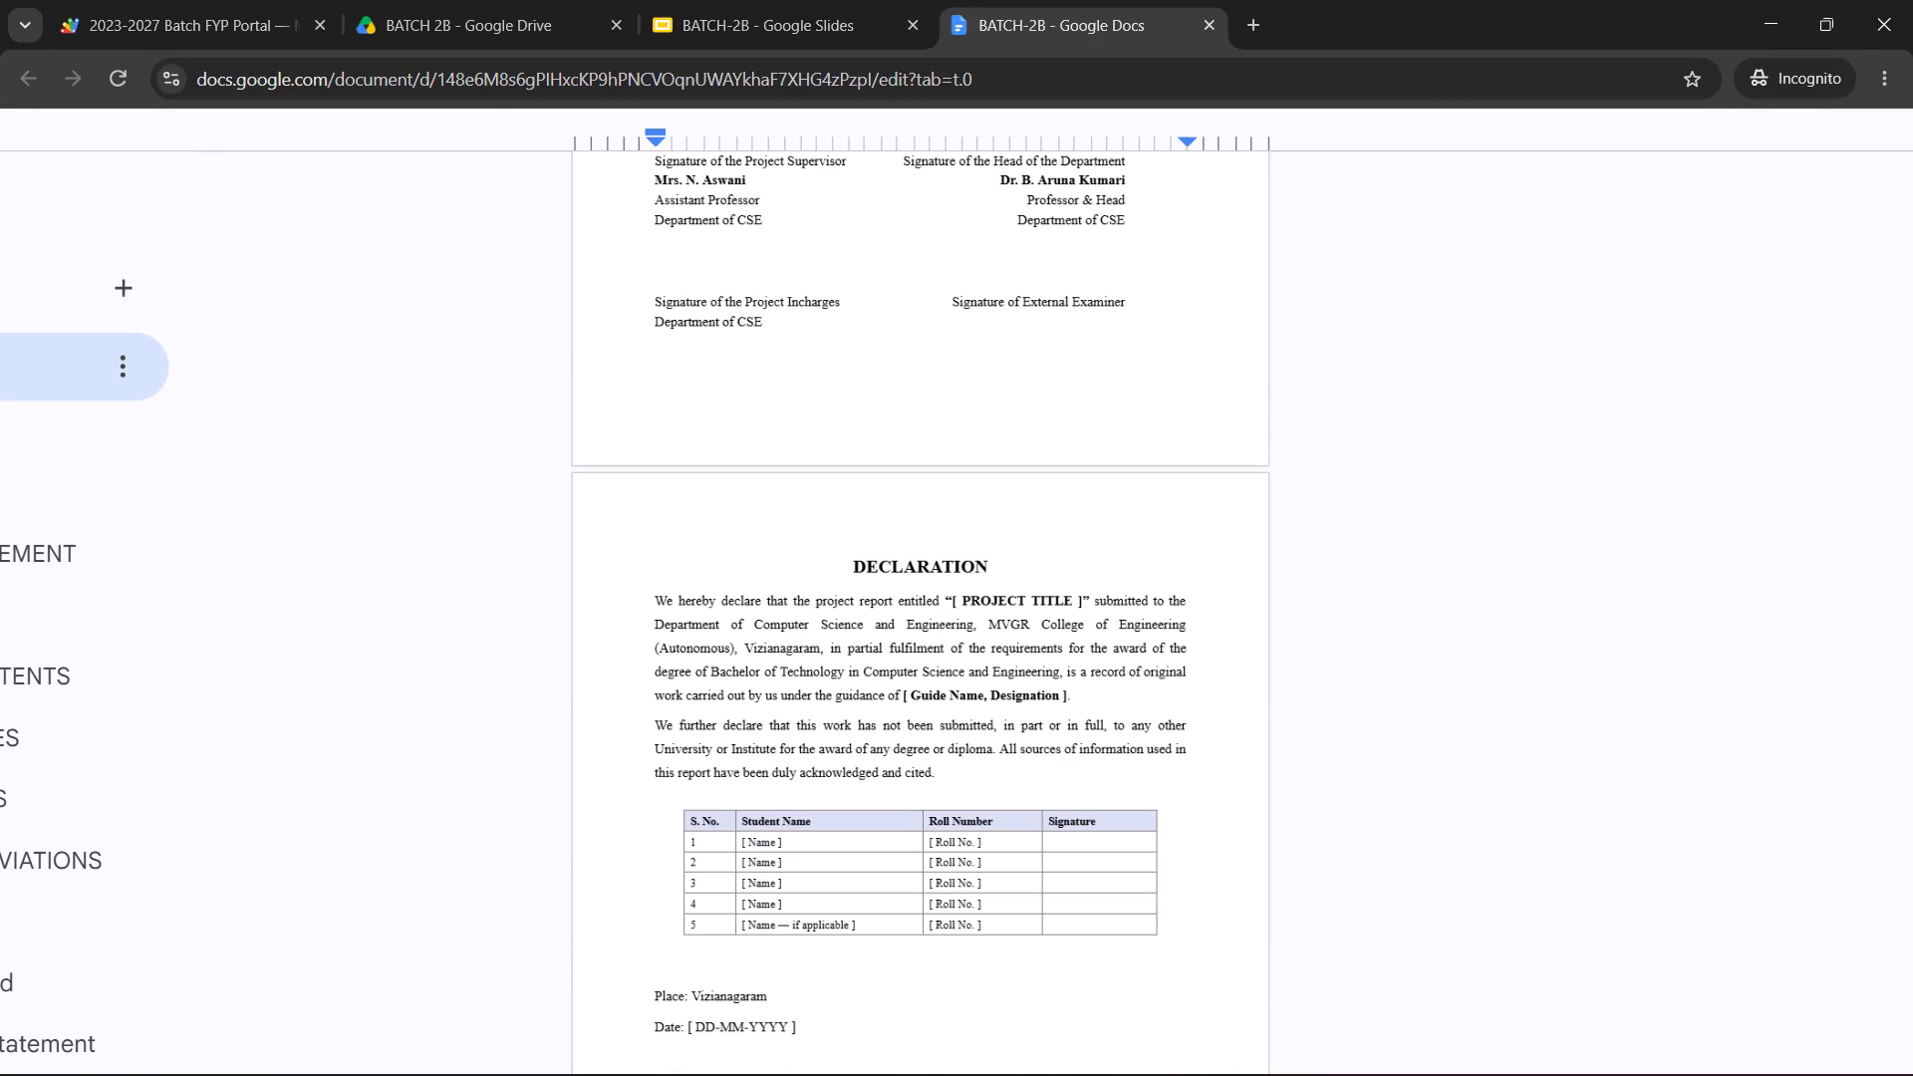
pyautogui.moveTo(1080, 605); pyautogui.dragTo(983, 596)
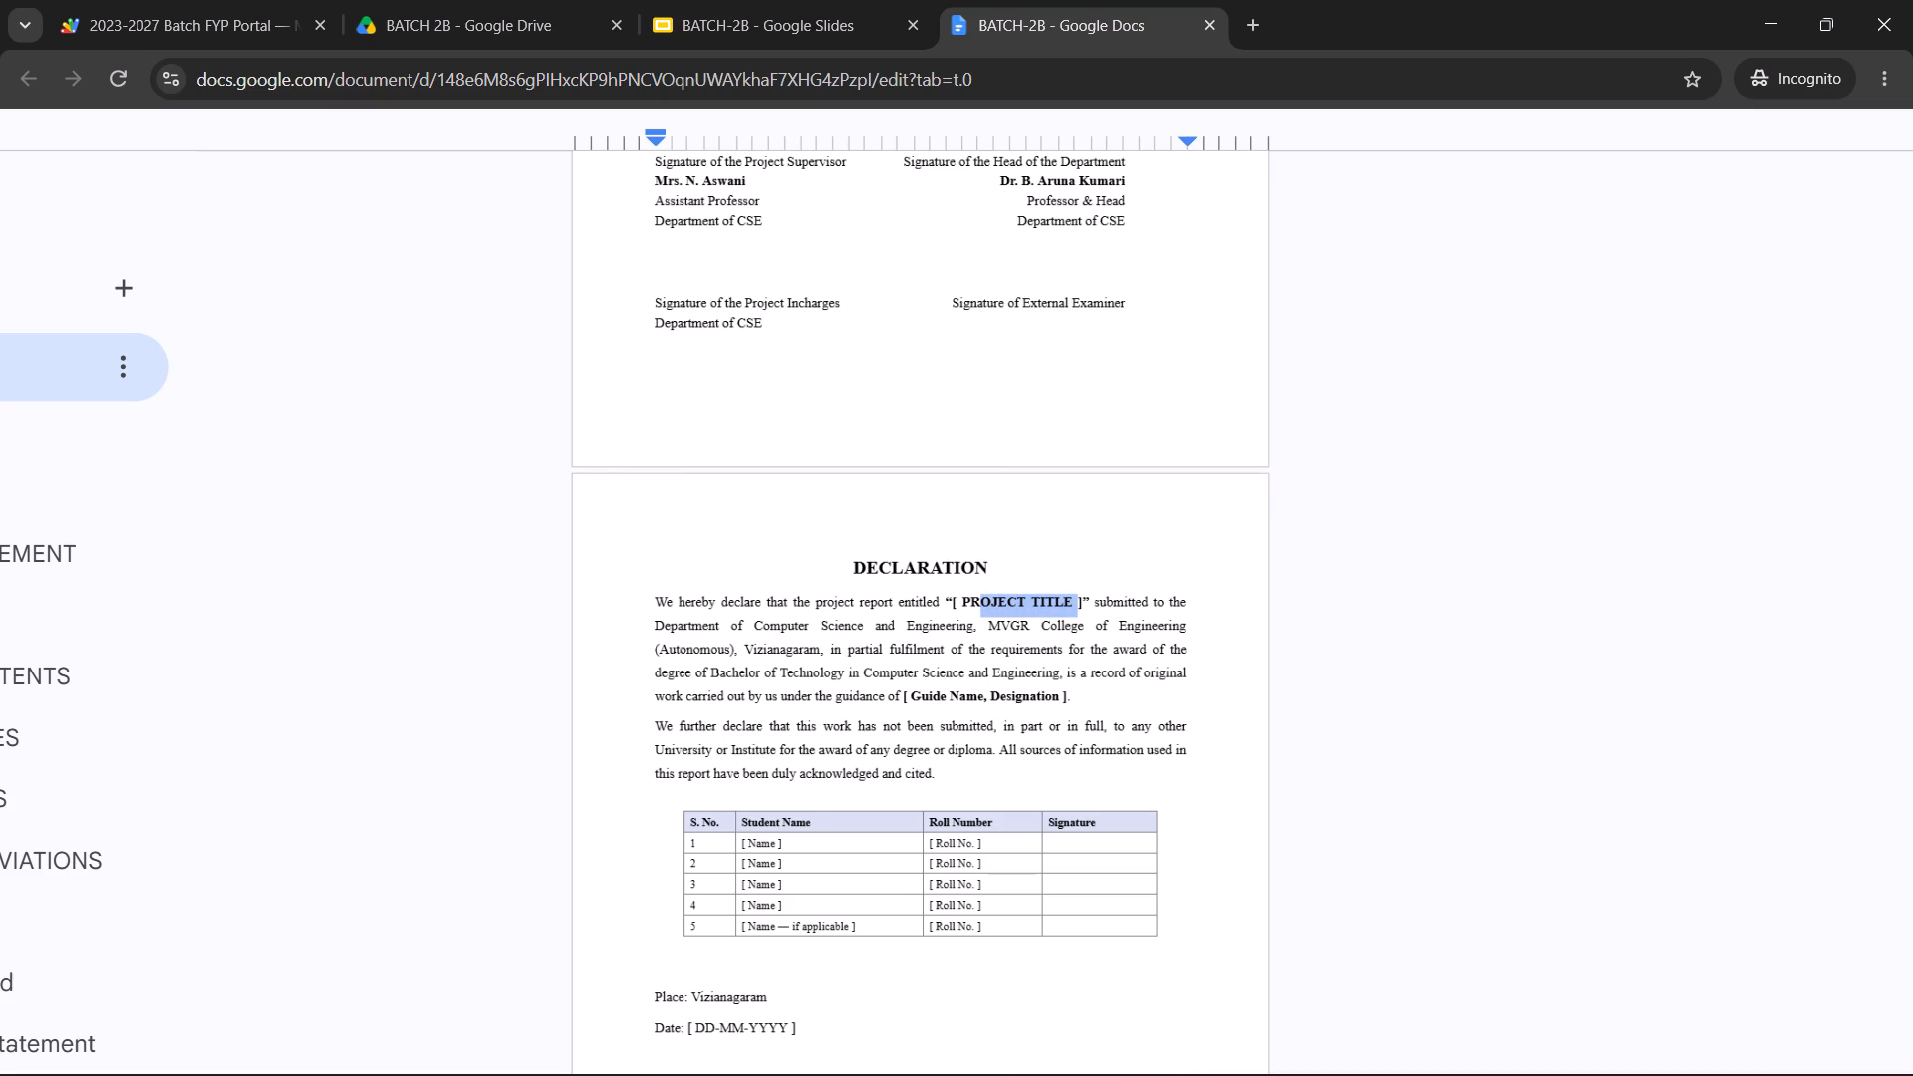
pyautogui.click(951, 600)
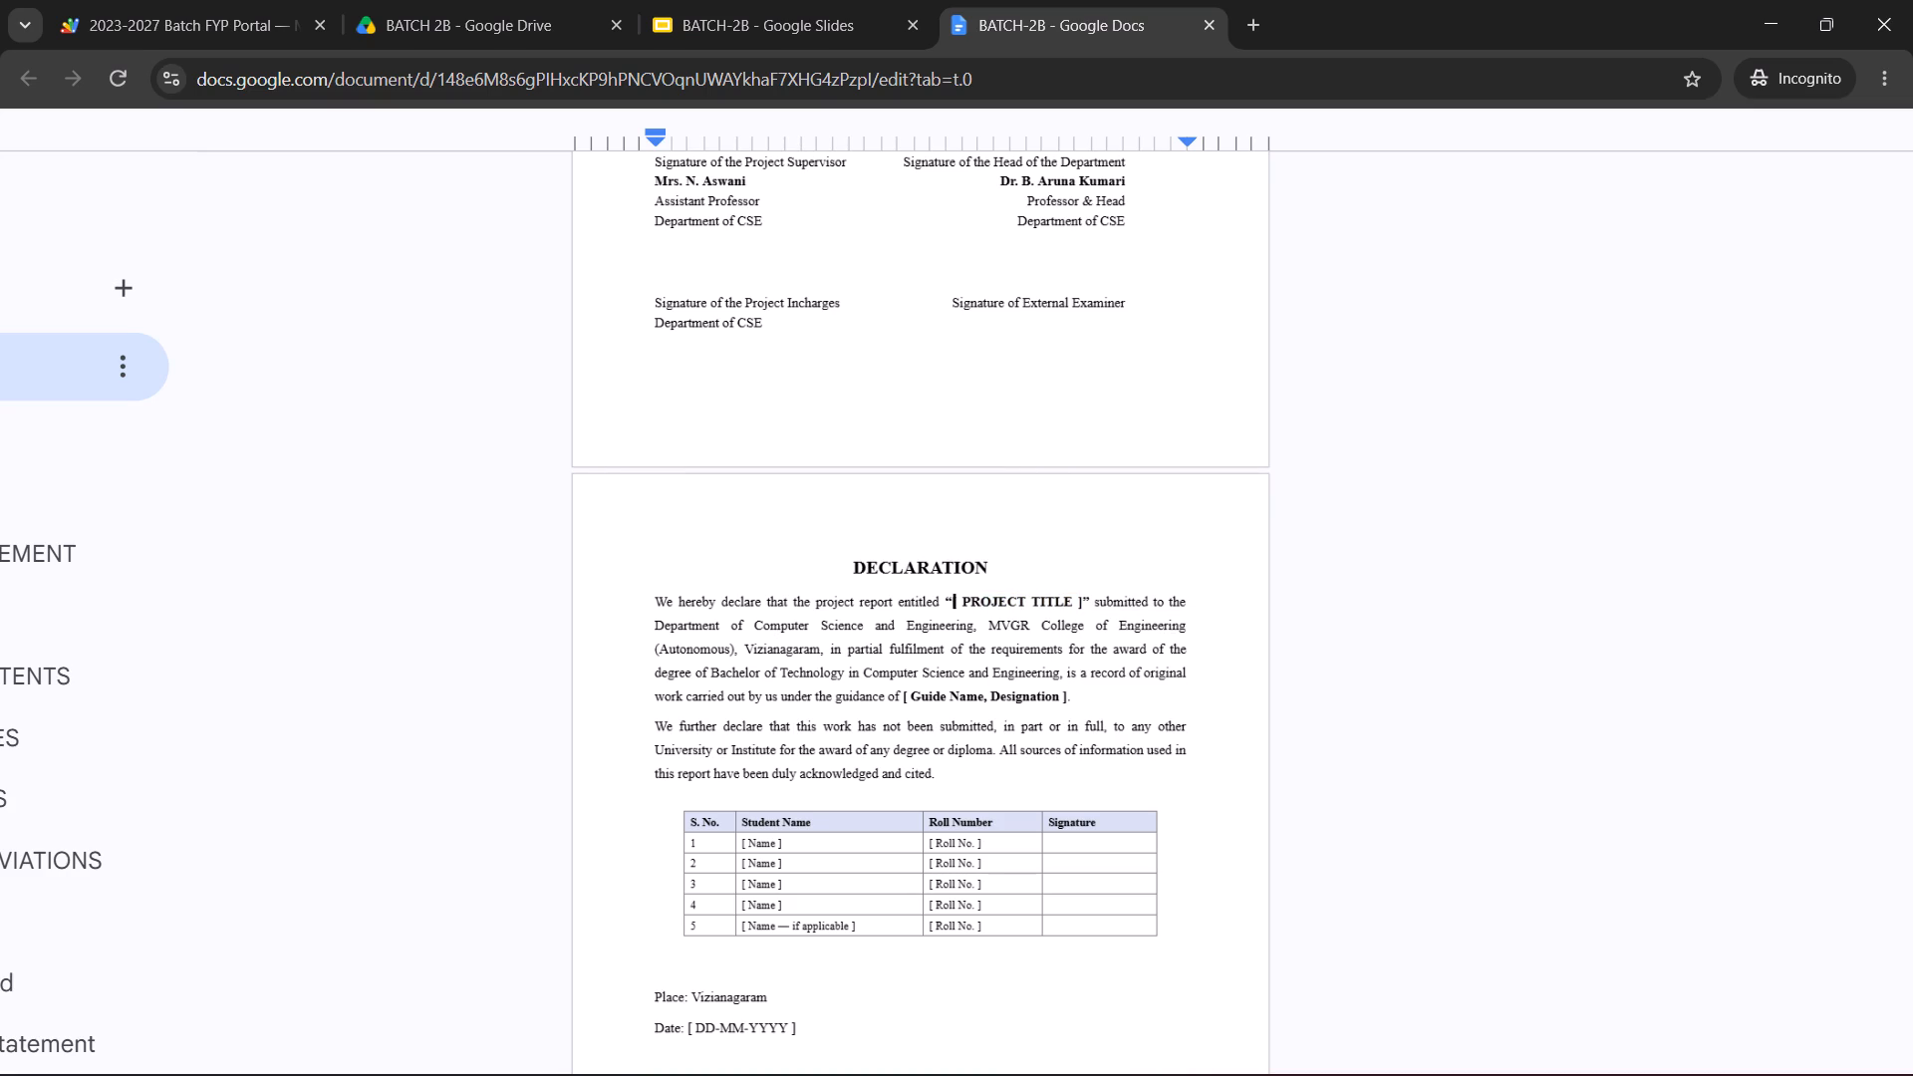
pyautogui.moveTo(951, 599); pyautogui.dragTo(1083, 601)
pyautogui.hotkey('ctrl', 'v')
pyautogui.scroll(-3, 1015, 519)
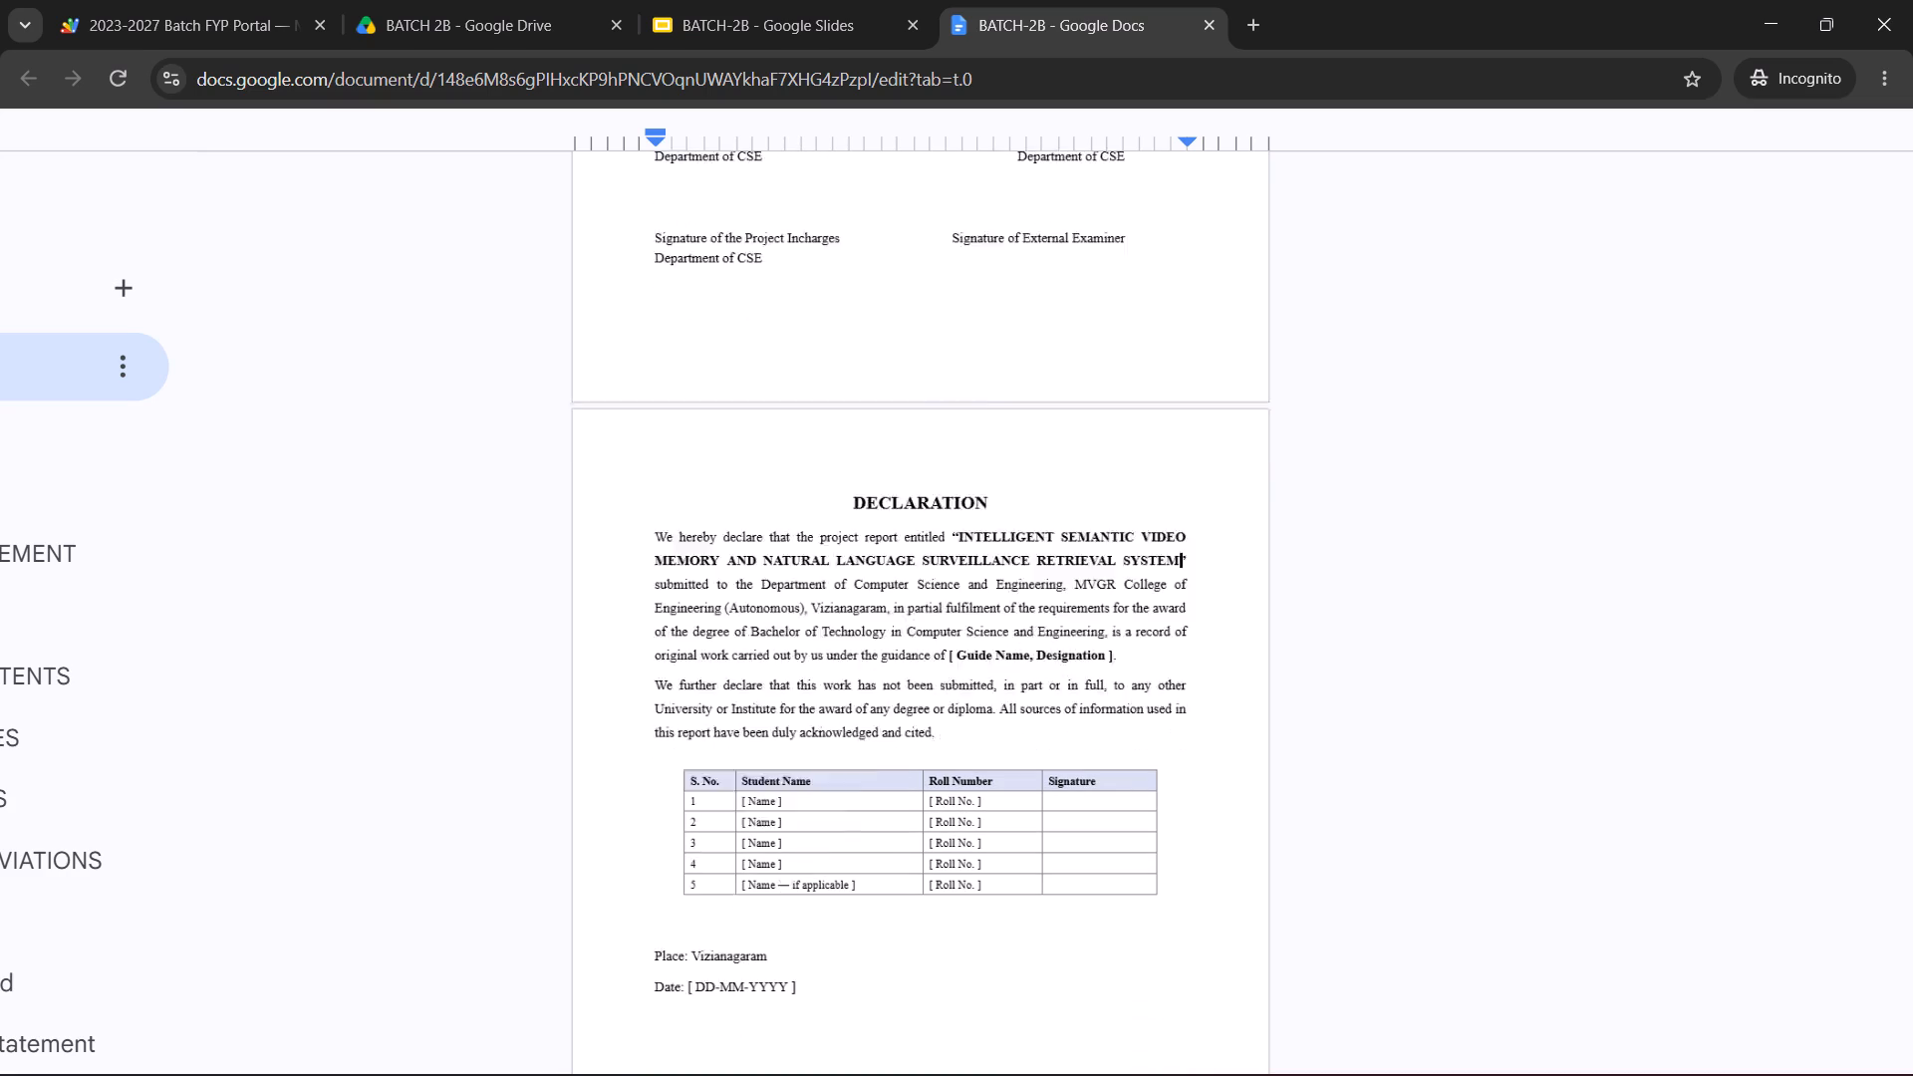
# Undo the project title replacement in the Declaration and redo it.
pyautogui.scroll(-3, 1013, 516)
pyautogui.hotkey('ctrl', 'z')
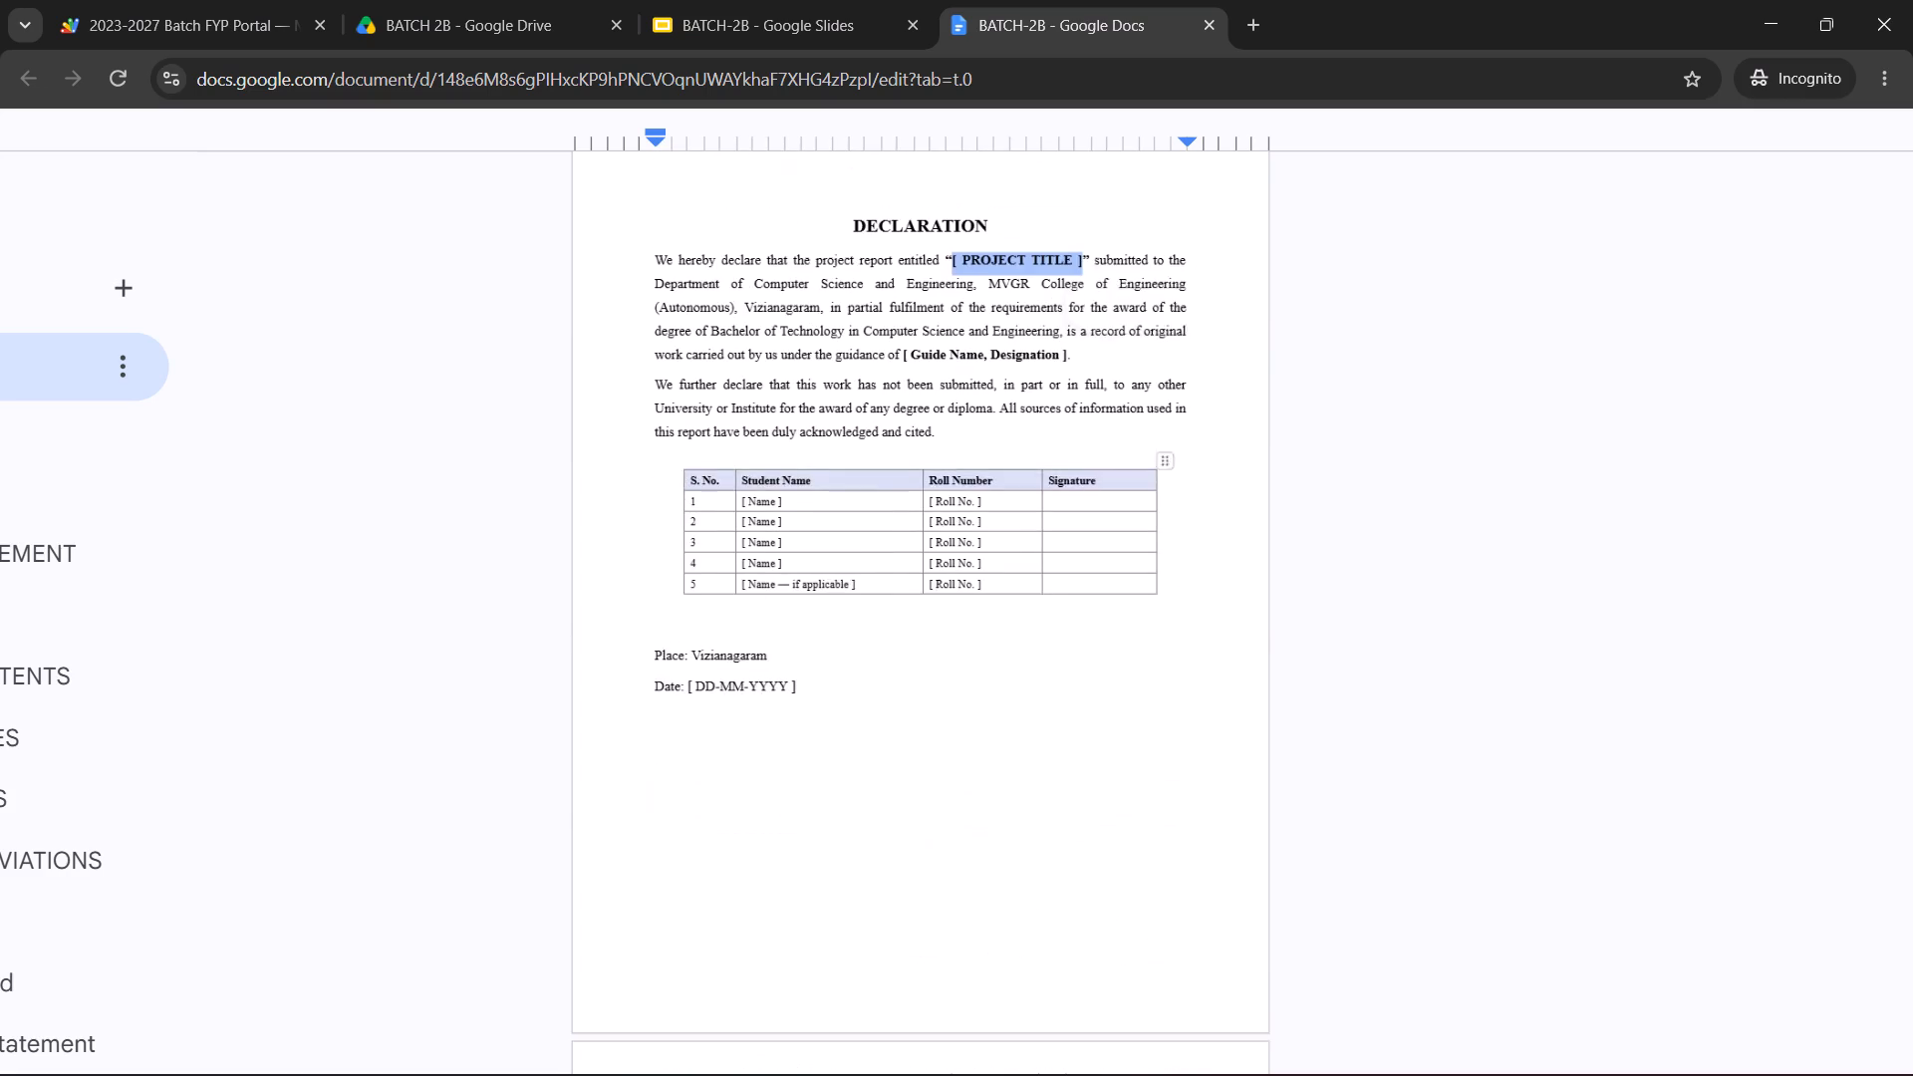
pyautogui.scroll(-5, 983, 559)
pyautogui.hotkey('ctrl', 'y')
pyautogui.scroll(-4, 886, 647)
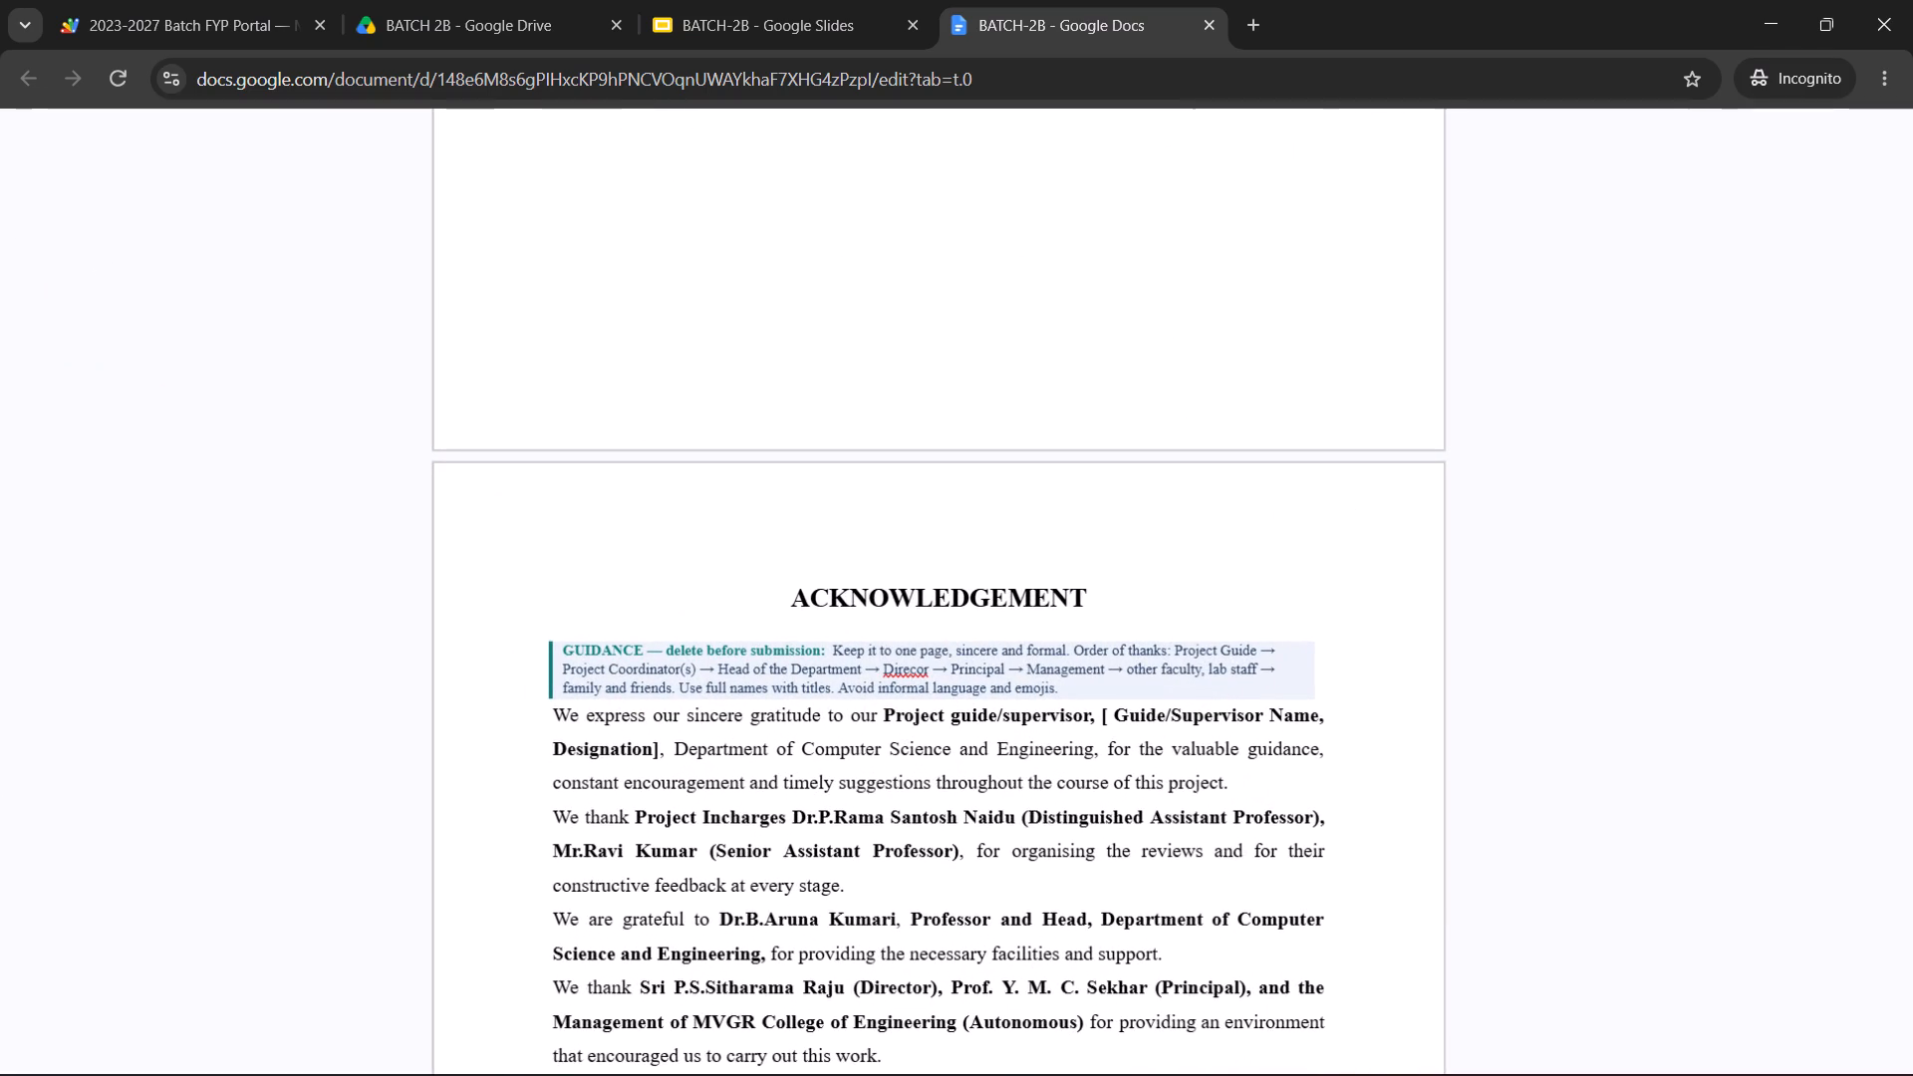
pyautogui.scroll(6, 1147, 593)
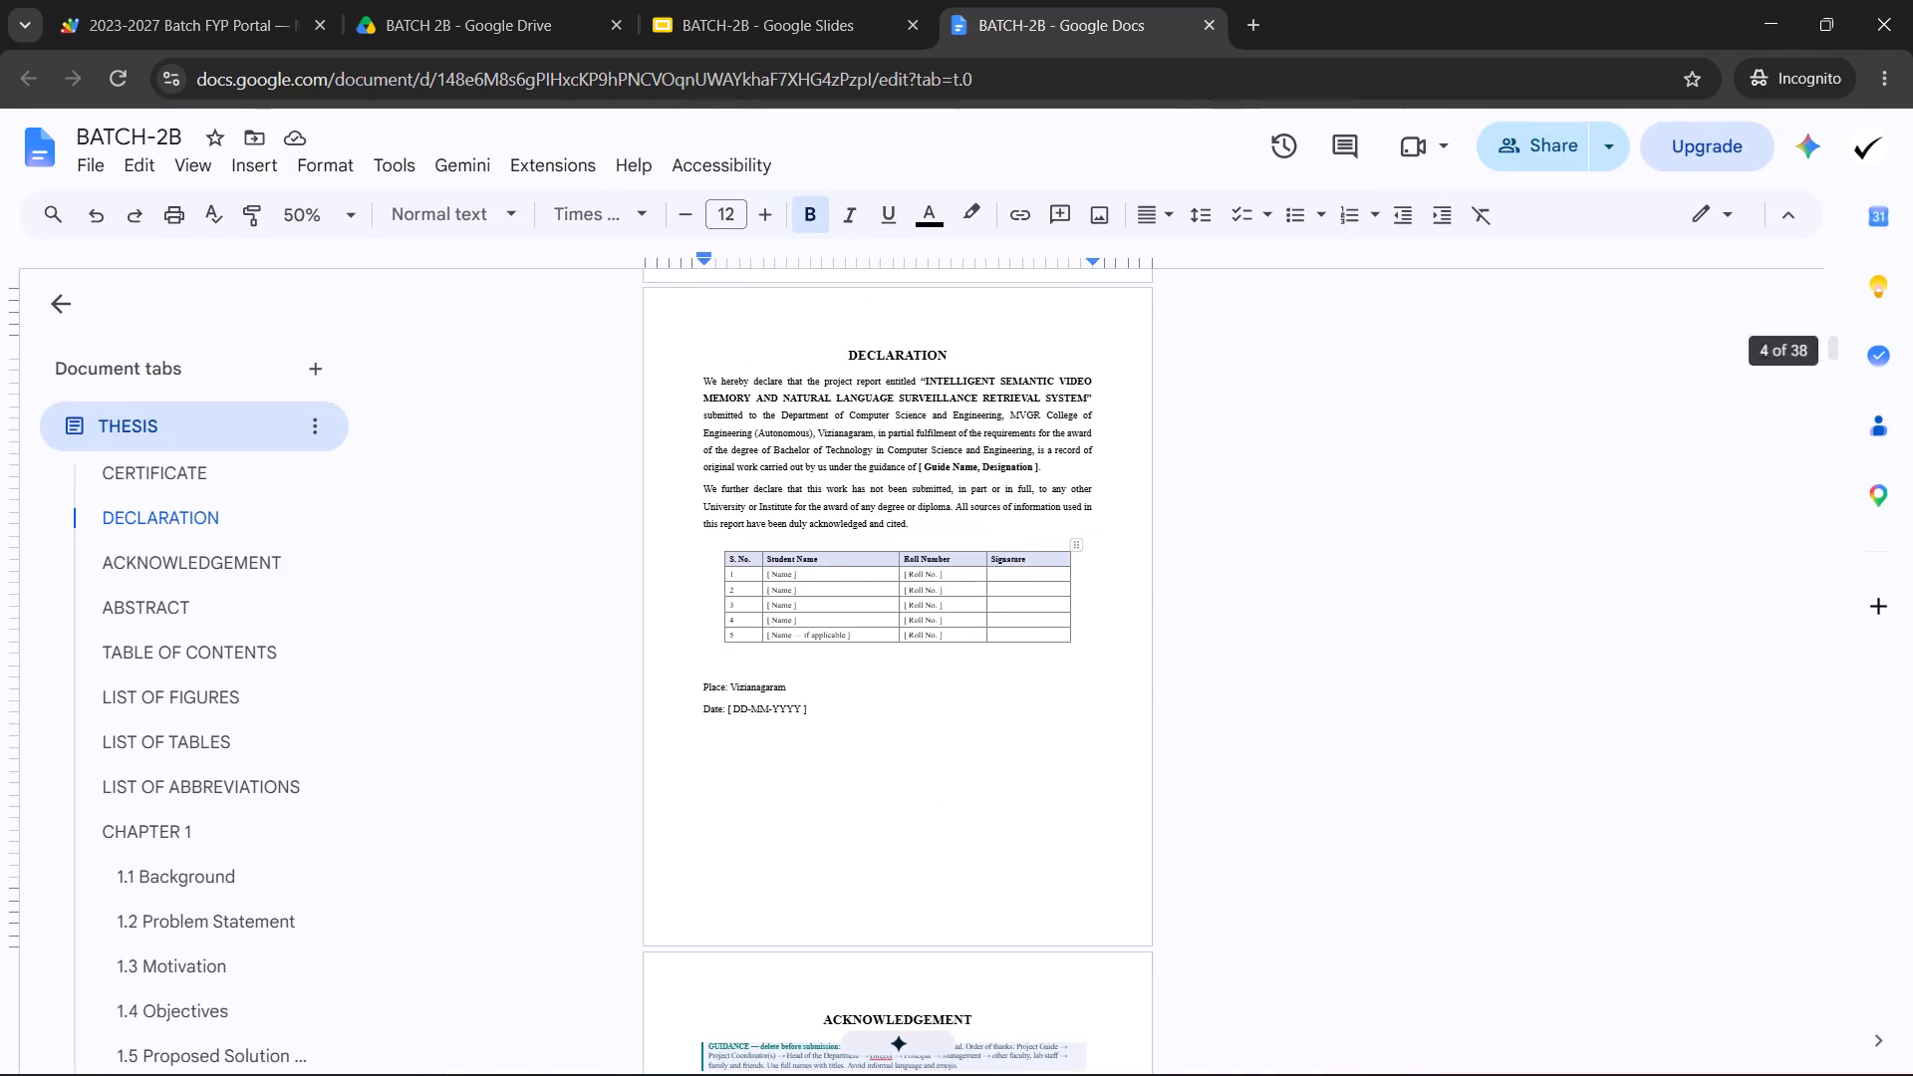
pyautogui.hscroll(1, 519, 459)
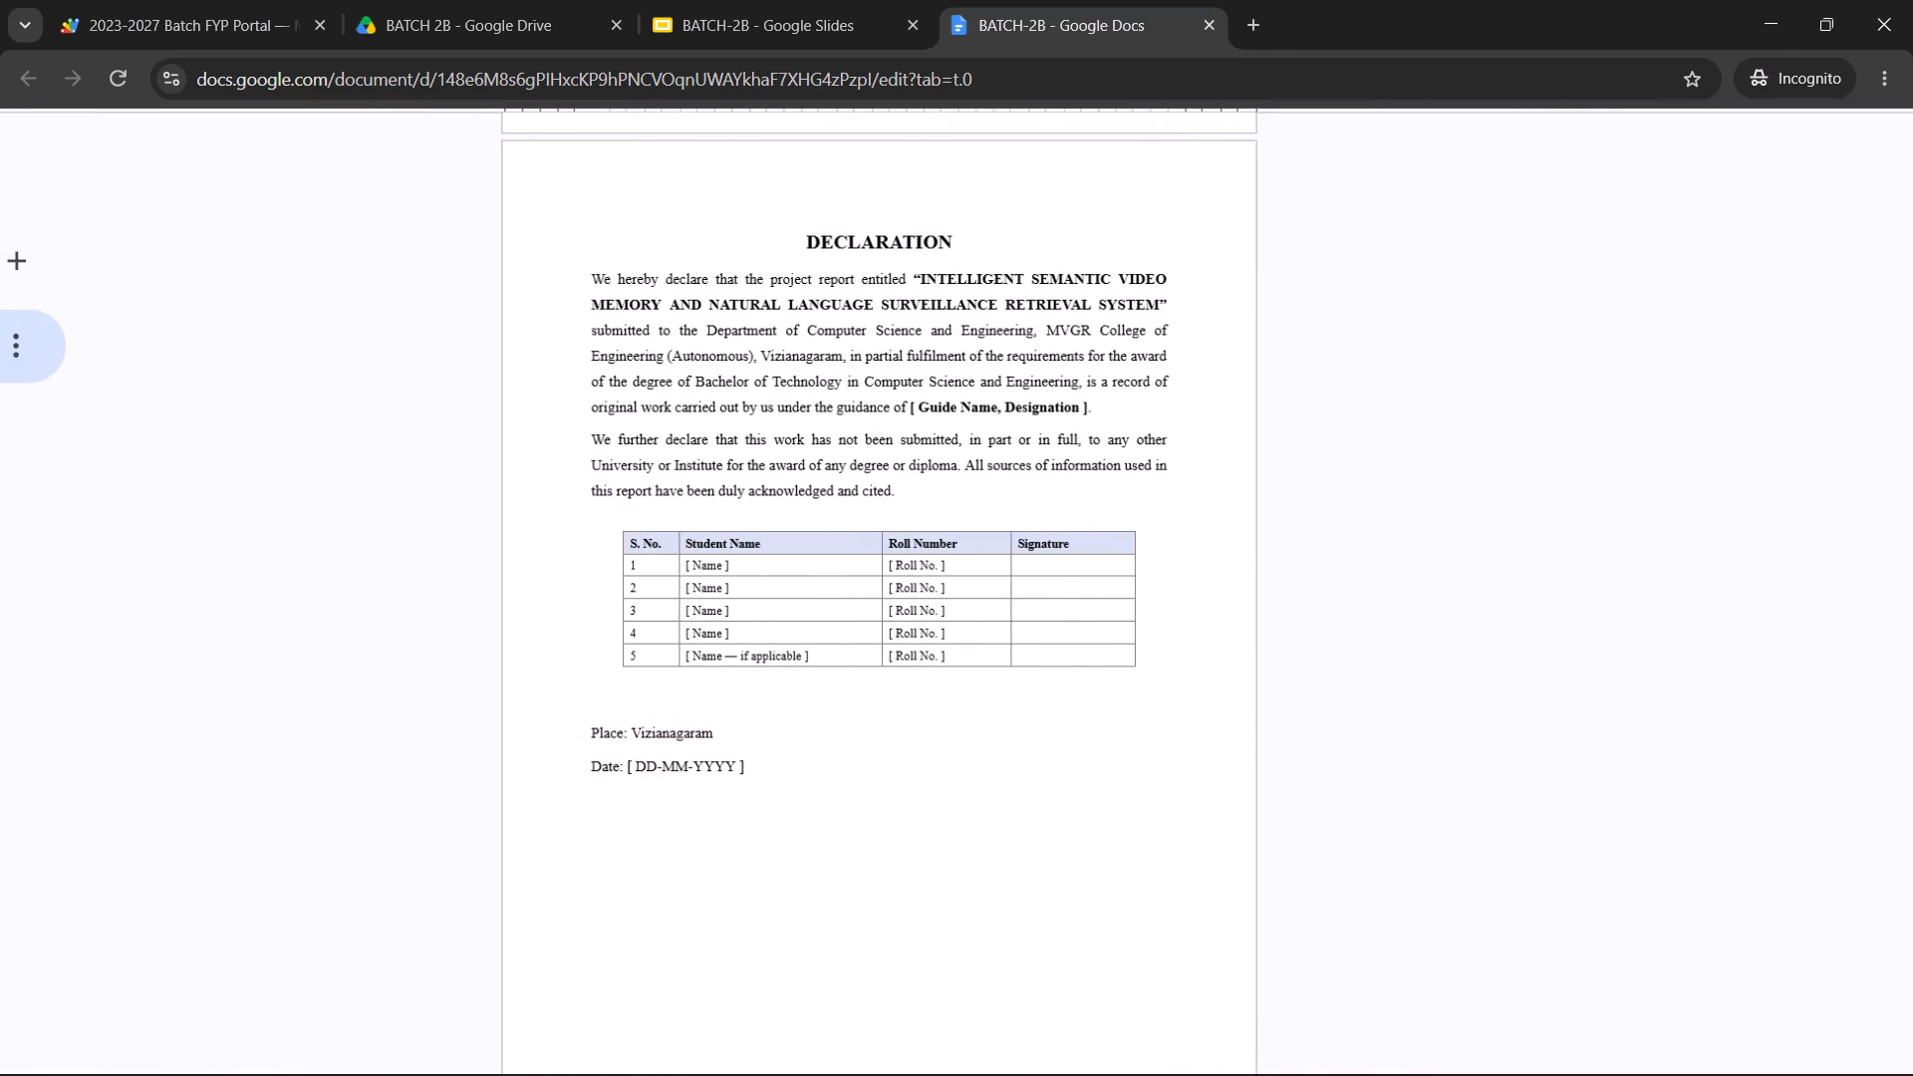
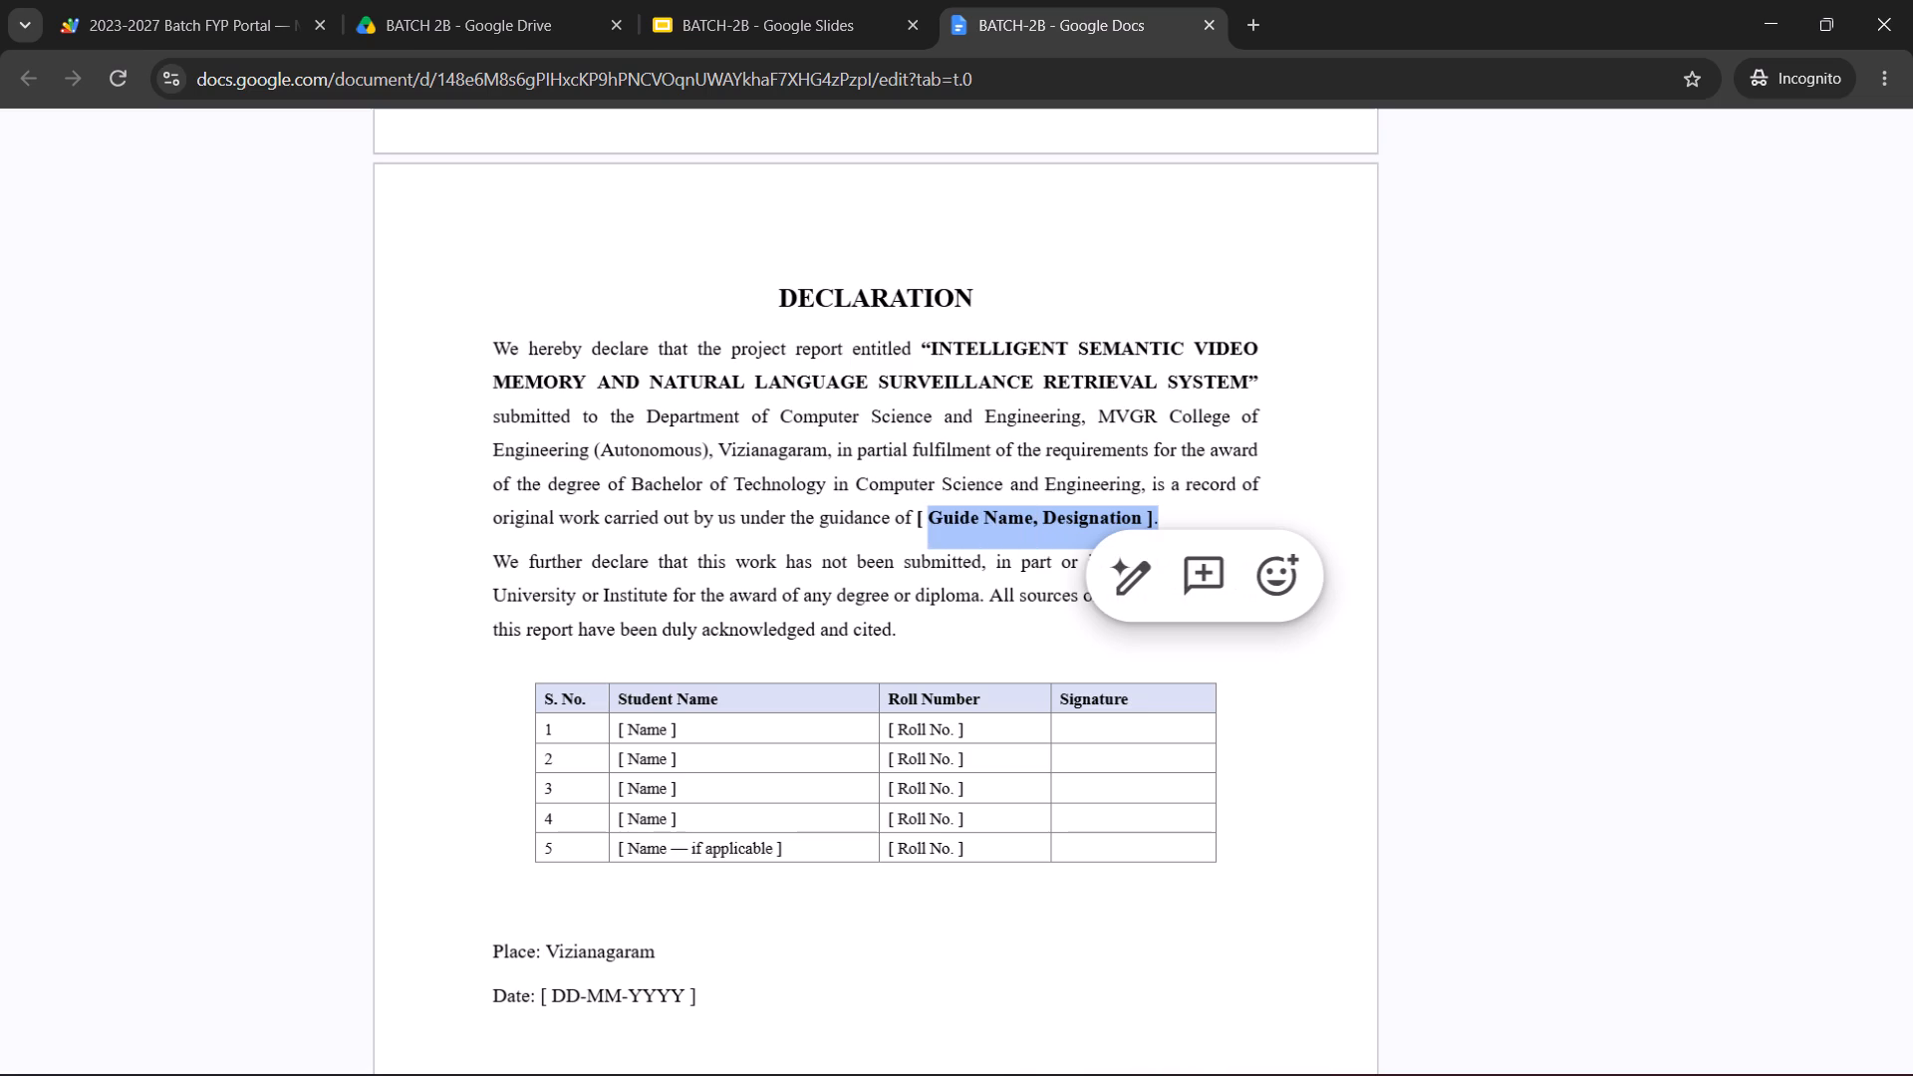
# Replace the bracketed guide name and designation placeholder in the Declaration with the guide's name followed by “Assistant Professor”, keeping the full stop.
pyautogui.moveTo(938, 520); pyautogui.dragTo(925, 521)
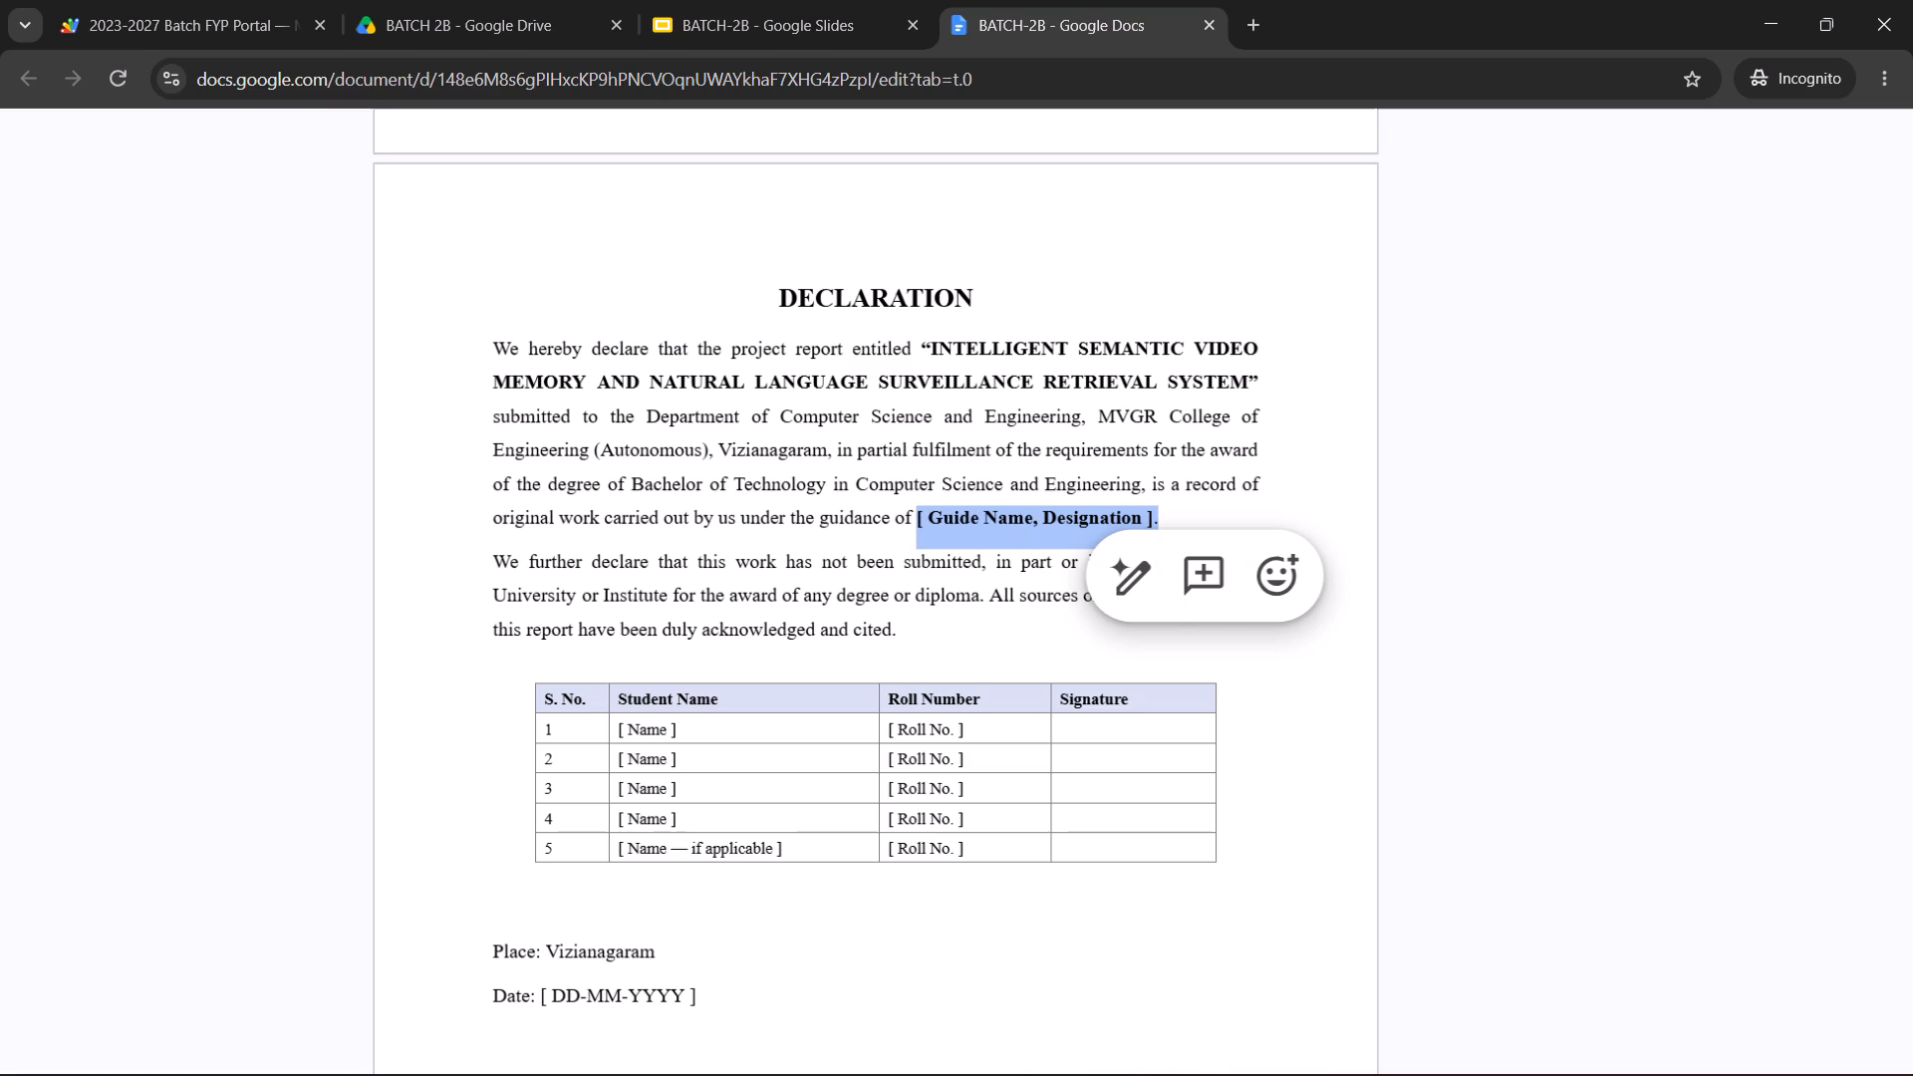
pyautogui.click(1152, 522)
pyautogui.moveTo(1152, 522); pyautogui.dragTo(1079, 521)
pyautogui.click(1034, 516)
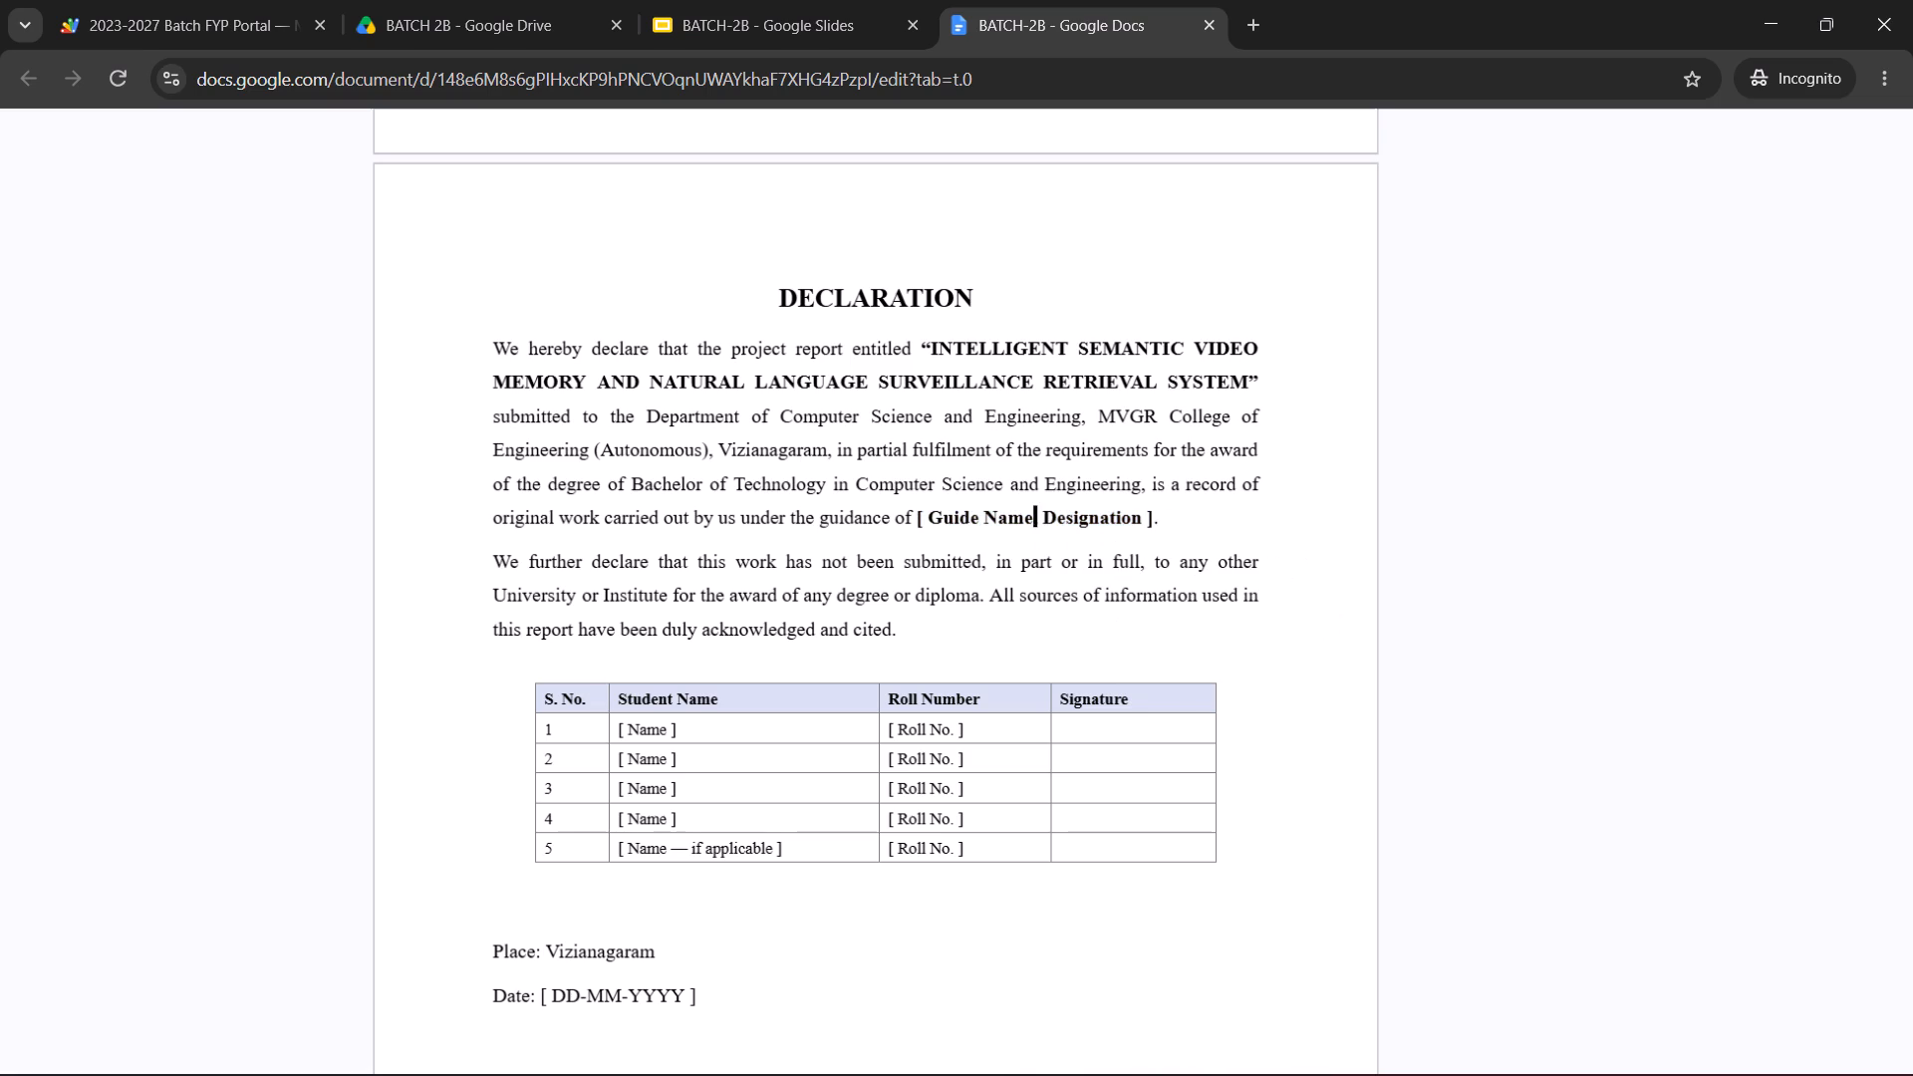
pyautogui.moveTo(917, 519); pyautogui.dragTo(1128, 517)
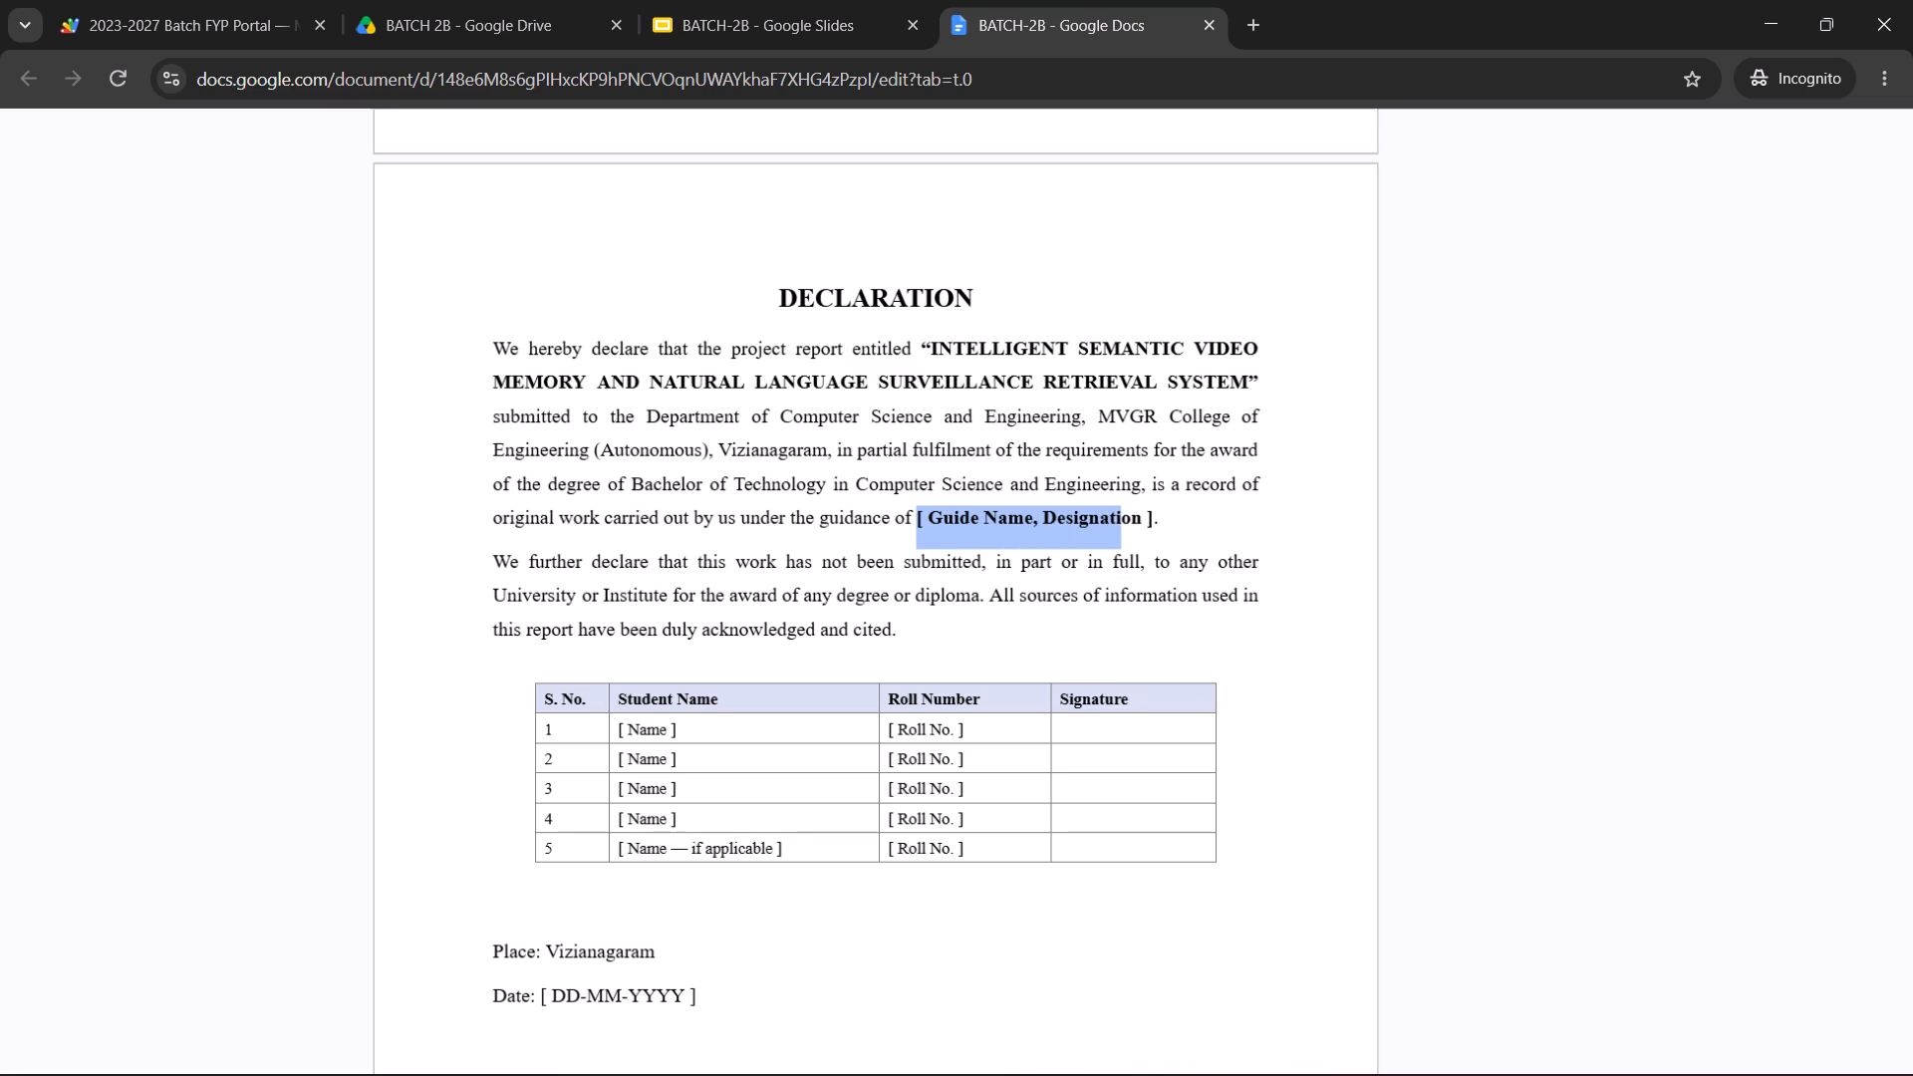
pyautogui.moveTo(1128, 517); pyautogui.dragTo(1152, 515)
pyautogui.moveTo(1152, 515); pyautogui.dragTo(1157, 515)
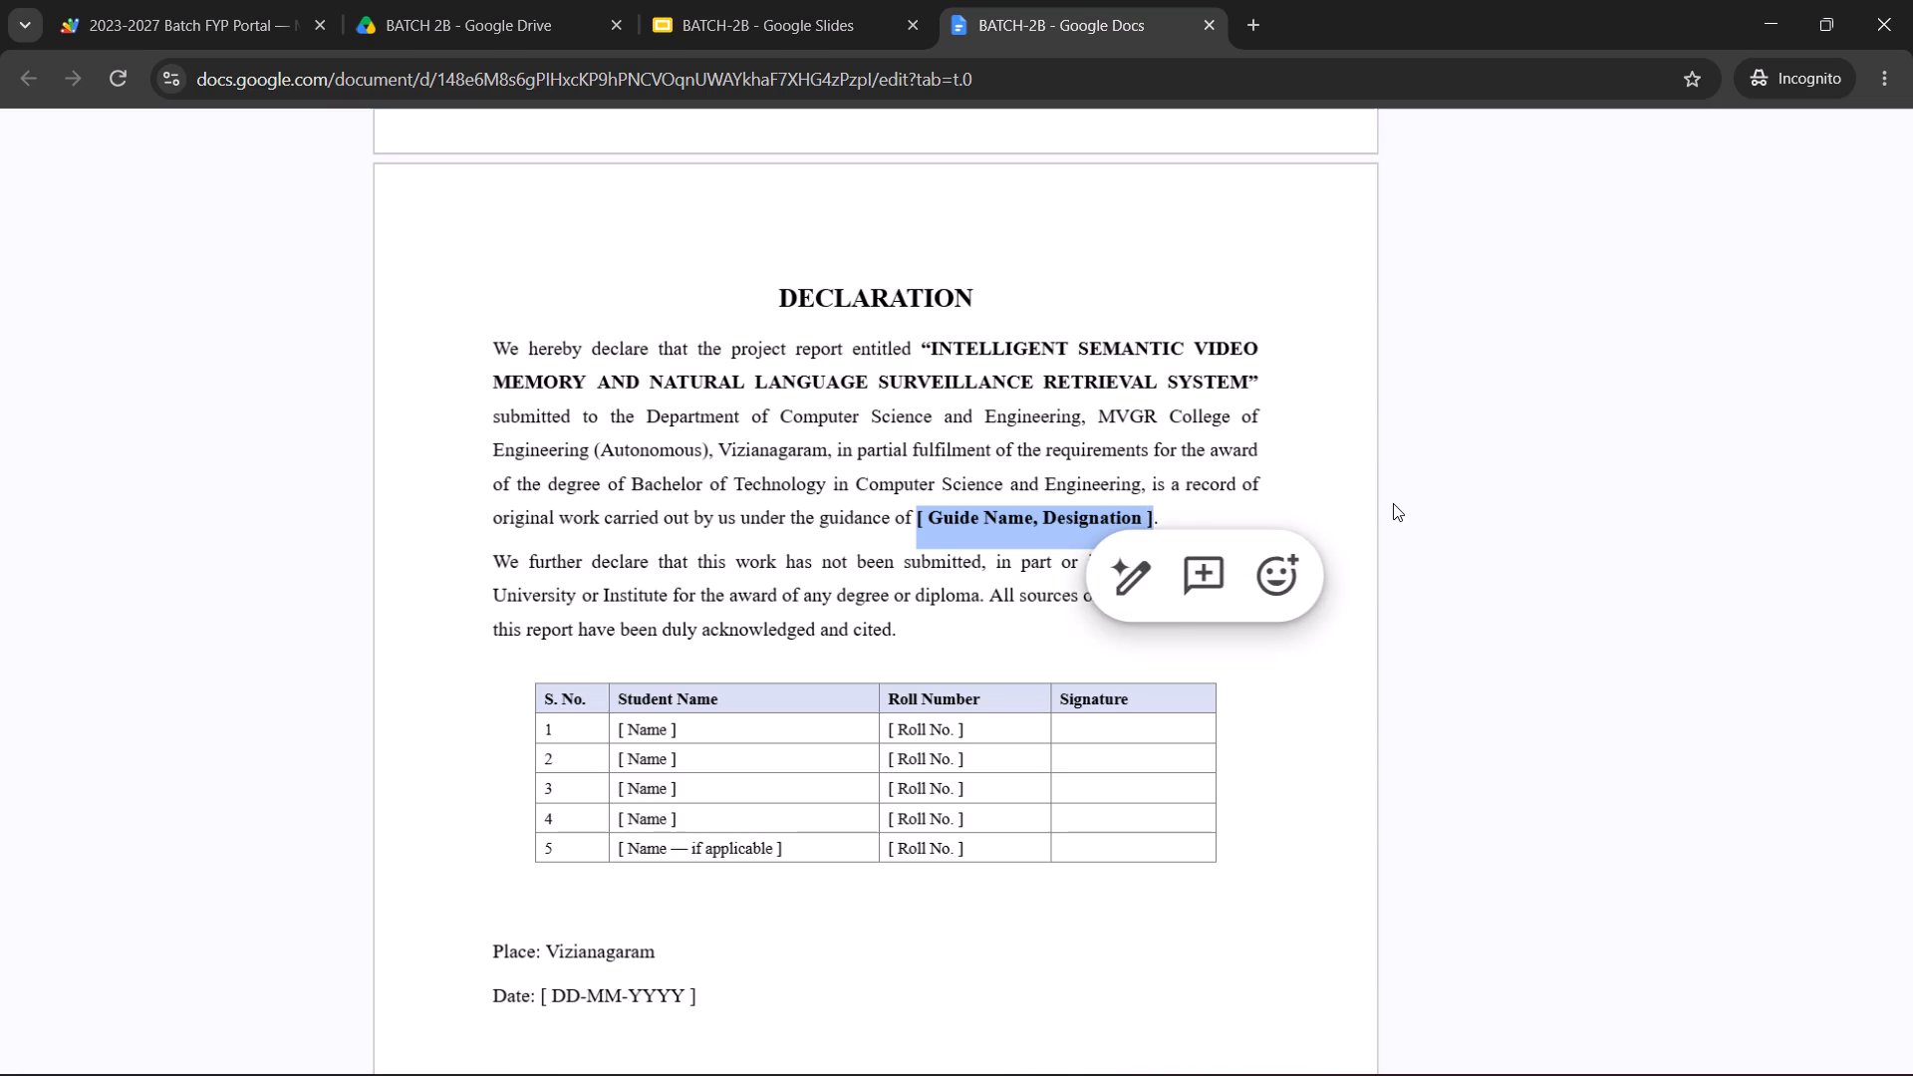
pyautogui.hotkey('ctrl', 'v')
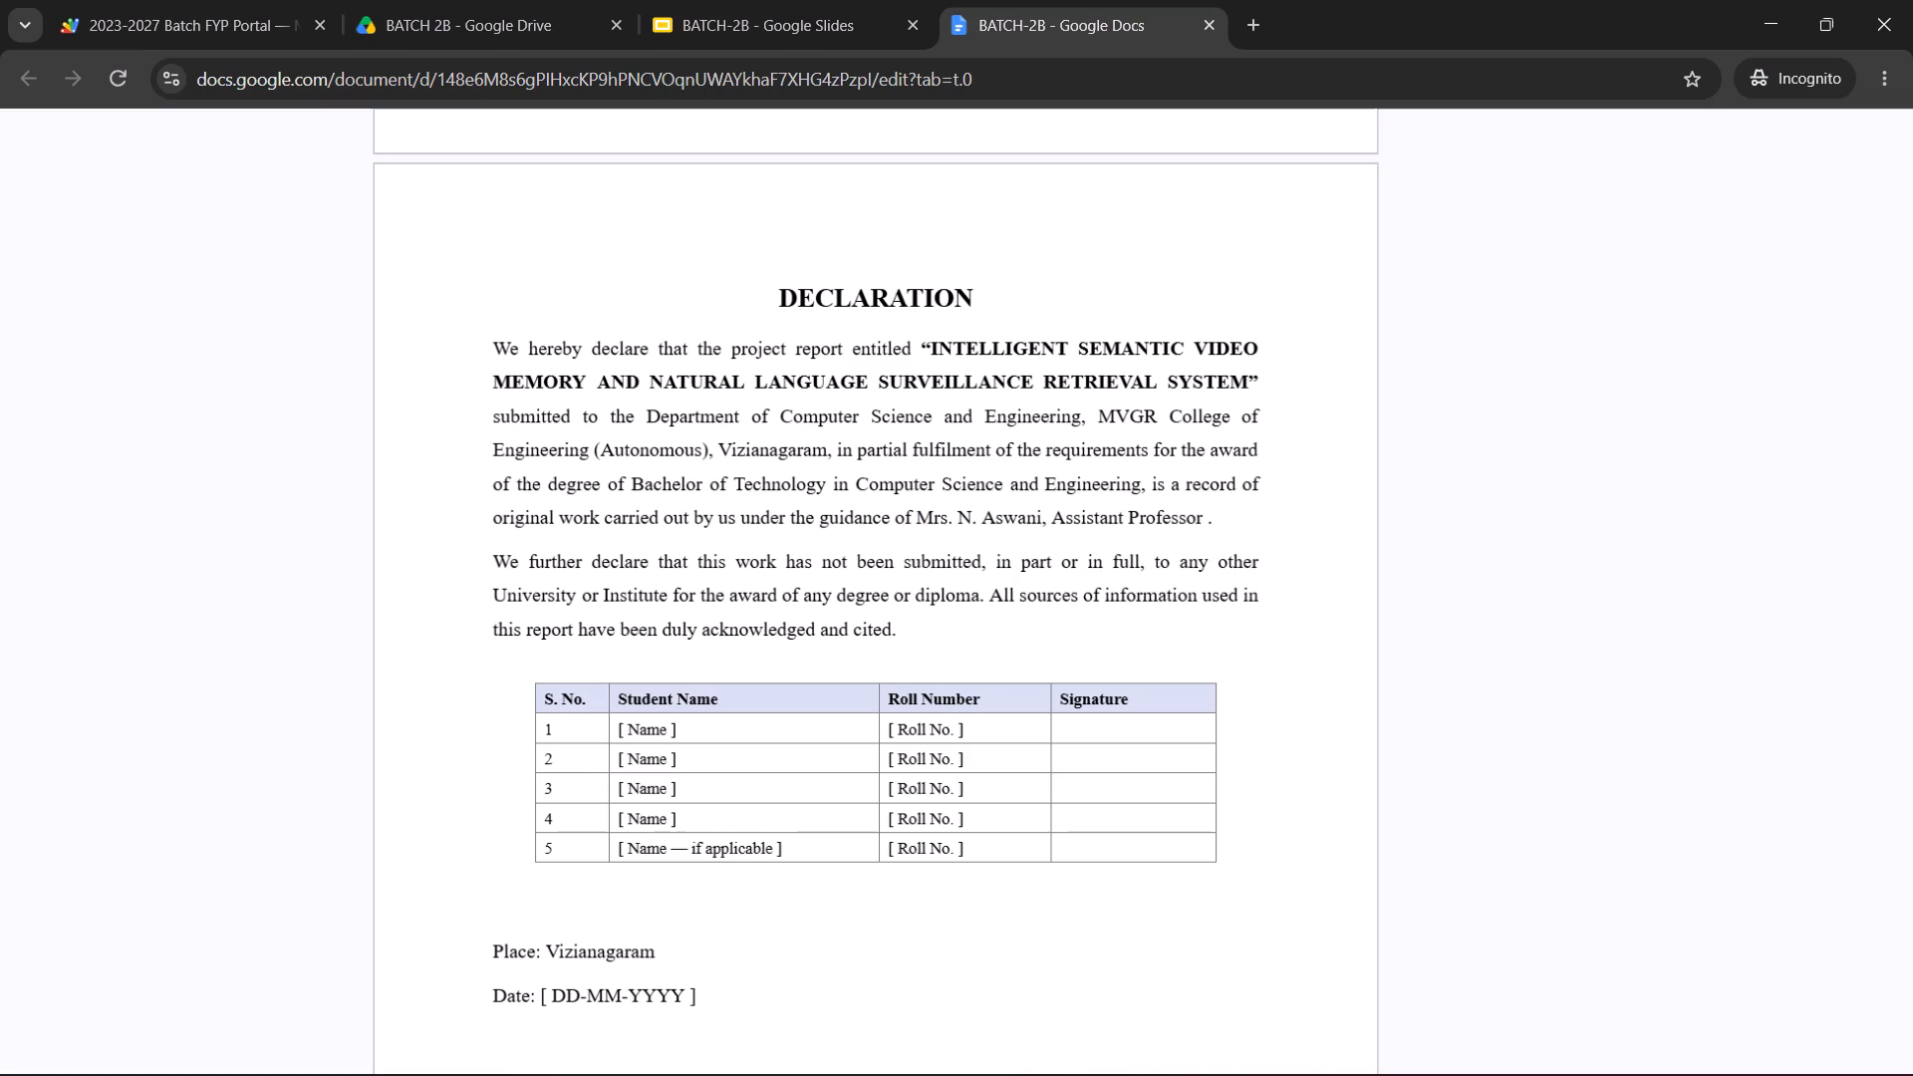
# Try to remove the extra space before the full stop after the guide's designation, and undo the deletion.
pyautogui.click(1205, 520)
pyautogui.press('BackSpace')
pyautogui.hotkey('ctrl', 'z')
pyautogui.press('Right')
# Make the guide's name and designation bold in the Declaration's first paragraph.
pyautogui.moveTo(918, 518); pyautogui.dragTo(1210, 518)
pyautogui.hotkey('ctrl', 'b')
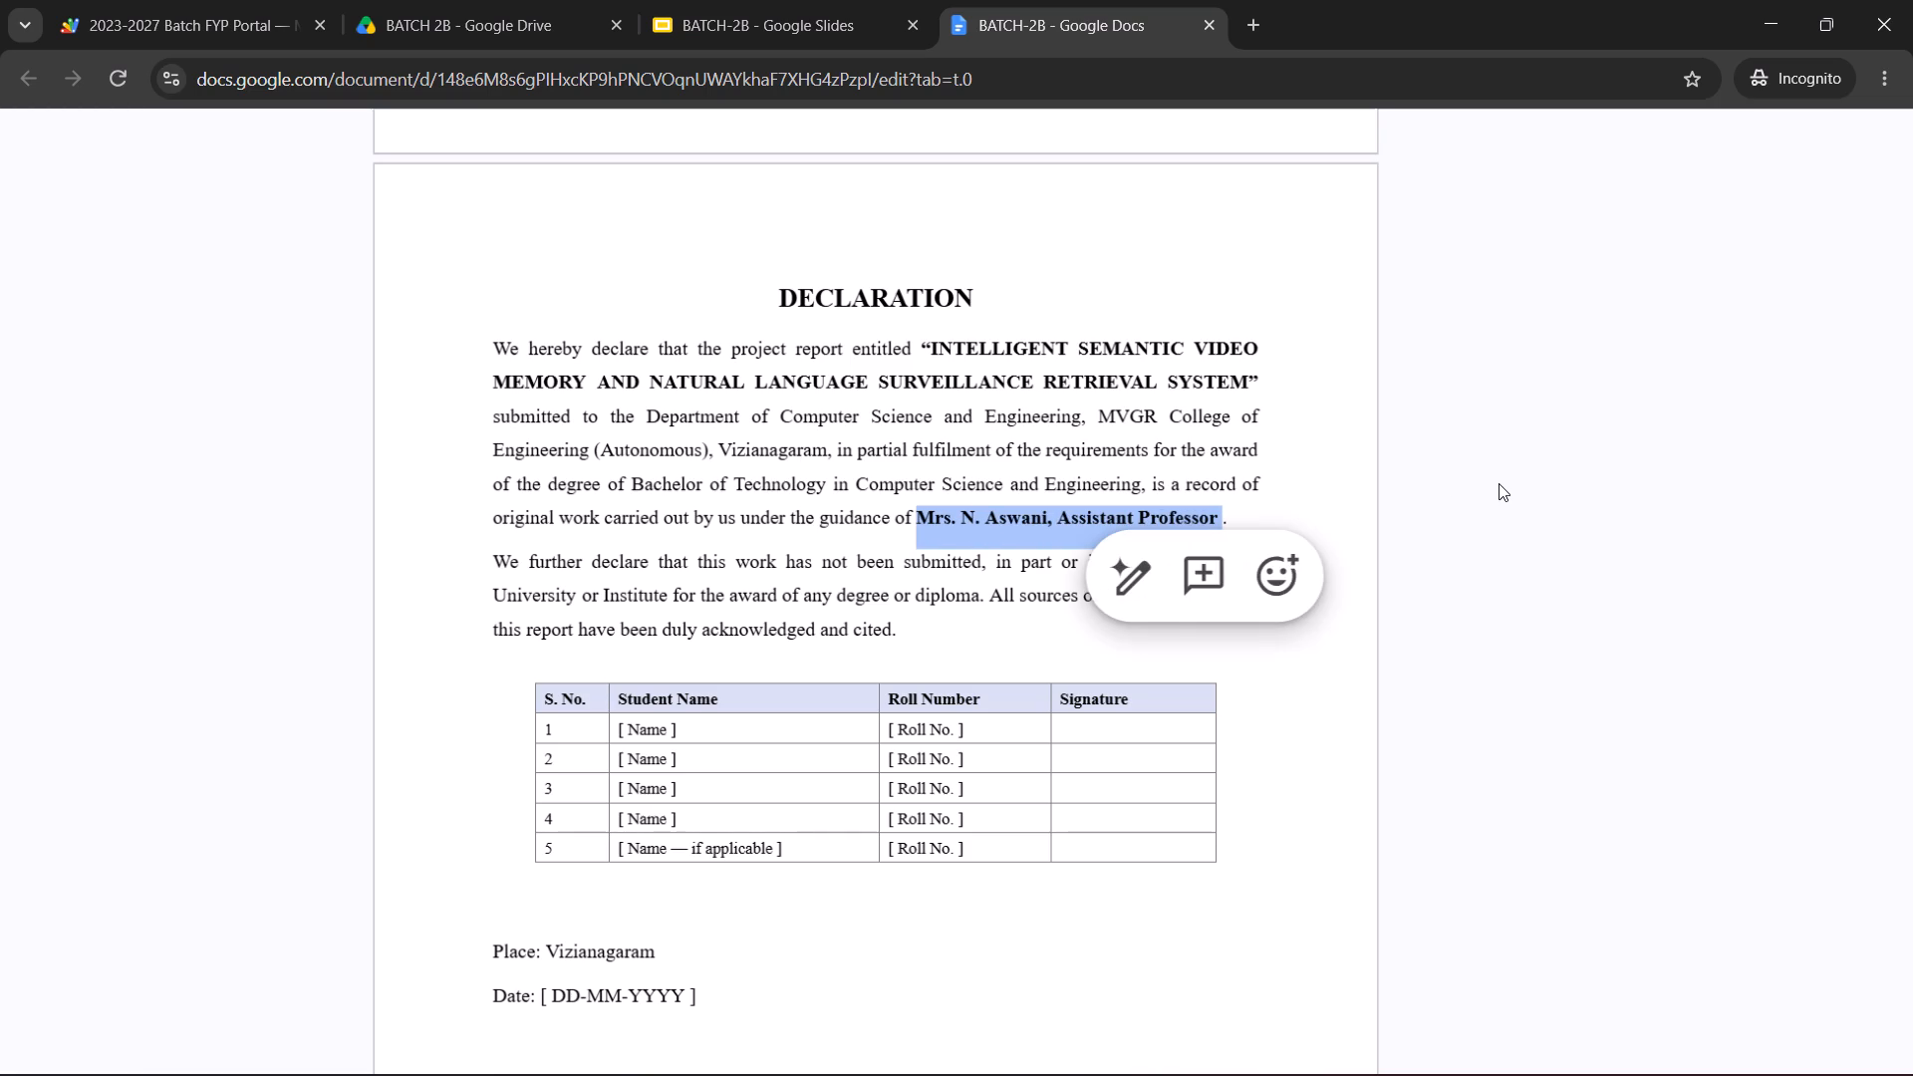
pyautogui.click(1503, 473)
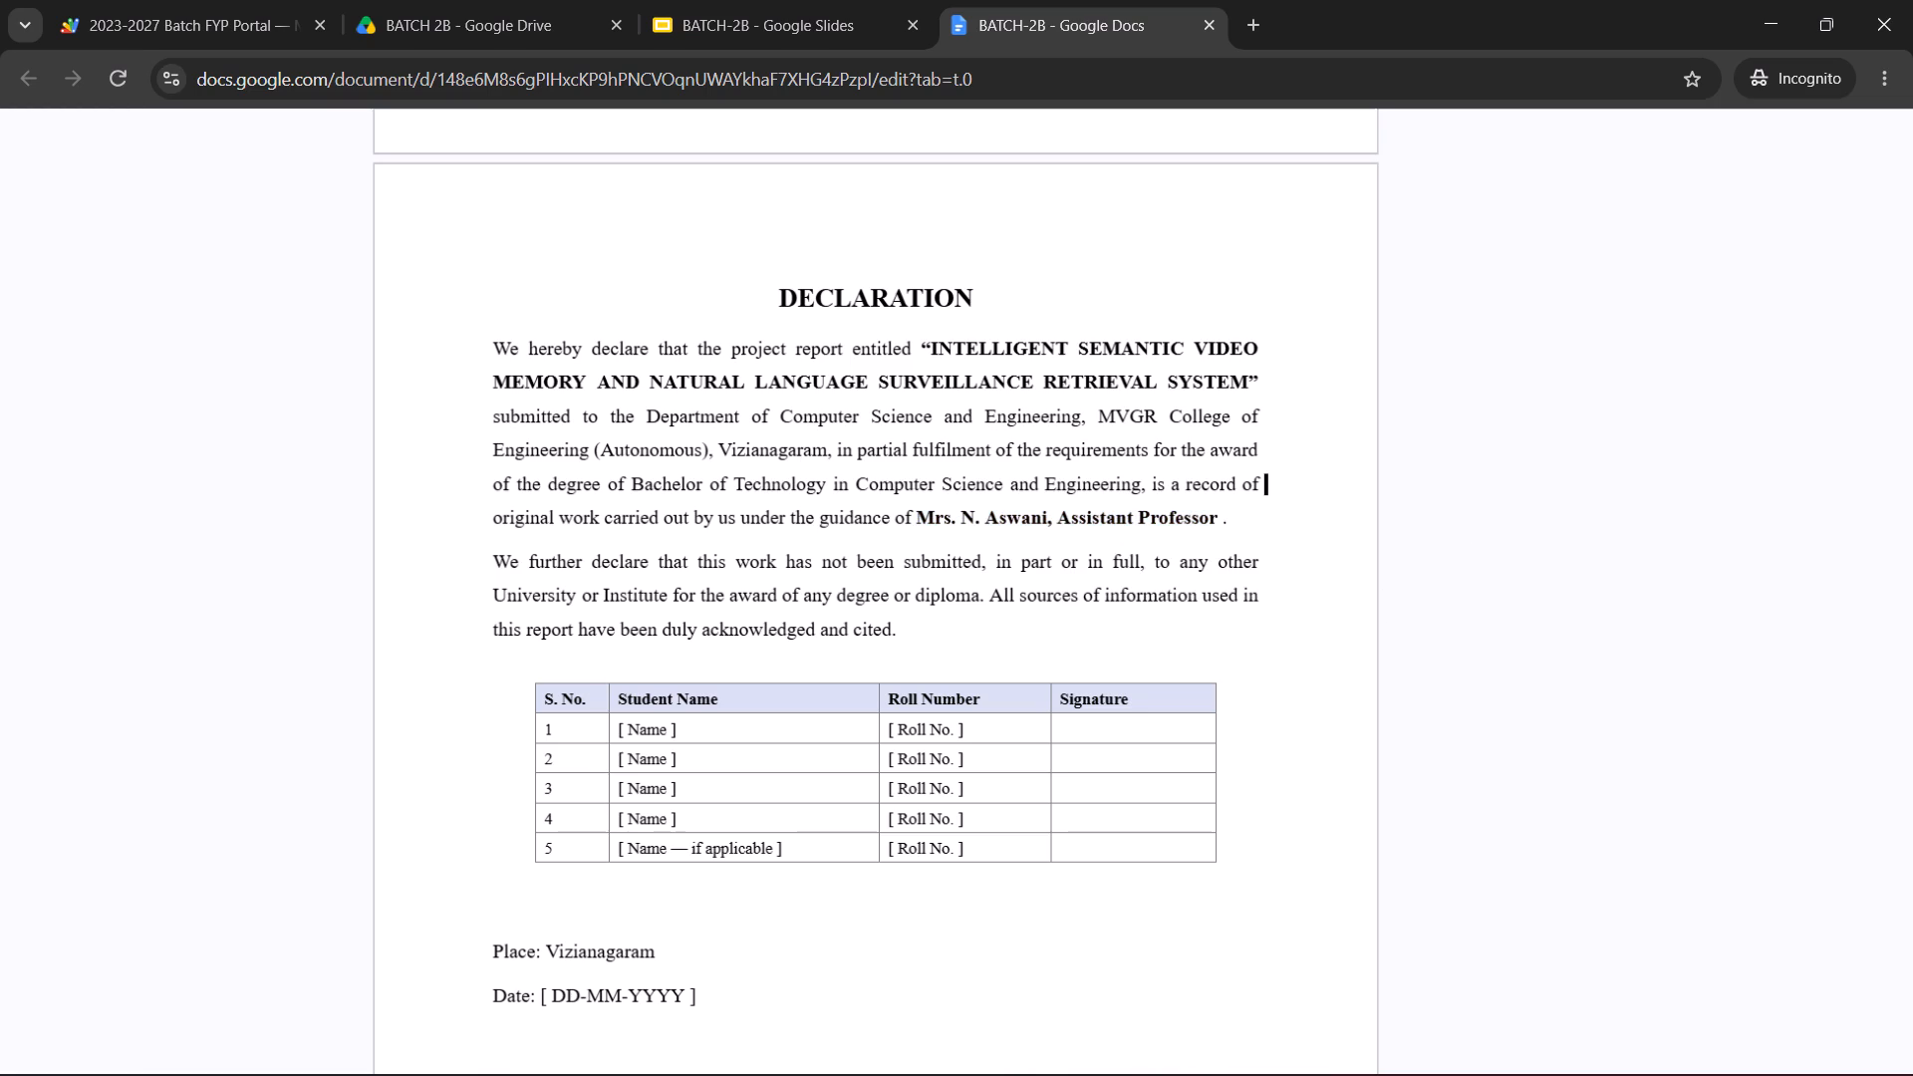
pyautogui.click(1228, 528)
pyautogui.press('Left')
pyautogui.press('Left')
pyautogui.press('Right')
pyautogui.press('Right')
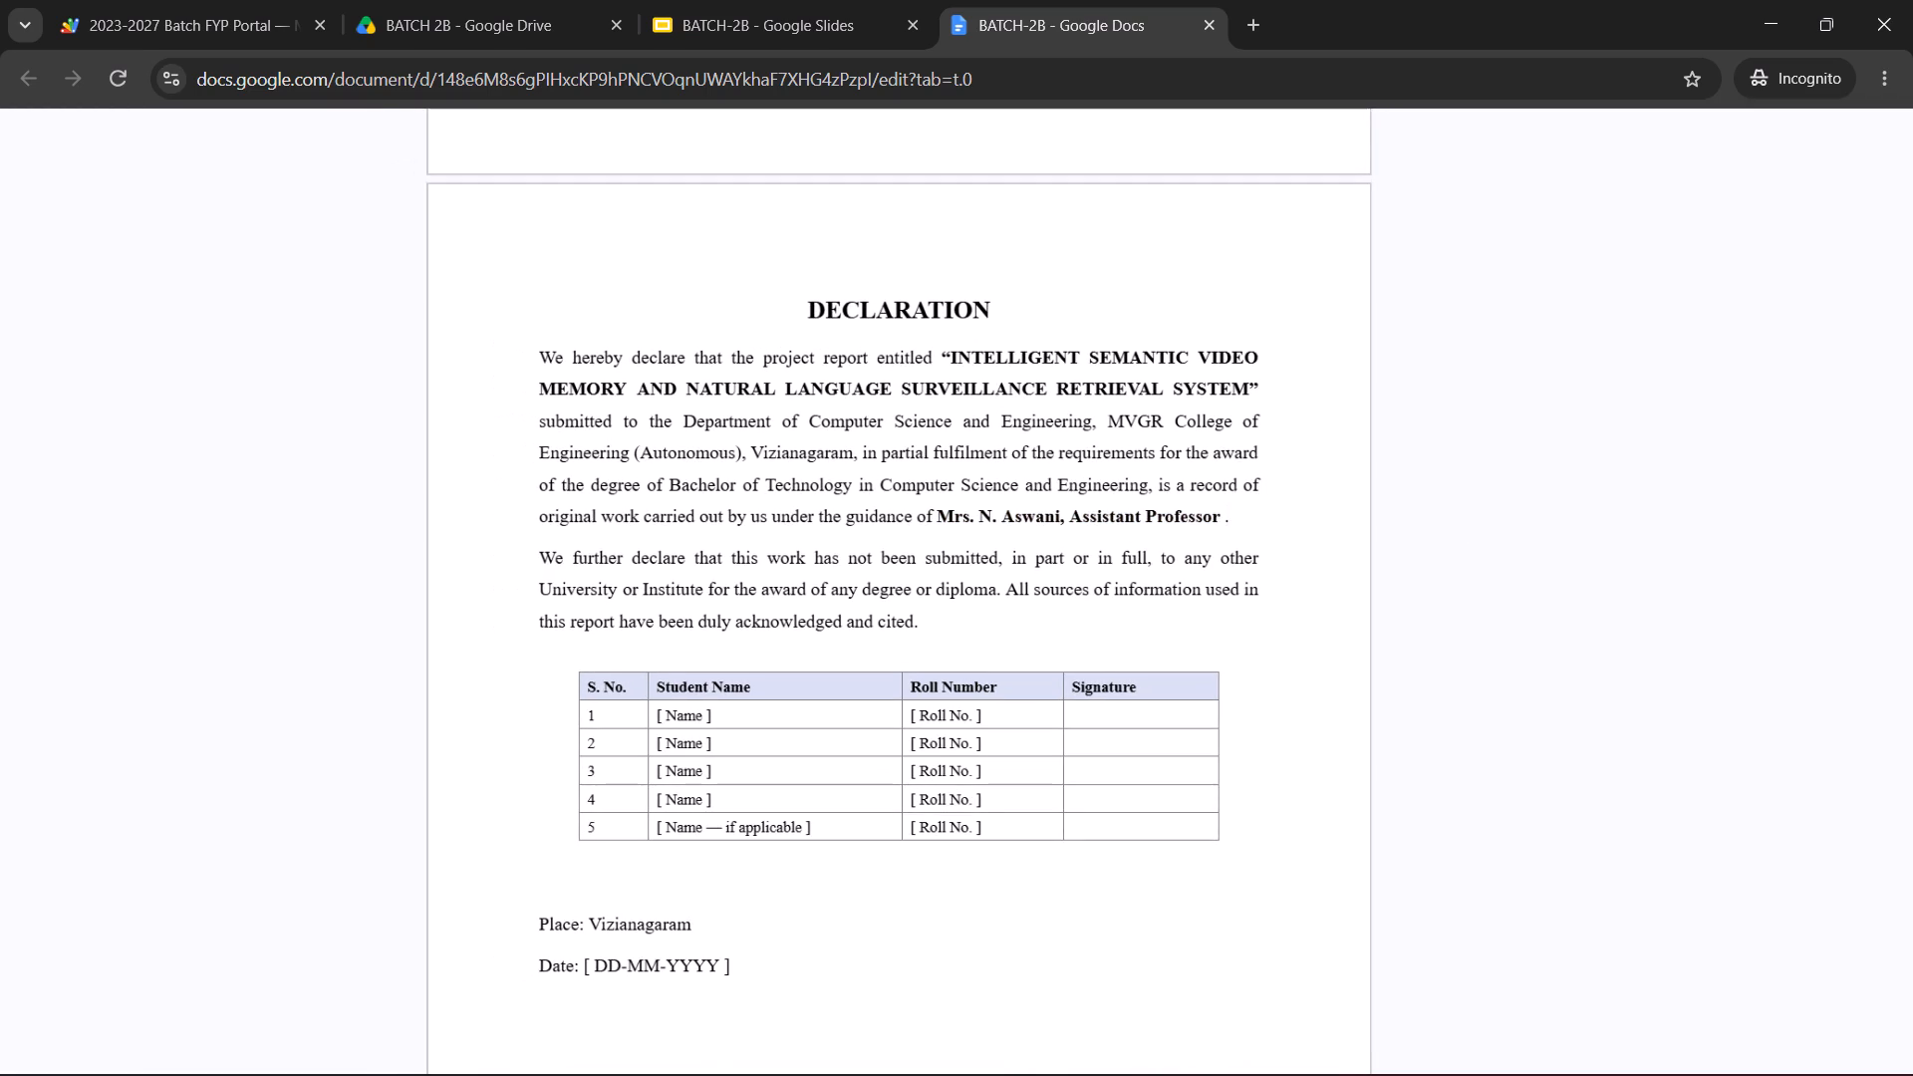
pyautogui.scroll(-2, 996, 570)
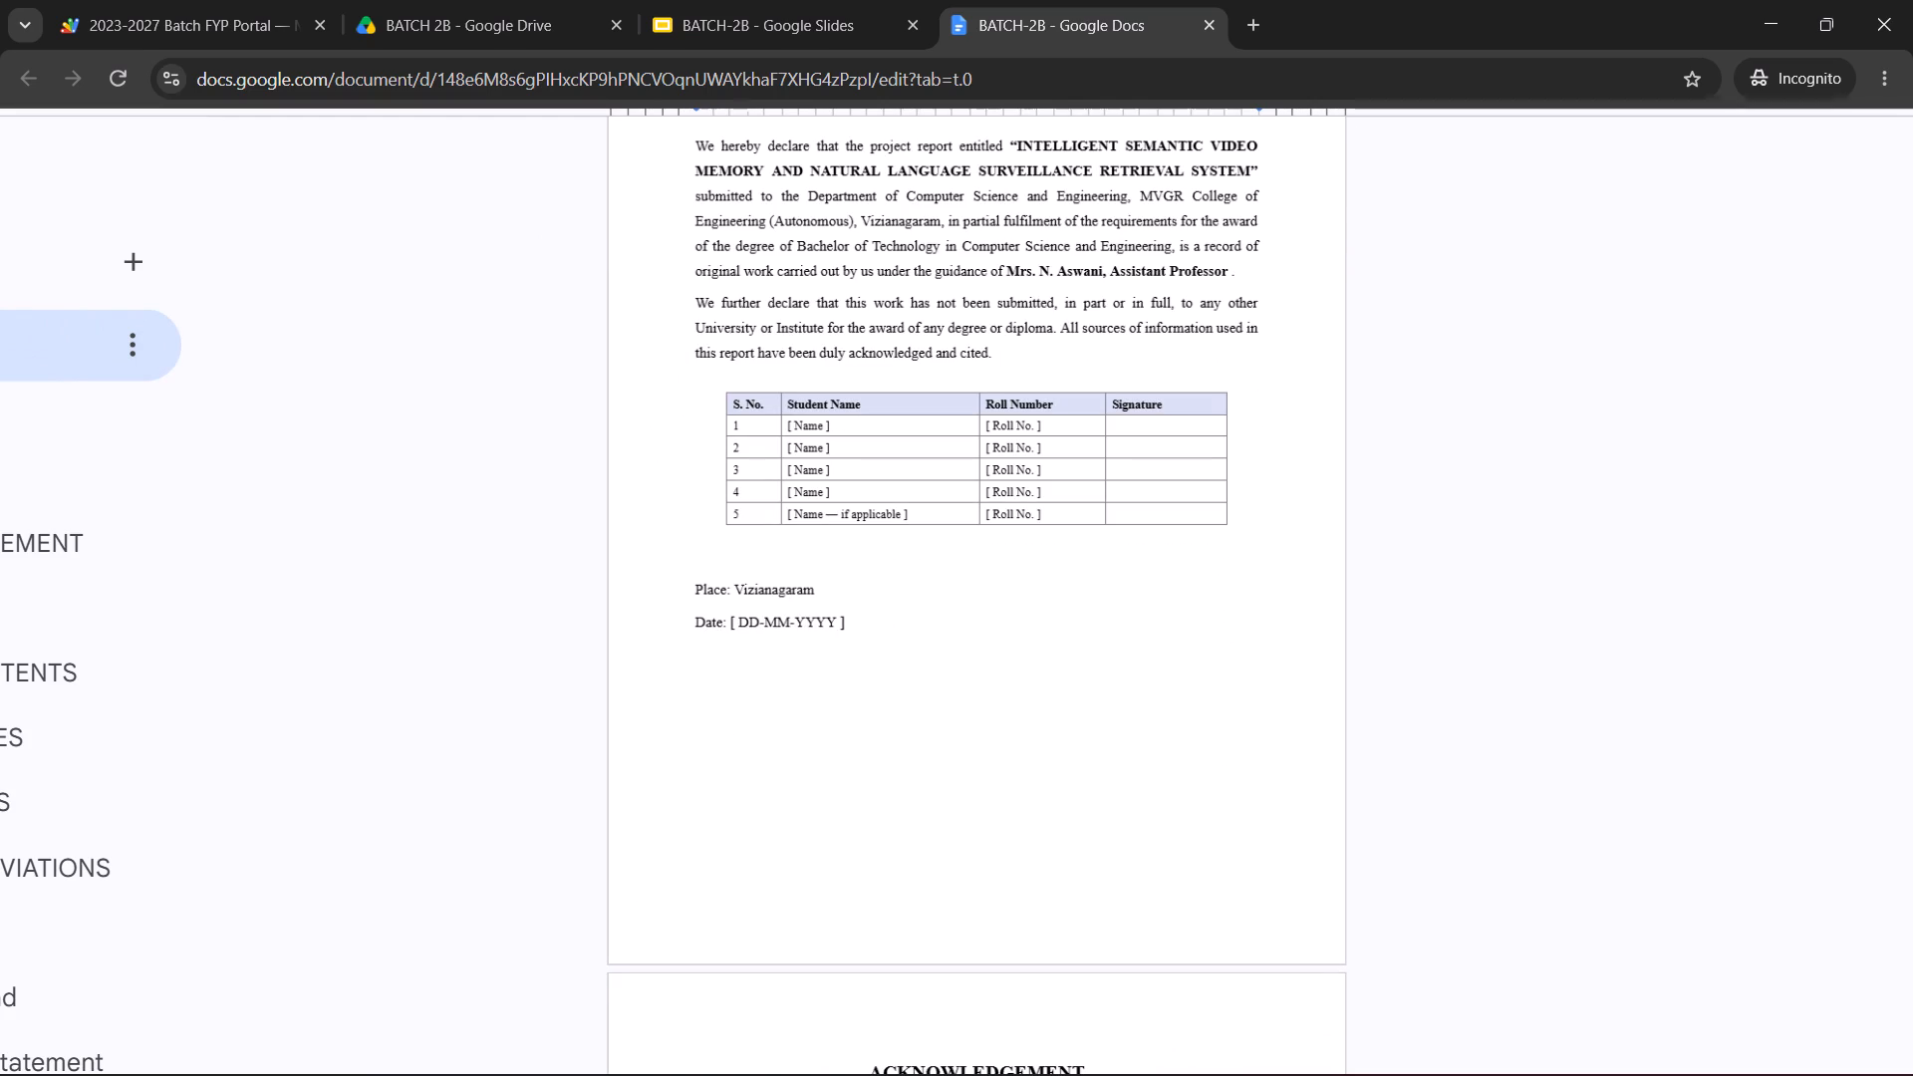
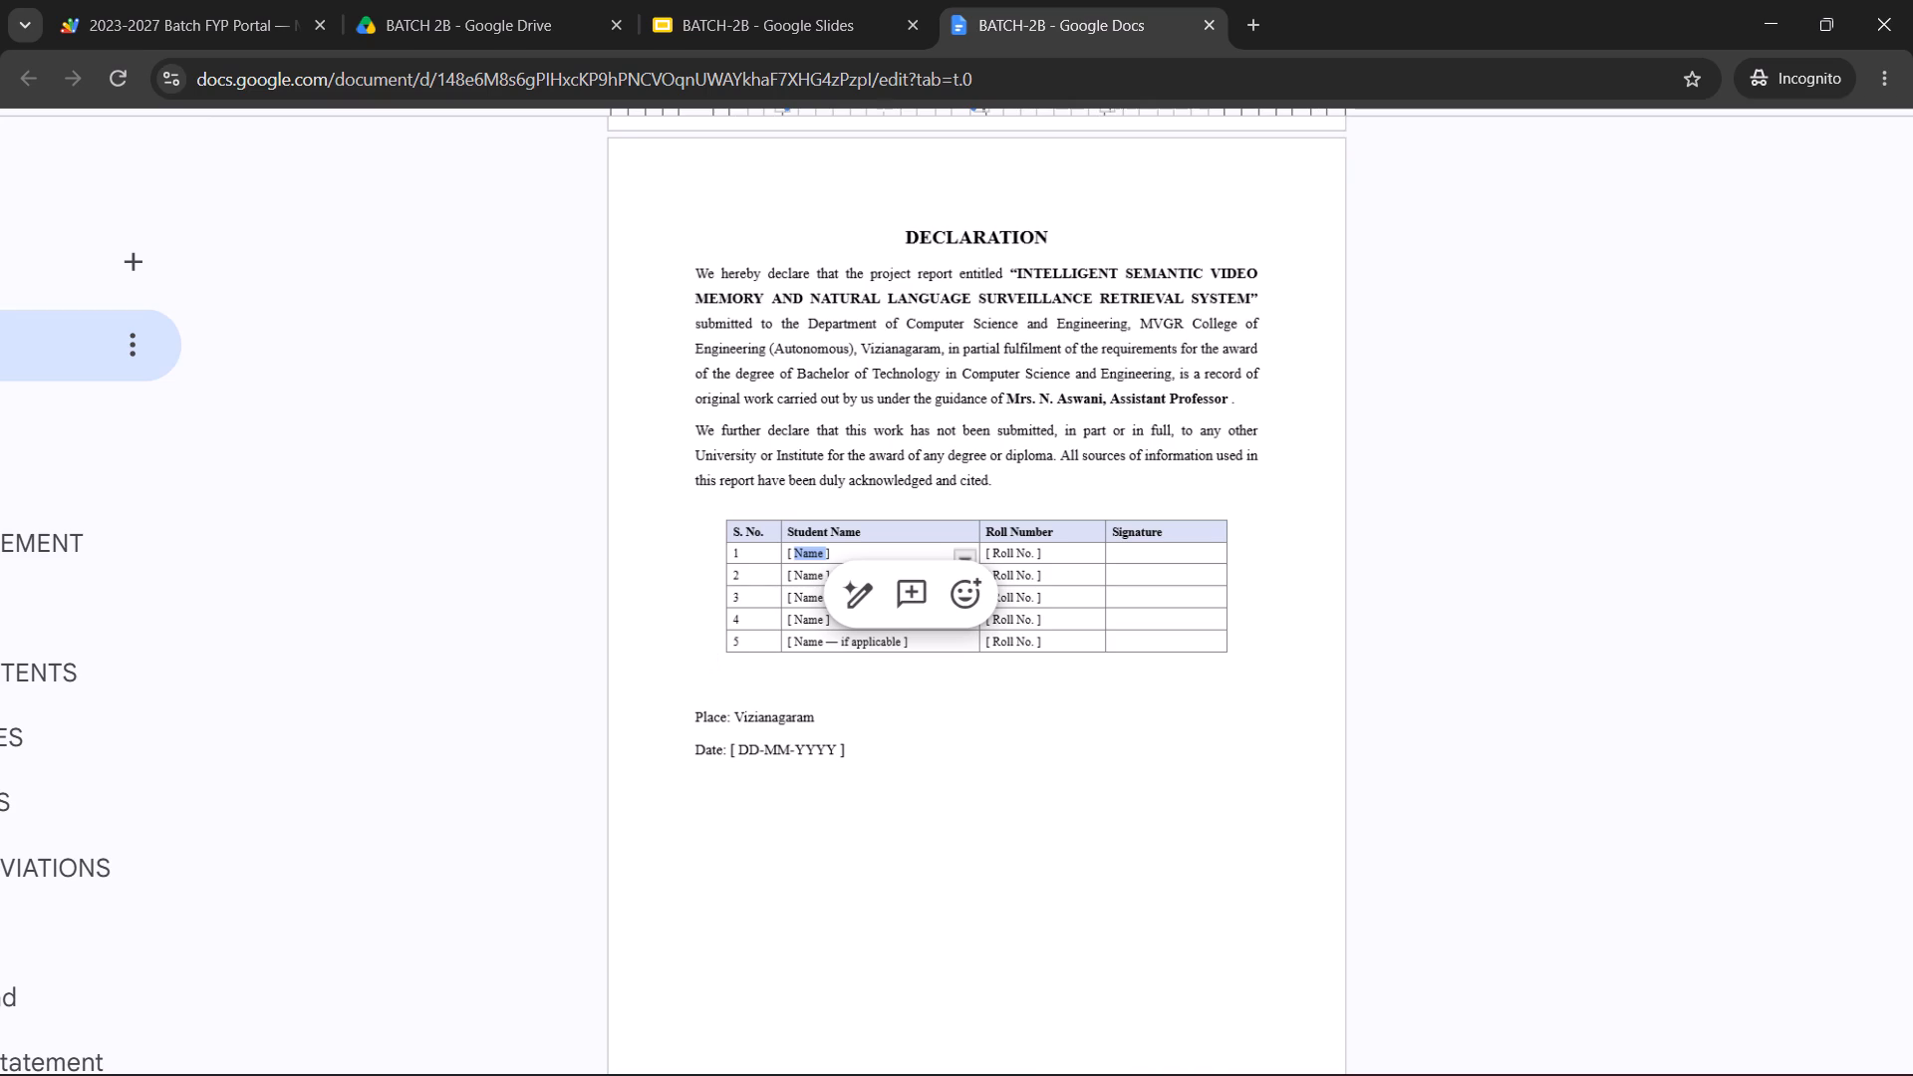
# Select a student name placeholder in the Declaration's student table and switch to the student table in the Word thesis's Declaration.
pyautogui.click(909, 486)
pyautogui.hotkey('ctrl', '-')
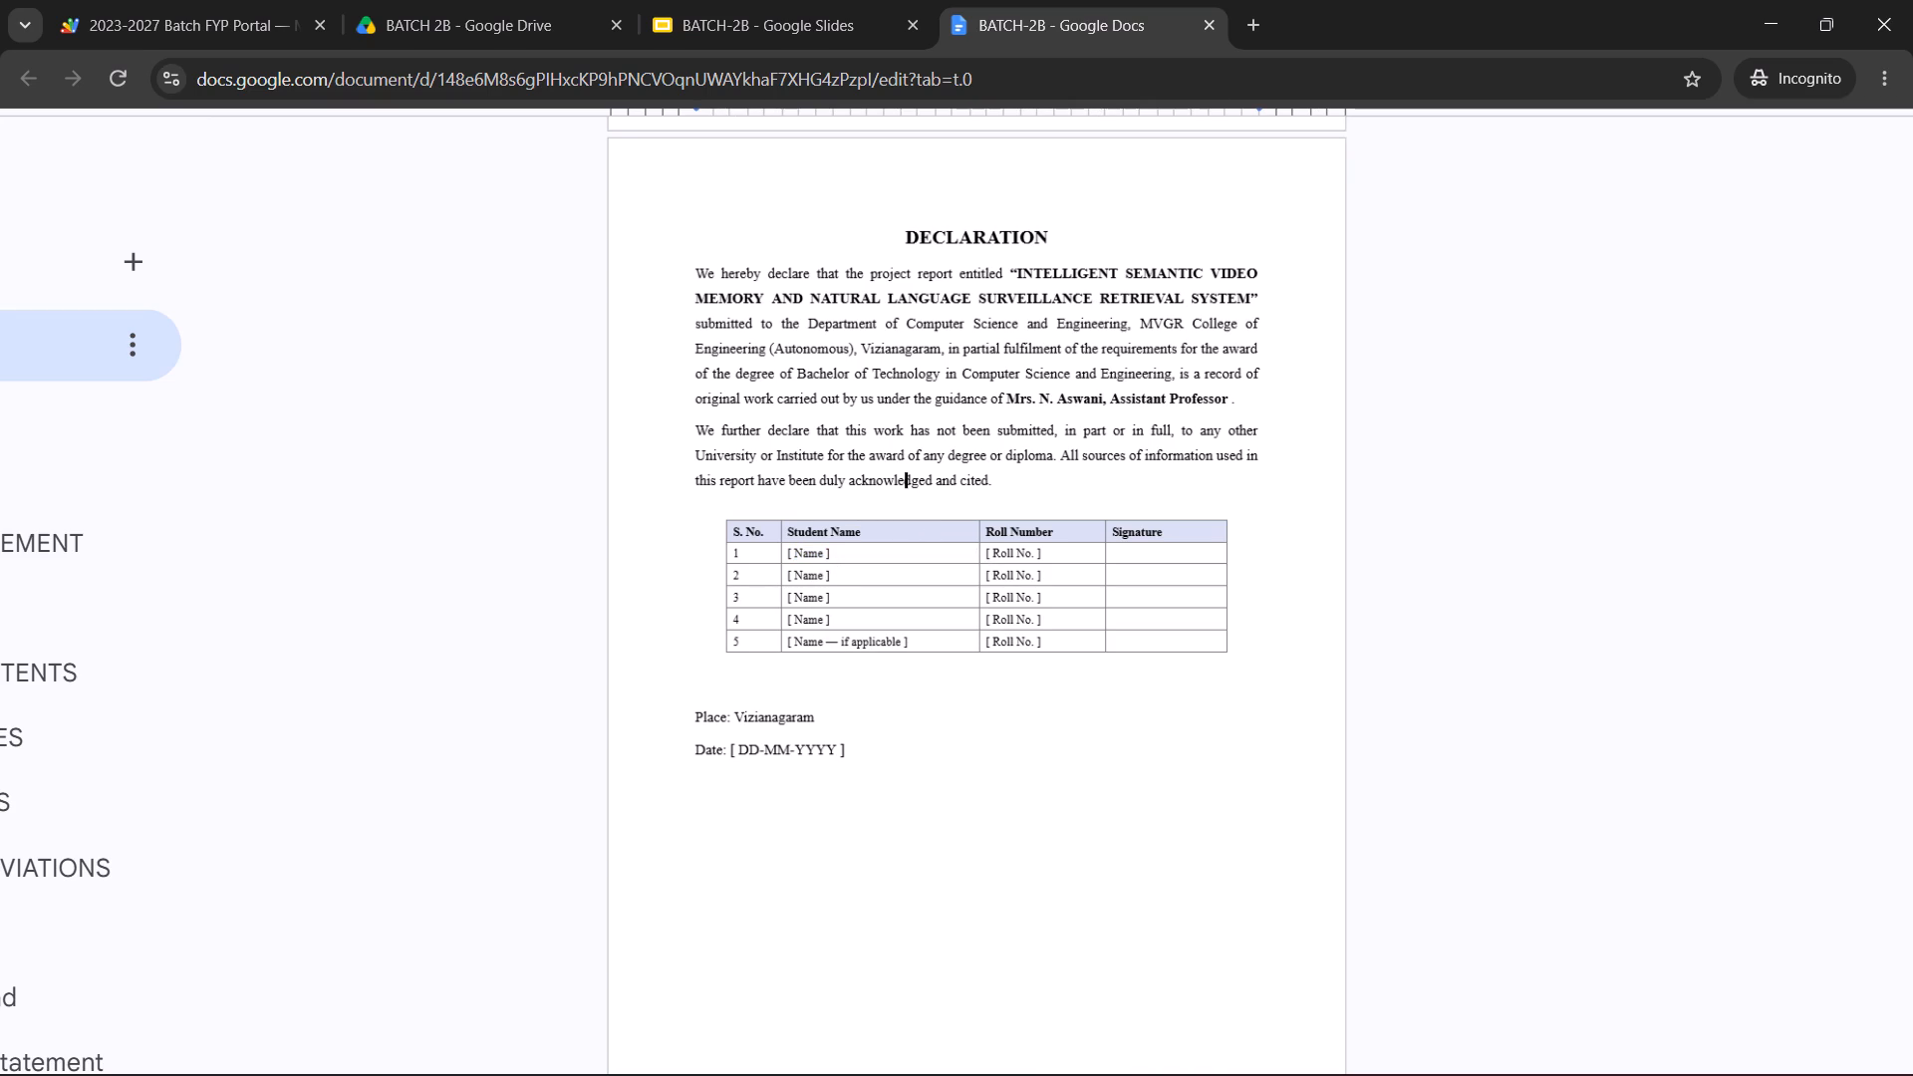
pyautogui.hotkey('ctrl', '-')
pyautogui.hotkey('ctrl', '=')
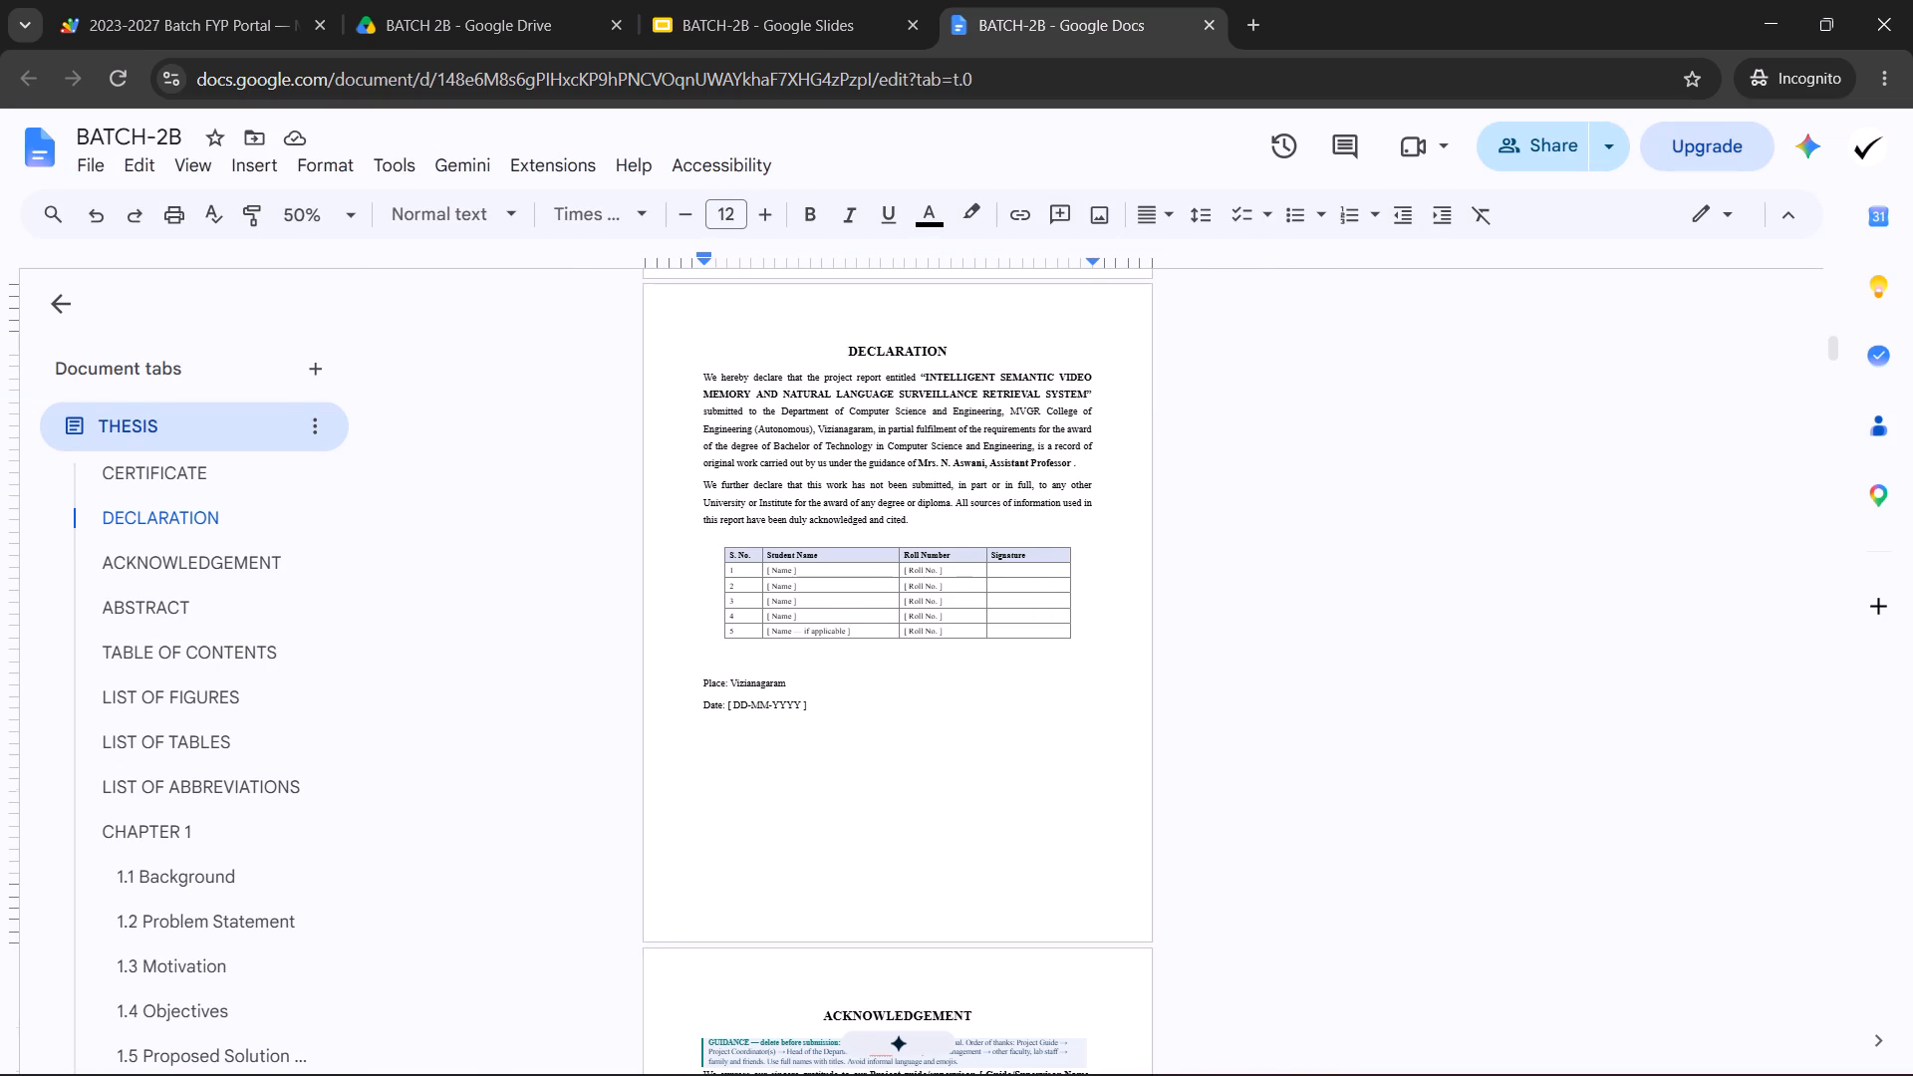
pyautogui.hotkey('ctrl', '=')
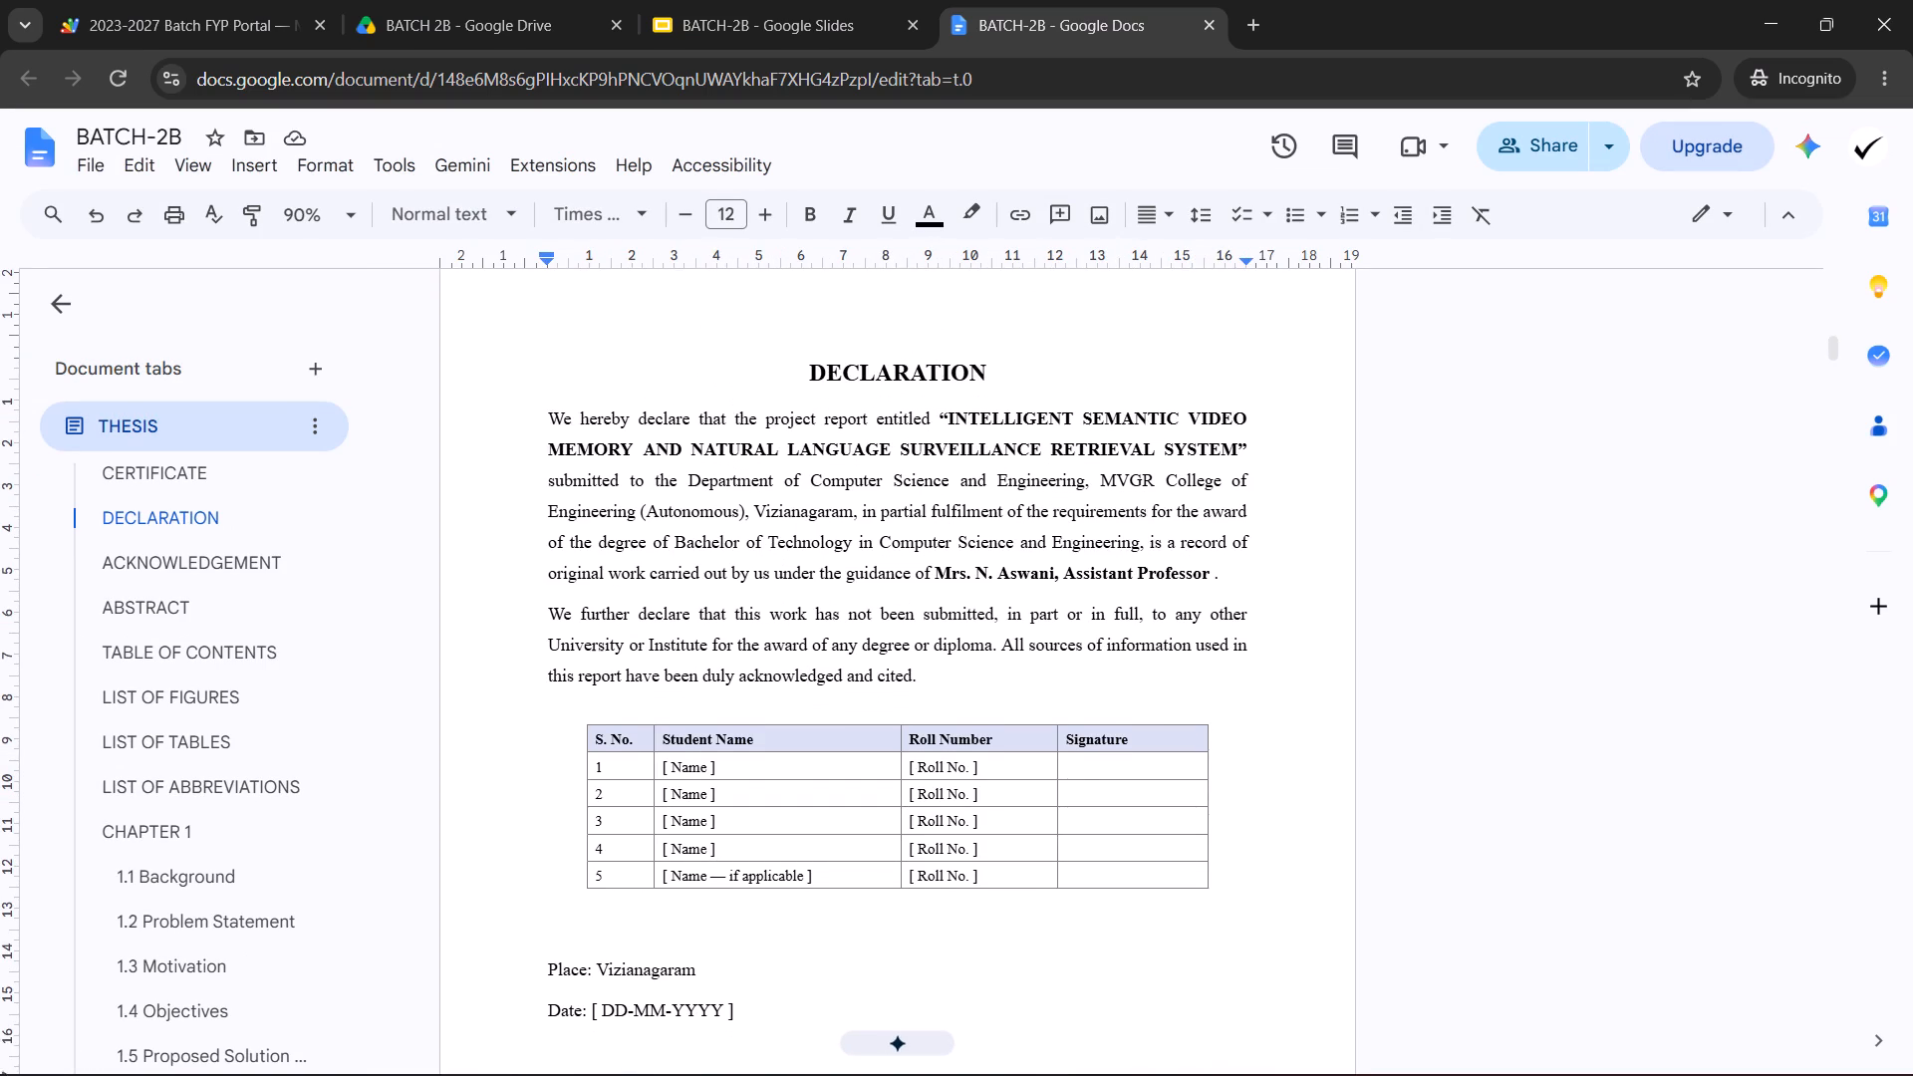
pyautogui.doubleClick(692, 787)
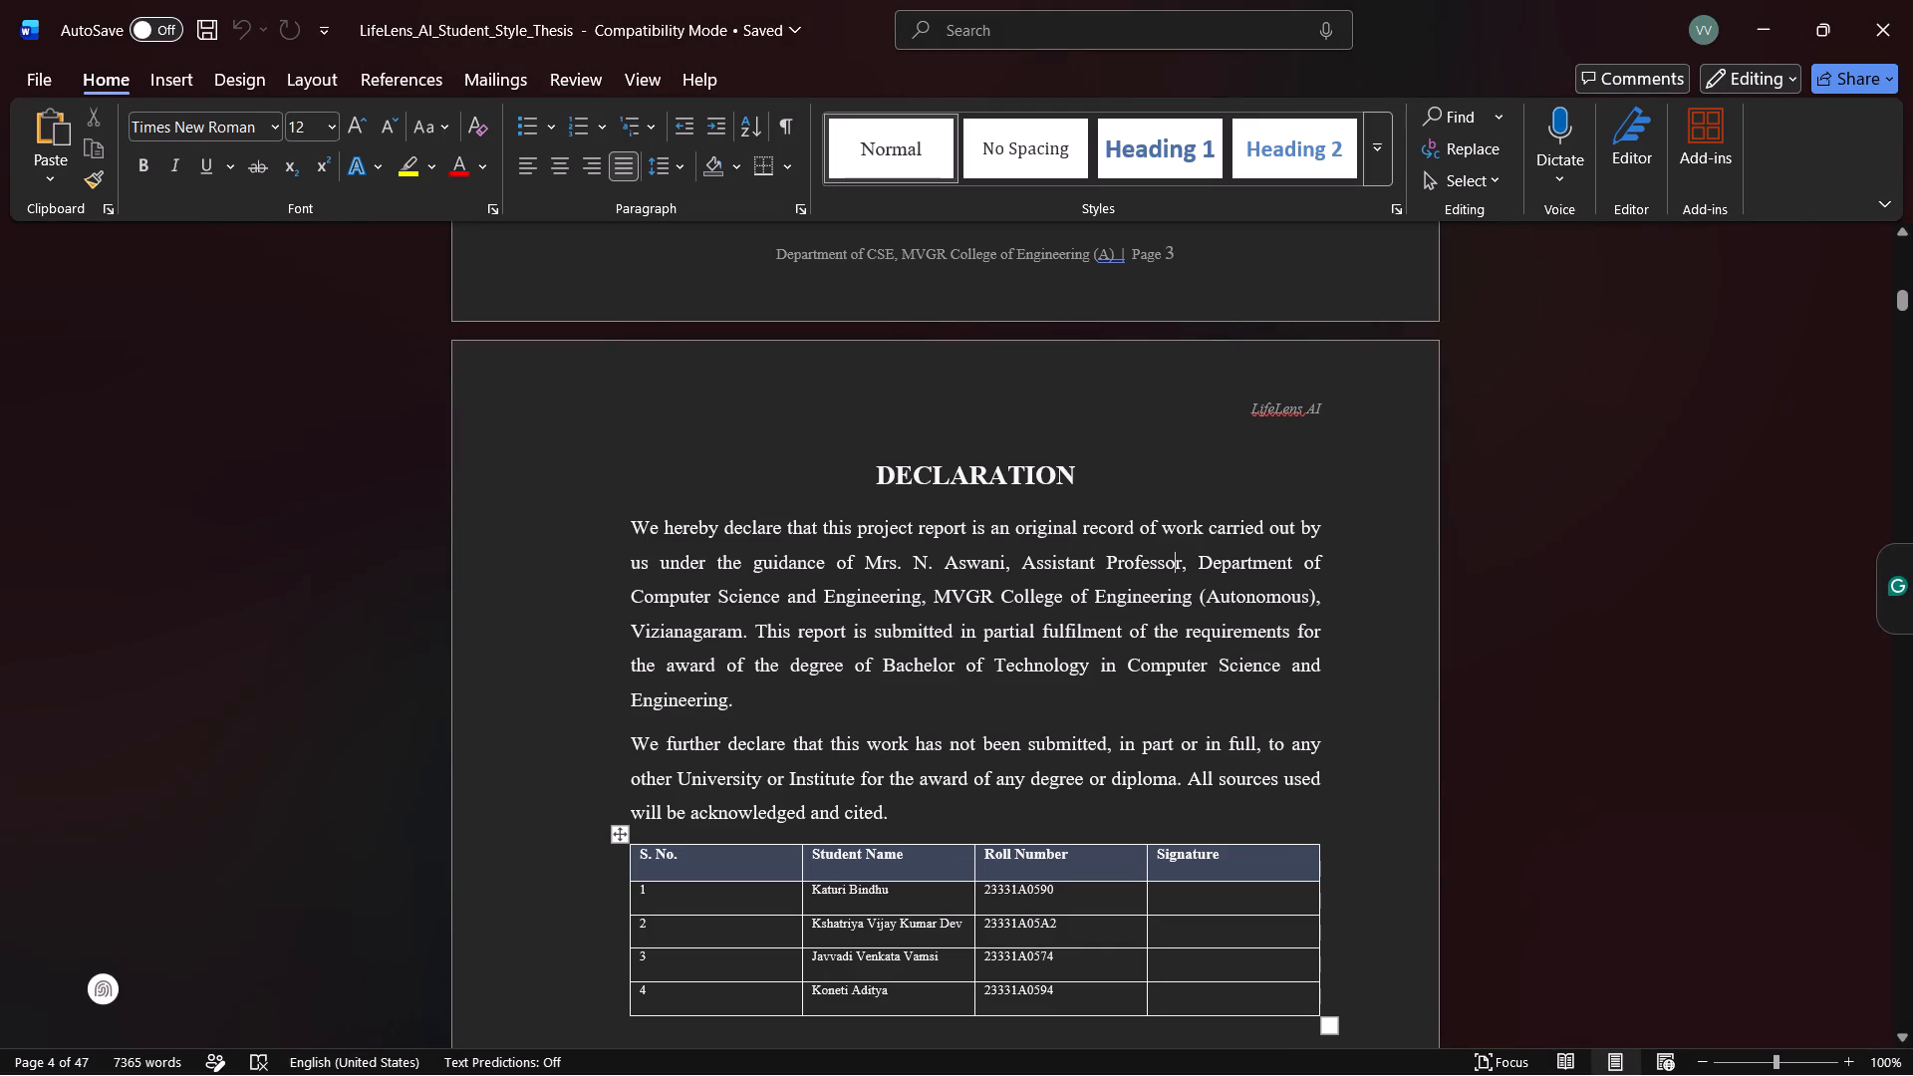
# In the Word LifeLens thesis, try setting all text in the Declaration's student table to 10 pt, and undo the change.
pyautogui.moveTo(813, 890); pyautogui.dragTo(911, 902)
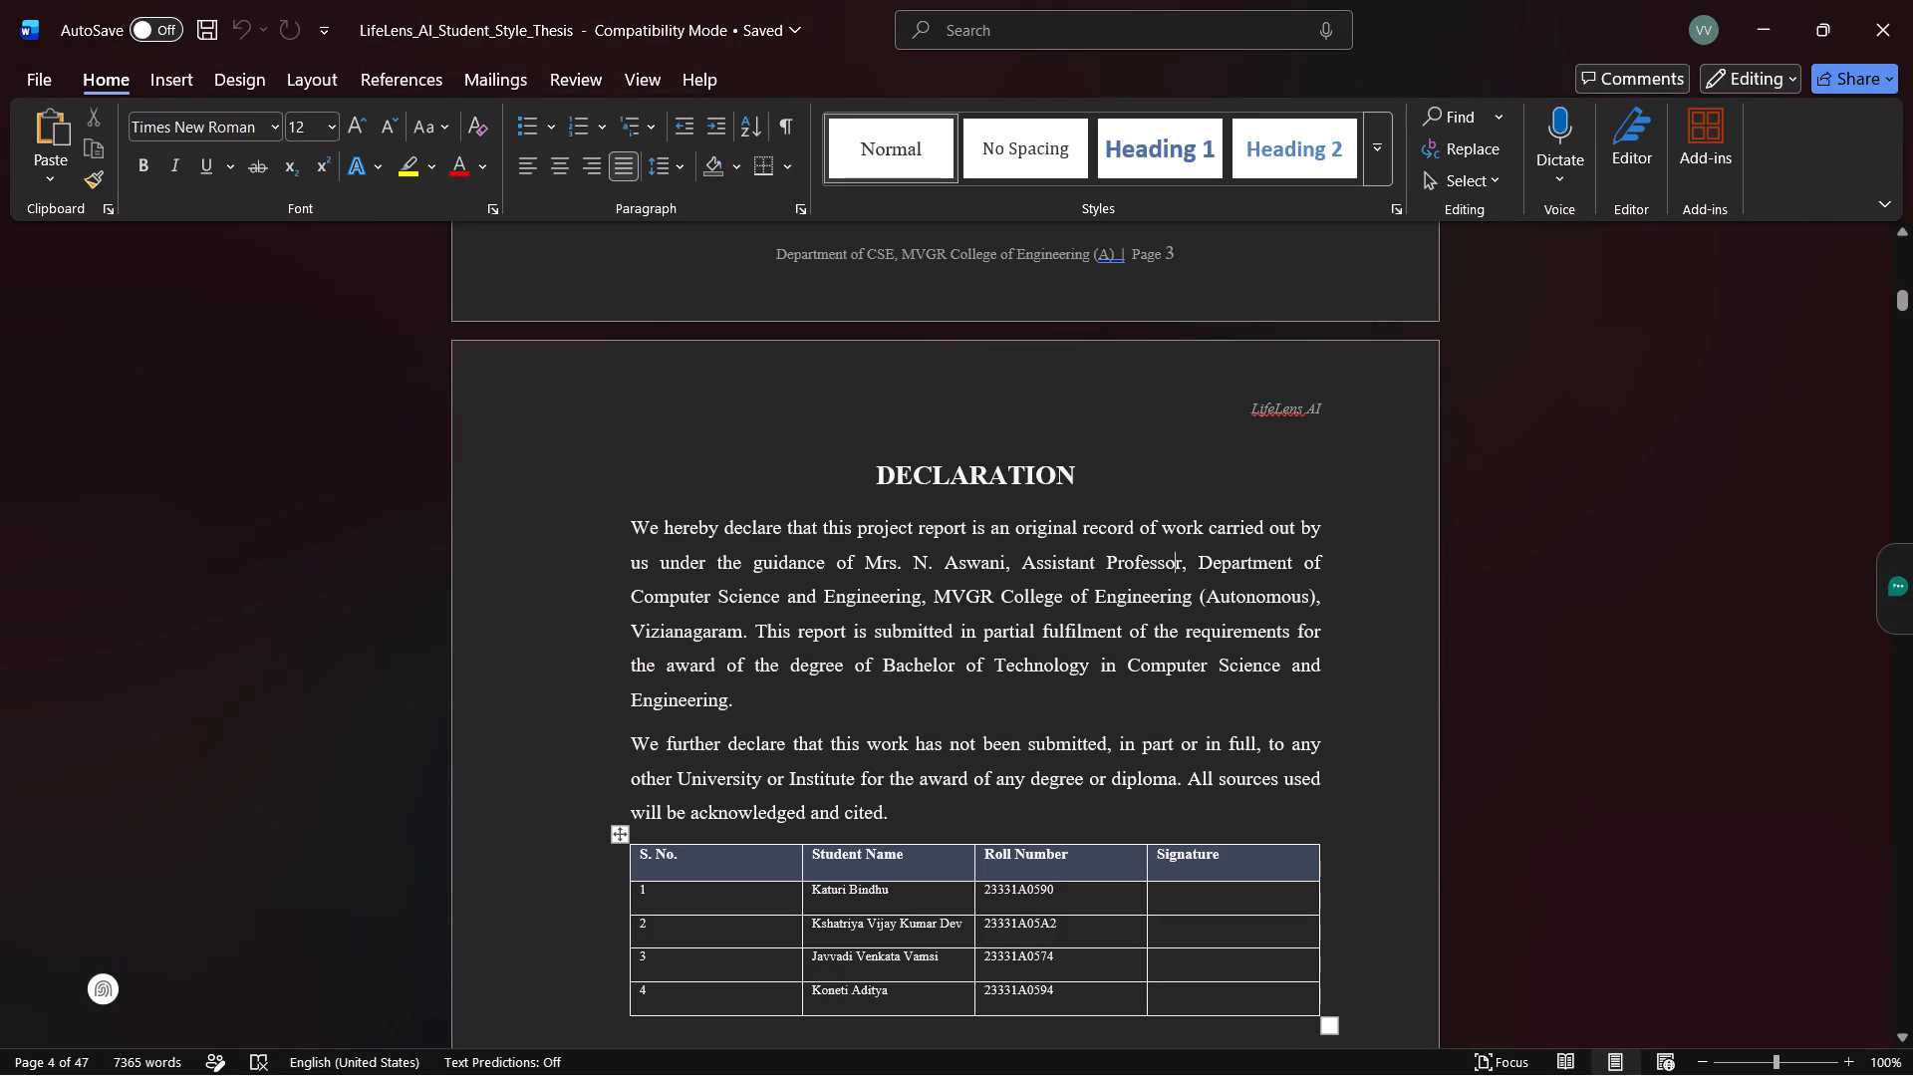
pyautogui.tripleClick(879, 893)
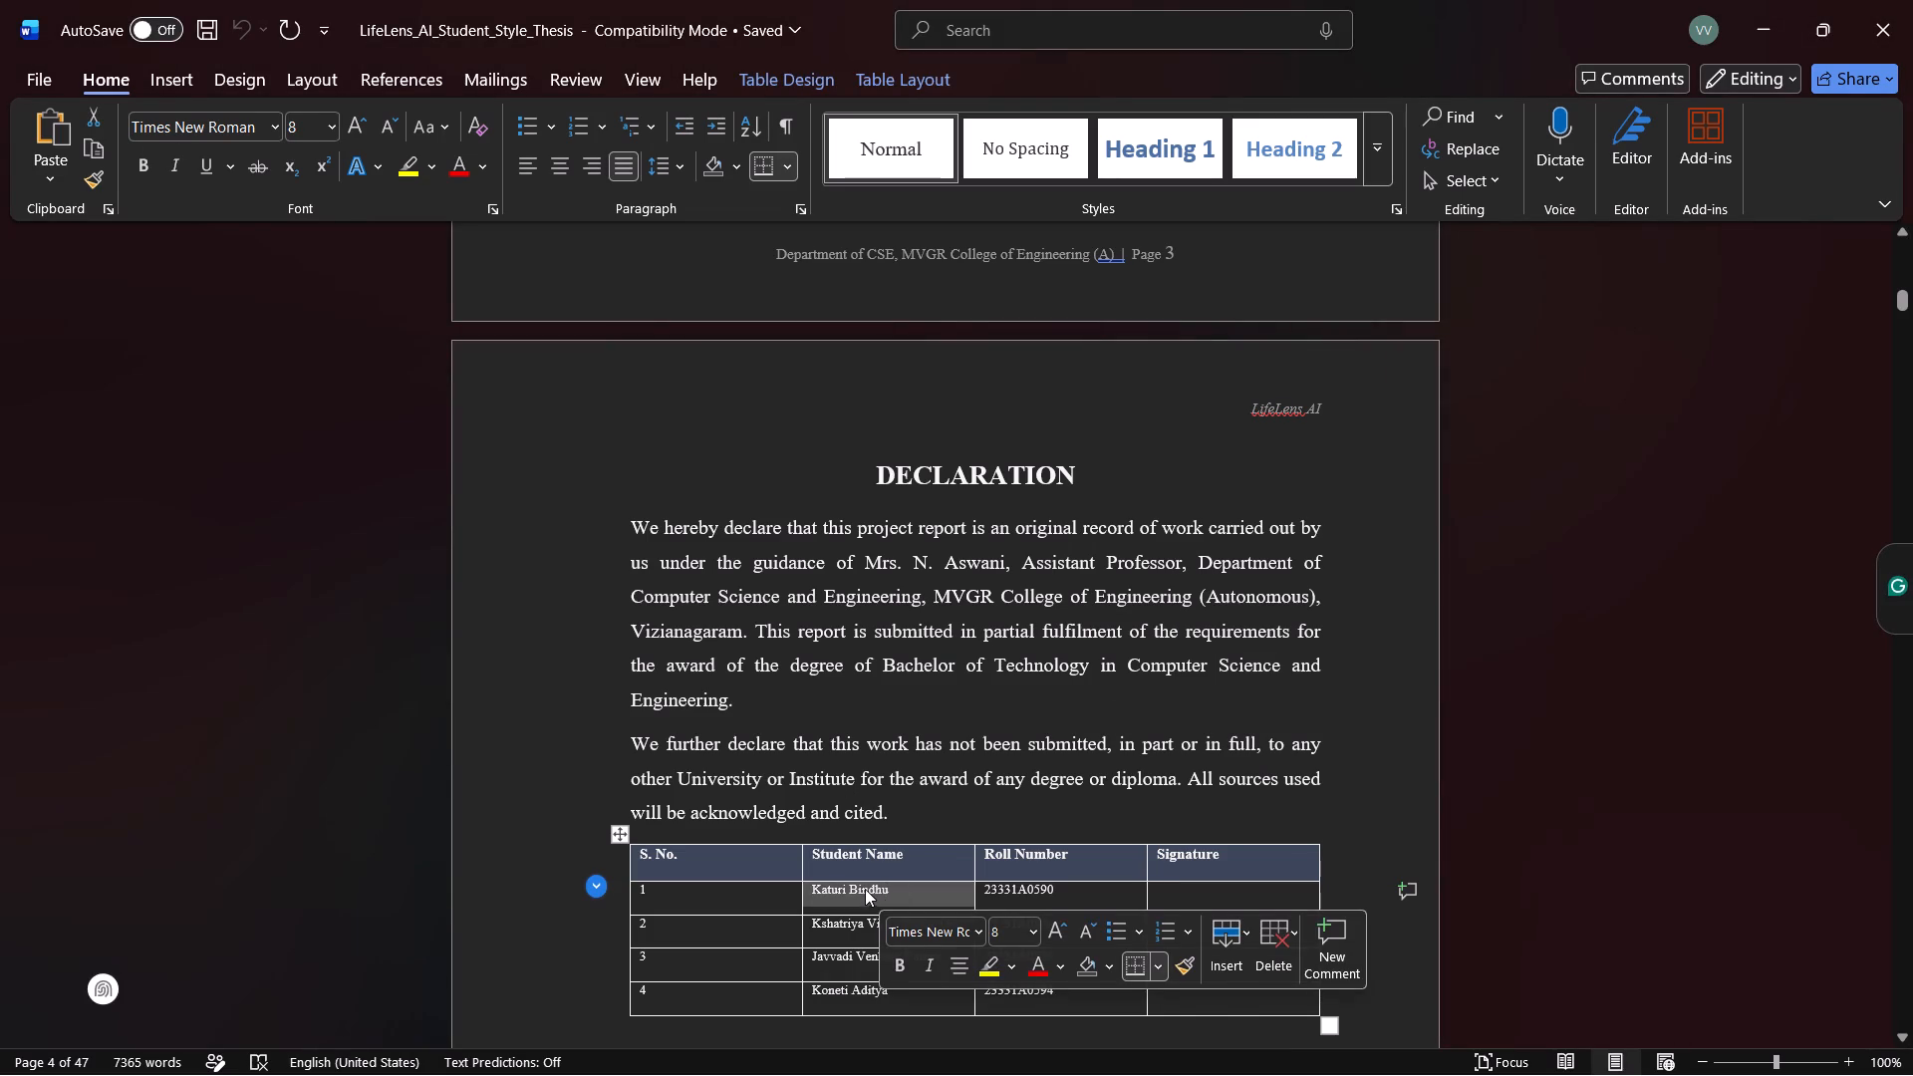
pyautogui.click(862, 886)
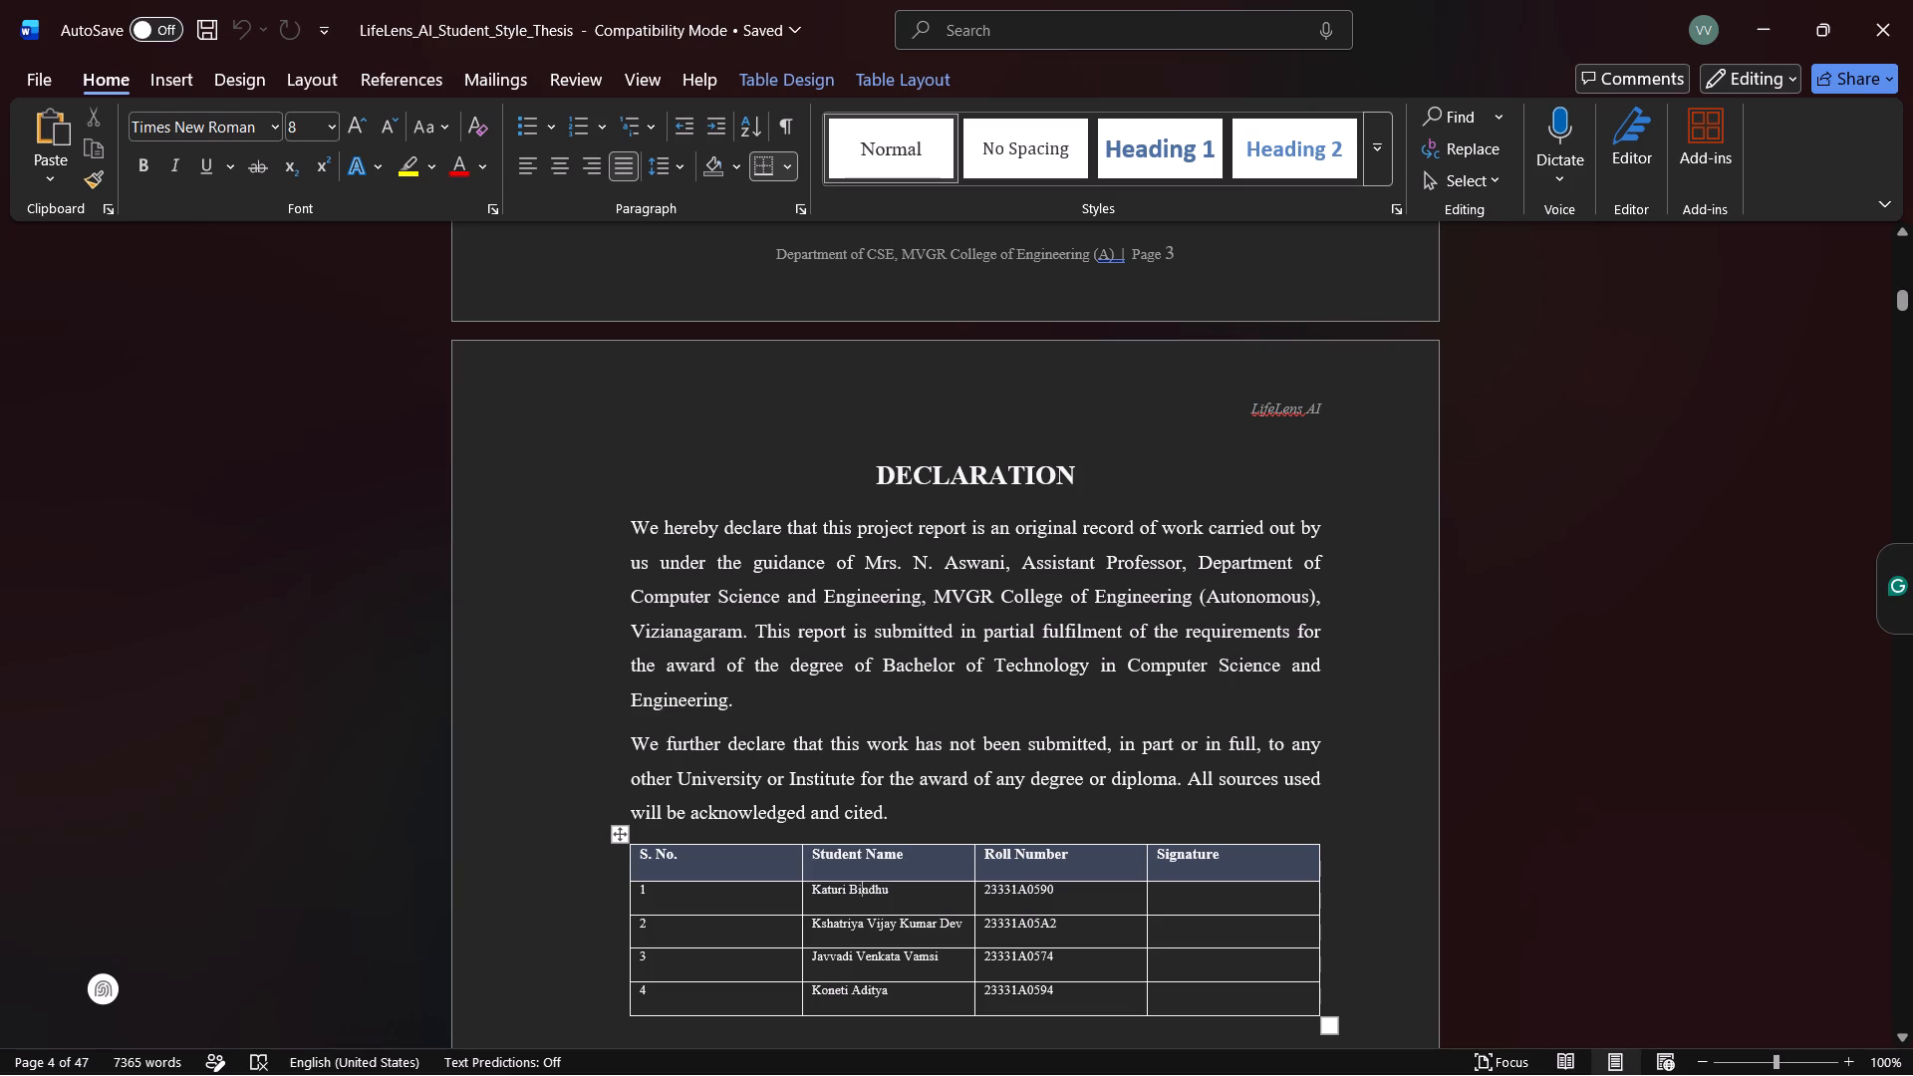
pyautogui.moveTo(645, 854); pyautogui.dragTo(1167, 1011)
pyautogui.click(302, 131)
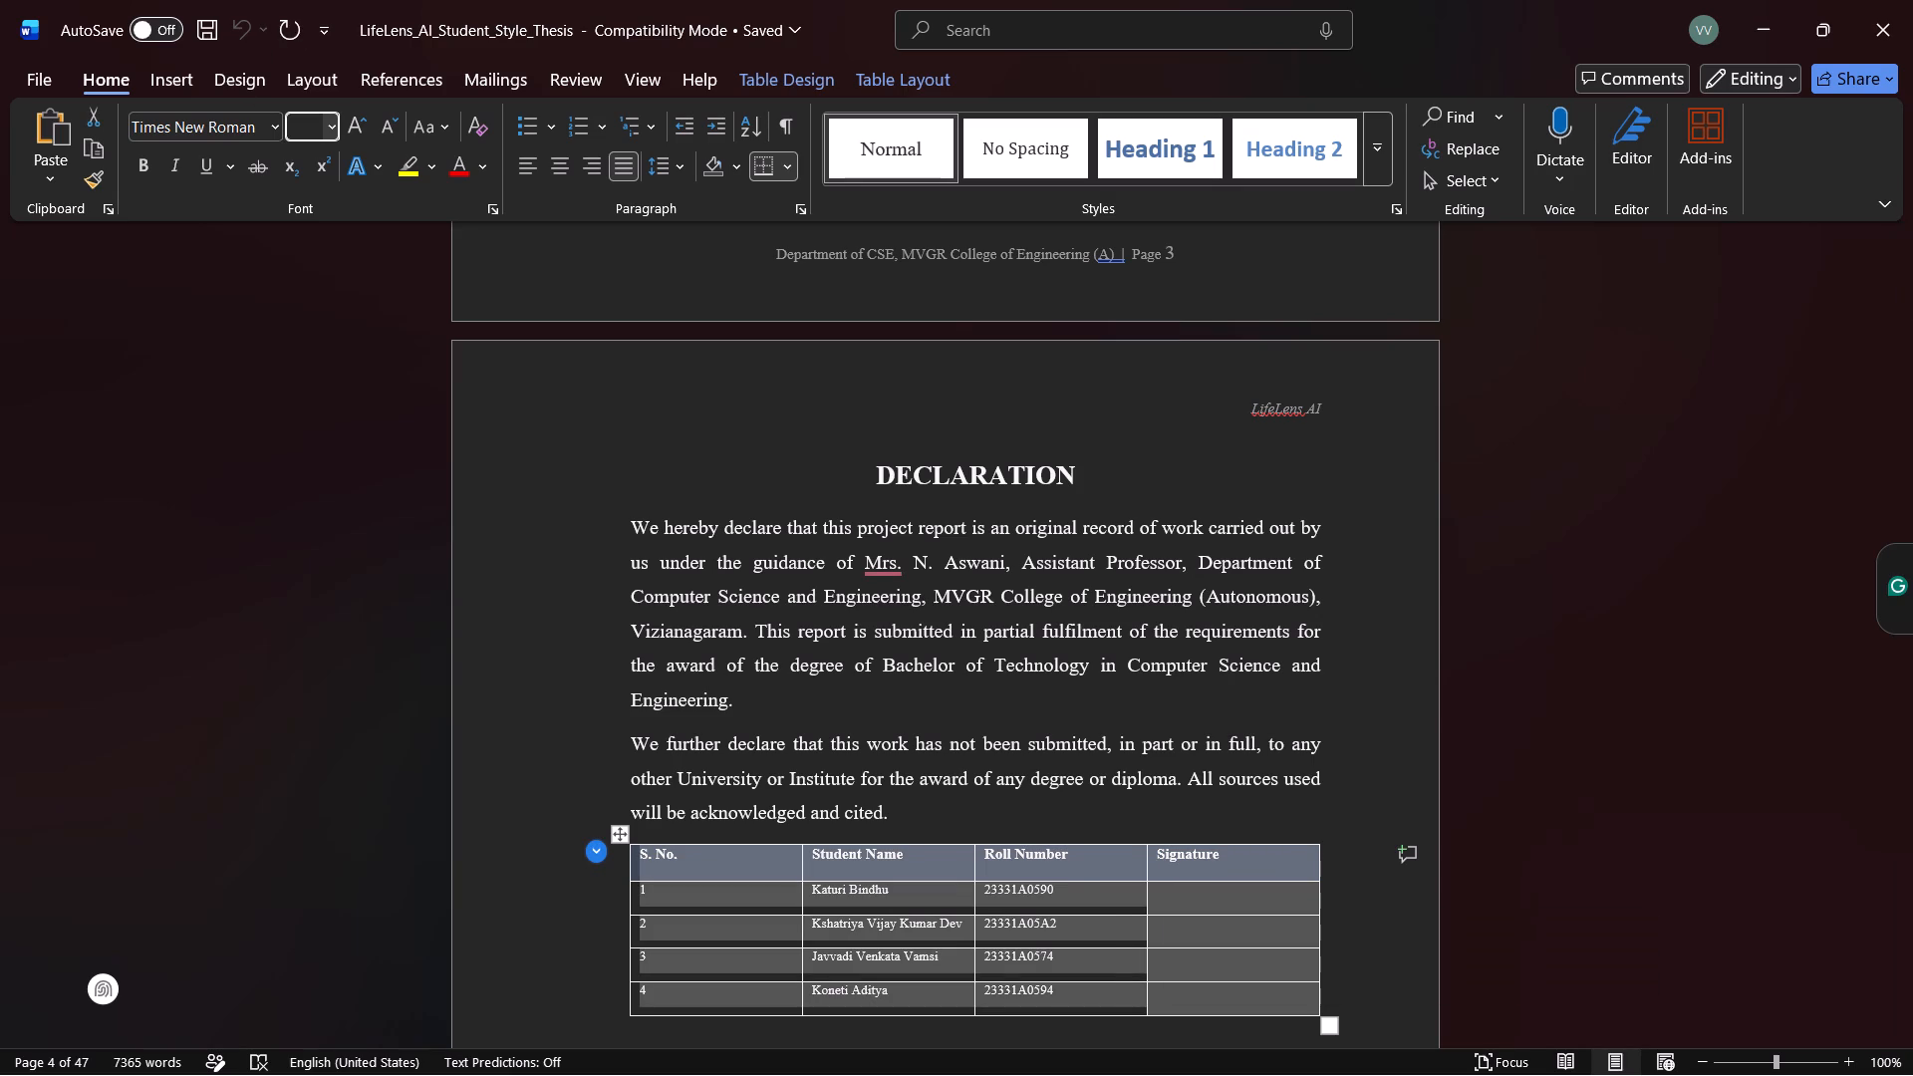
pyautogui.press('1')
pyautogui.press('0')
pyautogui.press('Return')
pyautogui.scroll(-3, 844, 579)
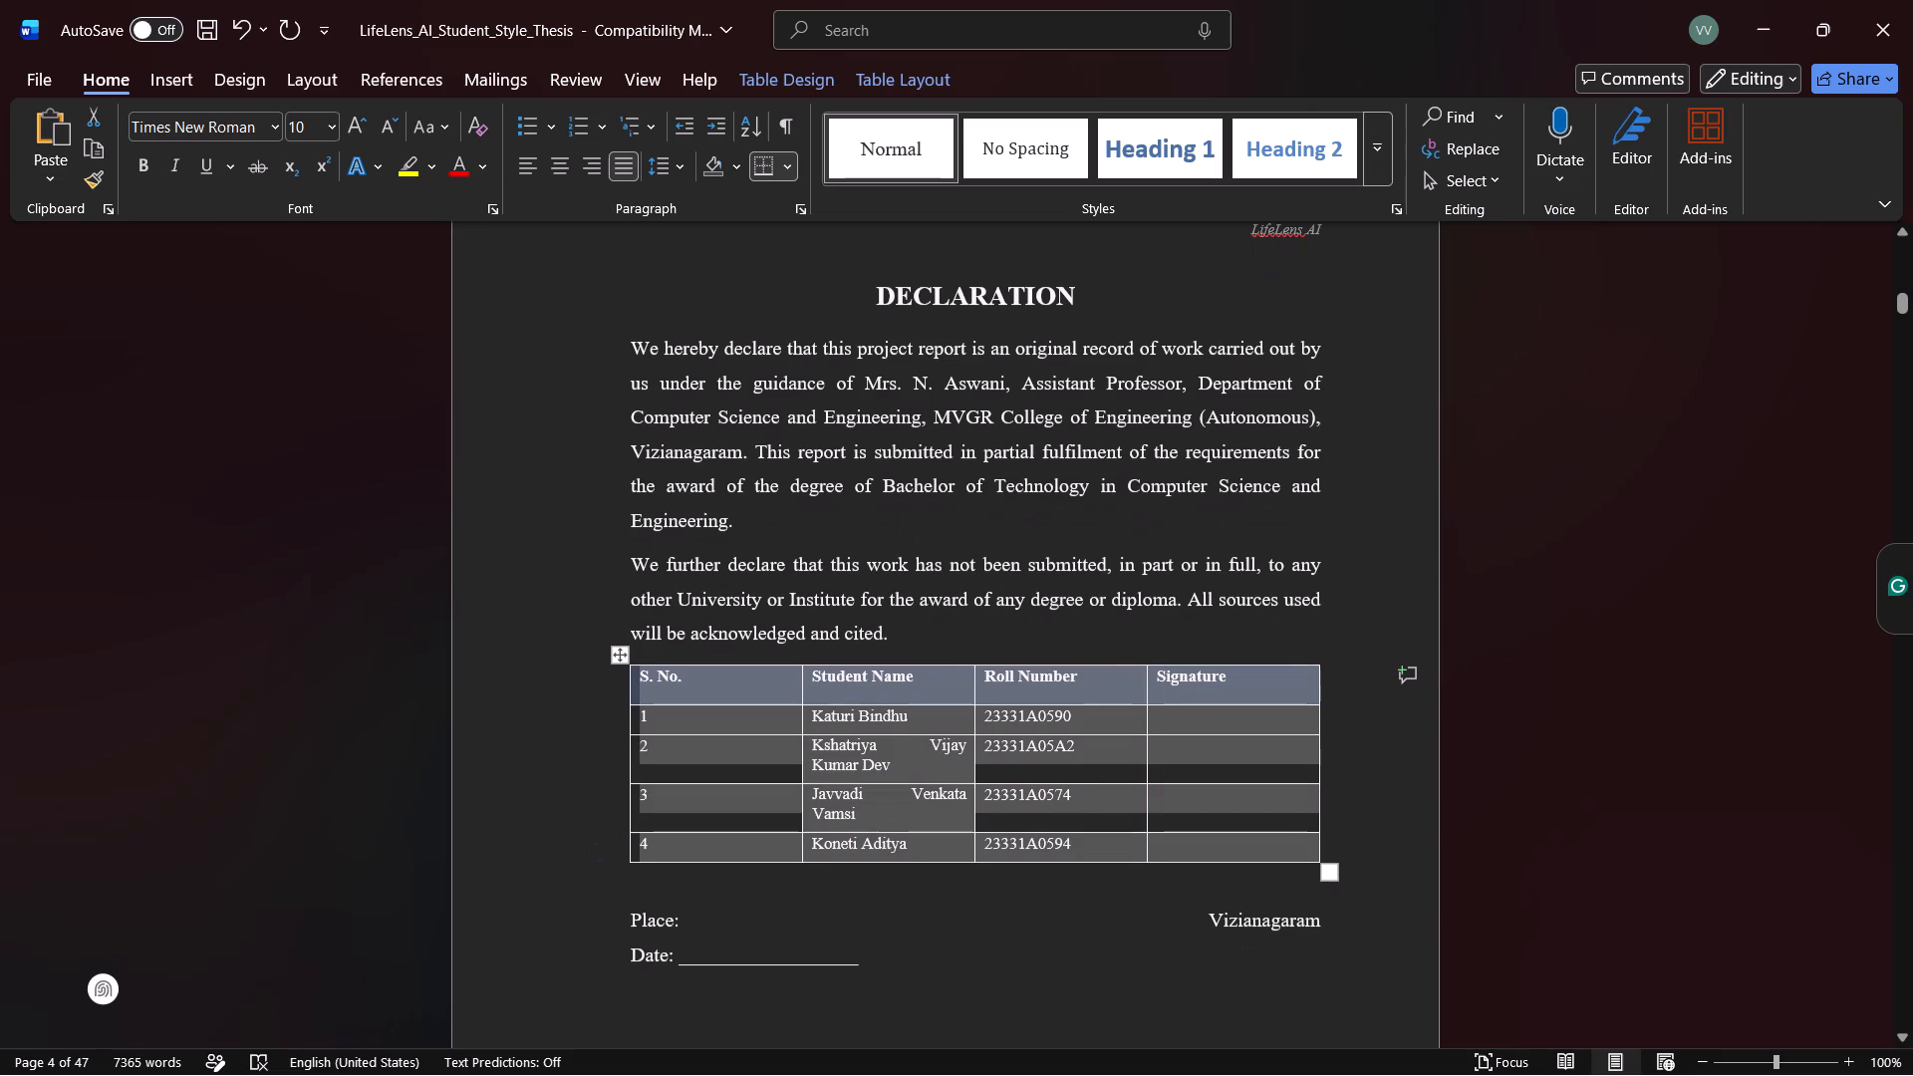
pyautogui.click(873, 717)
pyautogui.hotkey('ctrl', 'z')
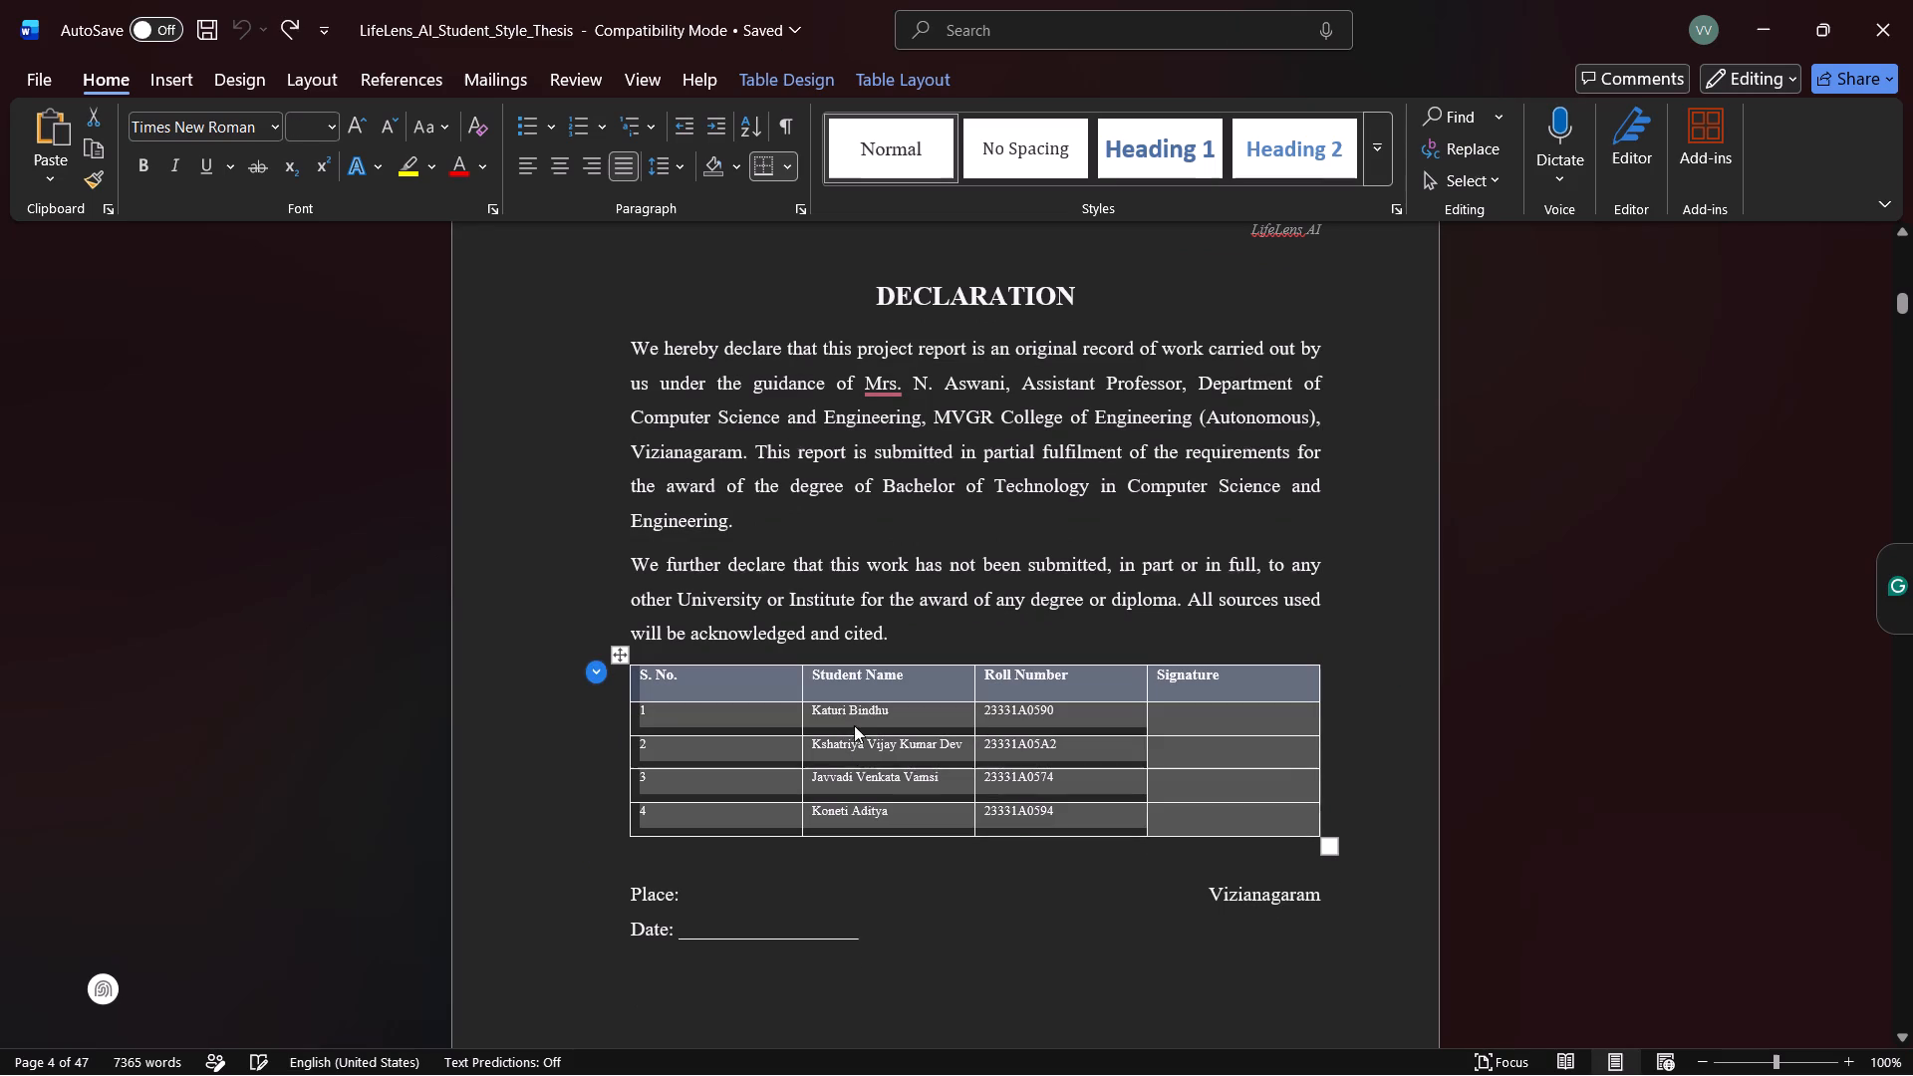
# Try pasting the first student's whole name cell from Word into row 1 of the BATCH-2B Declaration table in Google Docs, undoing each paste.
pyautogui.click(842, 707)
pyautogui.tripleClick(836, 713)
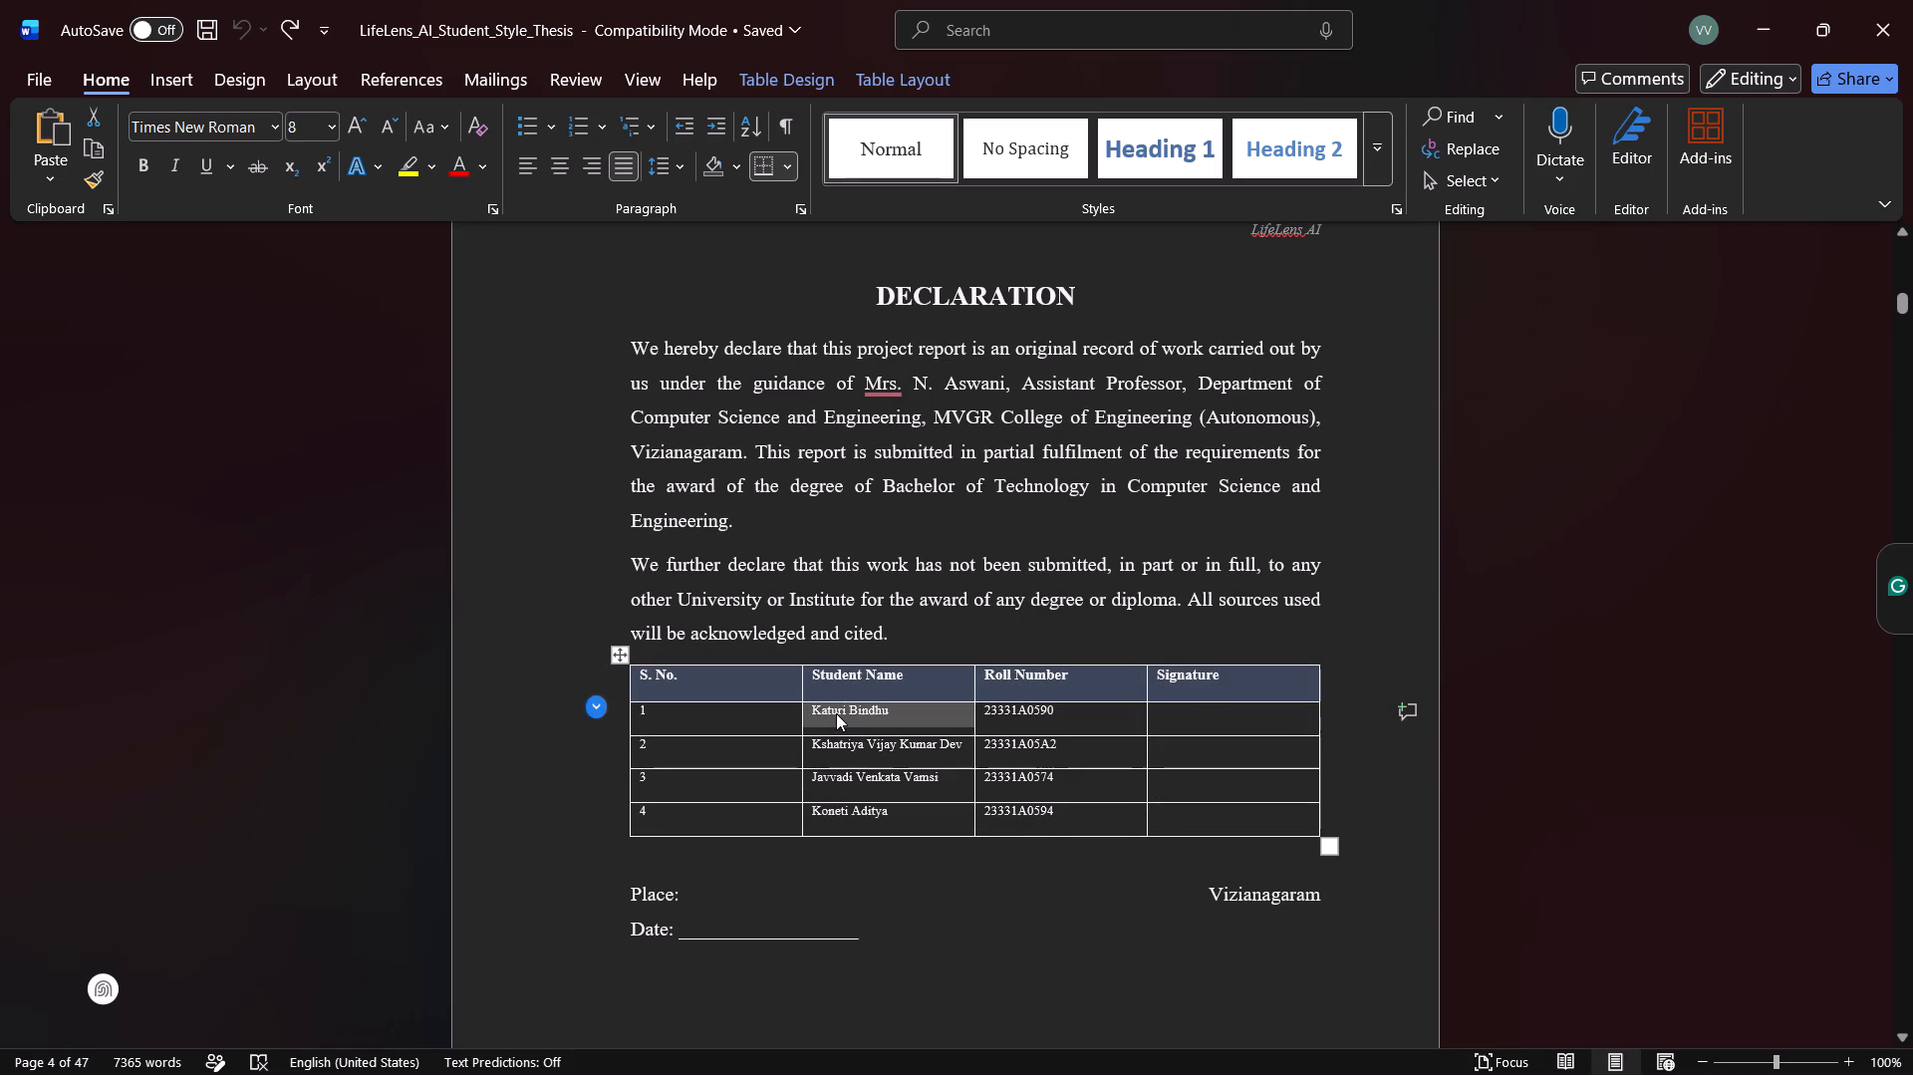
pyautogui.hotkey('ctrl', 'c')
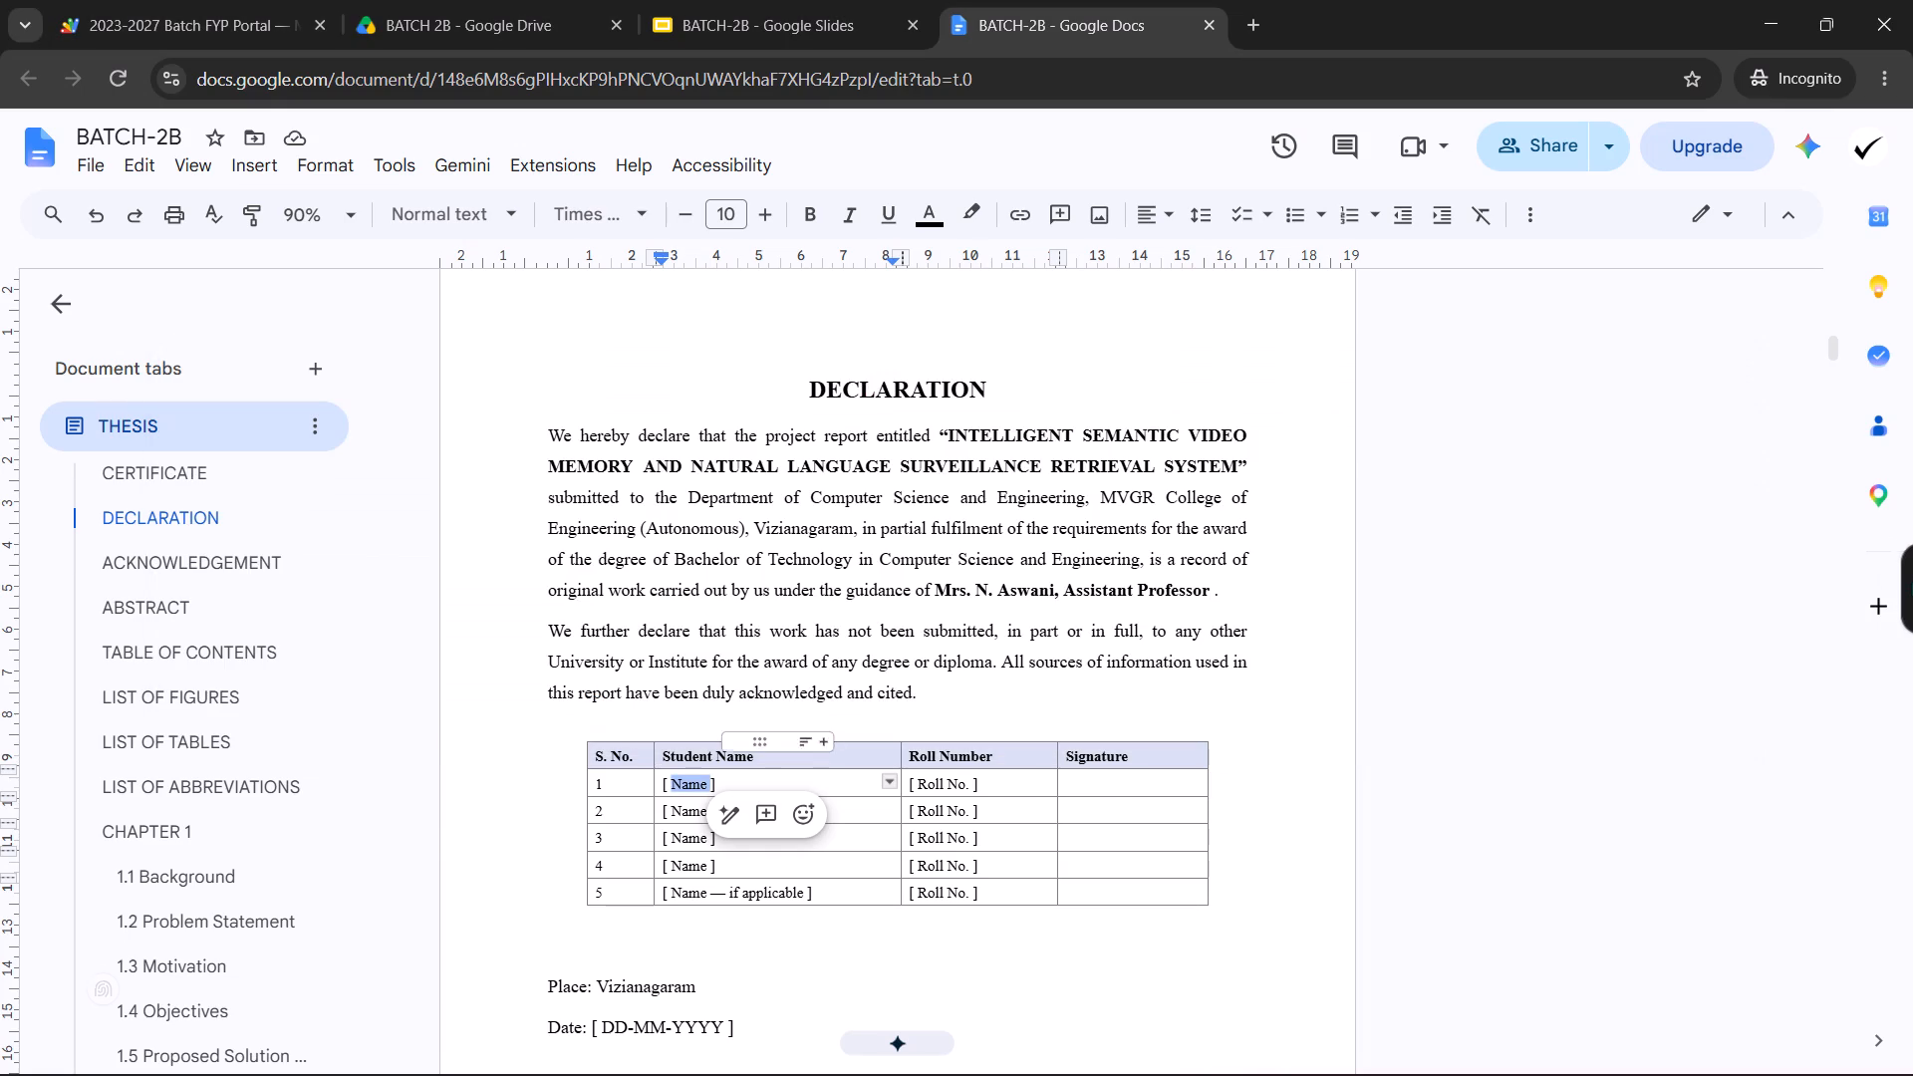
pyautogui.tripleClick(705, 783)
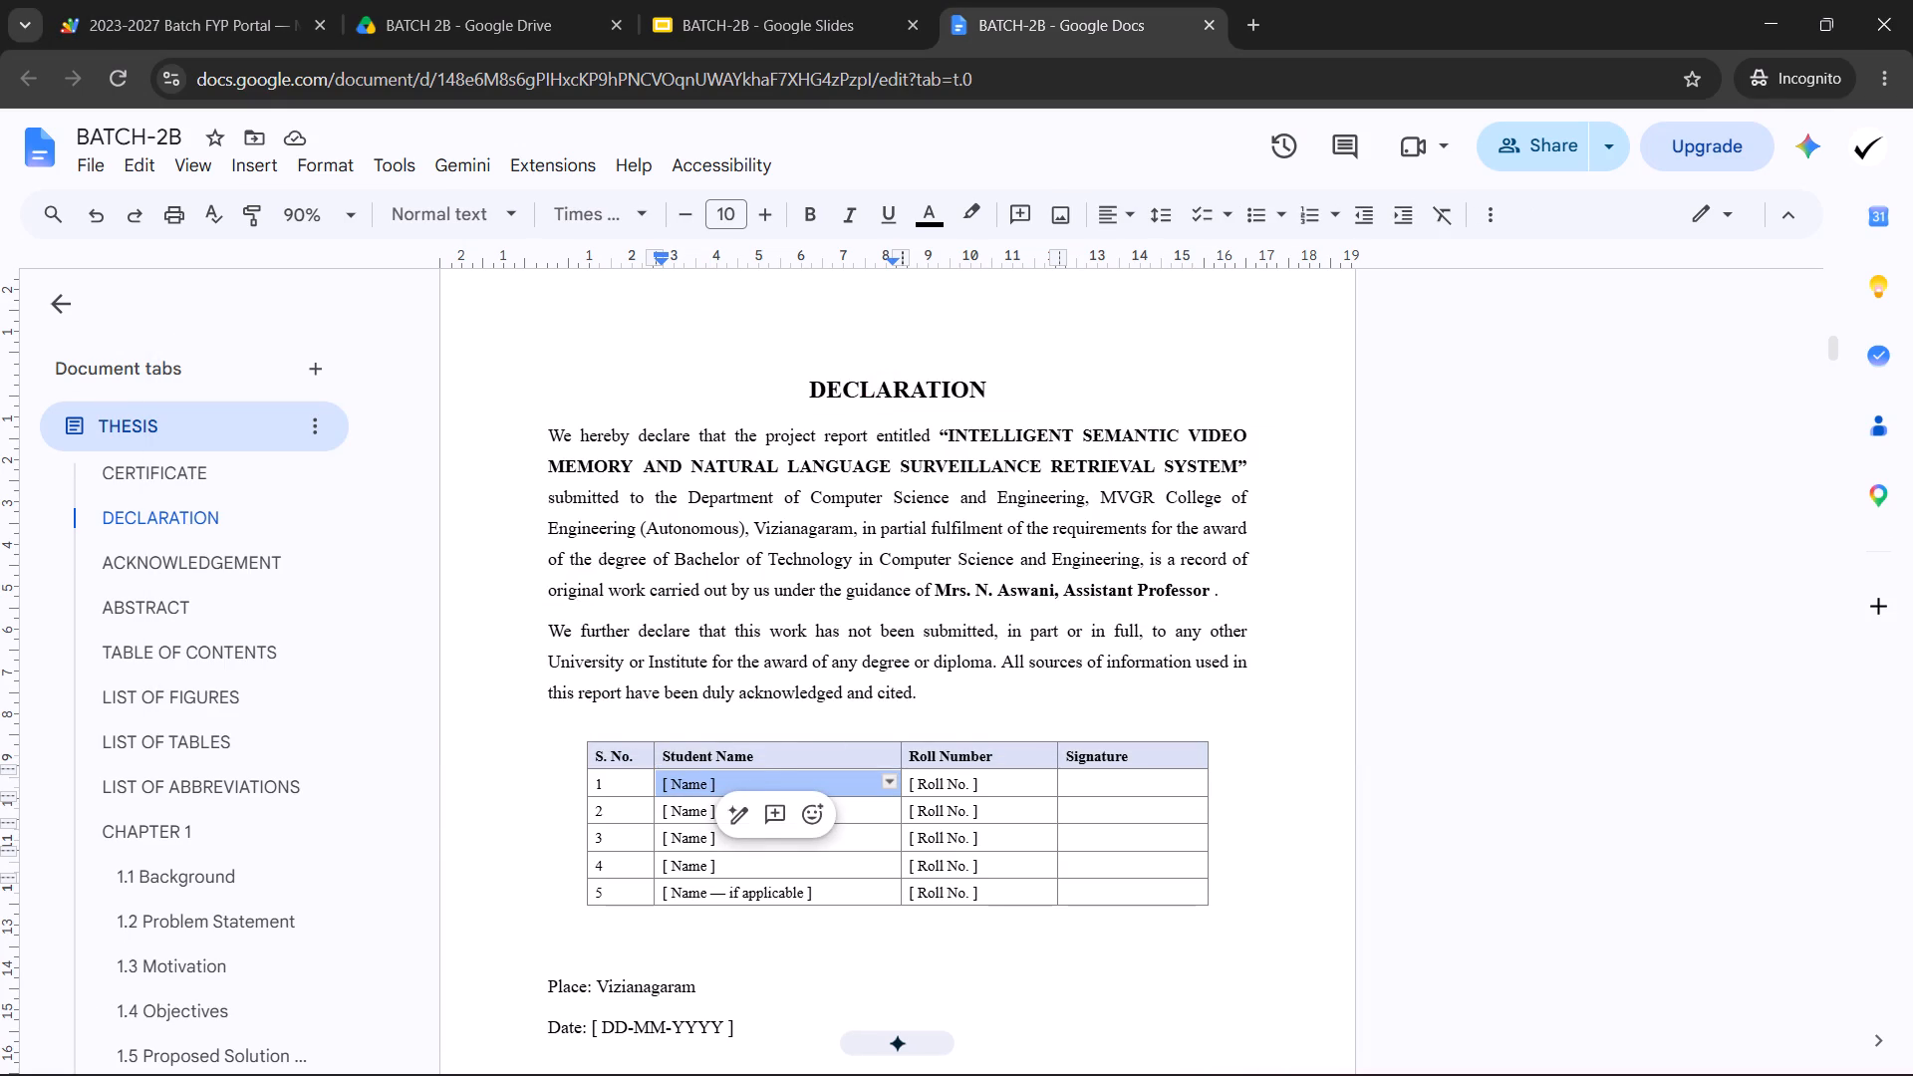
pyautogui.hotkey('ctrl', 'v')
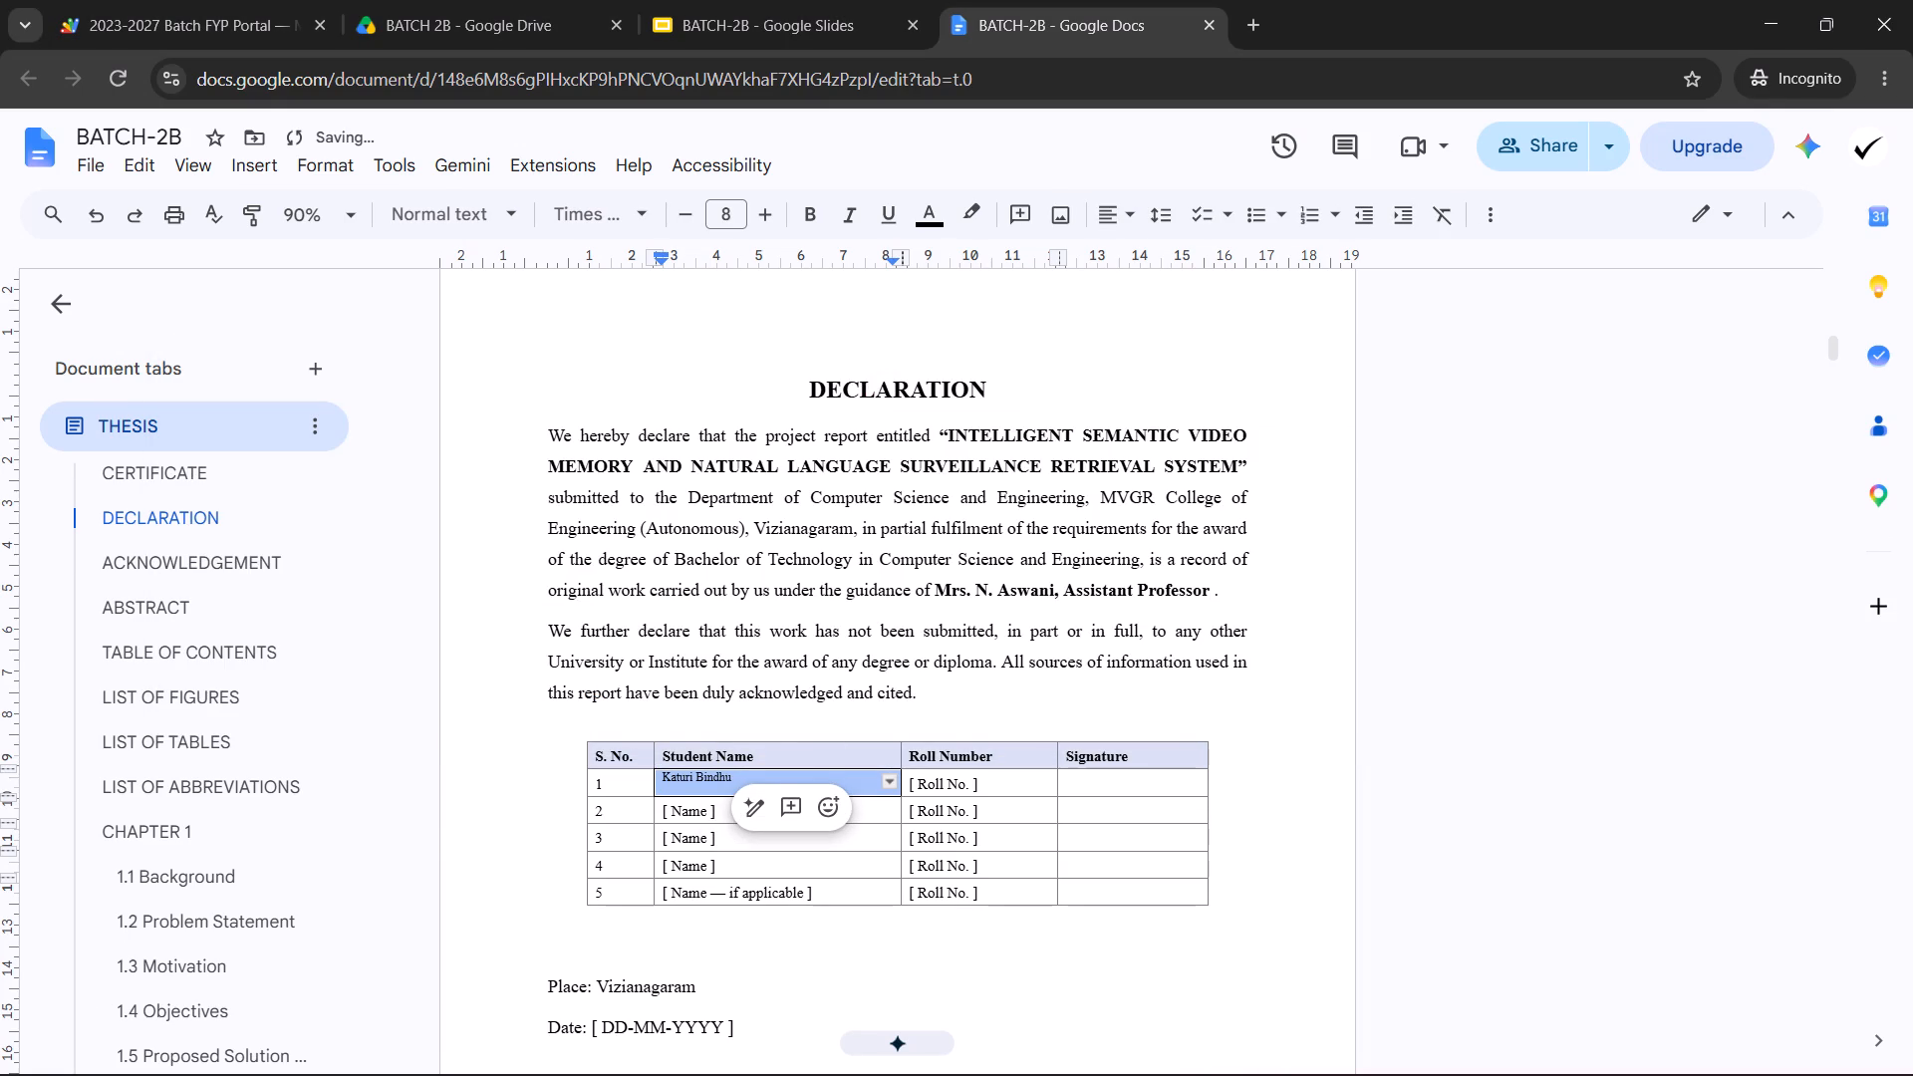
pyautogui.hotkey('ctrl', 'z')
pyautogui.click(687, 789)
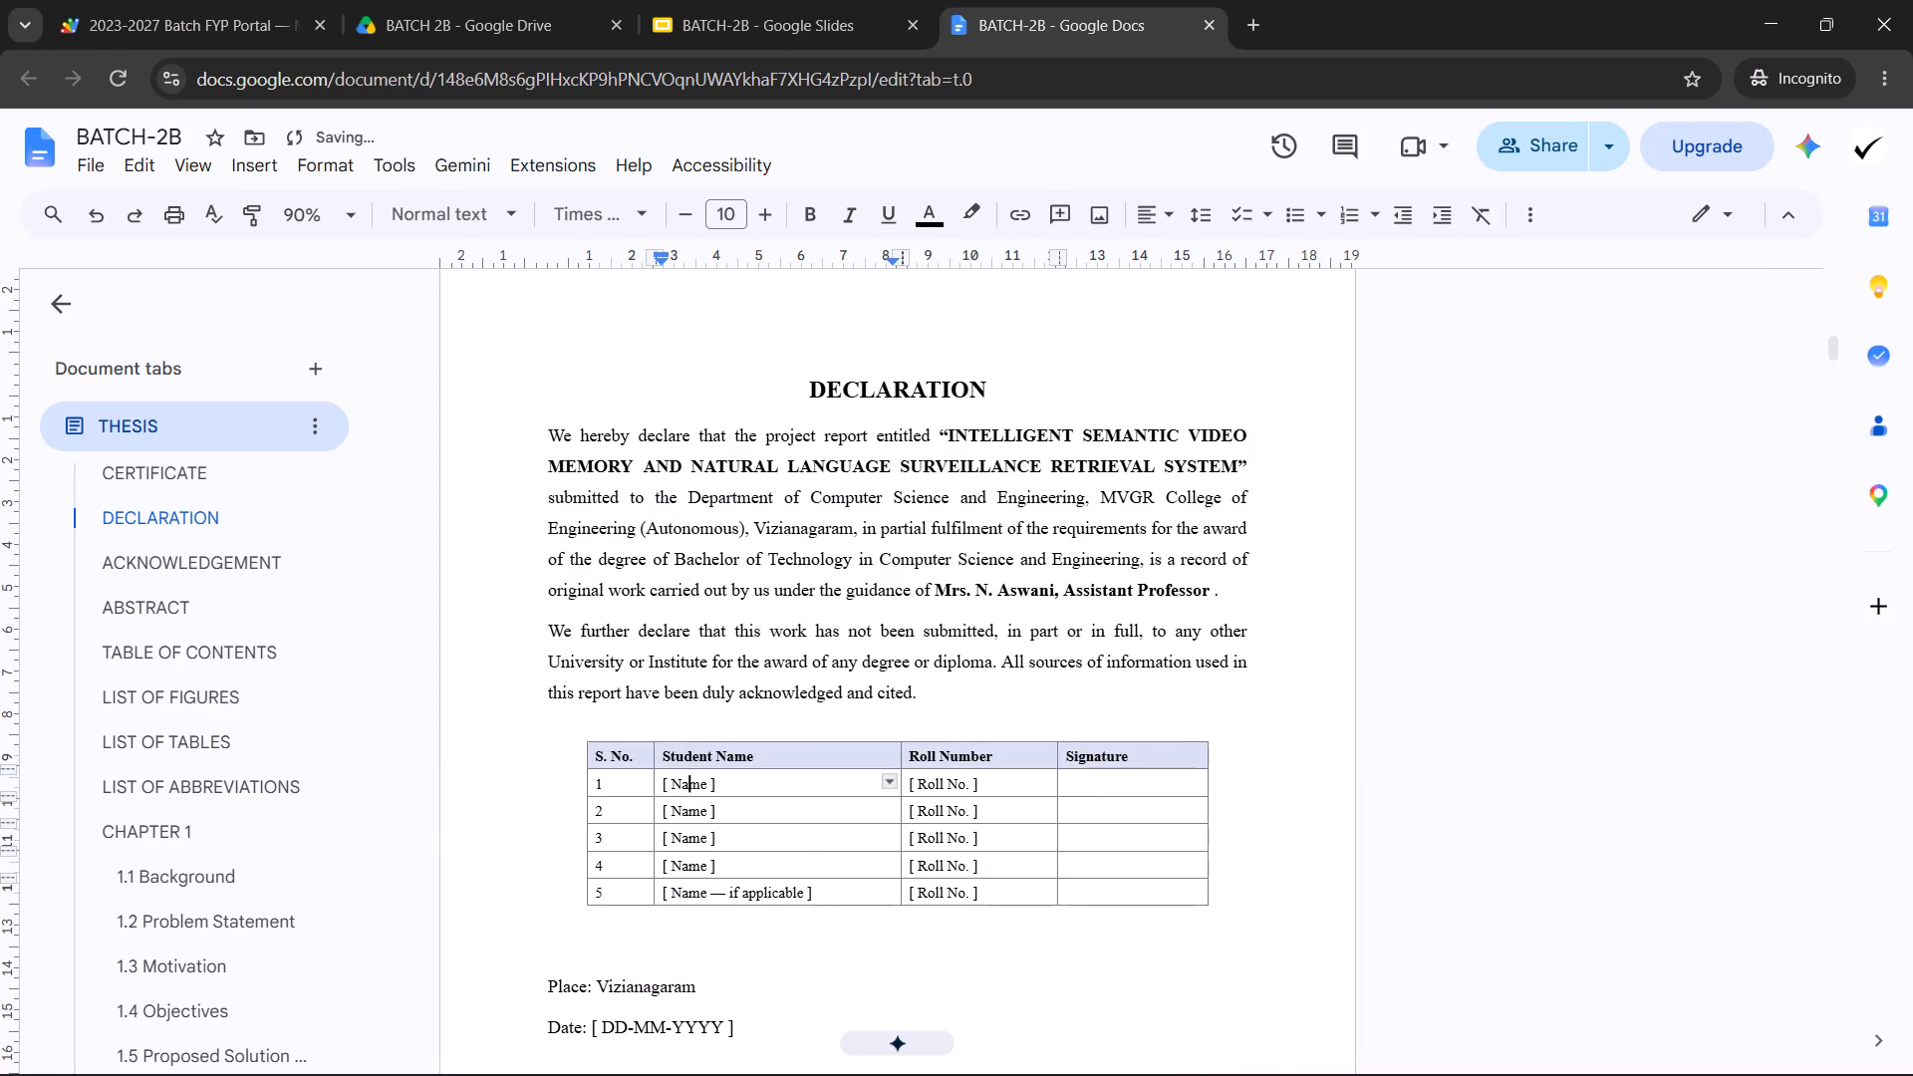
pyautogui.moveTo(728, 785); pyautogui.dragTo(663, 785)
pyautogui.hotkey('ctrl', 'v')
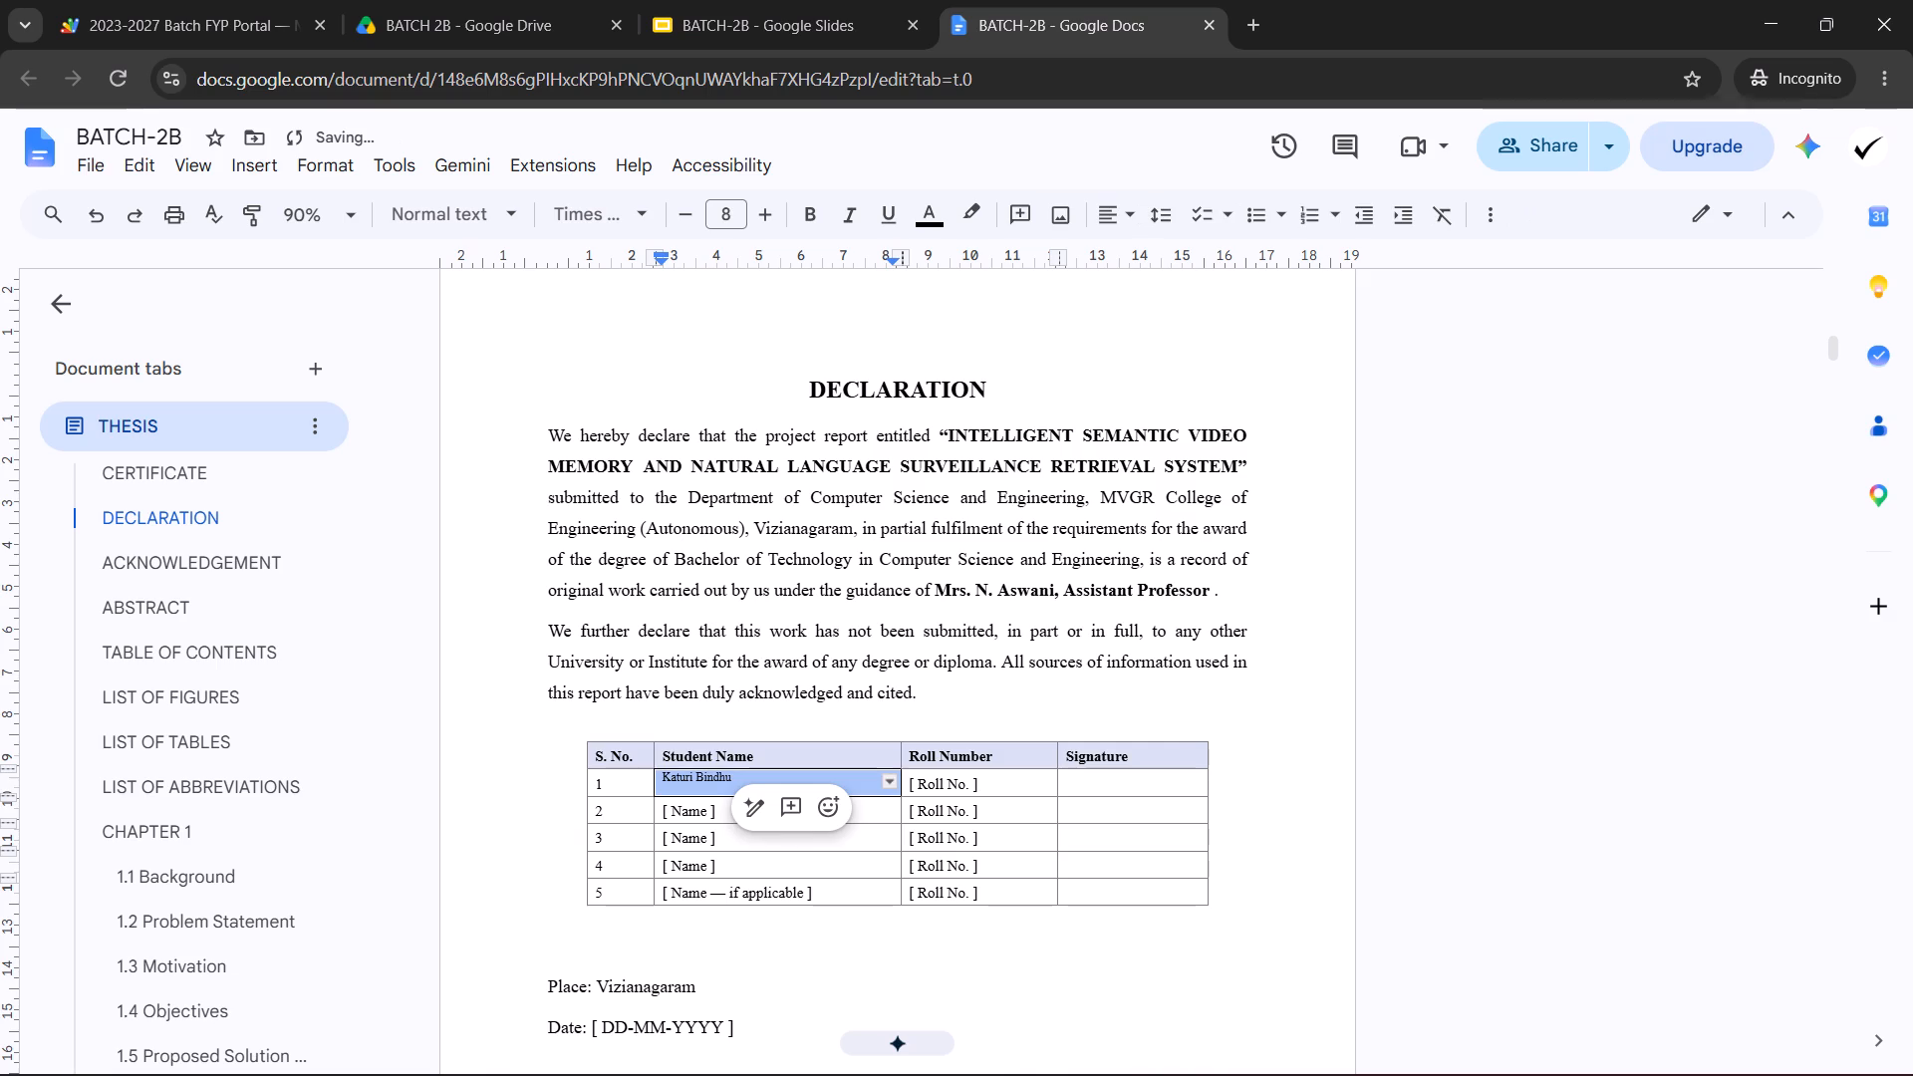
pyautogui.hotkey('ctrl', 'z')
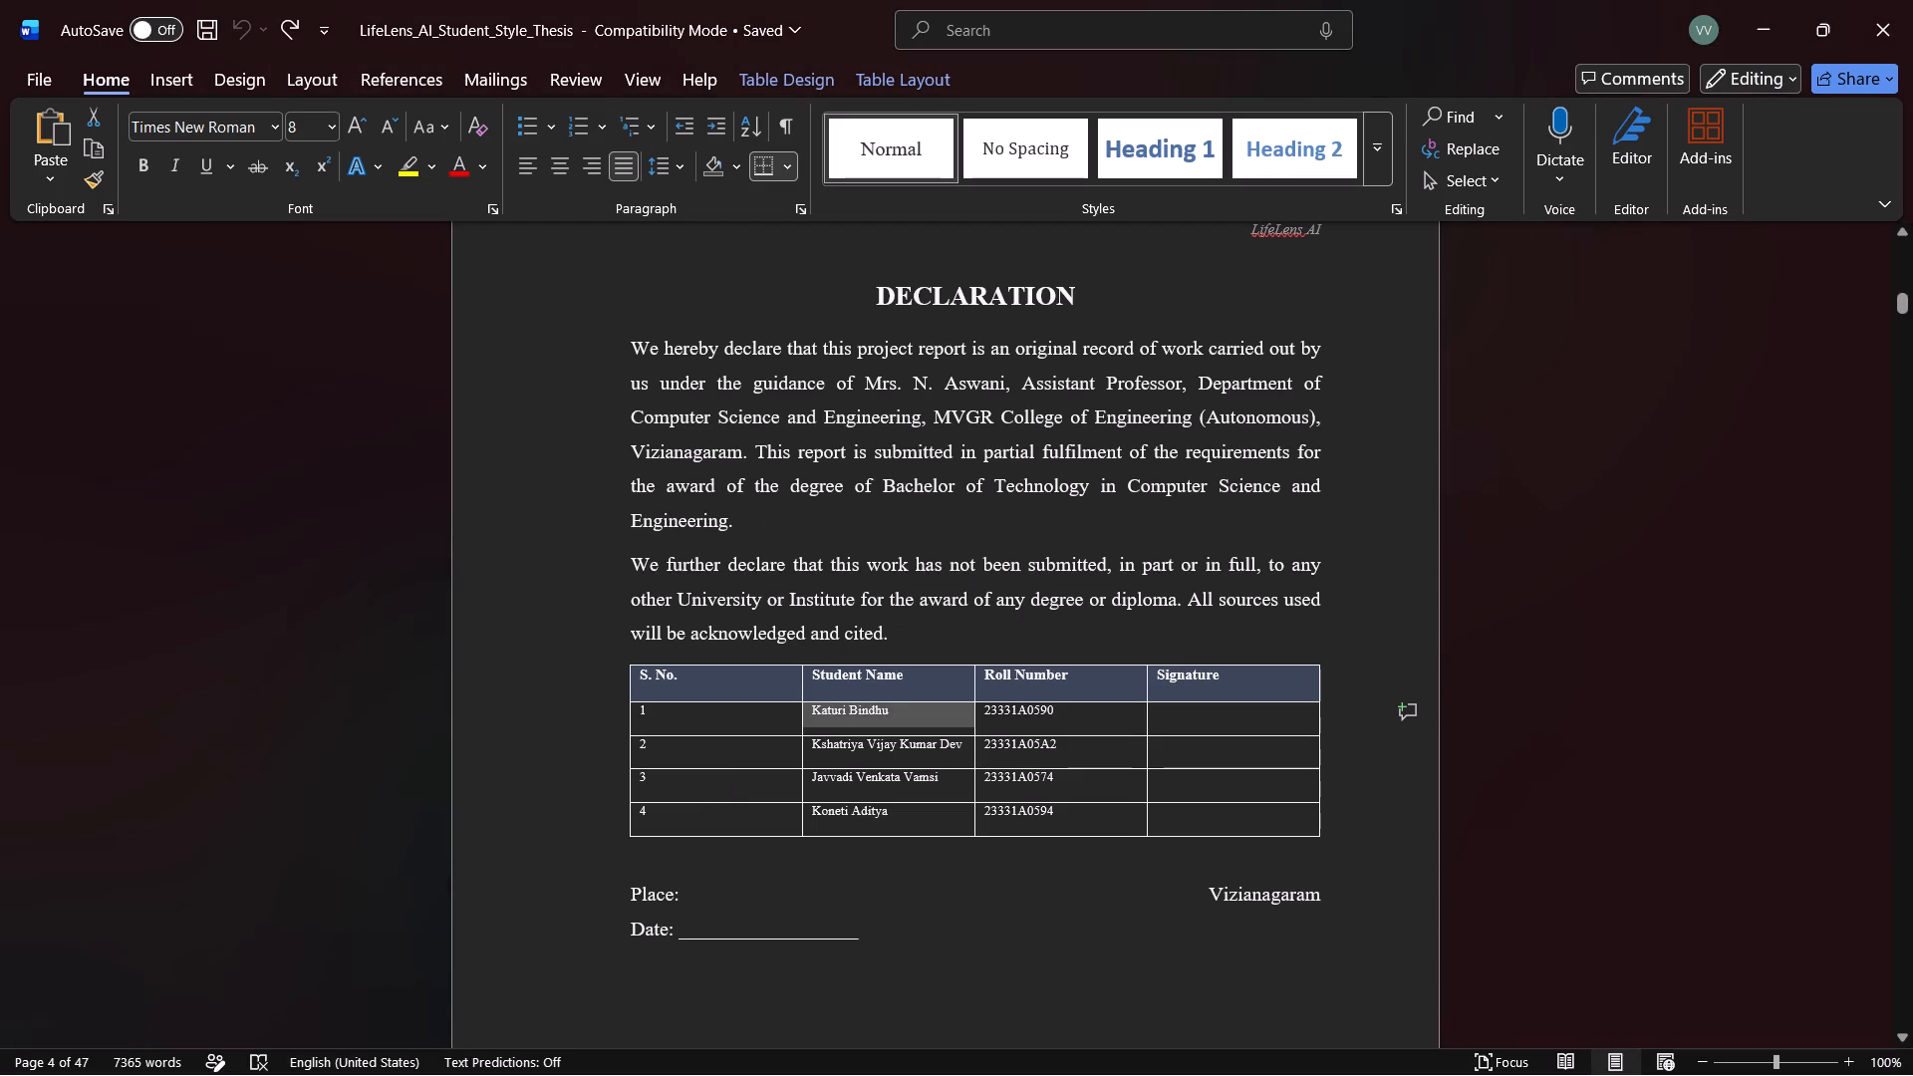
# Copy only the first student's name text from the Word table over the row 1 name placeholder in the BATCH-2B Declaration table.
pyautogui.click(824, 731)
pyautogui.moveTo(890, 715); pyautogui.dragTo(811, 713)
pyautogui.hotkey('ctrl', 'c')
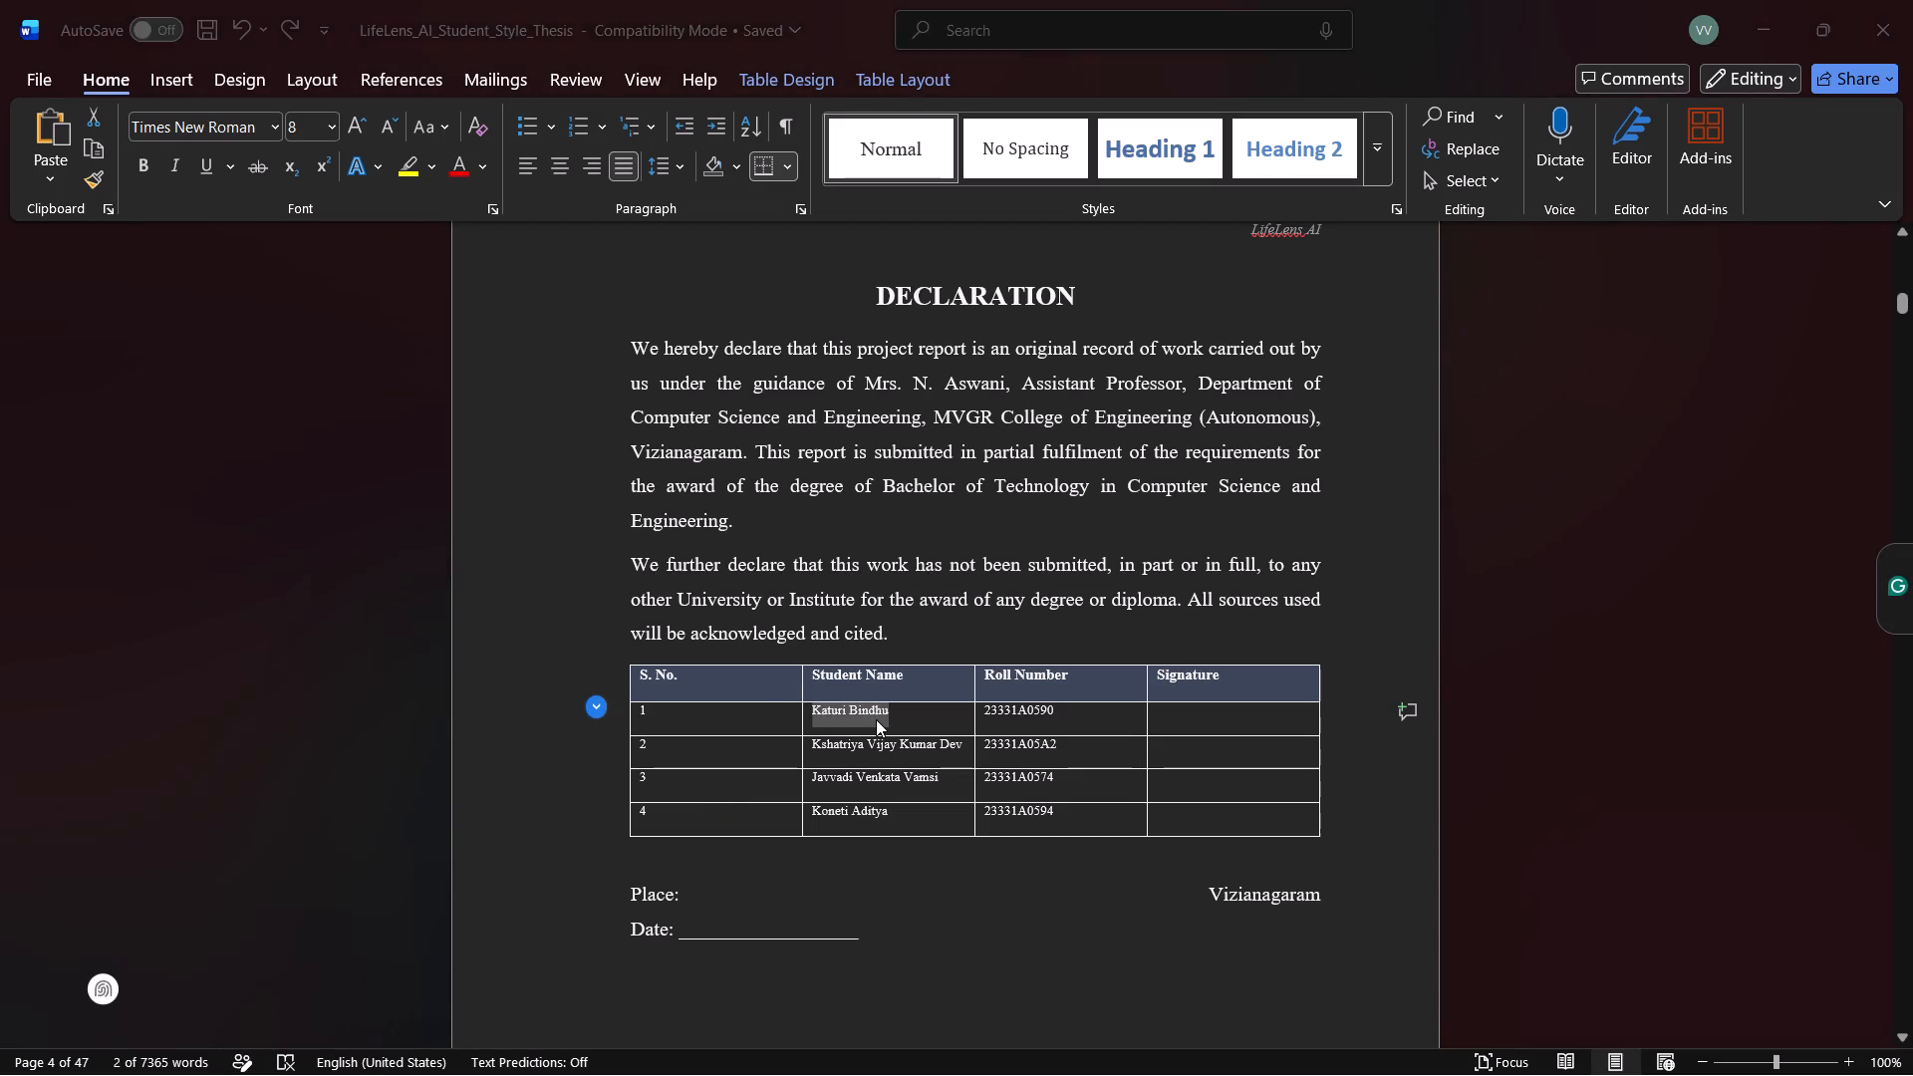
pyautogui.hotkey('ctrl', 'v')
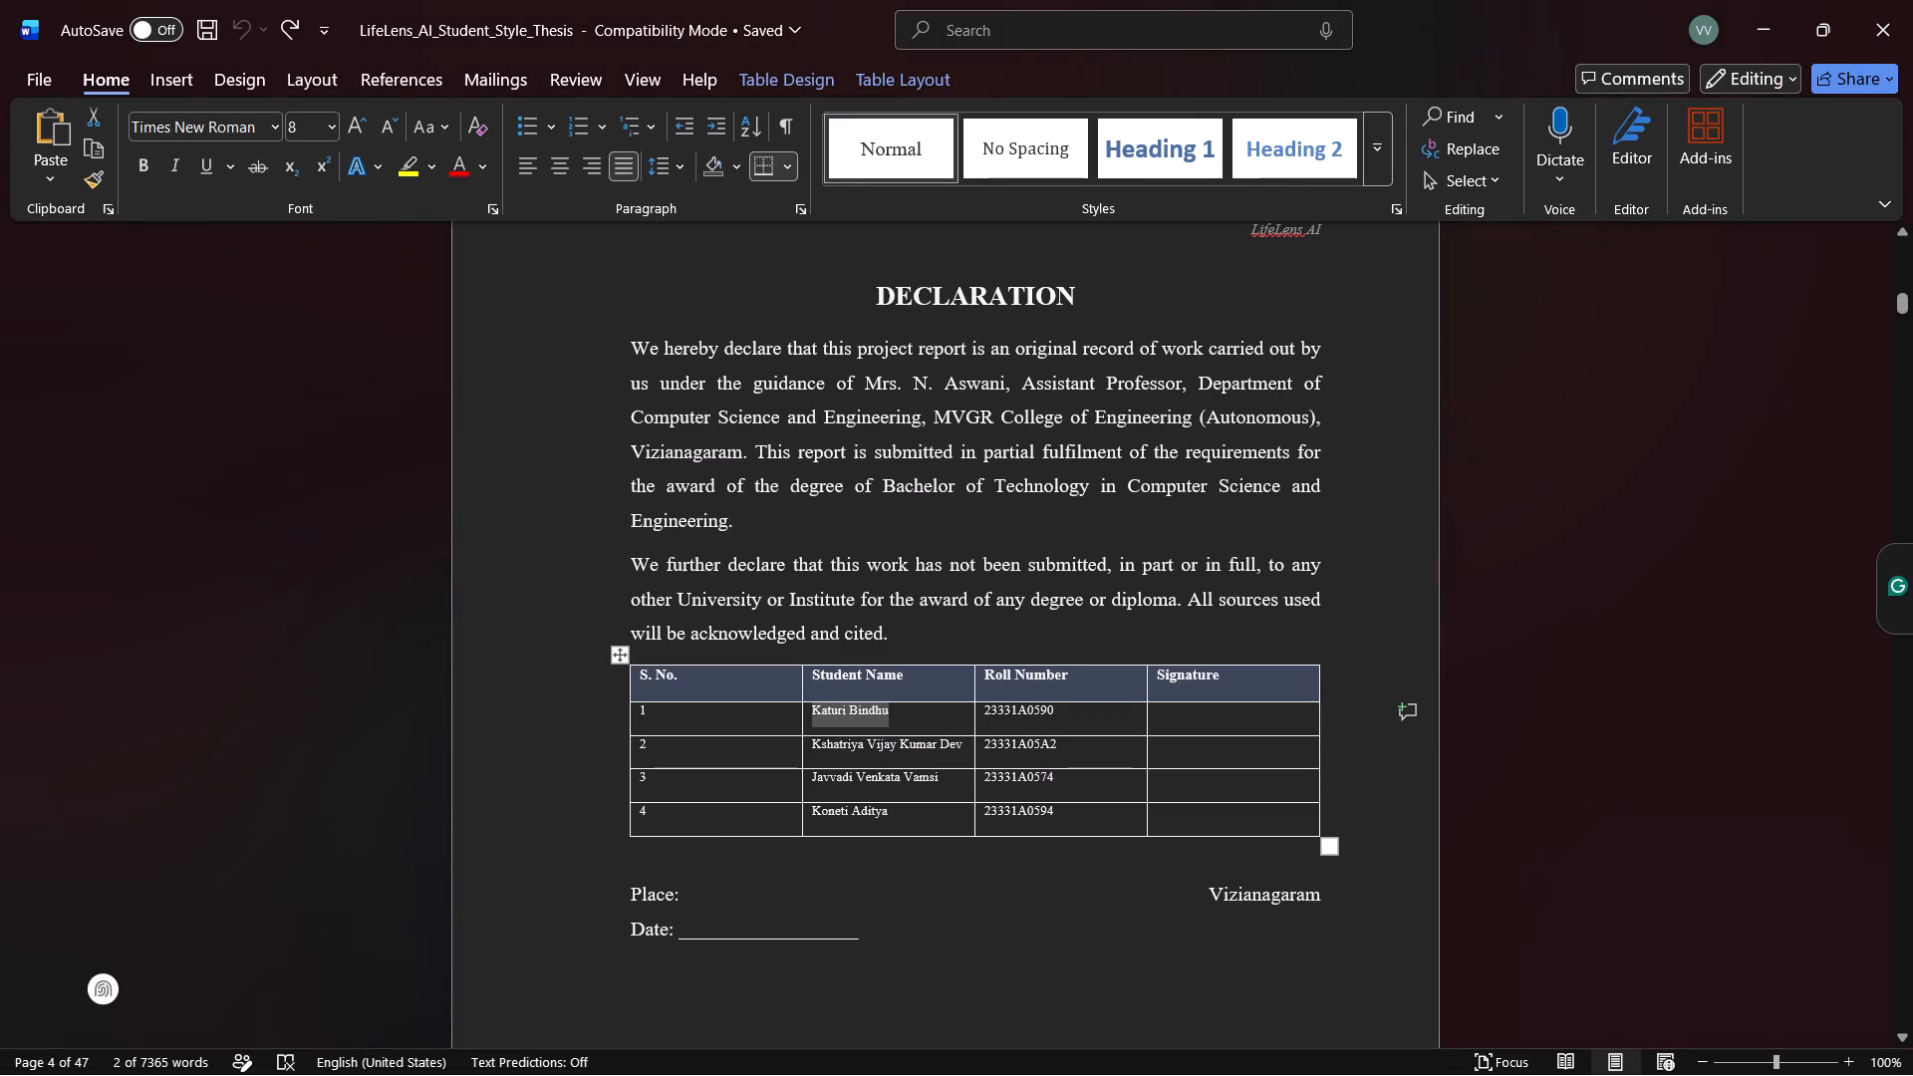
# Replace the row 2 name placeholder in the BATCH-2B Declaration table with the second student's name copied from the Word table.
pyautogui.moveTo(814, 741); pyautogui.dragTo(955, 744)
pyautogui.hotkey('ctrl', 'c')
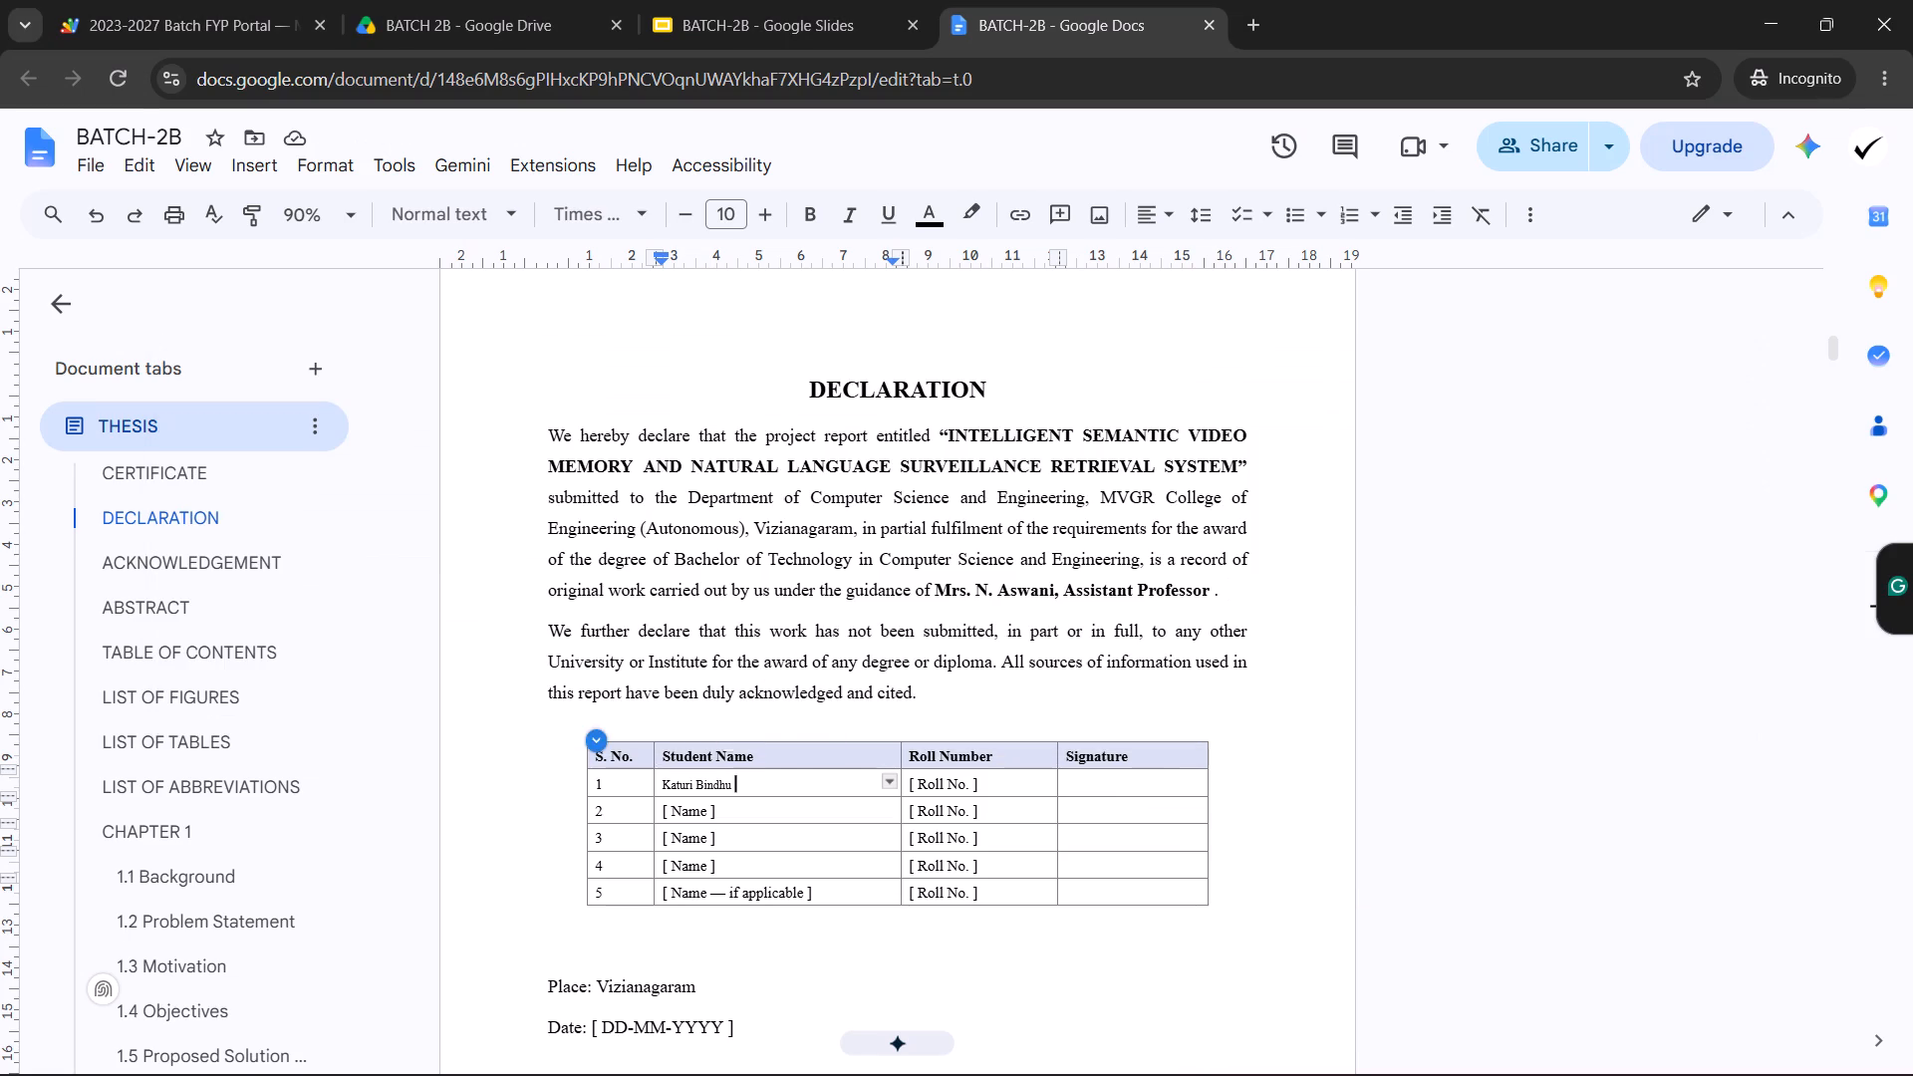
pyautogui.moveTo(716, 813); pyautogui.dragTo(715, 813)
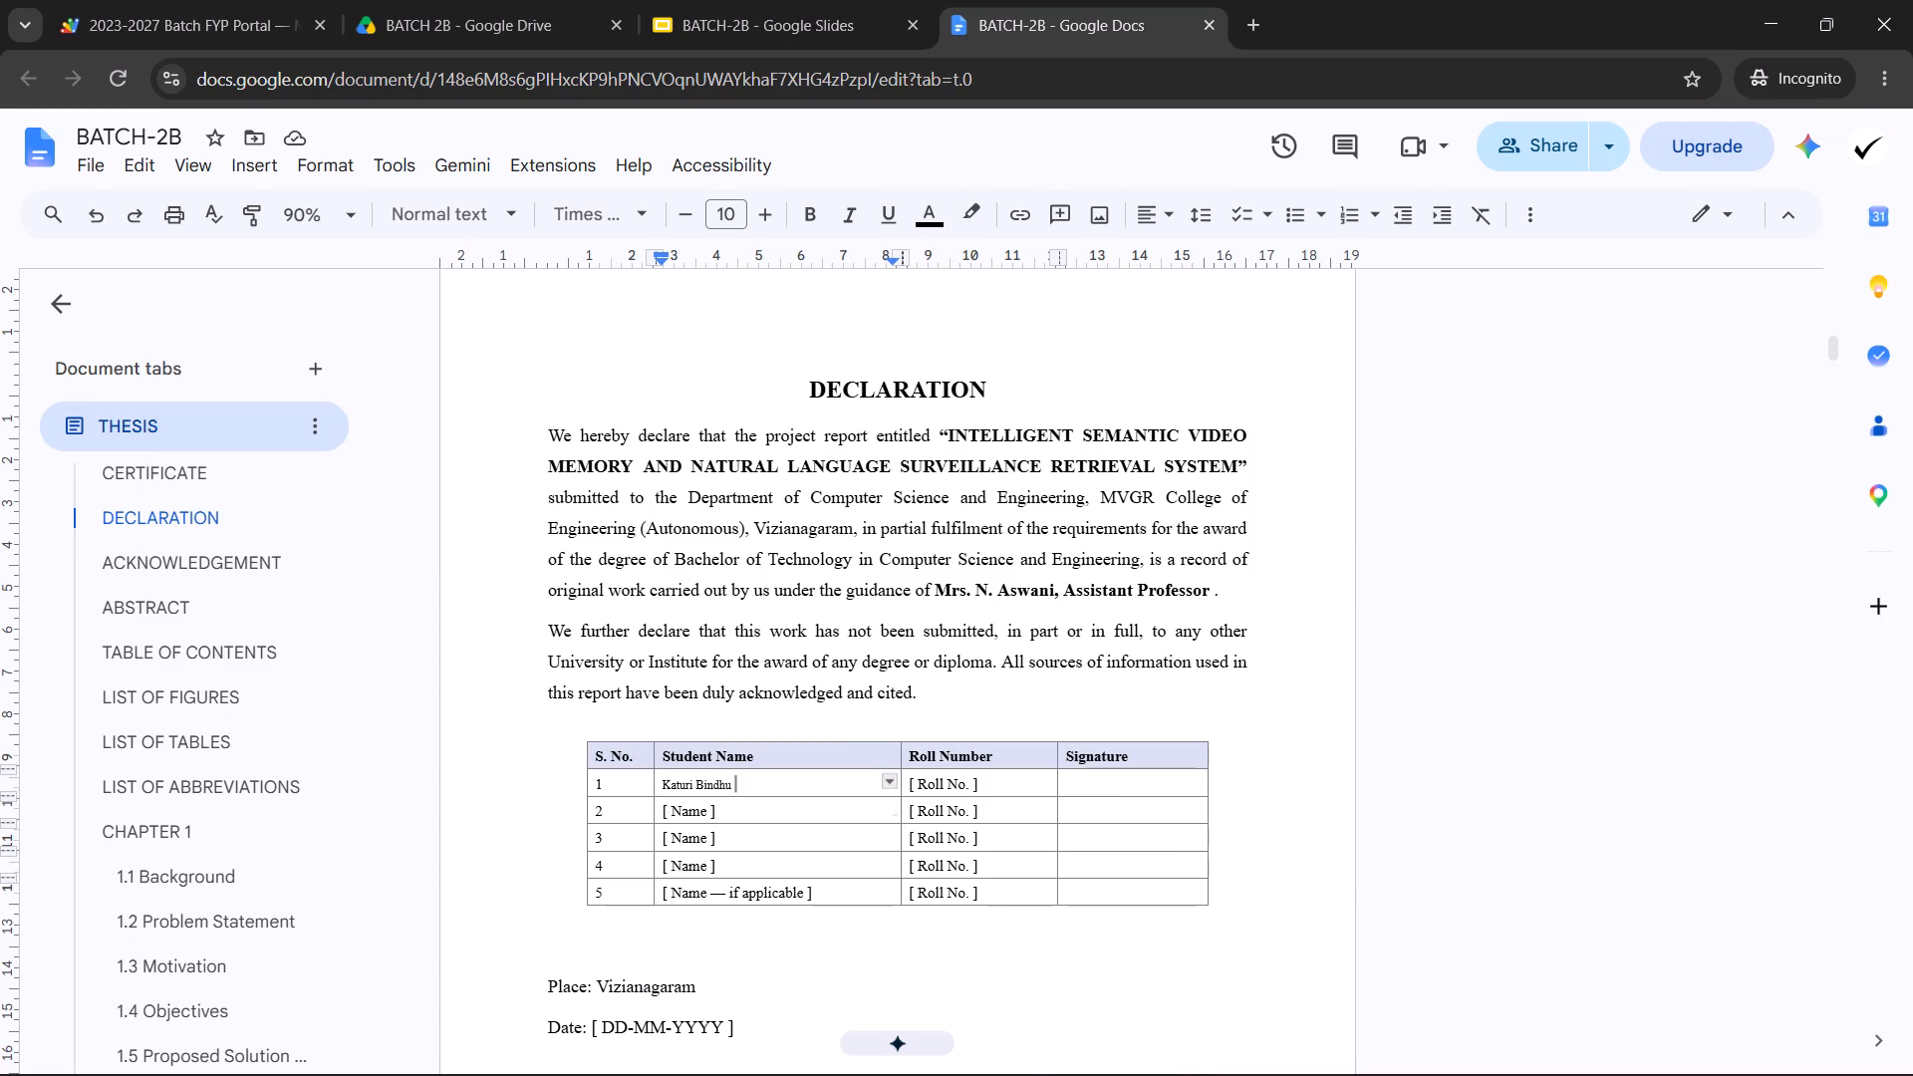
pyautogui.moveTo(715, 813); pyautogui.dragTo(662, 811)
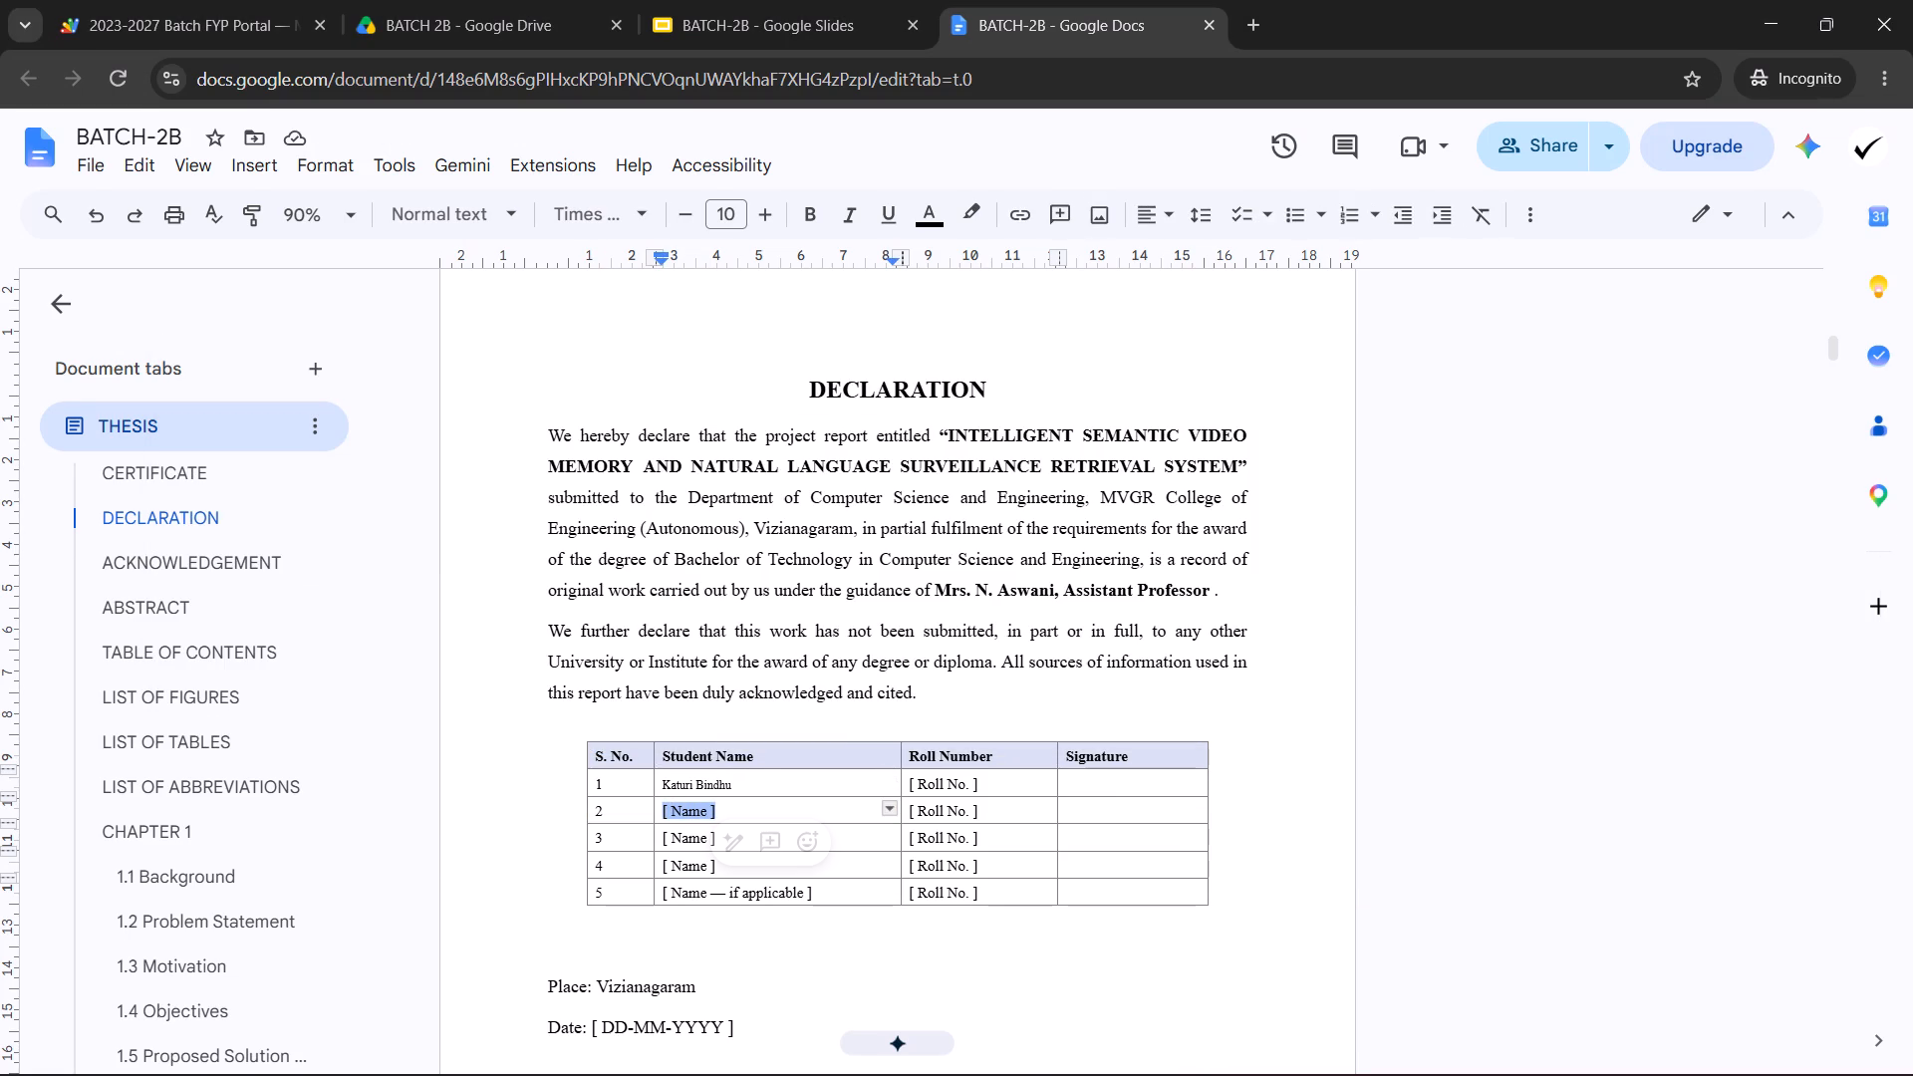
pyautogui.hotkey('ctrl', 'v')
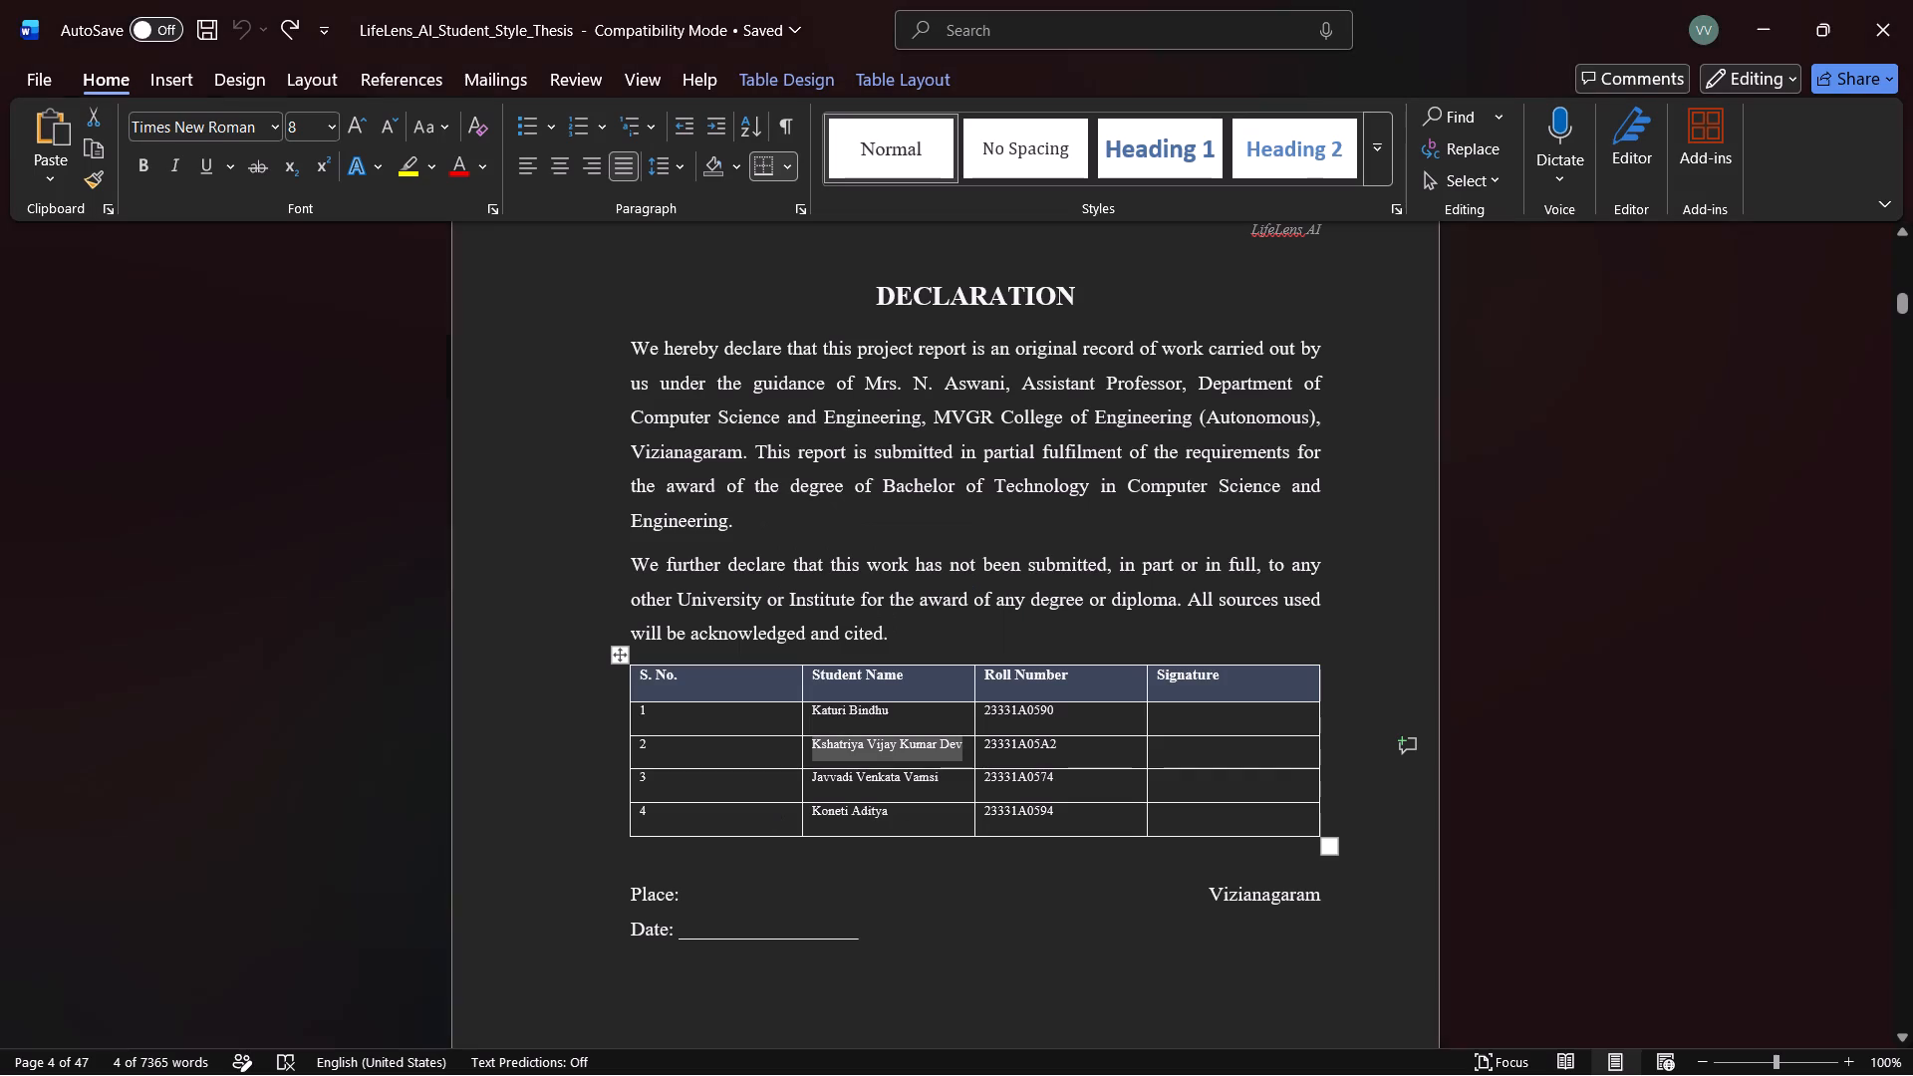
# Replace the row 3 name placeholder in the BATCH-2B Declaration table with the third student's name copied from the Word table.
pyautogui.moveTo(941, 778); pyautogui.dragTo(836, 776)
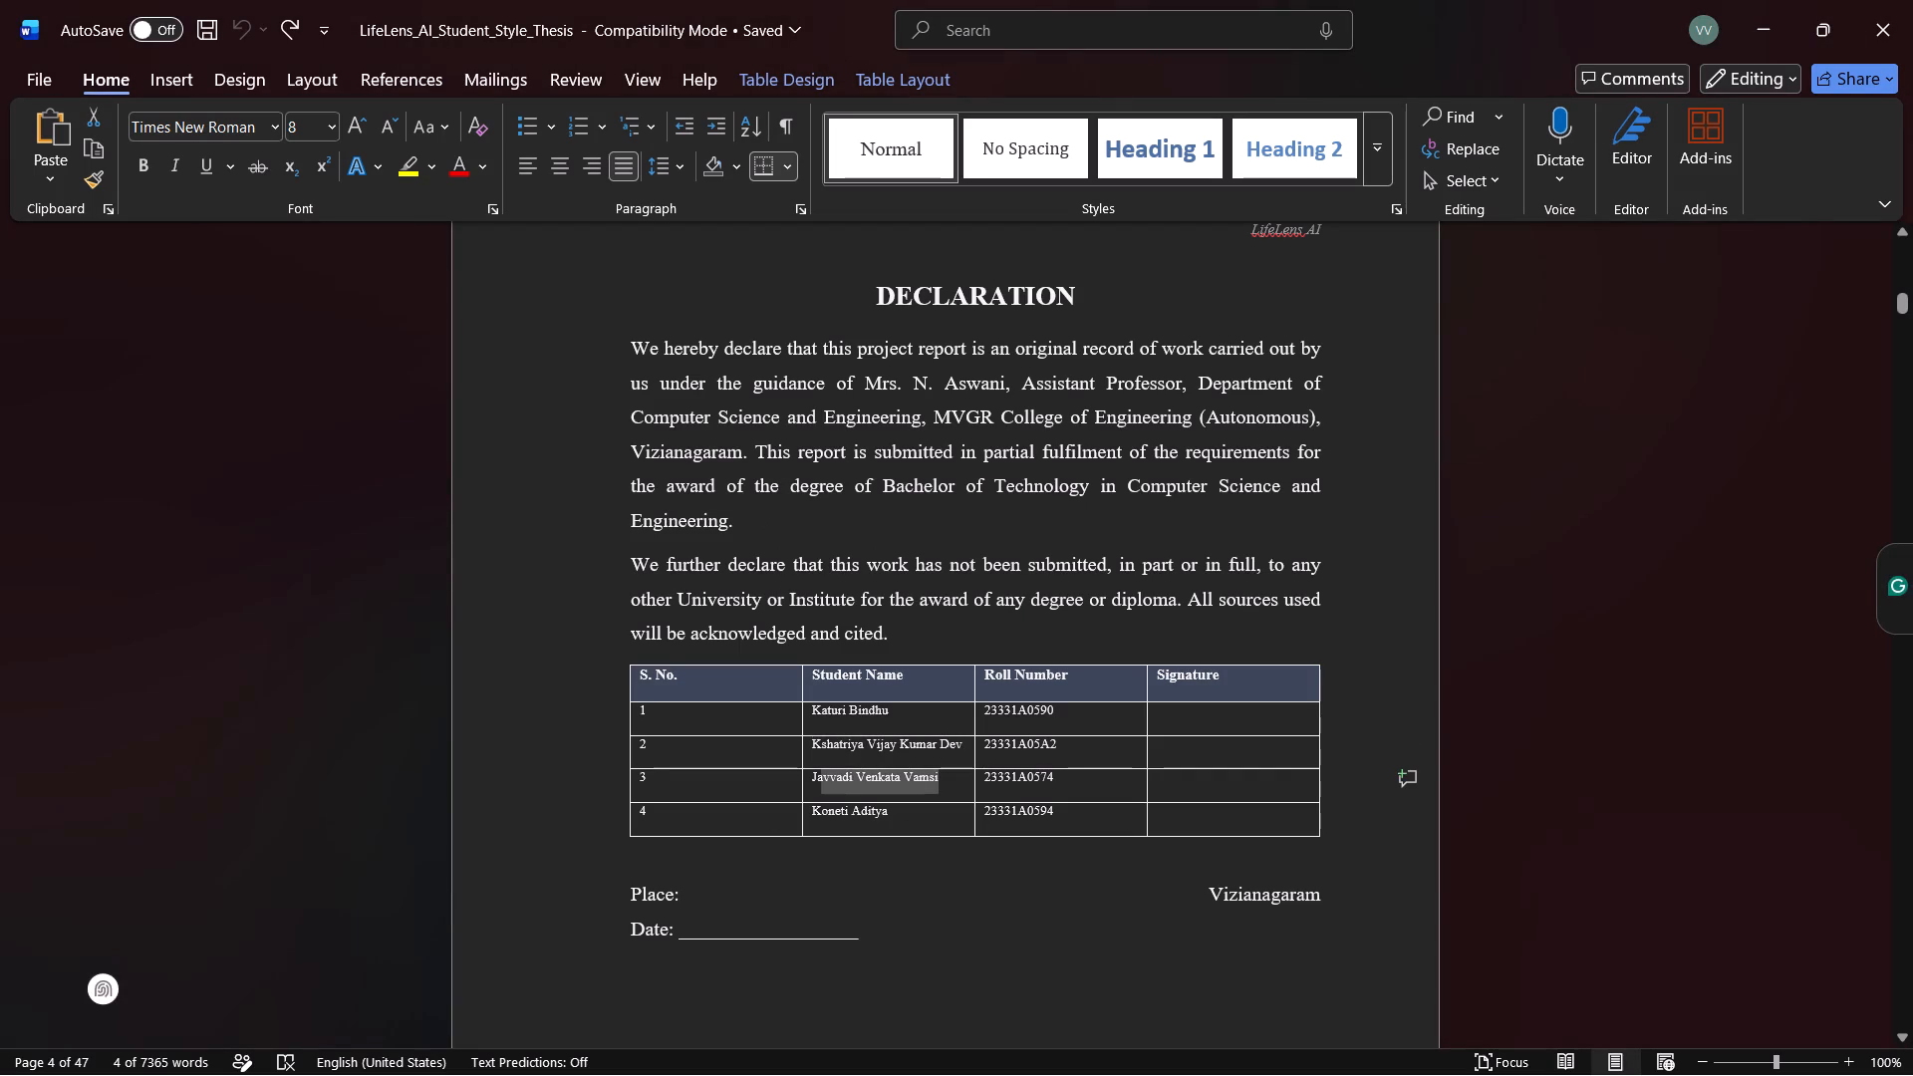
pyautogui.moveTo(836, 776); pyautogui.dragTo(816, 774)
pyautogui.hotkey('ctrl', 'c')
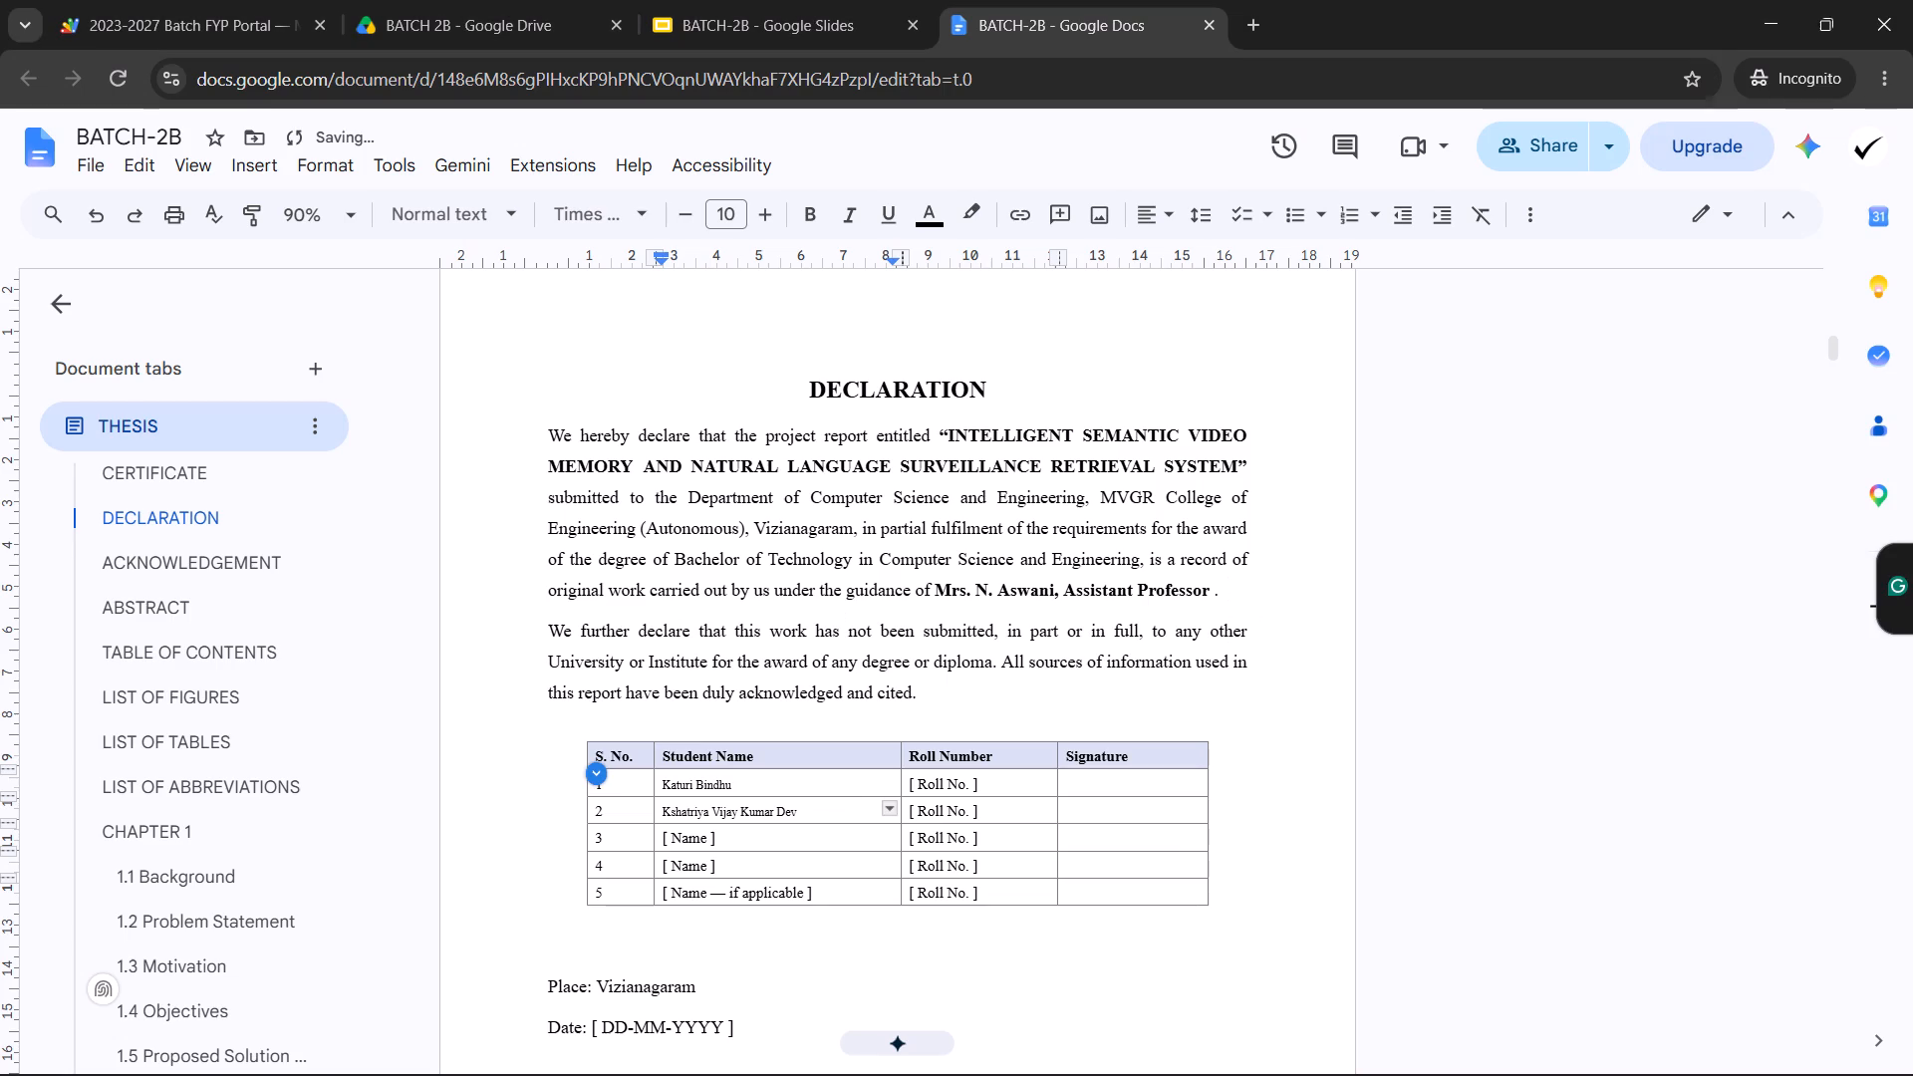
pyautogui.moveTo(718, 836); pyautogui.dragTo(678, 840)
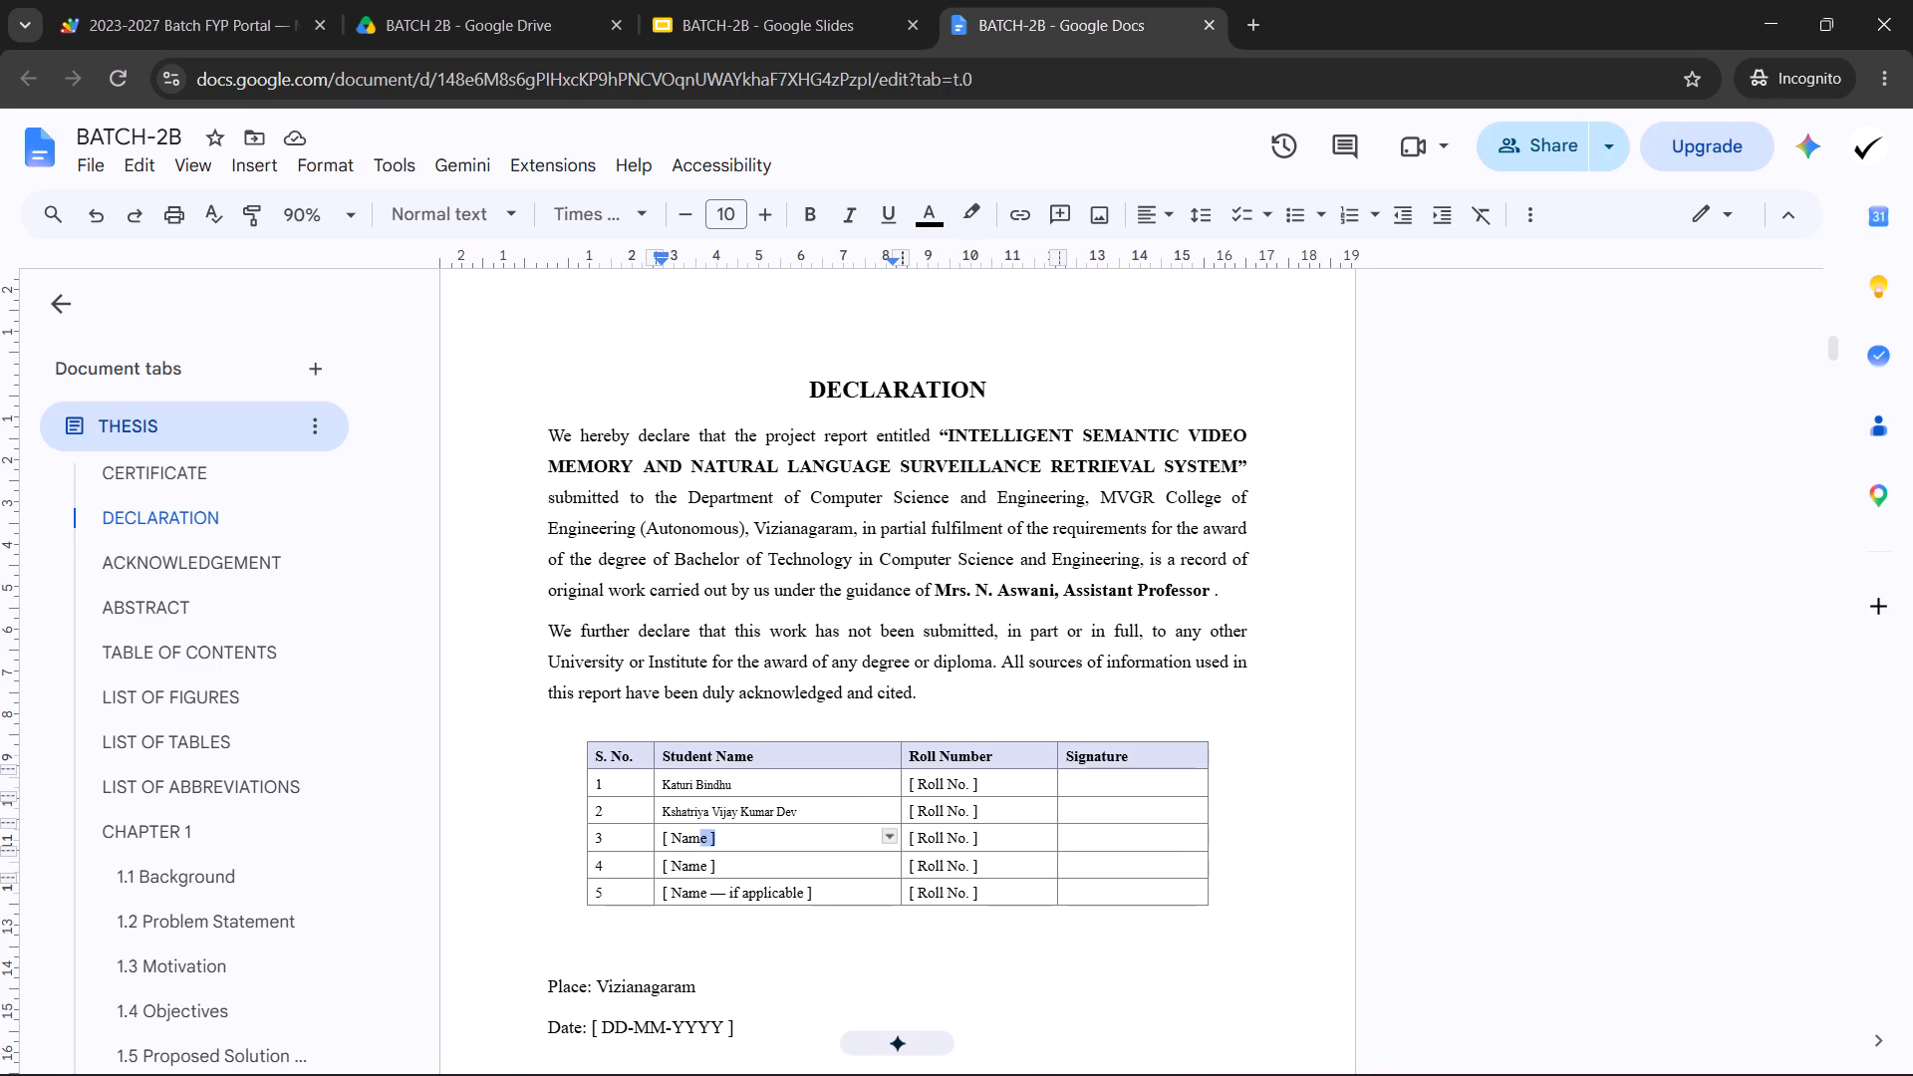
pyautogui.moveTo(678, 840); pyautogui.dragTo(662, 840)
pyautogui.hotkey('ctrl', 'v')
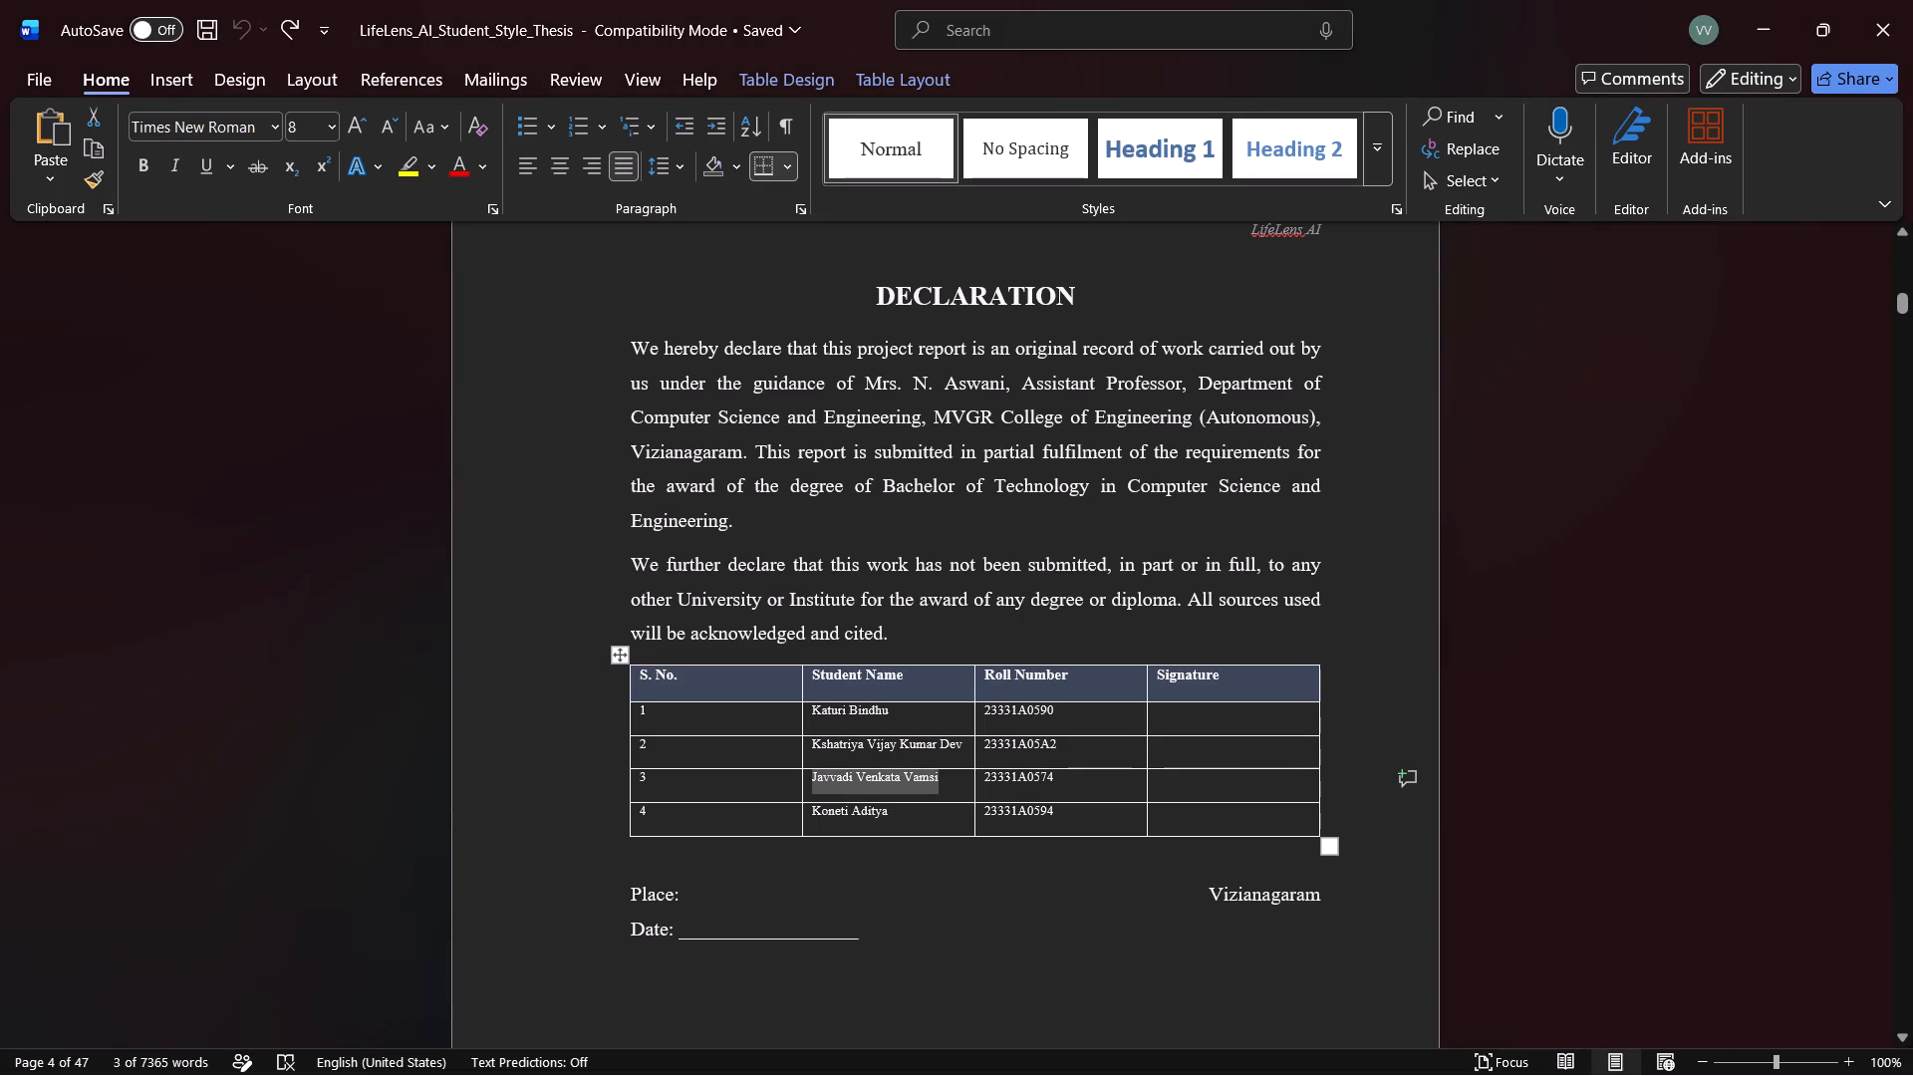
# Replace the row 4 name placeholder in the BATCH-2B Declaration table with the fourth student's name copied from the Word table.
pyautogui.moveTo(894, 812); pyautogui.dragTo(815, 811)
pyautogui.hotkey('ctrl', 'c')
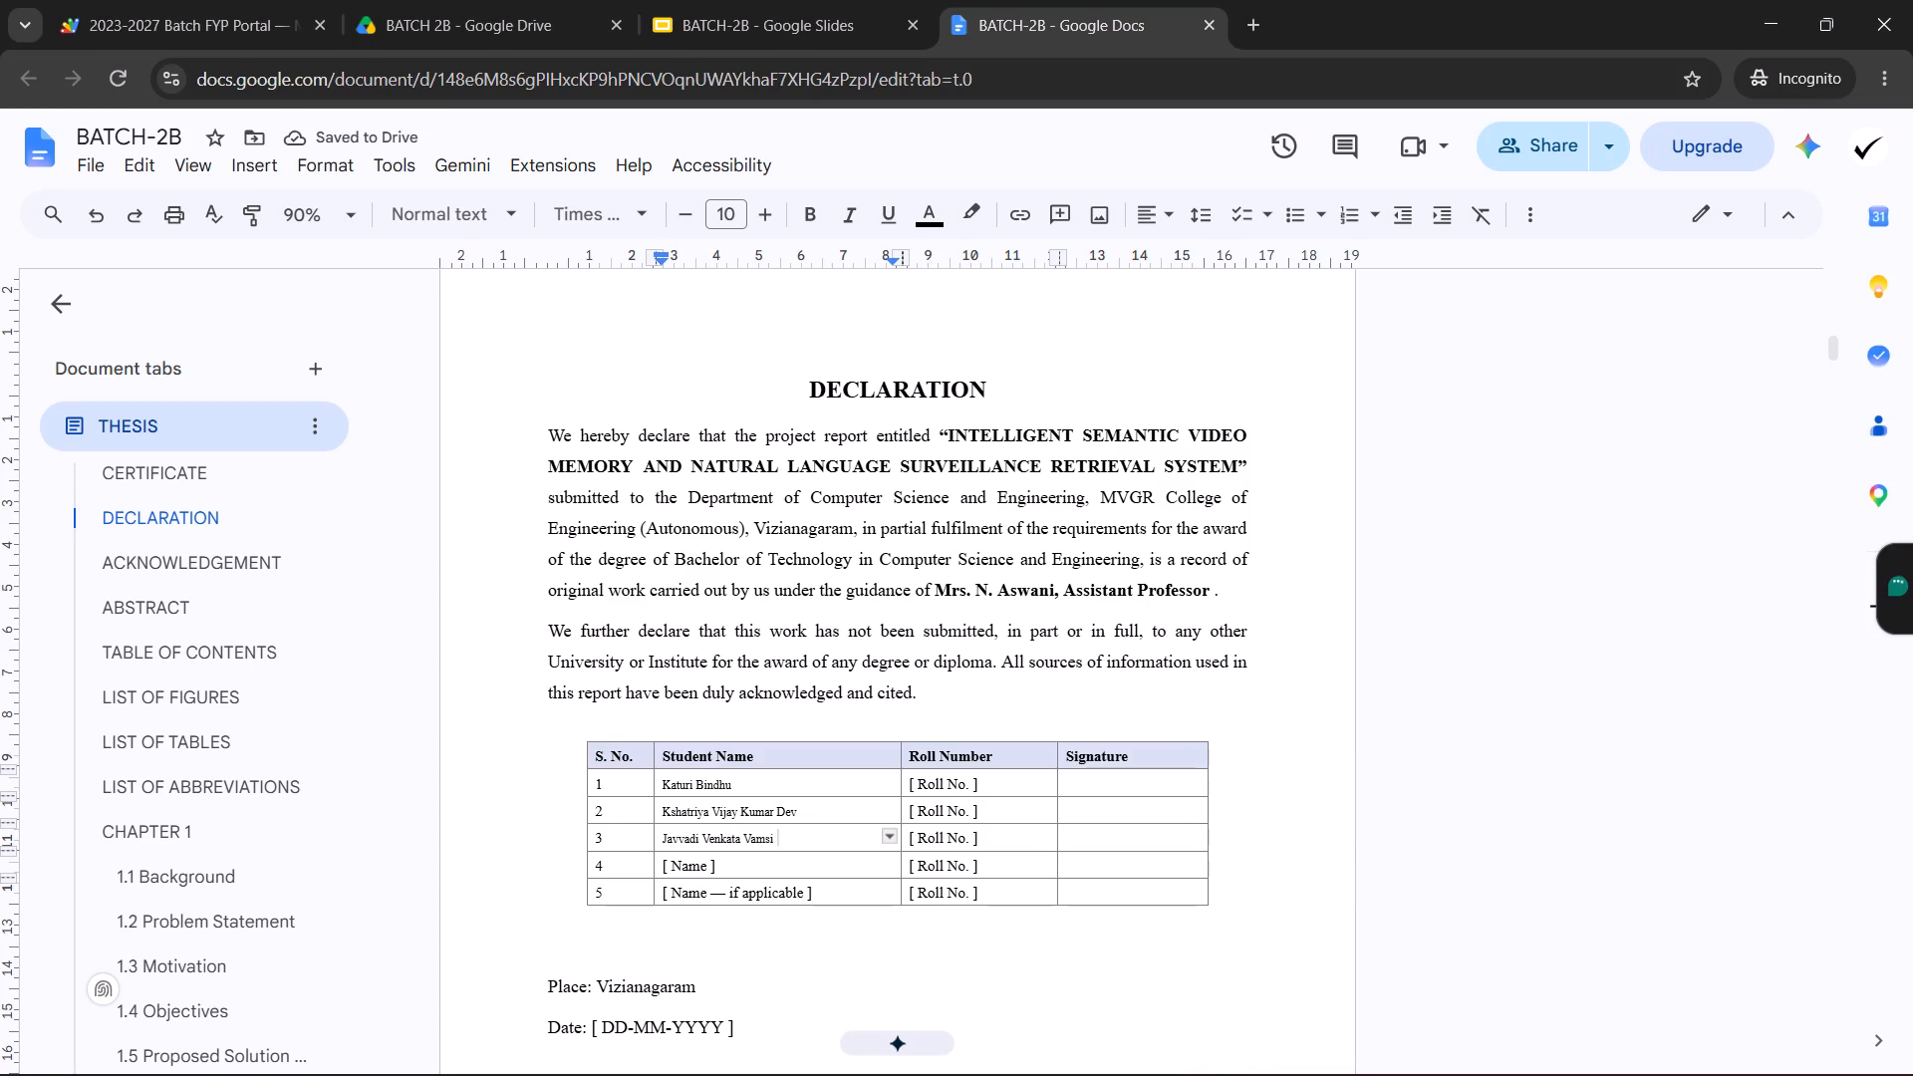
pyautogui.moveTo(719, 868); pyautogui.dragTo(663, 872)
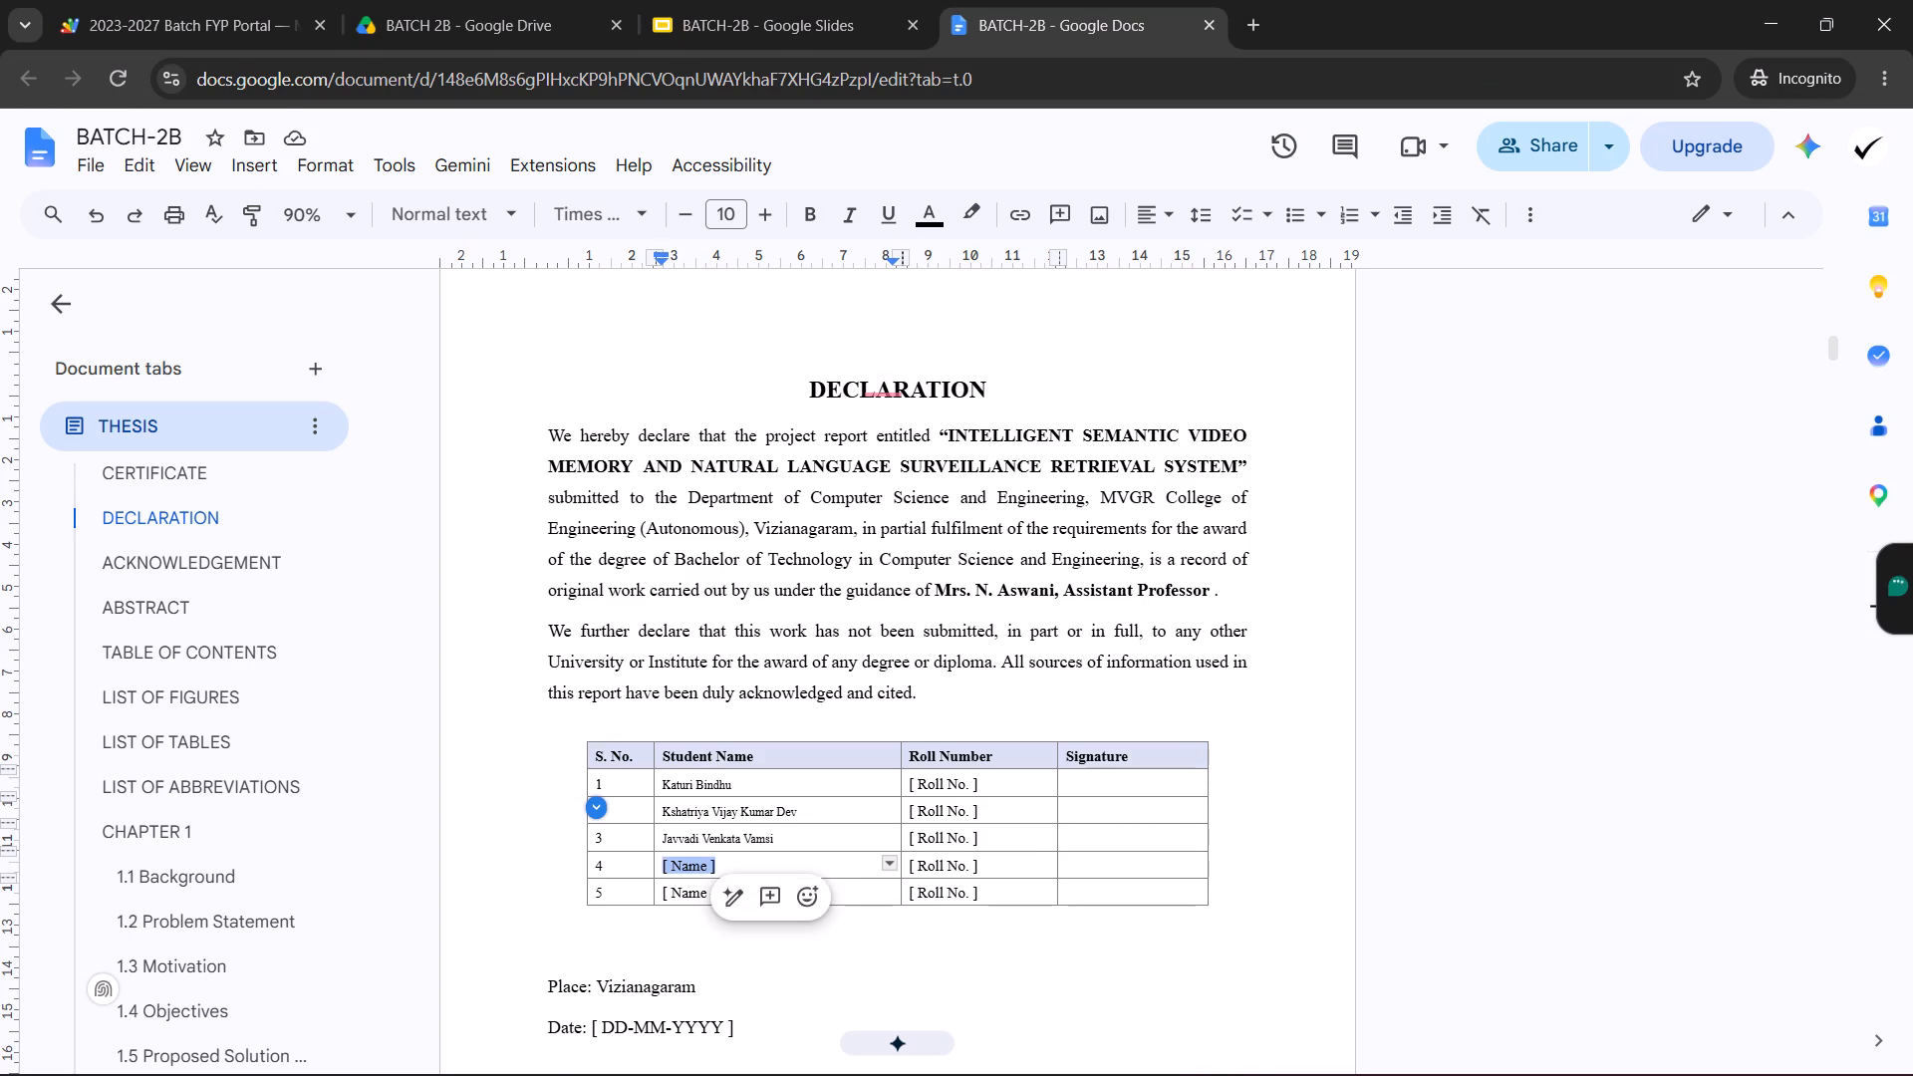
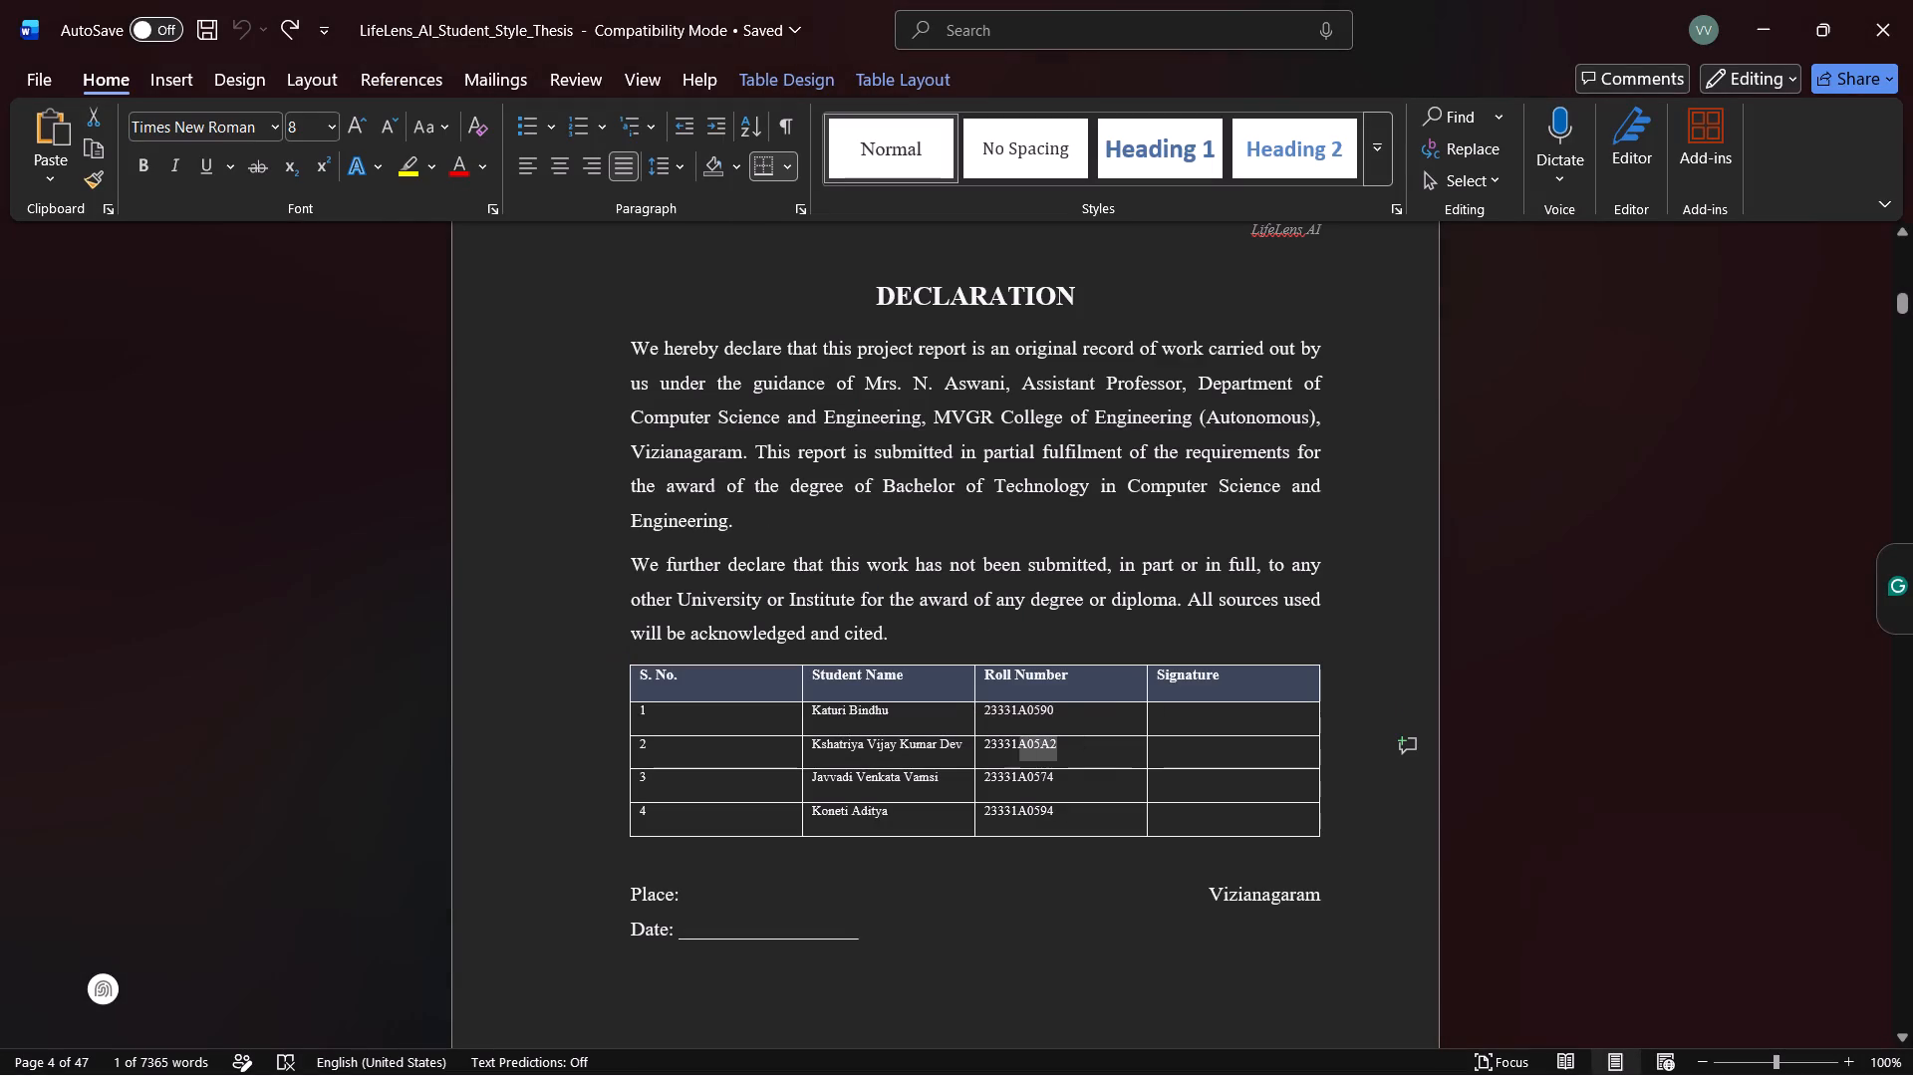
# Replace the row 2 roll number placeholder in the BATCH-2B Declaration table with the second student's roll number from the Word table, without a trailing space.
pyautogui.moveTo(1011, 751); pyautogui.dragTo(979, 753)
pyautogui.hotkey('ctrl', 'c')
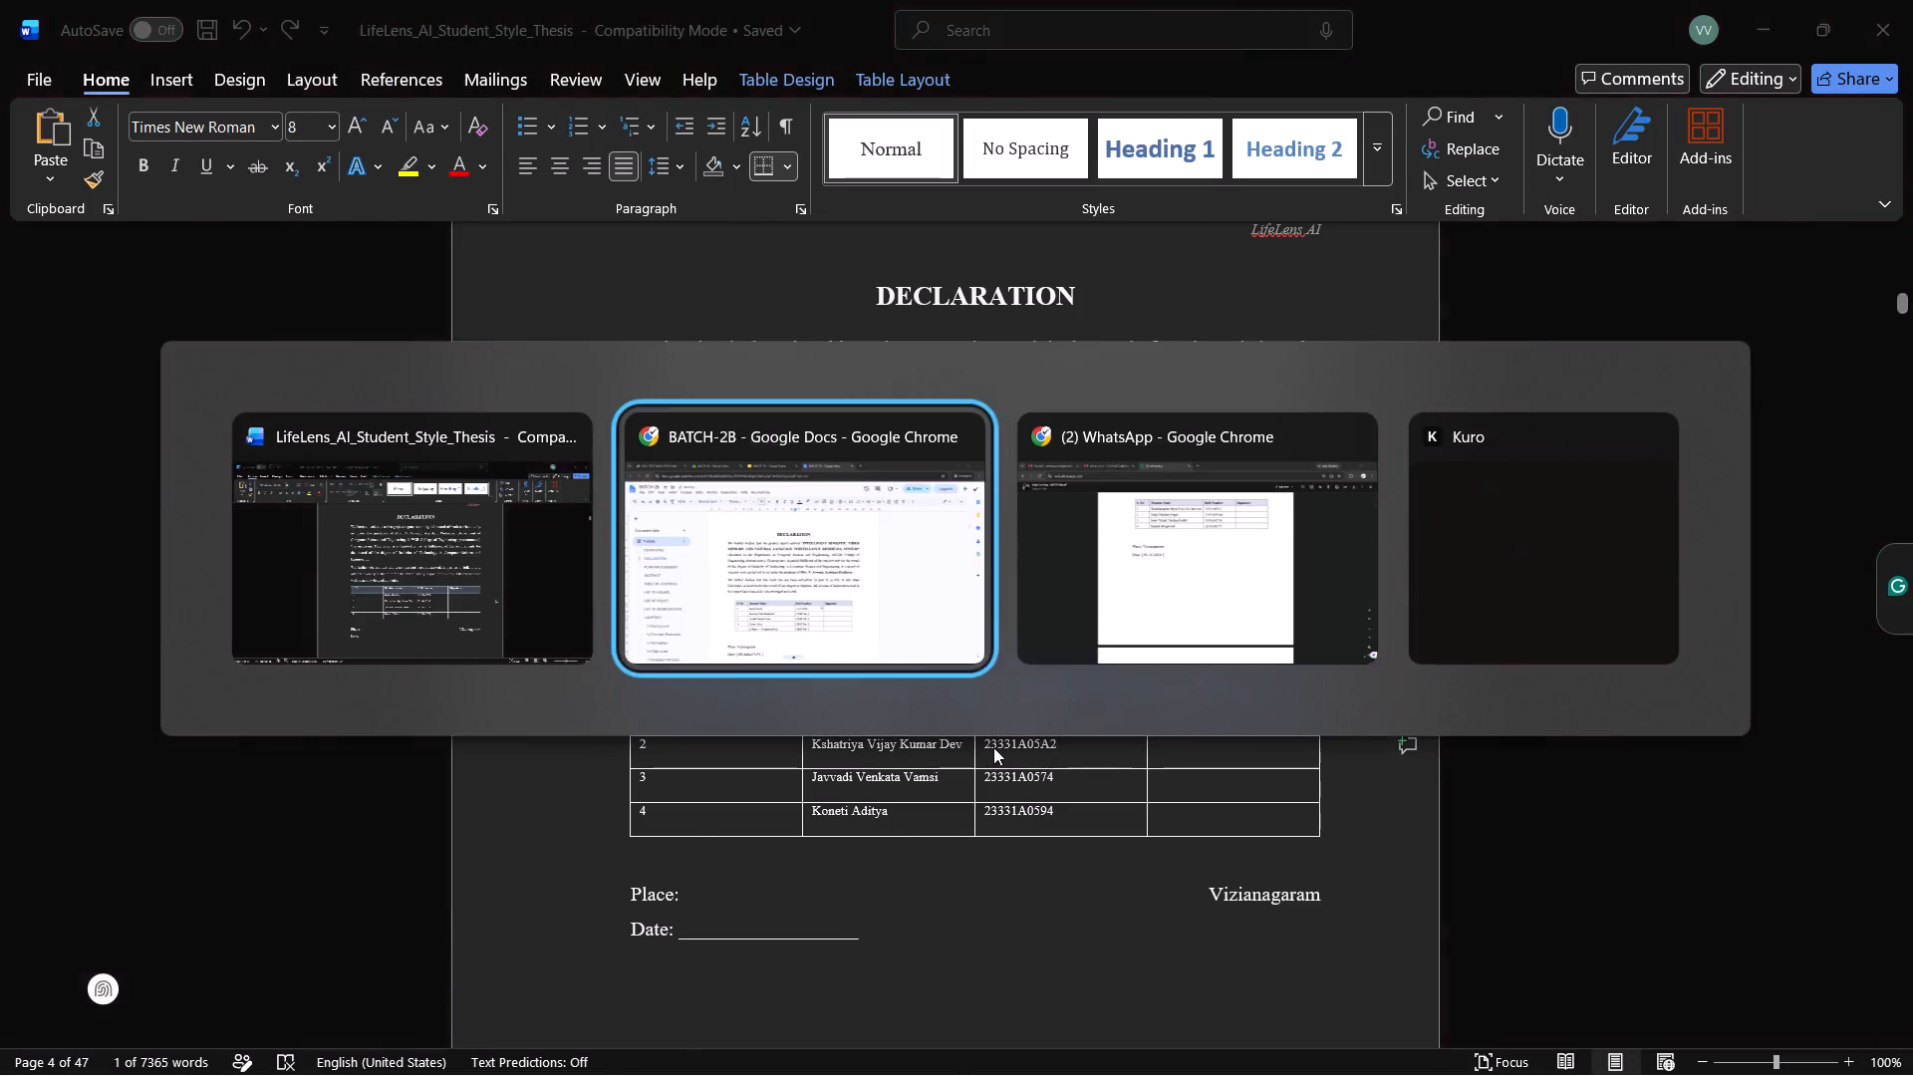
pyautogui.moveTo(983, 813); pyautogui.dragTo(912, 815)
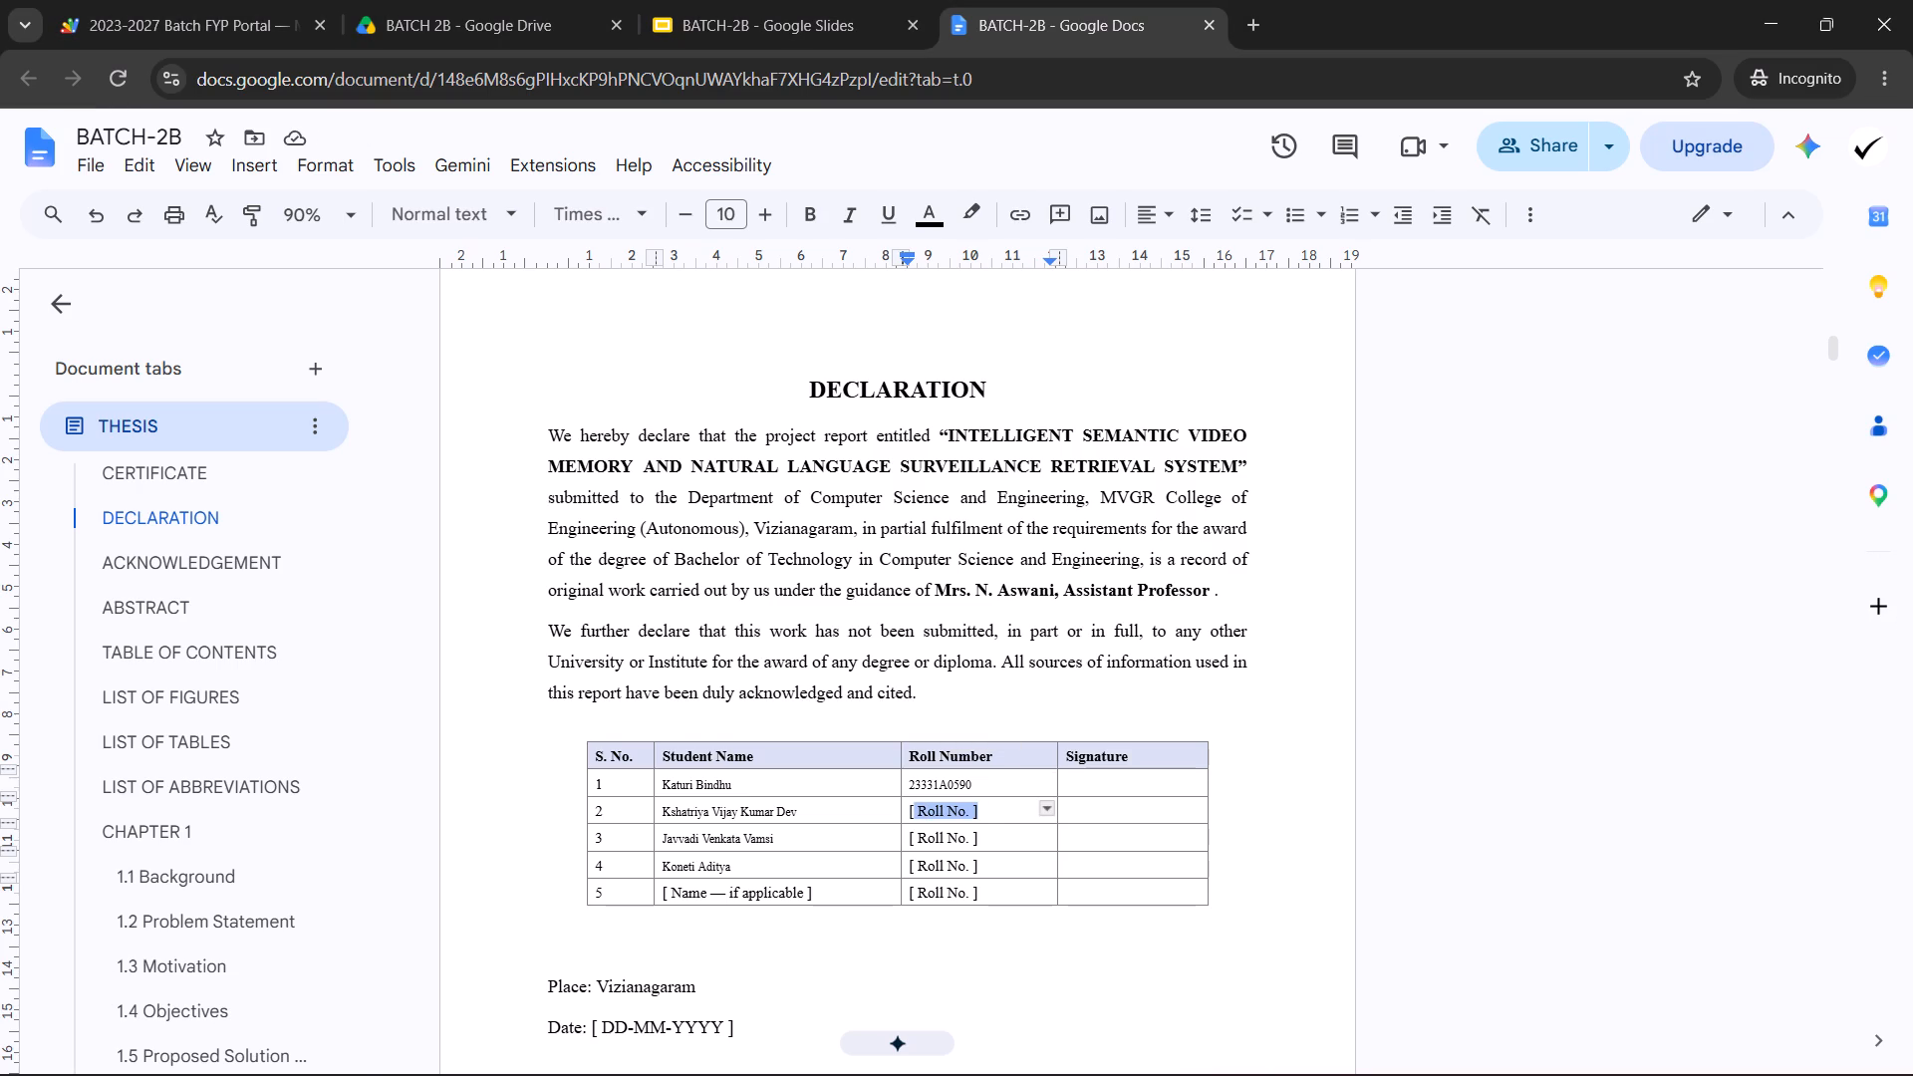
pyautogui.moveTo(912, 815); pyautogui.dragTo(907, 815)
pyautogui.hotkey('ctrl', 'v')
pyautogui.press('BackSpace')
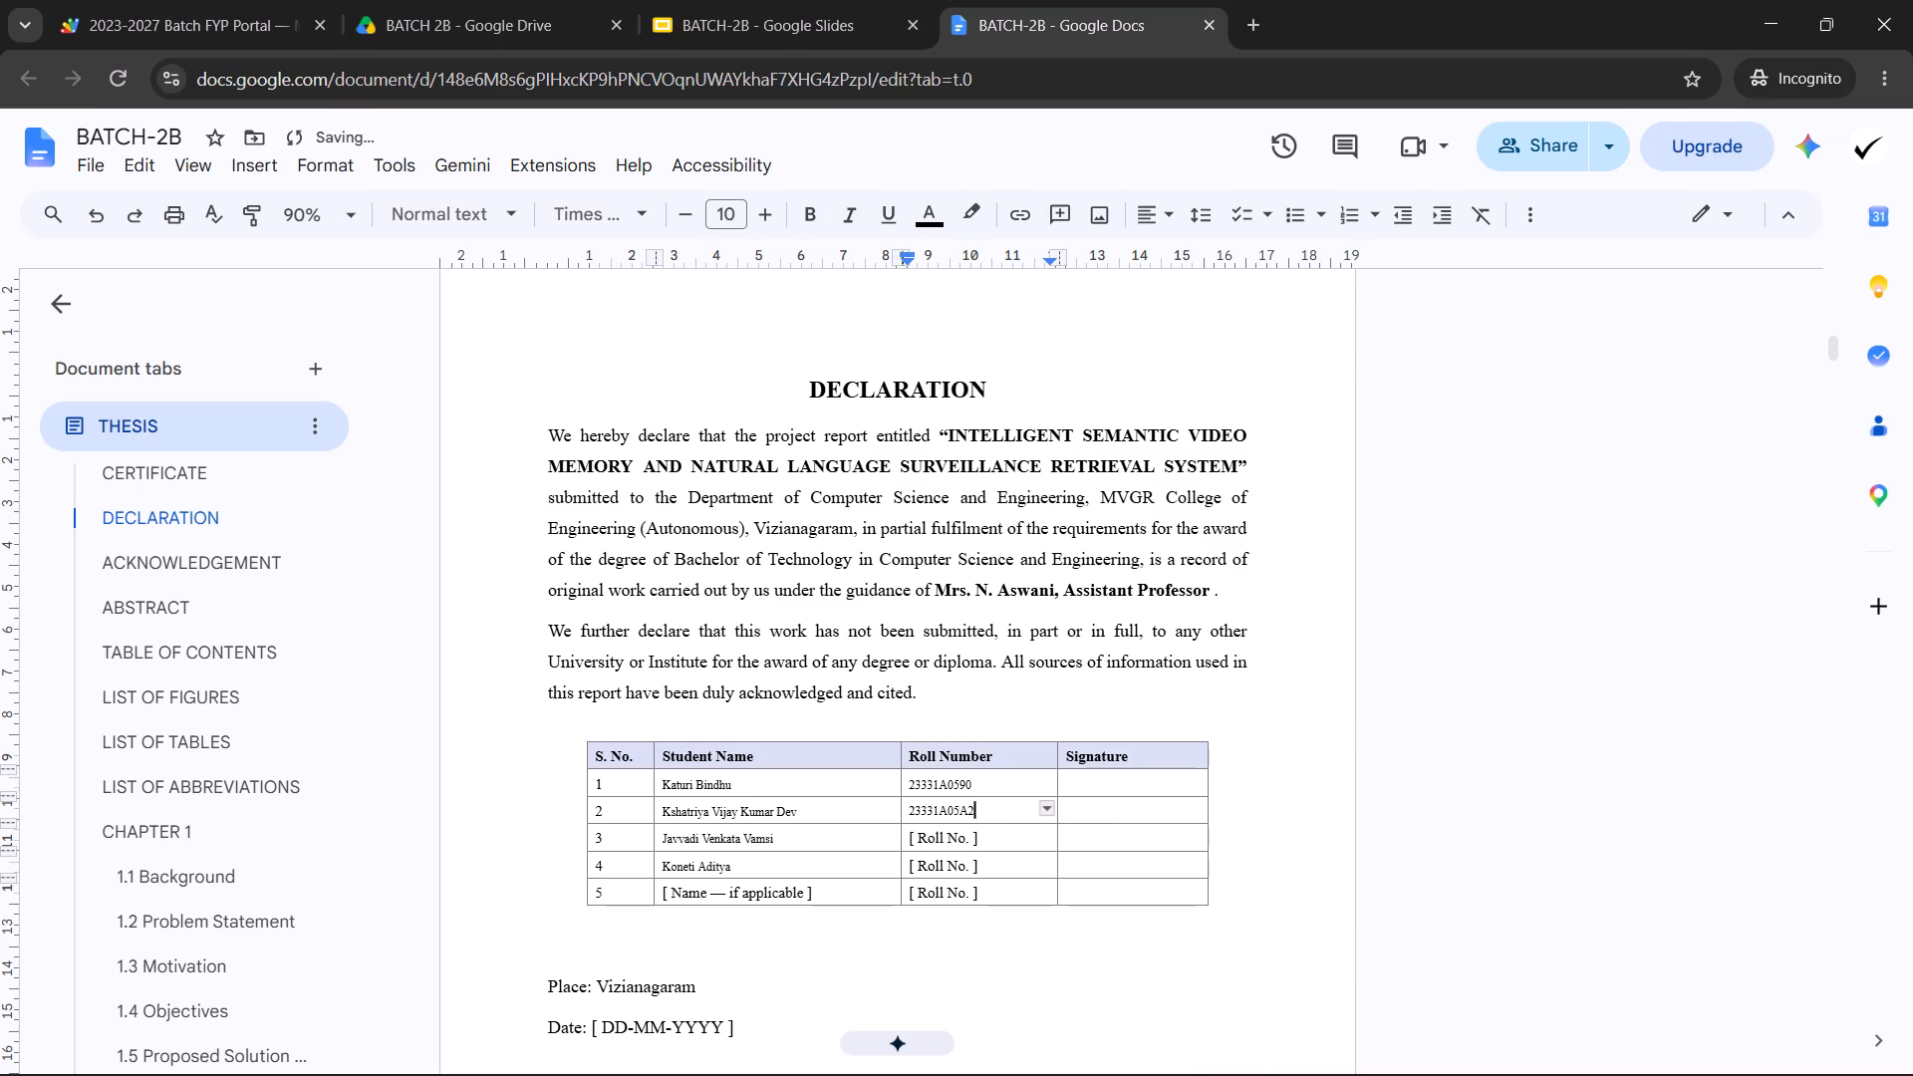
# Remove the trailing spaces after the roll number and the student name in row 1 of the Declaration table.
pyautogui.press('Up')
pyautogui.press('BackSpace')
pyautogui.press('Left')
pyautogui.press('Left')
pyautogui.press('Left')
pyautogui.press('Left')
pyautogui.press('Left')
pyautogui.press('Left')
pyautogui.press('Left')
pyautogui.press('Left')
pyautogui.press('Left')
pyautogui.press('Left')
pyautogui.press('Left')
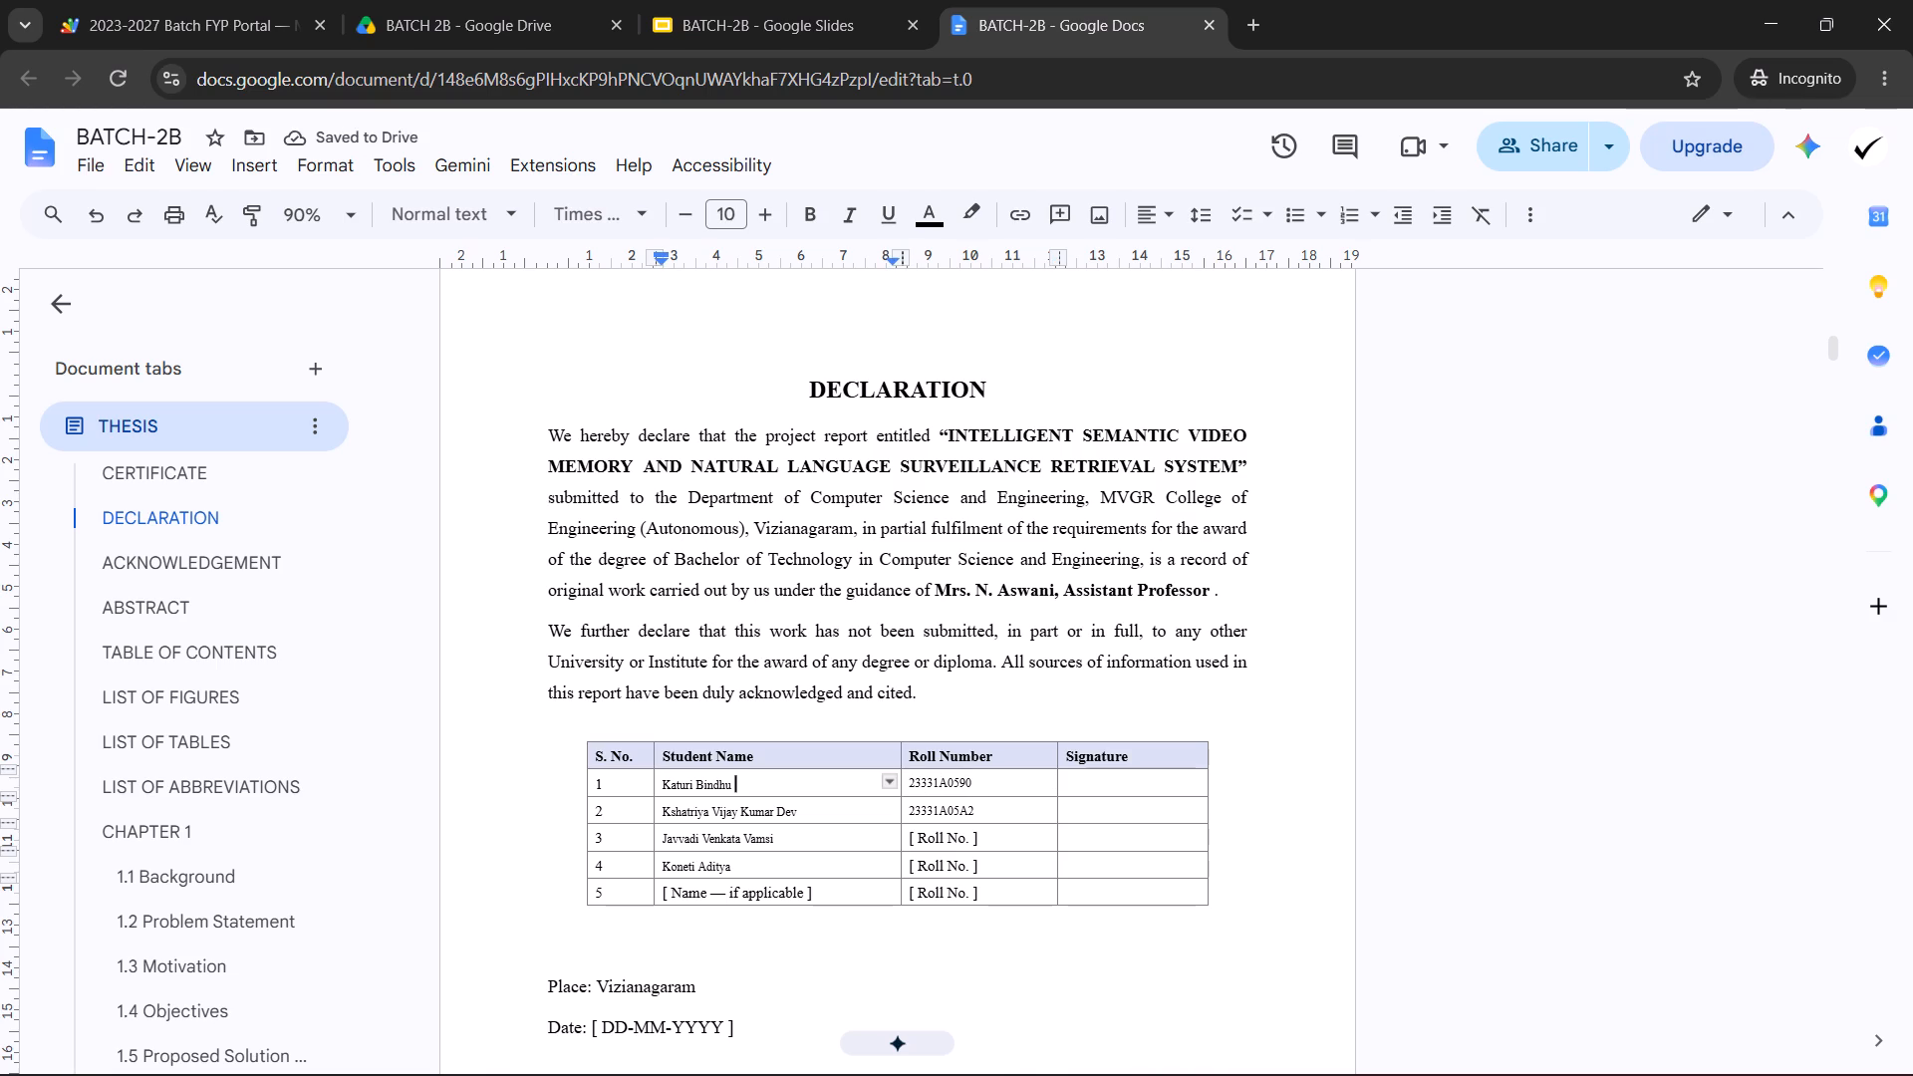
pyautogui.press('BackSpace')
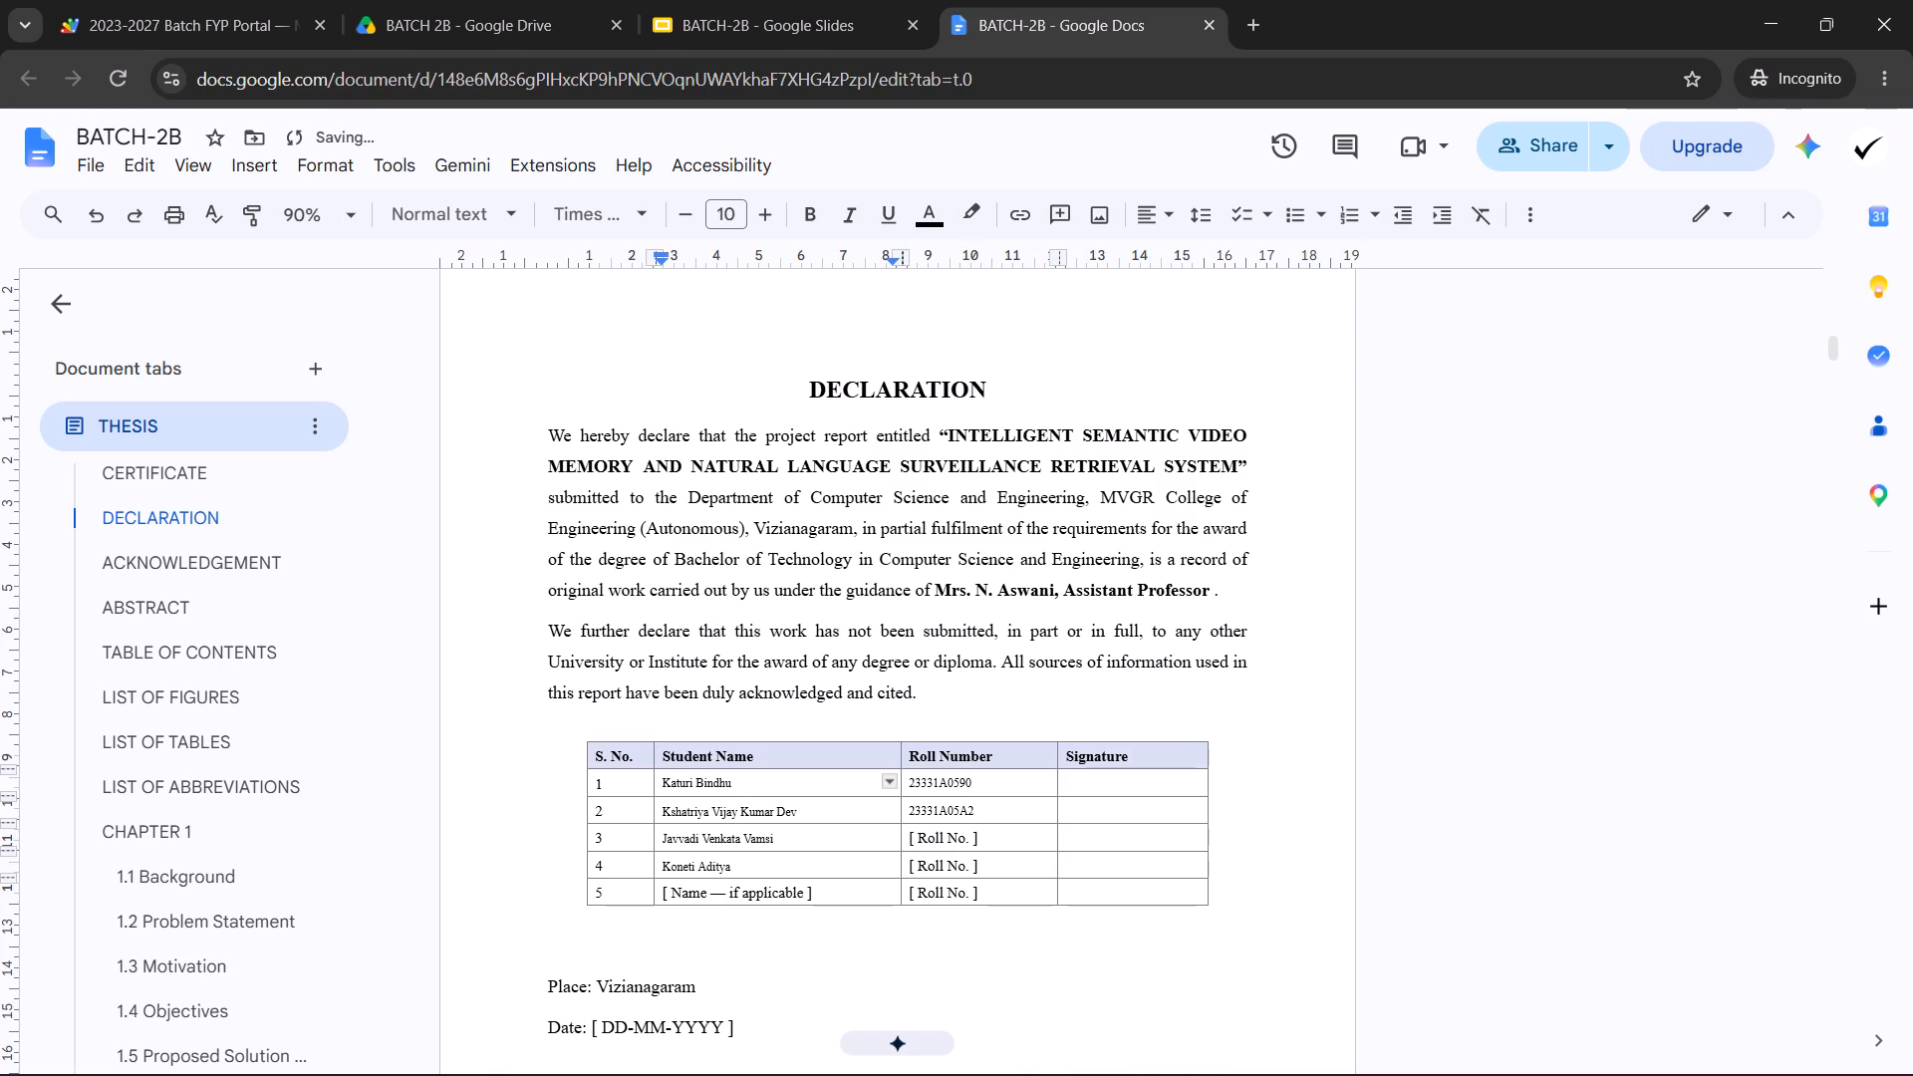
# Remove the trailing spaces after the student names in rows 2, 3 and 4 of the Declaration table.
pyautogui.press('Down')
pyautogui.press('Right')
pyautogui.press('Right')
pyautogui.press('Right')
pyautogui.press('Right')
pyautogui.press('Right')
pyautogui.press('Right')
pyautogui.press('Right')
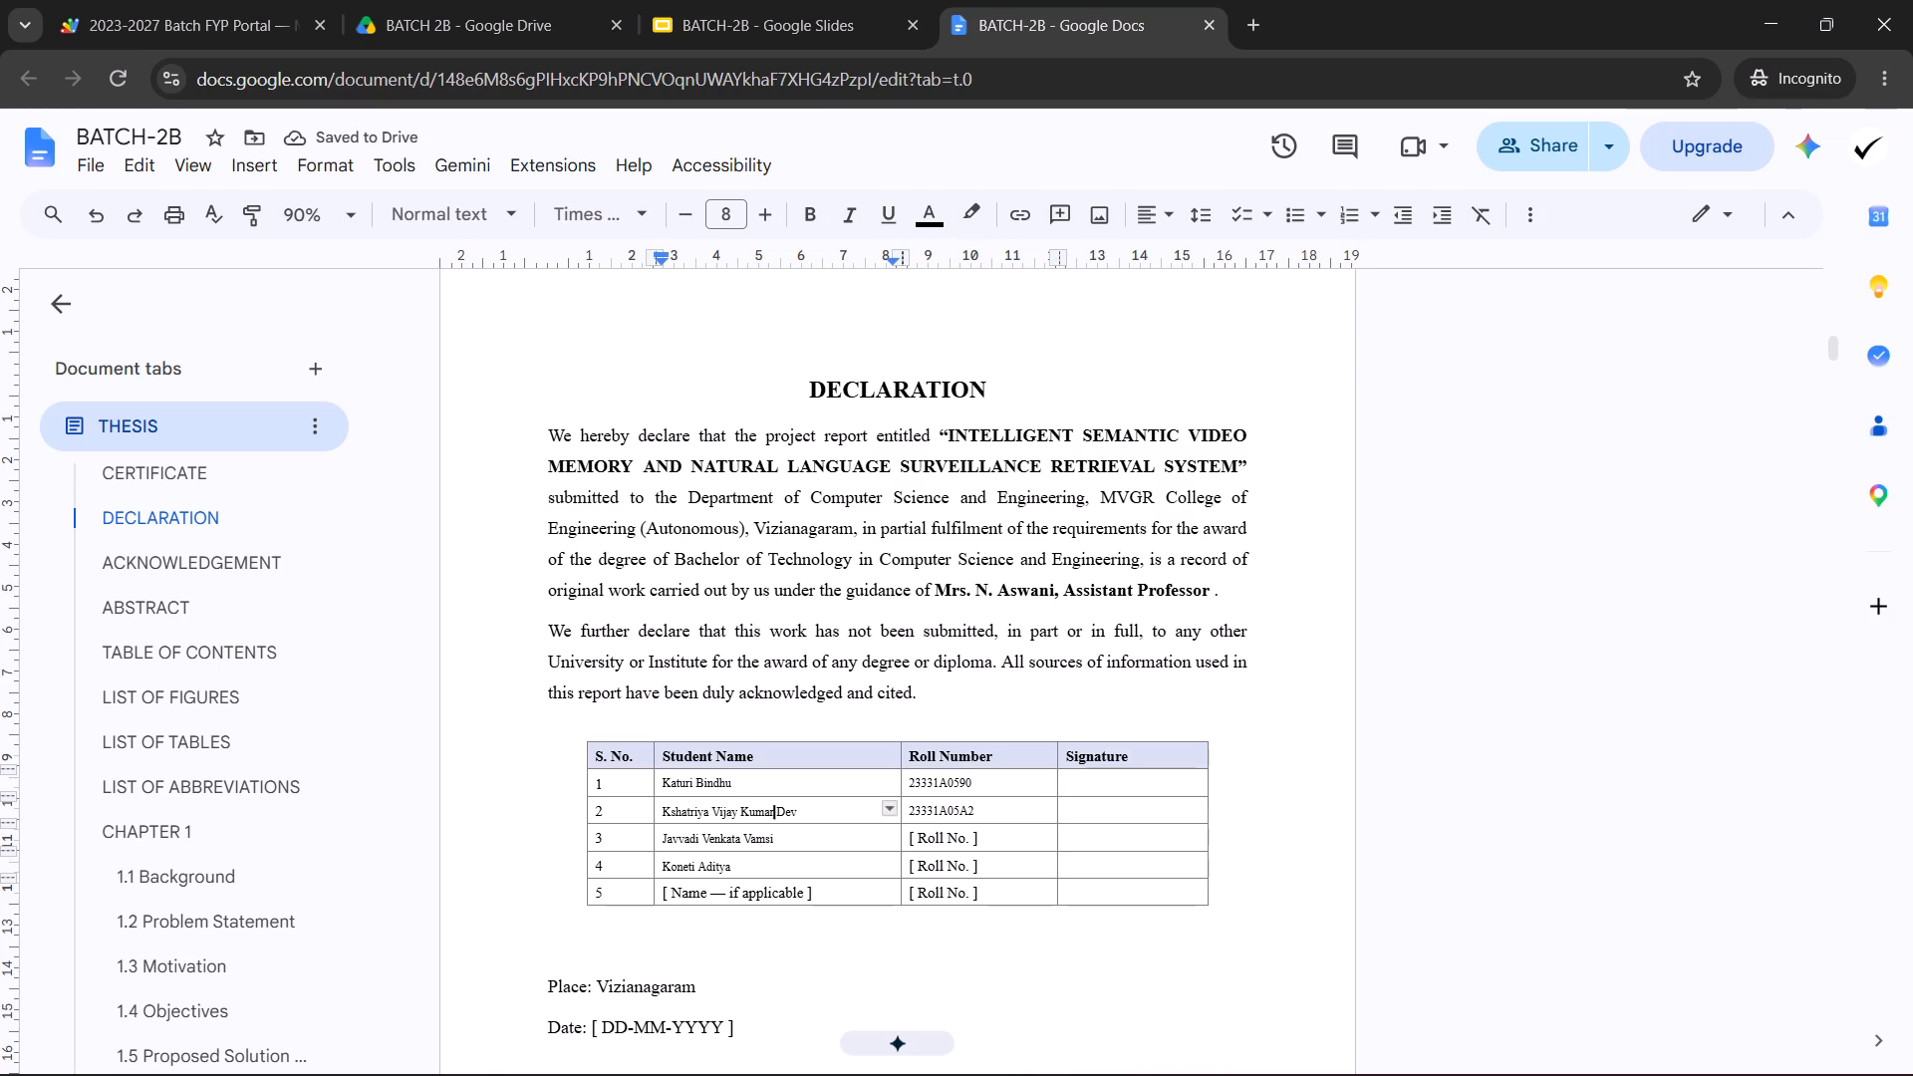
pyautogui.press('Right')
pyautogui.press('Right')
pyautogui.press('Right')
pyautogui.press('Right')
pyautogui.press('Right')
pyautogui.press('BackSpace')
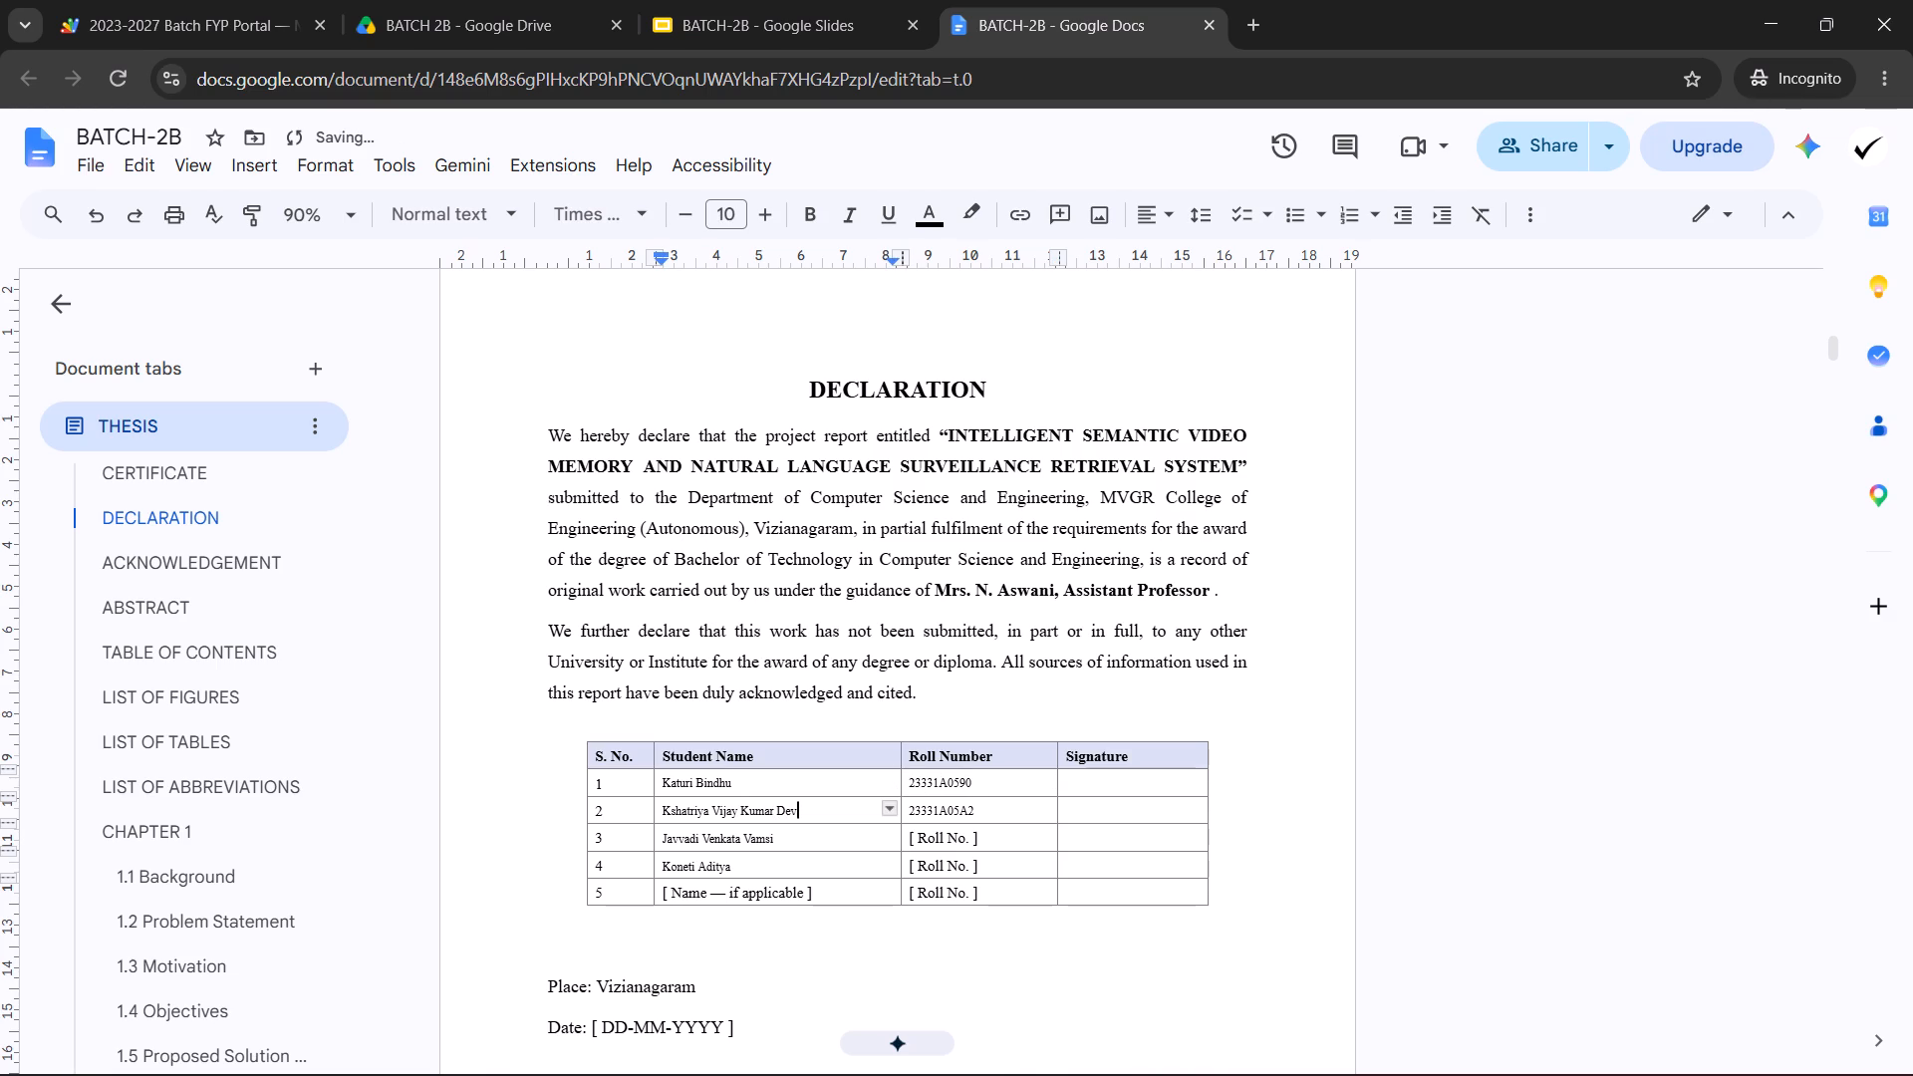
pyautogui.press('Down')
pyautogui.press('BackSpace')
pyautogui.press('Down')
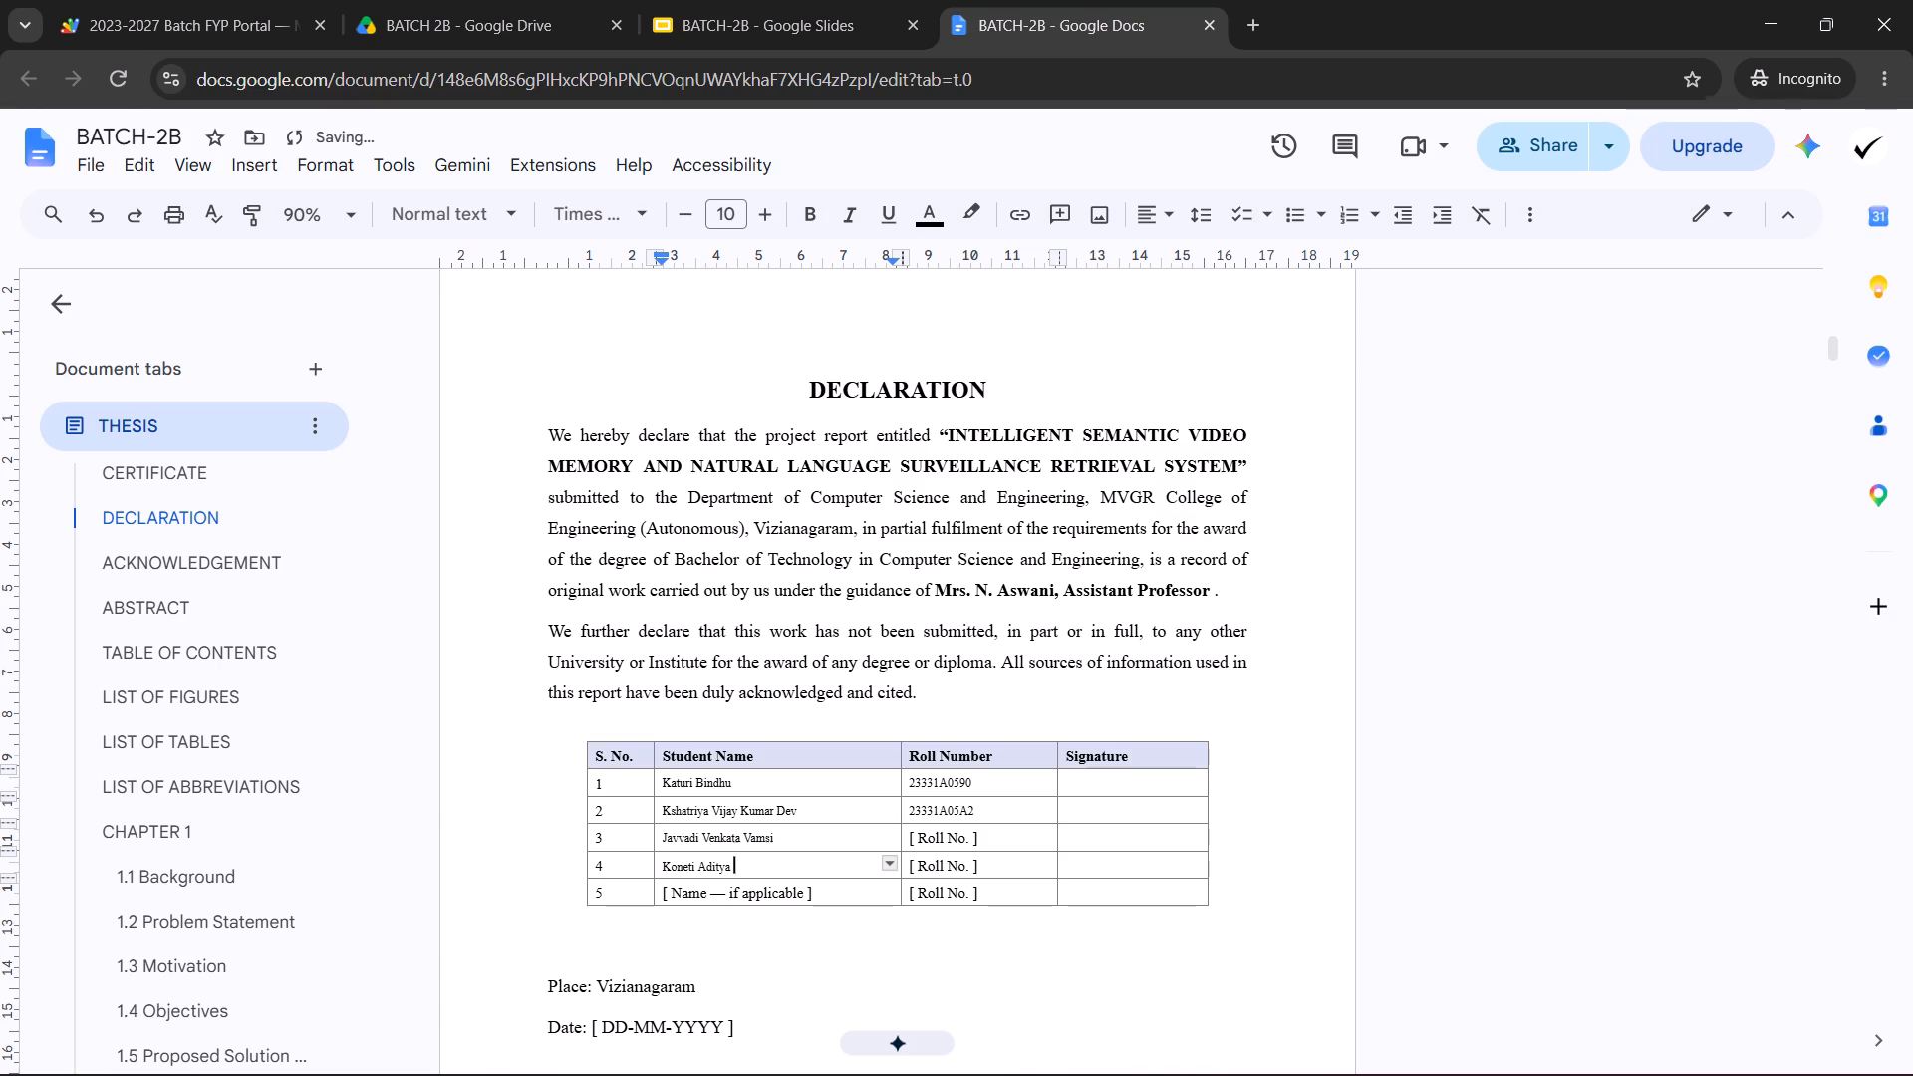
pyautogui.press('BackSpace')
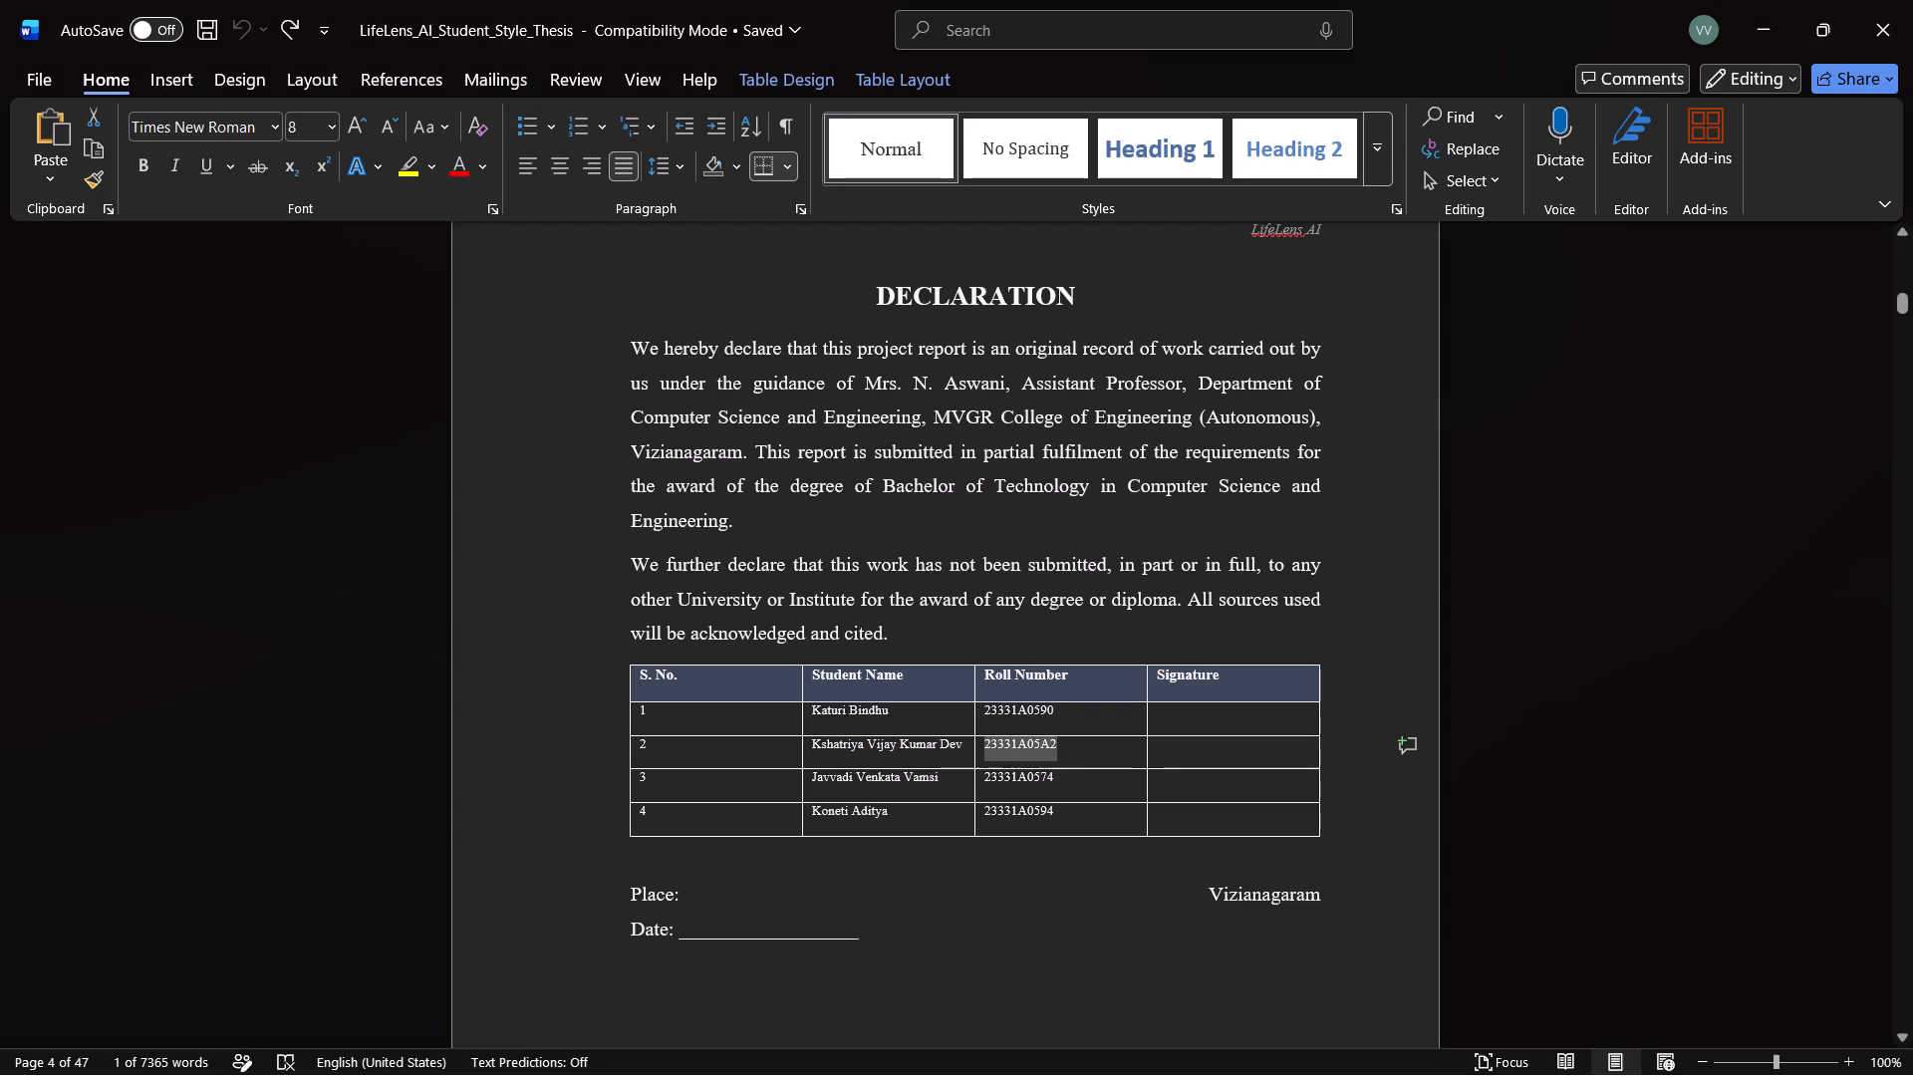
# Replace the row 3 roll number placeholder in the BATCH-2B Declaration table with the third student's roll number from the Word table, without a trailing space.
pyautogui.doubleClick(1022, 780)
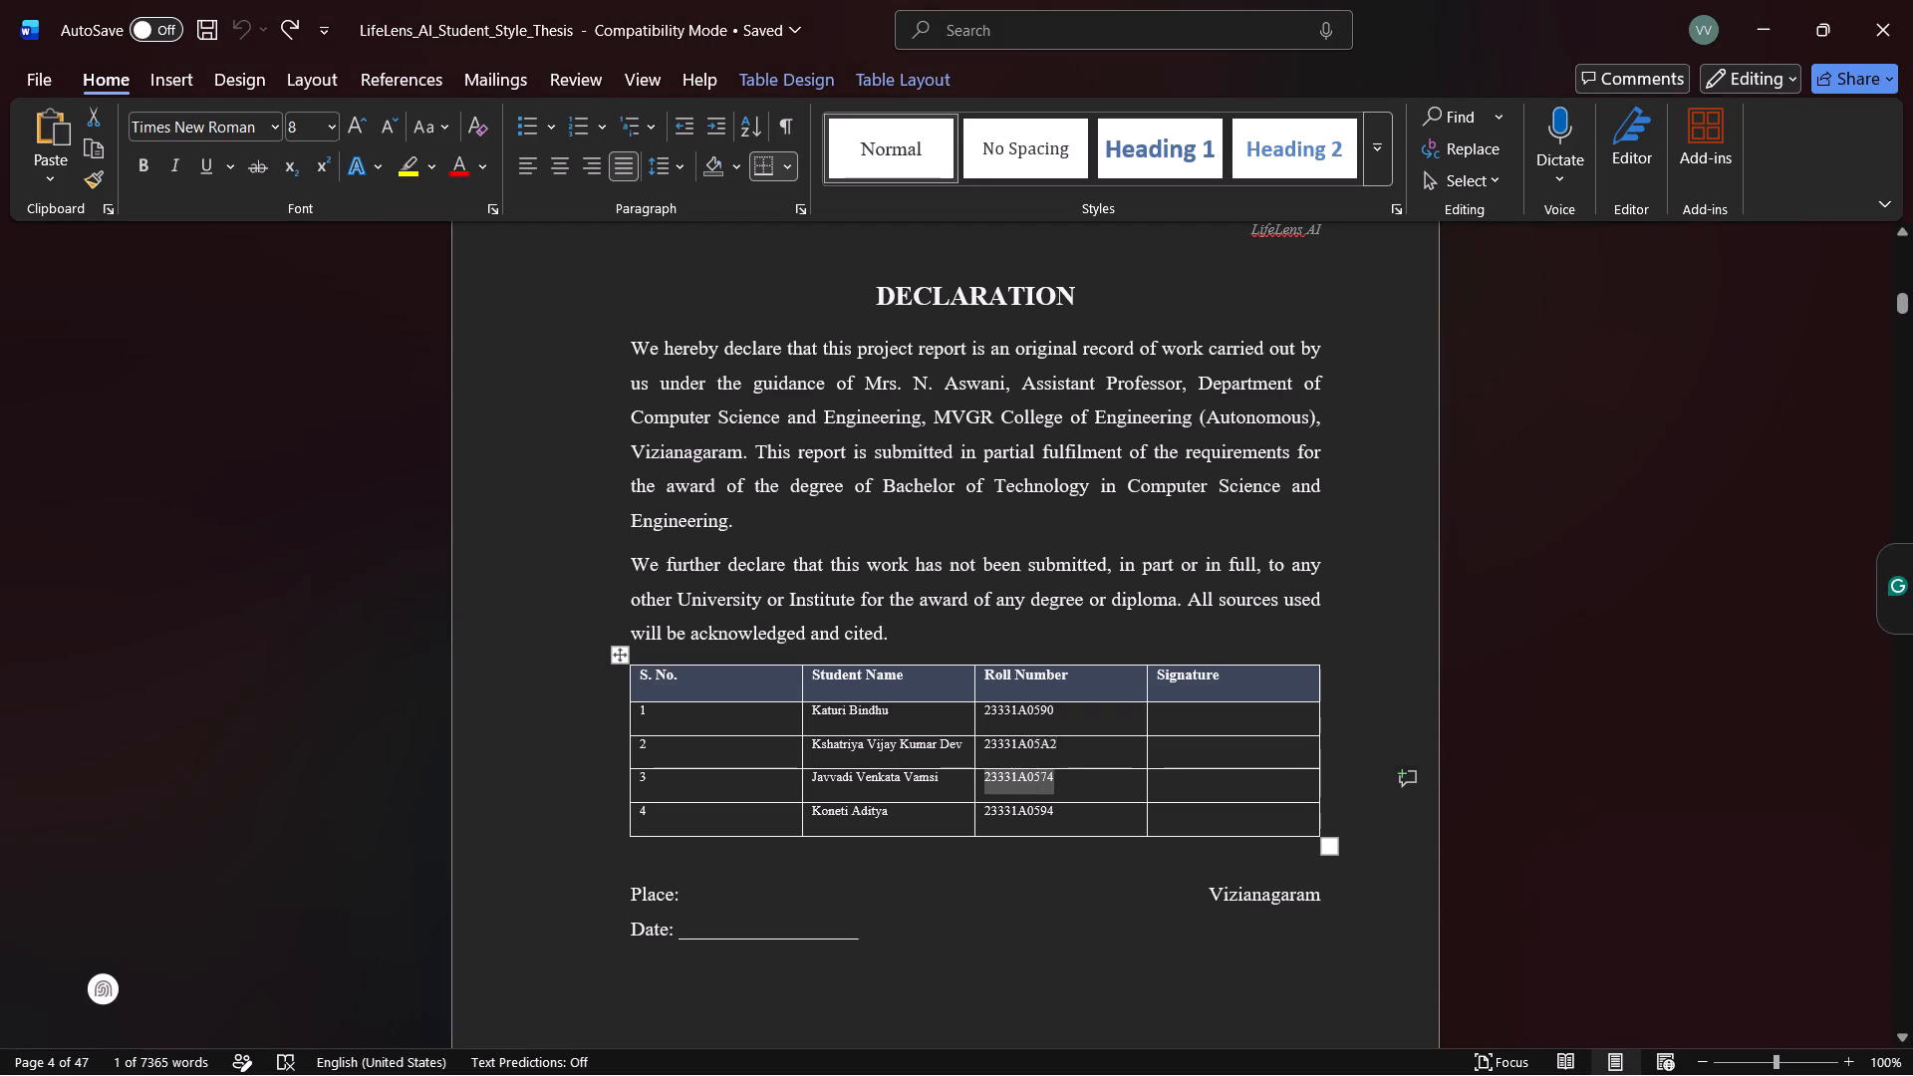
pyautogui.hotkey('ctrl', 'c')
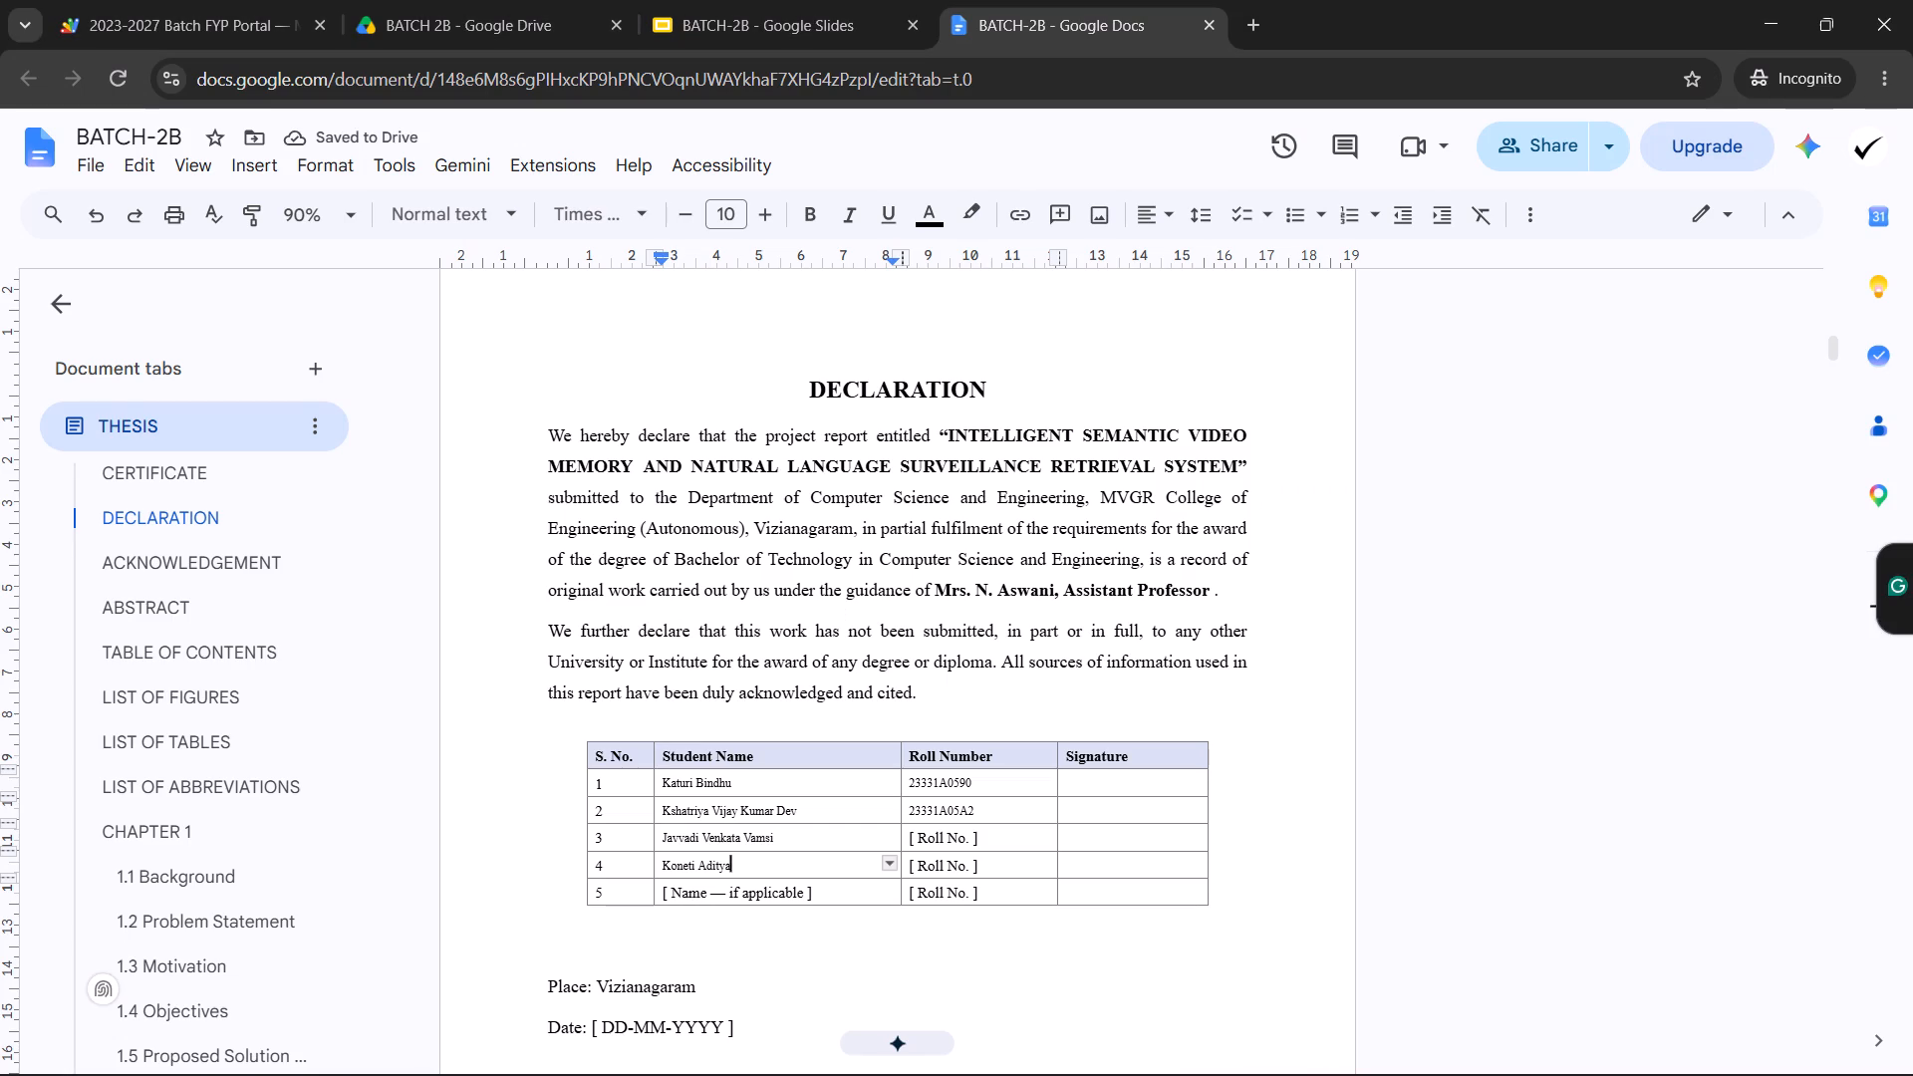
pyautogui.moveTo(979, 837); pyautogui.dragTo(913, 837)
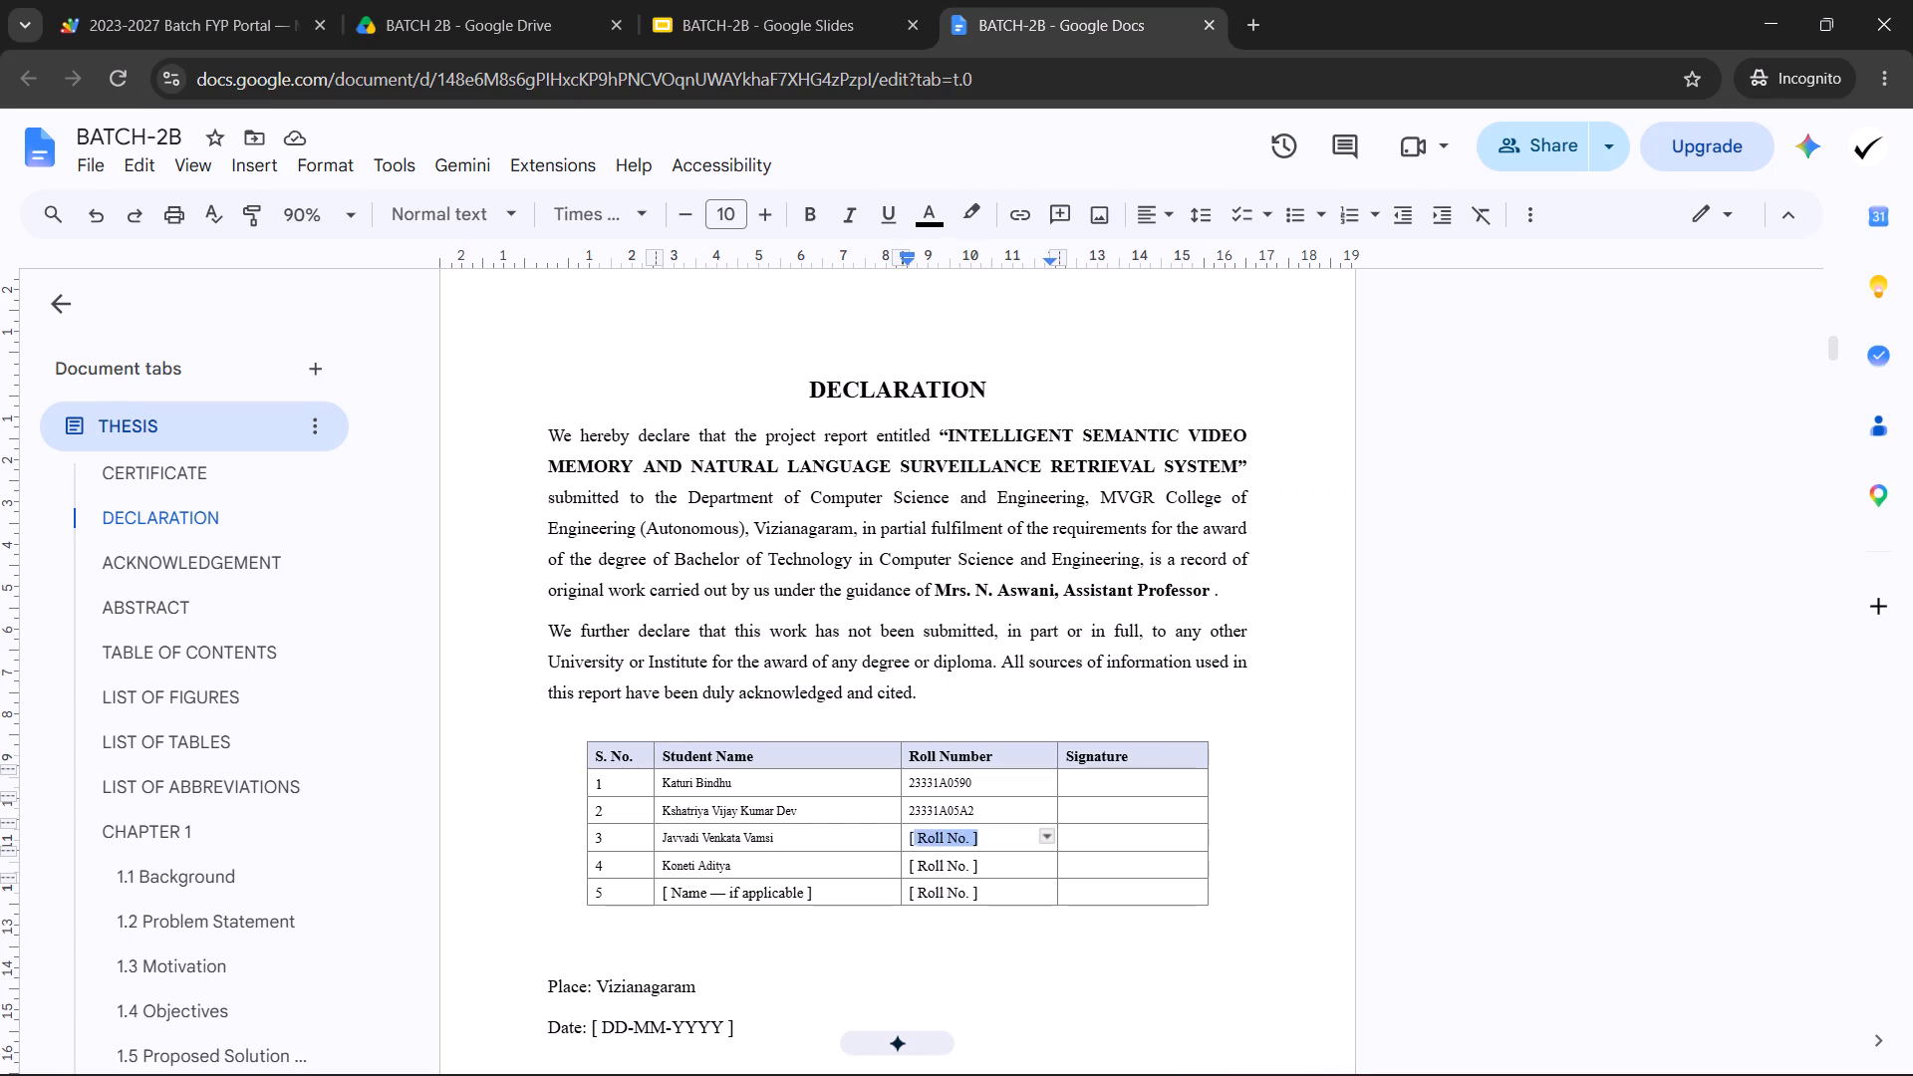
pyautogui.moveTo(913, 837); pyautogui.dragTo(903, 837)
pyautogui.hotkey('ctrl', 'v')
pyautogui.press('BackSpace')
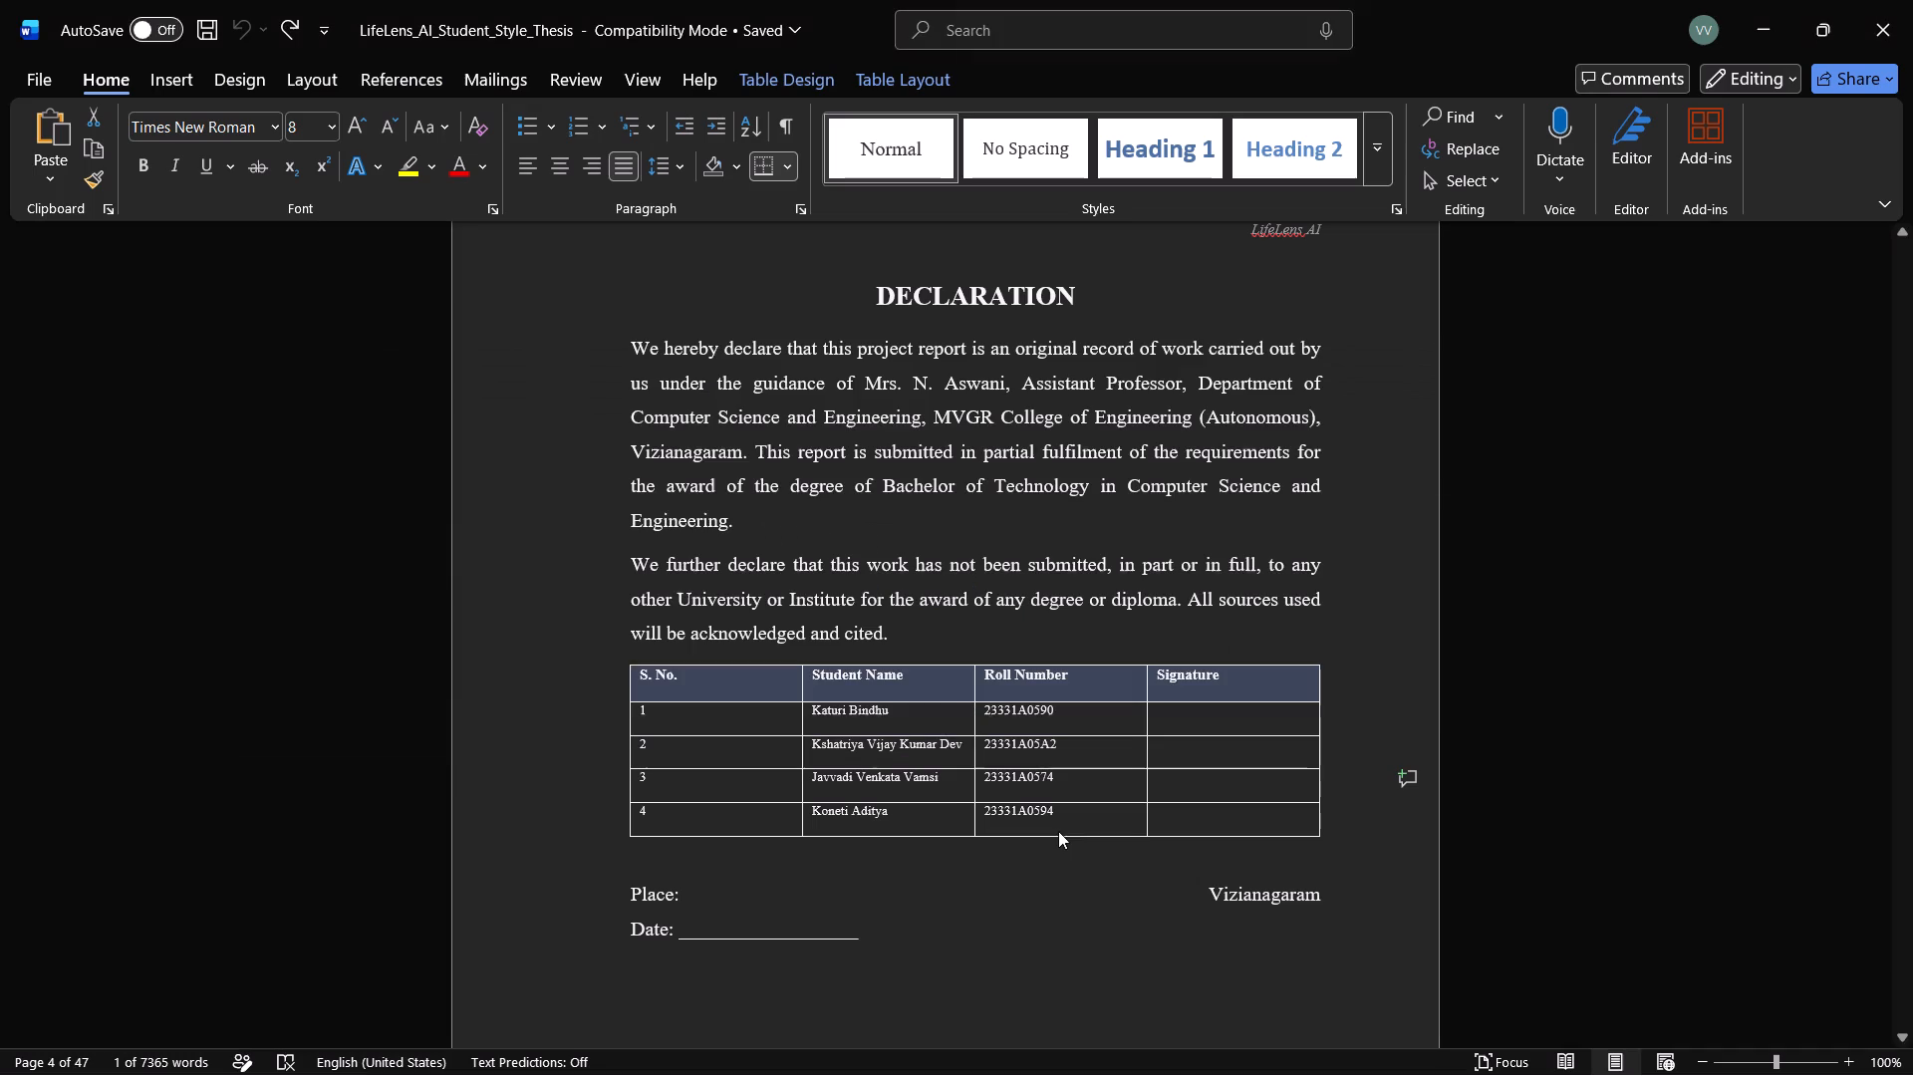
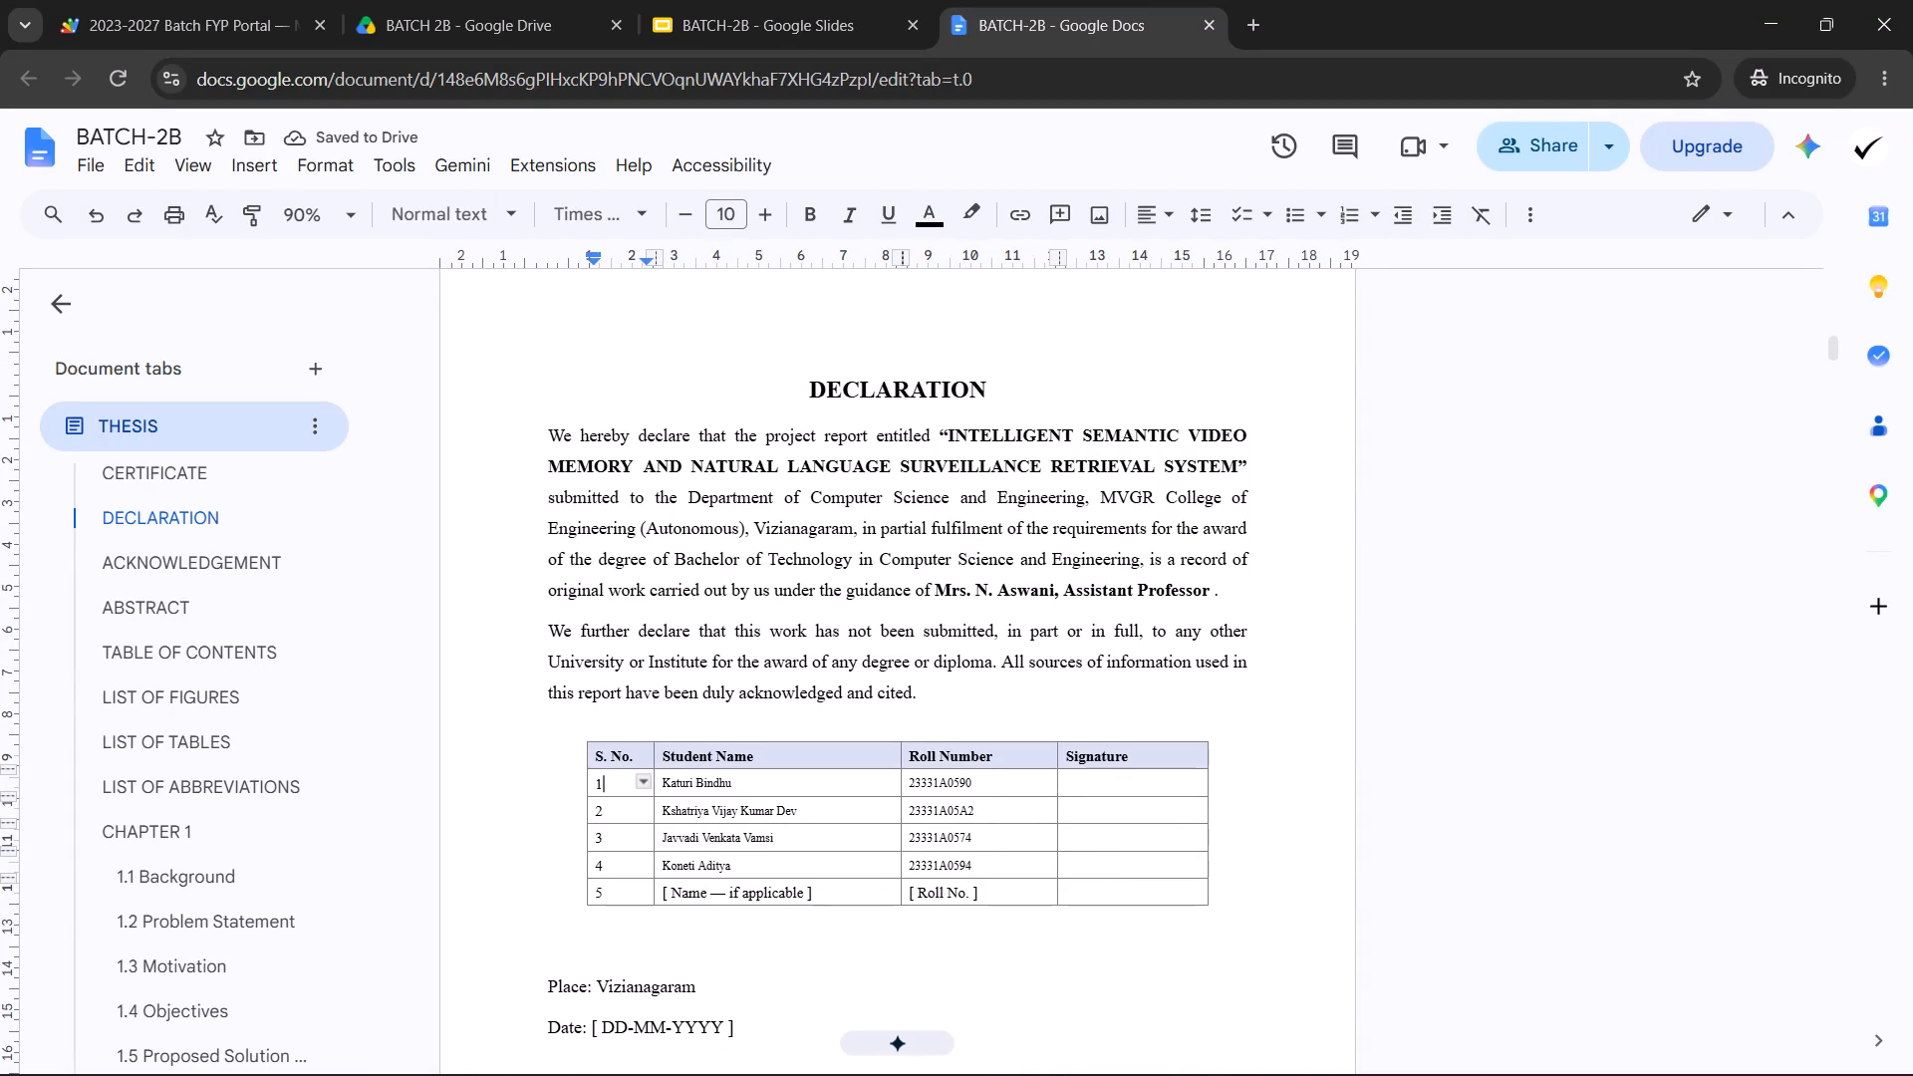
# Set the font size of the student names and roll numbers in rows 1 to 4 of the Declaration table to 10.
pyautogui.doubleClick(595, 784)
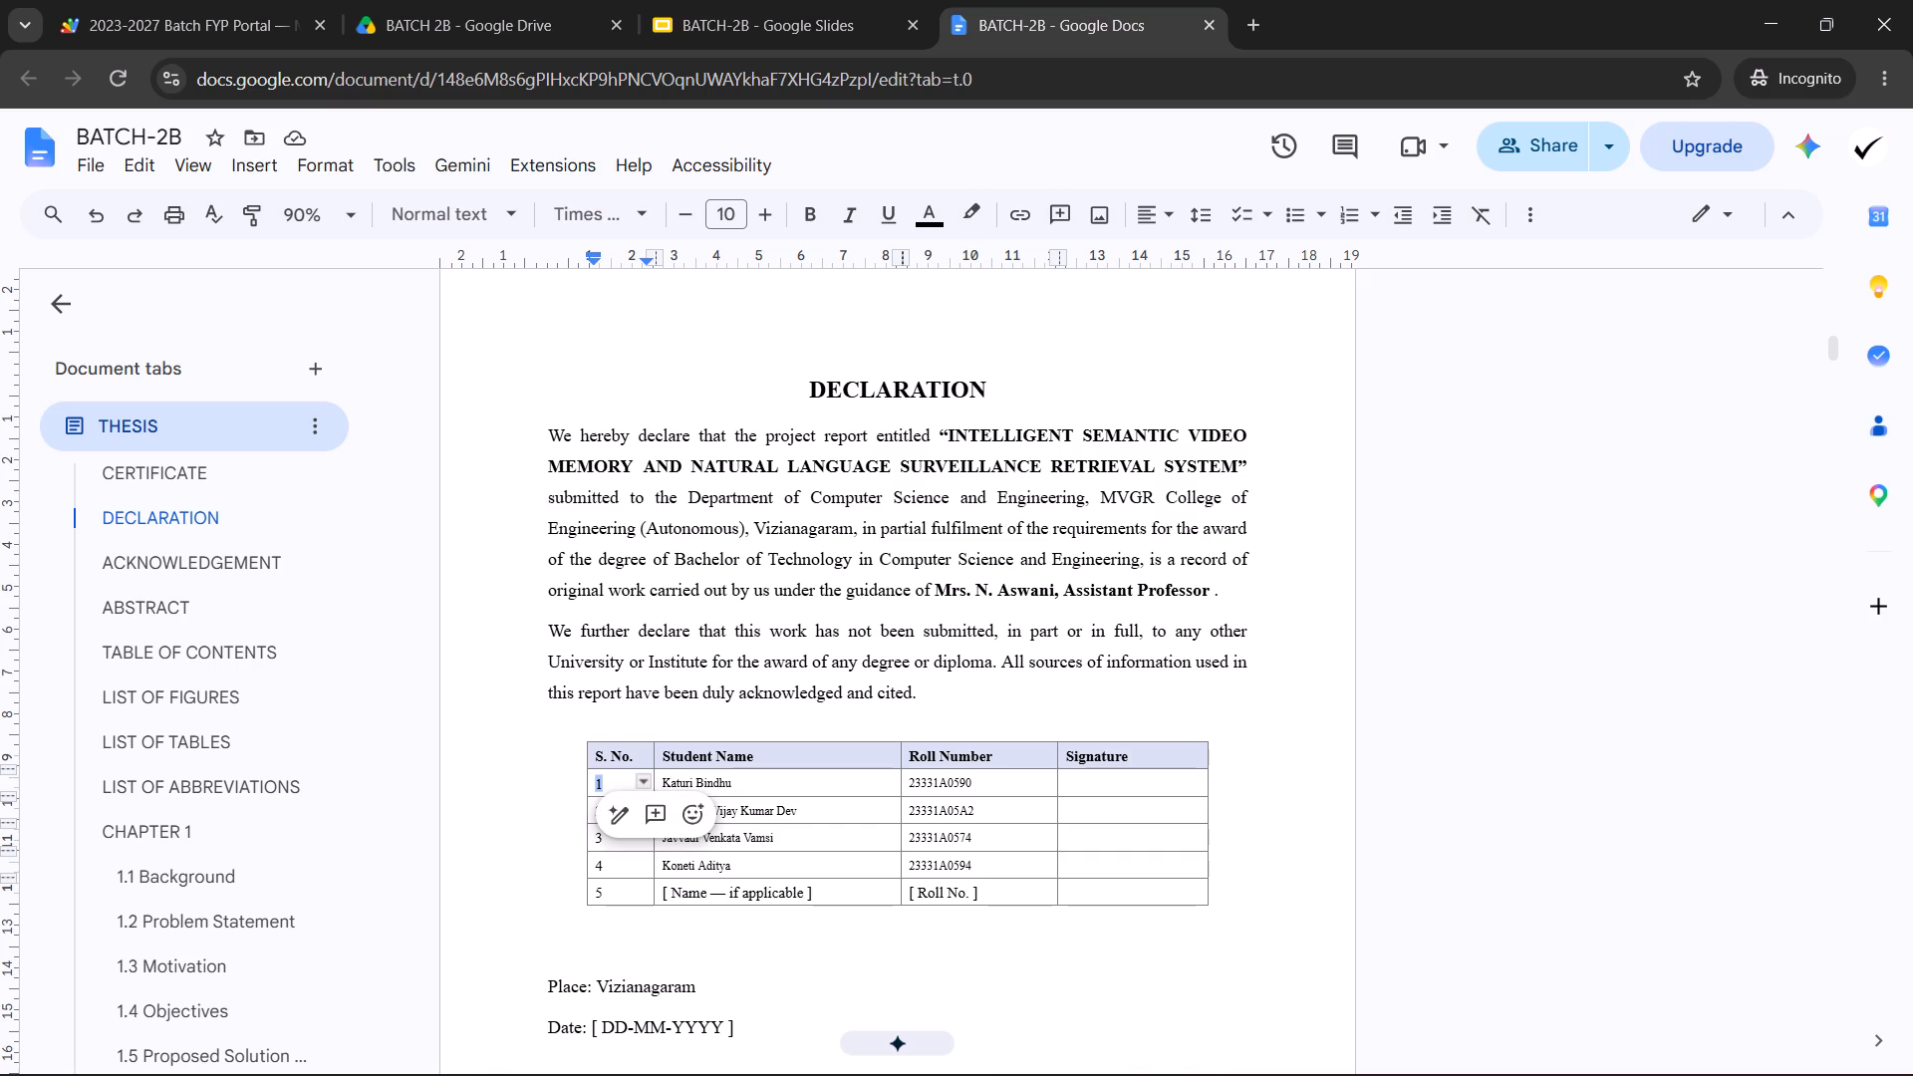
pyautogui.doubleClick(706, 780)
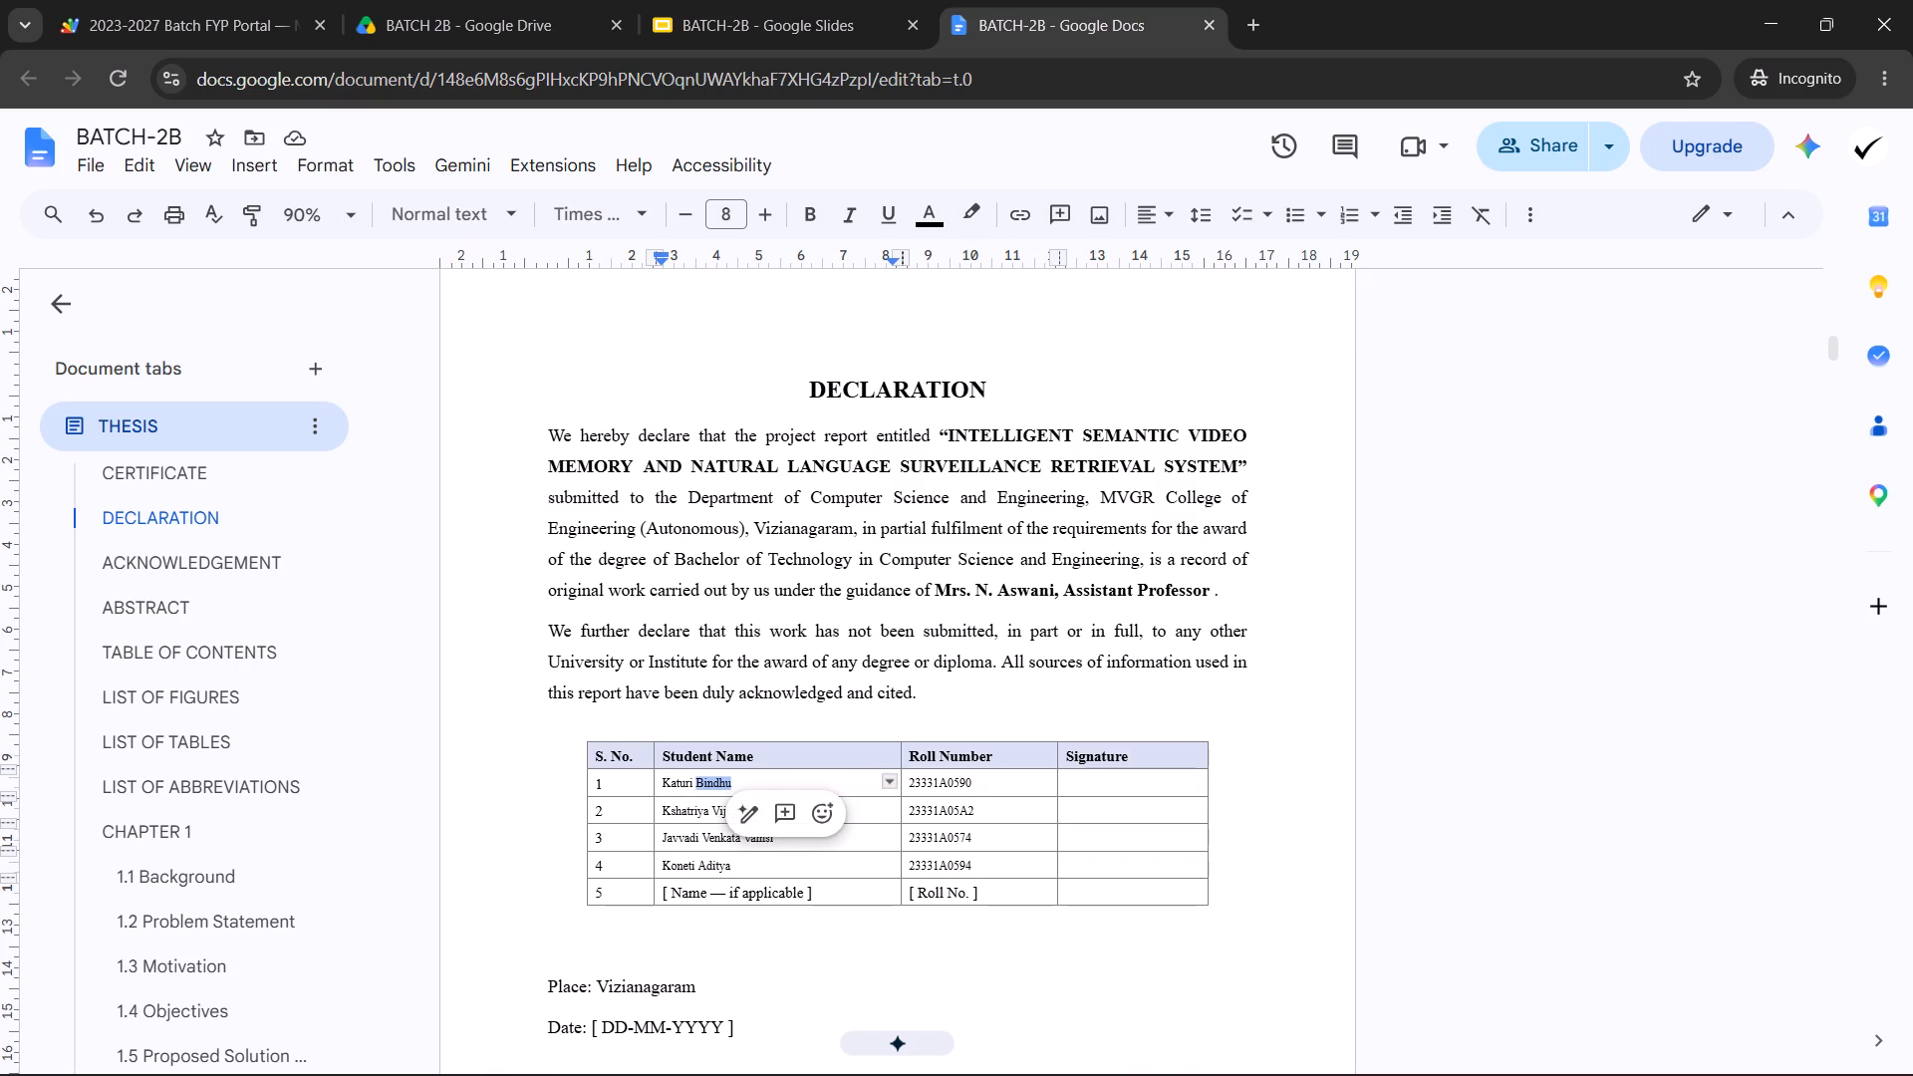
pyautogui.click(658, 785)
pyautogui.click(666, 785)
pyautogui.click(659, 780)
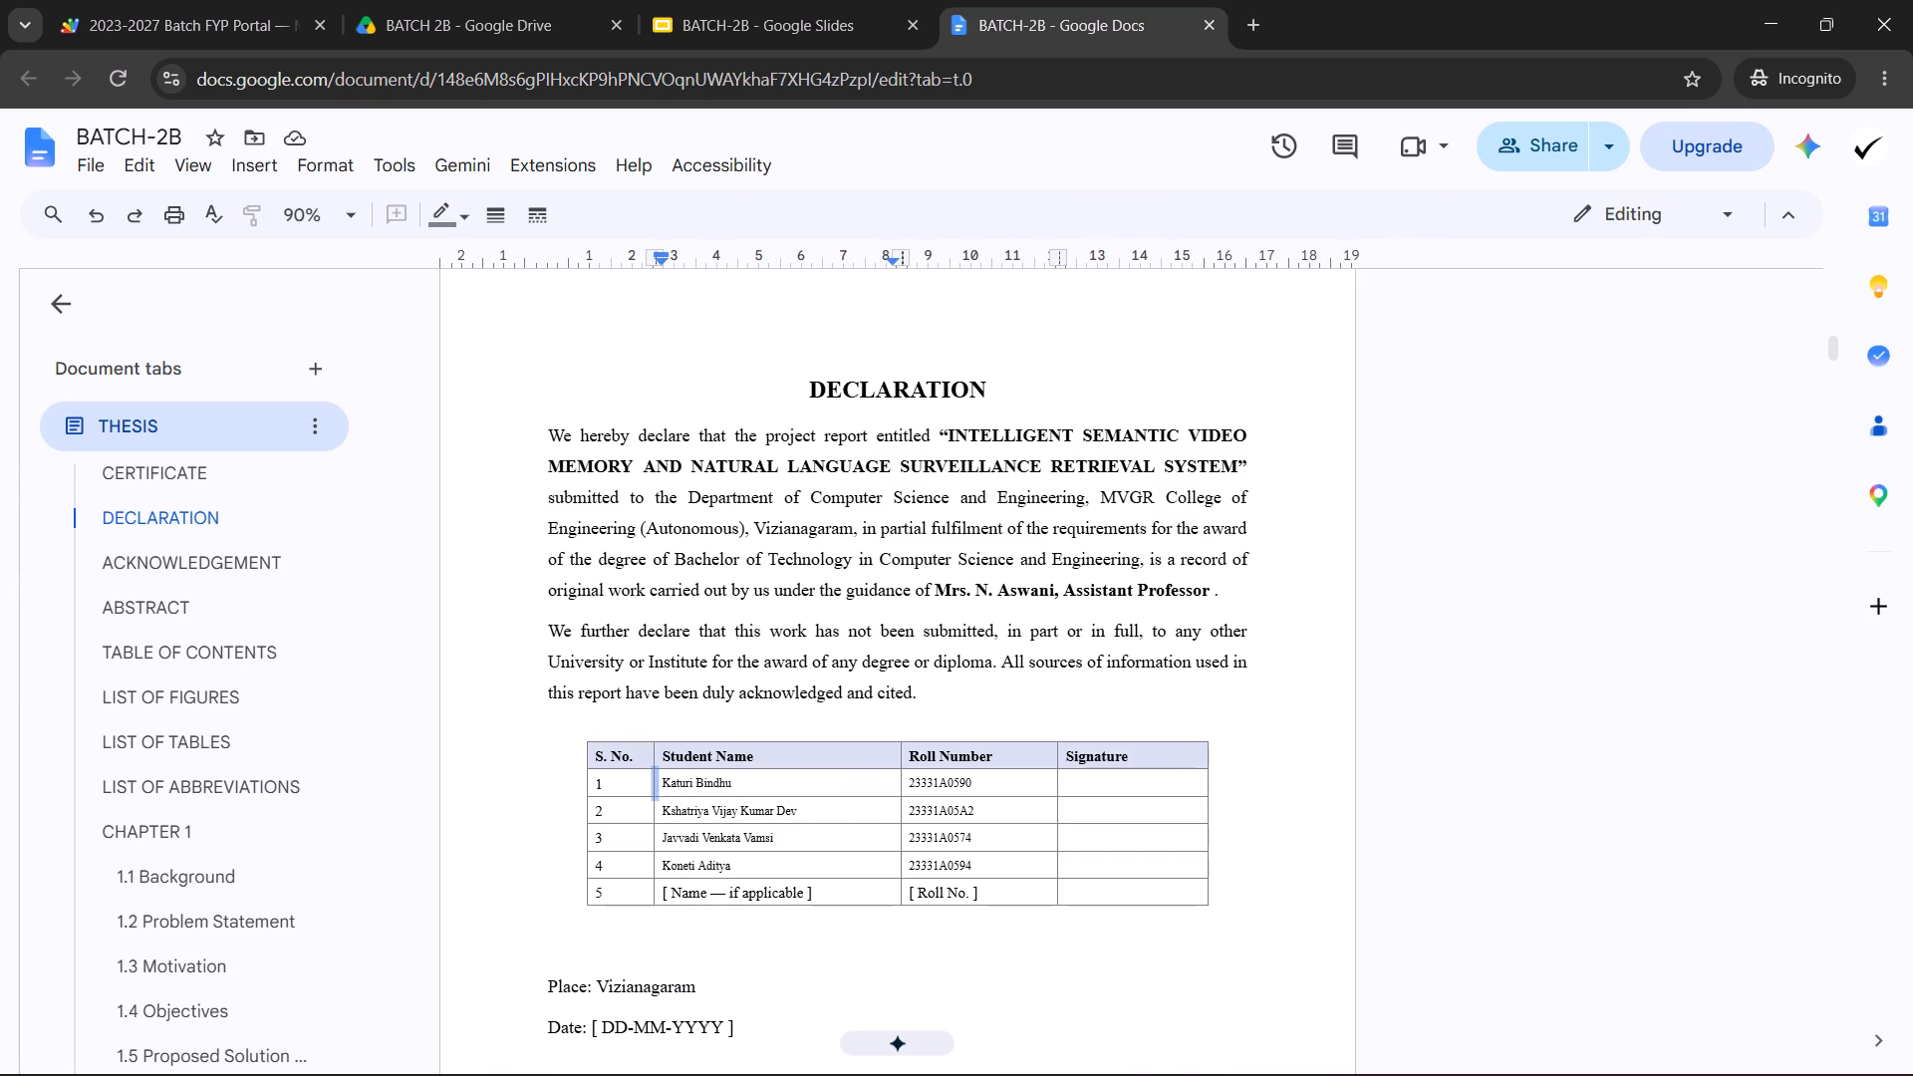
pyautogui.click(666, 781)
pyautogui.moveTo(663, 781); pyautogui.dragTo(935, 878)
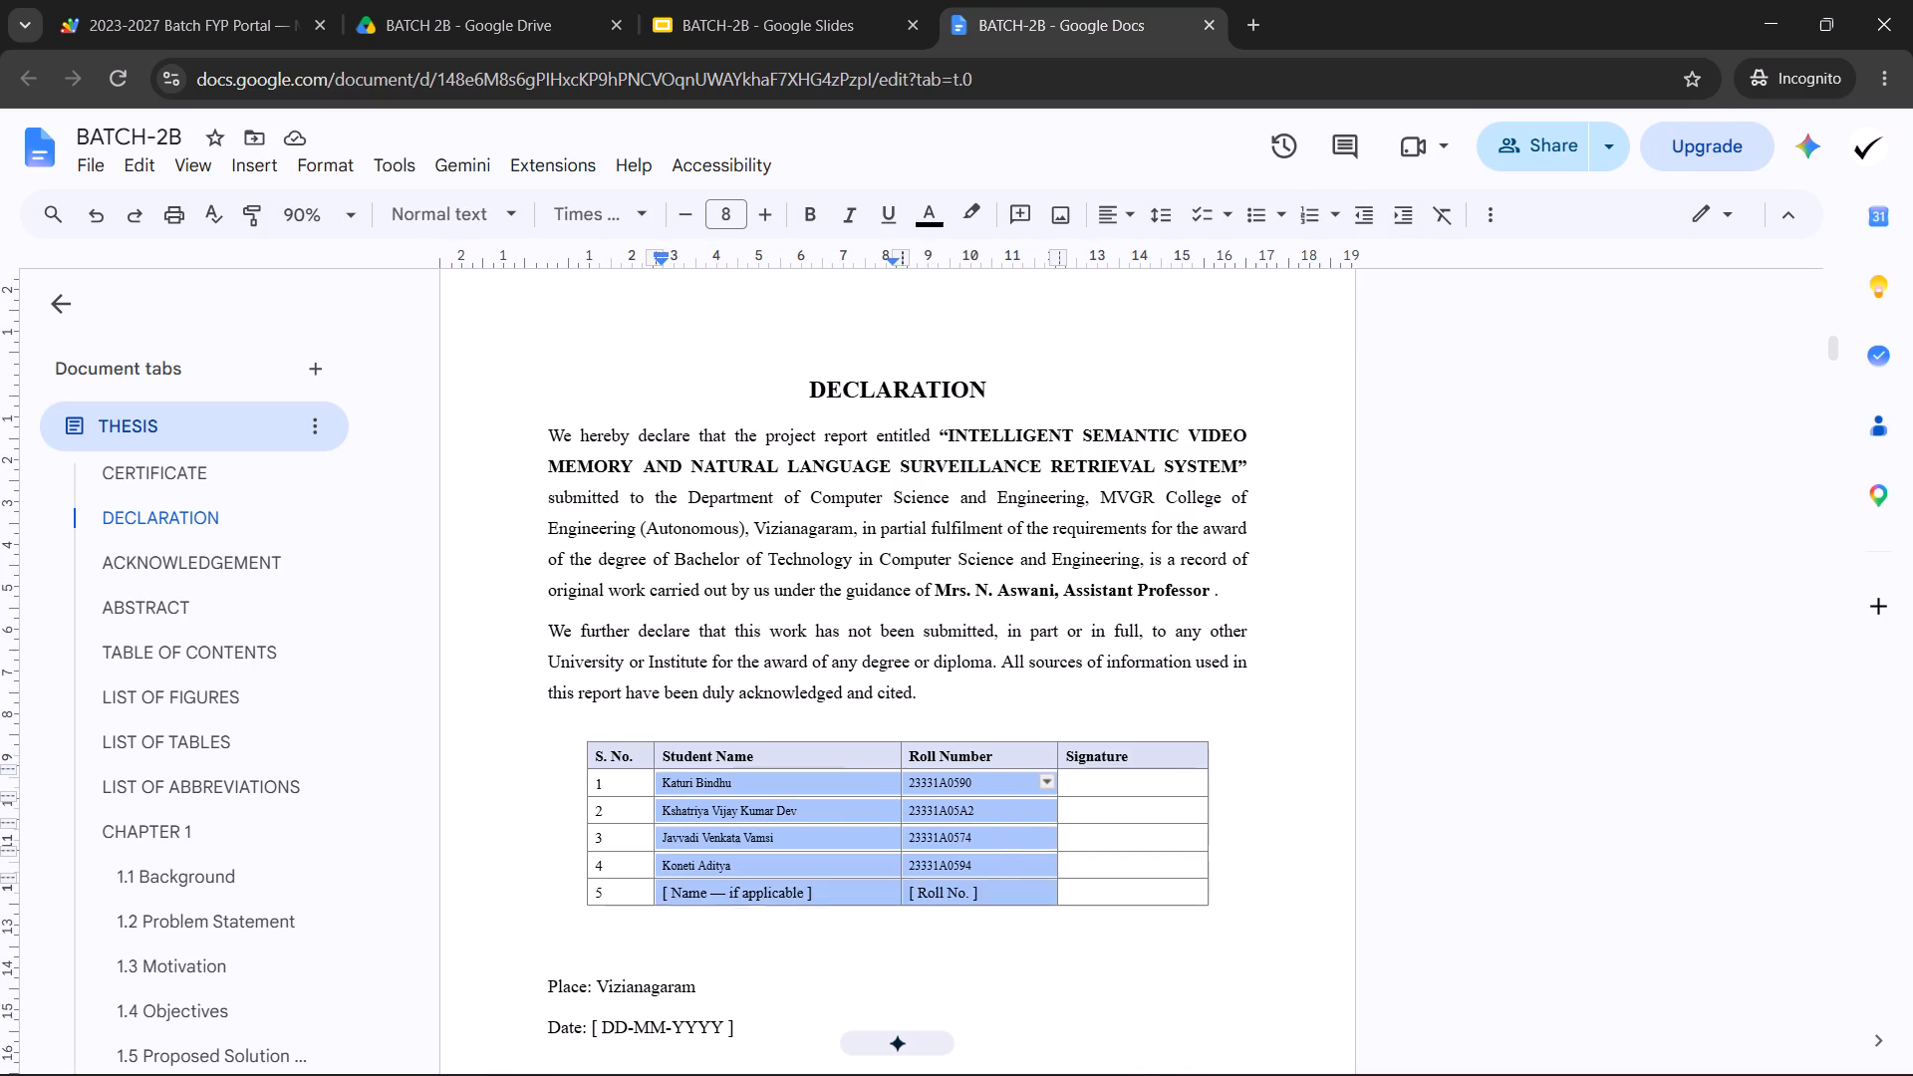
pyautogui.moveTo(935, 878); pyautogui.dragTo(942, 875)
pyautogui.click(724, 207)
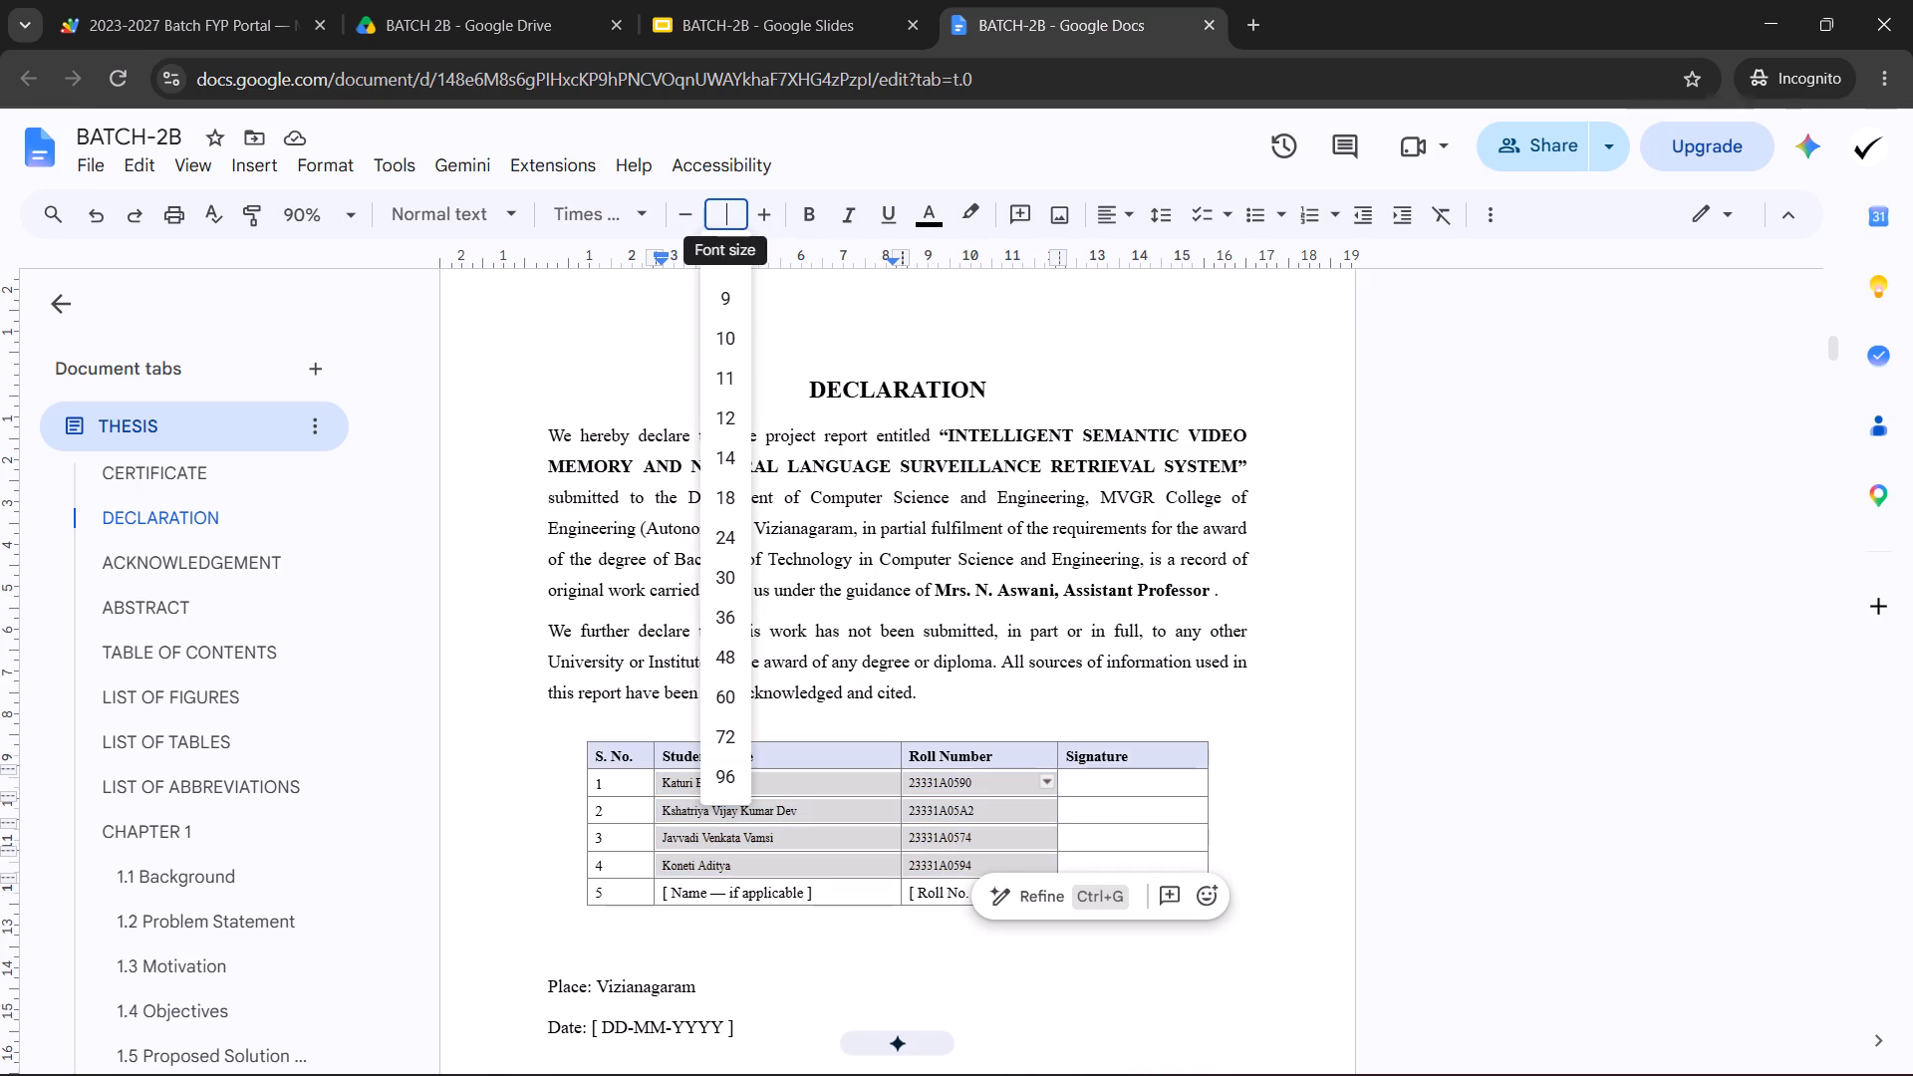
pyautogui.click(733, 334)
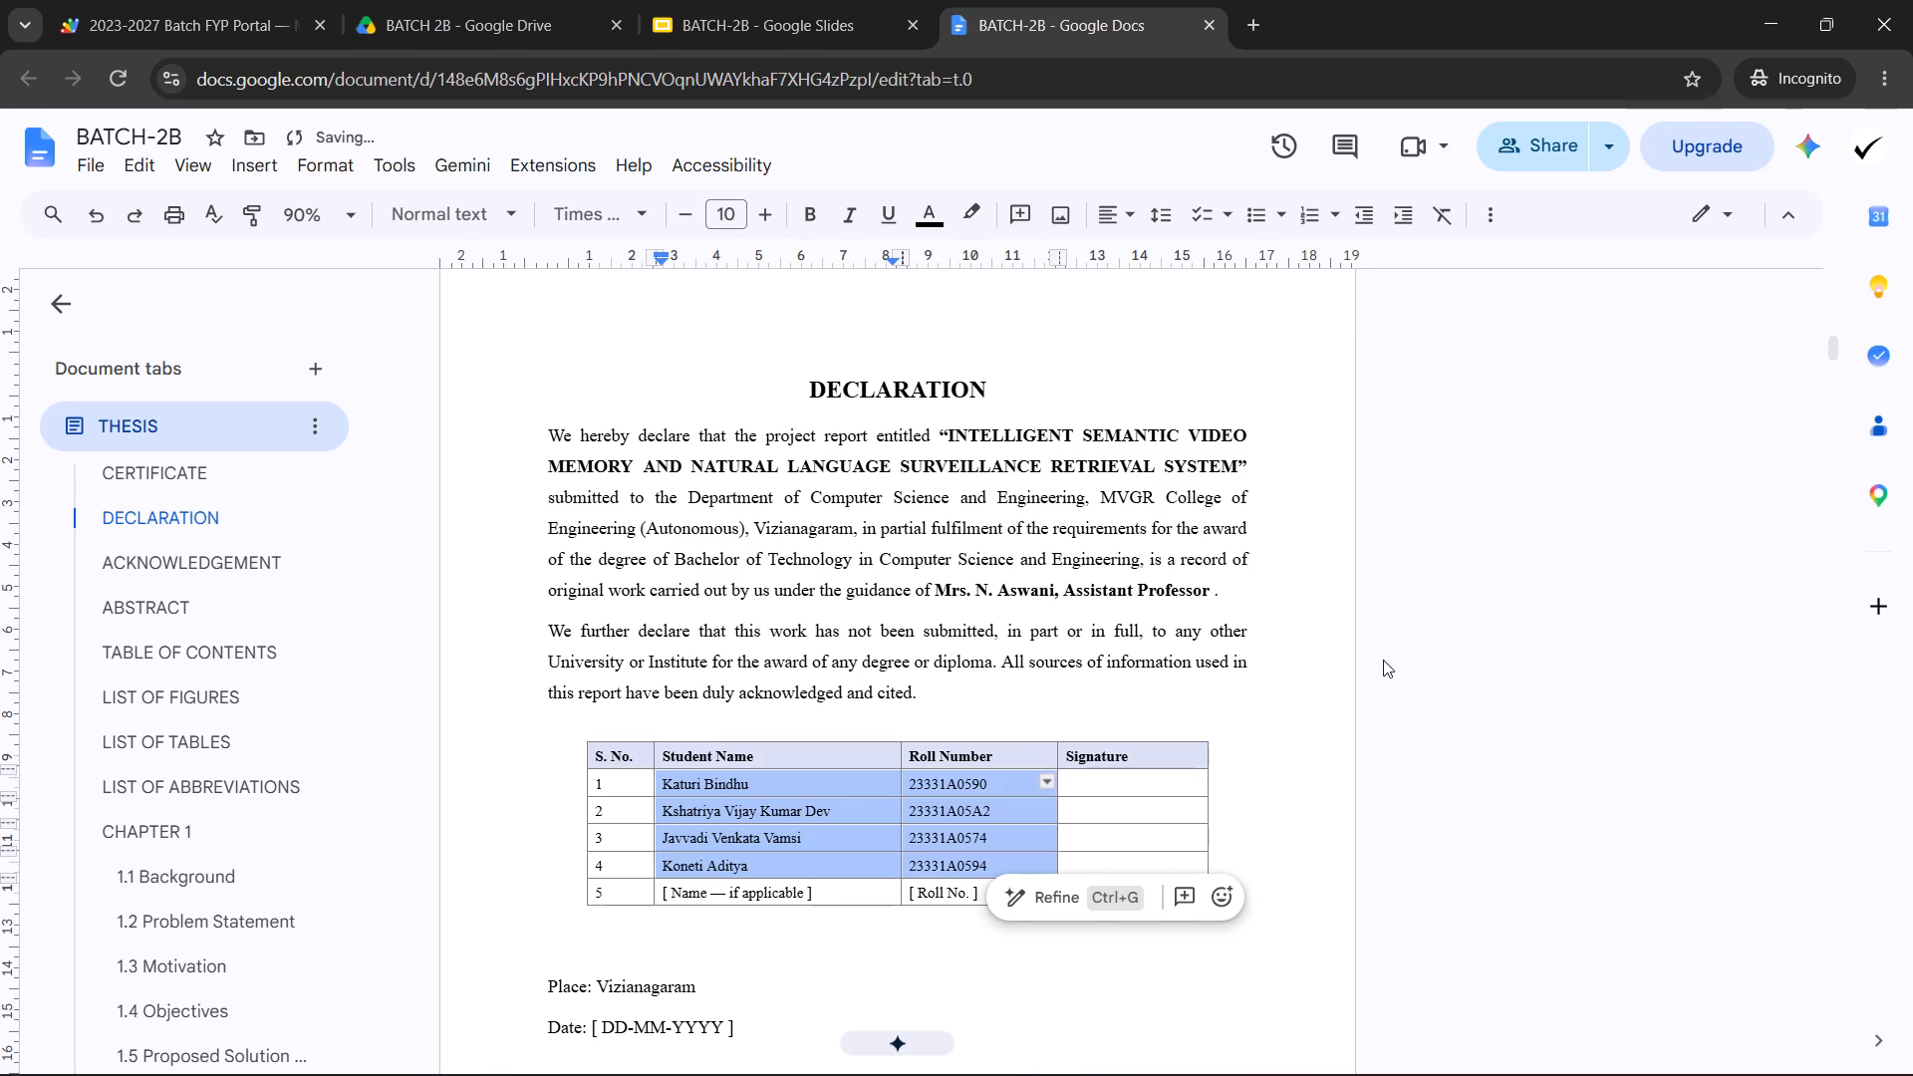
pyautogui.click(1383, 660)
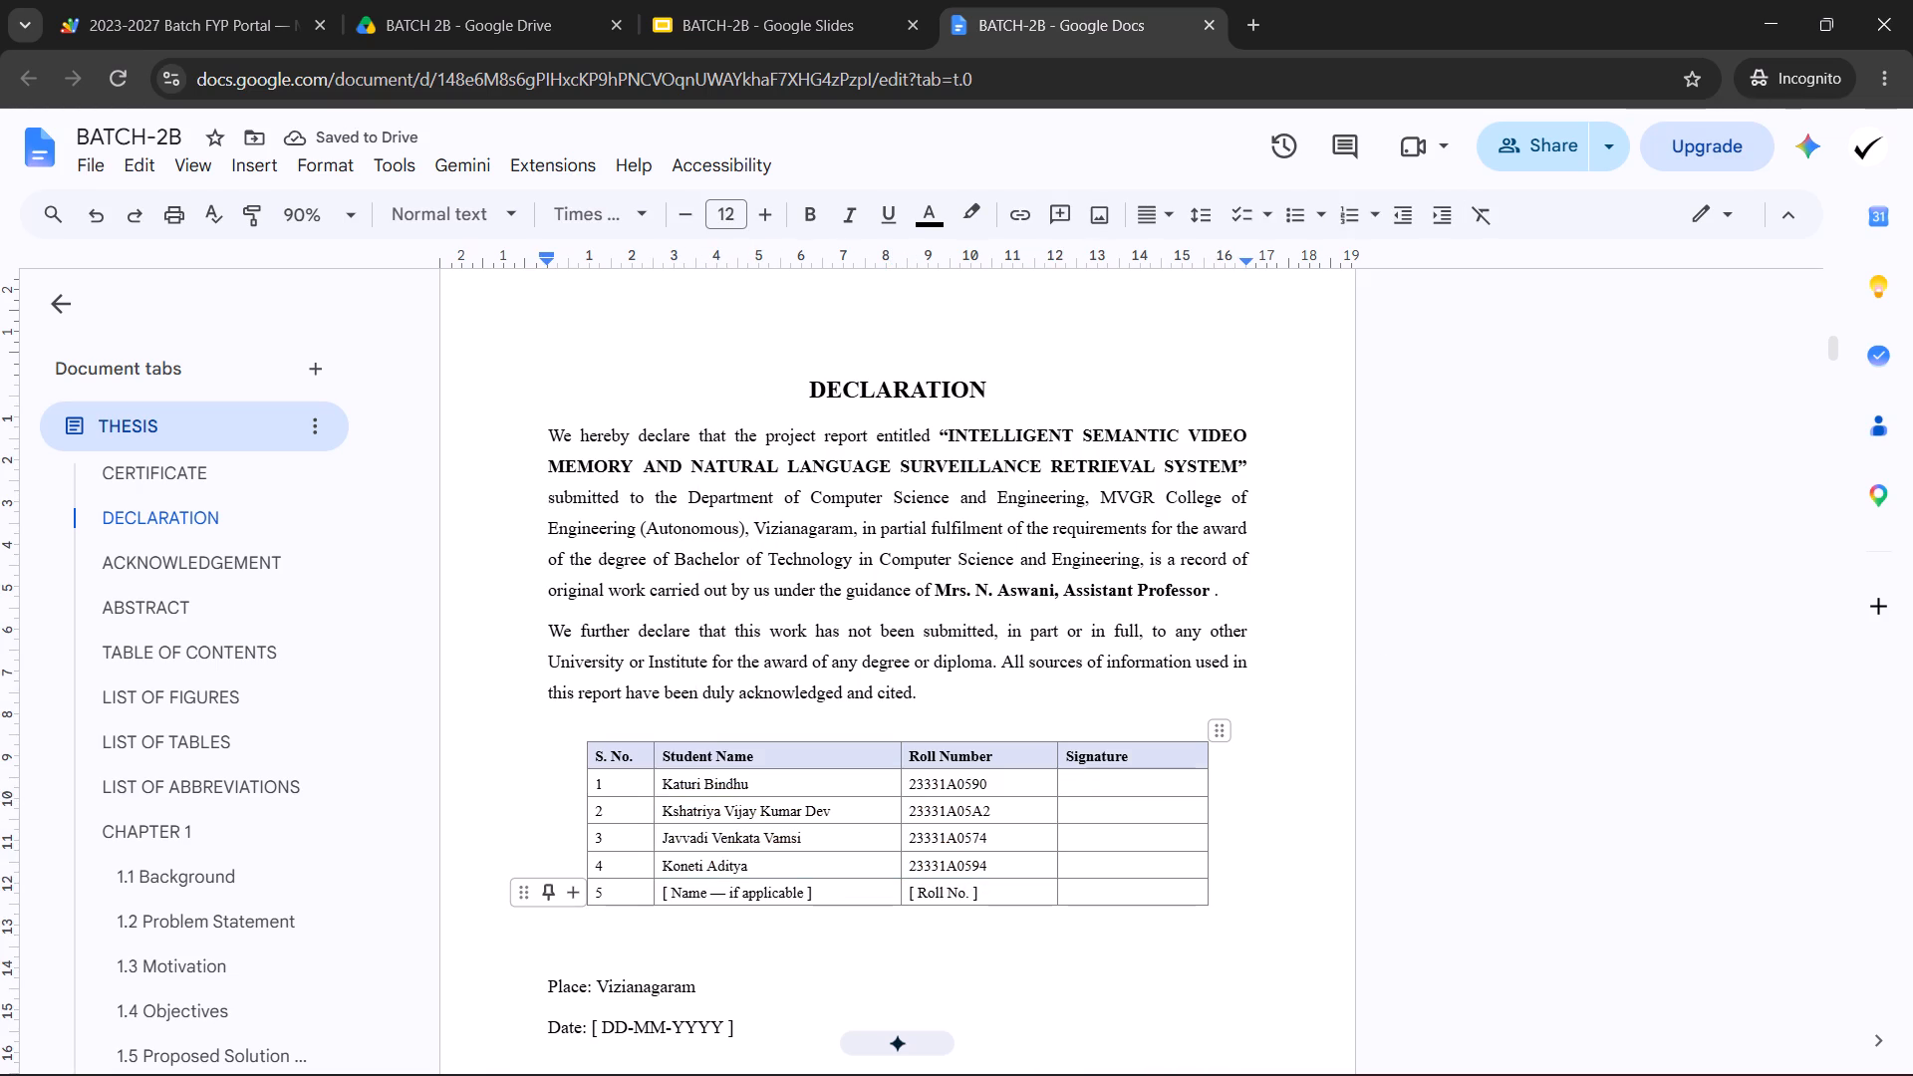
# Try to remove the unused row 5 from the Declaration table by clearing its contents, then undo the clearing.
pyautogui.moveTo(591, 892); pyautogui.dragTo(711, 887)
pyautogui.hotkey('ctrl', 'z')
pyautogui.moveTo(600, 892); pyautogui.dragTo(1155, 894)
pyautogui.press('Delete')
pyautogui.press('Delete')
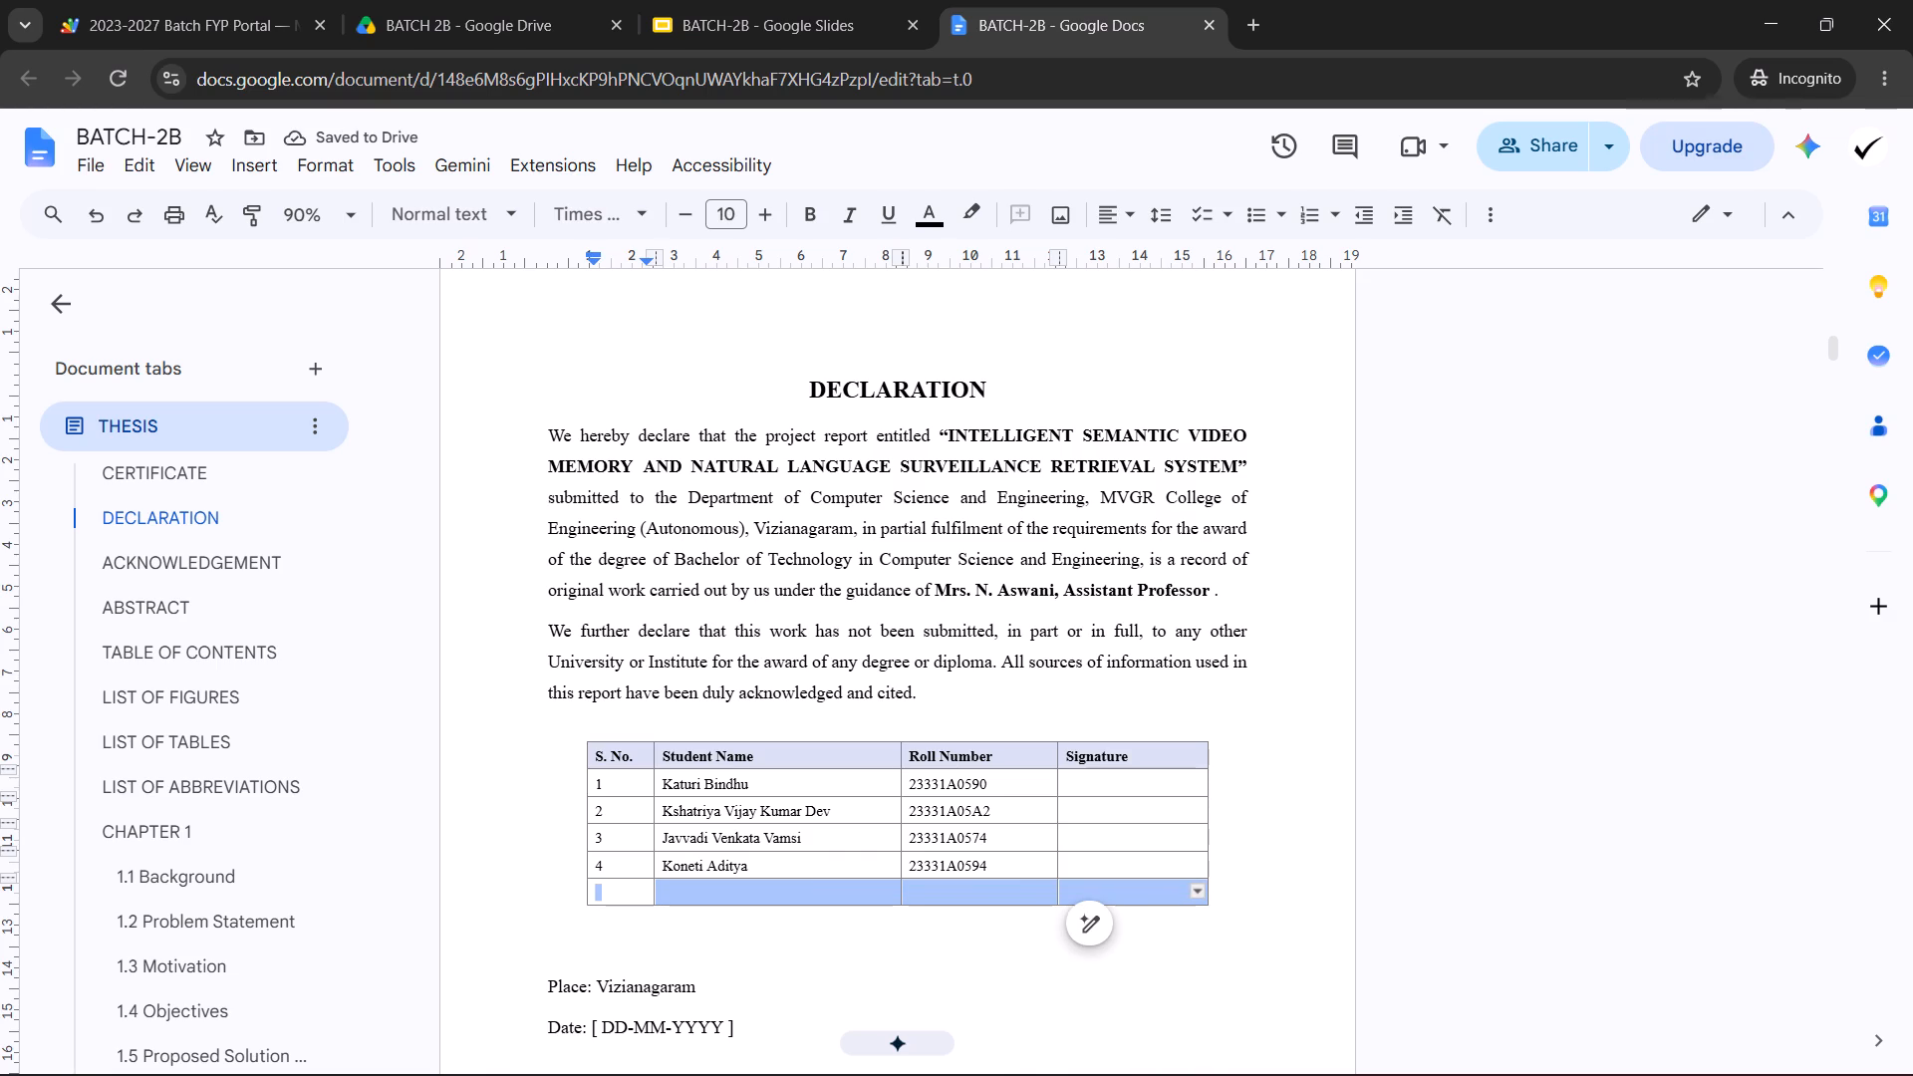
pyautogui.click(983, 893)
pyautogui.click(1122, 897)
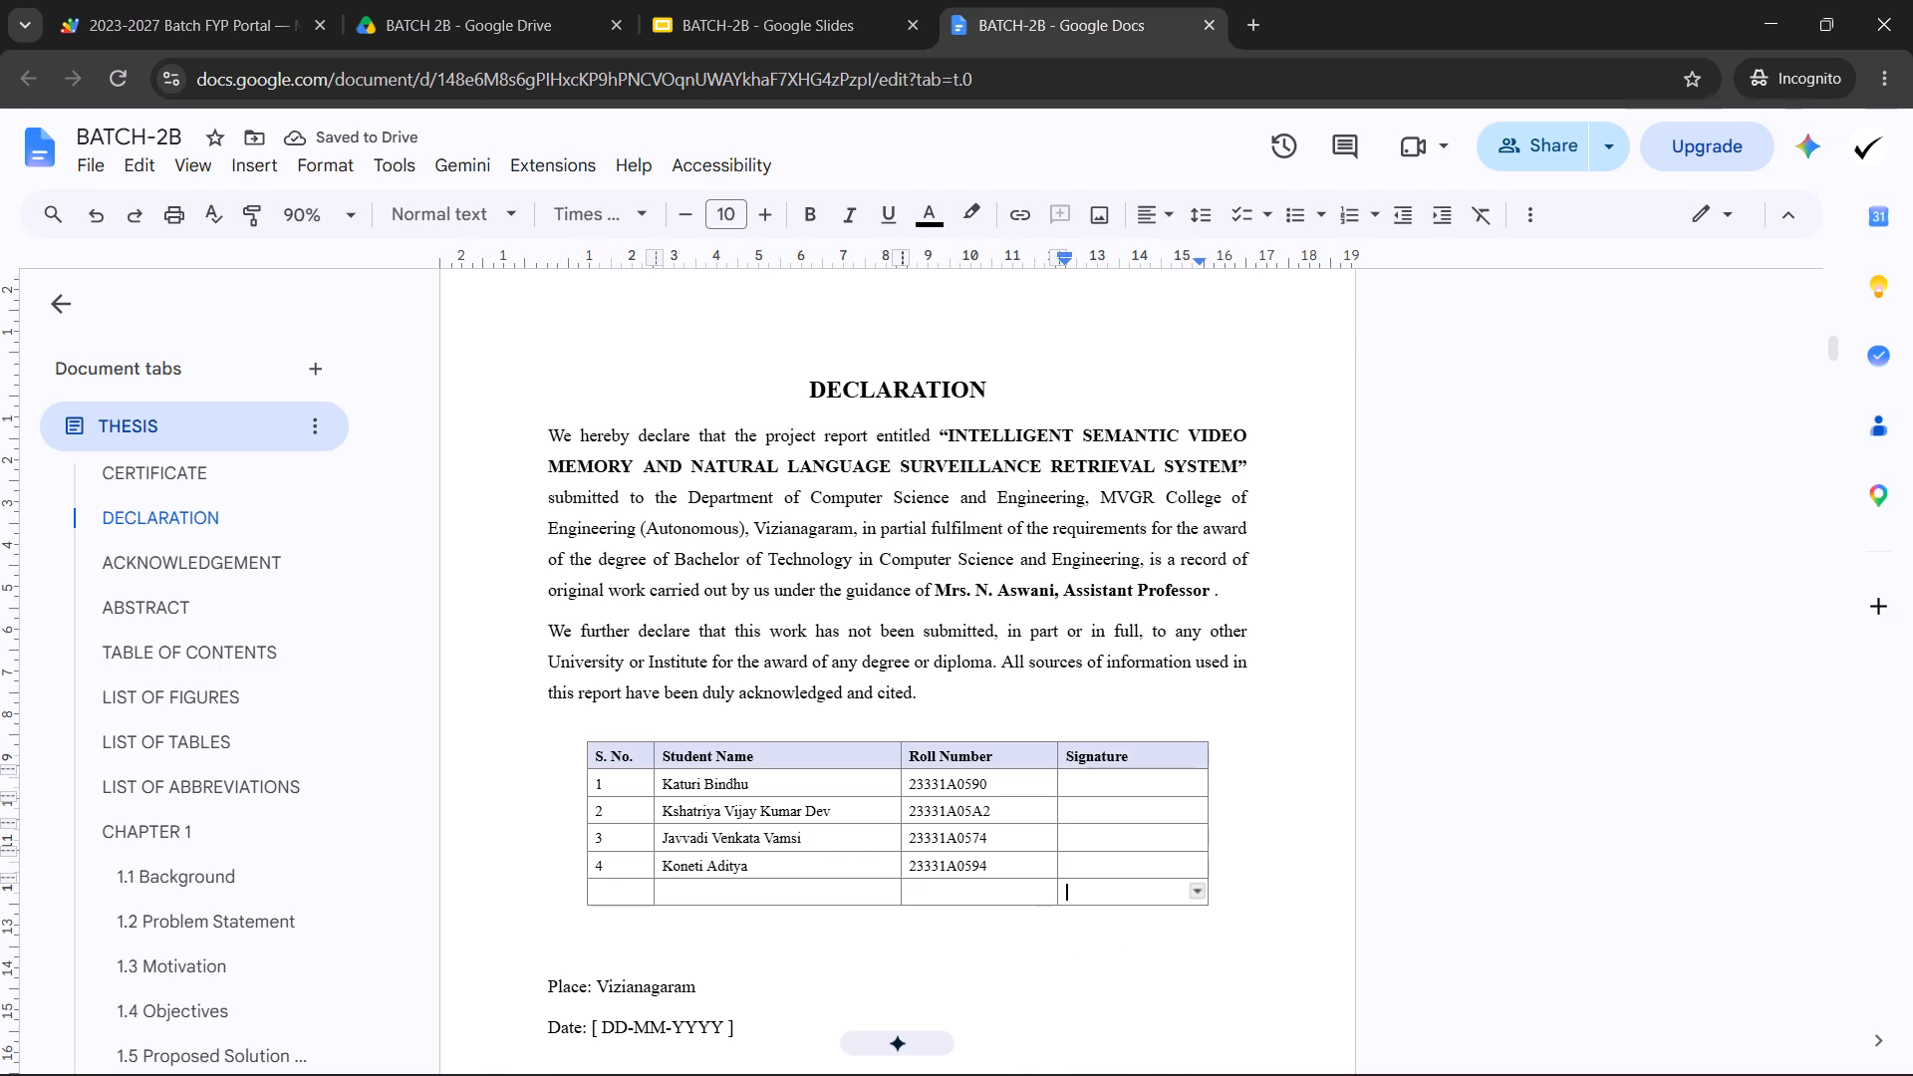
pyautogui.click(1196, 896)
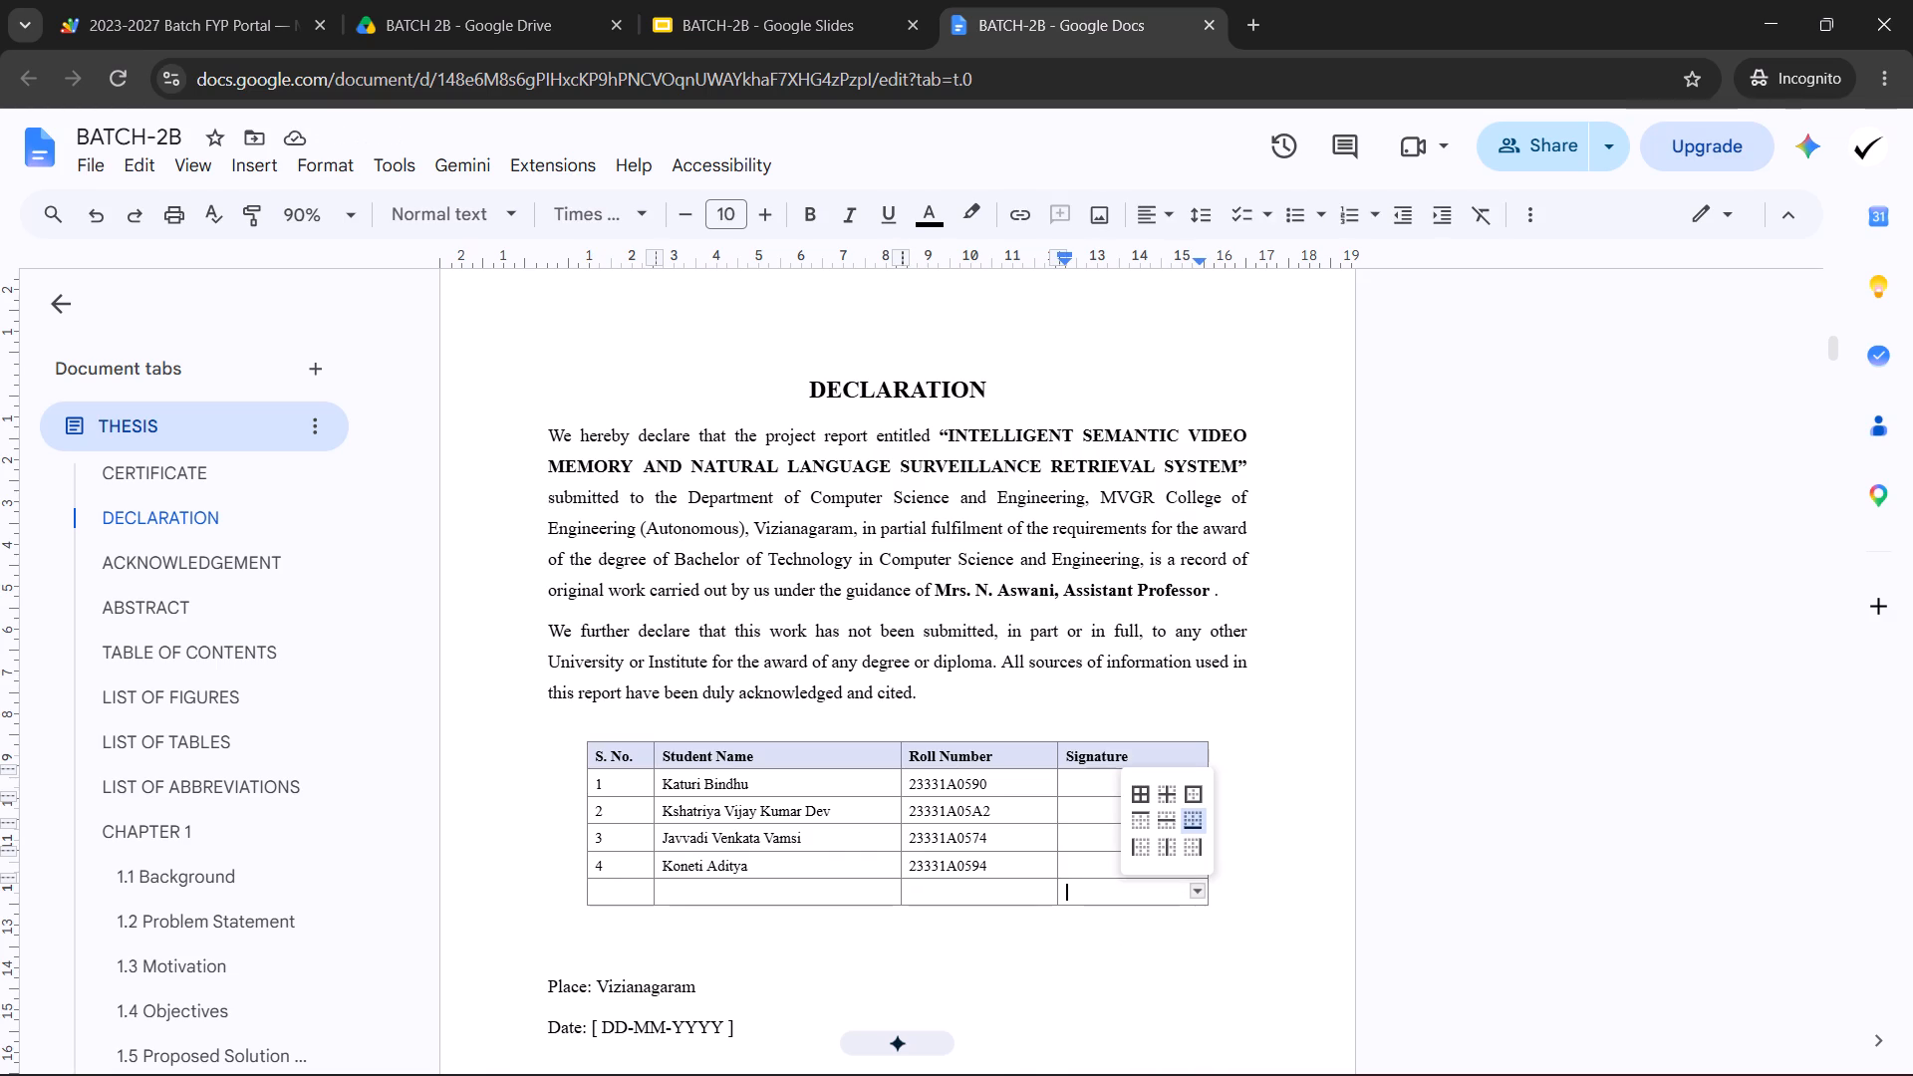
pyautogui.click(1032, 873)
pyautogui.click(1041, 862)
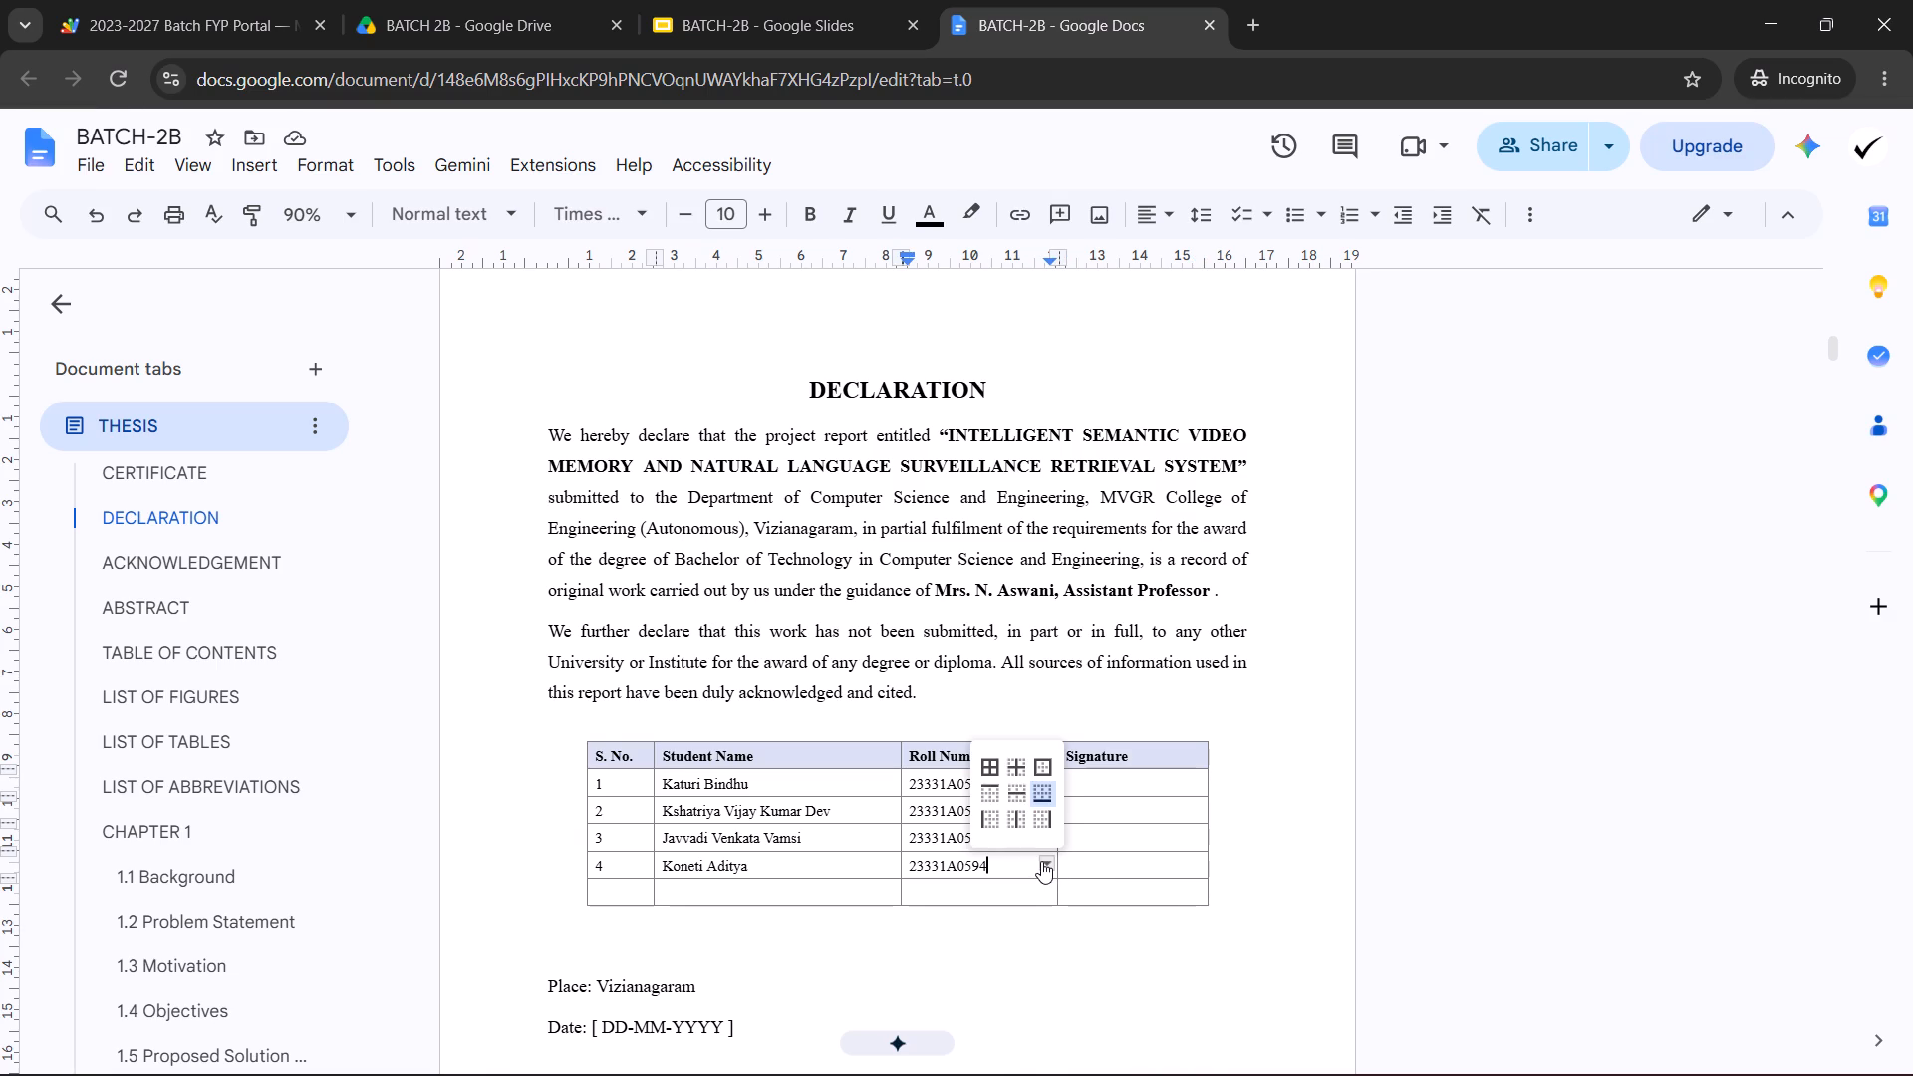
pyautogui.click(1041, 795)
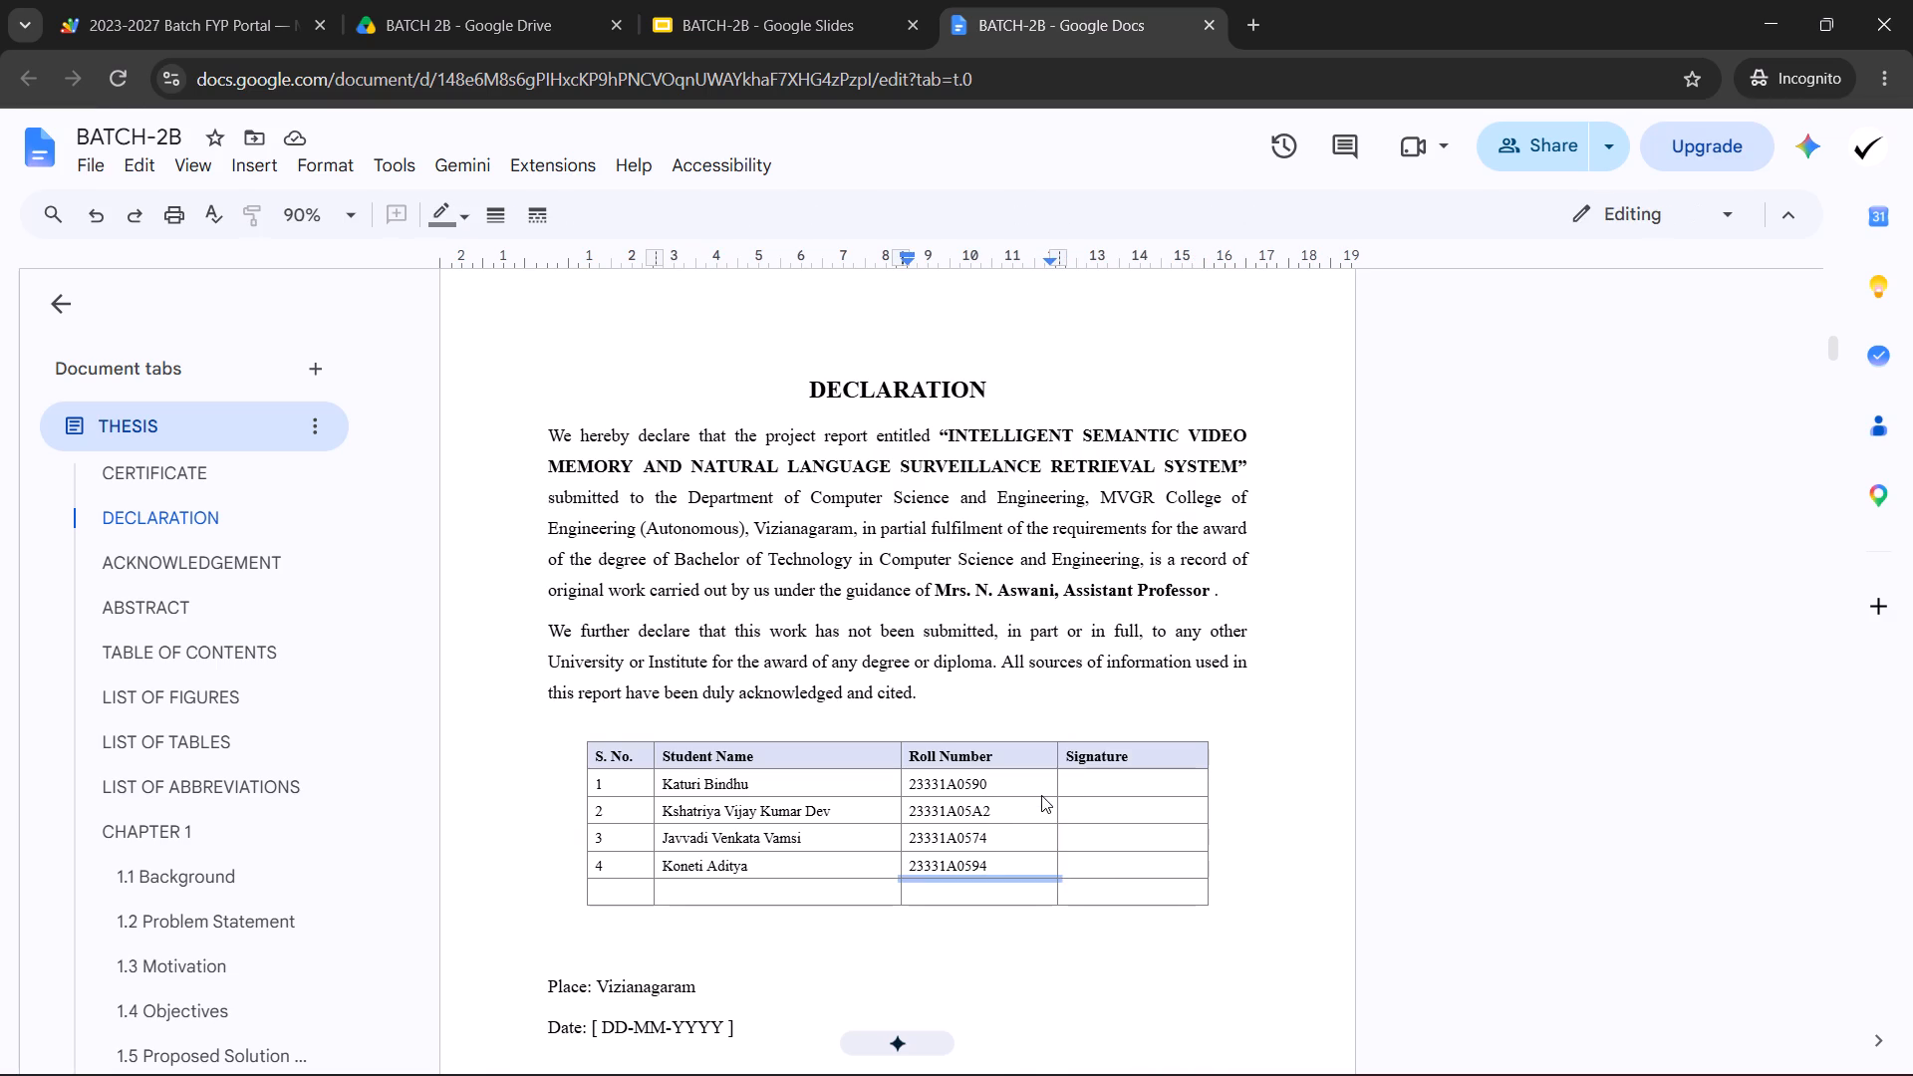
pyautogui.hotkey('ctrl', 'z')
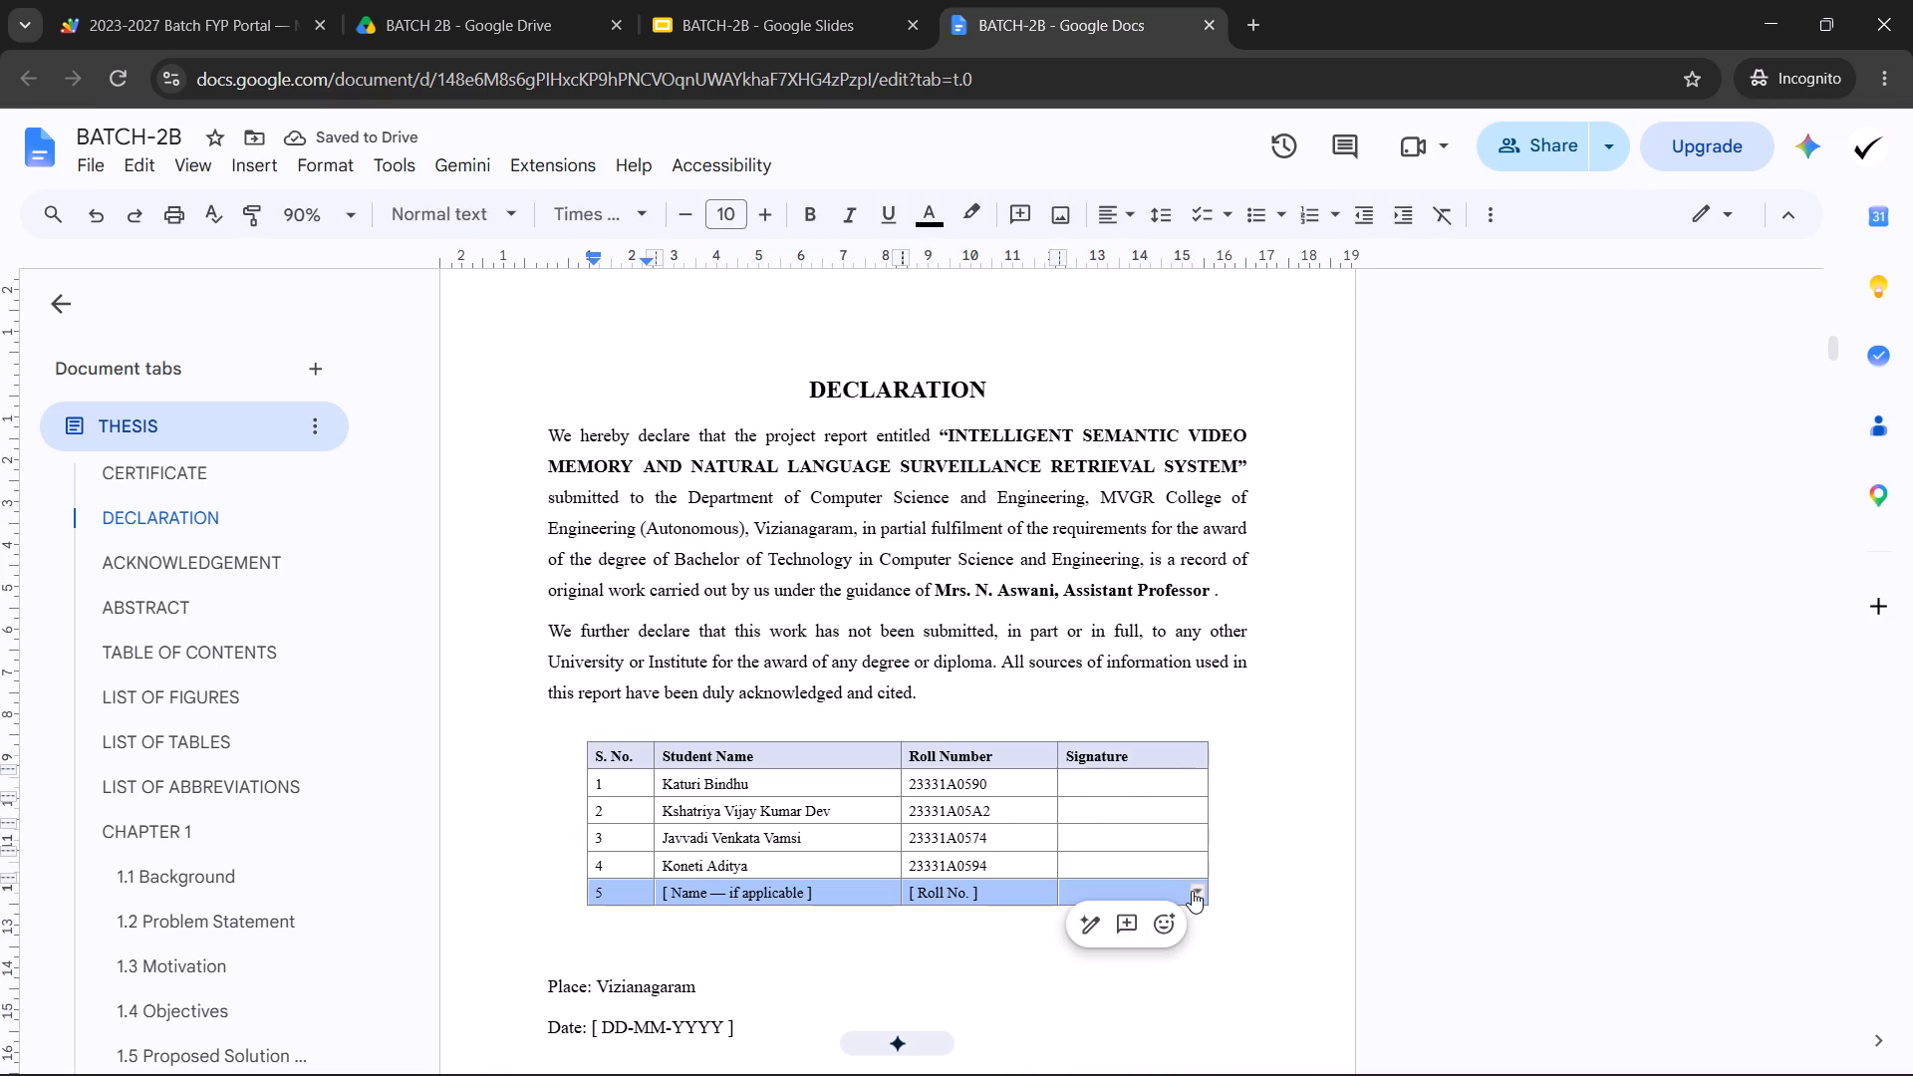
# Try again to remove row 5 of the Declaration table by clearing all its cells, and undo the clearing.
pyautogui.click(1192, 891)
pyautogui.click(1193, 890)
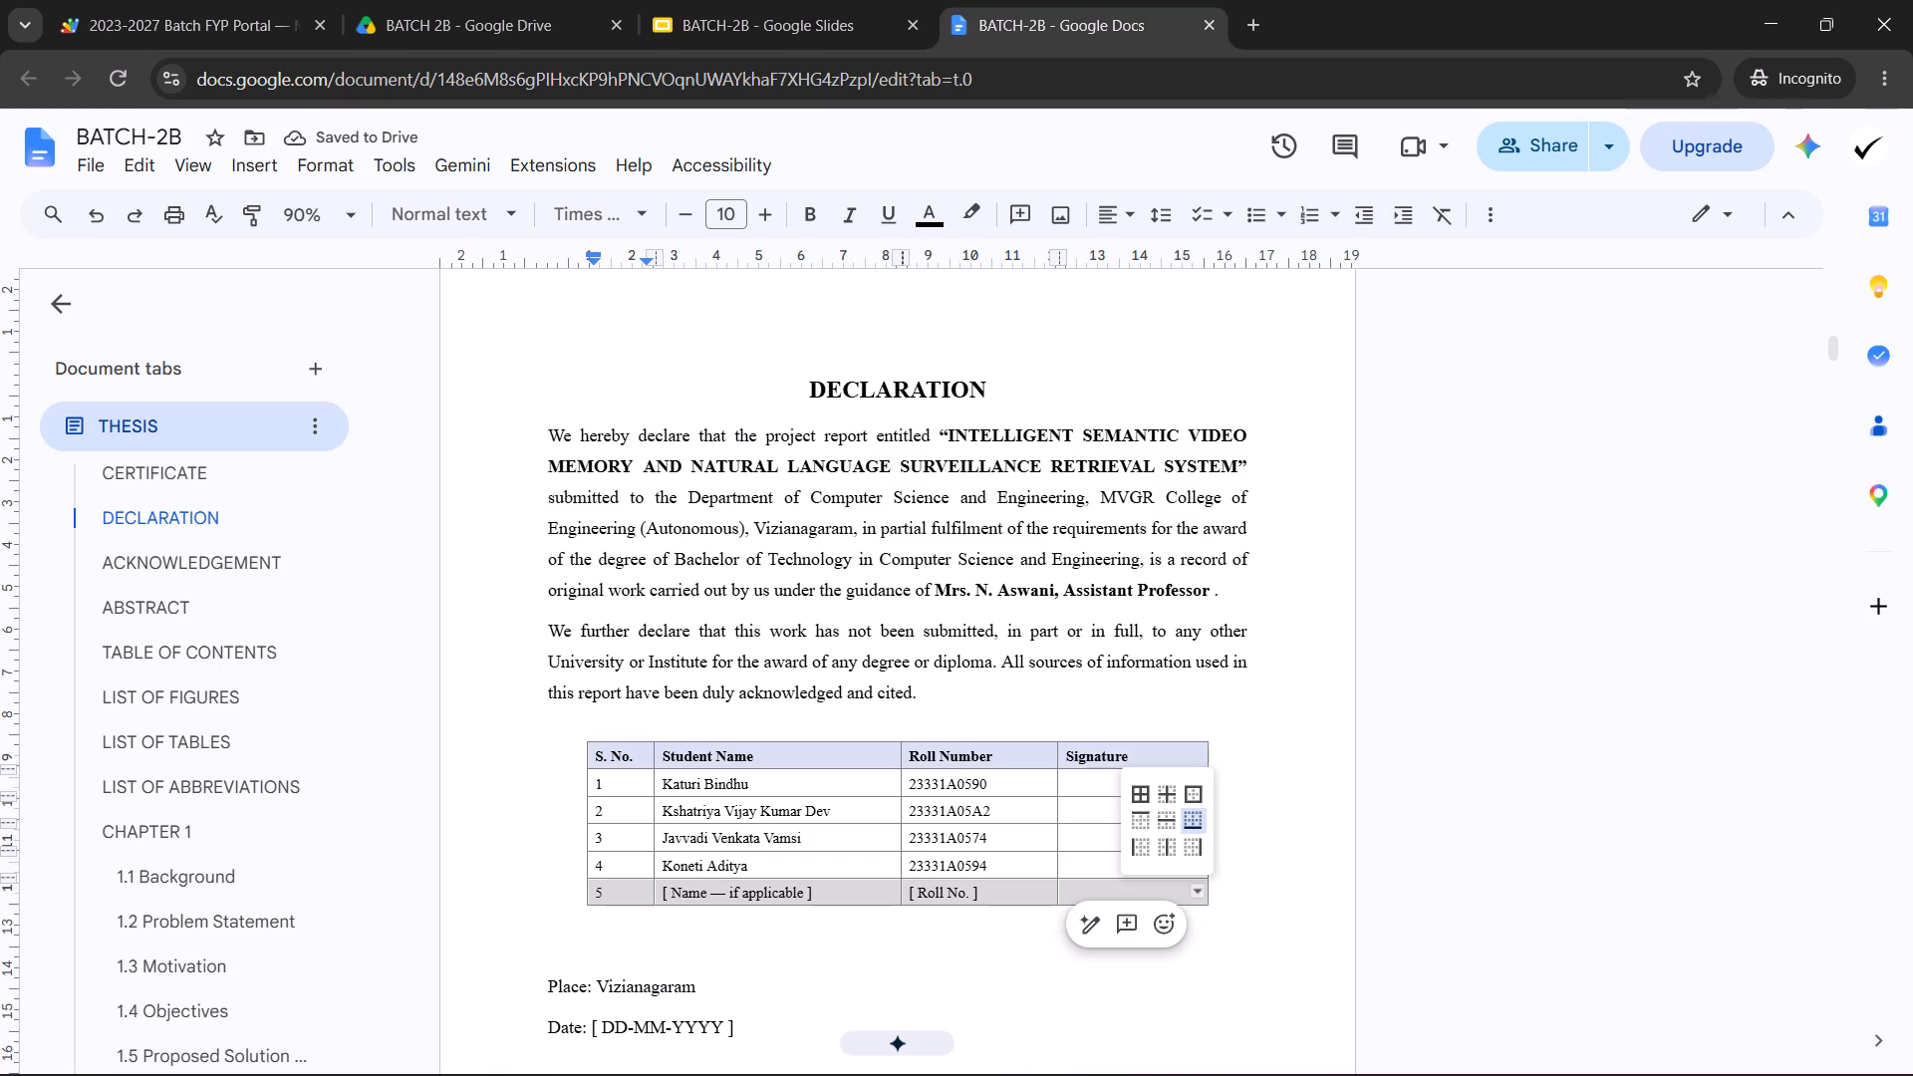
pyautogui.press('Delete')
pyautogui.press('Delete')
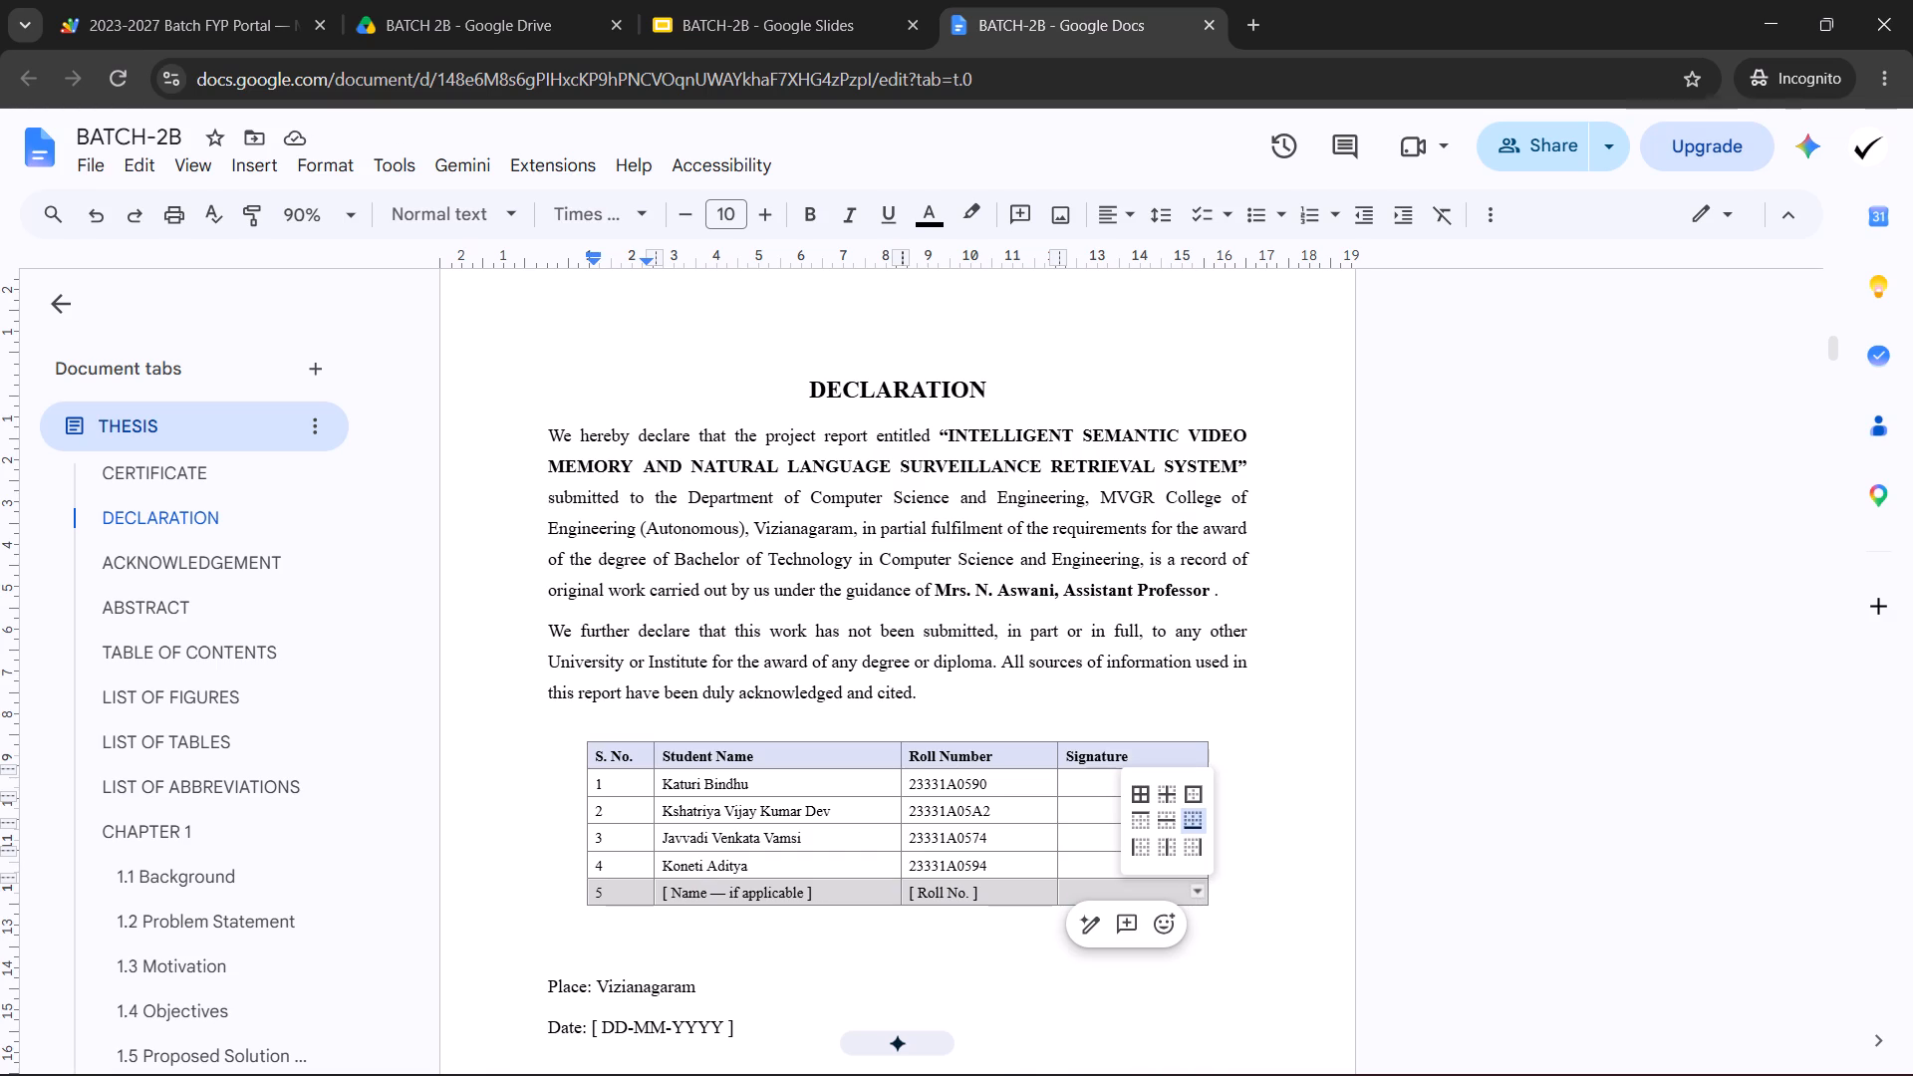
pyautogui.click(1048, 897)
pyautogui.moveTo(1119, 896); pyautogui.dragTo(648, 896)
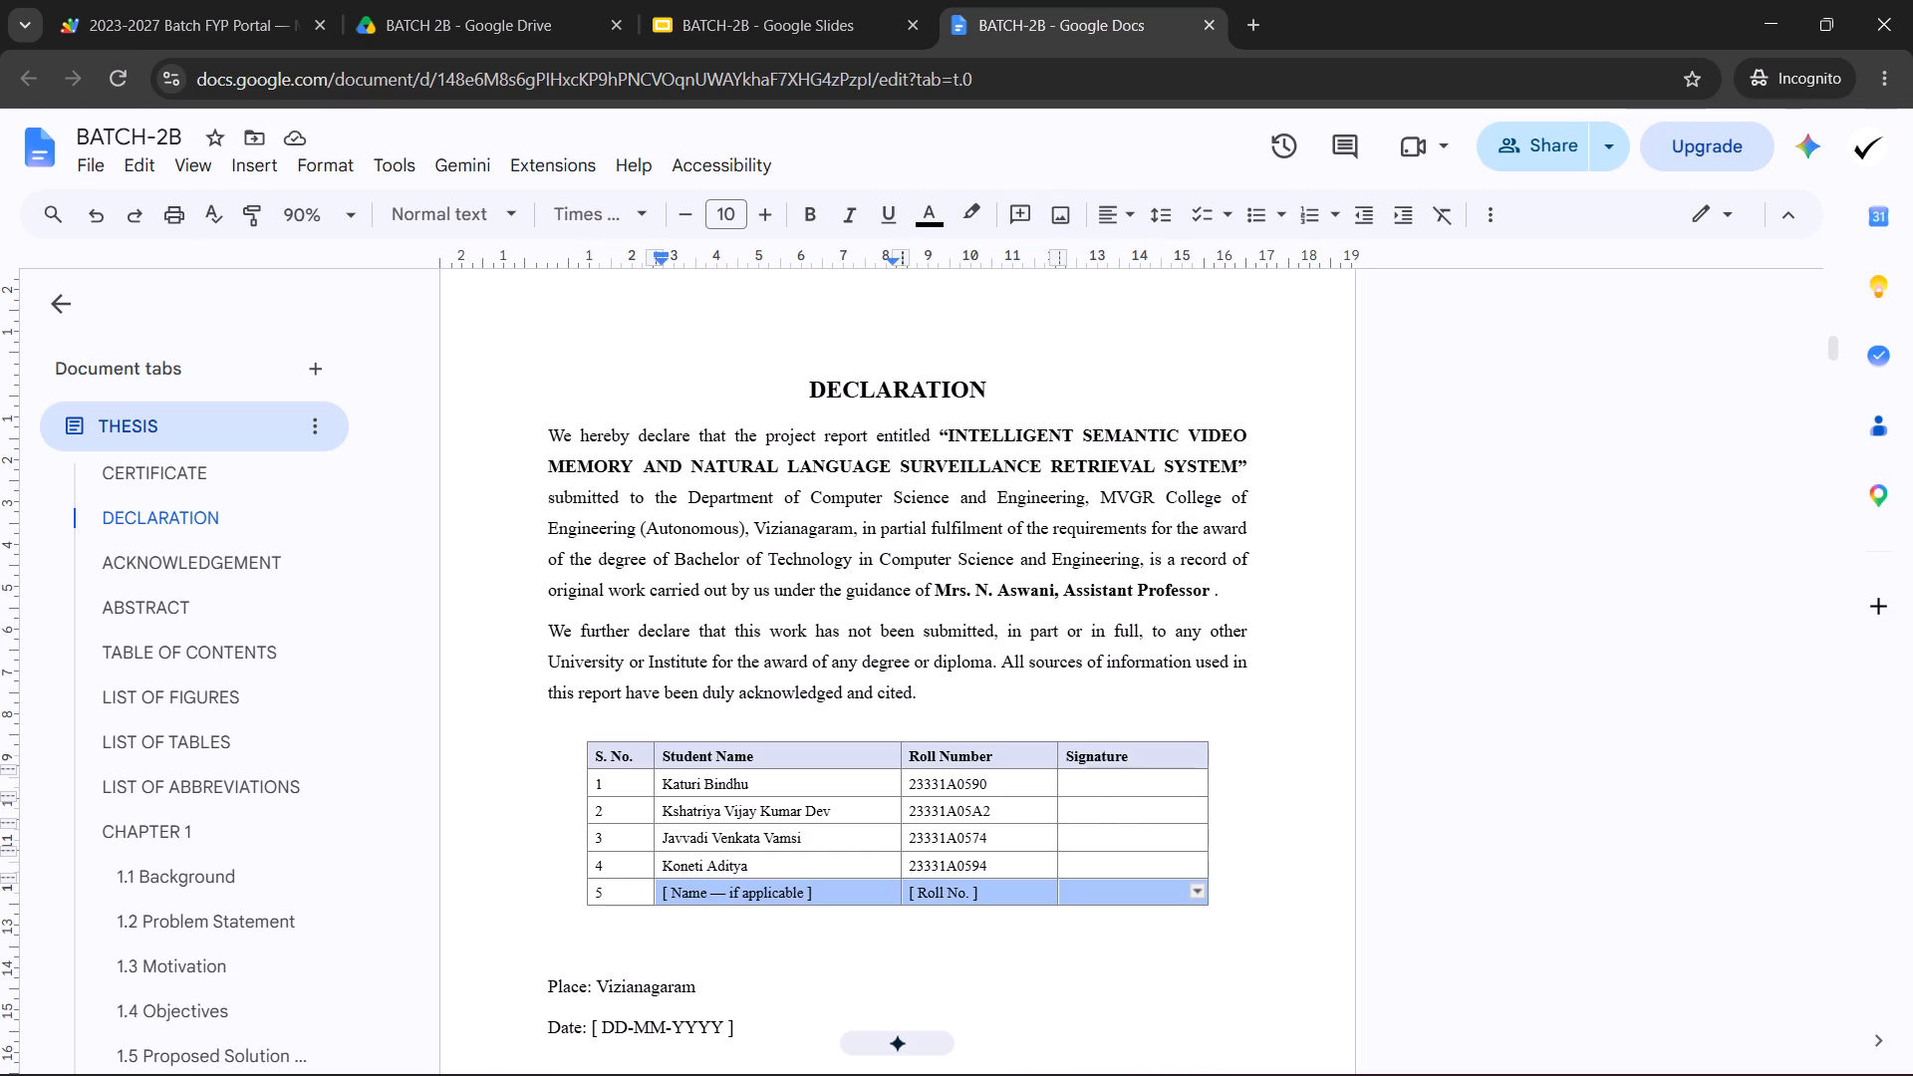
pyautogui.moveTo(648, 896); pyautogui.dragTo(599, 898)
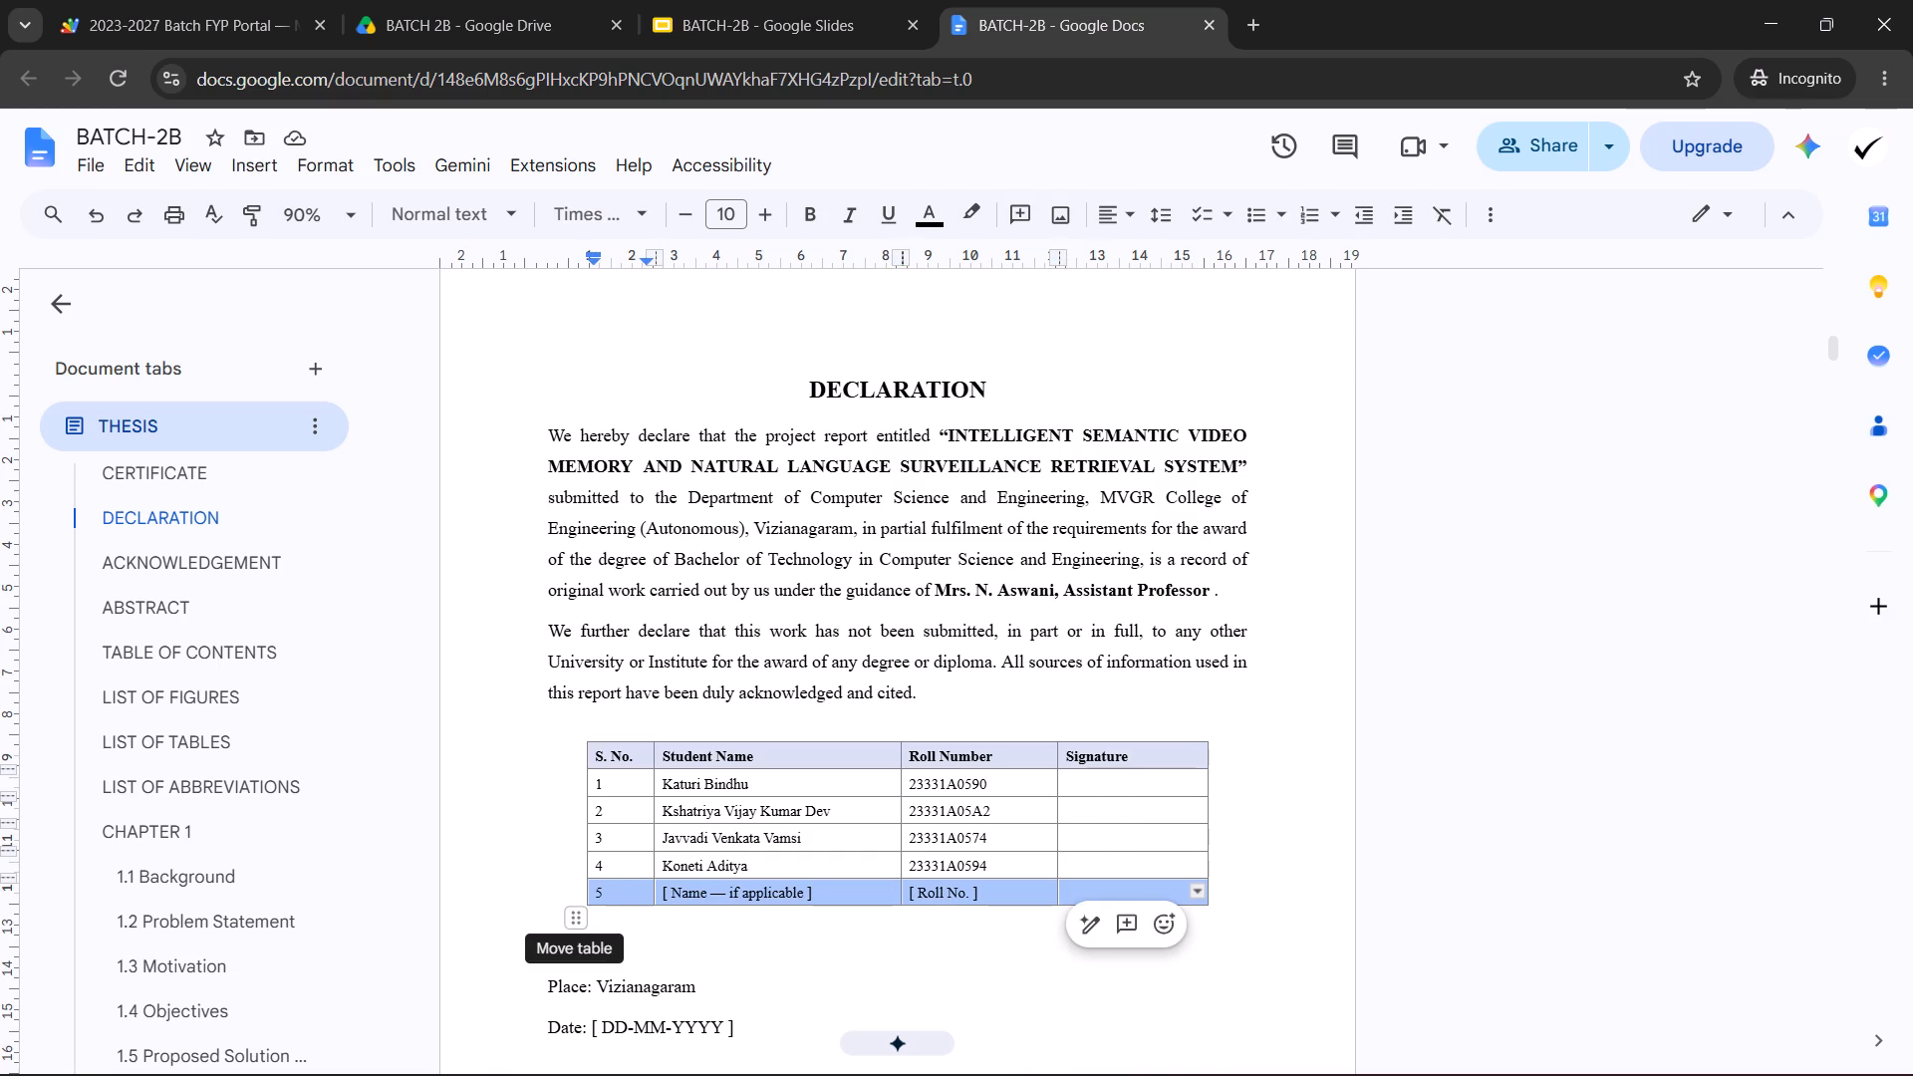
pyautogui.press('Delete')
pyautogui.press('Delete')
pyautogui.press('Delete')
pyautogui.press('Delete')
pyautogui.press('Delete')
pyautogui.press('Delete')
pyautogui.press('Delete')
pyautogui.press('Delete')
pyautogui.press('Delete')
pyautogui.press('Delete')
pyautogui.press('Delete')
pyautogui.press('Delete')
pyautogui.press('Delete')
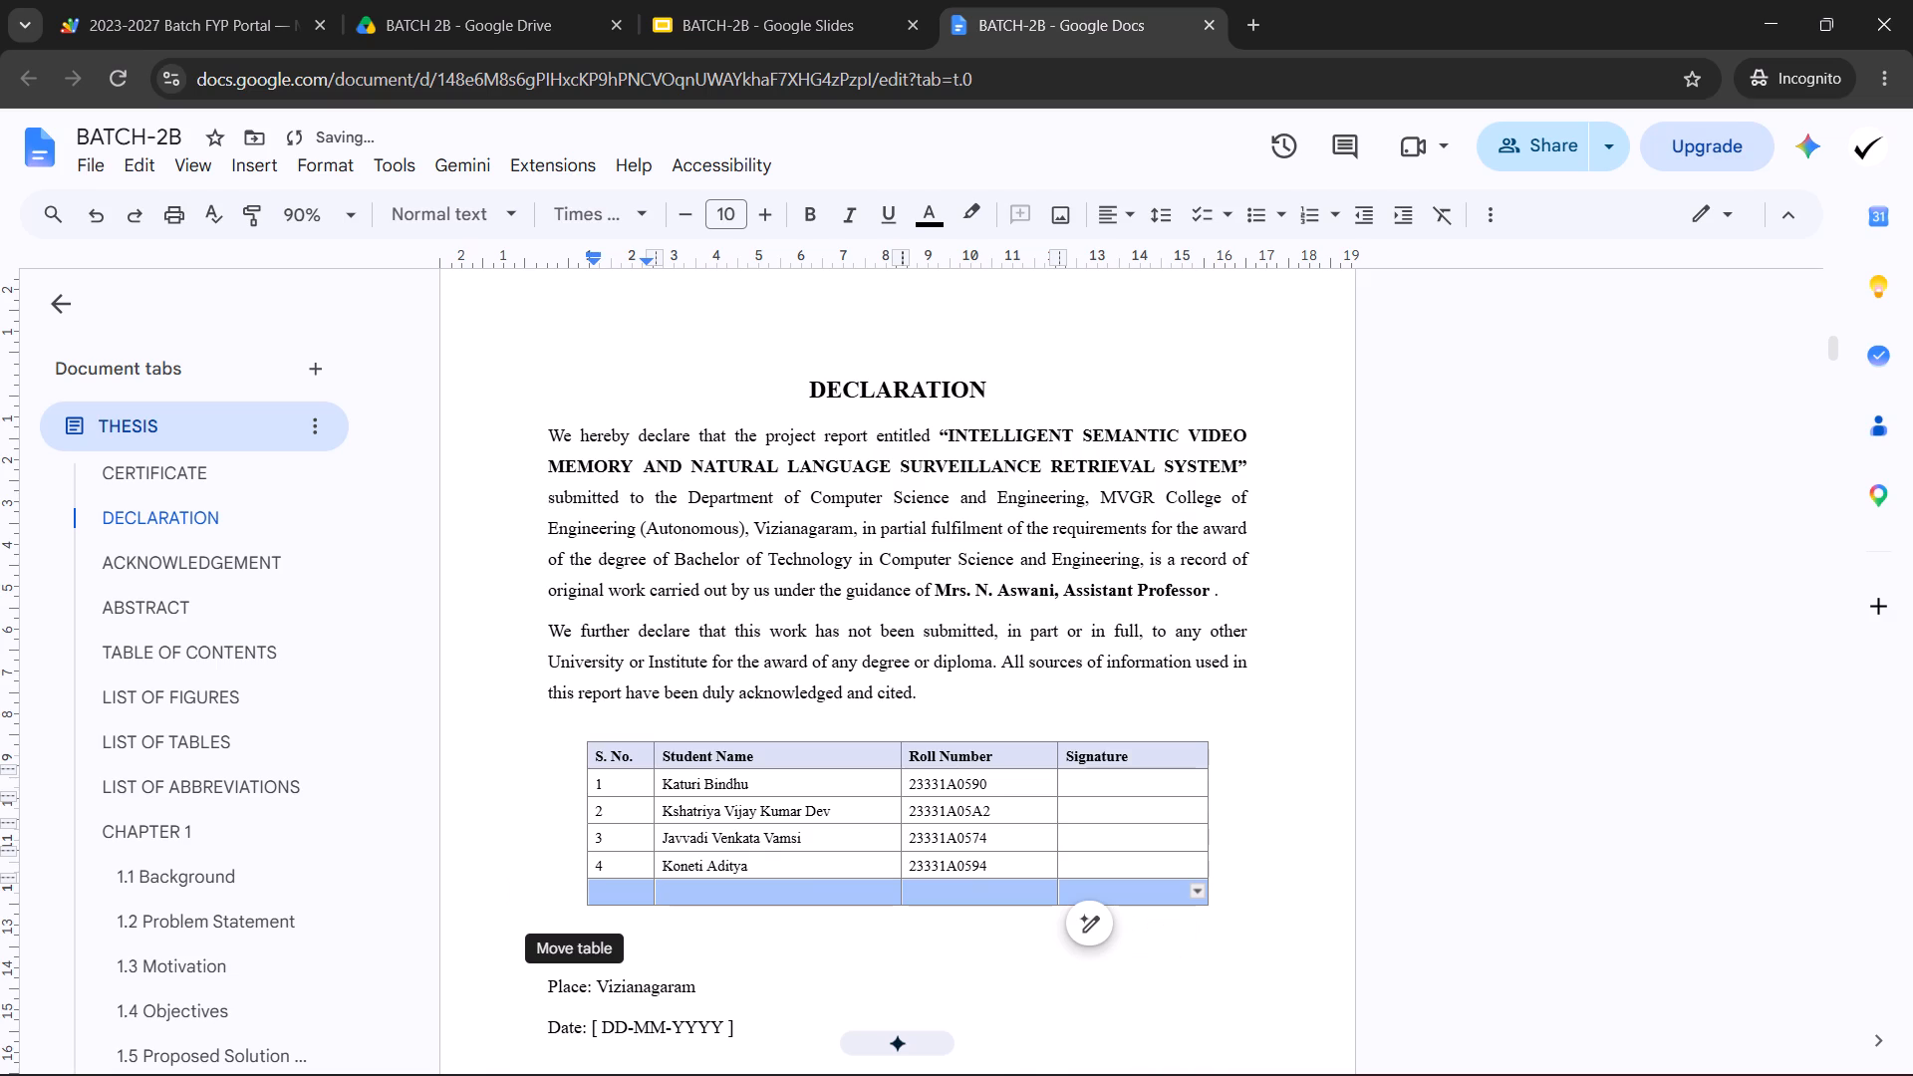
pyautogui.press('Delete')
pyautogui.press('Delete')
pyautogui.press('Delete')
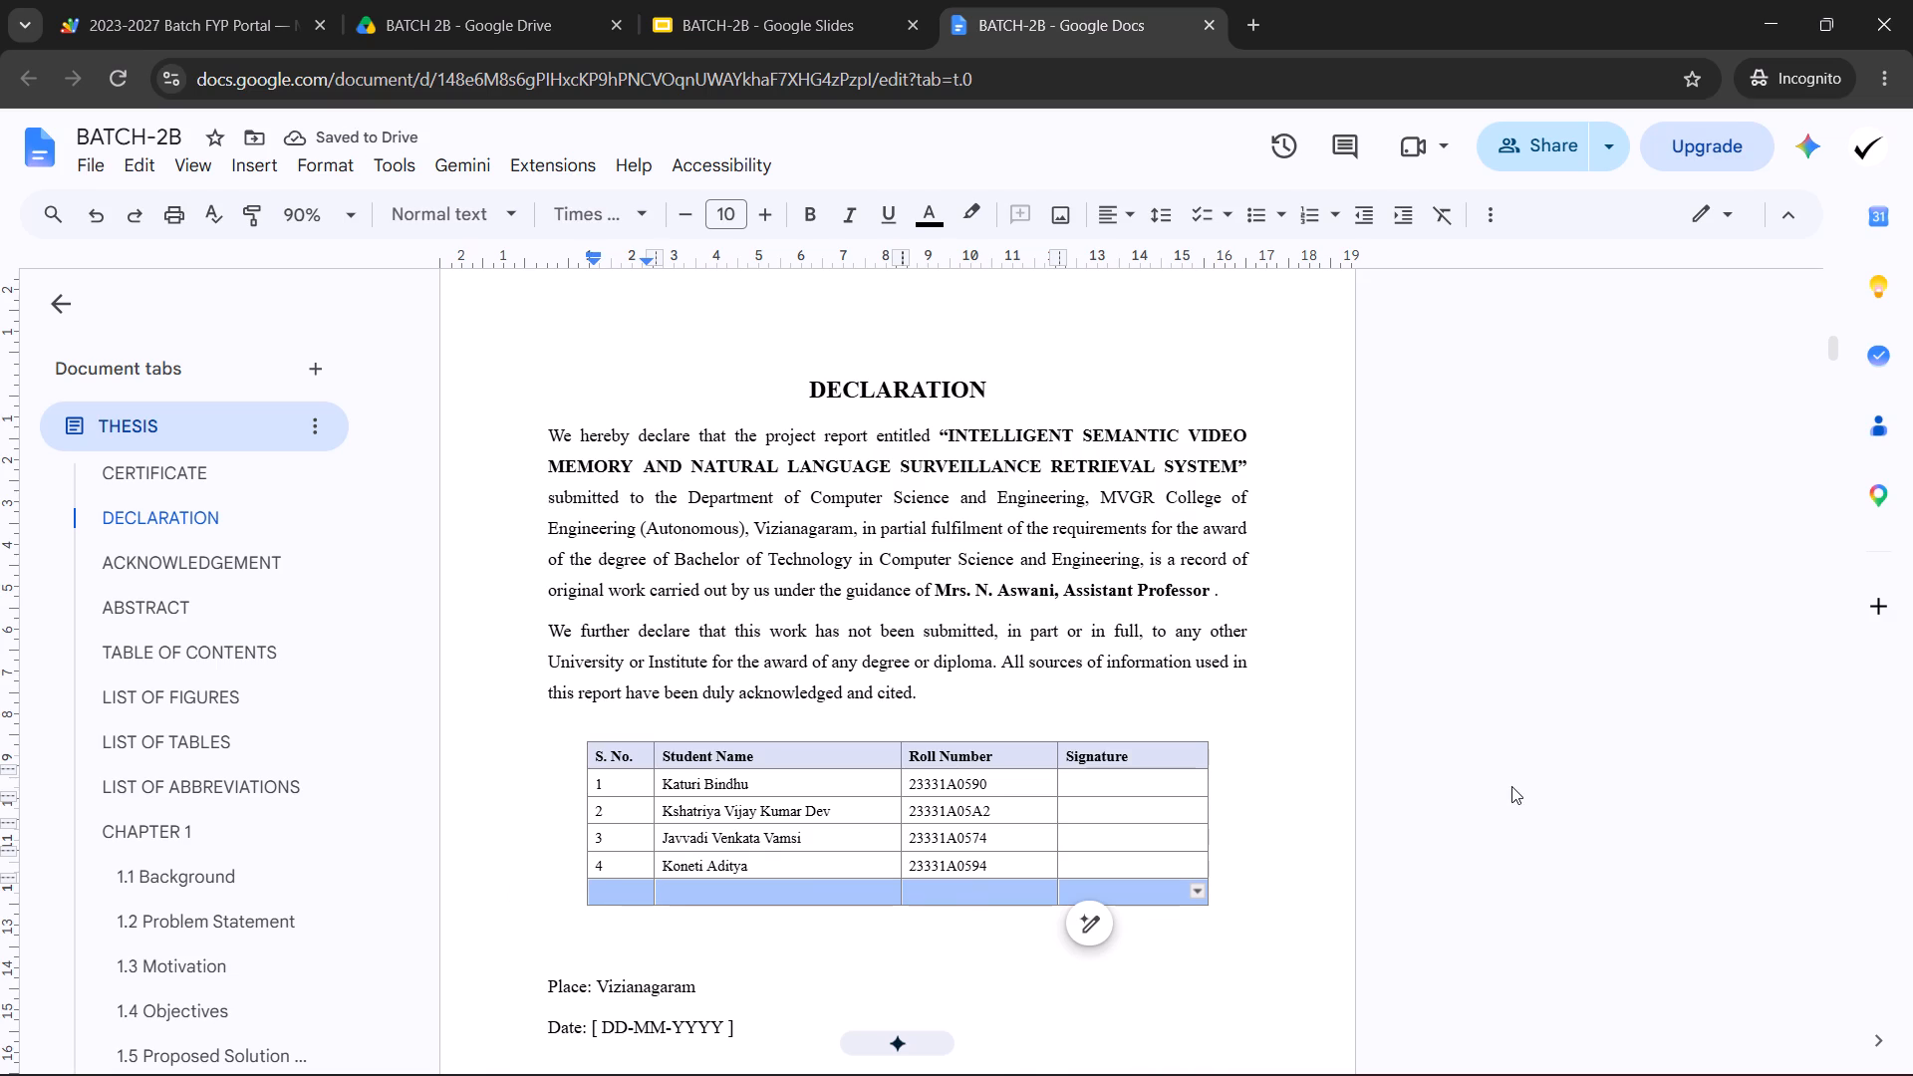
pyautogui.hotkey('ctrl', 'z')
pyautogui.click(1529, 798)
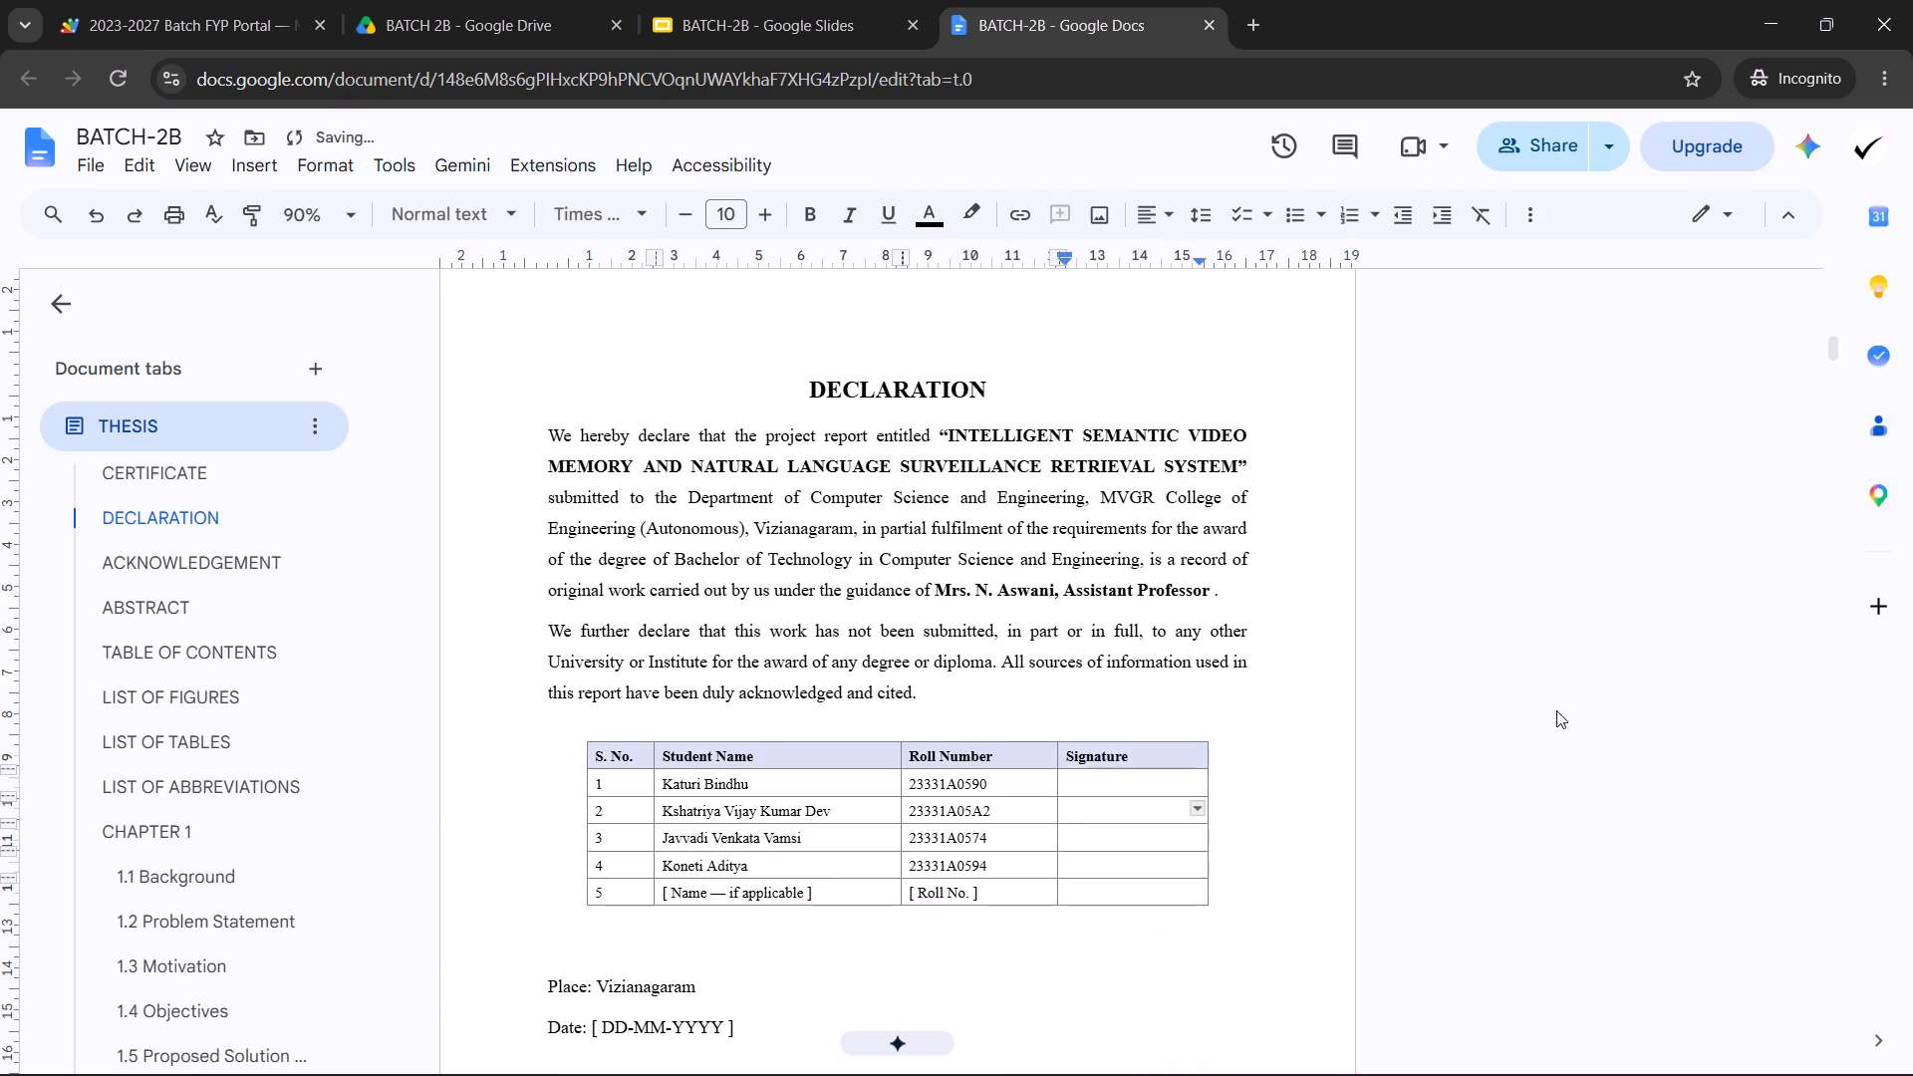